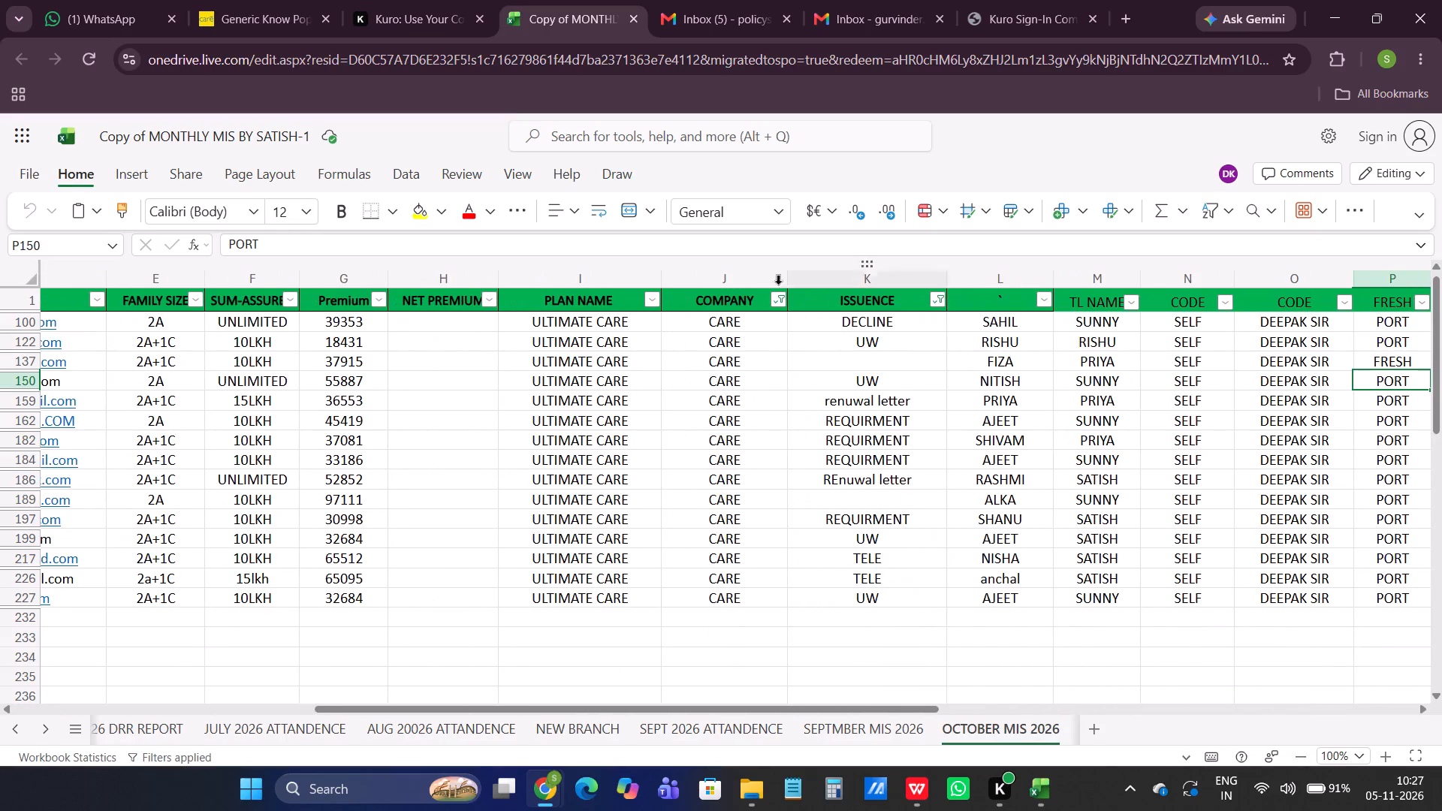
# Clear the filters from the COMPANY and ISSUENCE columns on the OCTOBER MIS 2026 sheet.
pyautogui.click(776, 304)
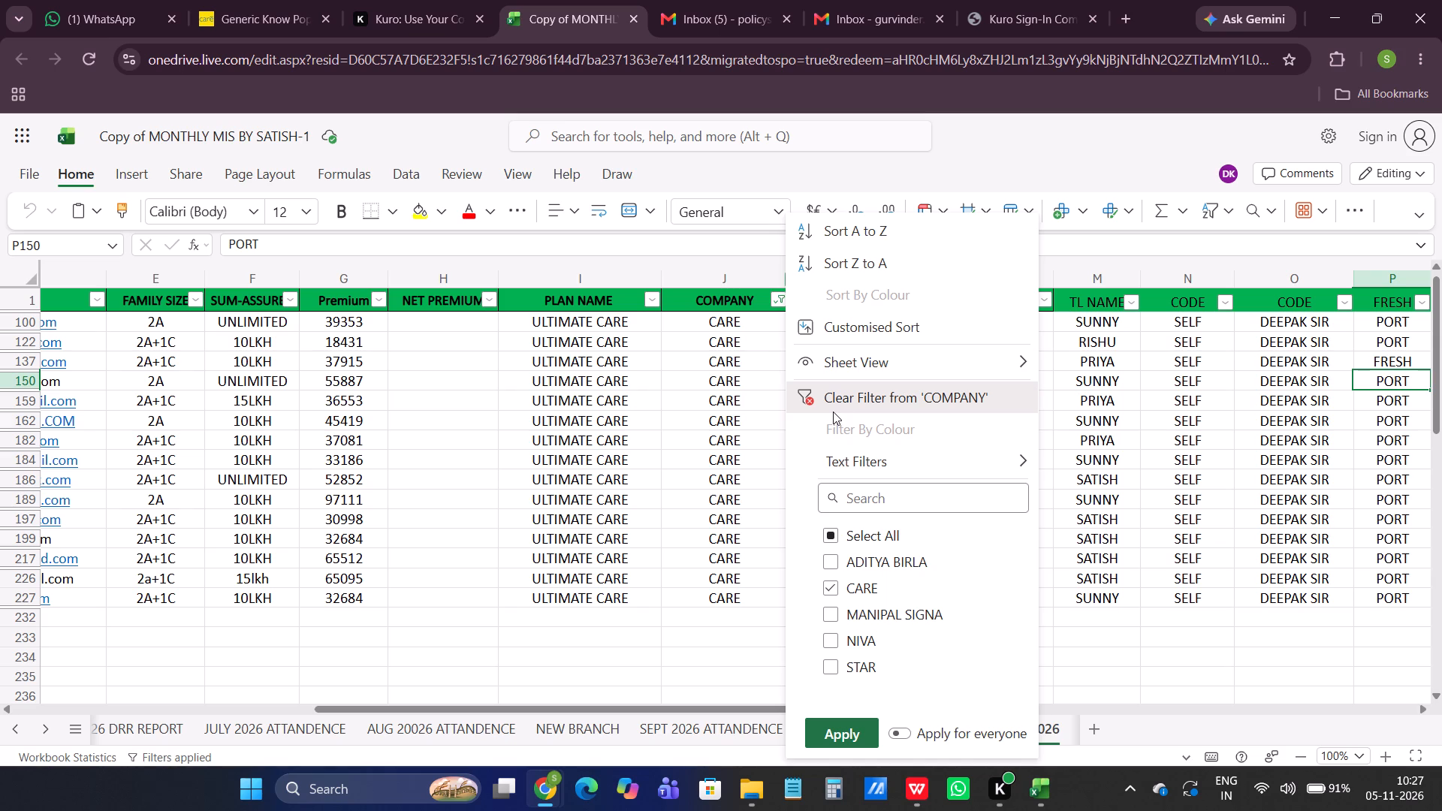
pyautogui.click(833, 412)
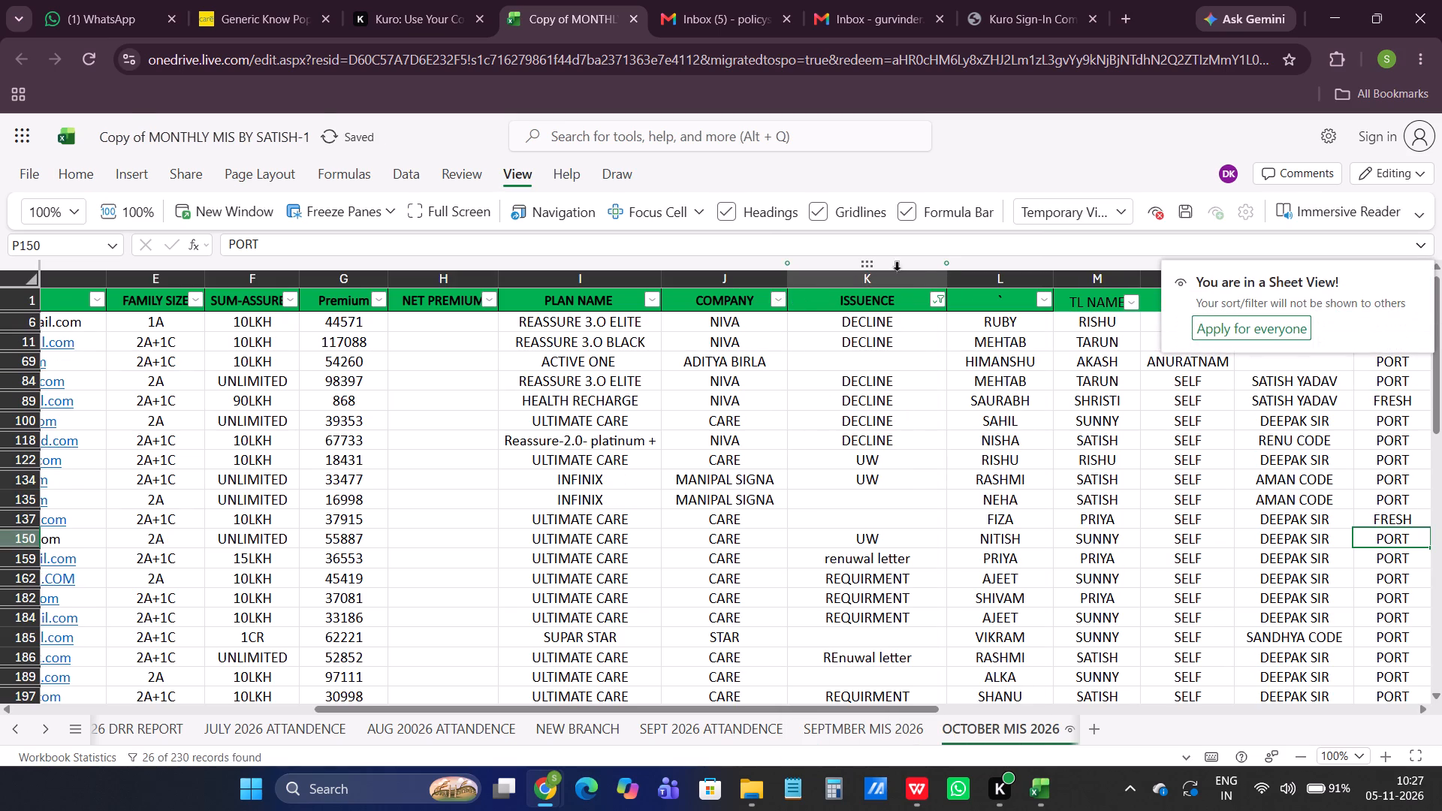
pyautogui.click(937, 304)
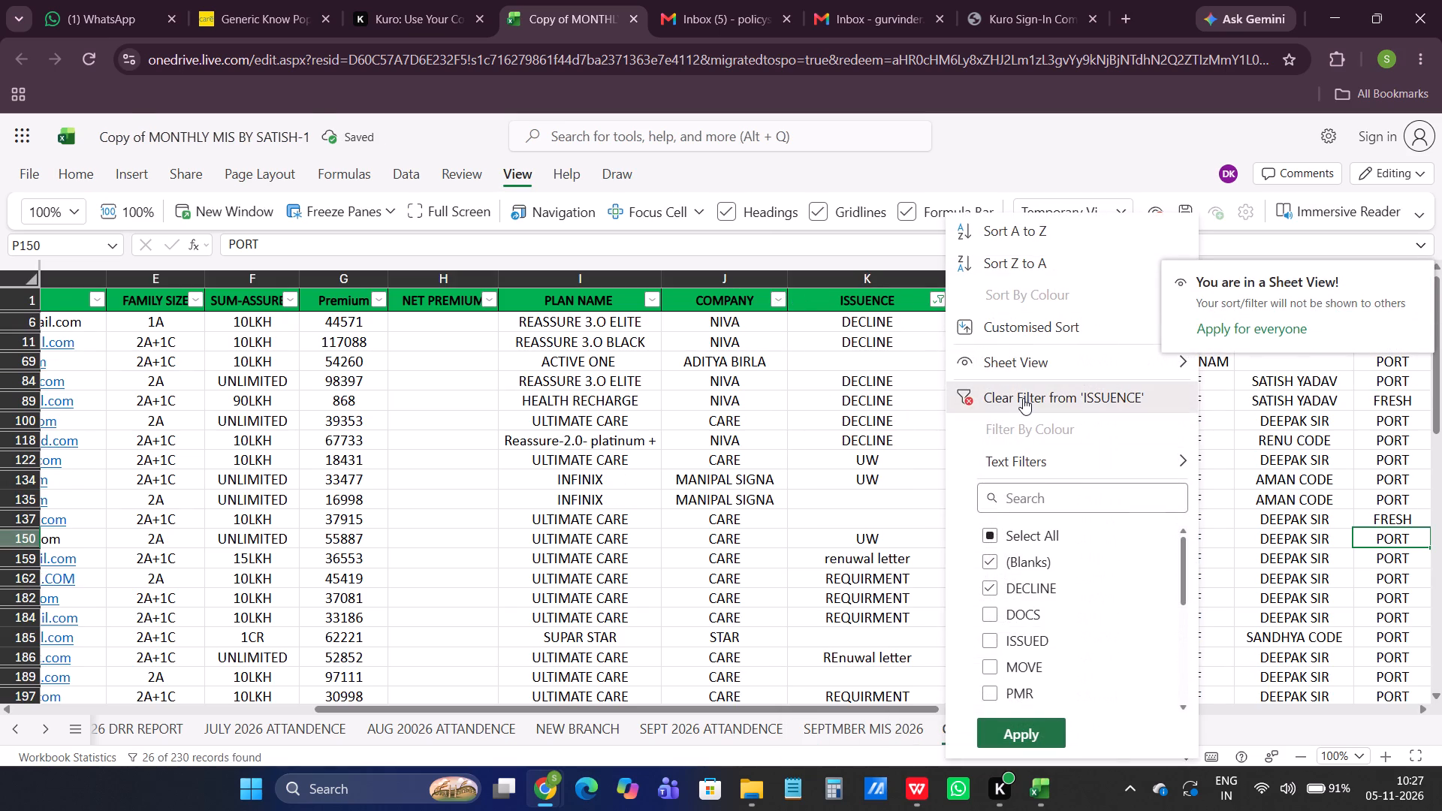
pyautogui.click(1023, 398)
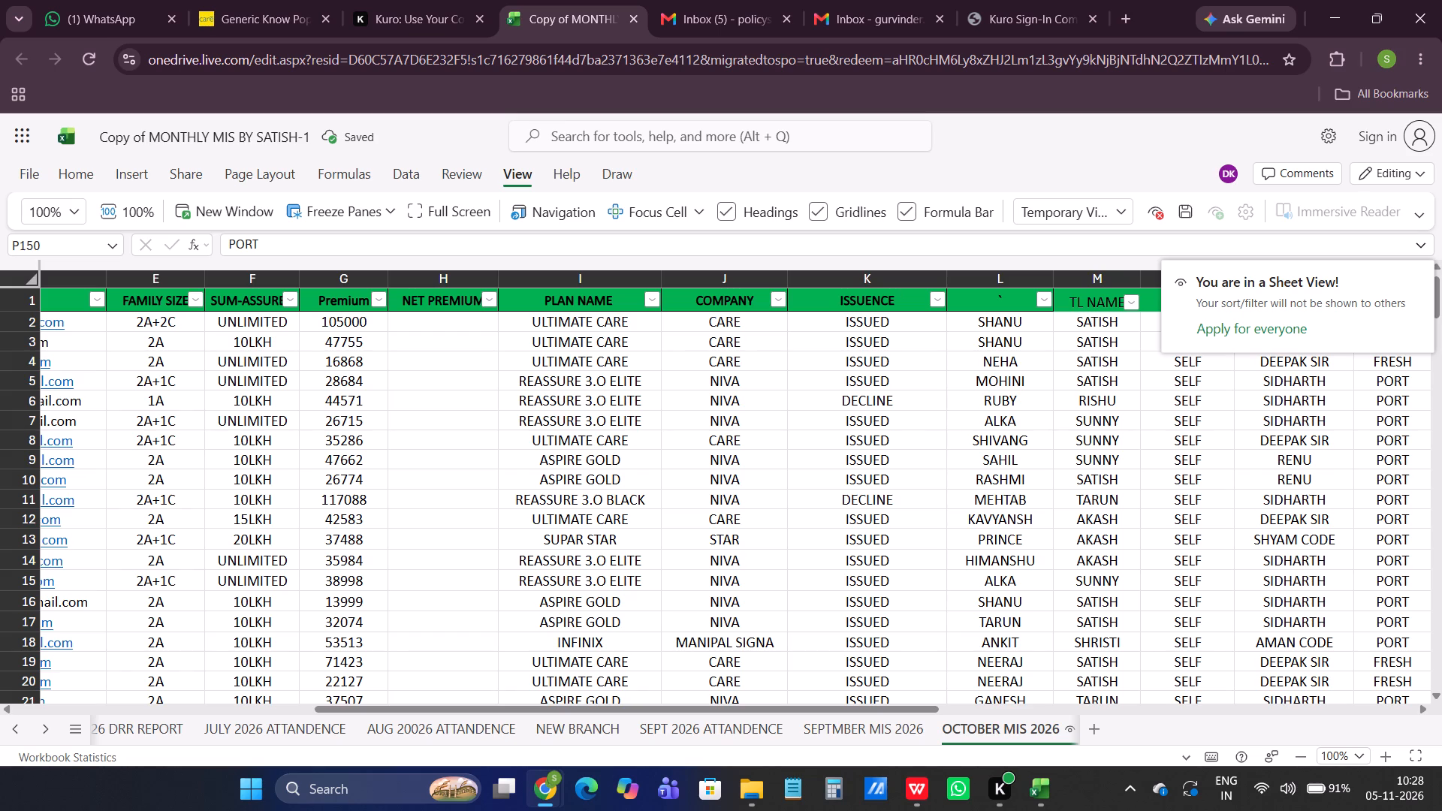
# Examine the column headers and records across the full width of the OCTOBER MIS 2026 sheet, from customer name to renewal date.
pyautogui.click(987, 310)
pyautogui.press('Right')
pyautogui.press('Right')
pyautogui.press('Right')
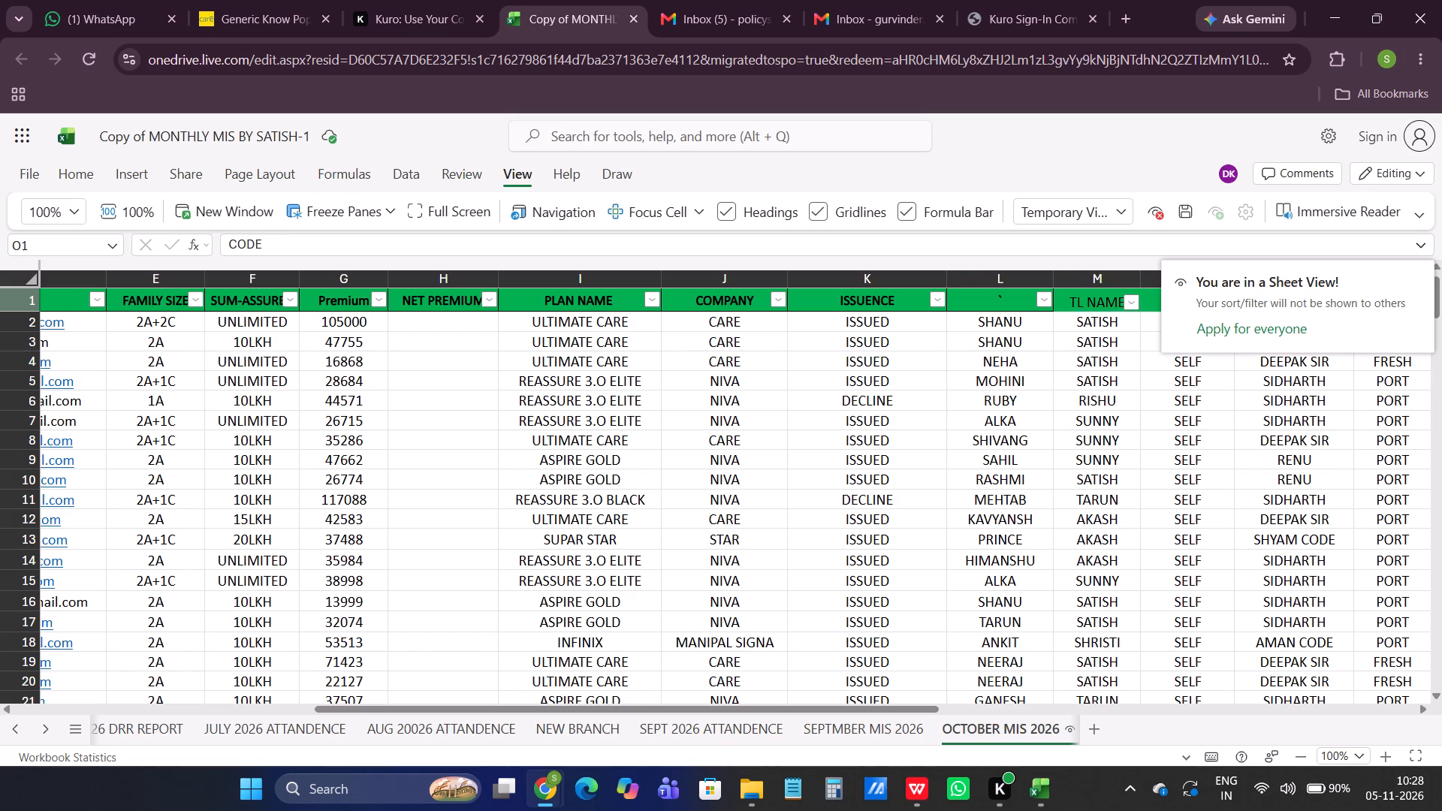
pyautogui.press('Right')
pyautogui.press('Right')
pyautogui.press('Right')
pyautogui.press('Right')
pyautogui.press('Right')
pyautogui.press('Right')
pyautogui.press('Right')
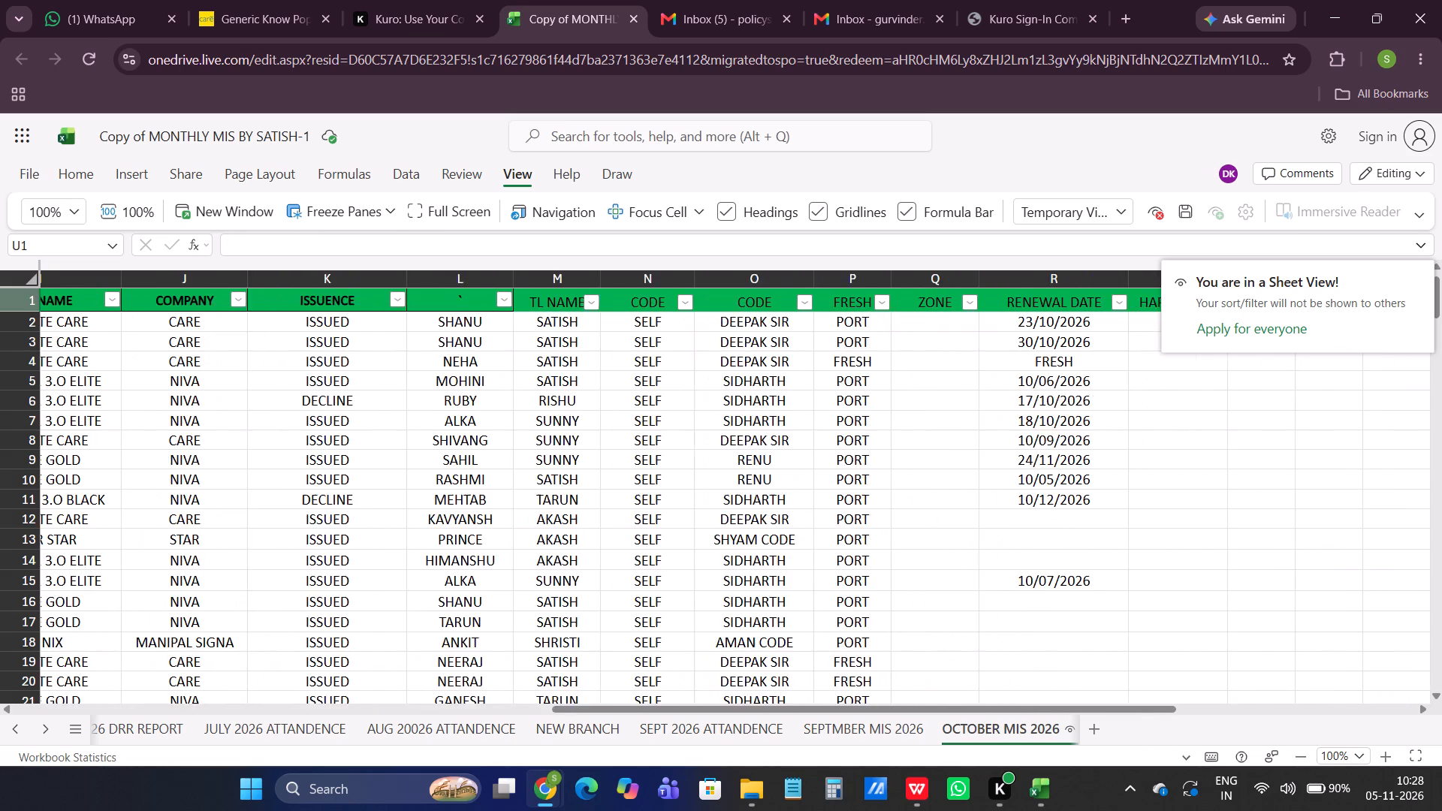
pyautogui.press('Right')
pyautogui.press('Right')
pyautogui.press('Right')
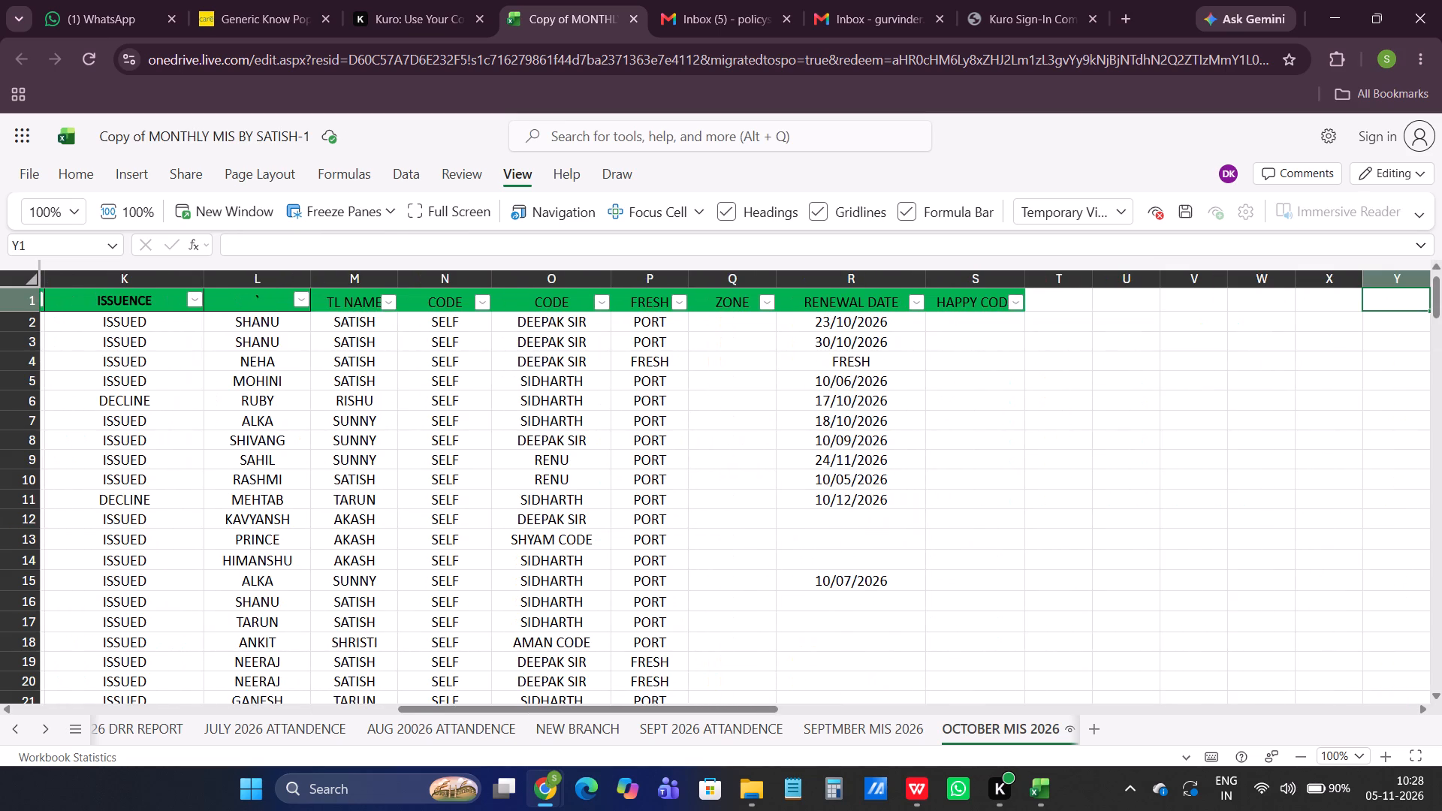
pyautogui.press('Left')
pyautogui.press('Left')
pyautogui.press('Left')
pyautogui.press('Left')
pyautogui.press('Left')
pyautogui.press('Left')
pyautogui.press('Left')
pyautogui.press('Left')
pyautogui.press('Left')
pyautogui.press('Left')
pyautogui.press('Left')
pyautogui.press('Left')
pyautogui.press('Left')
pyautogui.press('Left')
pyautogui.press('Left')
pyautogui.press('Left')
pyautogui.press('Left')
pyautogui.press('Left')
pyautogui.press('Left')
pyautogui.press('Left')
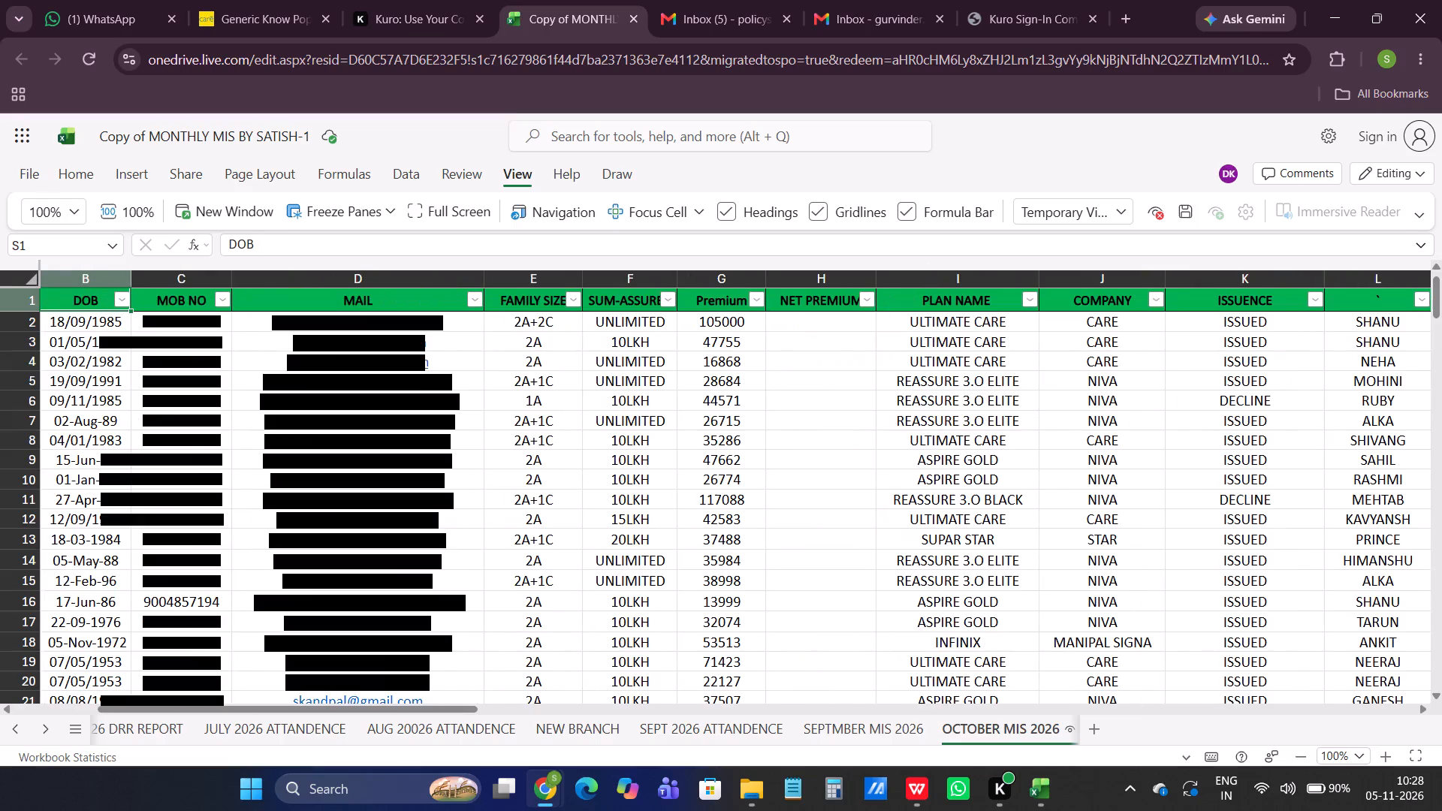
pyautogui.press('Left')
pyautogui.press('Left')
pyautogui.press('Left')
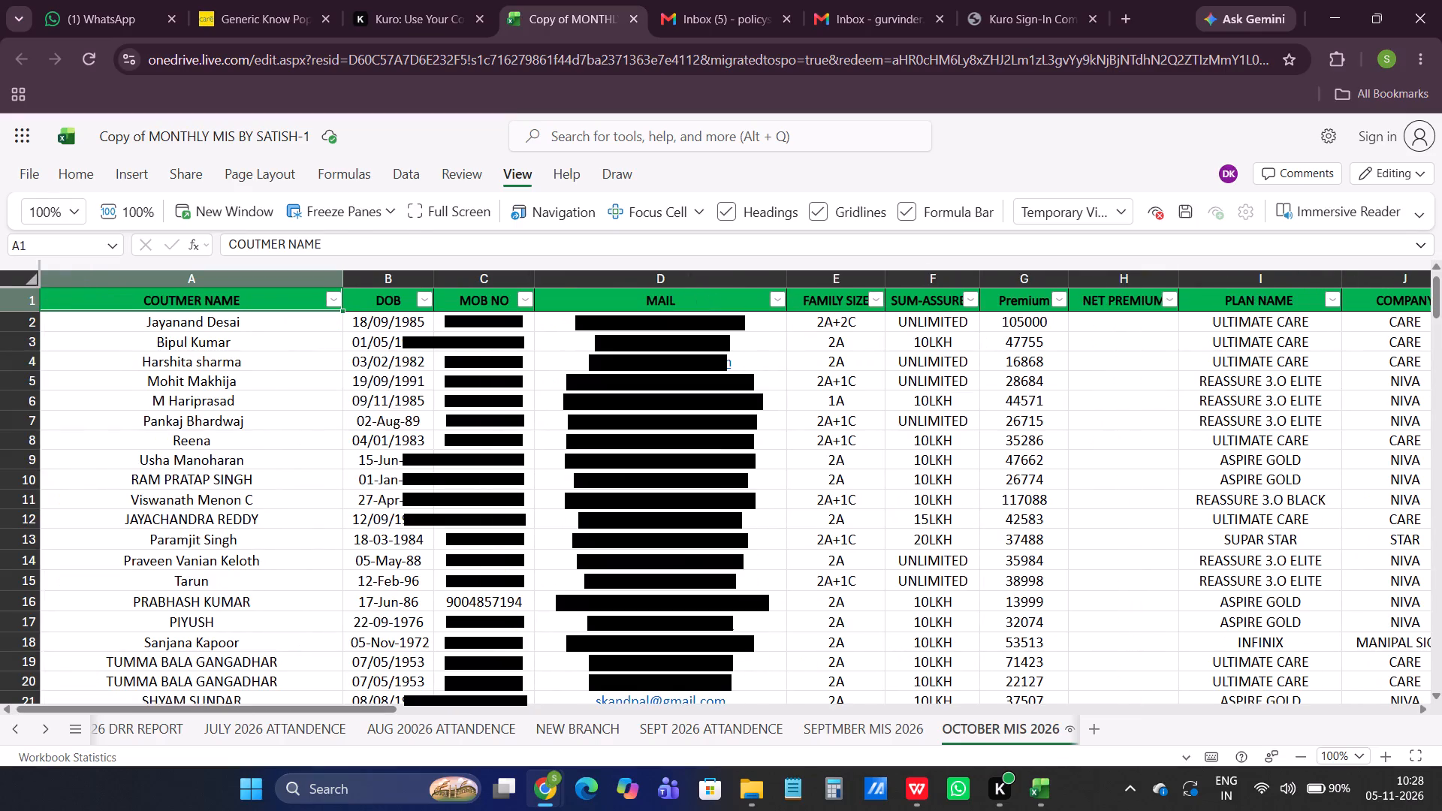
pyautogui.press('Right')
pyautogui.press('Right')
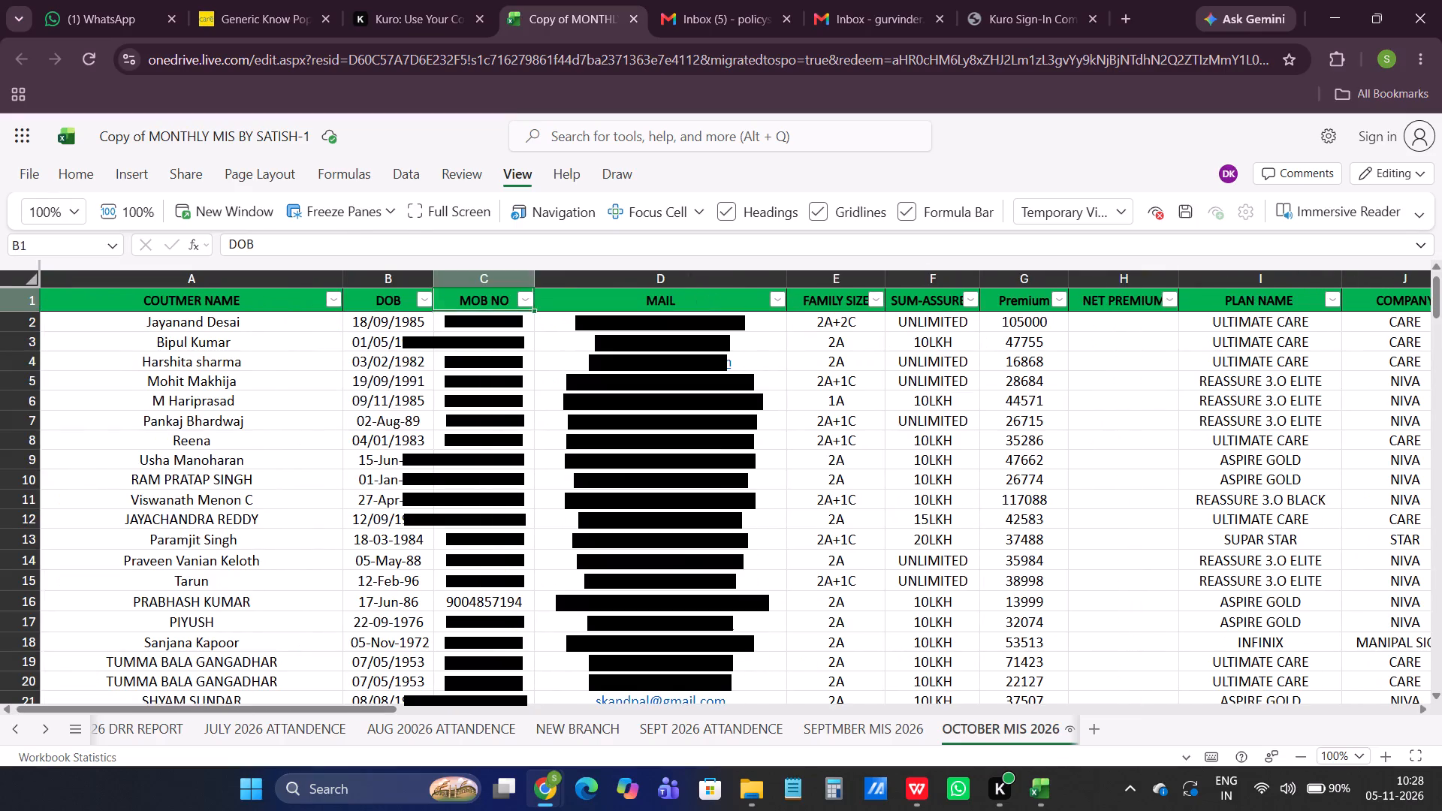
pyautogui.press('Right')
pyautogui.press('Right')
pyautogui.press('Right')
pyautogui.press('Right')
pyautogui.press('Right')
pyautogui.press('Right')
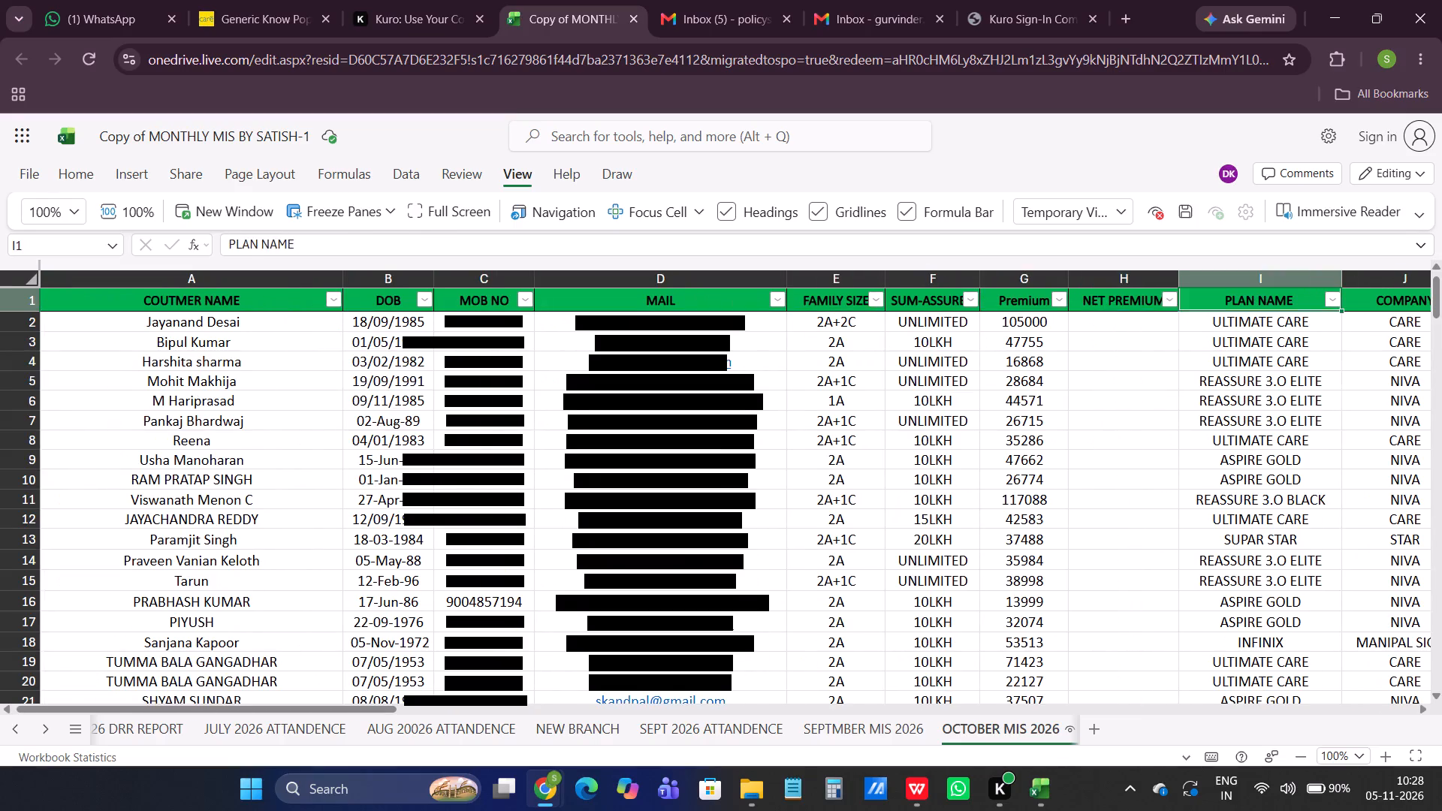
pyautogui.press('Right')
pyautogui.press('Right')
pyautogui.press('Right')
pyautogui.press('Right')
pyautogui.press('Right')
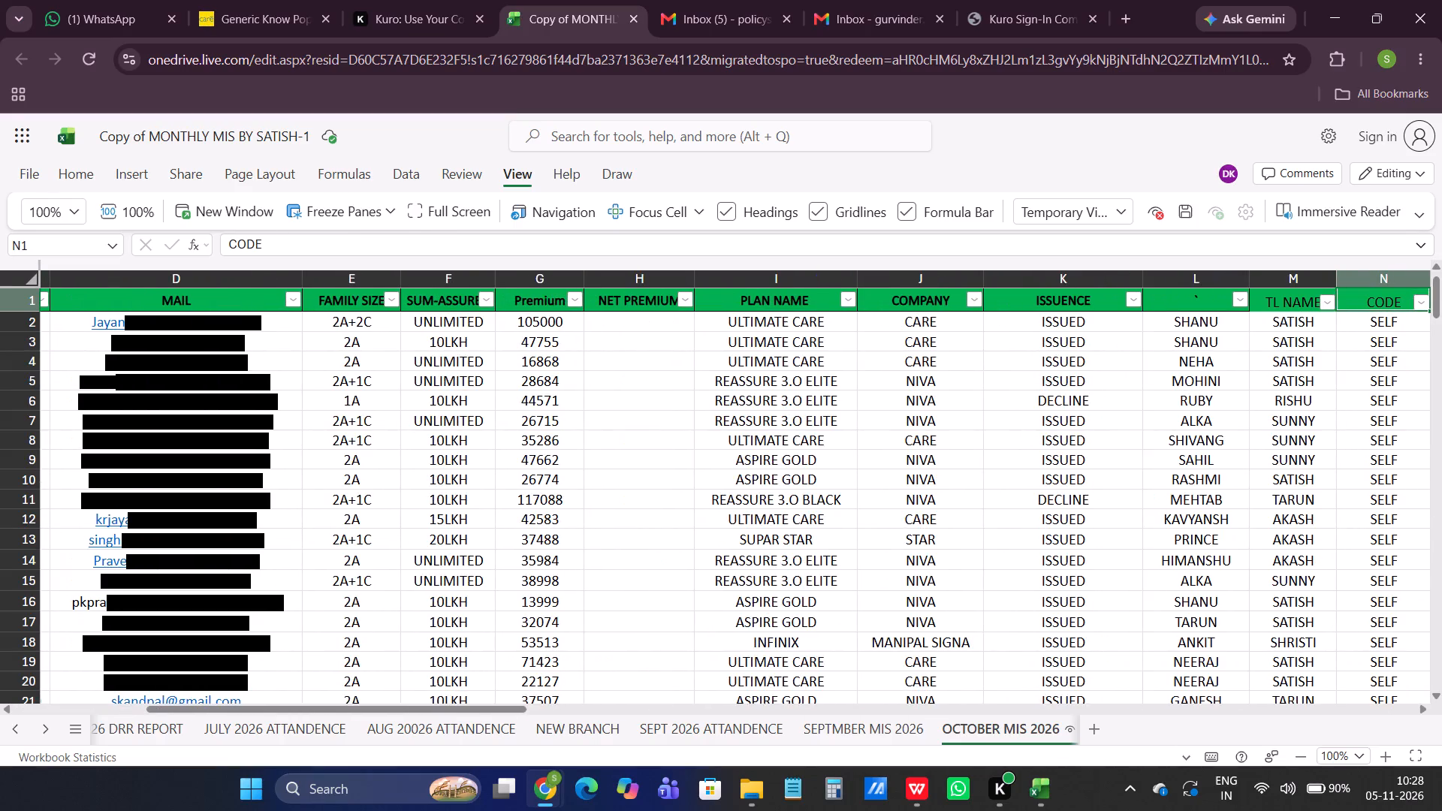
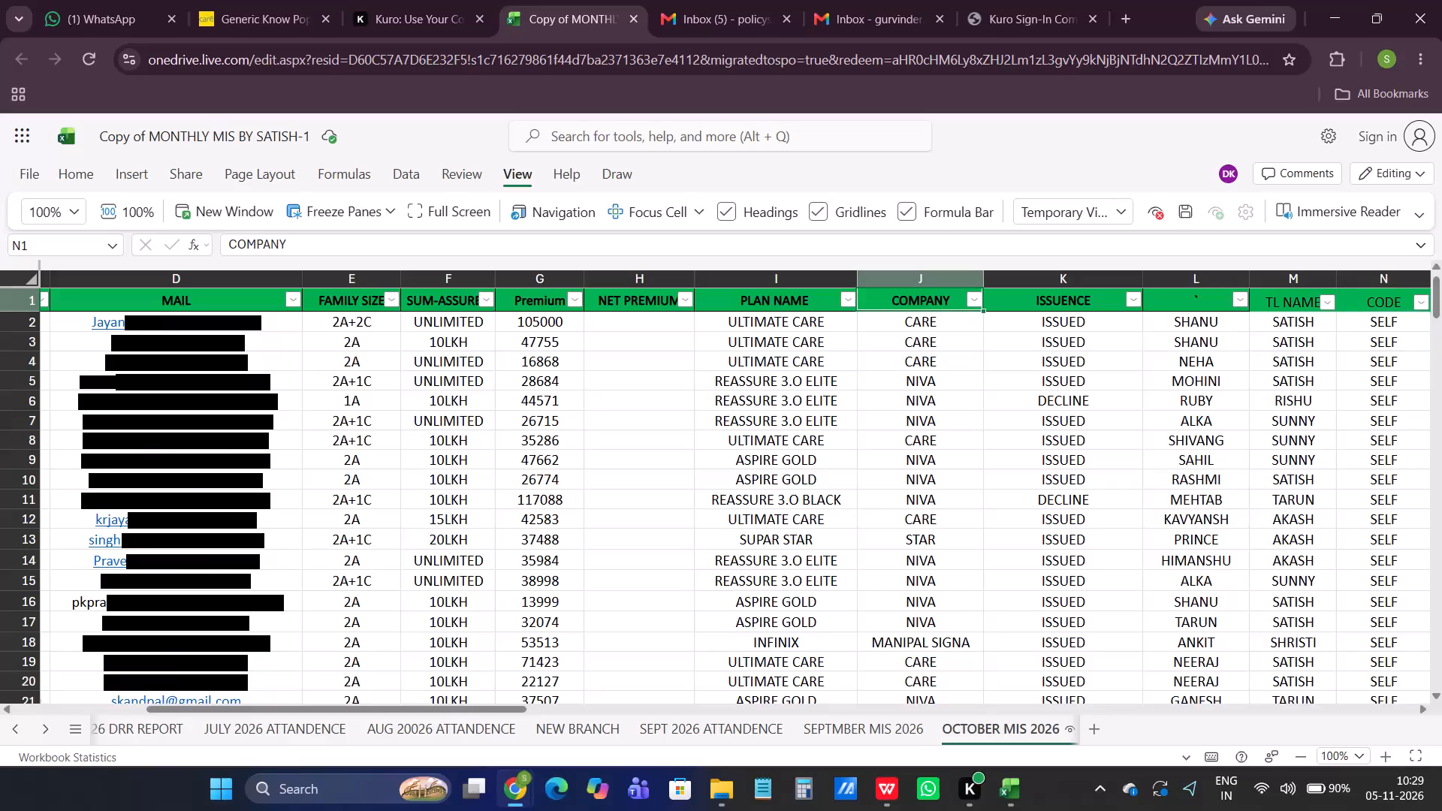
# Filter the CODE column beside TL NAME to exclude SELF and keep only the ANURATNAM records.
pyautogui.press('Right')
pyautogui.press('Right')
pyautogui.press('Right')
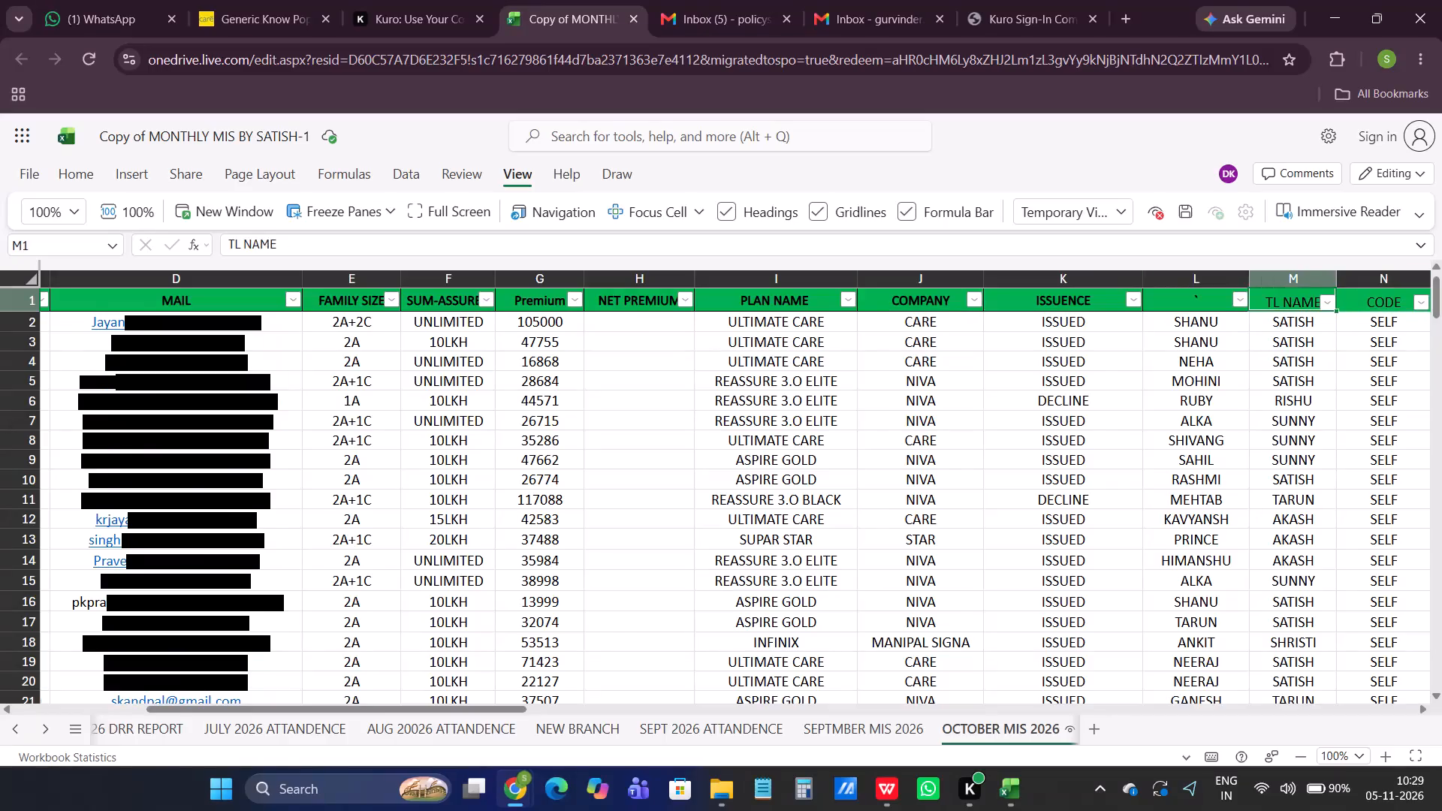
pyautogui.press('Right')
pyautogui.press('Right')
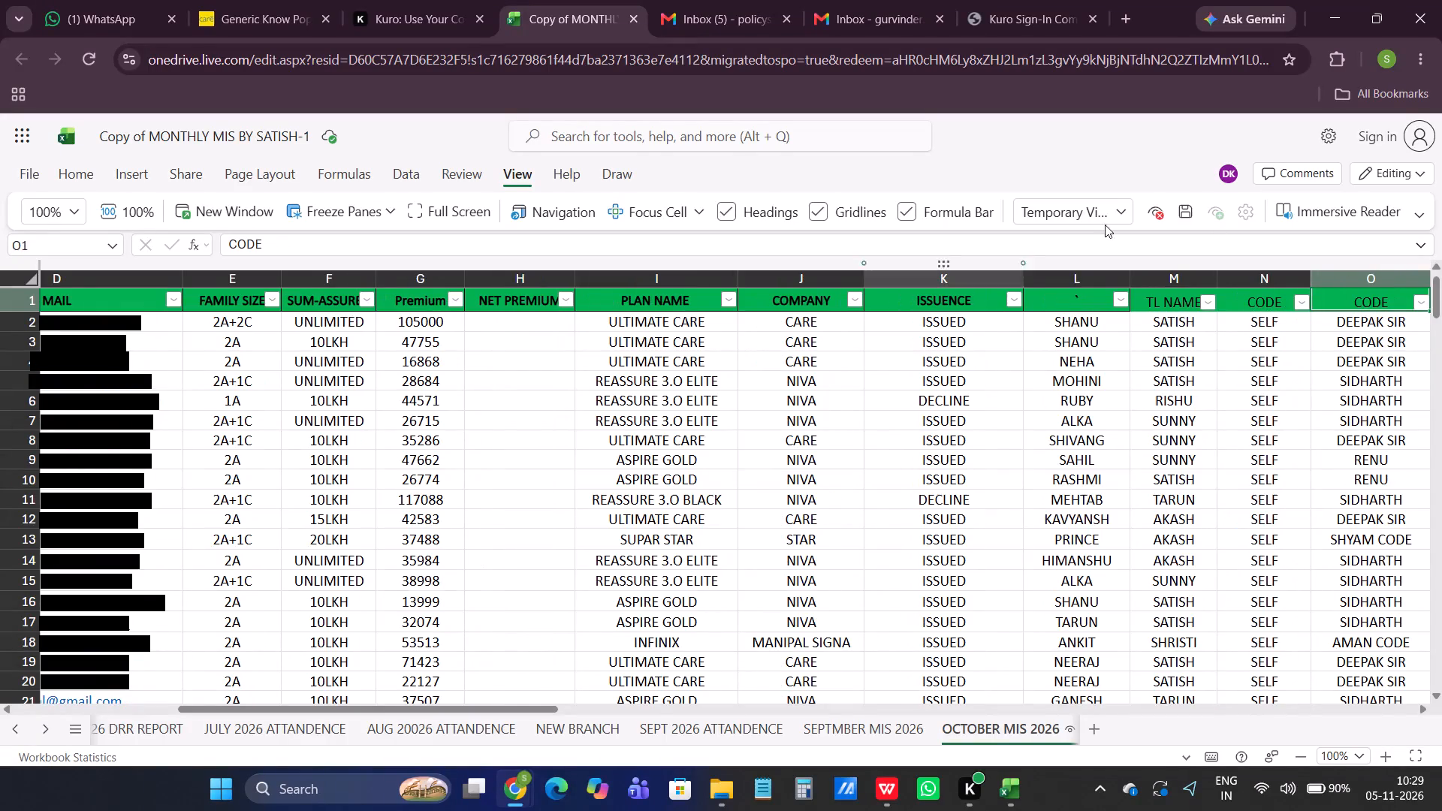
pyautogui.click(1305, 300)
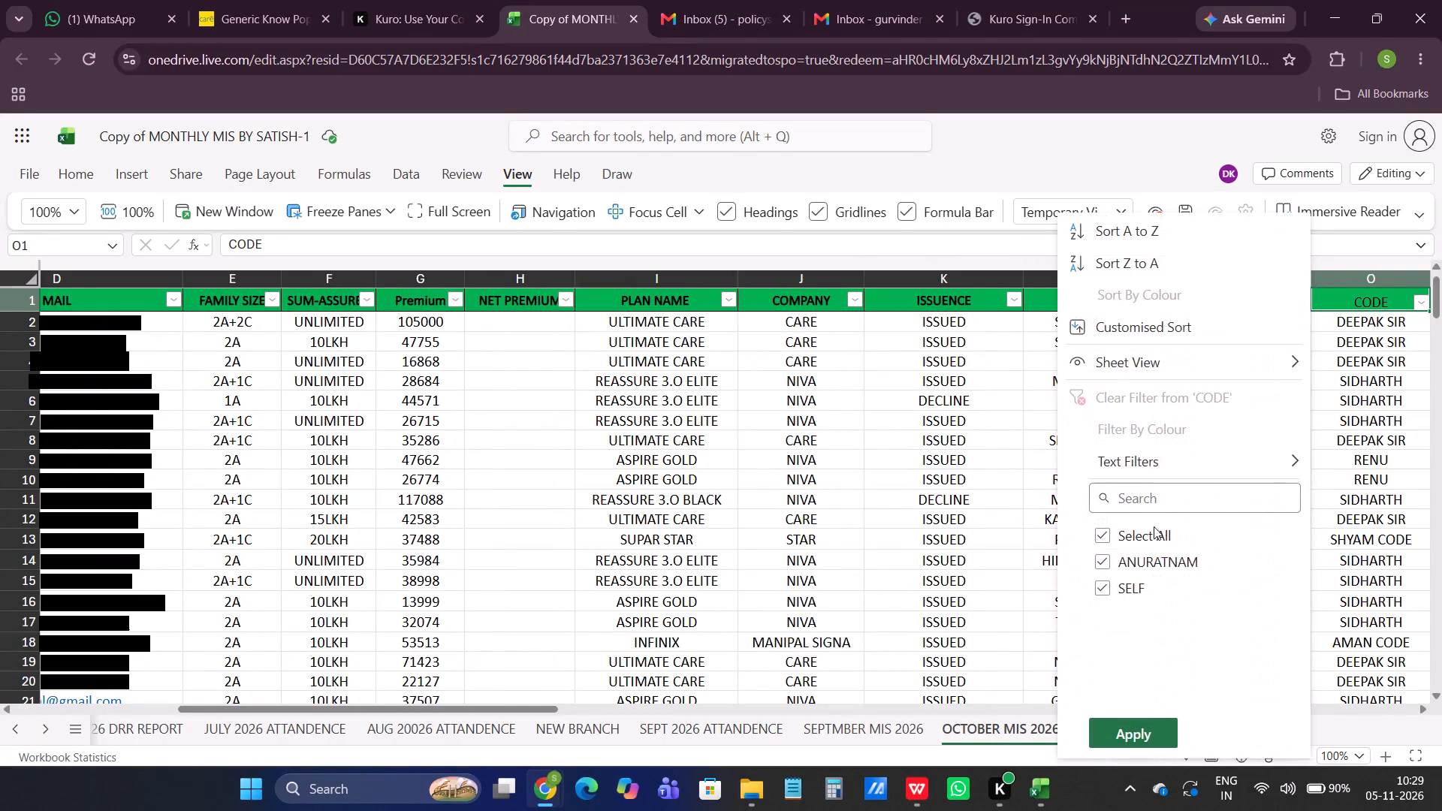
pyautogui.click(1133, 586)
pyautogui.click(1152, 731)
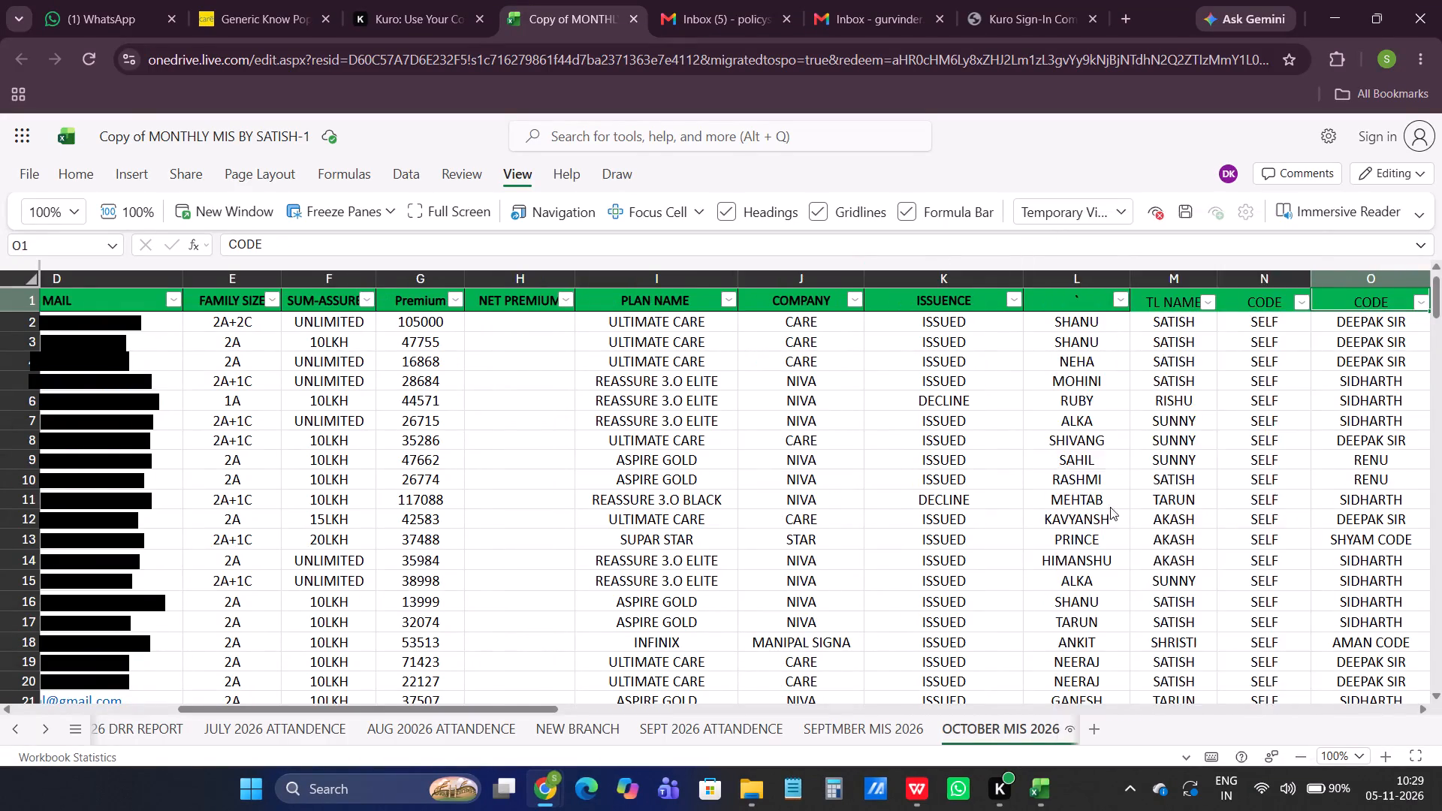
# Select the Premium values of all filtered ANURATNAM records to check their sum.
pyautogui.moveTo(412, 324); pyautogui.dragTo(402, 430)
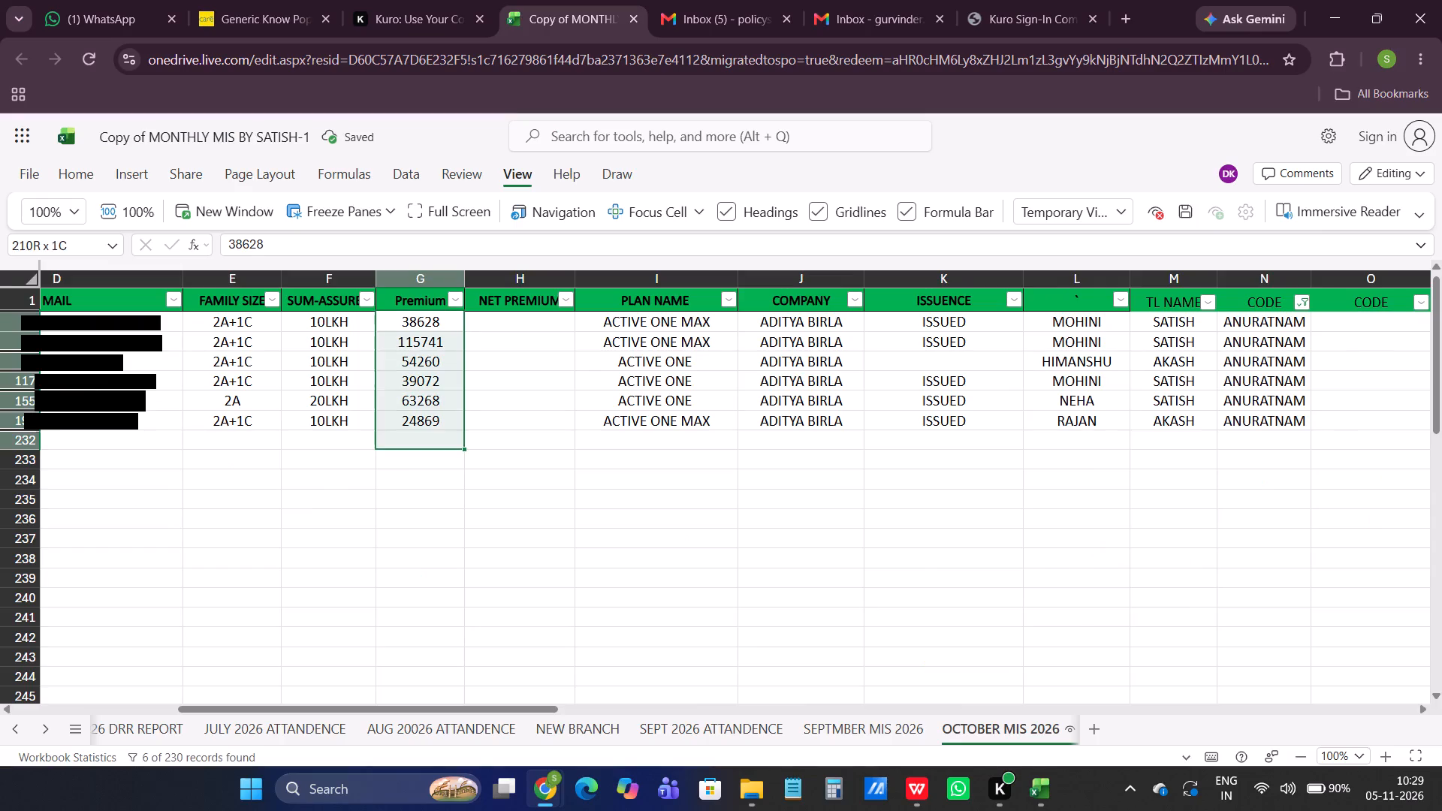
pyautogui.moveTo(402, 430); pyautogui.dragTo(402, 421)
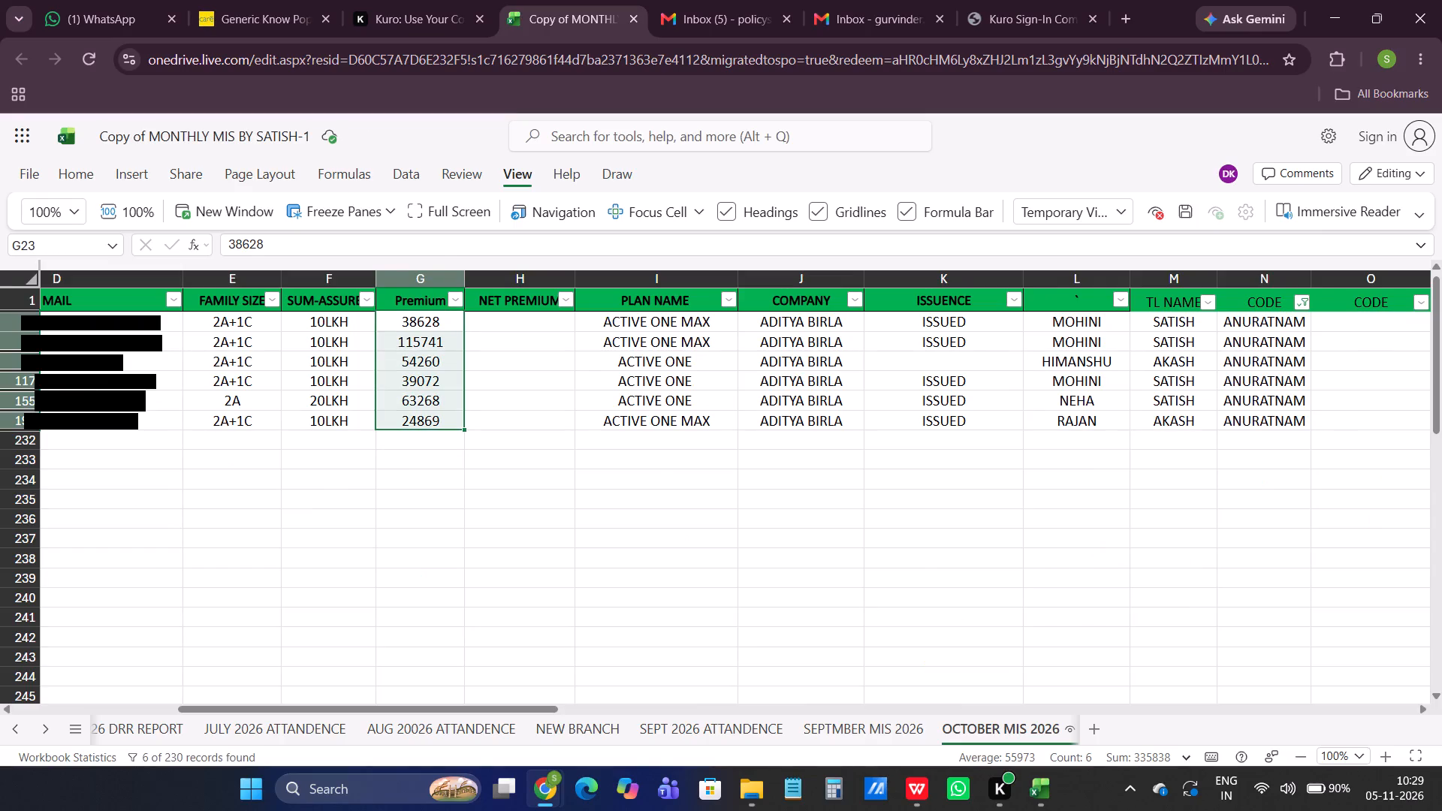
# Switch to the browser window with the View Application page and reload it, resubmitting the form and retrying once.
pyautogui.hotkey('alt', 'Tab')
pyautogui.hotkey('alt', 'Tab')
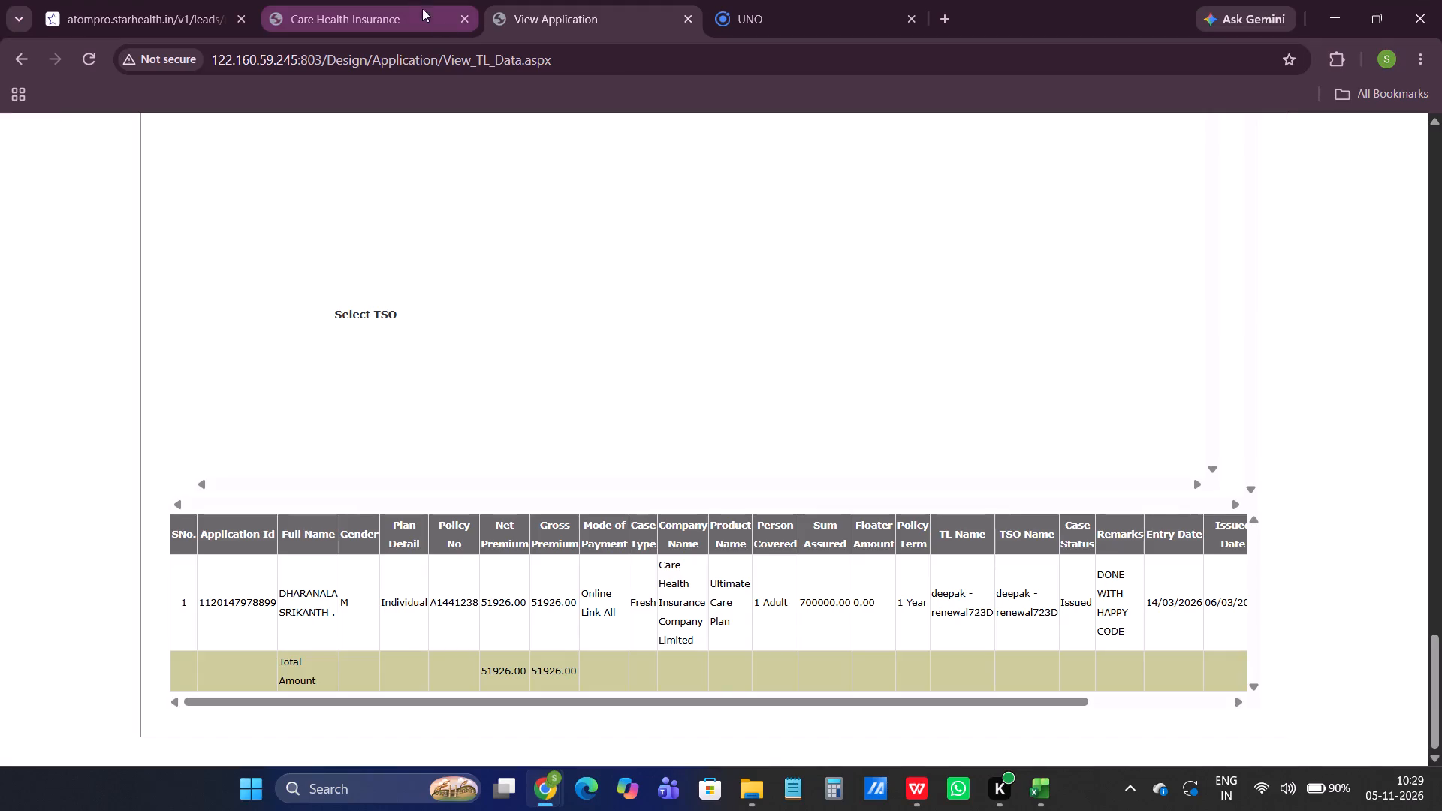
pyautogui.click(96, 65)
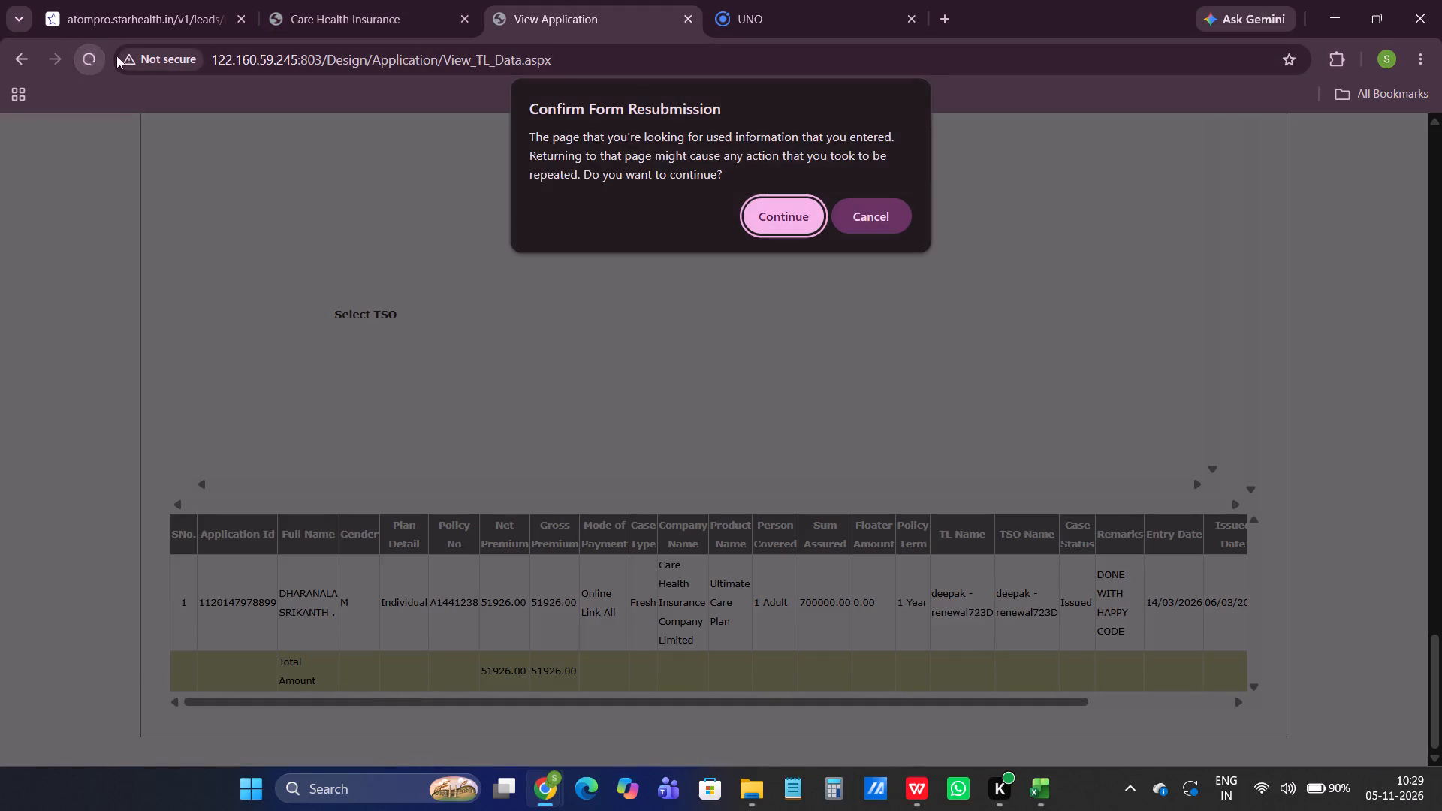
pyautogui.click(779, 226)
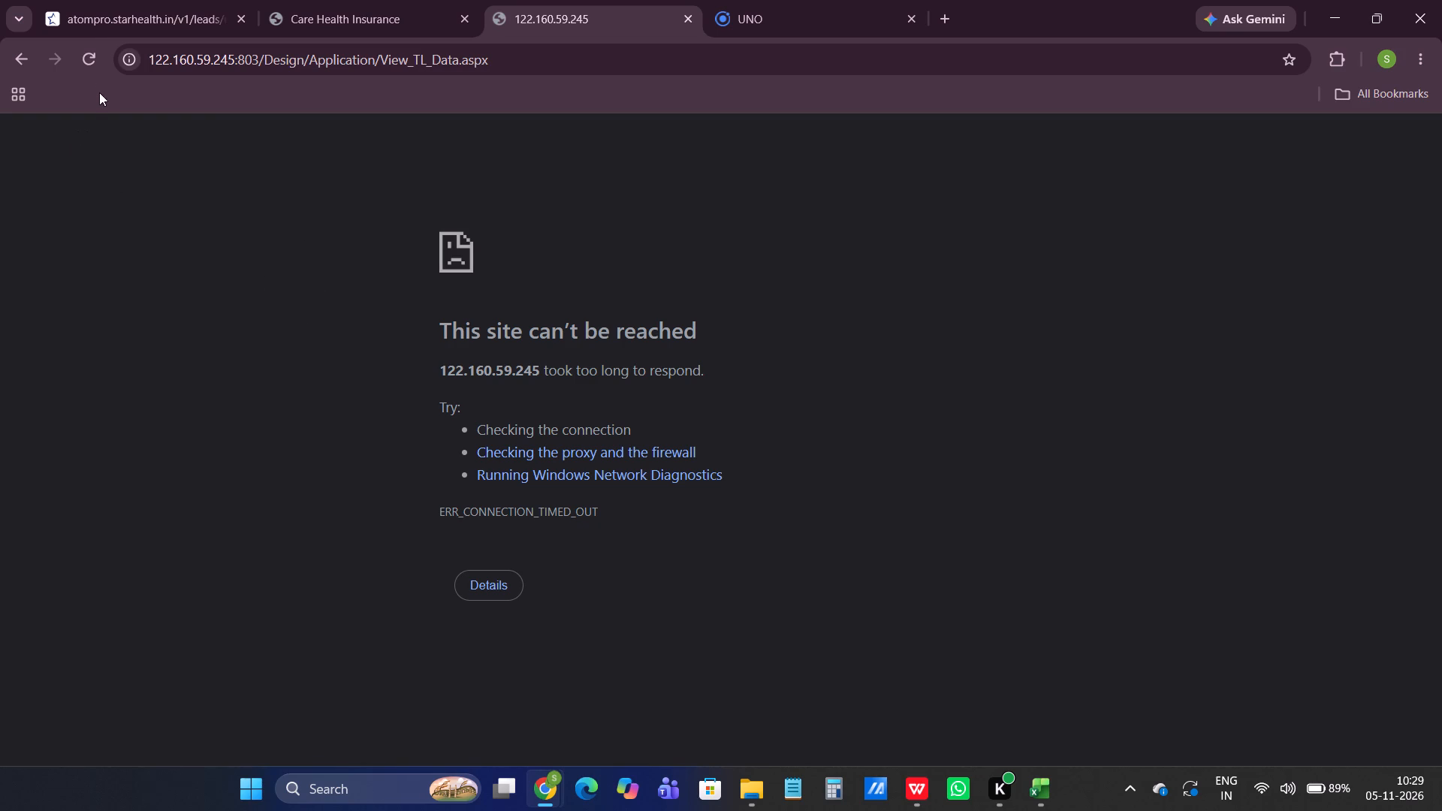
pyautogui.click(94, 60)
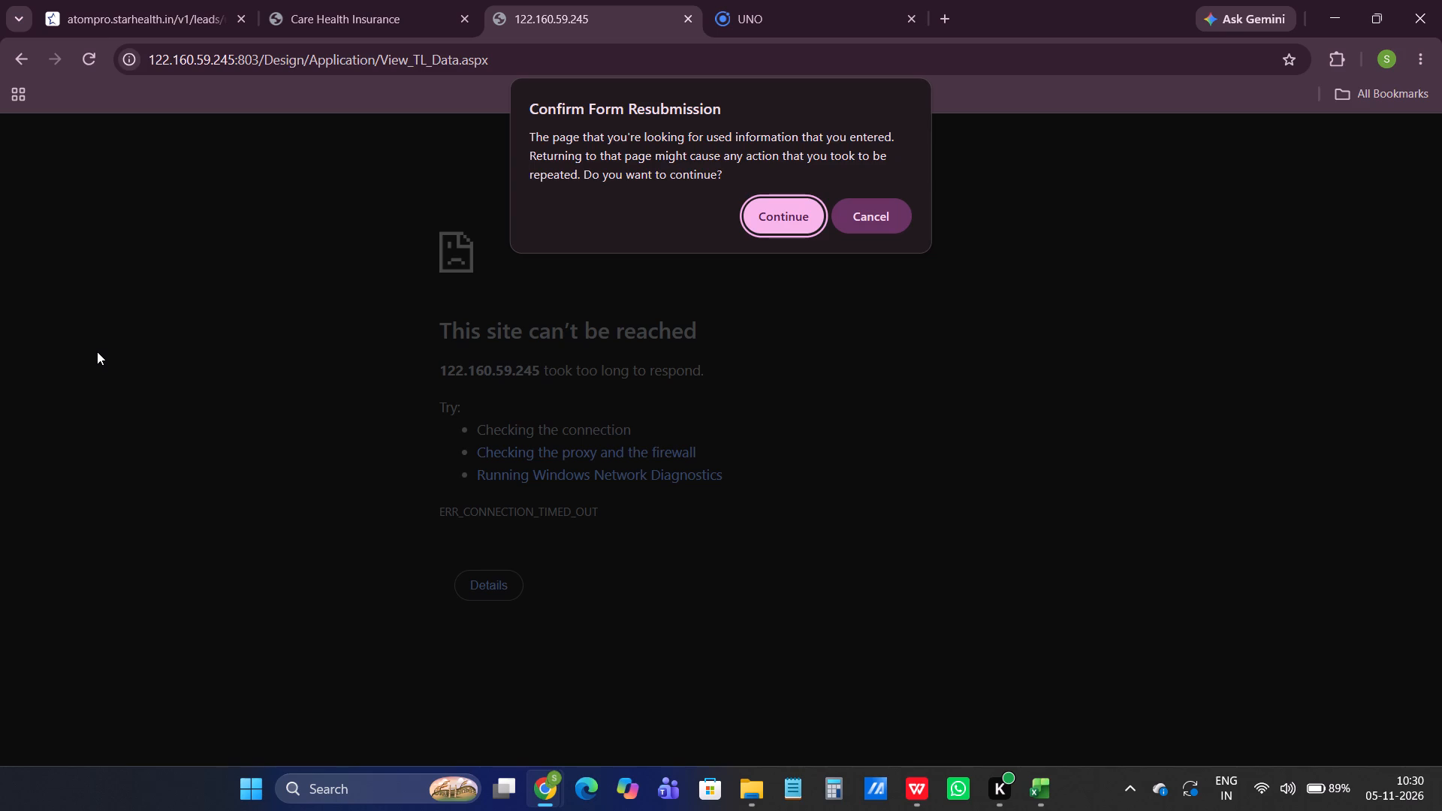
pyautogui.click(774, 216)
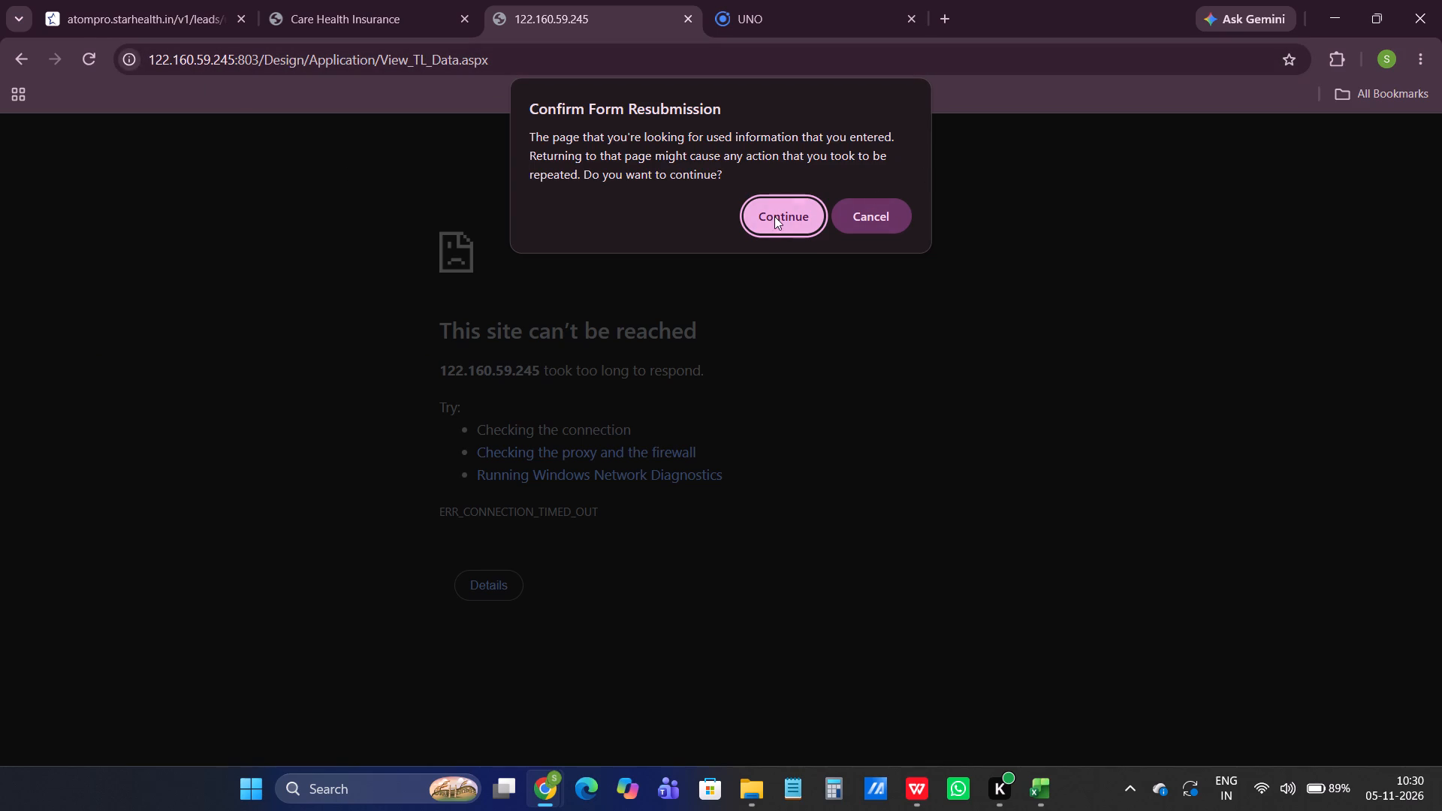
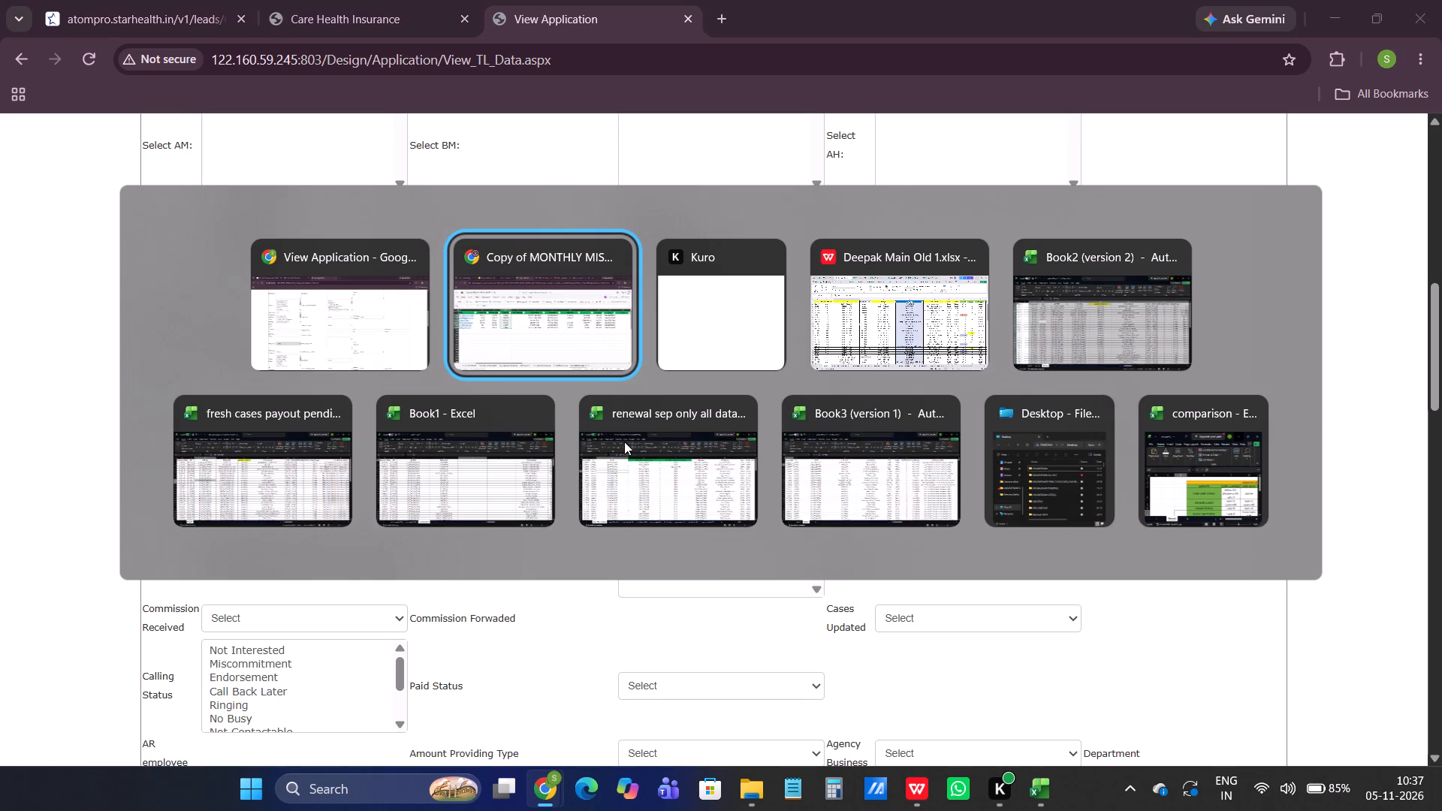
# Switch to the Book2 workbook and check the records on Sheet2 and Sheet4.
pyautogui.hotkey('alt', 'Tab')
pyautogui.hotkey('alt', 'Tab')
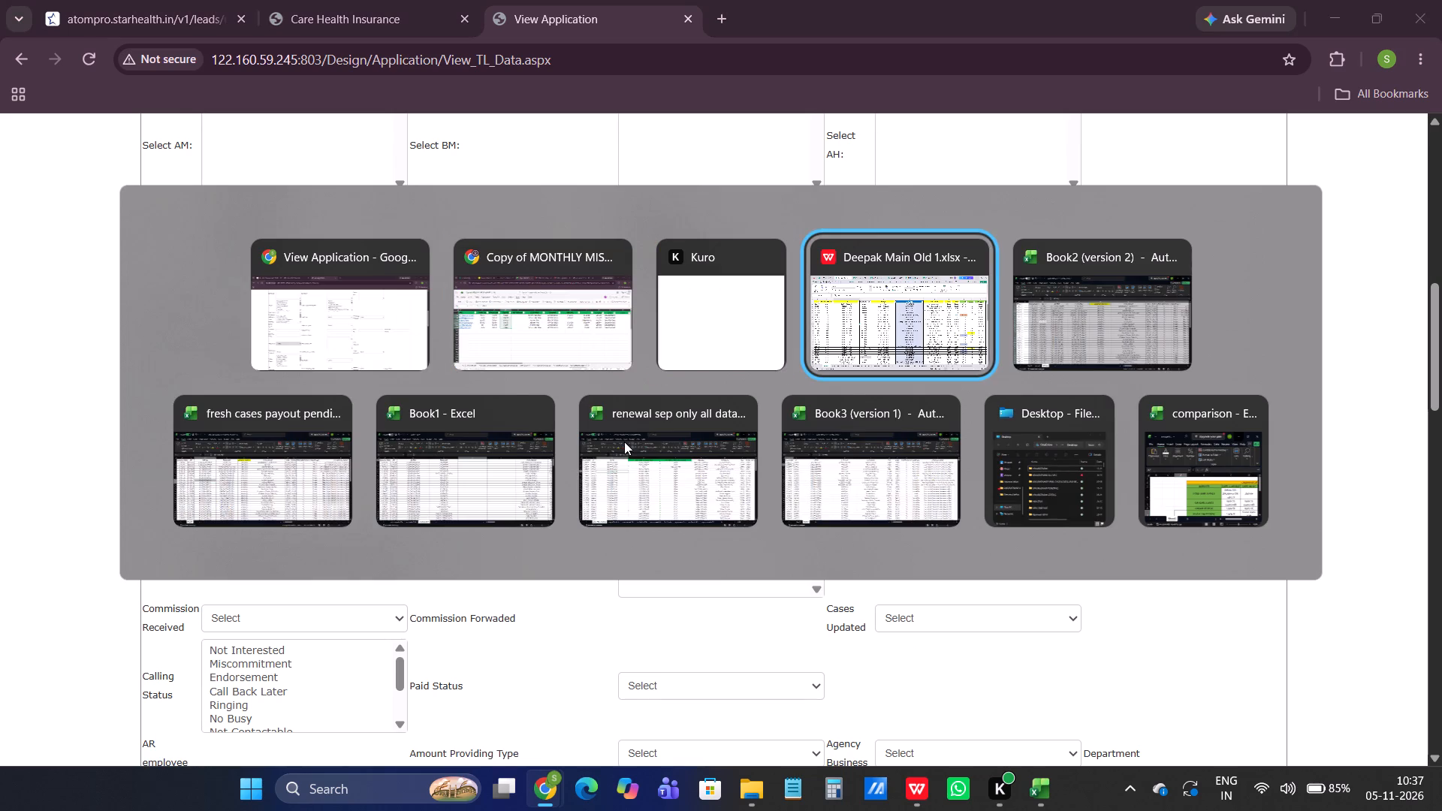
pyautogui.hotkey('alt', 'Tab')
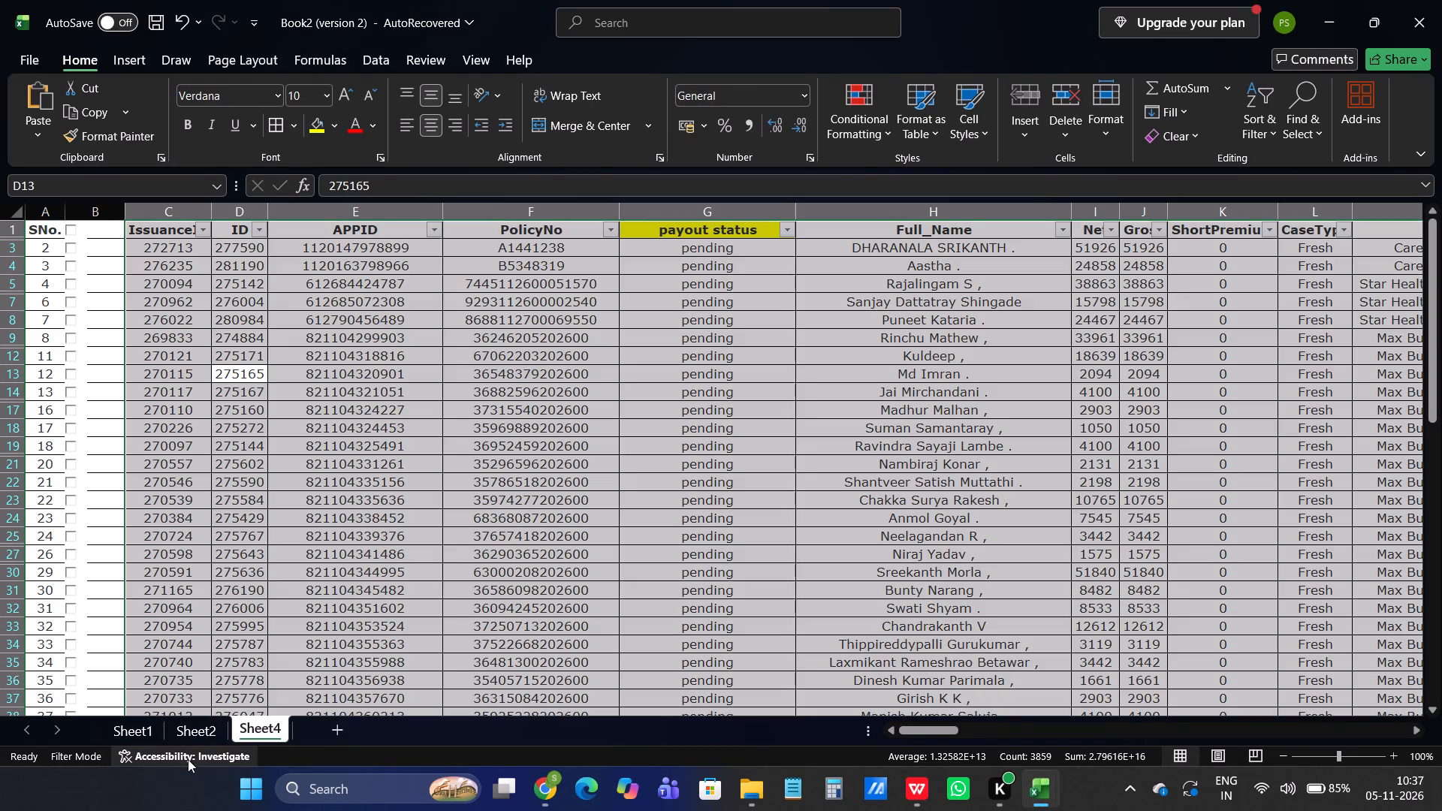
pyautogui.click(197, 728)
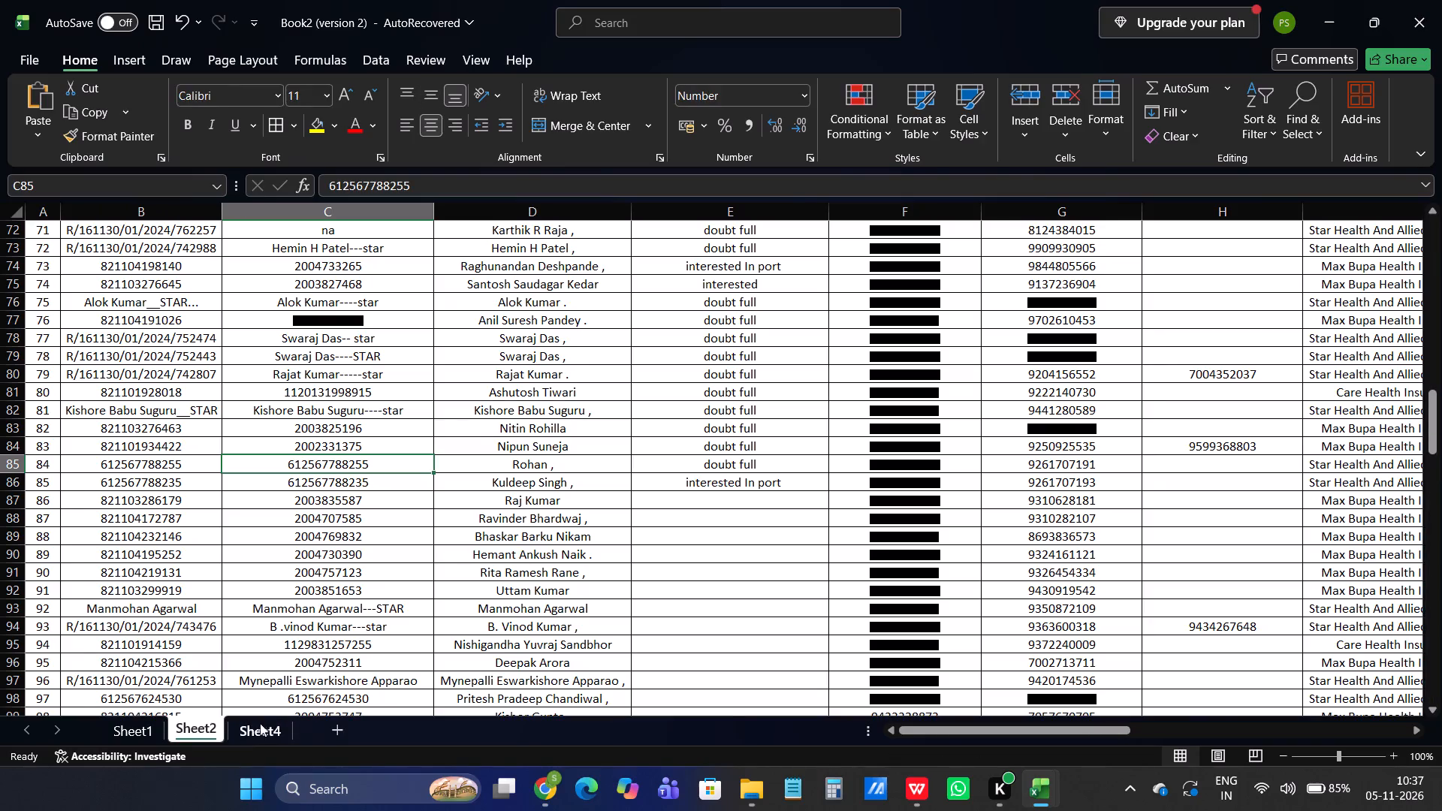
pyautogui.click(255, 723)
pyautogui.click(676, 356)
# Switch to the fresh cases payout pending workbook, insert a blank column between payout status and Full_Name, and widen it.
pyautogui.hotkey('alt', 'Tab')
pyautogui.hotkey('alt', 'Tab')
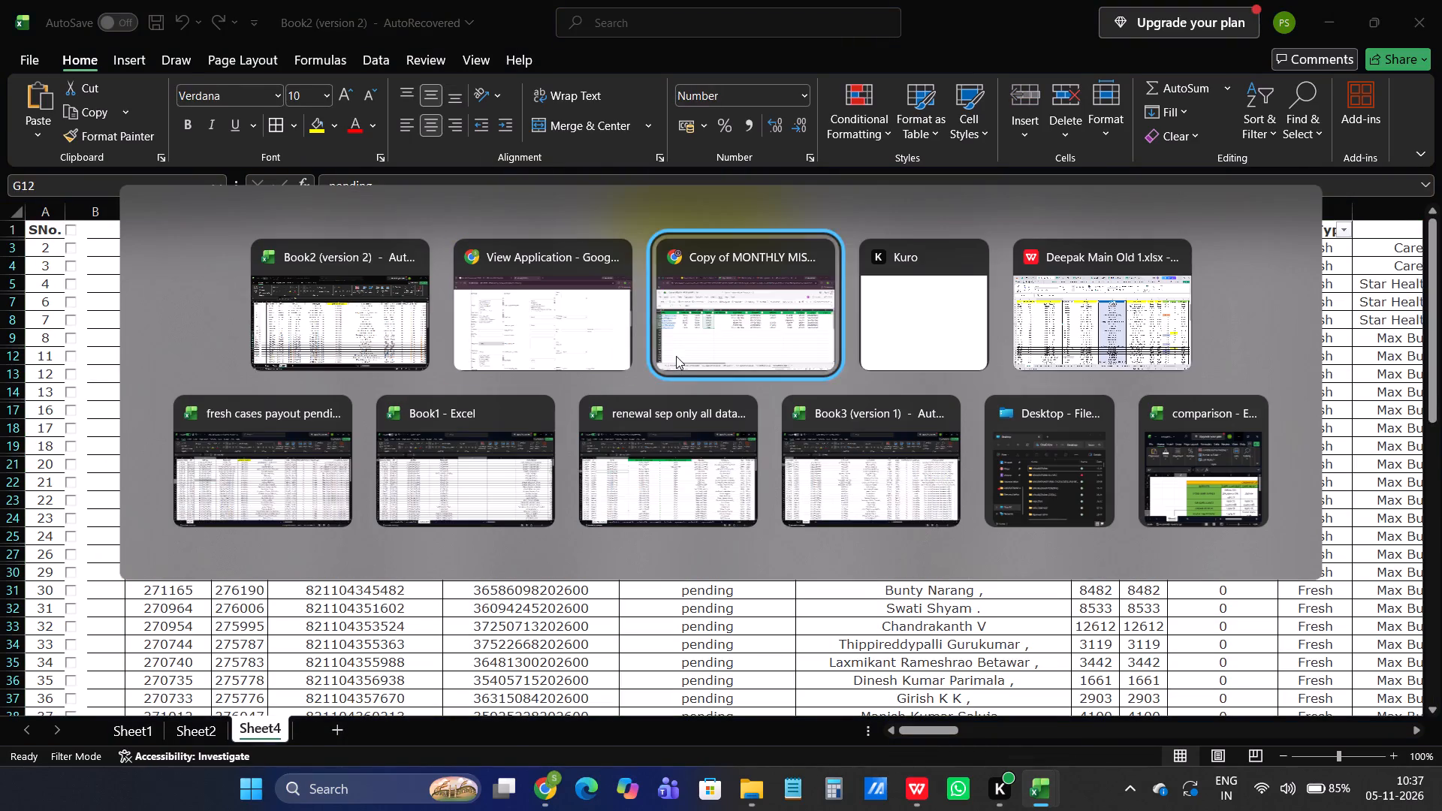
pyautogui.hotkey('alt', 'Tab')
pyautogui.hotkey('alt', 'Tab')
pyautogui.hotkey('alt', 'Tab')
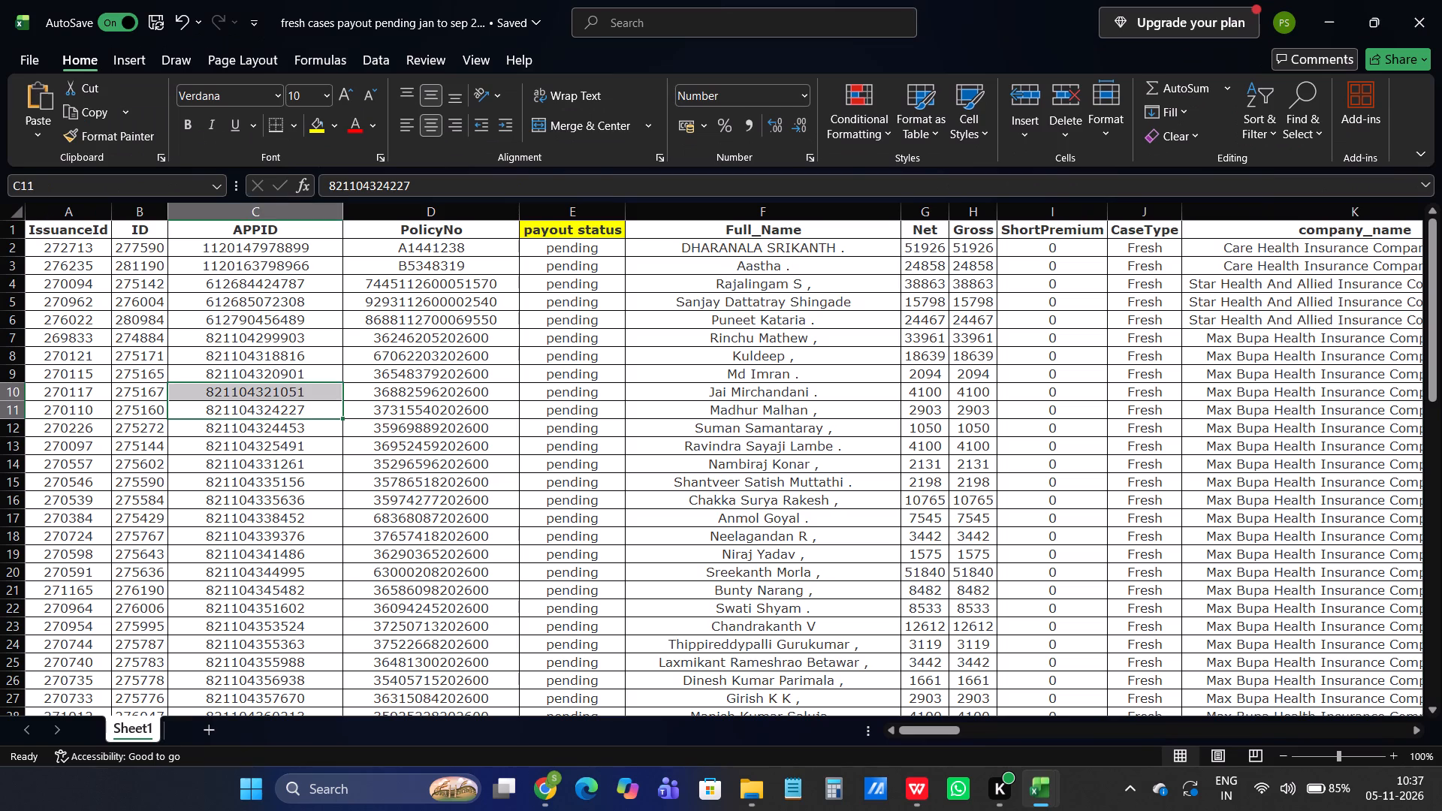
pyautogui.click(562, 333)
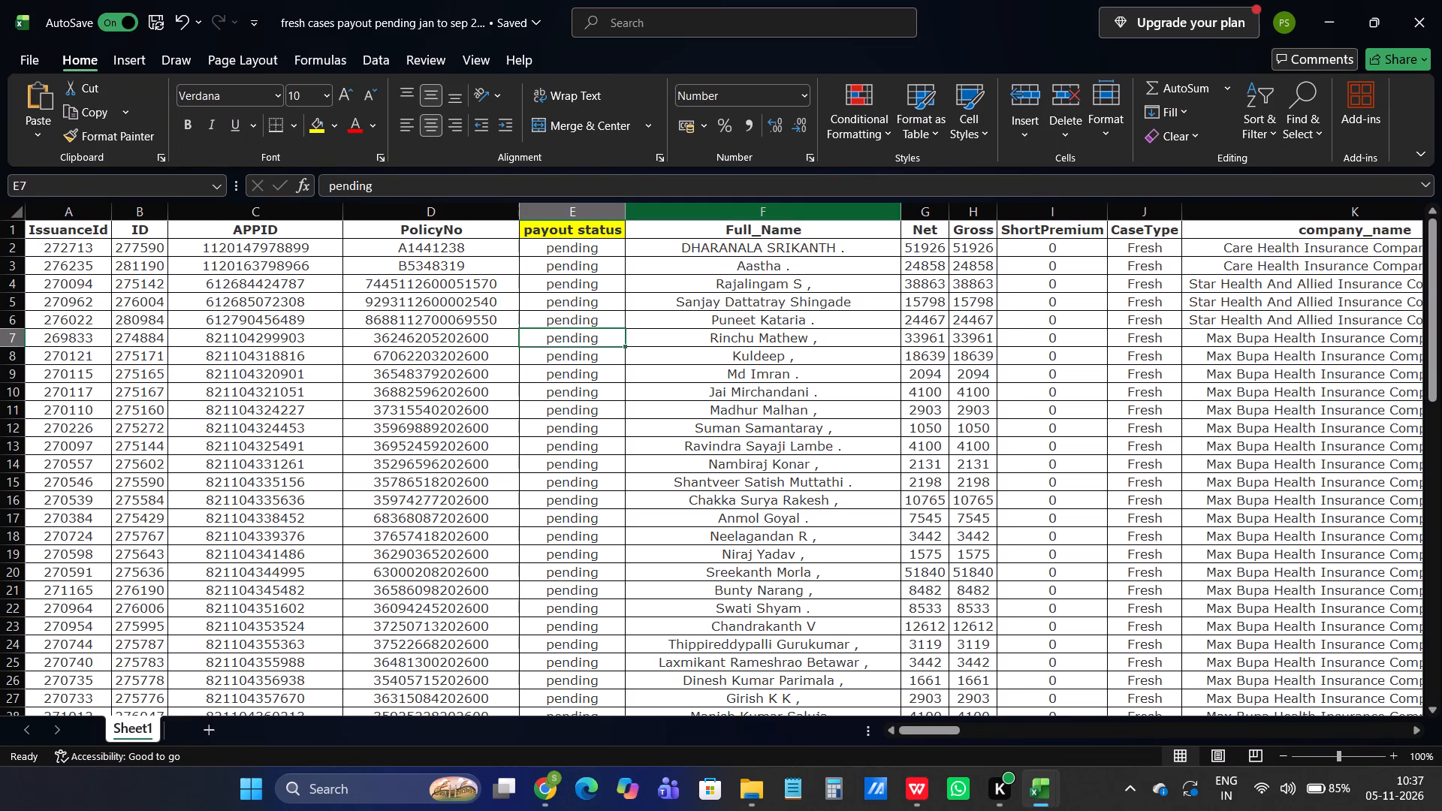
pyautogui.rightClick(689, 205)
pyautogui.click(725, 396)
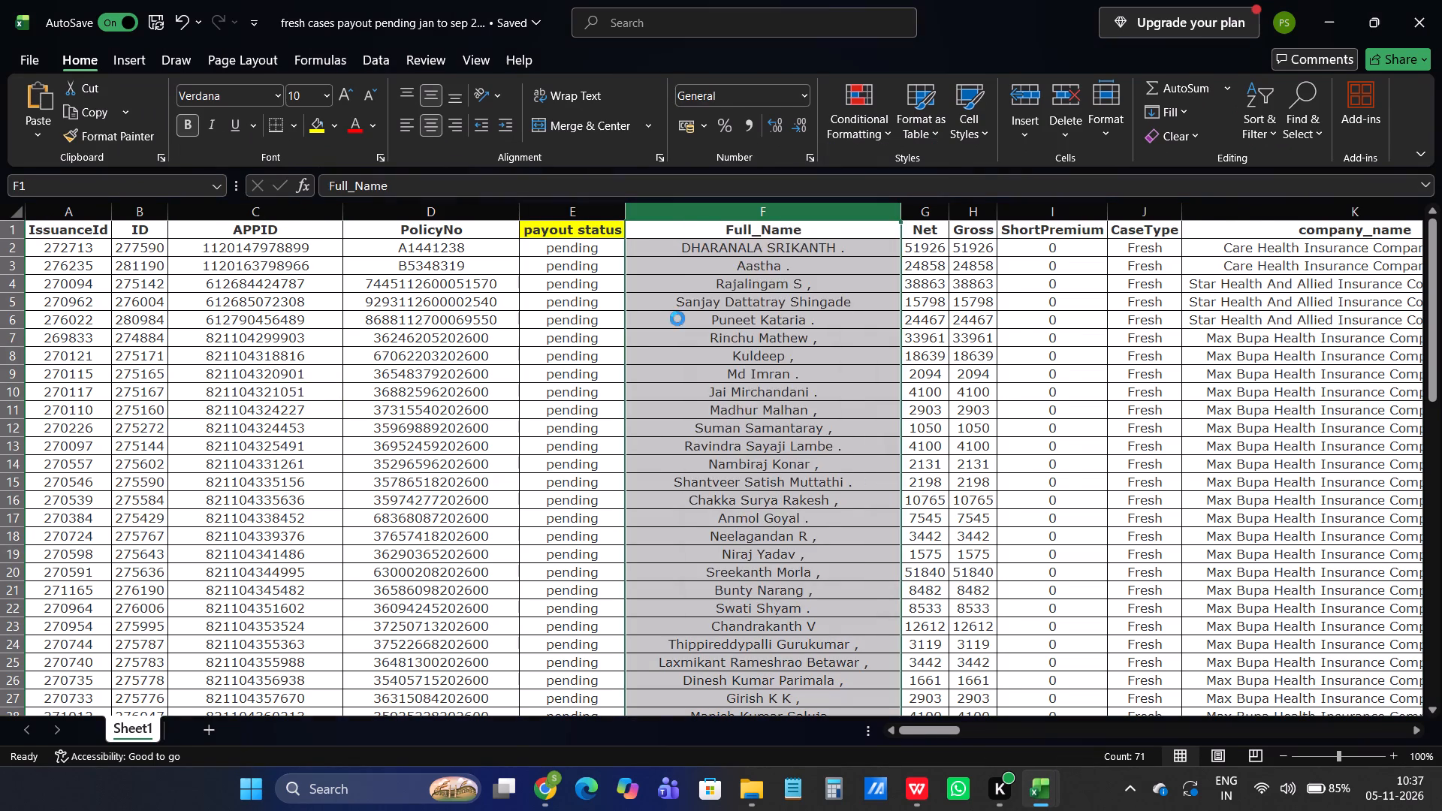
pyautogui.moveTo(732, 215); pyautogui.dragTo(816, 215)
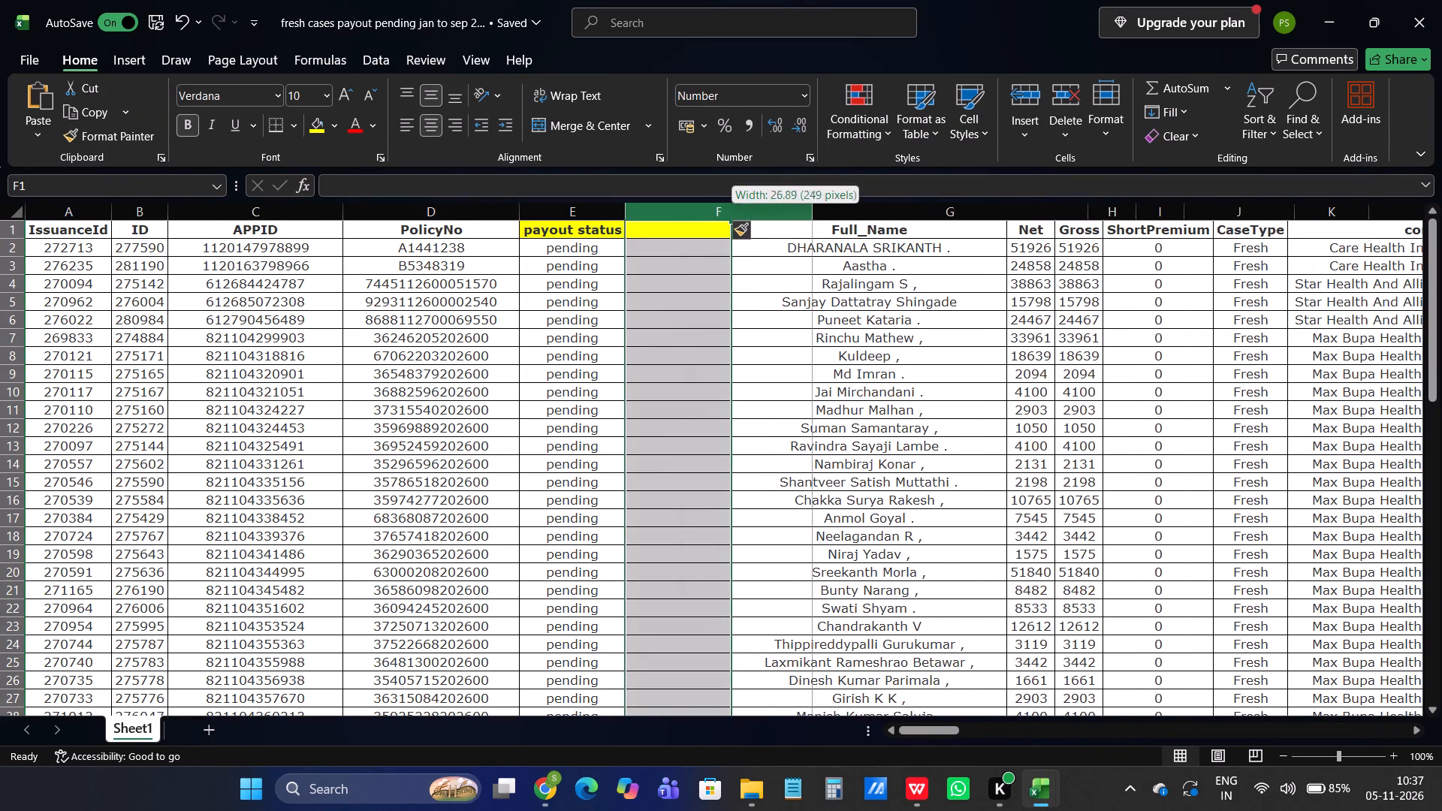
pyautogui.moveTo(816, 215); pyautogui.dragTo(844, 221)
# Enter the header "remarks on portal" in the new column F.
pyautogui.click(690, 224)
pyautogui.write('re')
pyautogui.write('marf')
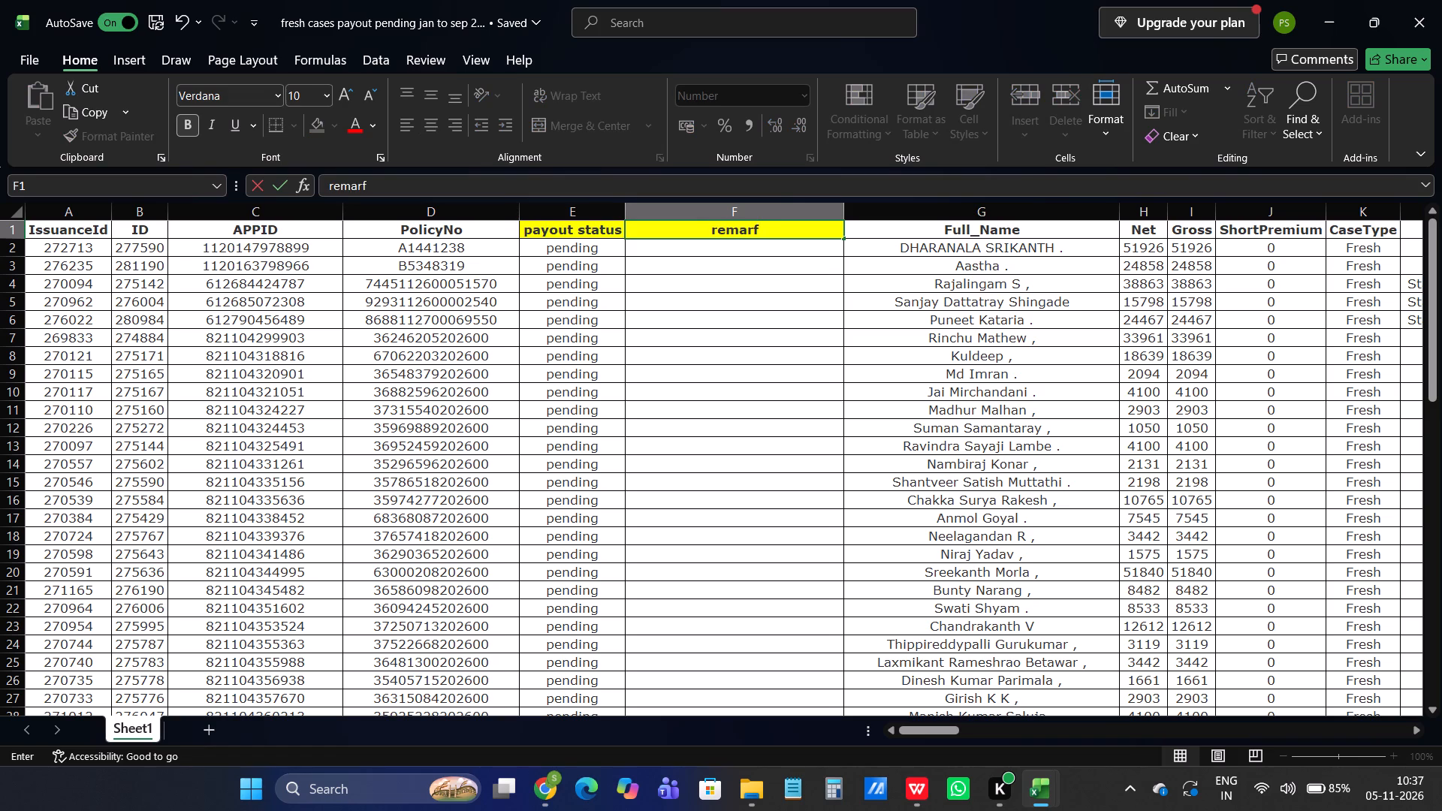
pyautogui.press('BackSpace')
pyautogui.write('ks')
pyautogui.press('space')
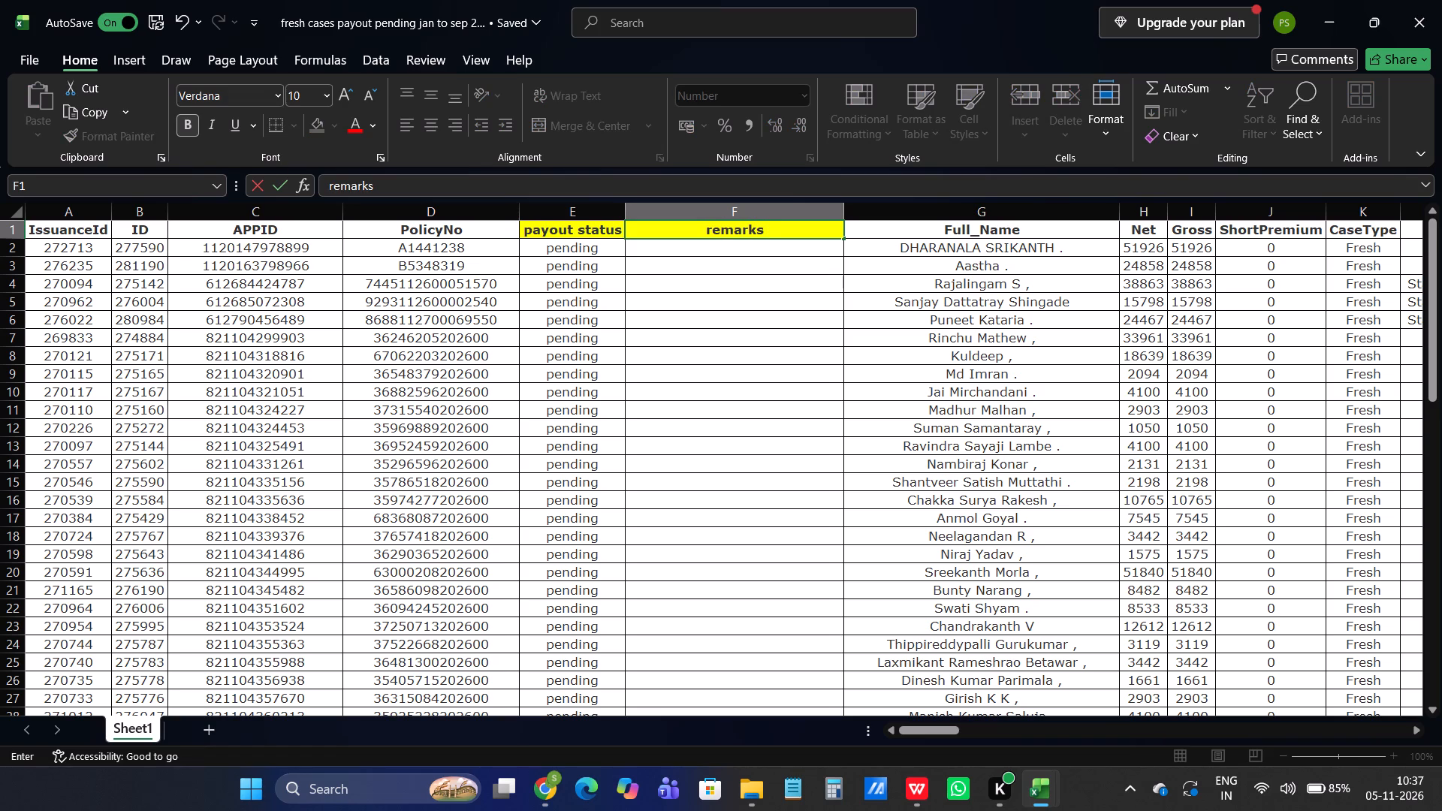
pyautogui.write('on portral')
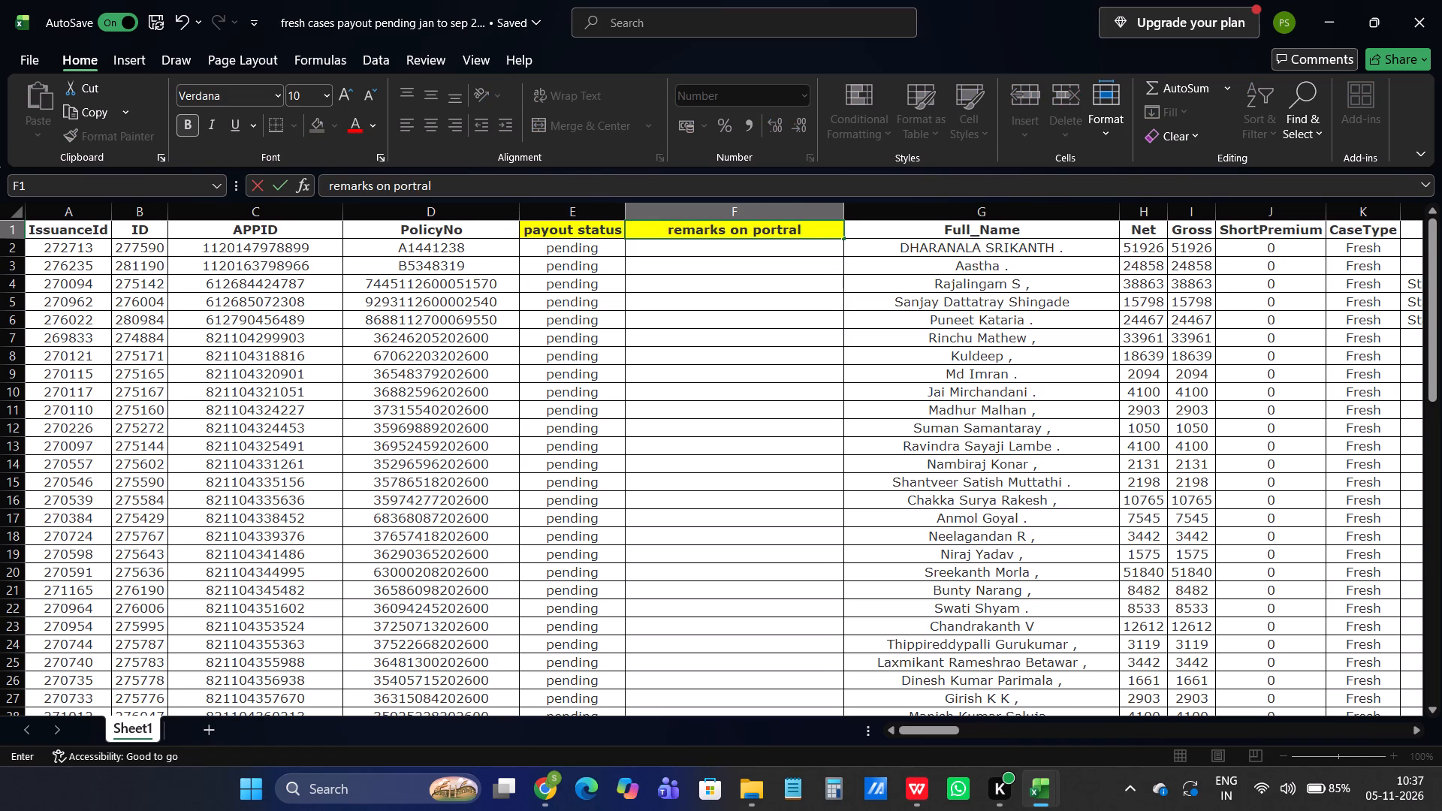
pyautogui.press('BackSpace')
pyautogui.press('BackSpace')
pyautogui.press('BackSpace')
pyautogui.write('al')
pyautogui.press('Return')
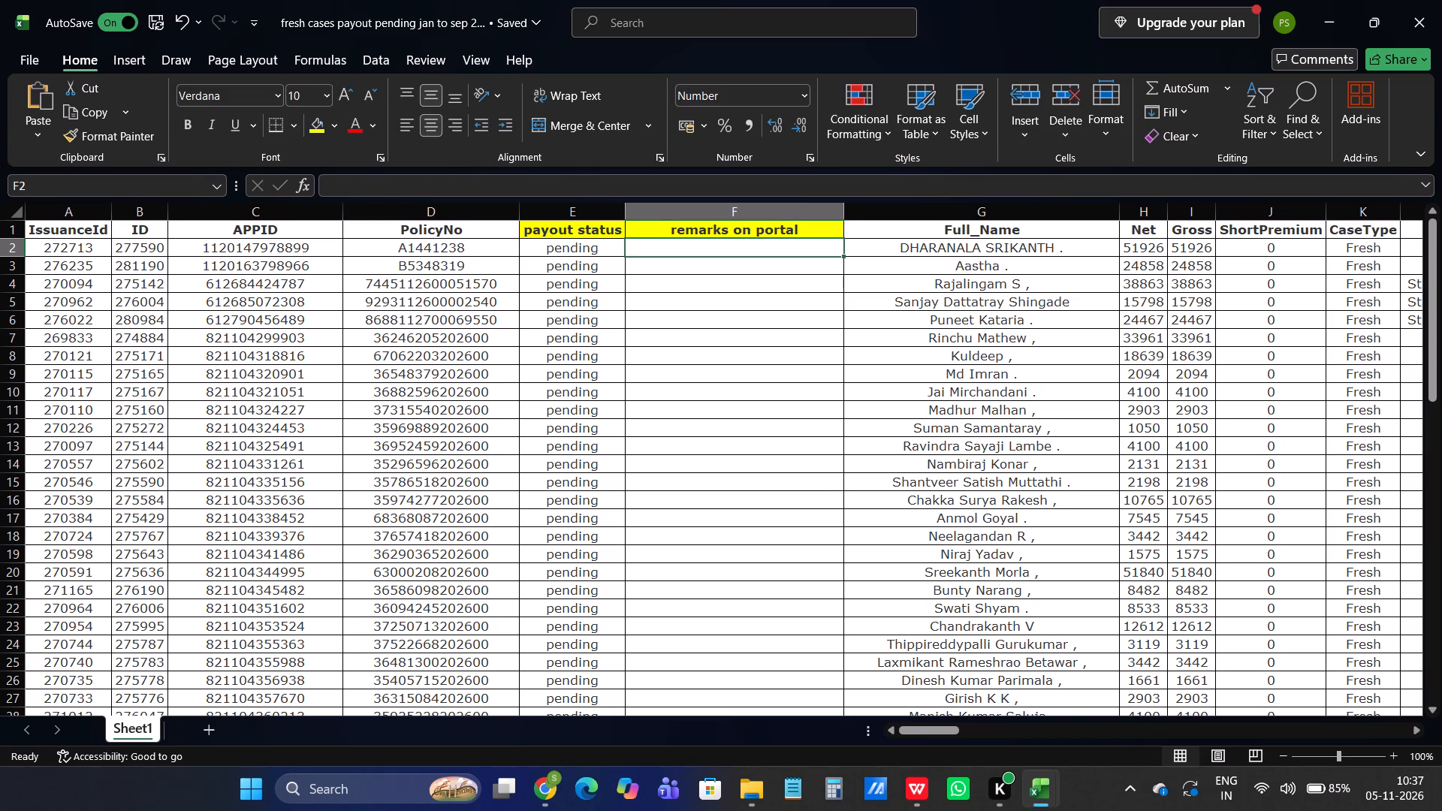
# Copy the APPID from row 2 and search the View Application portal by that Application ID to read the record's remarks.
pyautogui.click(251, 252)
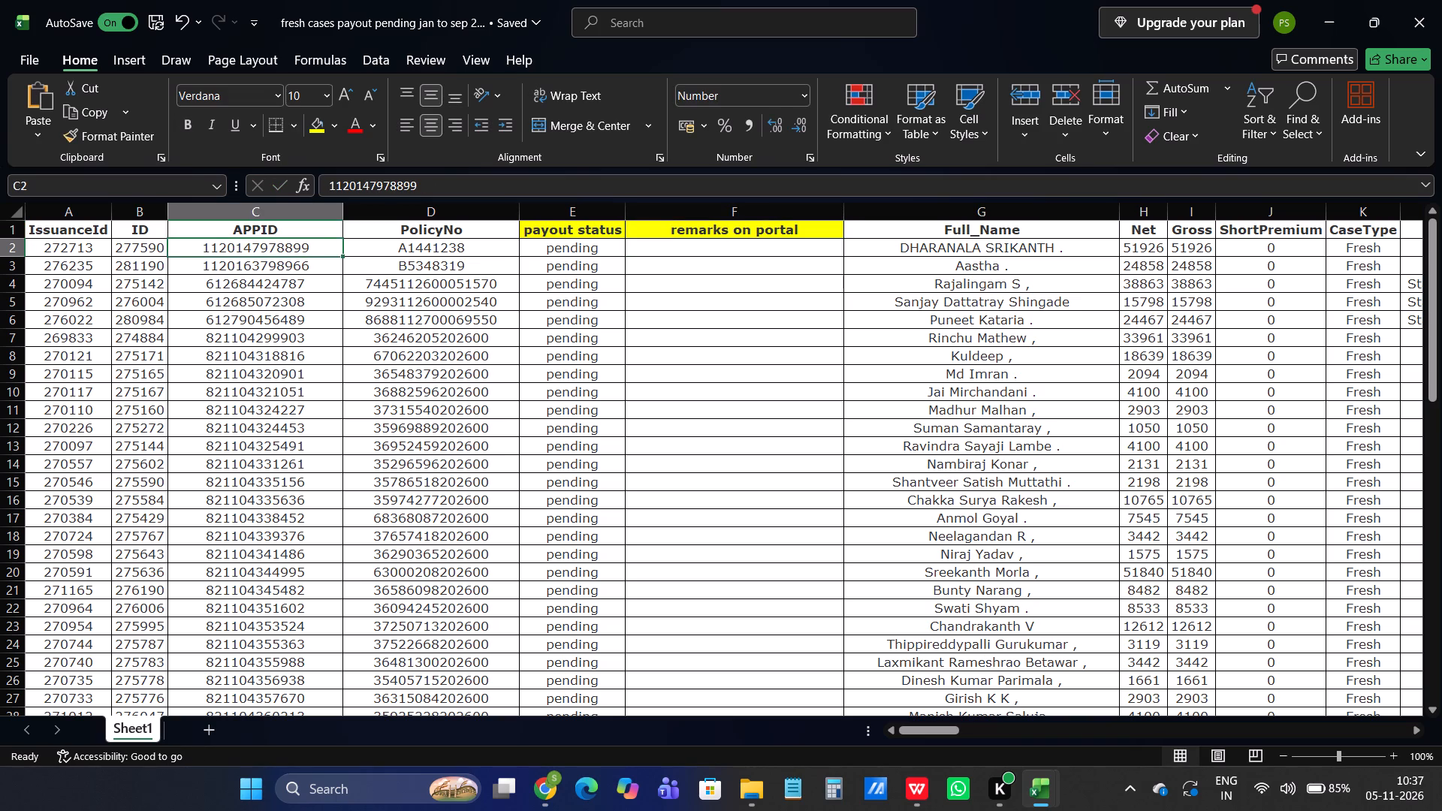
pyautogui.hotkey('ctrl', 'c')
pyautogui.hotkey('alt', 'Tab')
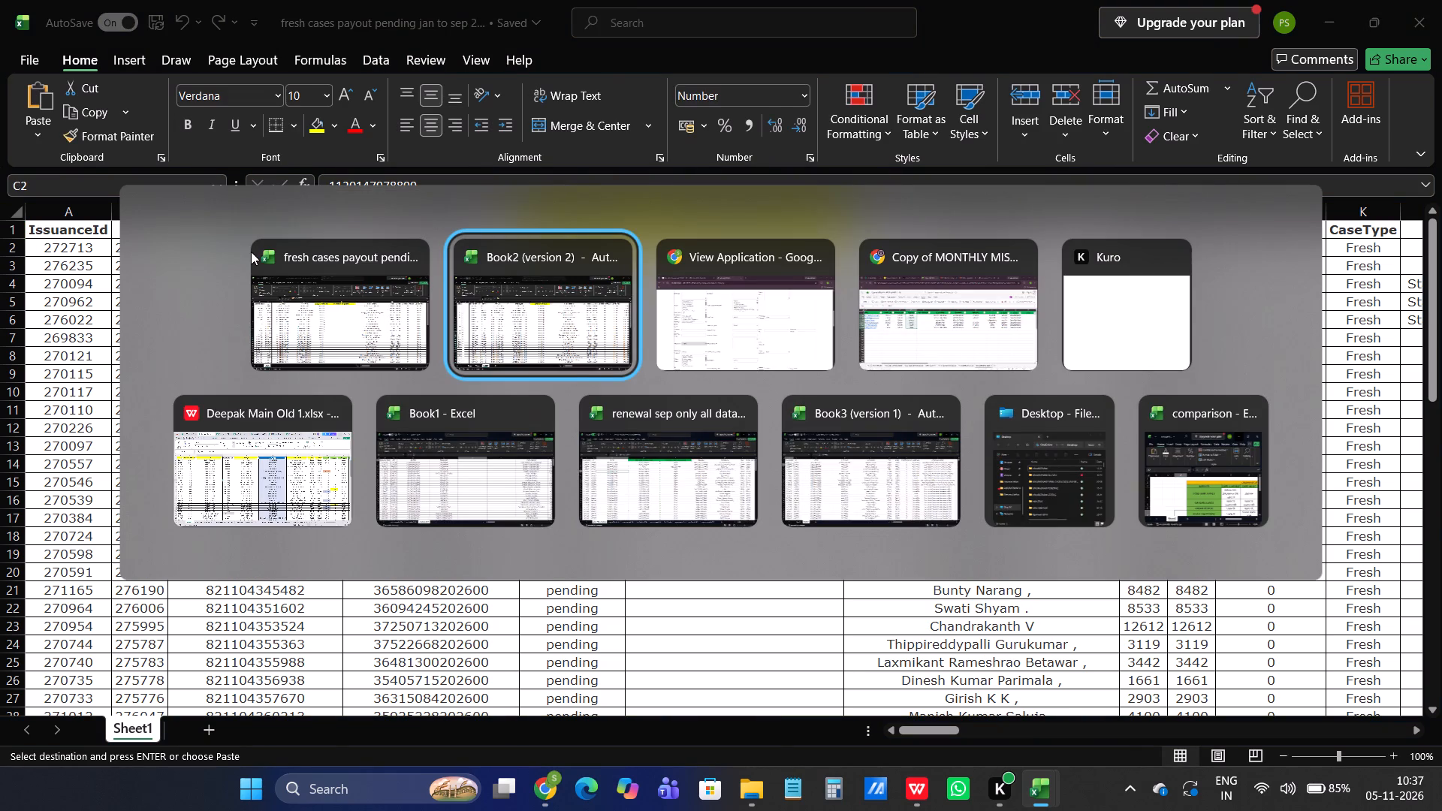
pyautogui.hotkey('alt', 'Tab')
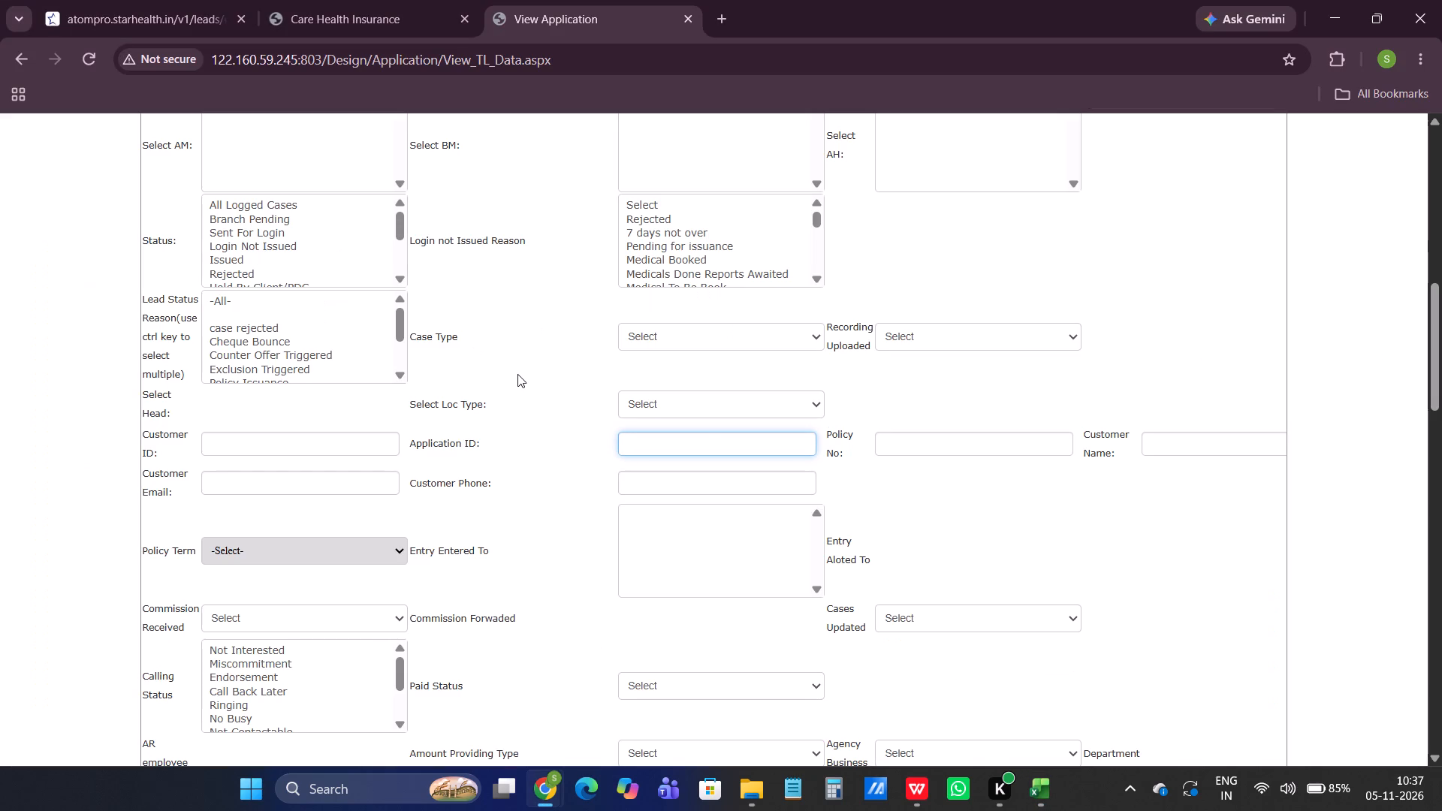
pyautogui.hotkey('ctrl', 'v')
pyautogui.scroll(-2, 508, 421)
pyautogui.click(595, 481)
pyautogui.scroll(-3, 539, 389)
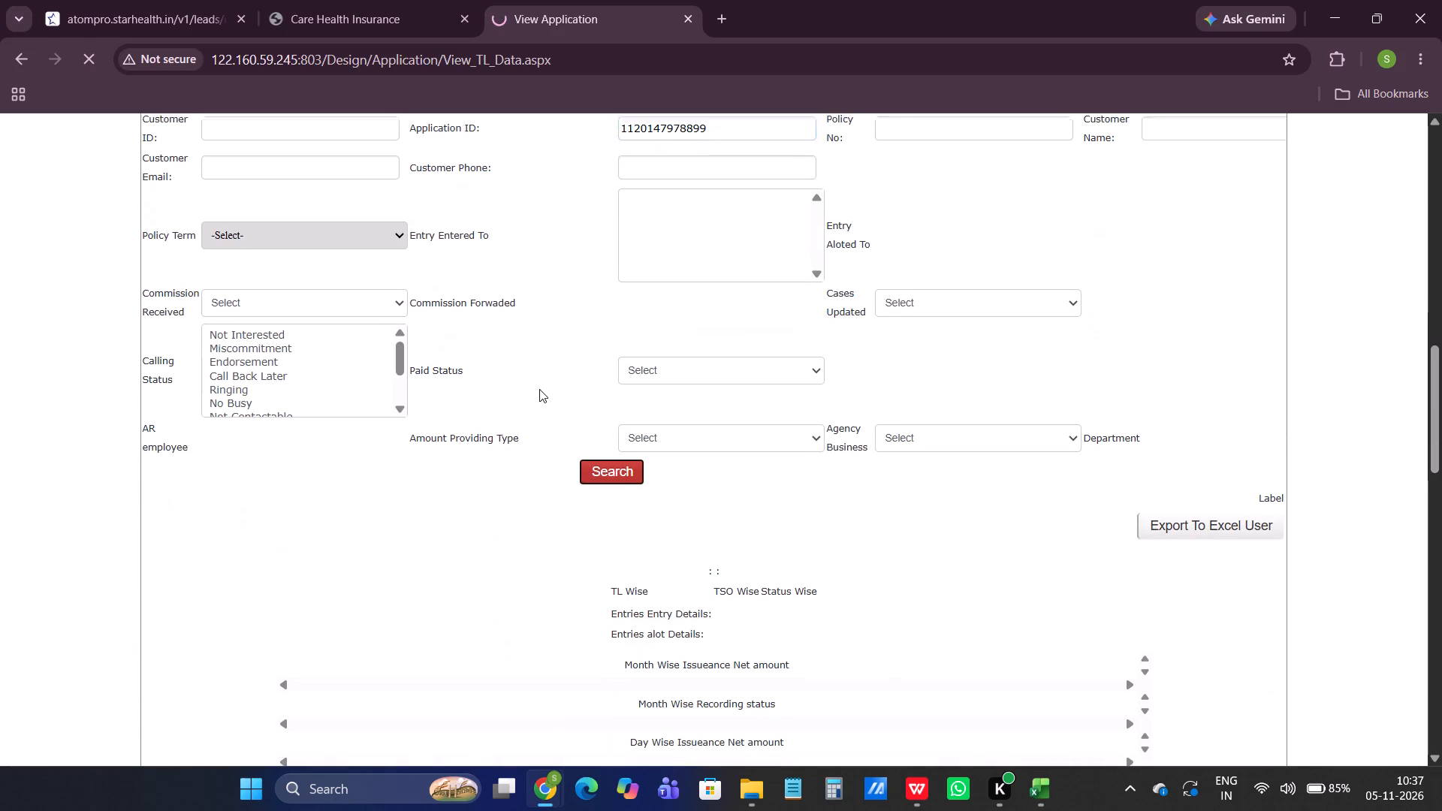
pyautogui.scroll(-9, 539, 389)
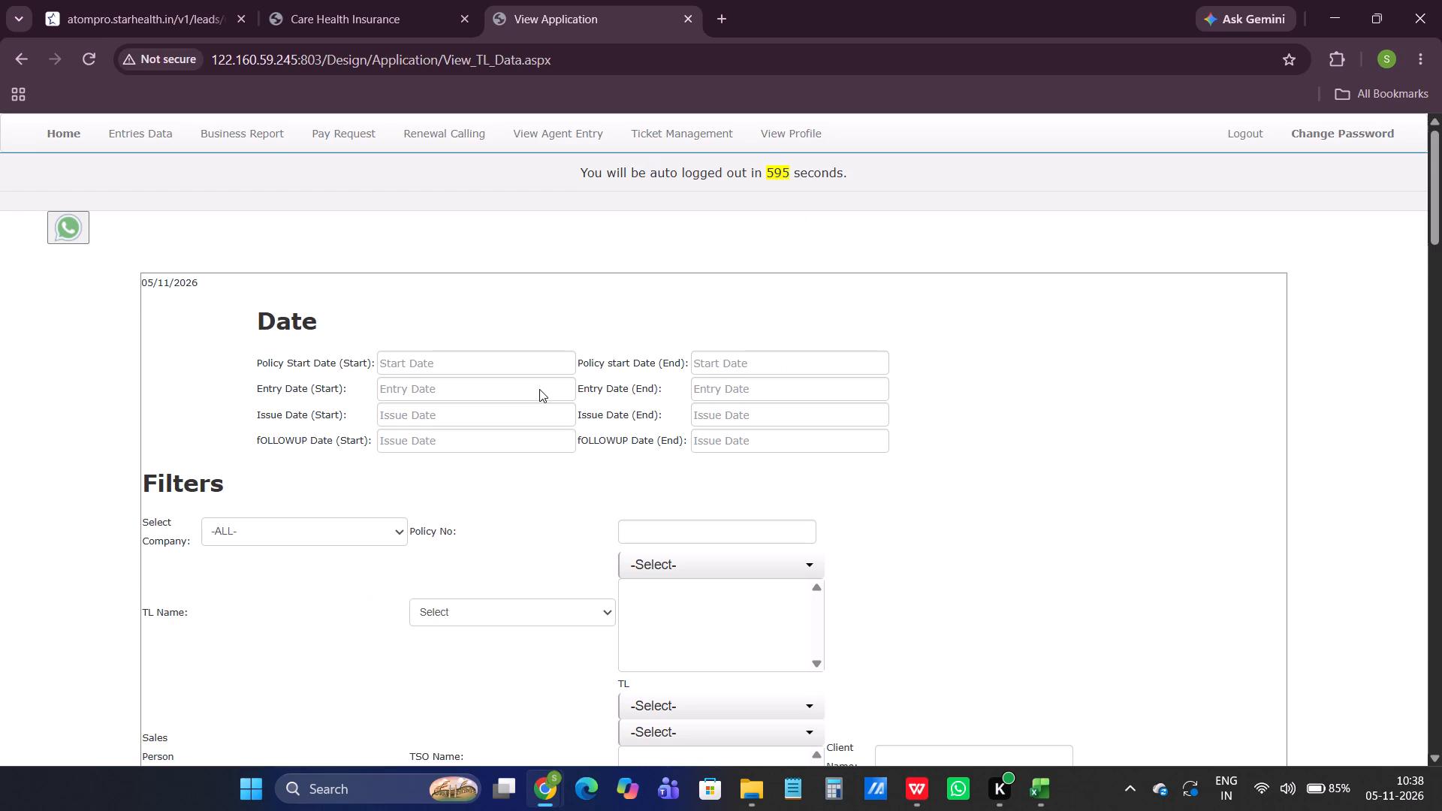
pyautogui.scroll(-20, 560, 428)
pyautogui.scroll(-11, 560, 428)
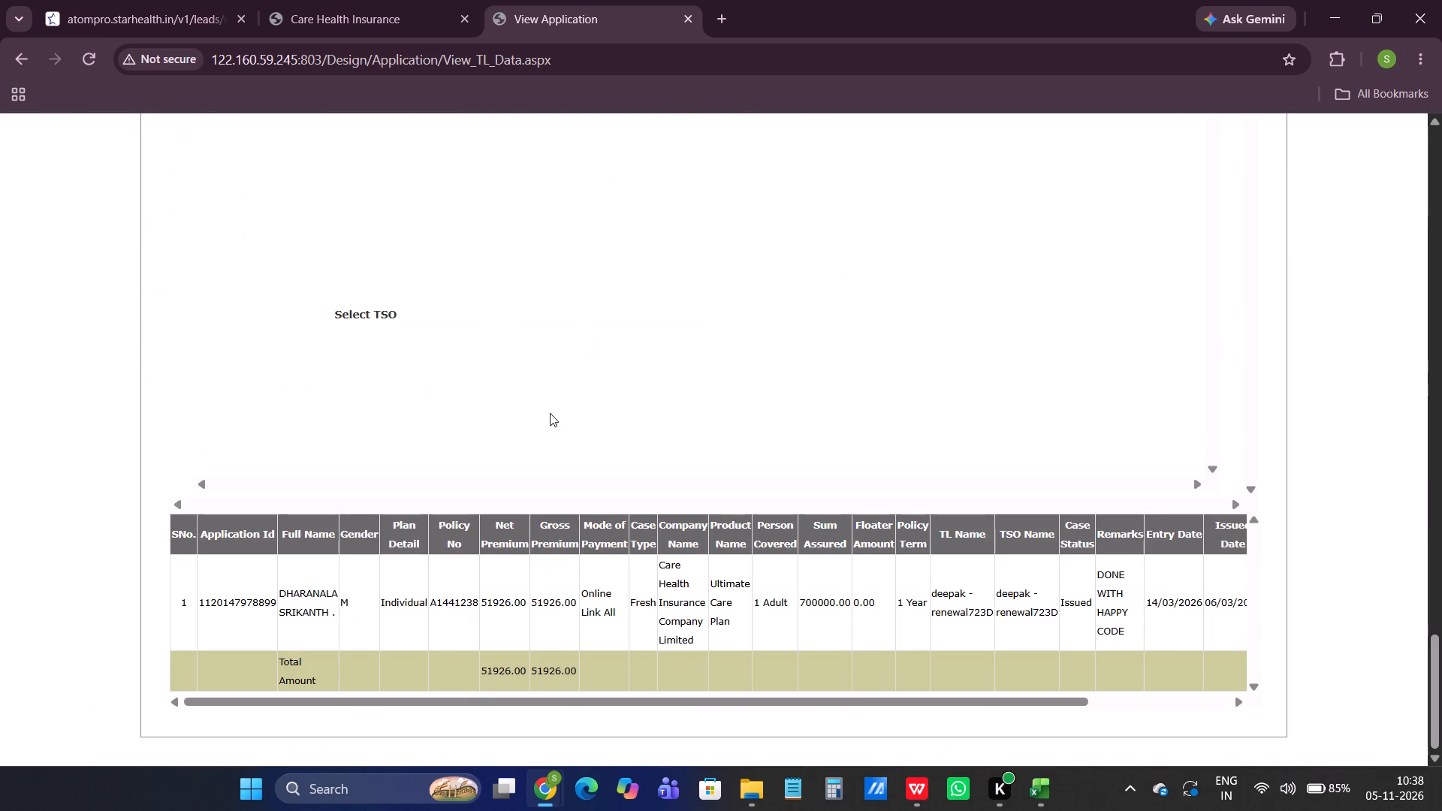
# Return to the fresh cases payout pending workbook and enter "done with happy code" under remarks on portal in row 2.
pyautogui.hotkey('alt', 'Tab')
pyautogui.press('Tab')
pyautogui.press('Tab')
pyautogui.press('Tab')
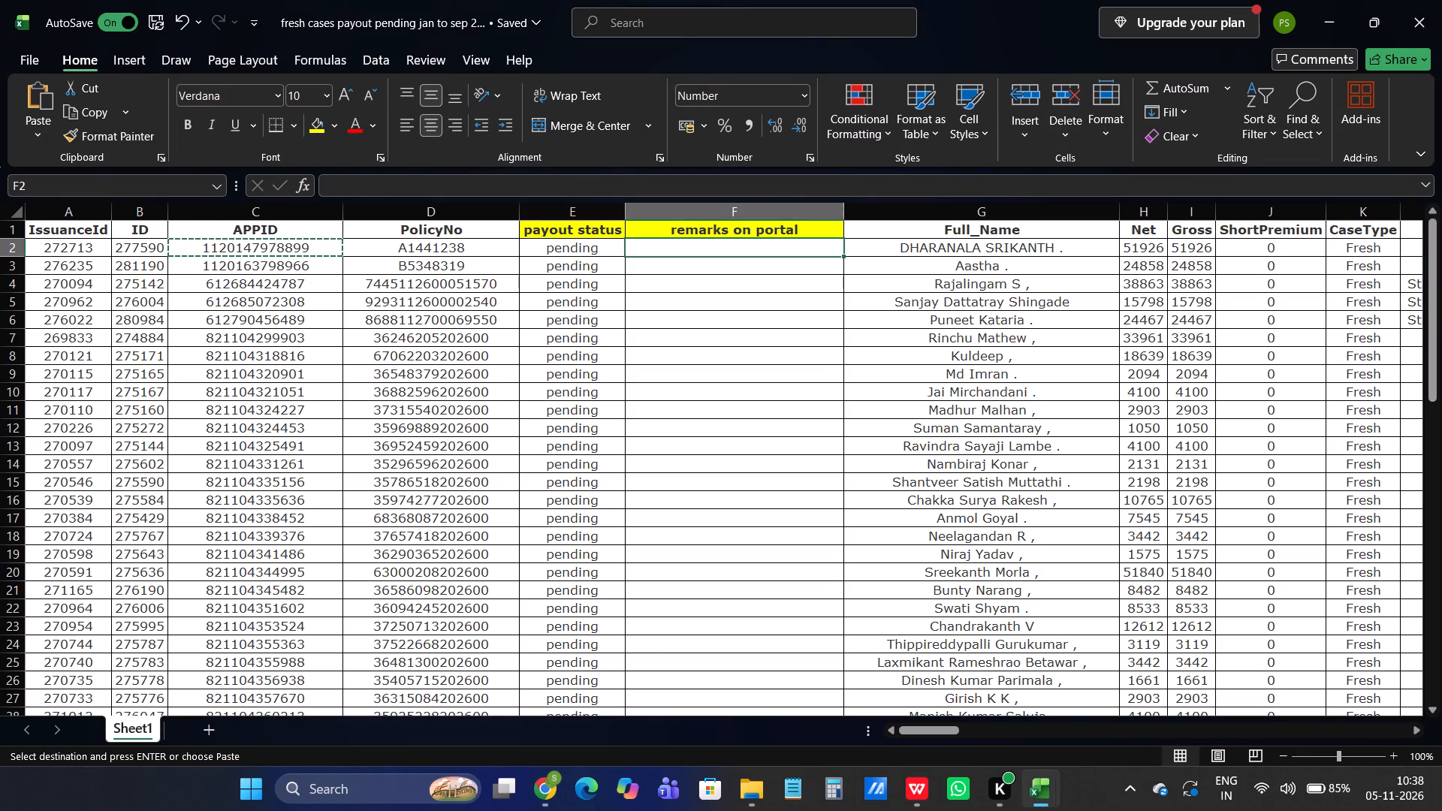
pyautogui.write('done with happy code')
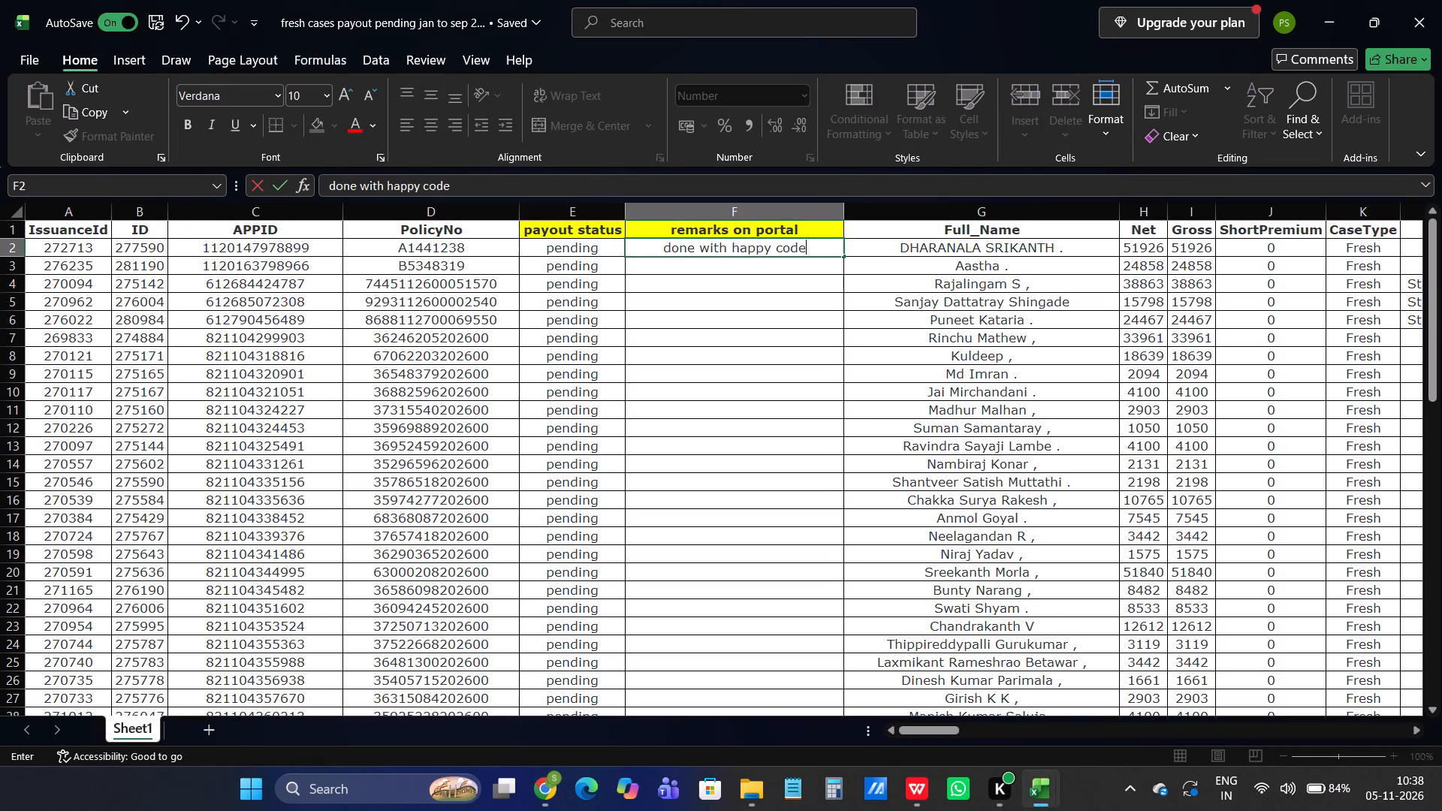
pyautogui.press('Right')
# Examine the row 2 record's details across its columns, from APPID through the policy dates to TL.
pyautogui.press('Right')
pyautogui.press('Right')
pyautogui.press('Right')
pyautogui.press('Right')
pyautogui.press('Right')
pyautogui.press('Right')
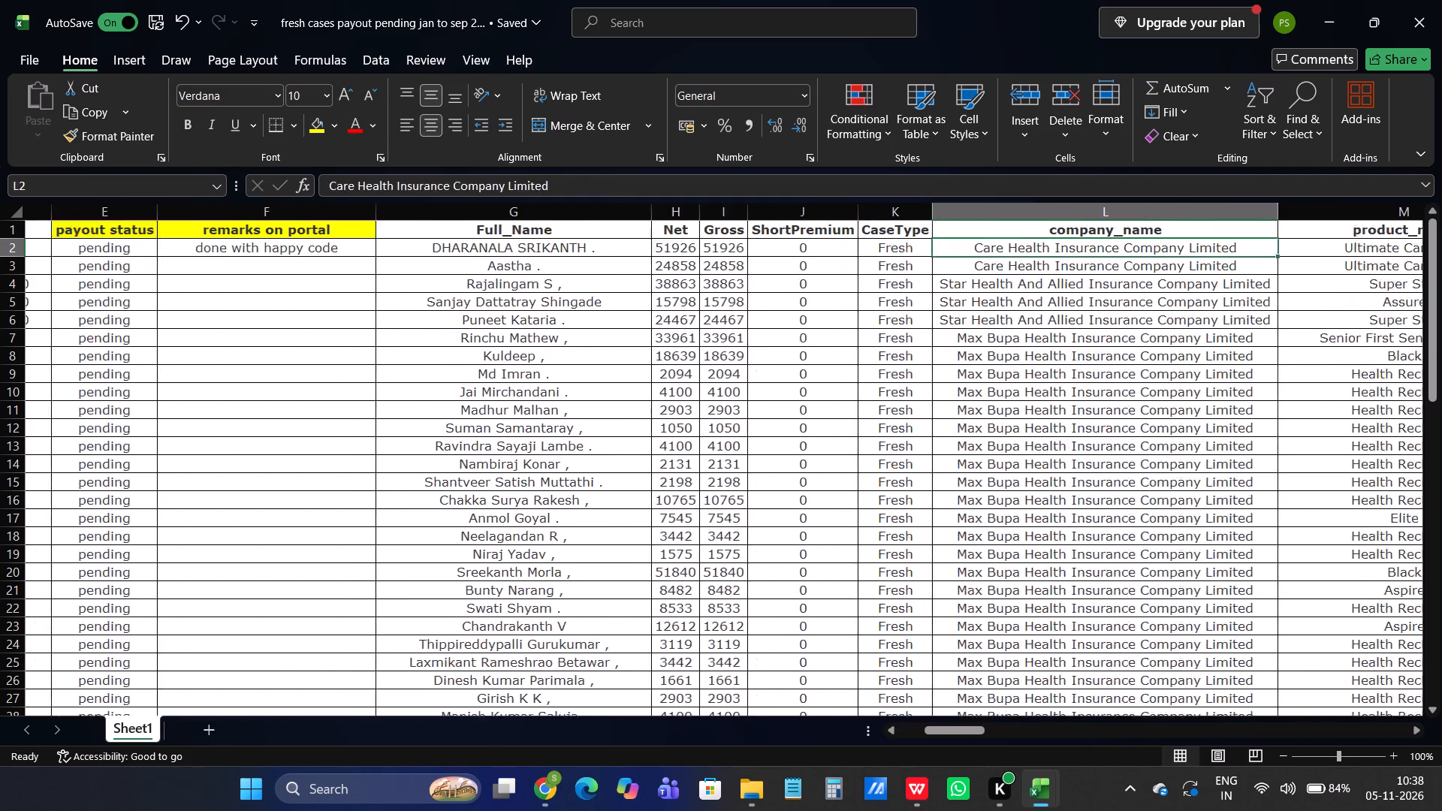
pyautogui.press('Right')
pyautogui.press('Right')
pyautogui.press('Right')
pyautogui.press('Right')
pyautogui.press('Right')
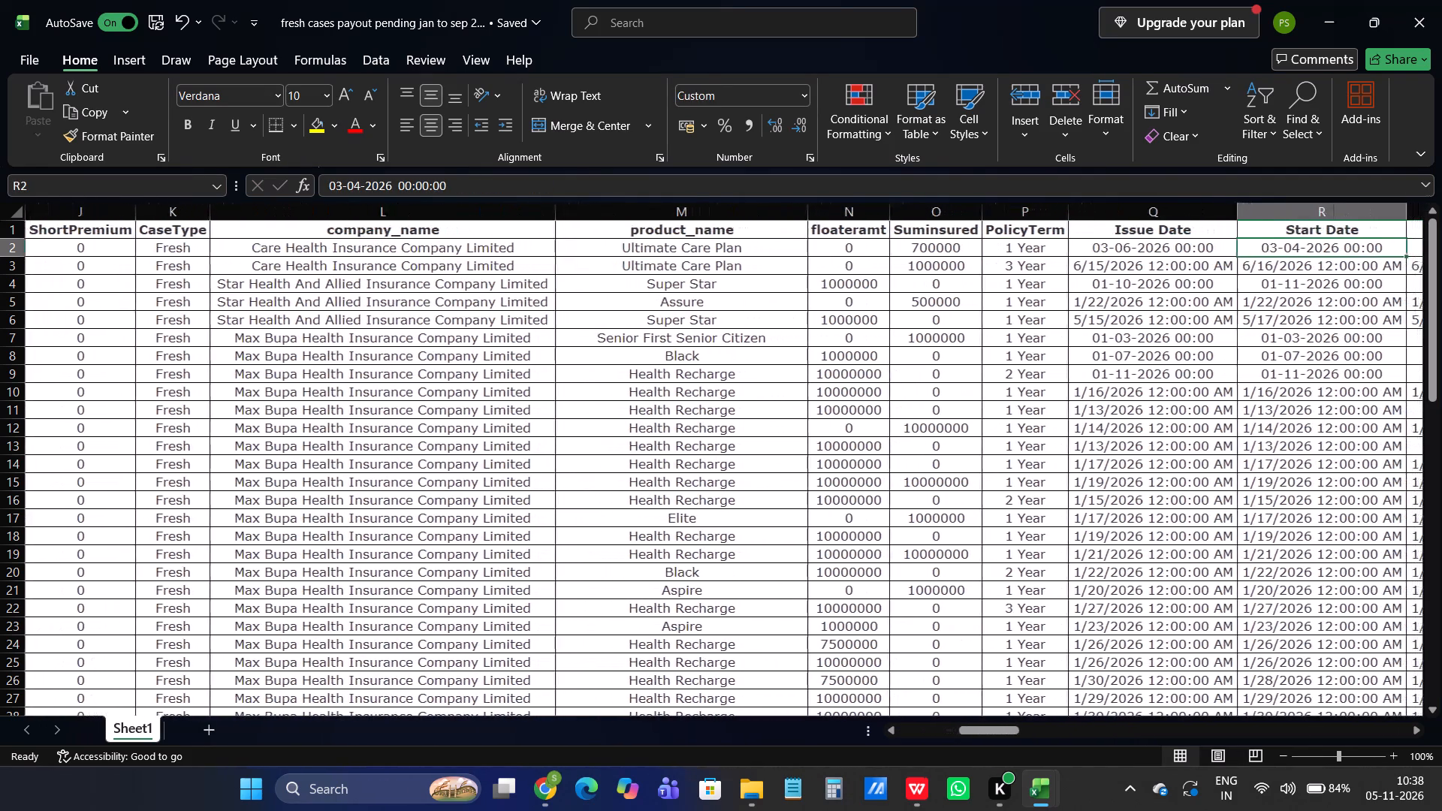
pyautogui.press('Left')
pyautogui.press('Left')
pyautogui.press('Left')
pyautogui.press('Left')
pyautogui.press('Left')
pyautogui.press('Left')
pyautogui.press('Left')
pyautogui.press('Left')
pyautogui.press('Left')
pyautogui.press('Left')
pyautogui.press('Left')
pyautogui.press('Left')
pyautogui.press('Left')
pyautogui.press('Left')
pyautogui.press('Left')
pyautogui.press('Left')
pyautogui.press('Left')
pyautogui.press('Left')
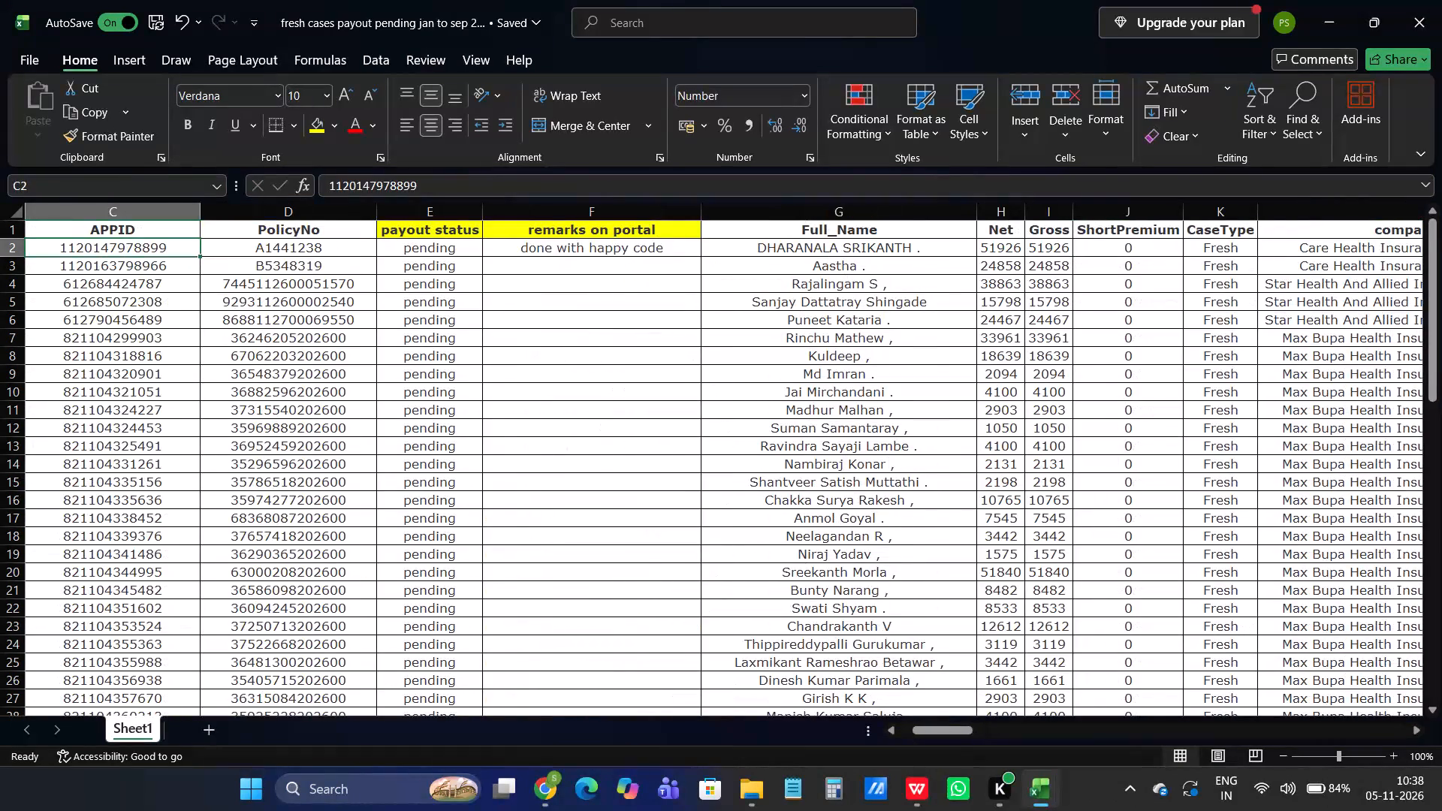
pyautogui.press('Right')
pyautogui.press('Right')
pyautogui.press('Right')
pyautogui.press('Right')
pyautogui.press('Right')
pyautogui.press('Right')
pyautogui.press('Right')
pyautogui.press('Right')
pyautogui.press('Right')
pyautogui.press('Right')
pyautogui.press('Right')
pyautogui.press('Right')
pyautogui.press('Right')
pyautogui.press('Right')
pyautogui.press('Right')
pyautogui.press('Right')
pyautogui.press('Right')
pyautogui.press('Right')
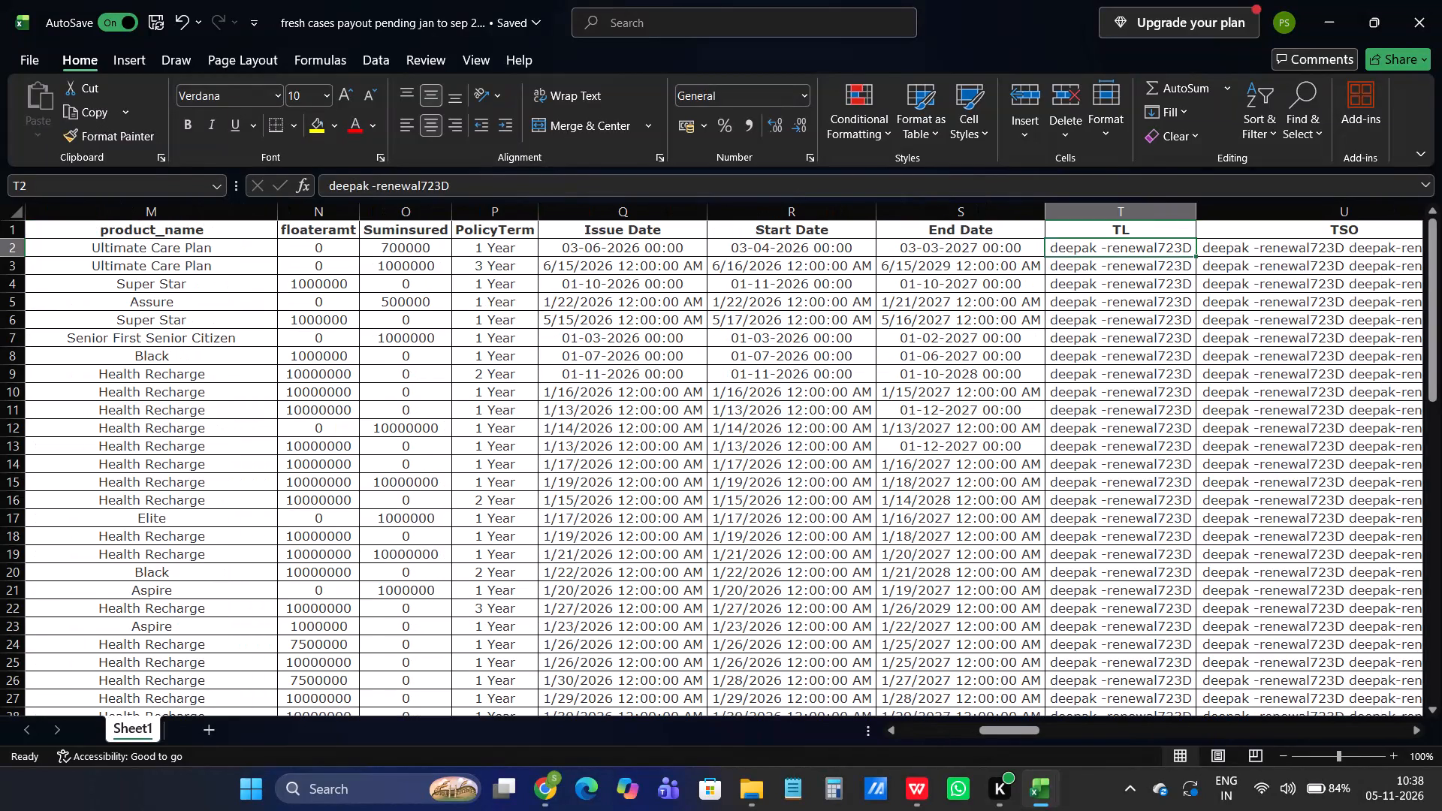
pyautogui.press('Left')
pyautogui.press('Left')
pyautogui.press('Left')
pyautogui.press('Left')
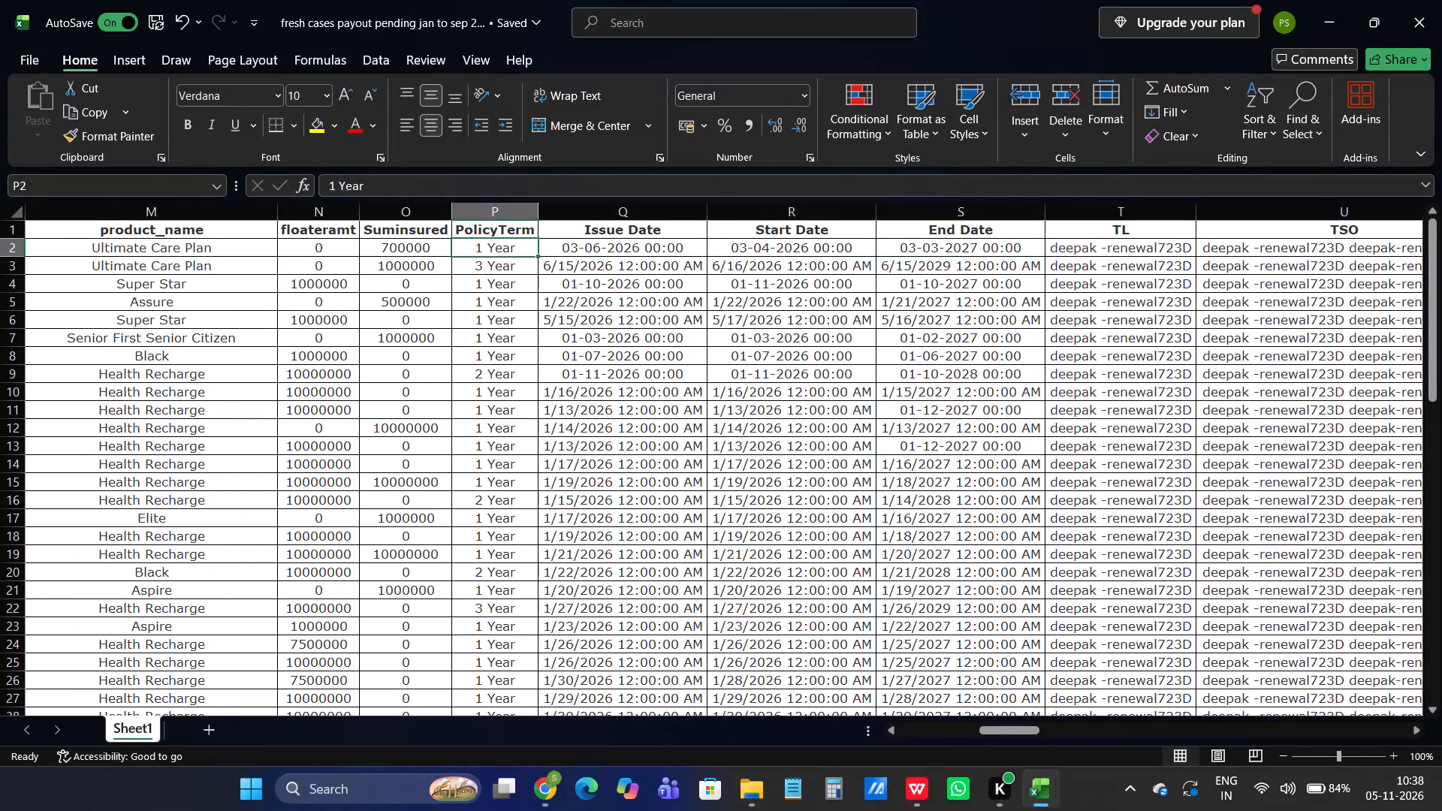
pyautogui.press('Left')
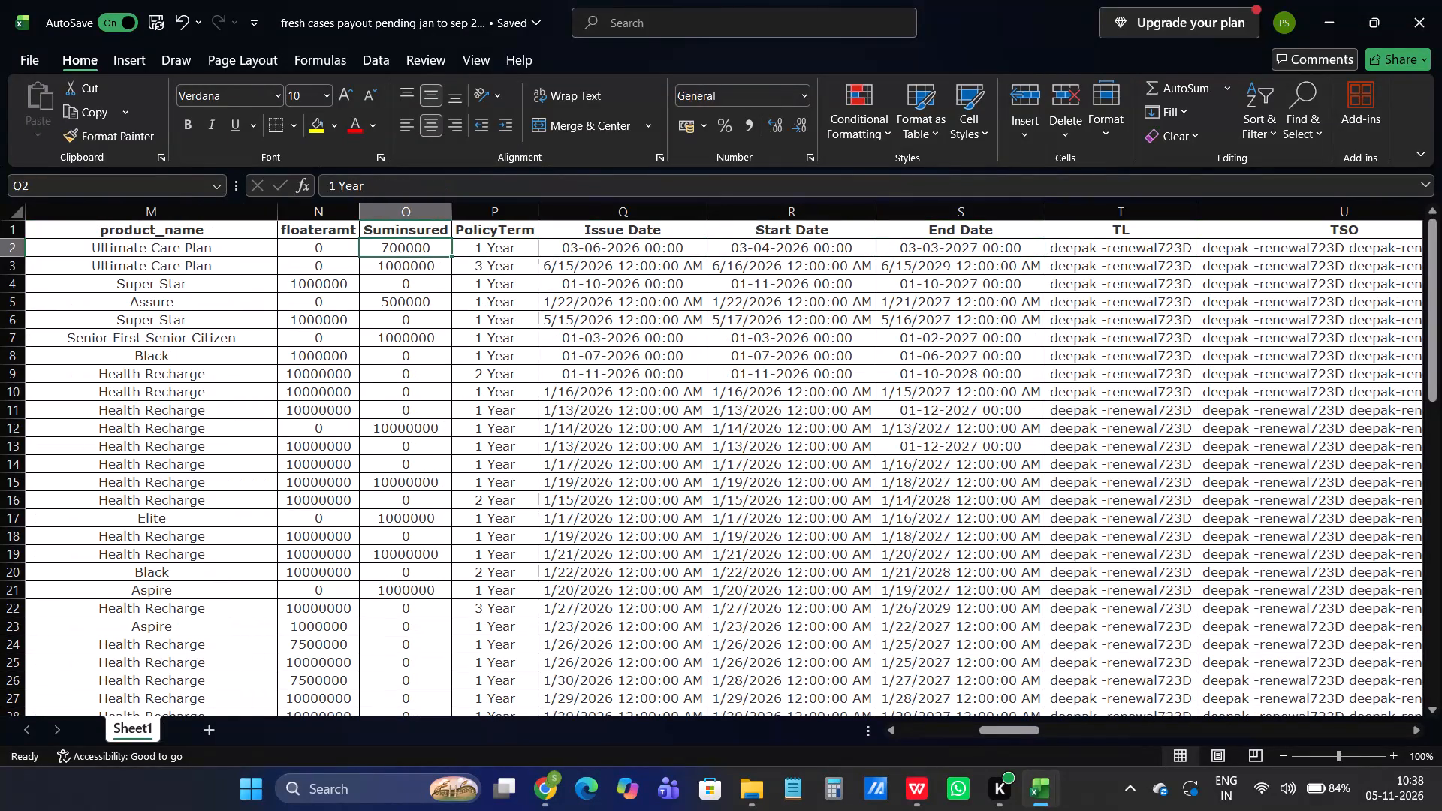
pyautogui.press('Left')
pyautogui.press('Left')
pyautogui.press('Left')
pyautogui.press('Left')
pyautogui.press('Left')
pyautogui.press('Left')
pyautogui.press('Left')
pyautogui.press('Left')
pyautogui.press('Left')
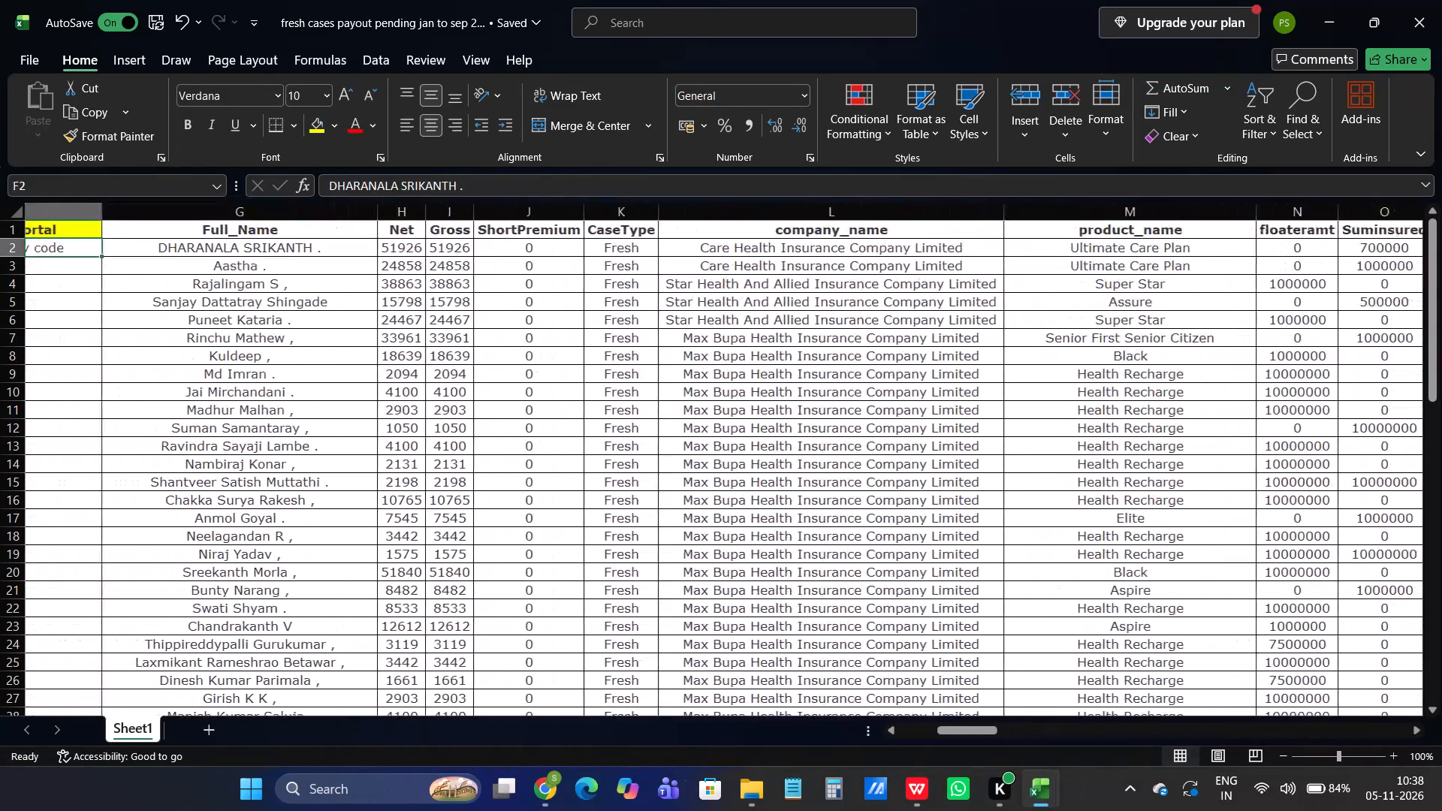
pyautogui.press('Left')
pyautogui.press('Left')
pyautogui.press('Right')
pyautogui.press('Right')
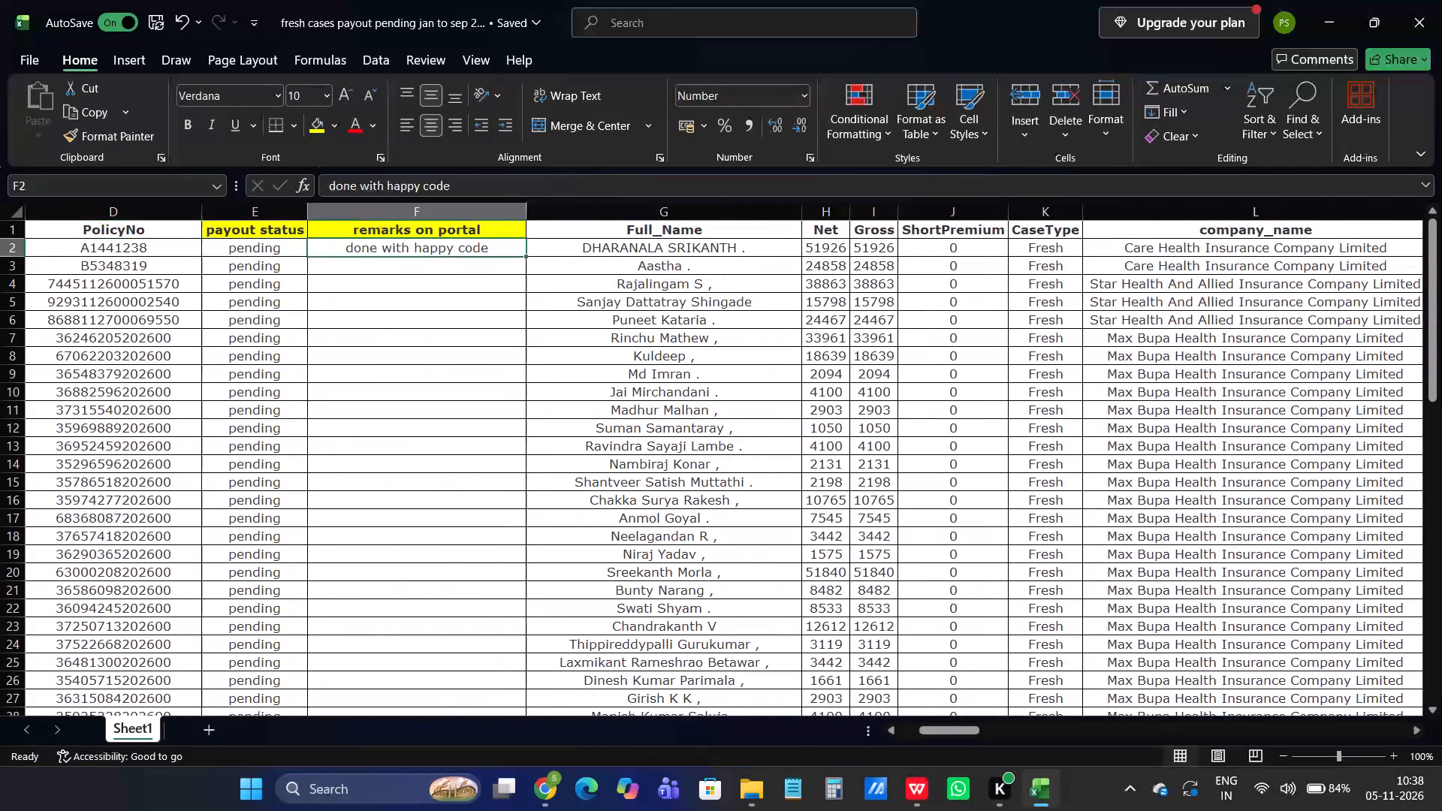
# Copy the APPID from row 3 and search the View Application portal by that Application ID to read the record's remarks.
pyautogui.press('Down')
pyautogui.press('Left')
pyautogui.press('Left')
pyautogui.press('Left')
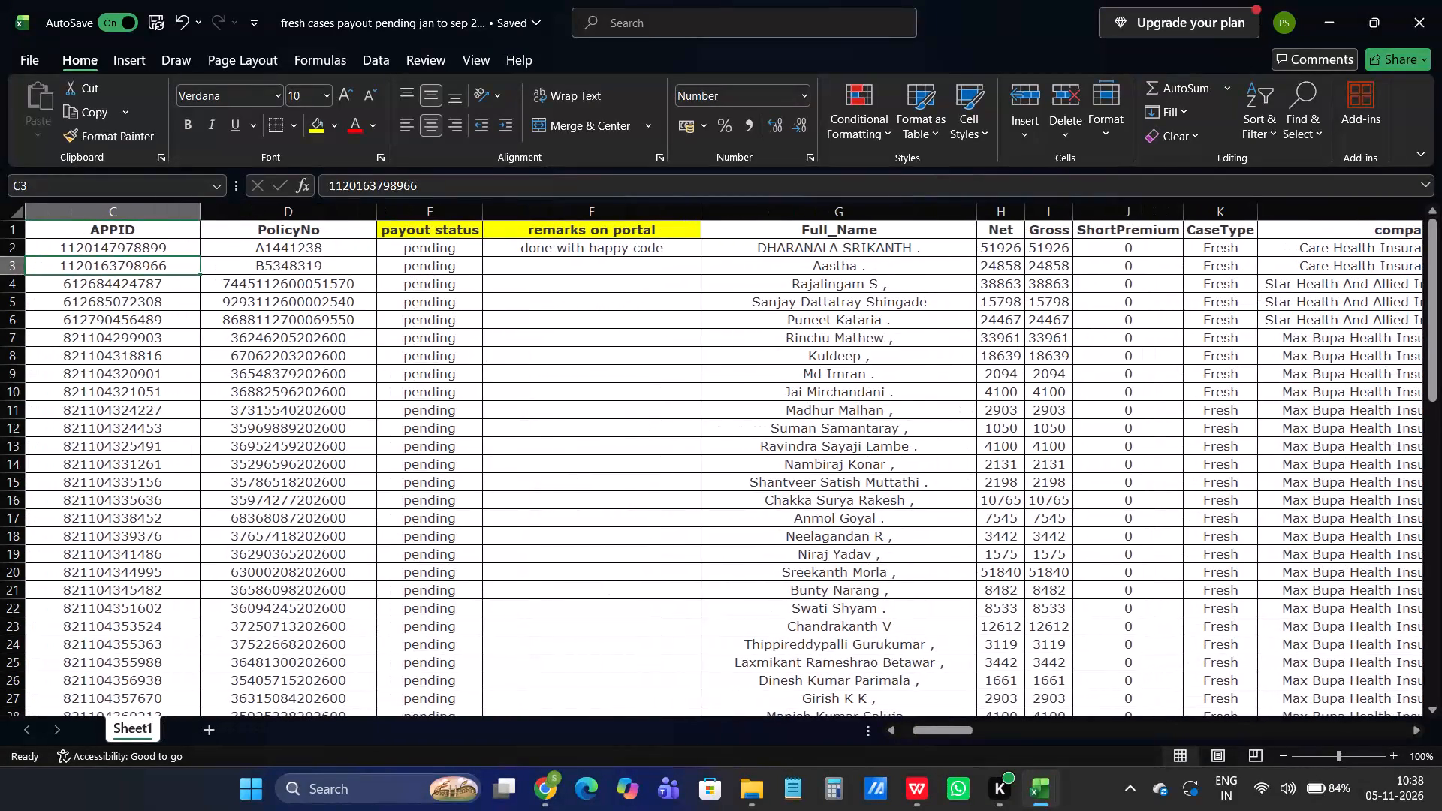
pyautogui.press('Left')
pyautogui.press('Left')
pyautogui.press('Right')
pyautogui.press('Right')
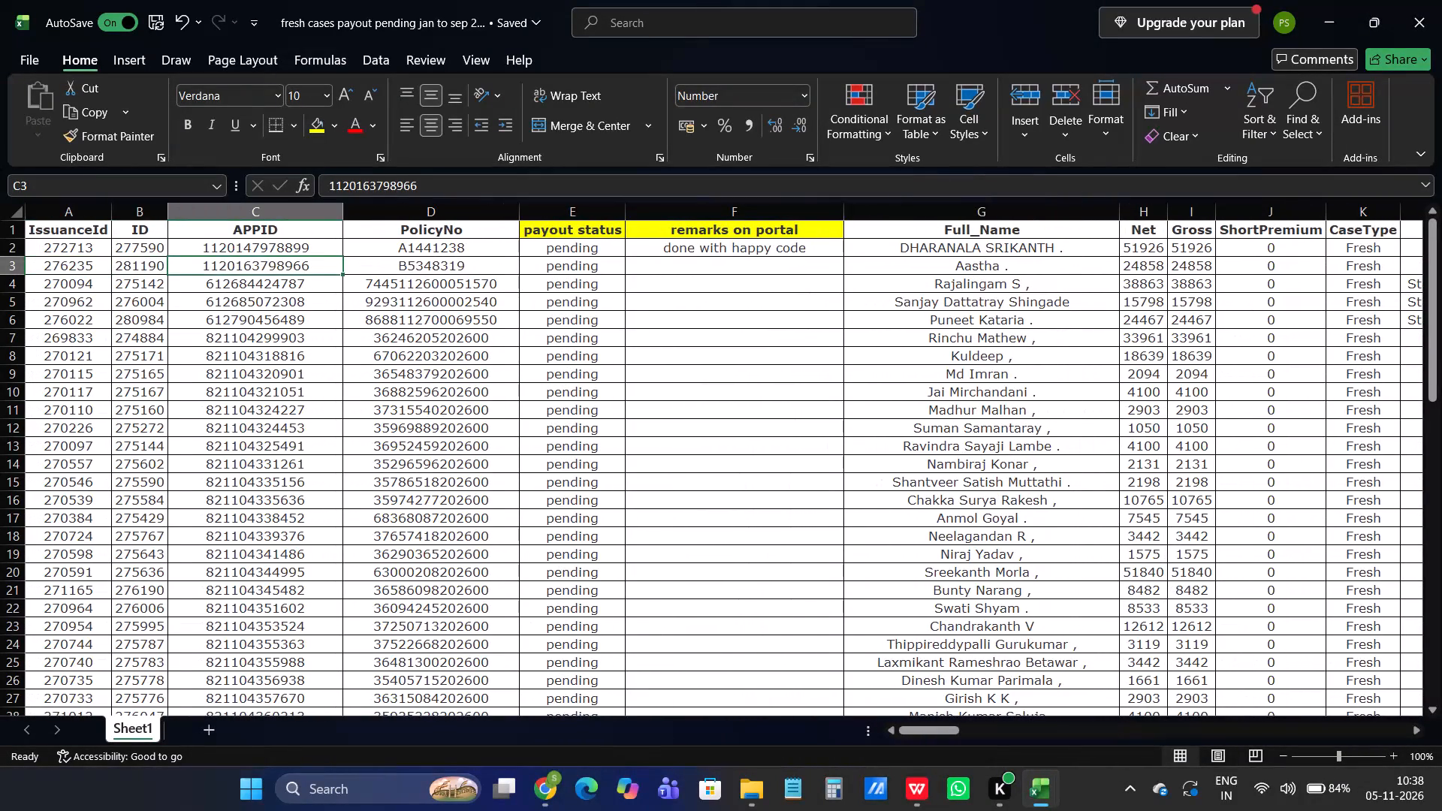
pyautogui.hotkey('ctrl', 'c')
pyautogui.hotkey('alt', 'Tab')
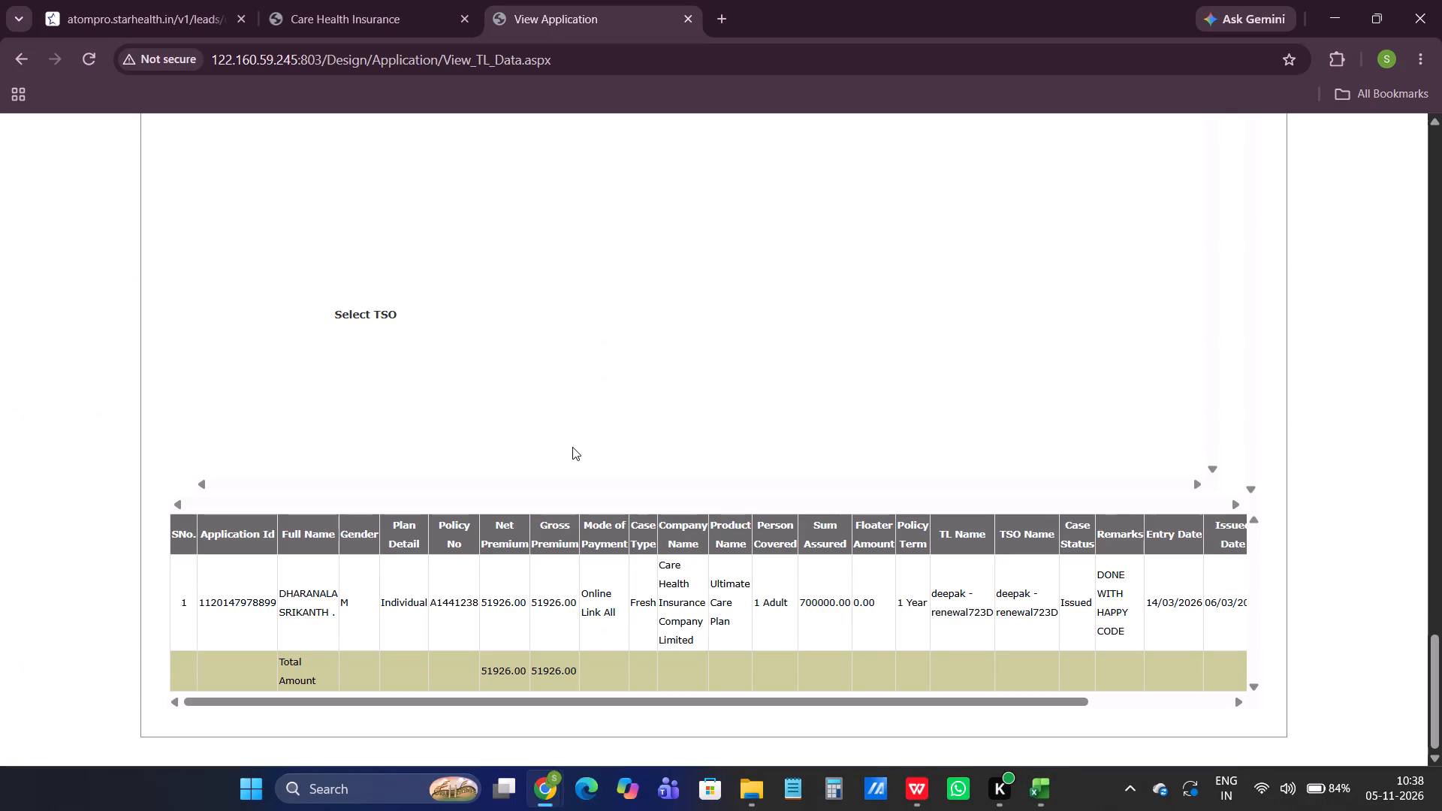
pyautogui.scroll(18, 572, 447)
pyautogui.scroll(-3, 572, 447)
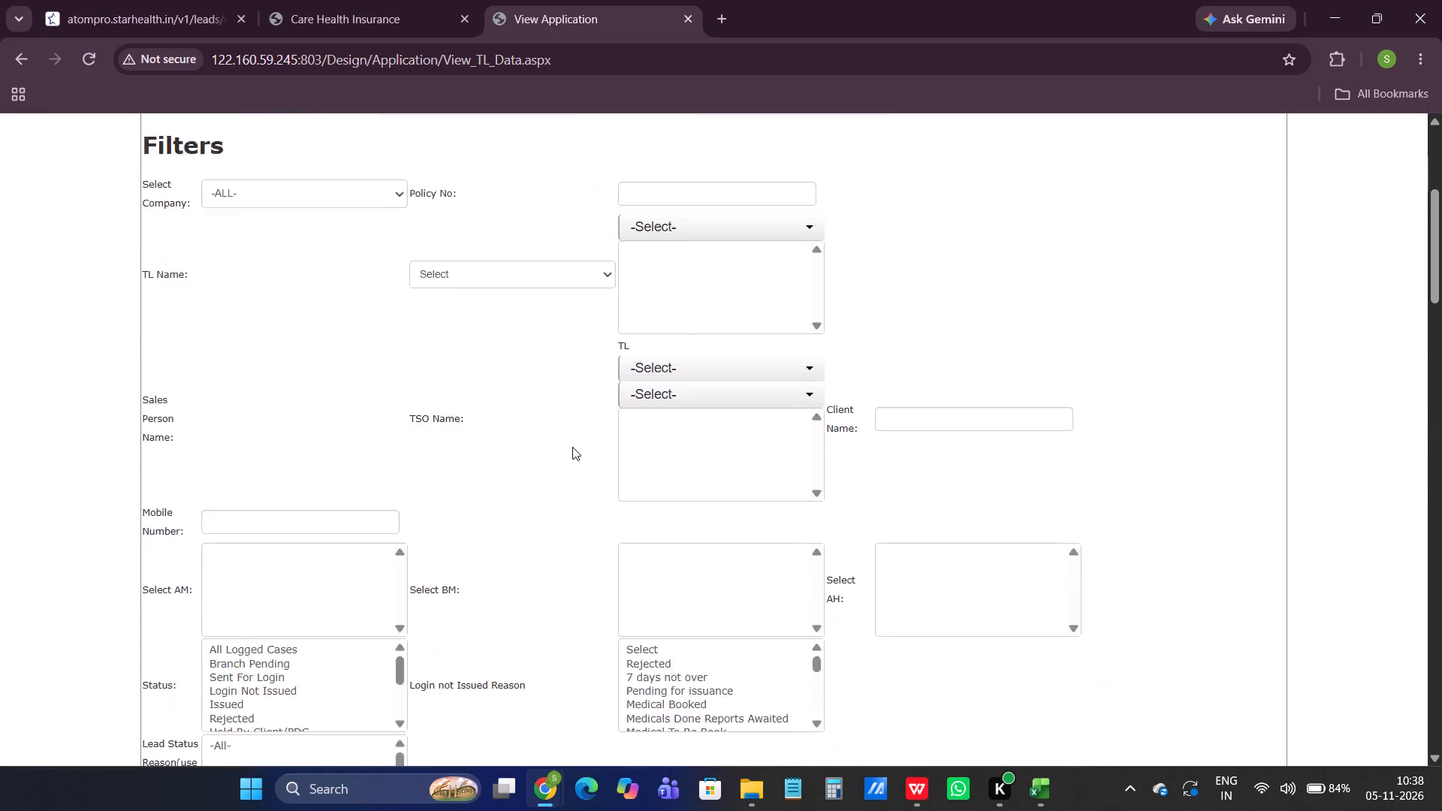
pyautogui.scroll(-2, 583, 496)
pyautogui.doubleClick(654, 381)
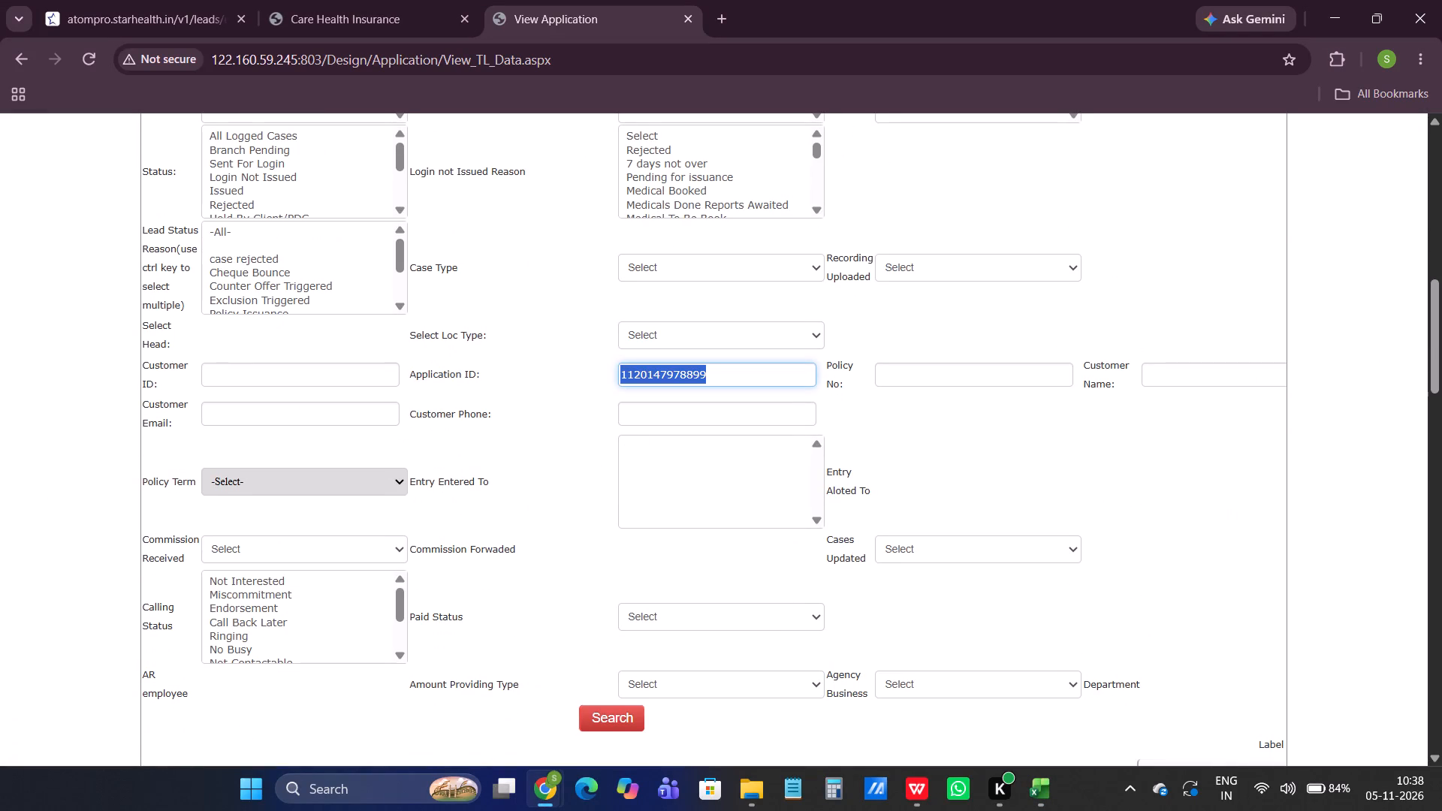
pyautogui.hotkey('ctrl', 'v')
pyautogui.click(600, 725)
pyautogui.scroll(-5, 496, 511)
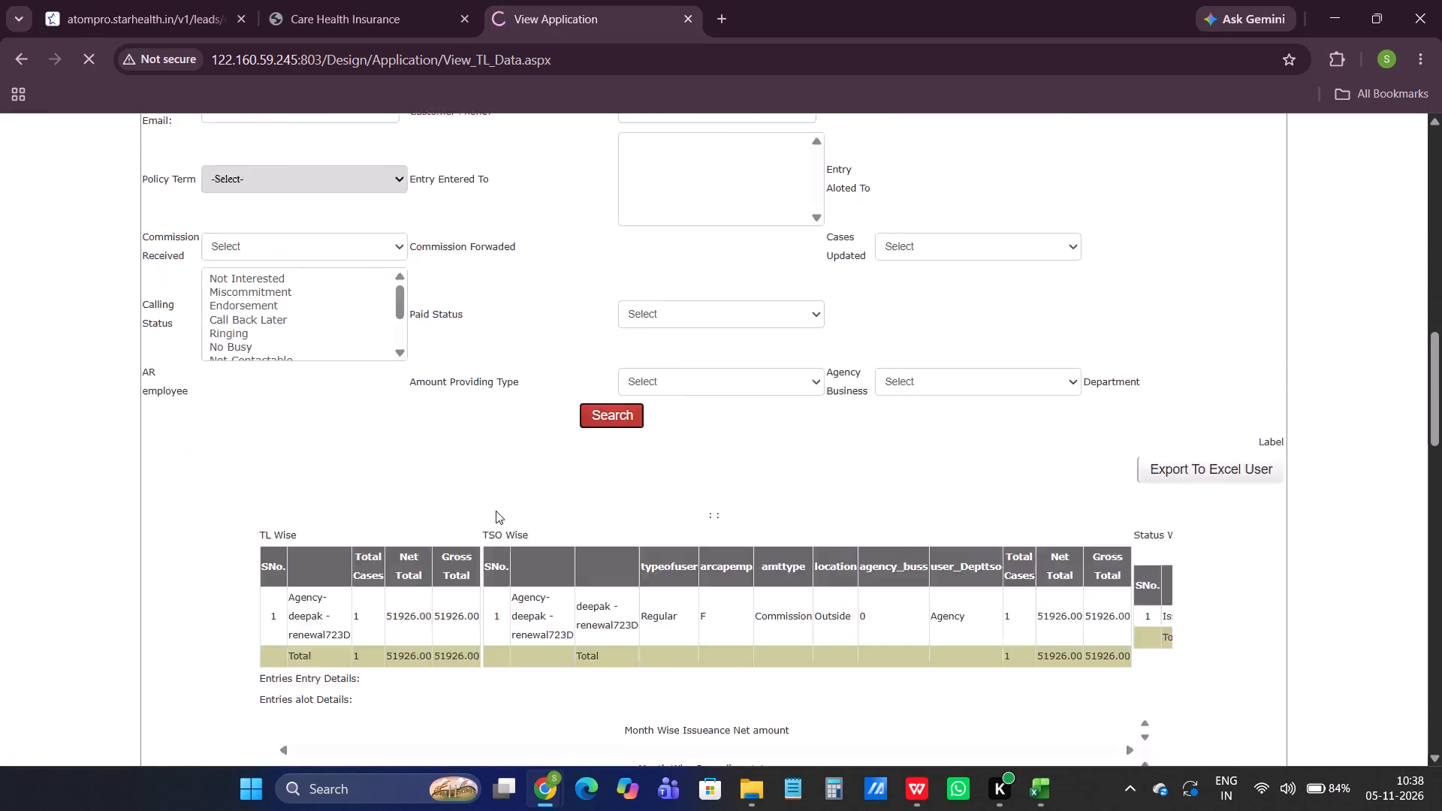
pyautogui.scroll(-20, 496, 511)
pyautogui.scroll(-9, 496, 511)
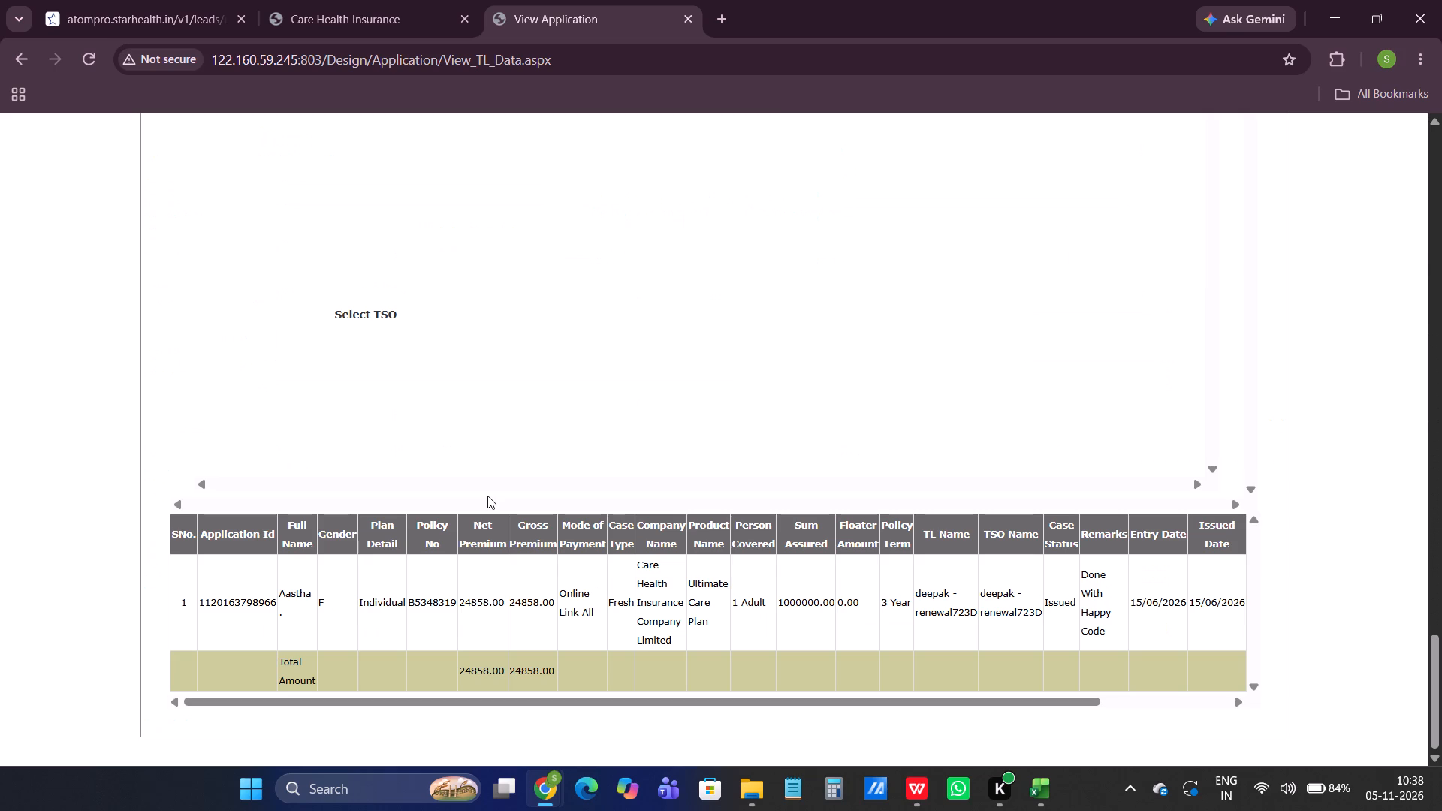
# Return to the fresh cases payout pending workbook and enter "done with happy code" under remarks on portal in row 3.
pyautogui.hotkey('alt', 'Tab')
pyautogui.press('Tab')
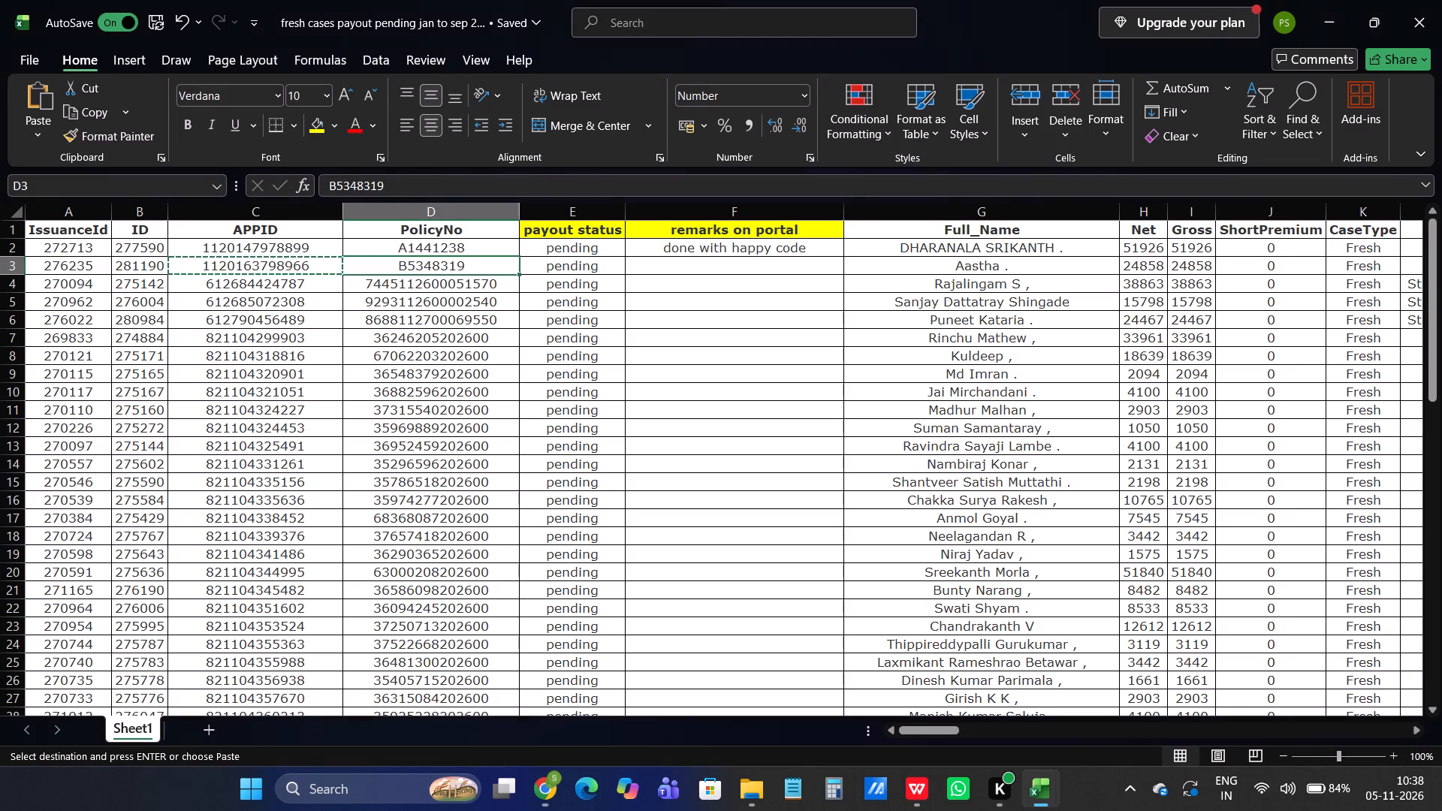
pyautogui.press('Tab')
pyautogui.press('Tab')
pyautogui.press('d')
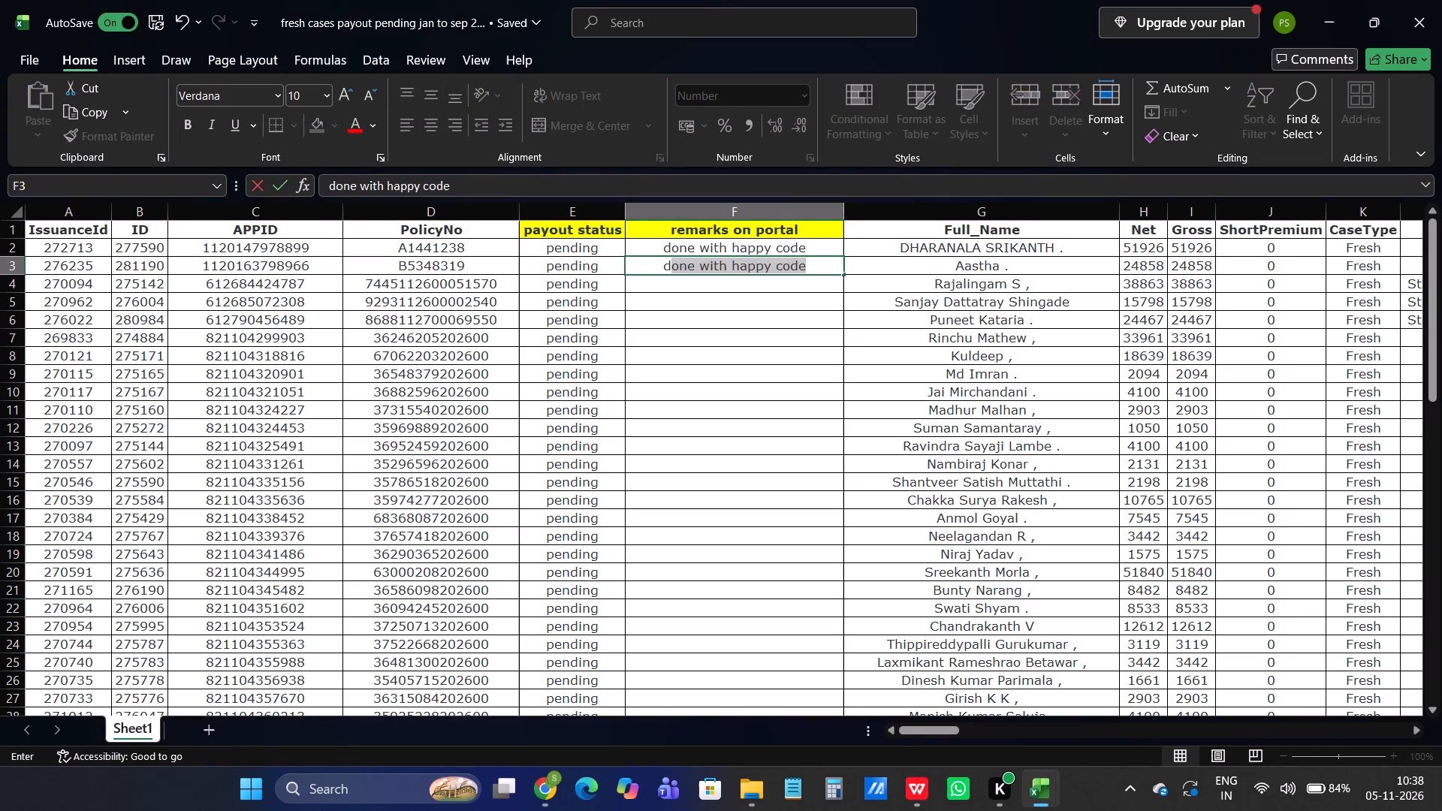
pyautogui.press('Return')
# Copy the APPID from row 4 and search the View Application portal by that Application ID to read the record's remarks.
pyautogui.hotkey('ctrl', 'c')
pyautogui.hotkey('alt', 'Tab')
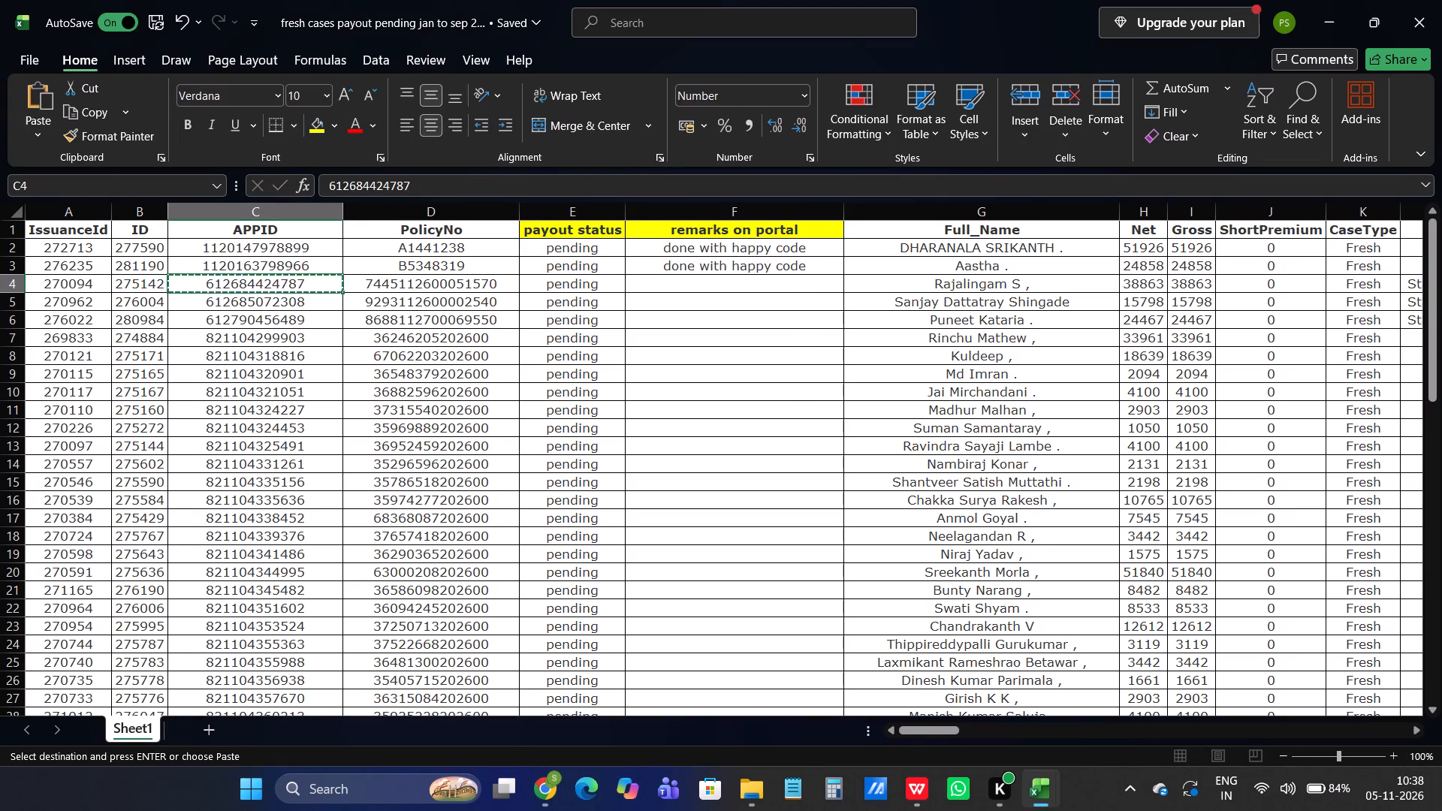
pyautogui.scroll(19, 487, 496)
pyautogui.scroll(-4, 482, 494)
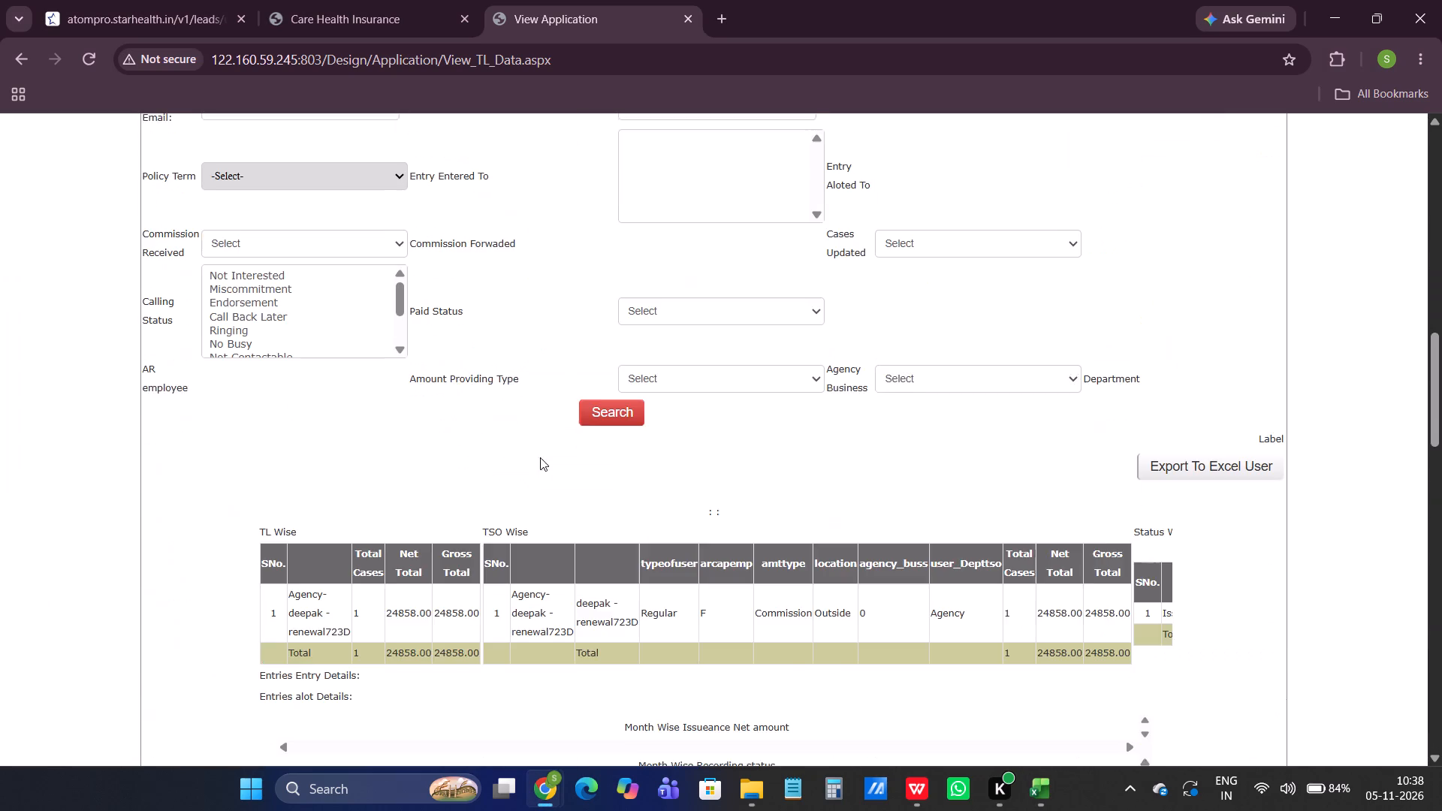
pyautogui.scroll(2, 665, 313)
pyautogui.doubleClick(665, 369)
pyautogui.hotkey('ctrl', 'v')
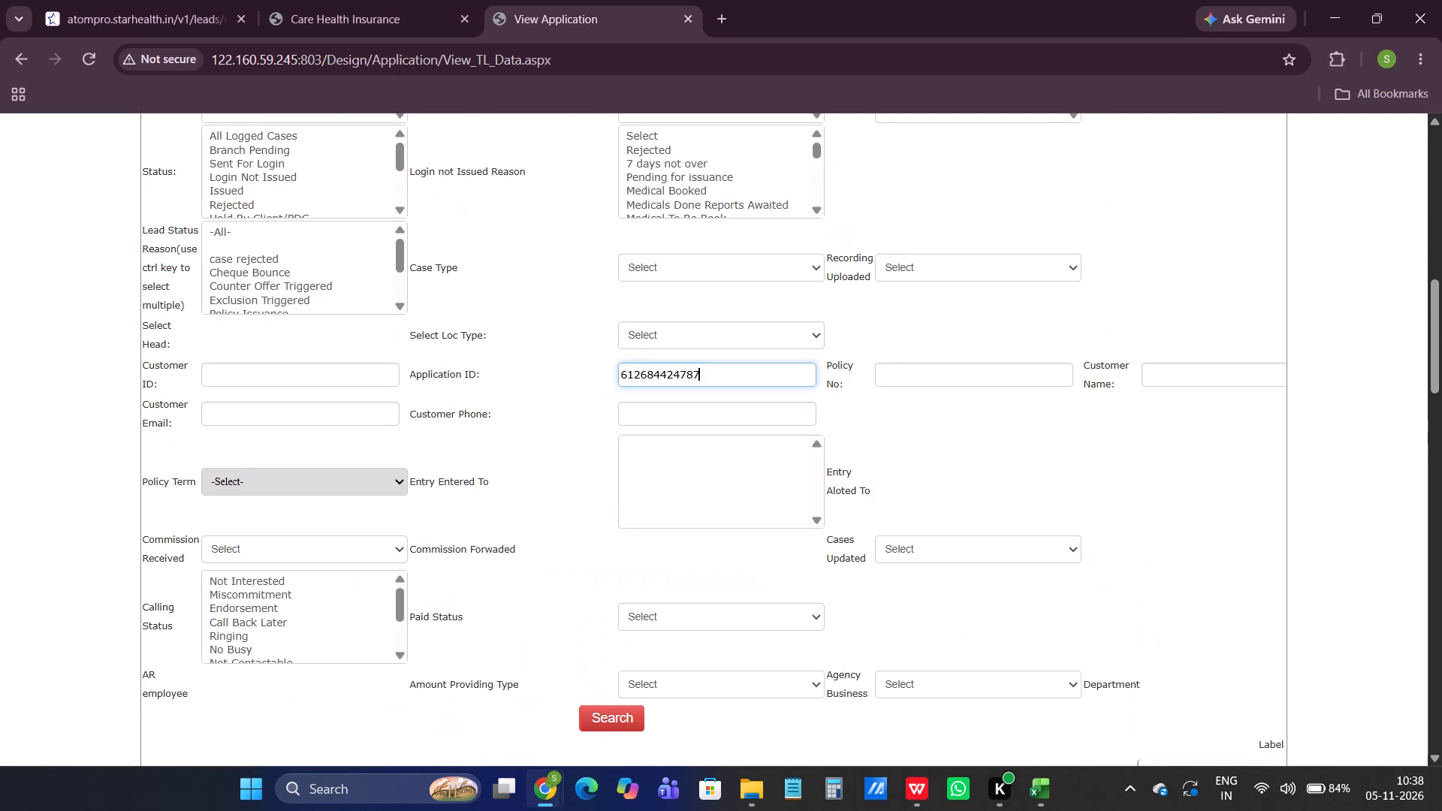
pyautogui.scroll(-1, 495, 522)
pyautogui.click(590, 556)
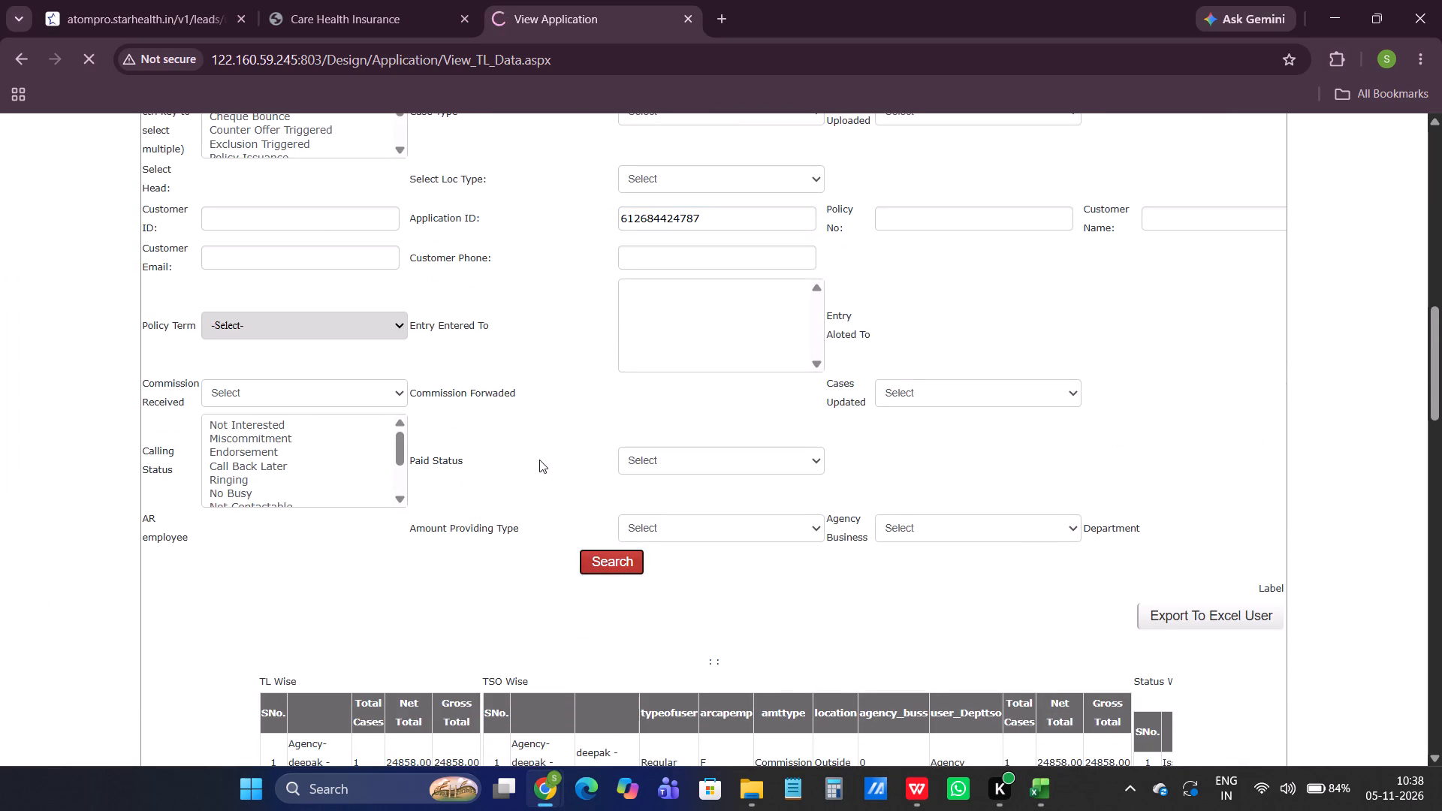
pyautogui.scroll(-9, 526, 433)
pyautogui.scroll(-17, 524, 430)
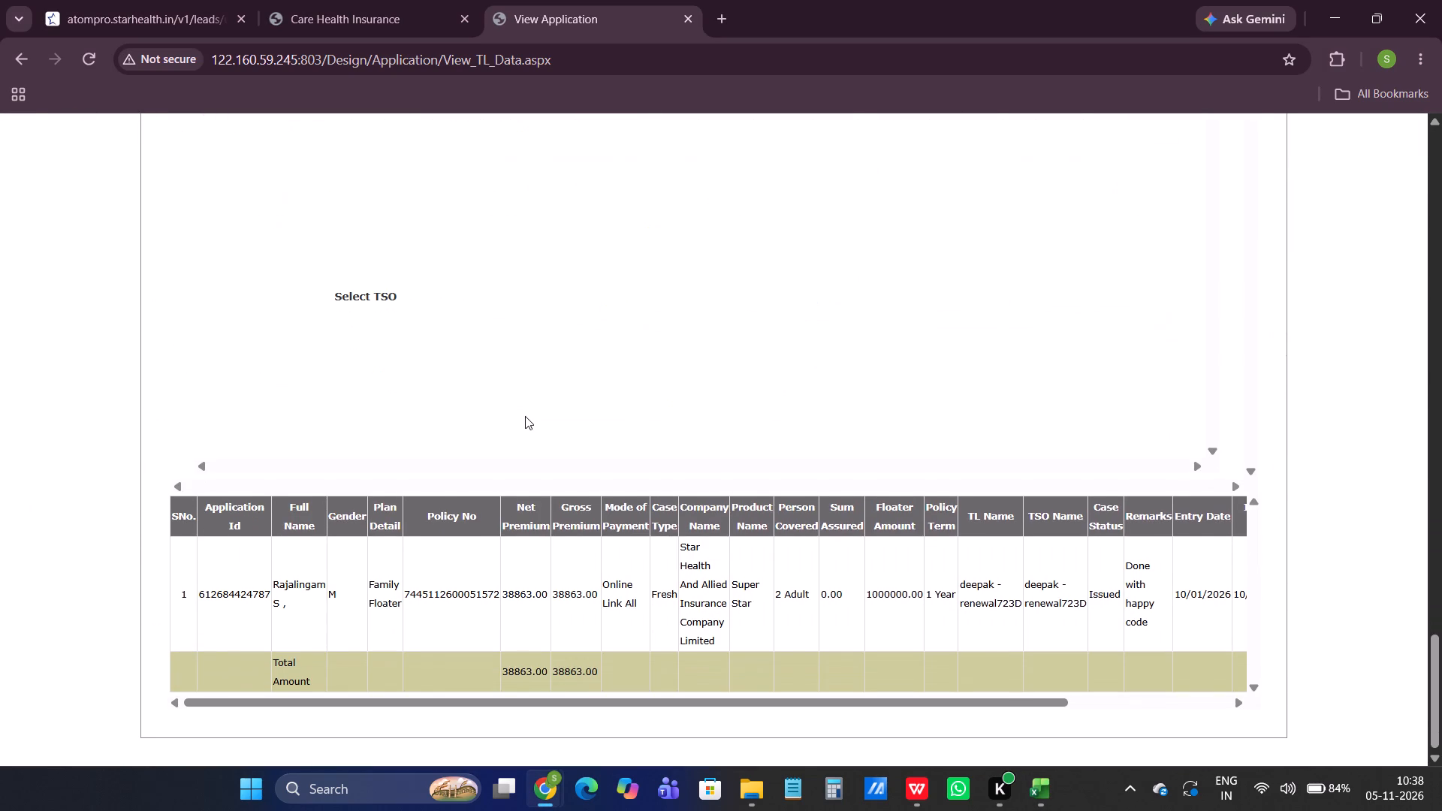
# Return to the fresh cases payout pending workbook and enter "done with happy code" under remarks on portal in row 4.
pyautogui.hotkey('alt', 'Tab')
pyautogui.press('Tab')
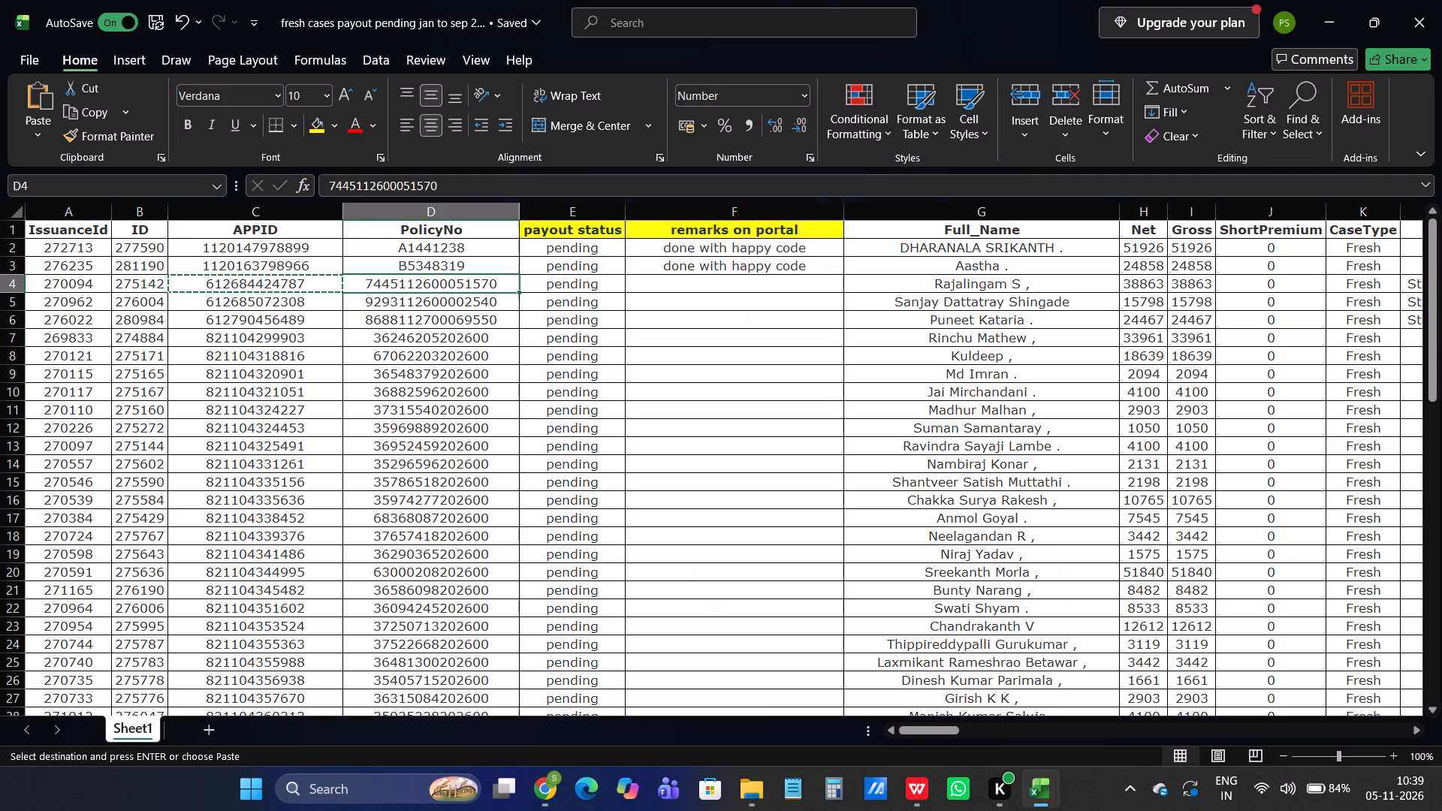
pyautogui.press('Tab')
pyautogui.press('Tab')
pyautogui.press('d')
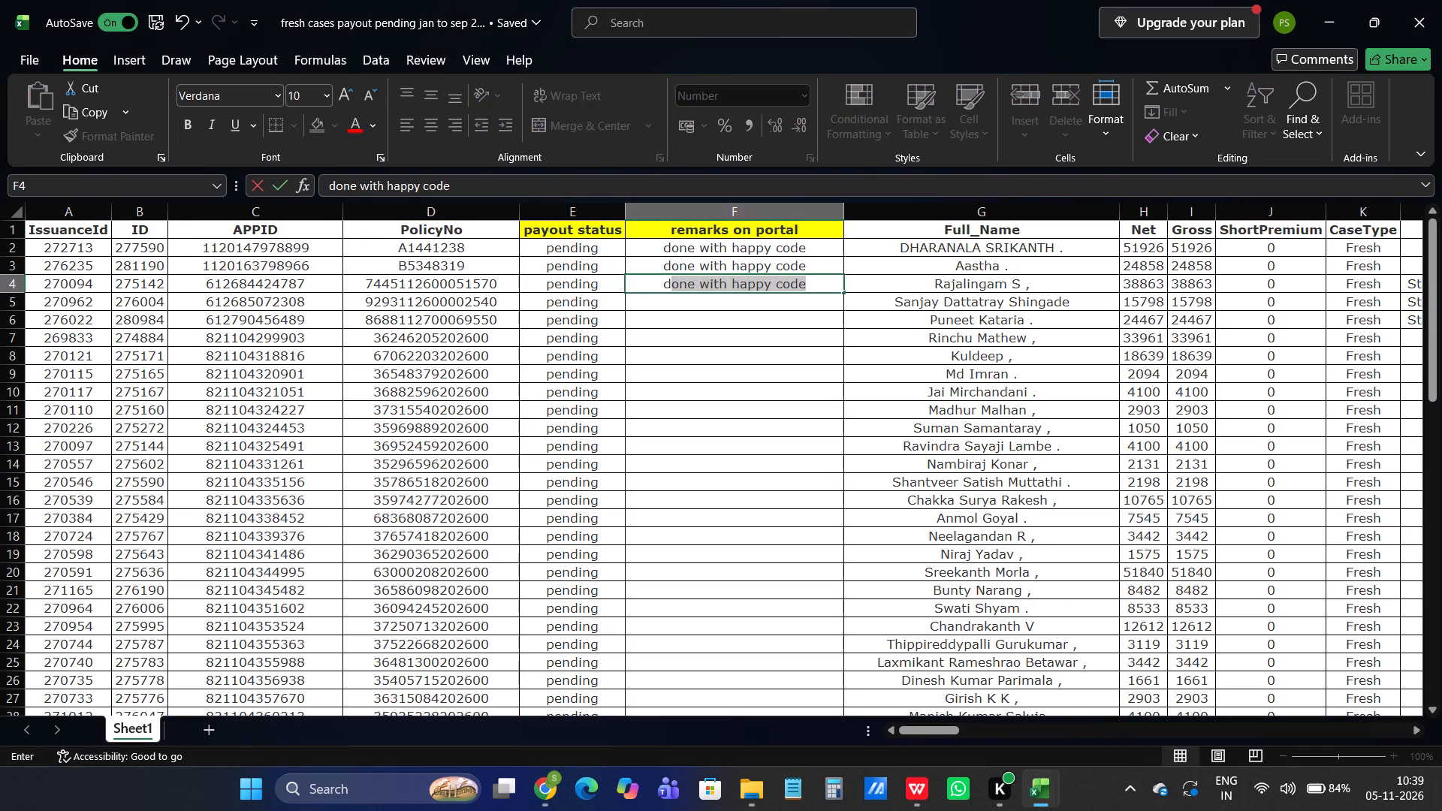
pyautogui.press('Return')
# Copy the APPID from row 5 and search the View Application portal by that Application ID to read the record's remarks.
pyautogui.hotkey('ctrl', 'c')
pyautogui.hotkey('alt', 'Tab')
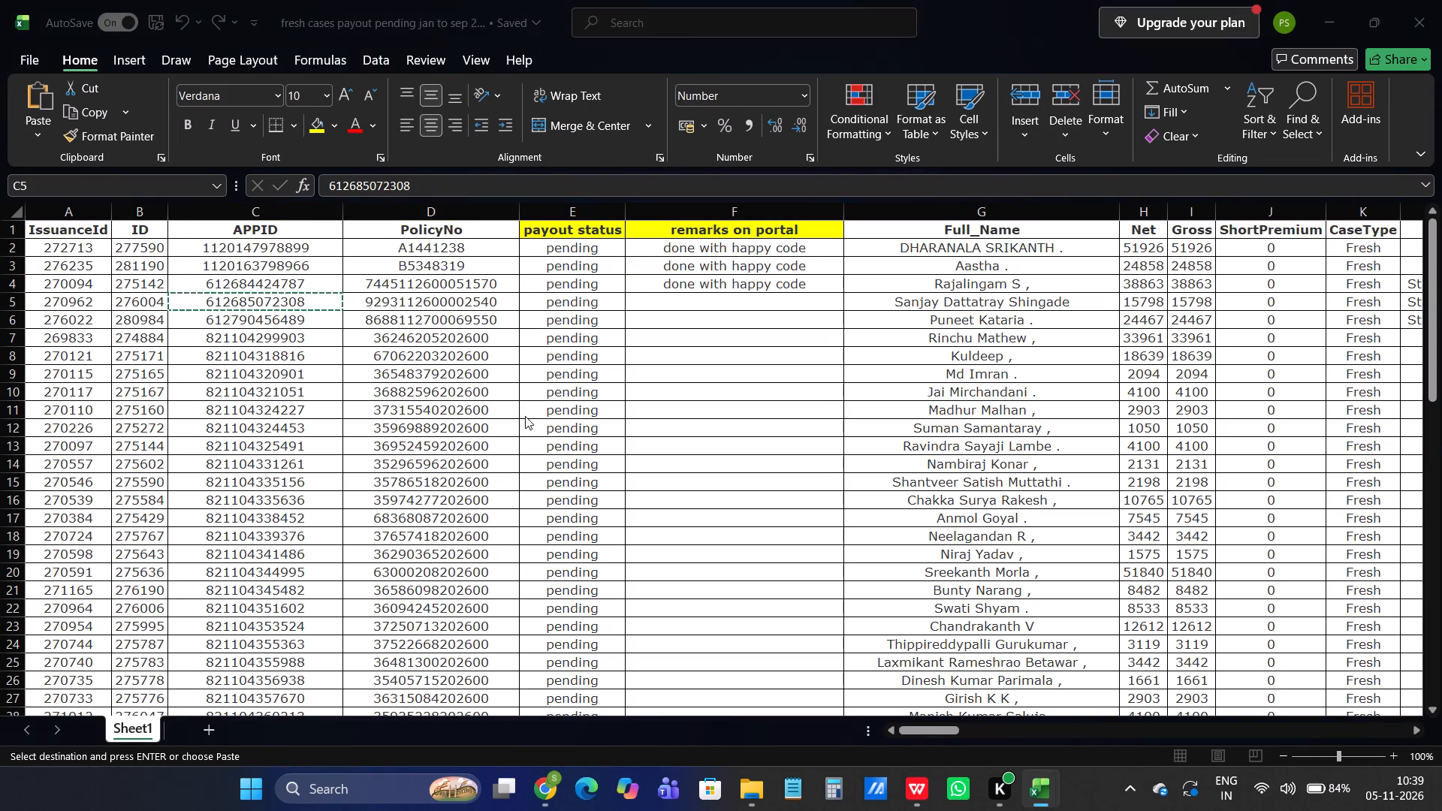
pyautogui.scroll(17, 525, 416)
pyautogui.scroll(-7, 525, 416)
pyautogui.scroll(4, 525, 416)
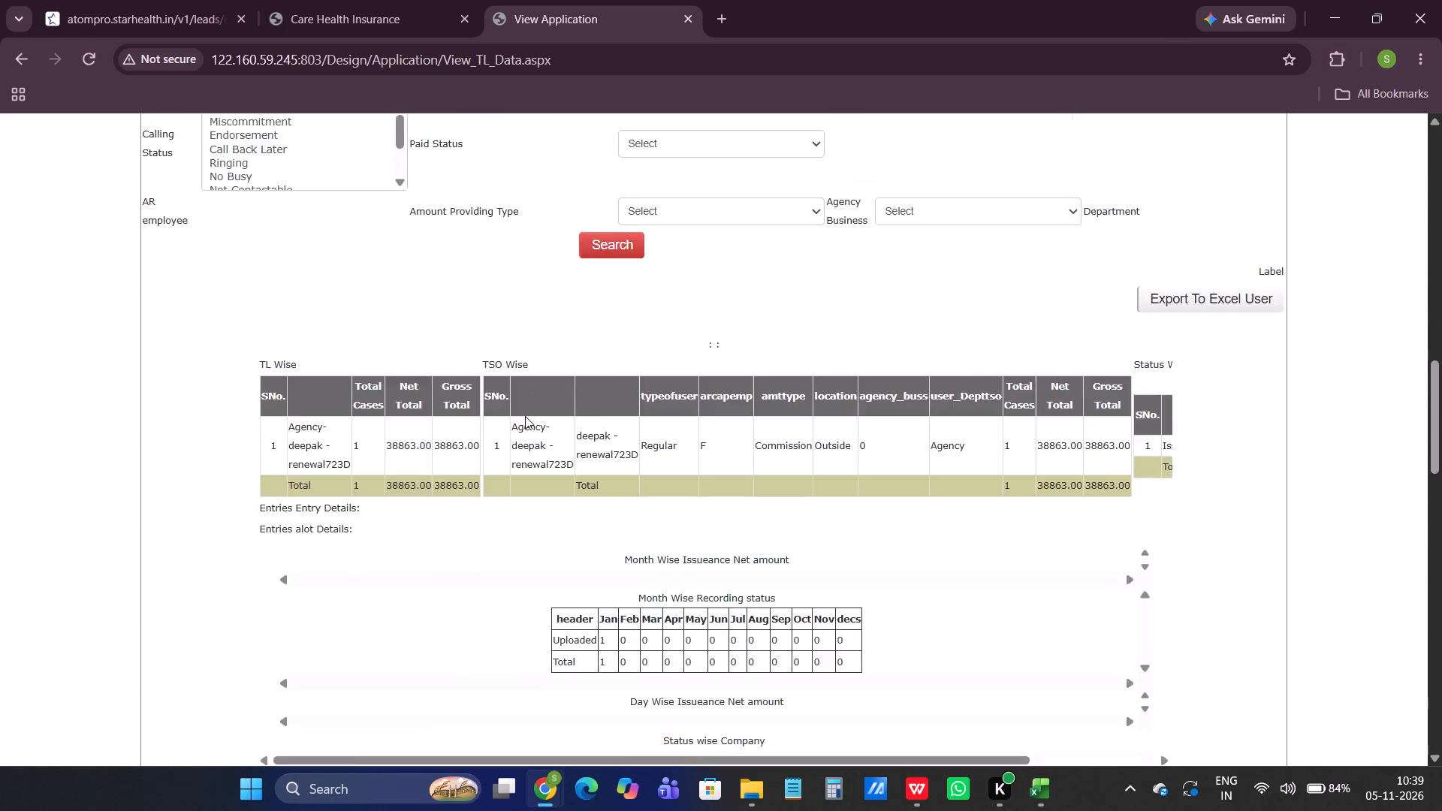
pyautogui.click(641, 520)
pyautogui.click(636, 514)
pyautogui.doubleClick(636, 514)
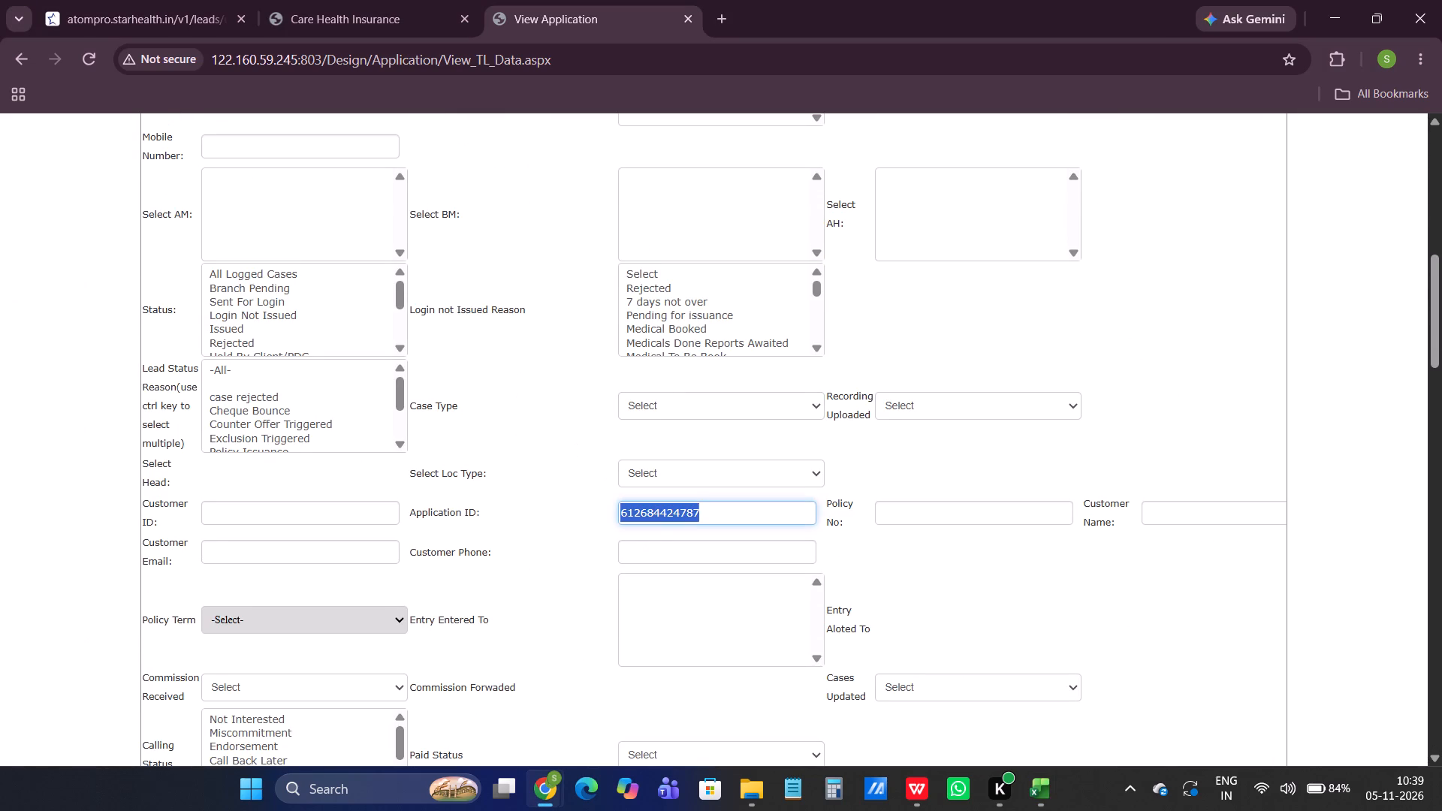
pyautogui.hotkey('ctrl', 'v')
pyautogui.scroll(-2, 518, 514)
pyautogui.click(599, 535)
pyautogui.scroll(-4, 537, 405)
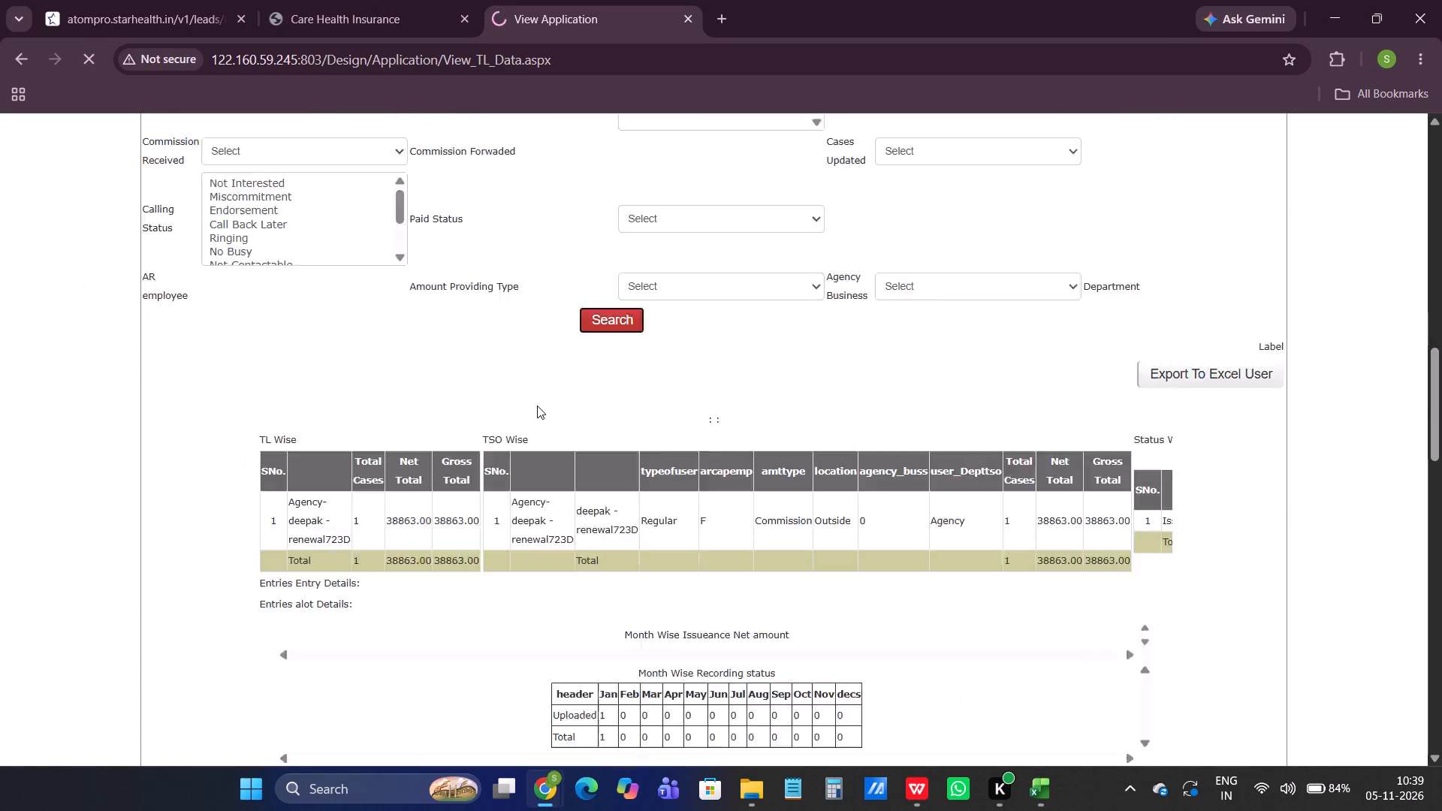
pyautogui.scroll(-20, 537, 405)
pyautogui.scroll(-13, 537, 405)
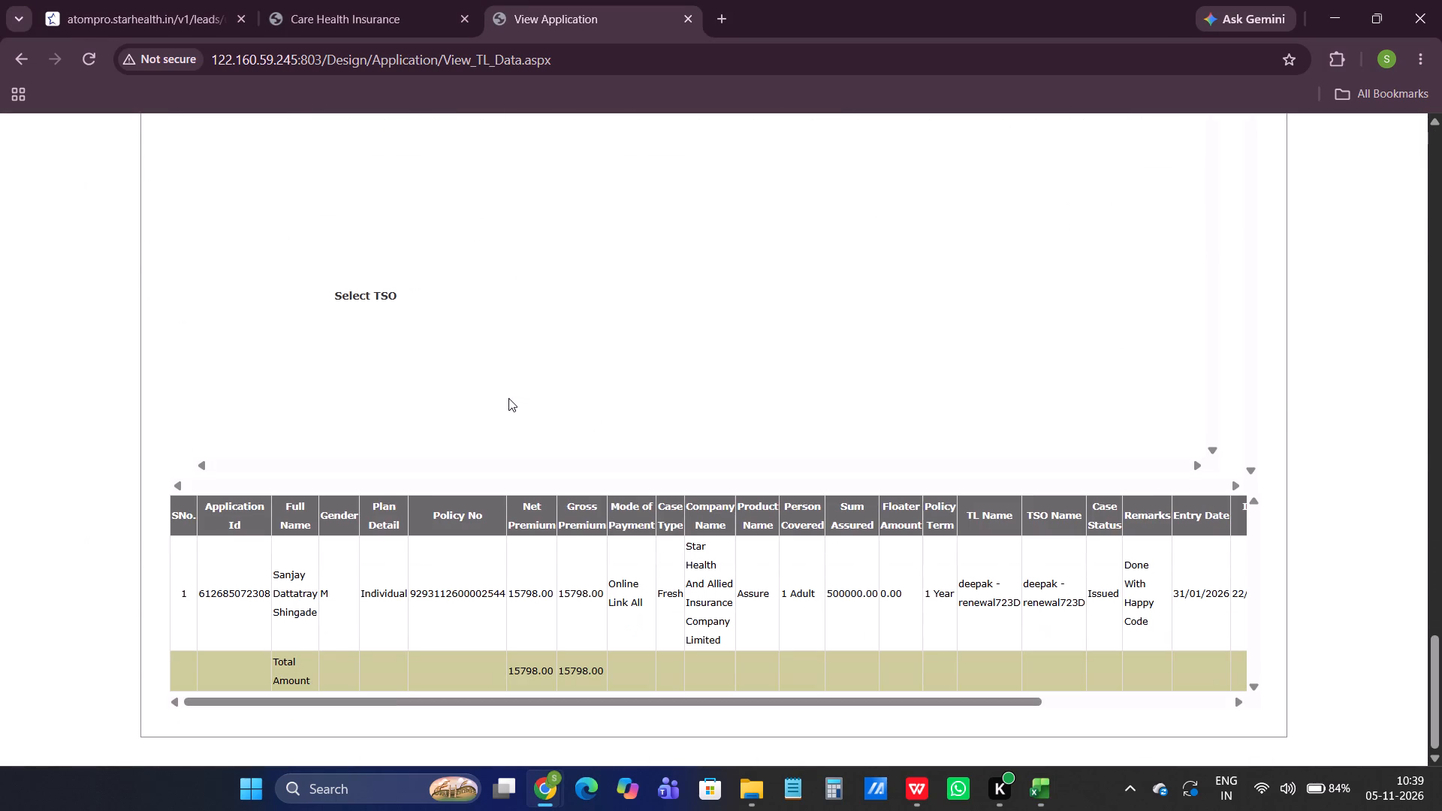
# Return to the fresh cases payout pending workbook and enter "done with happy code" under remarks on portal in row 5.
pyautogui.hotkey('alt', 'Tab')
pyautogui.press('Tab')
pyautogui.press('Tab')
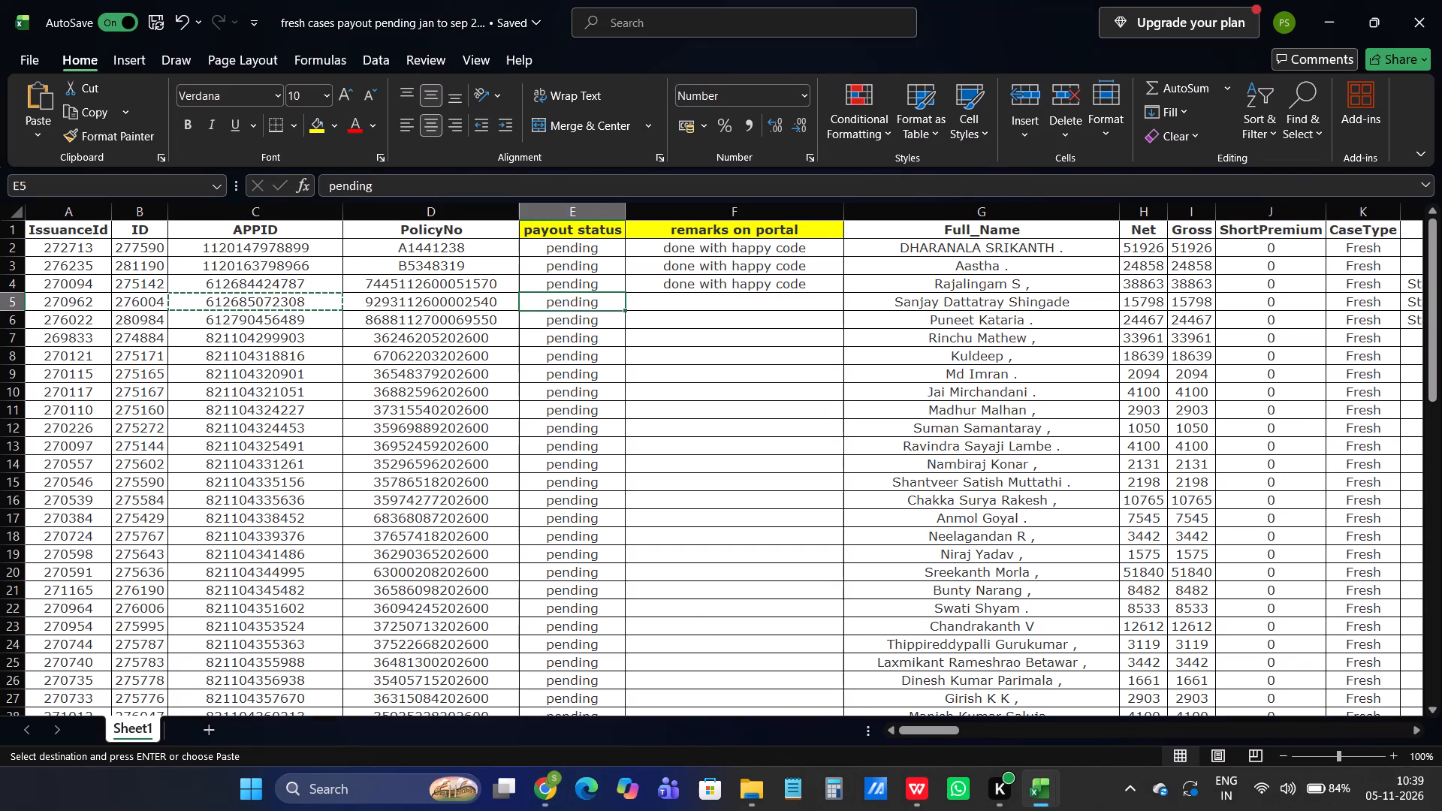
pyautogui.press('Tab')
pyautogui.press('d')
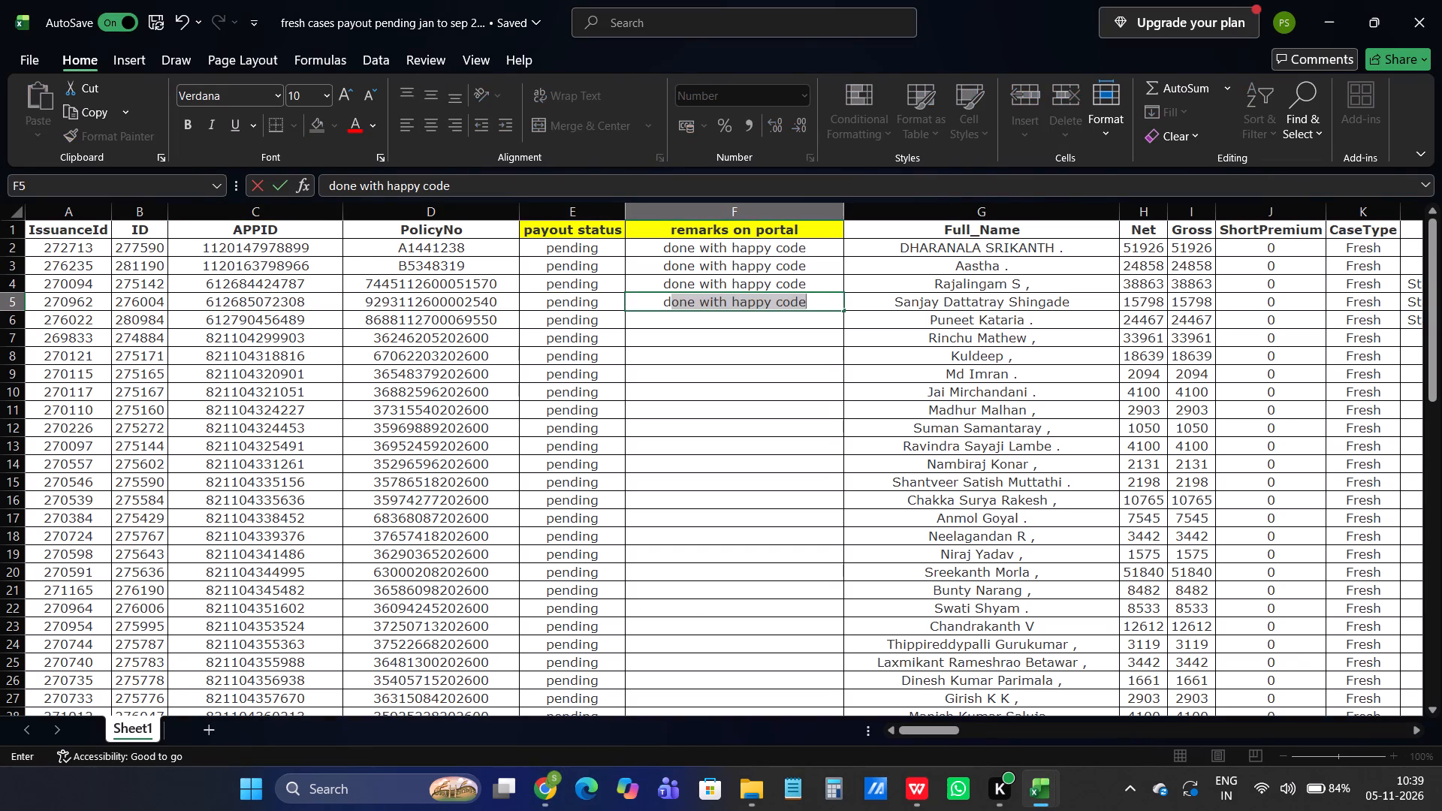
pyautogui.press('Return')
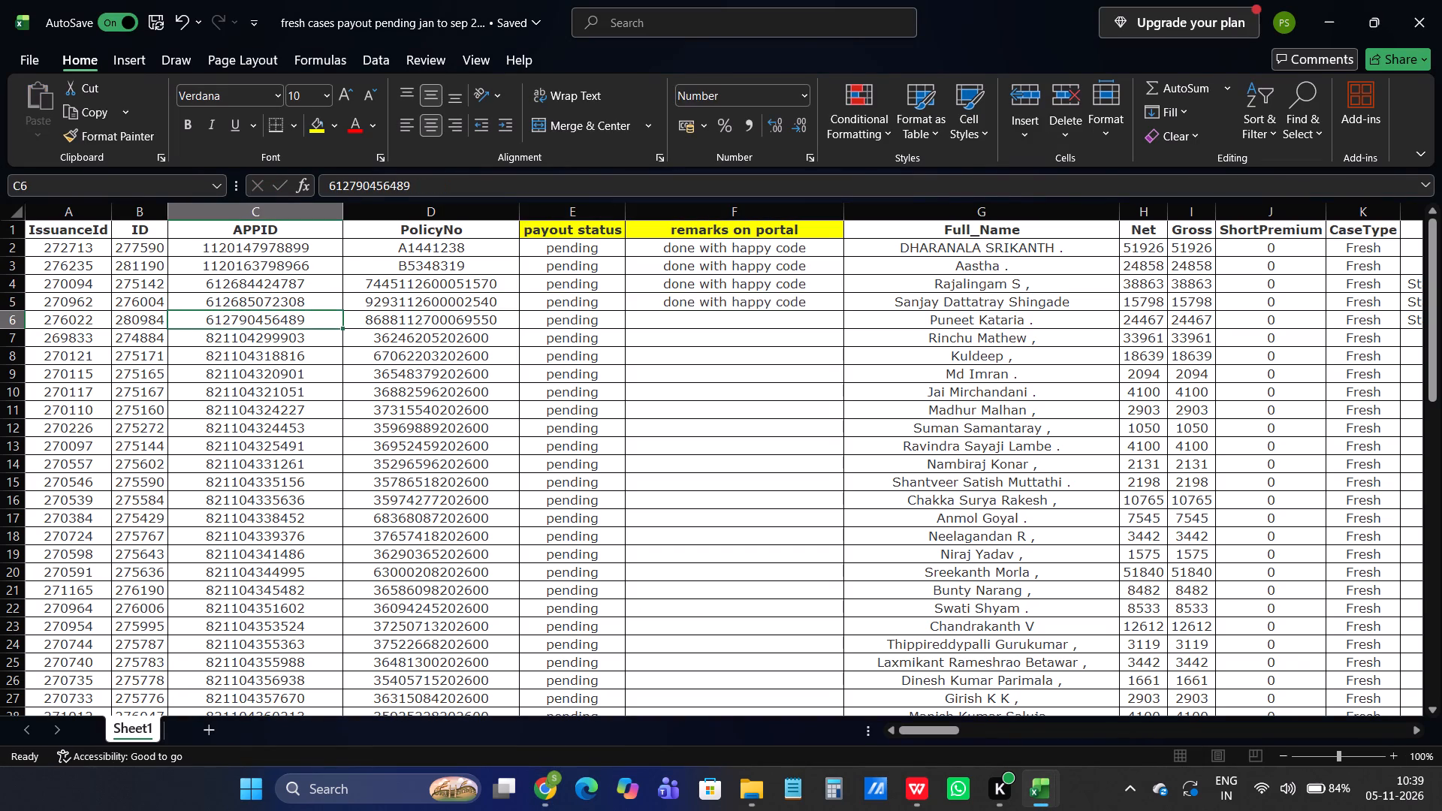
# Replace the remarks on portal entry in row 2 with "DONE WITH HAPPY CODE" in capitals.
pyautogui.click(683, 244)
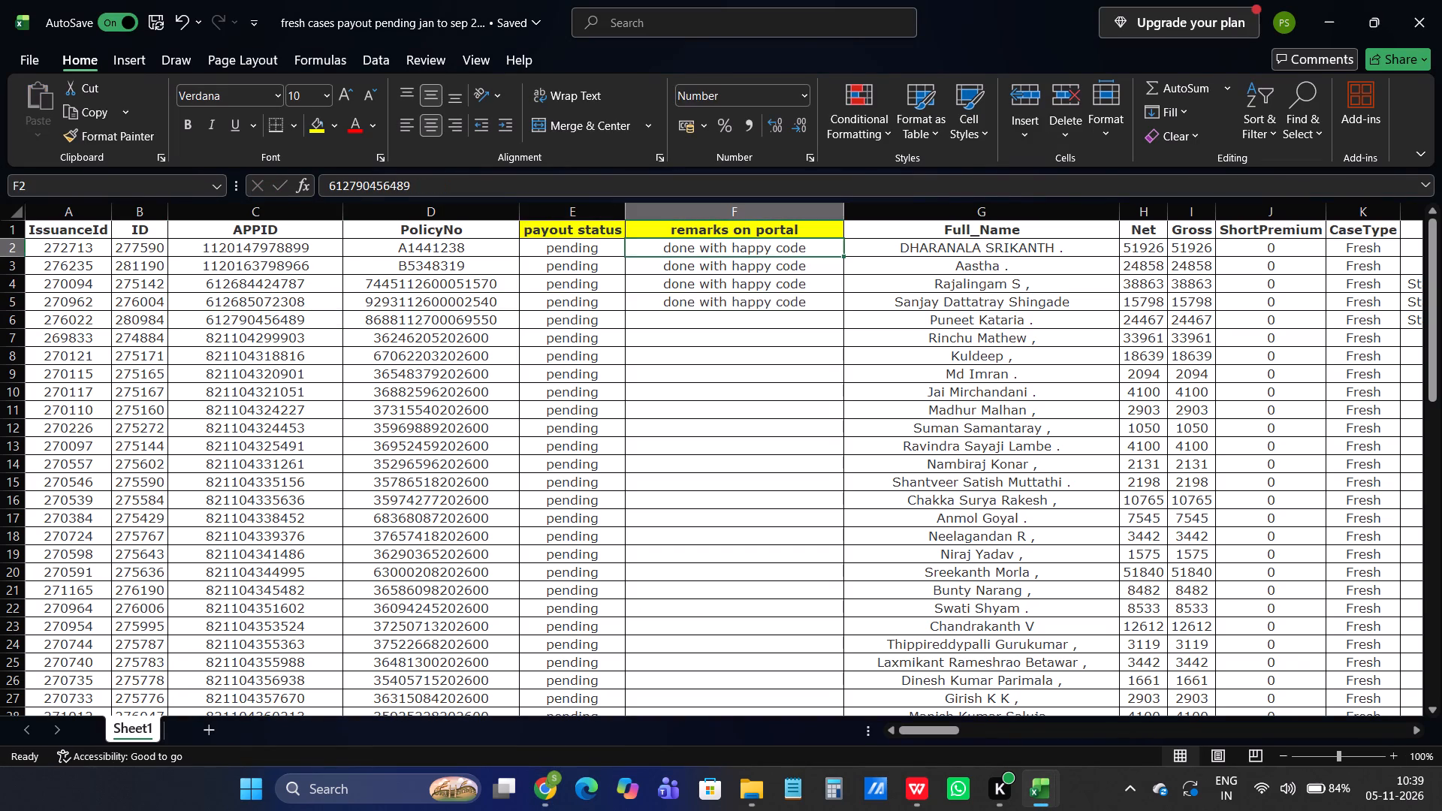
pyautogui.write('DONER')
pyautogui.press('space')
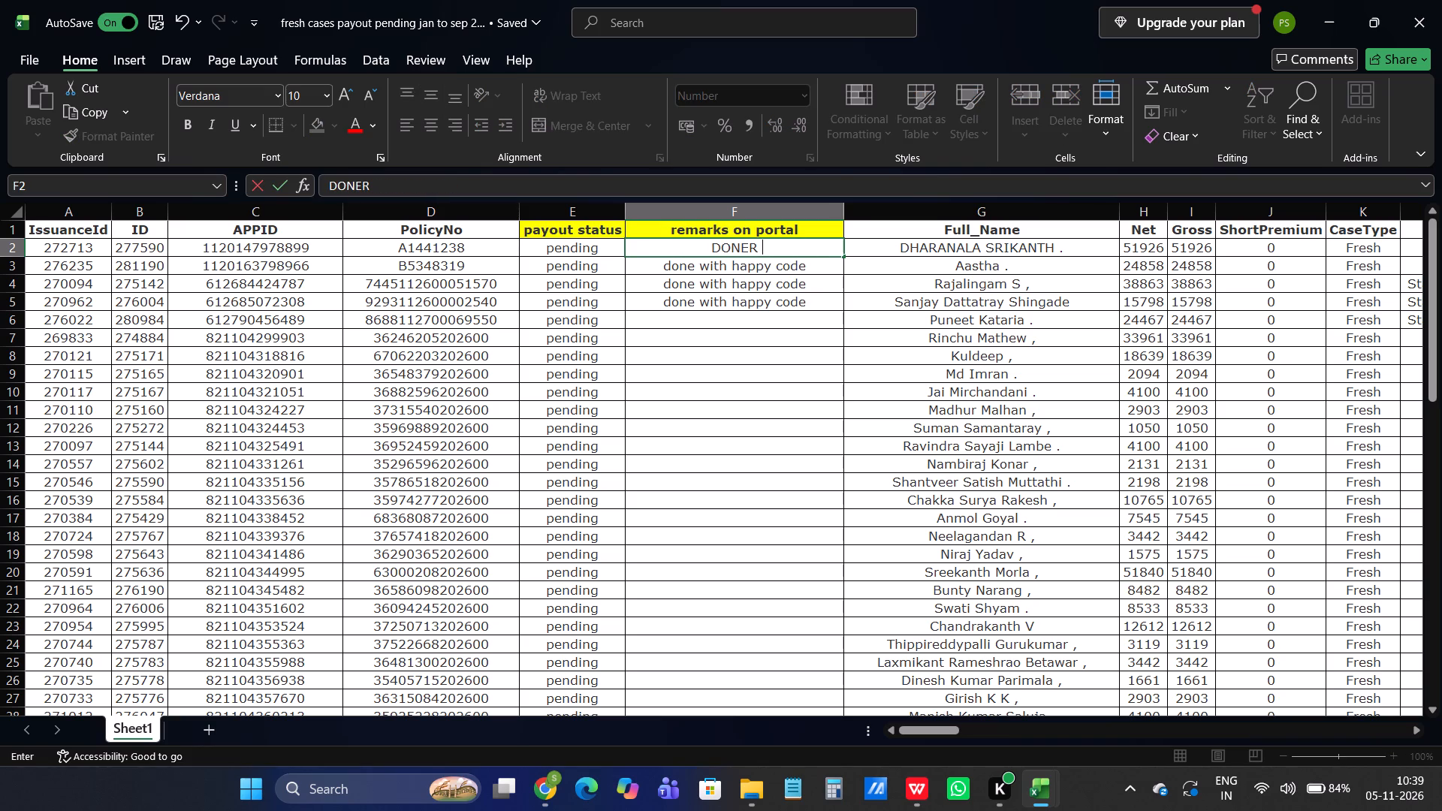
pyautogui.press('BackSpace')
pyautogui.press('BackSpace')
pyautogui.press('space')
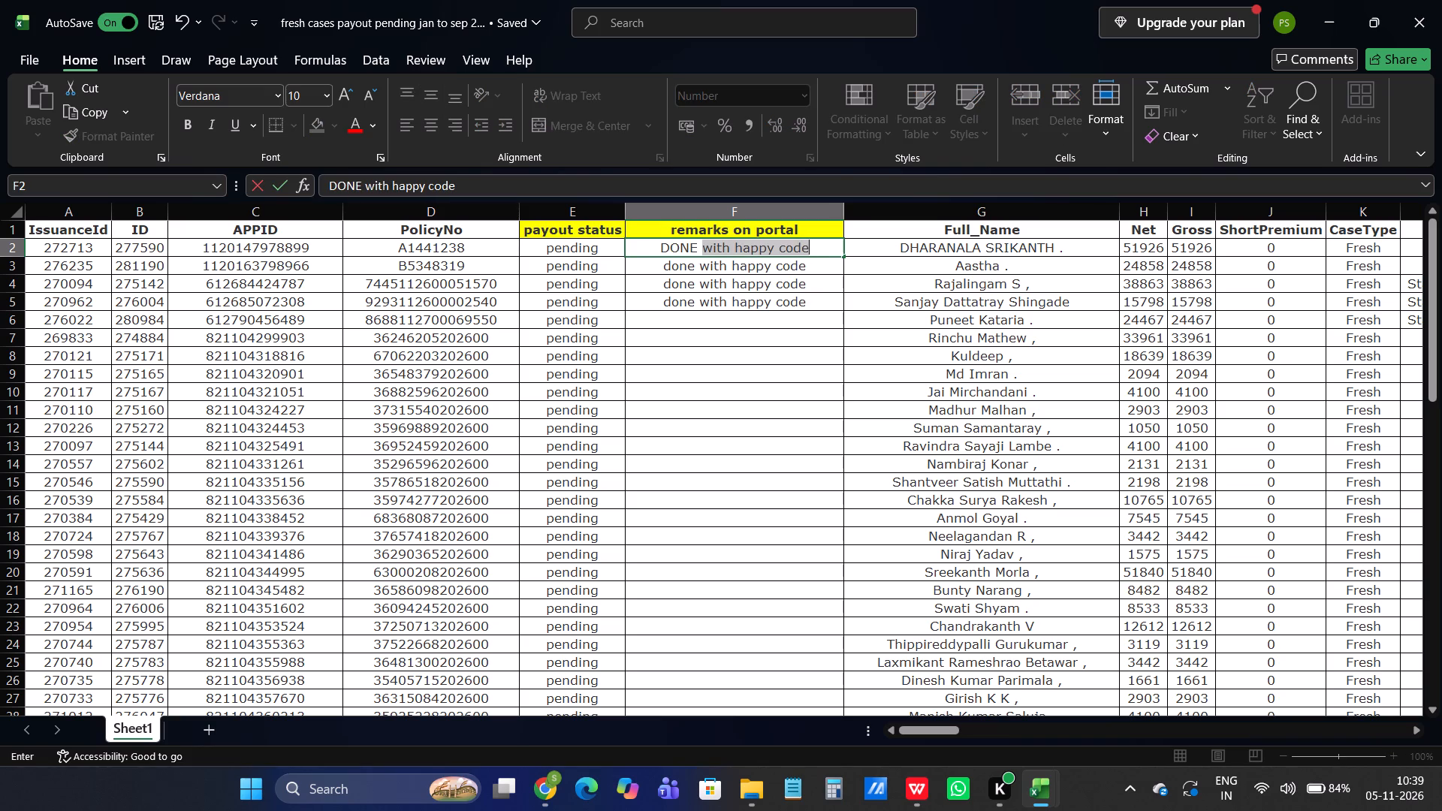
pyautogui.write('WITH H APPY CODE')
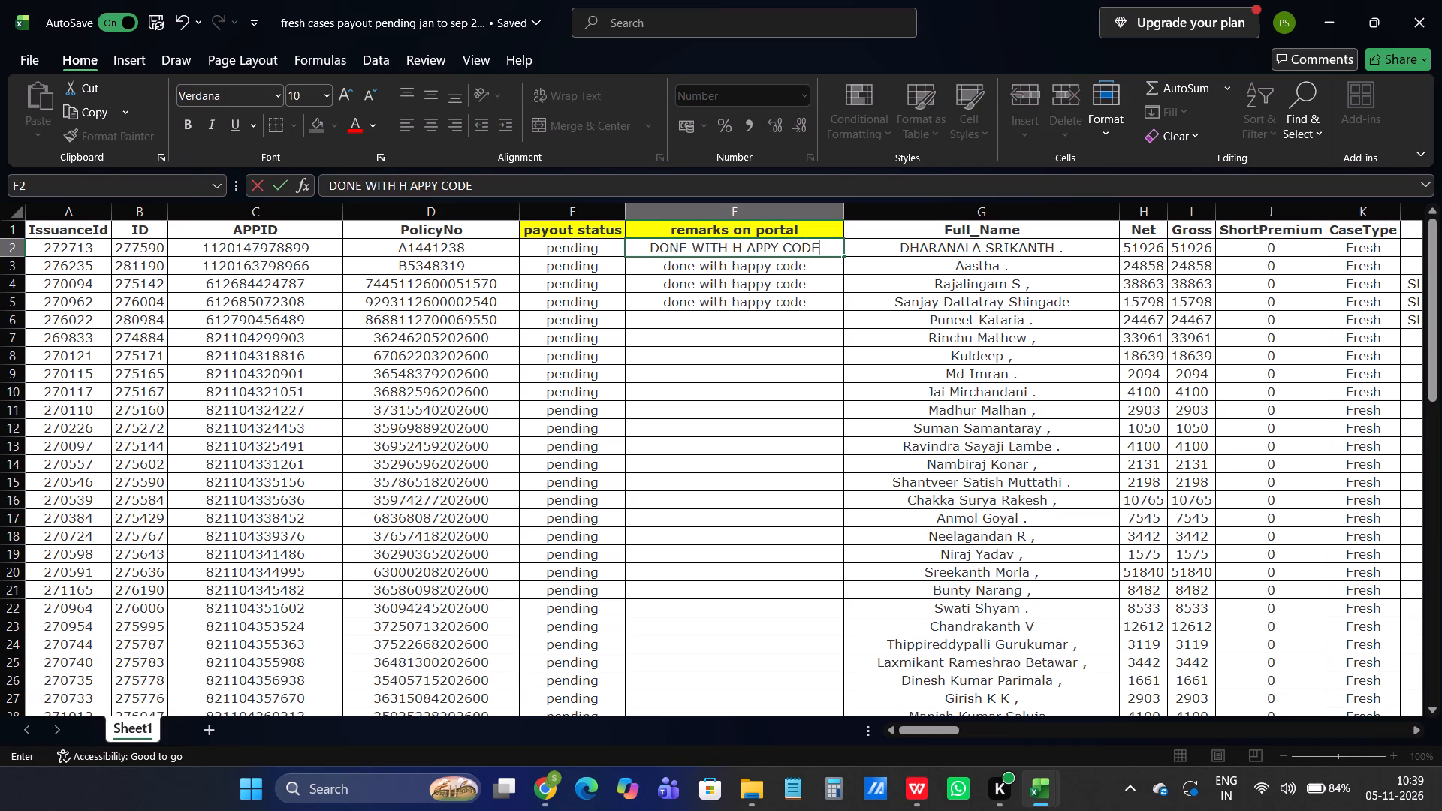
pyautogui.press('Left')
pyautogui.press('Left')
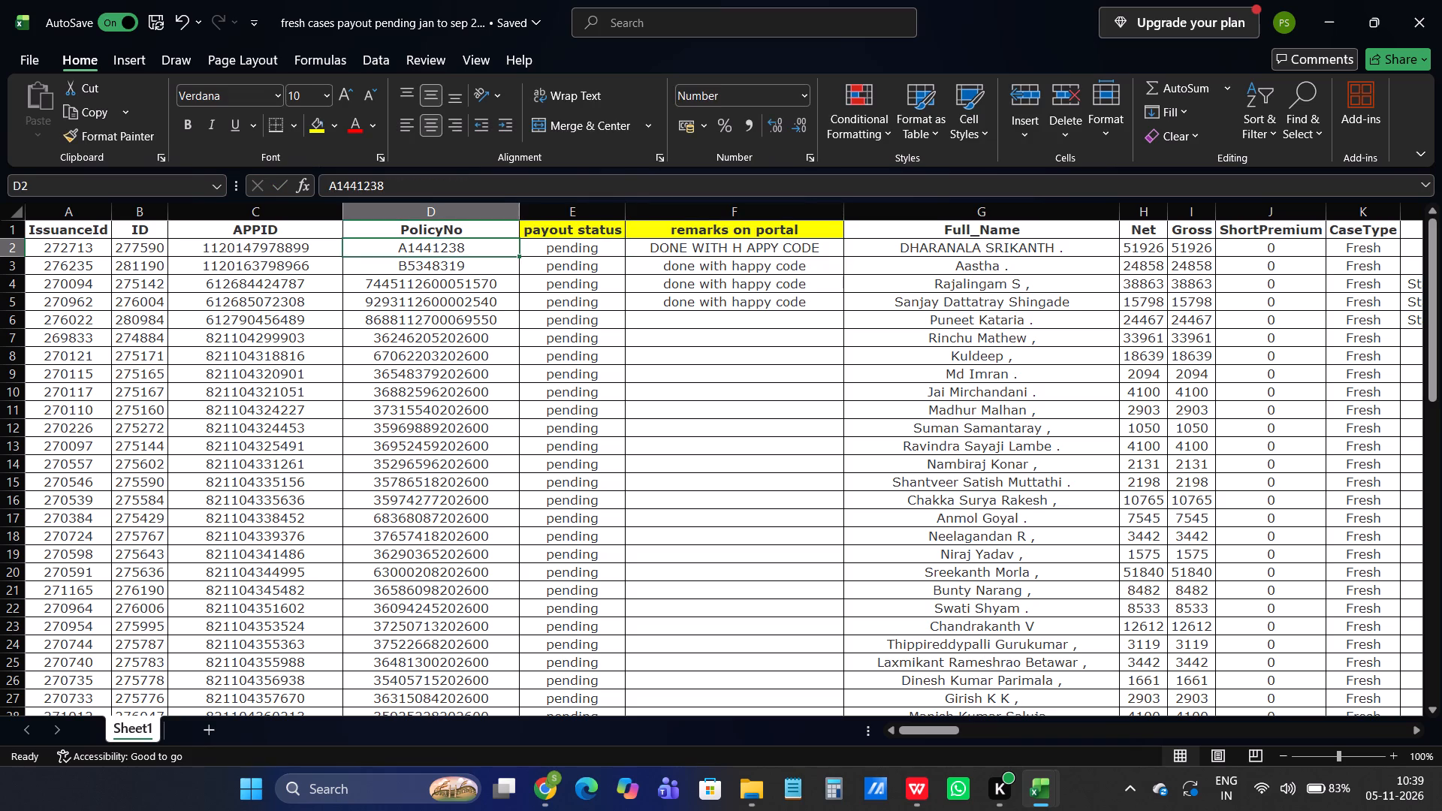
pyautogui.press('Right')
pyautogui.press('Right')
pyautogui.click(416, 200)
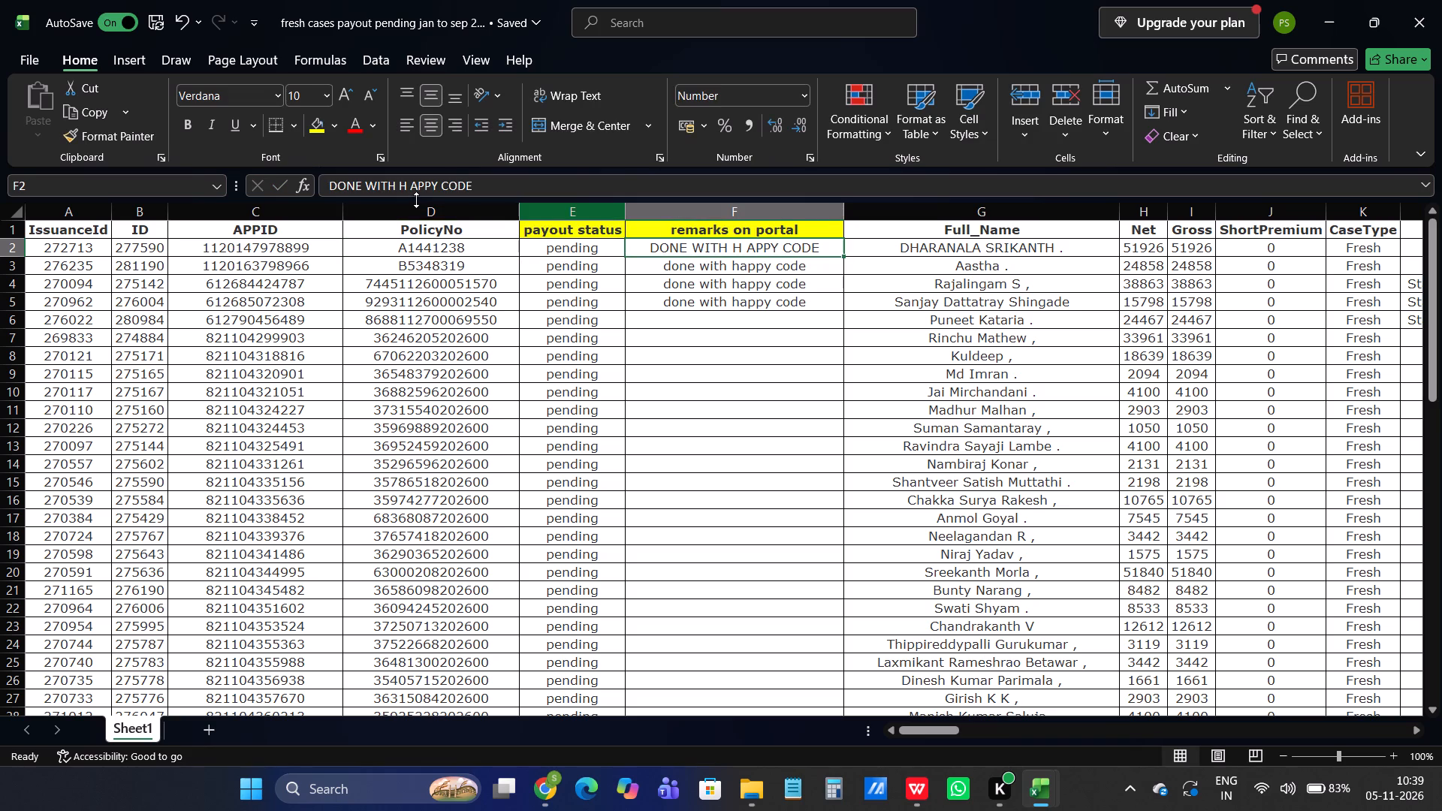
pyautogui.click(412, 188)
pyautogui.press('BackSpace')
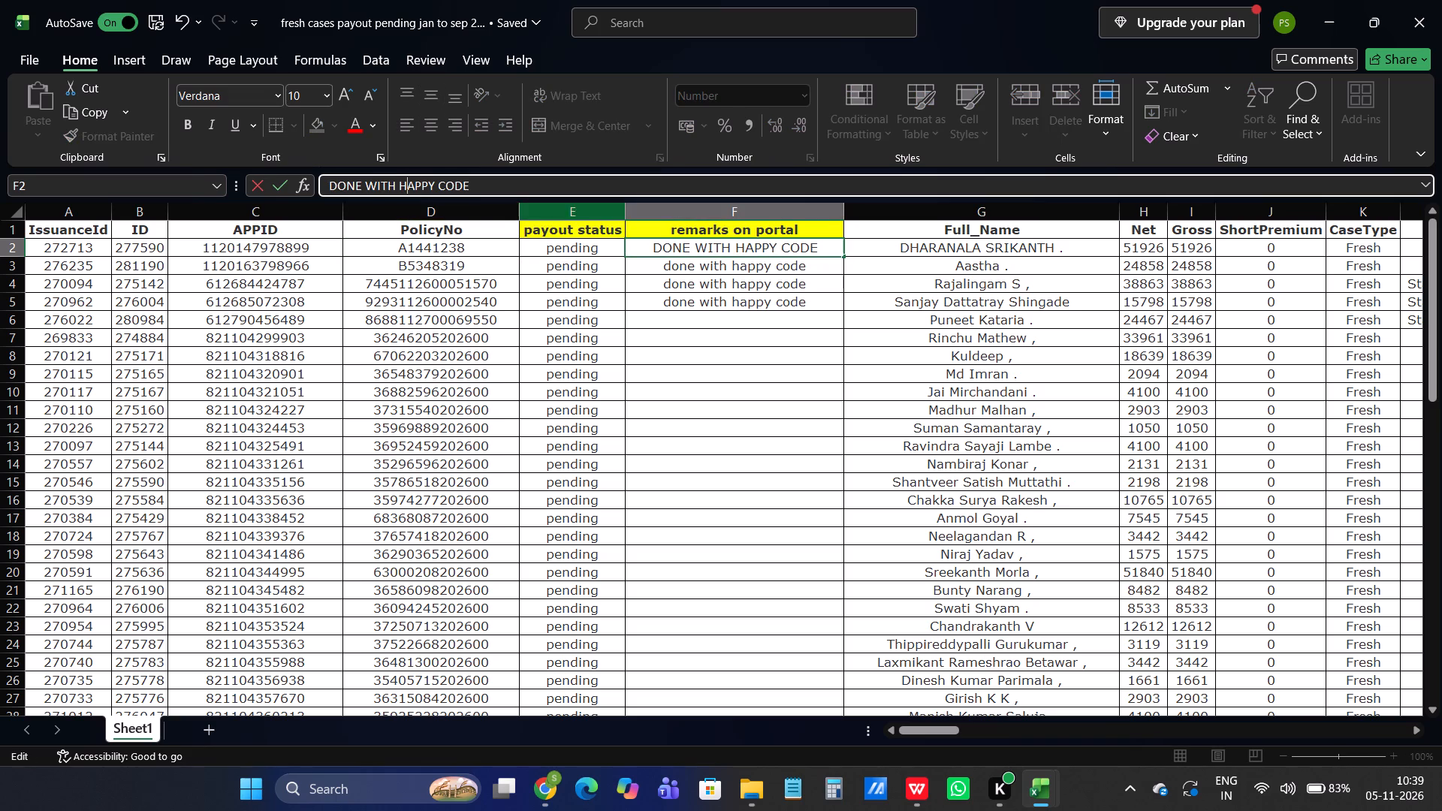
pyautogui.click(728, 246)
pyautogui.click(790, 279)
# Fill the capitalised row 2 remark down the remarks on portal column through row 5.
pyautogui.click(784, 253)
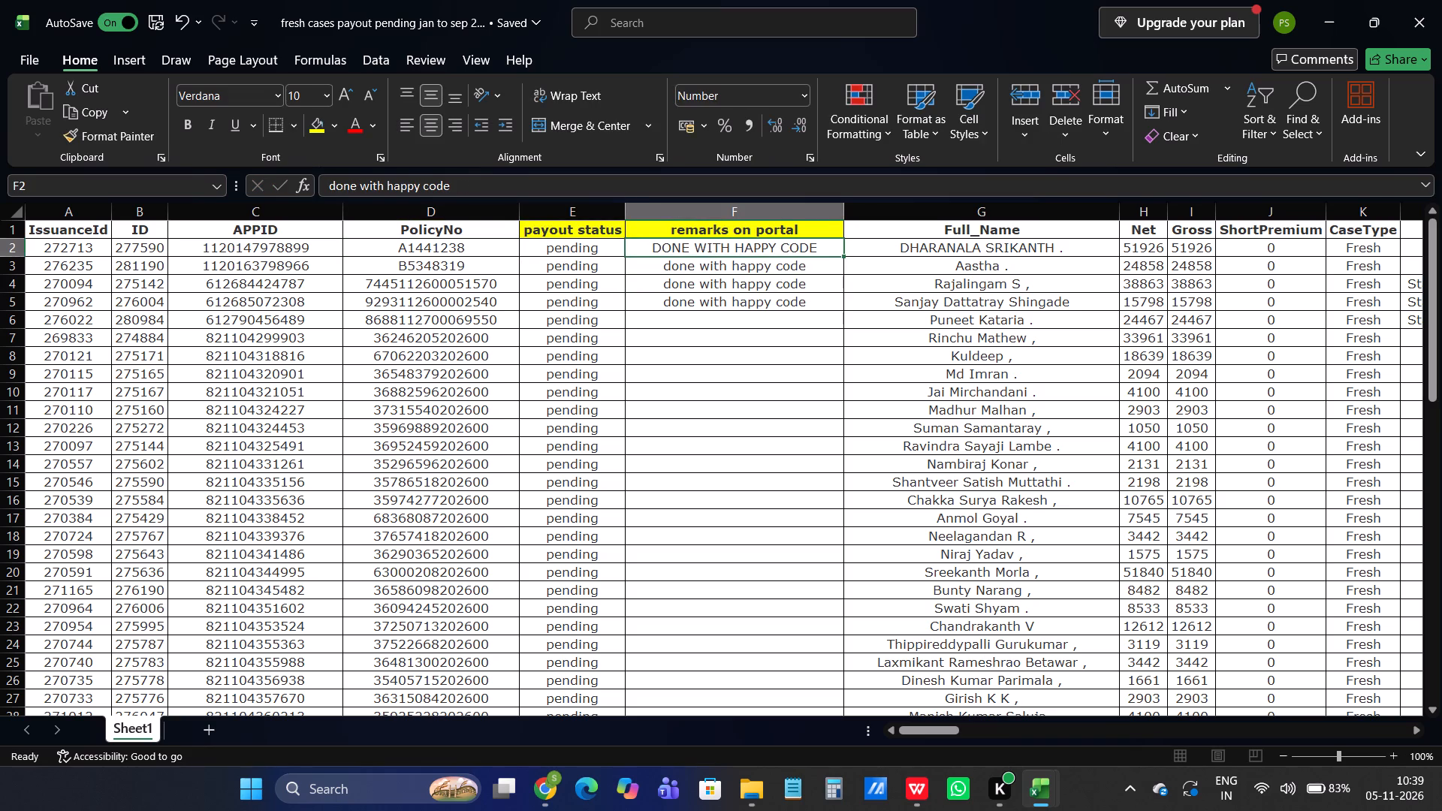
pyautogui.moveTo(840, 255); pyautogui.dragTo(843, 287)
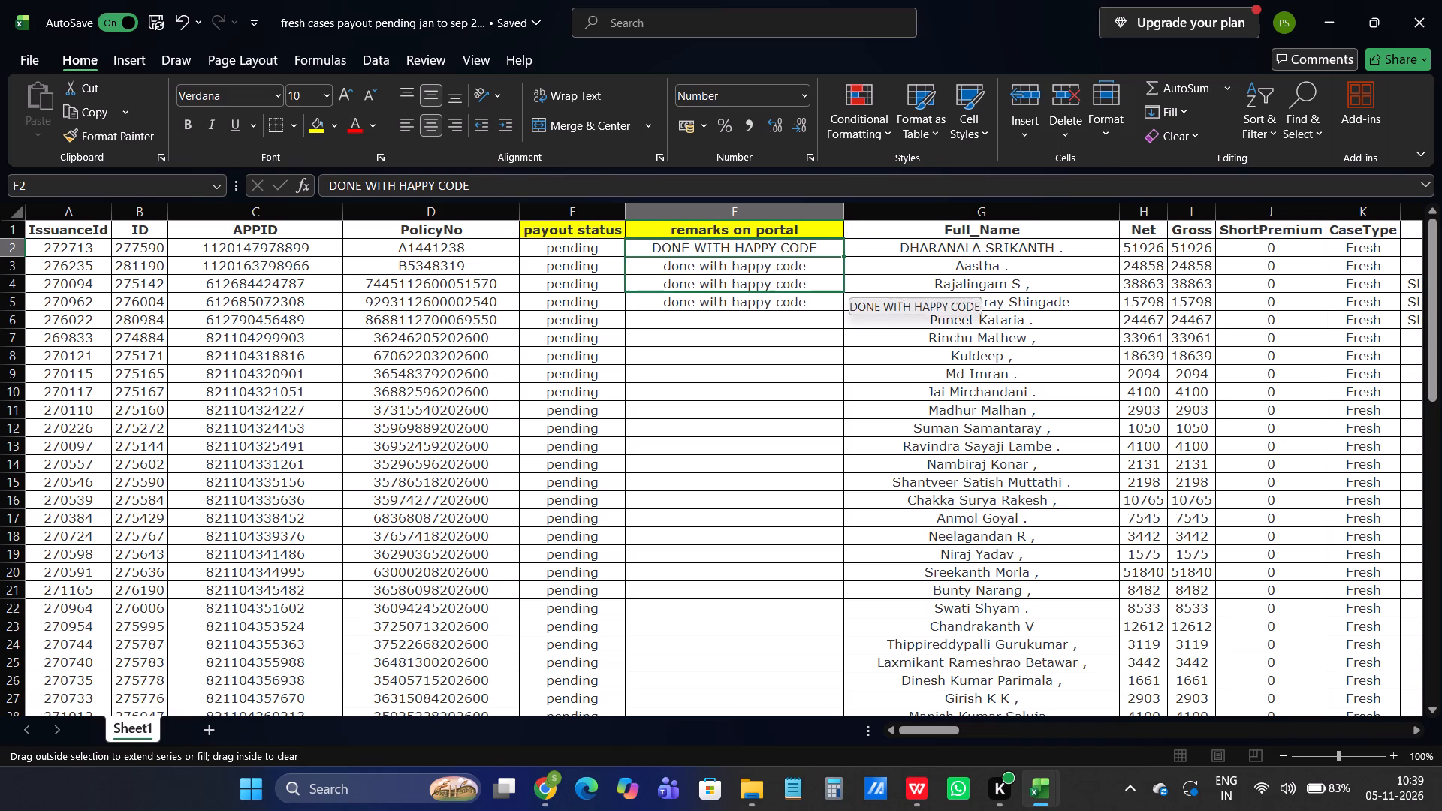
pyautogui.moveTo(843, 287); pyautogui.dragTo(843, 302)
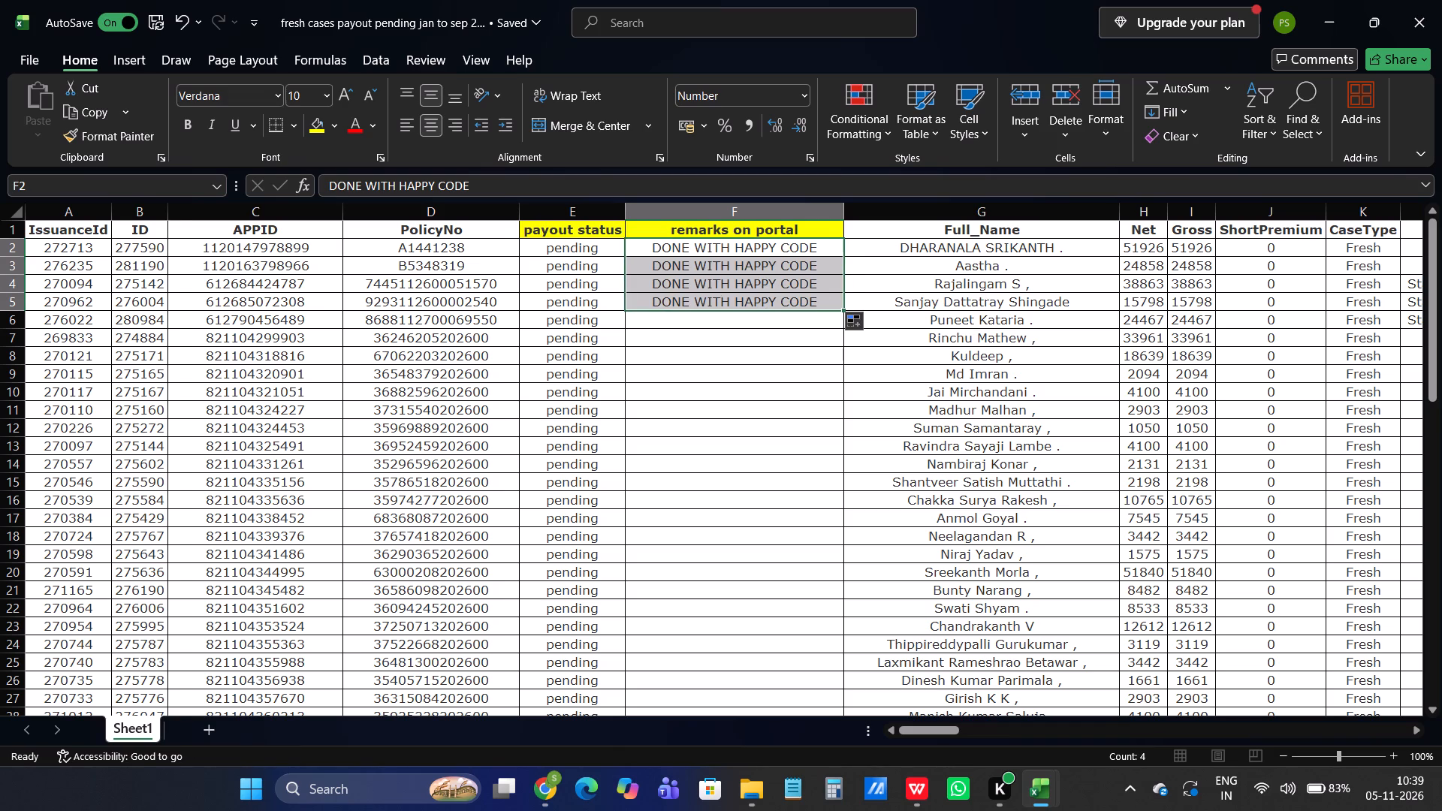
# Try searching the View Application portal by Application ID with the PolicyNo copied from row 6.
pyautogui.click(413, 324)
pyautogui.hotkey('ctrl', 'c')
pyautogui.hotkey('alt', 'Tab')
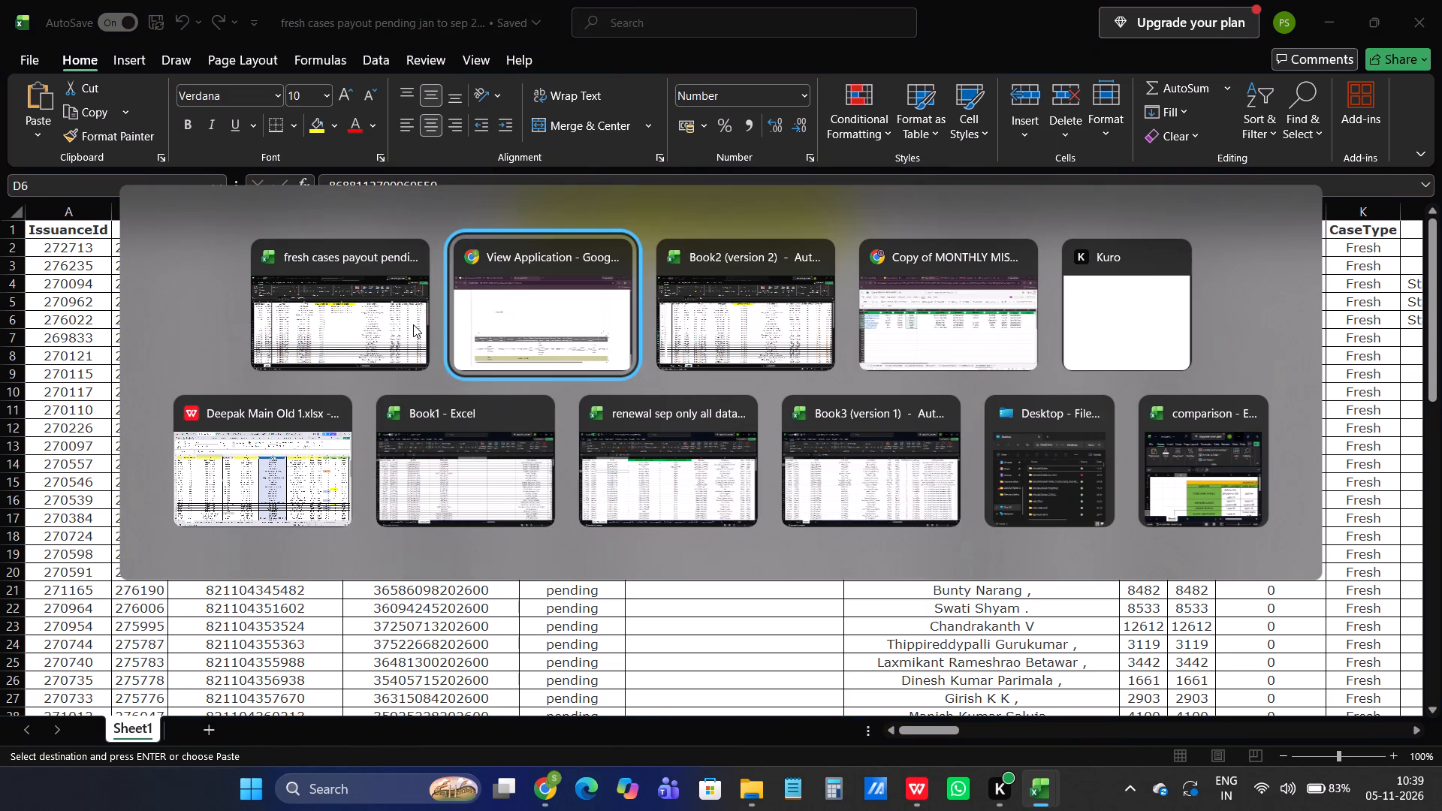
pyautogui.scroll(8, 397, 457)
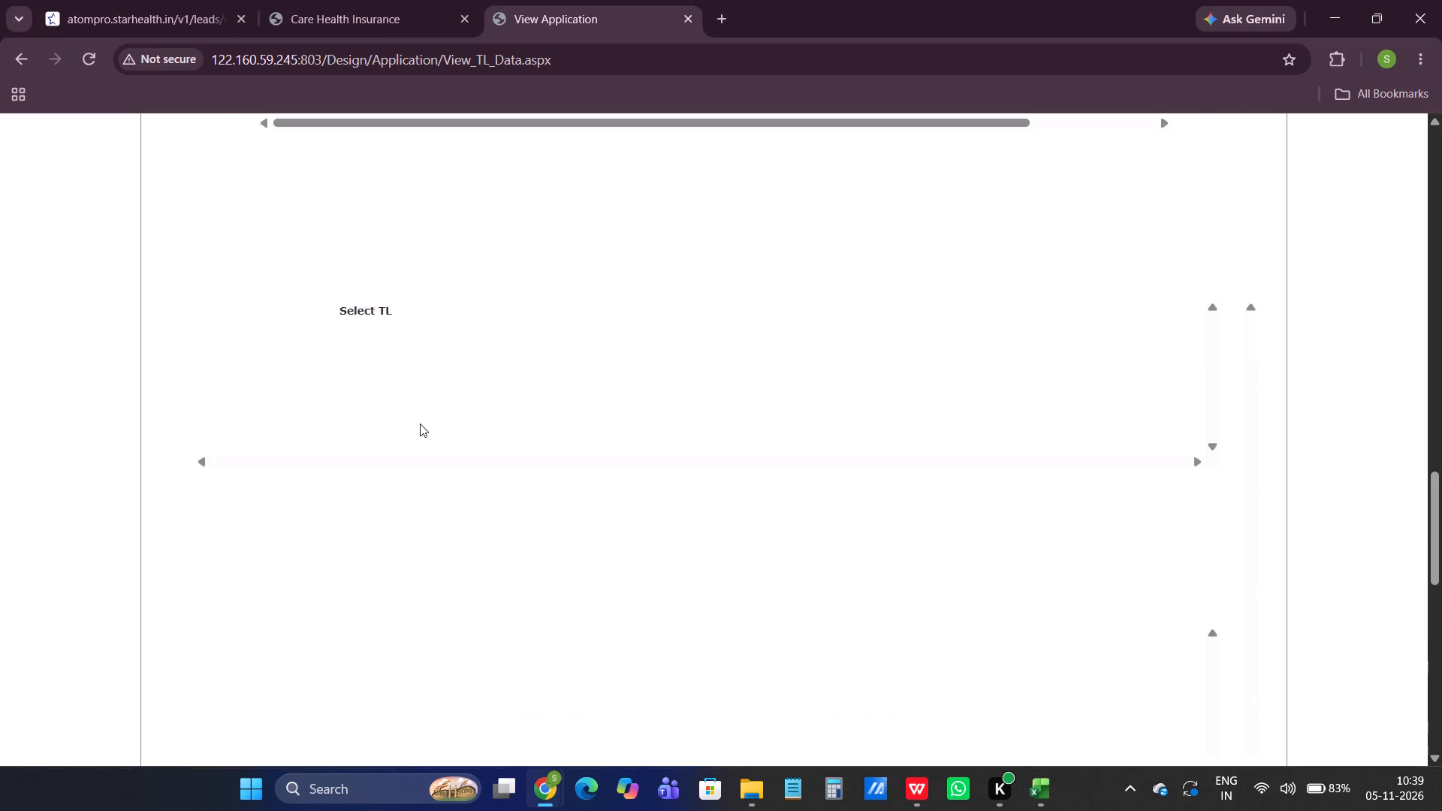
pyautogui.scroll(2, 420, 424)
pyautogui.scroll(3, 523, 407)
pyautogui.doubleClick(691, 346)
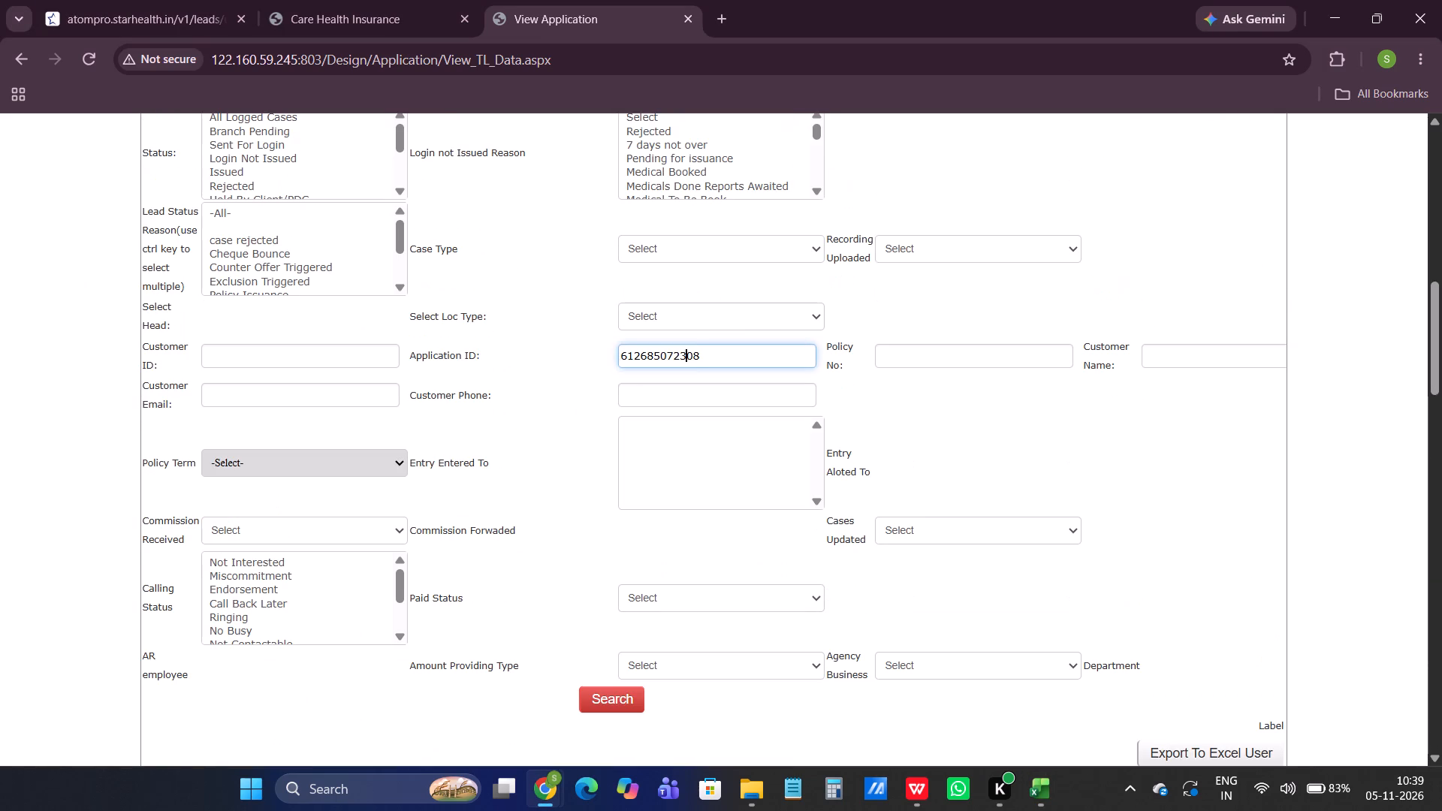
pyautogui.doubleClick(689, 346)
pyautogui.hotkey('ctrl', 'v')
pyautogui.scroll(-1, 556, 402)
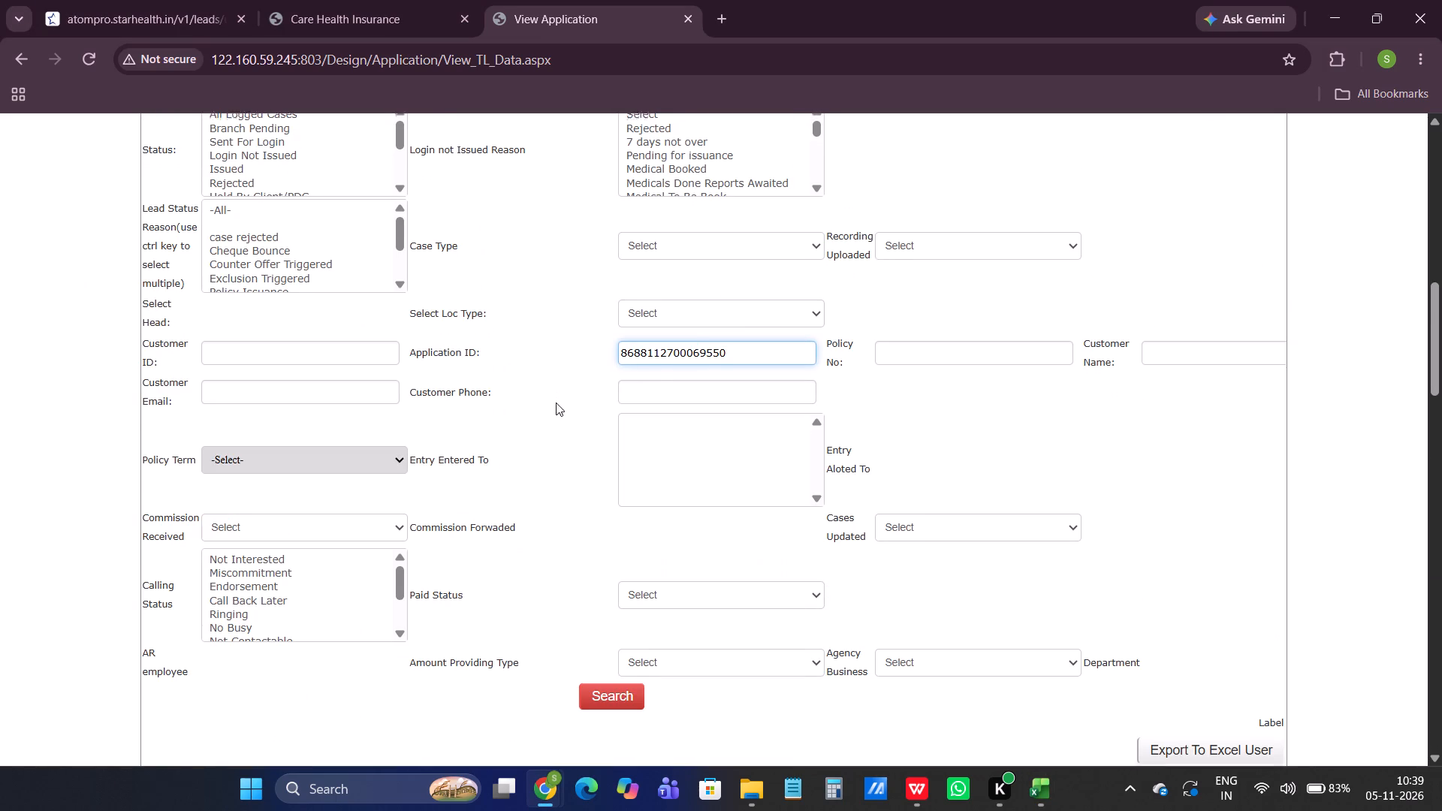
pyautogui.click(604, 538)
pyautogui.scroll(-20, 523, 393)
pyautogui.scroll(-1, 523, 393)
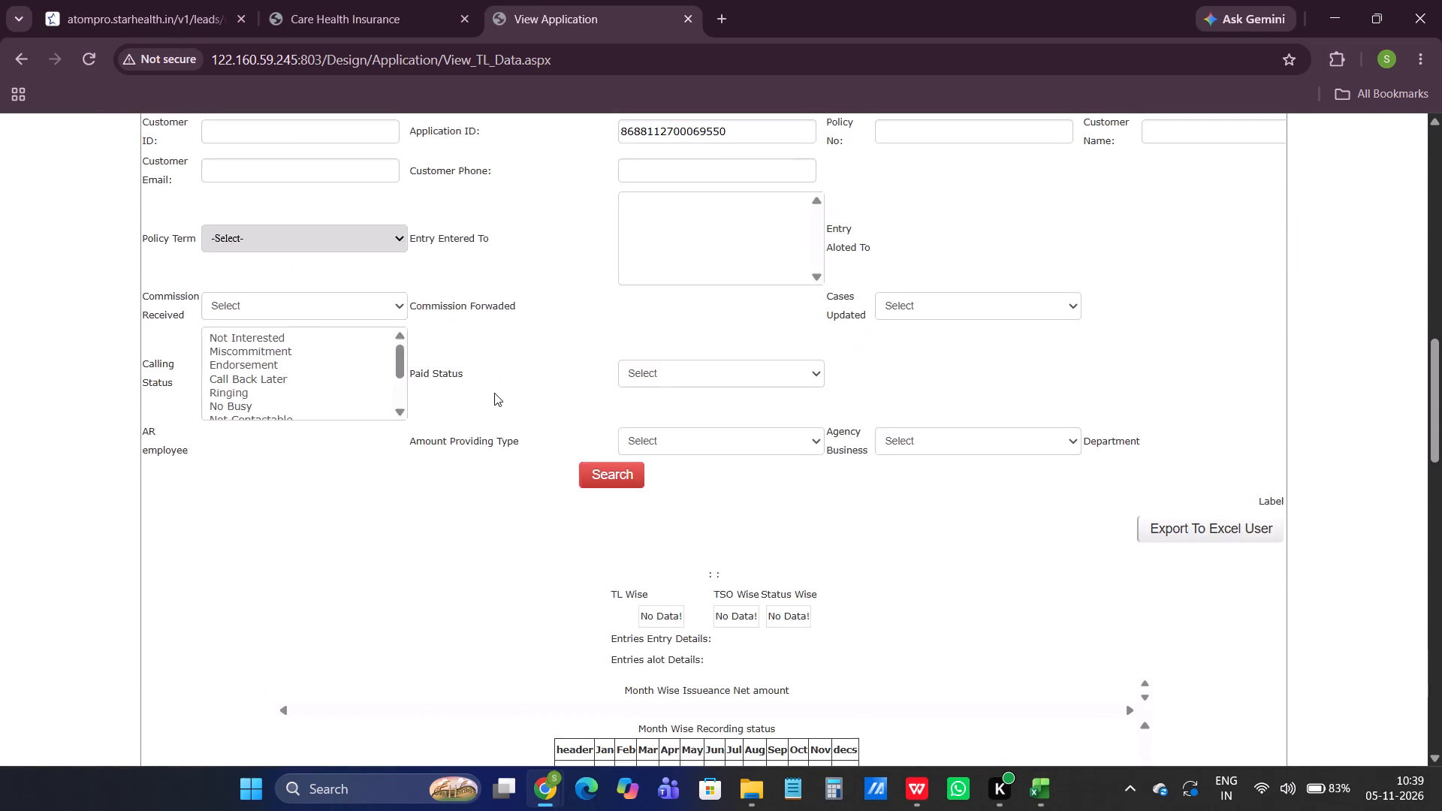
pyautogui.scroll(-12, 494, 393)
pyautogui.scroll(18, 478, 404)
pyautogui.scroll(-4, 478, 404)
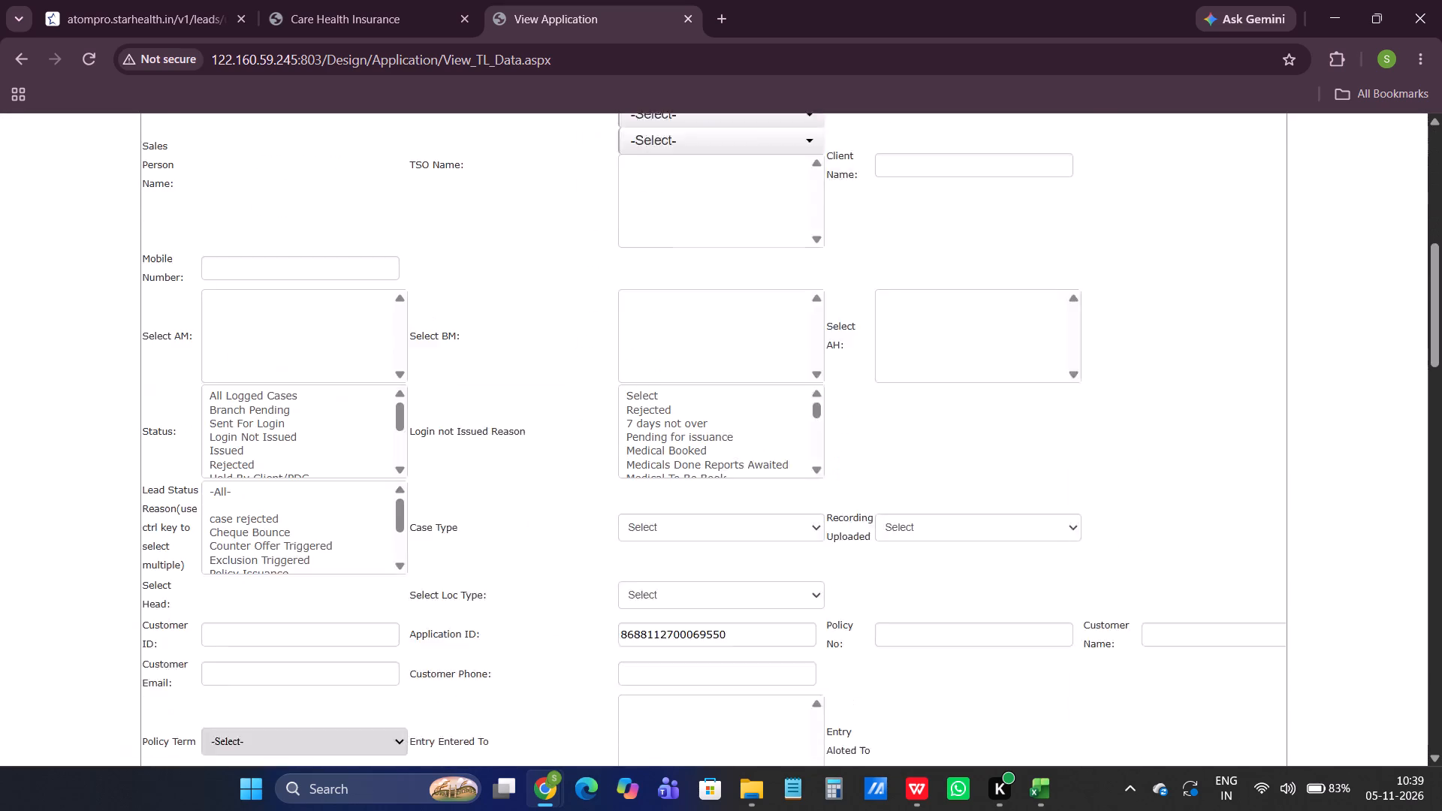
# Copy the APPID from row 6 of the workbook and search the View Application portal by that Application ID, viewing the case's remarks.
pyautogui.hotkey('alt', 'Tab')
pyautogui.click(306, 315)
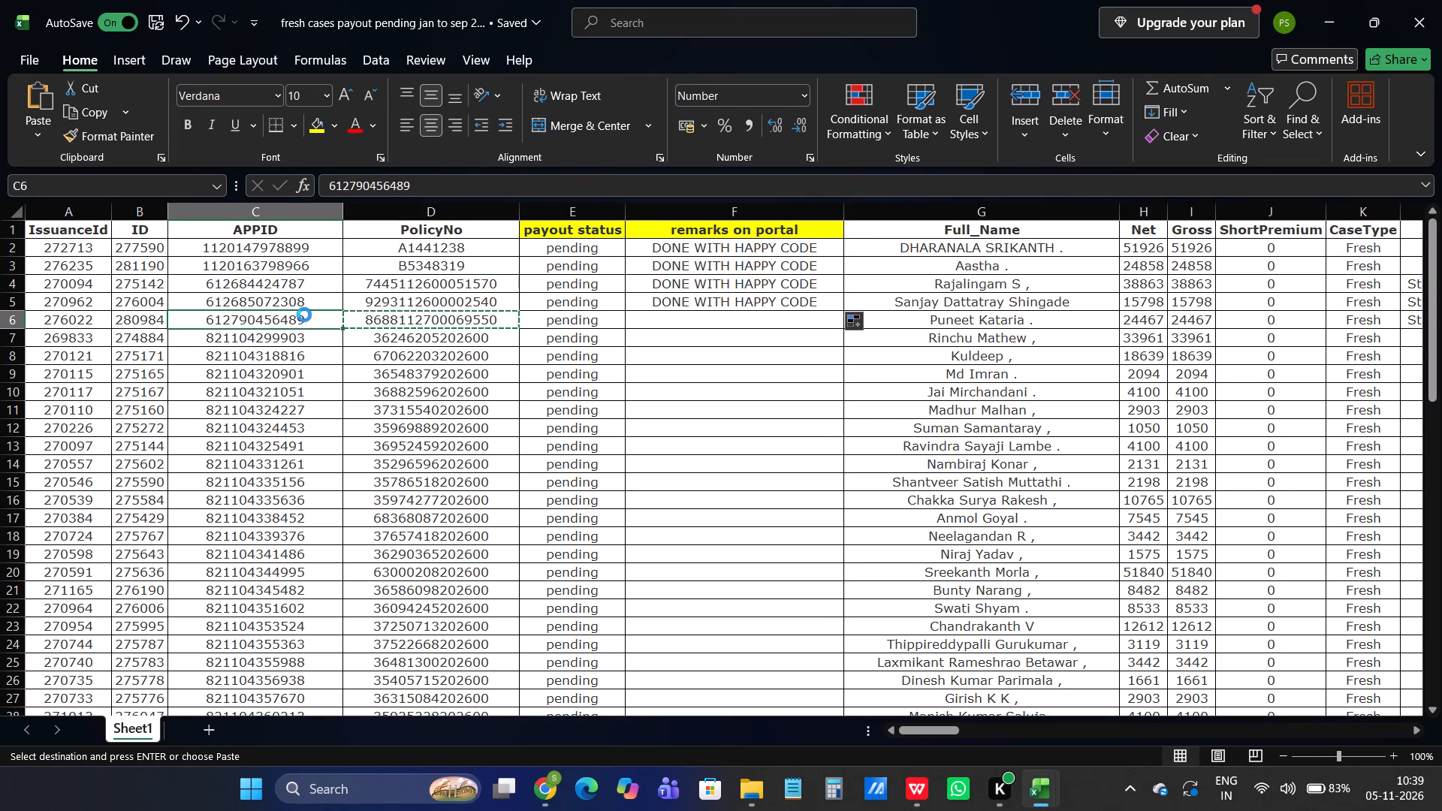
pyautogui.hotkey('ctrl', 'c')
pyautogui.hotkey('alt', 'Tab')
pyautogui.scroll(2, 551, 369)
pyautogui.scroll(-1, 551, 369)
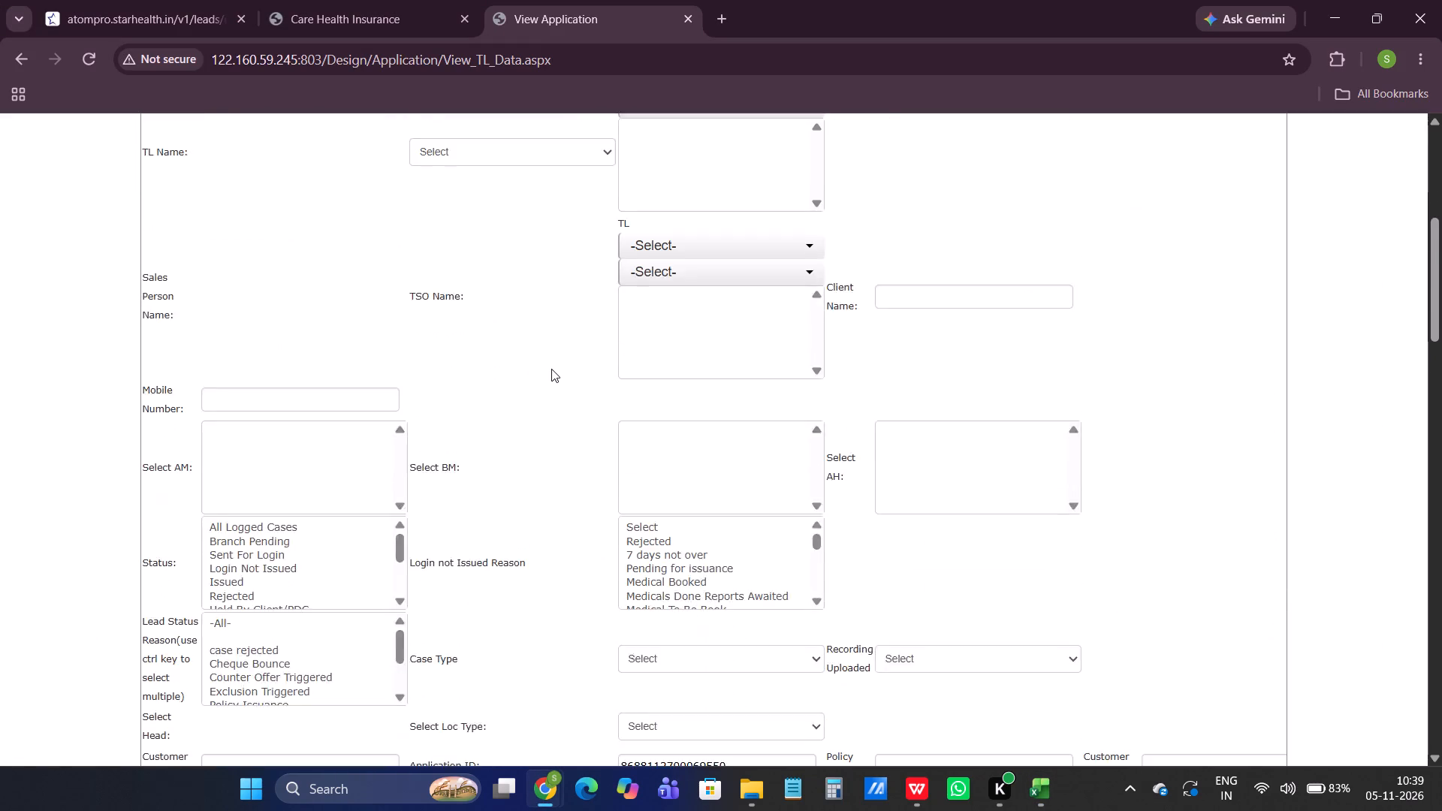
pyautogui.scroll(-2, 551, 369)
pyautogui.doubleClick(677, 429)
pyautogui.doubleClick(671, 438)
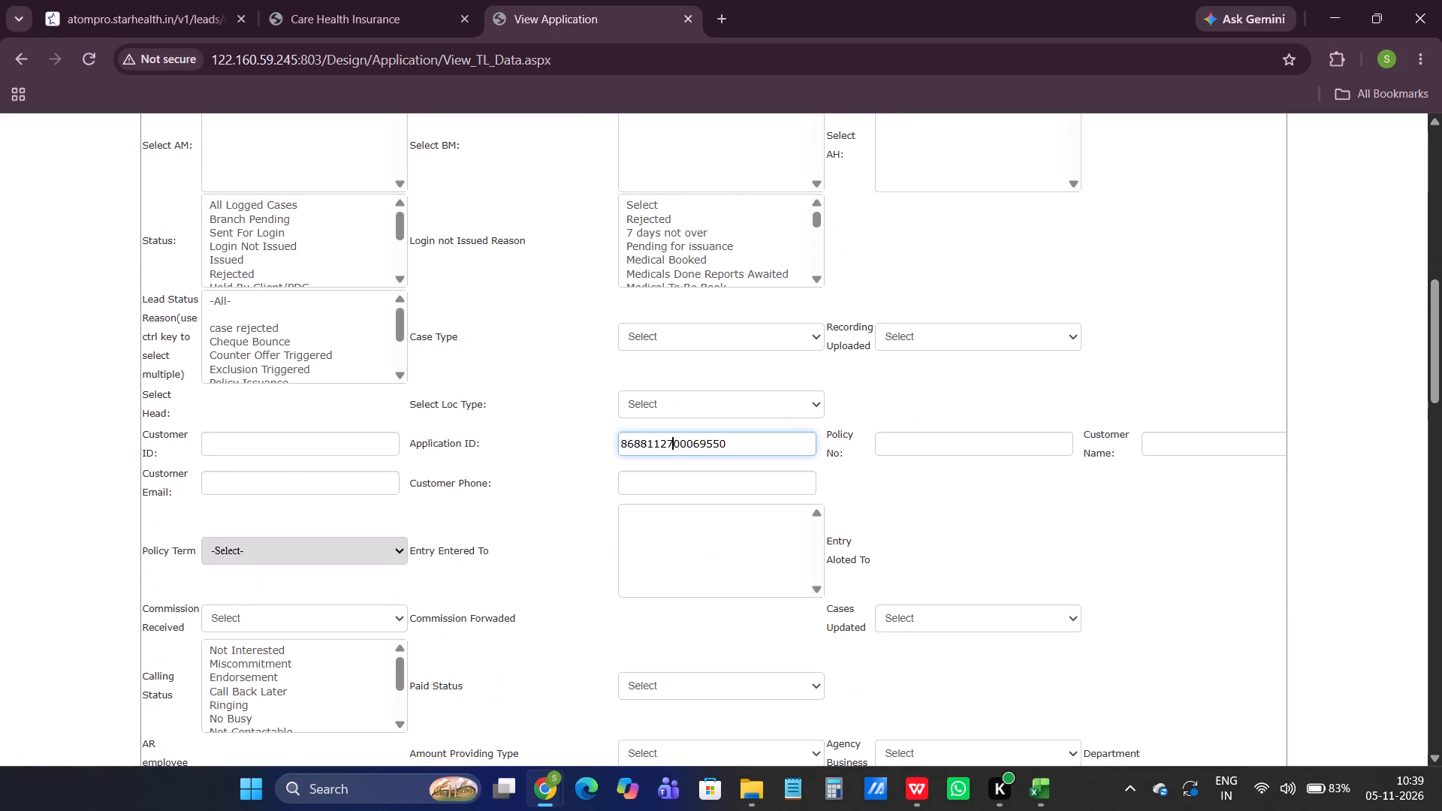
pyautogui.hotkey('ctrl', 'v')
pyautogui.scroll(-2, 524, 471)
pyautogui.click(587, 482)
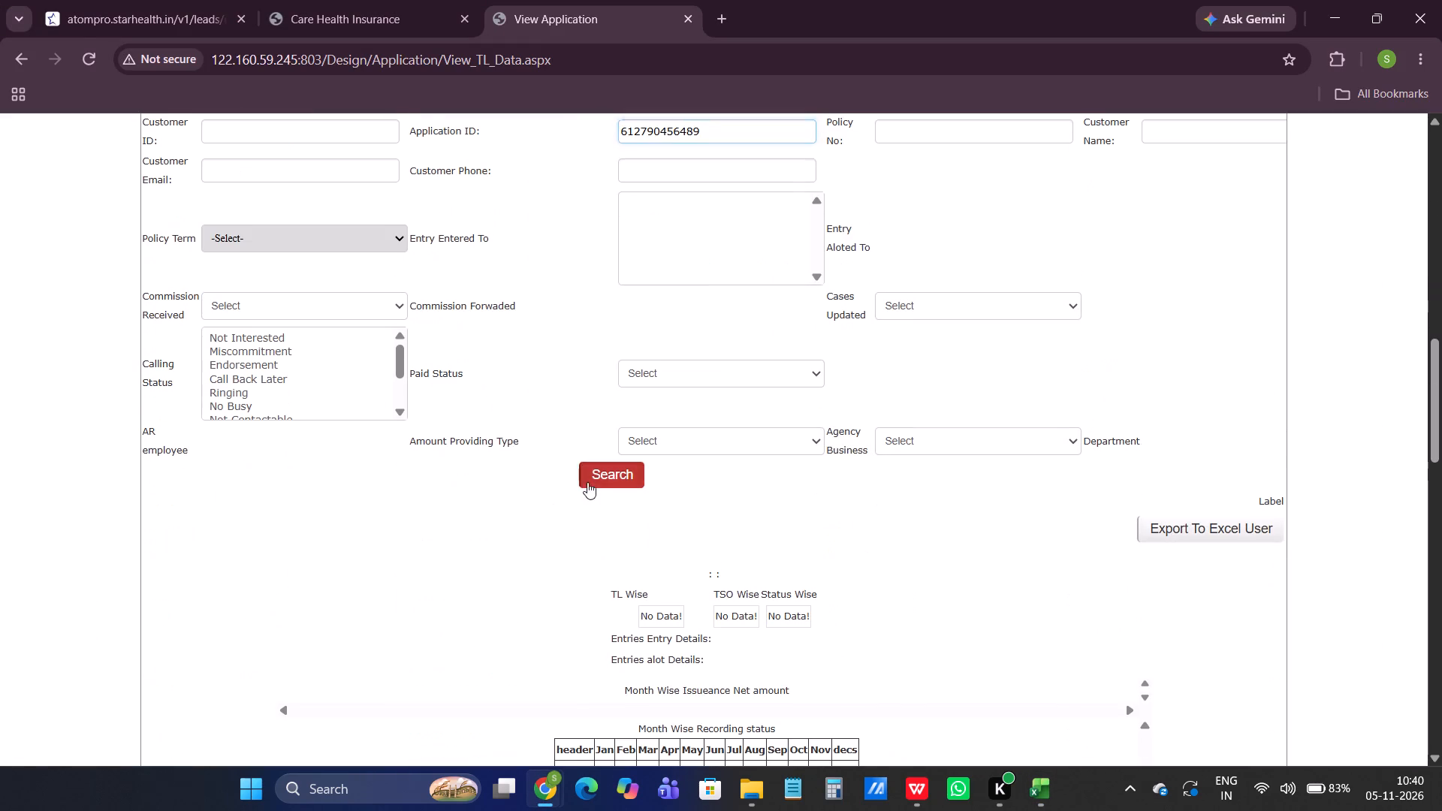
pyautogui.scroll(-20, 547, 460)
pyautogui.scroll(-17, 547, 460)
pyautogui.scroll(-4, 519, 418)
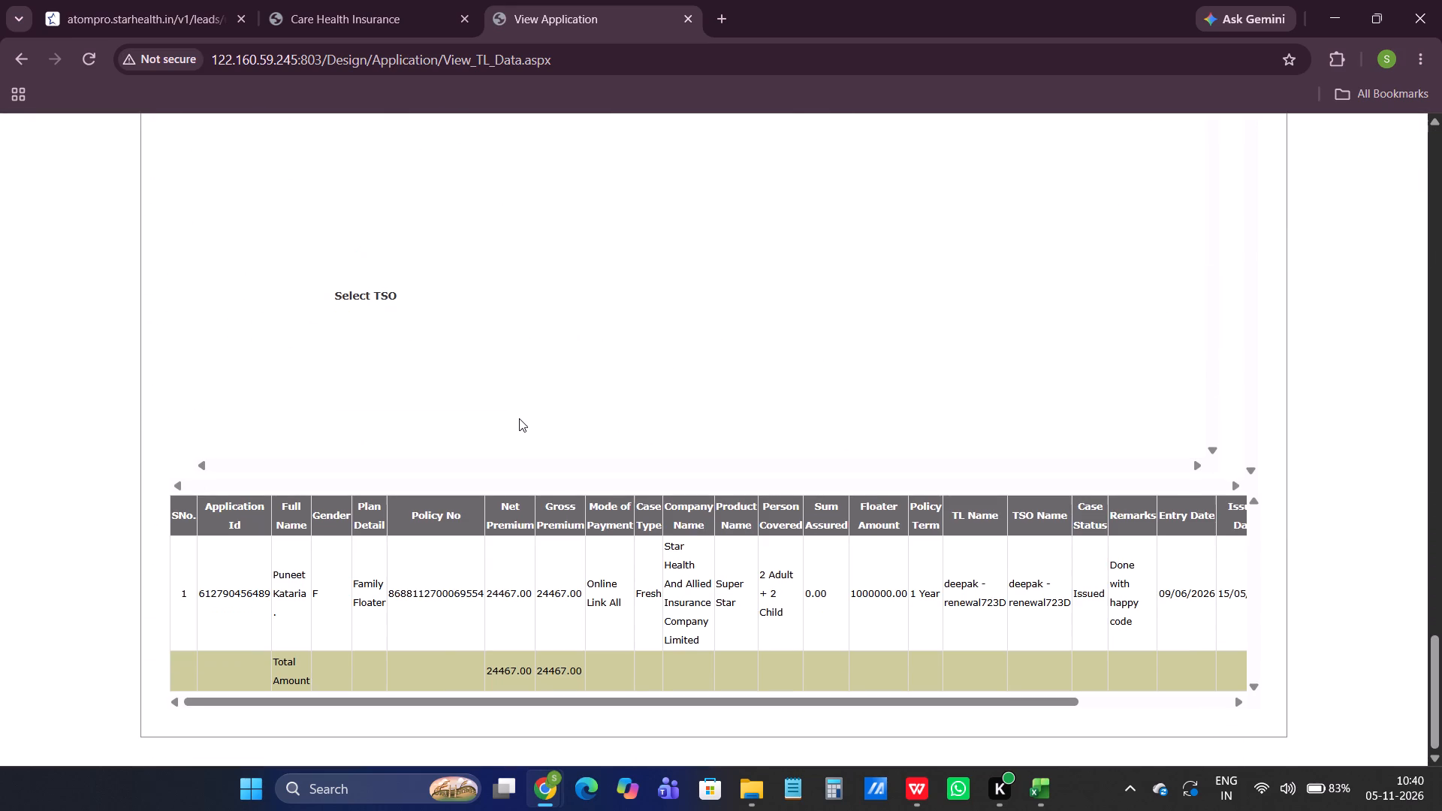
# Return to the payout pending workbook and enter "DONE WITH HAPPY CODE" under remarks on portal in row 6.
pyautogui.hotkey('alt', 'Tab')
pyautogui.press('Tab')
pyautogui.press('Tab')
pyautogui.press('Tab')
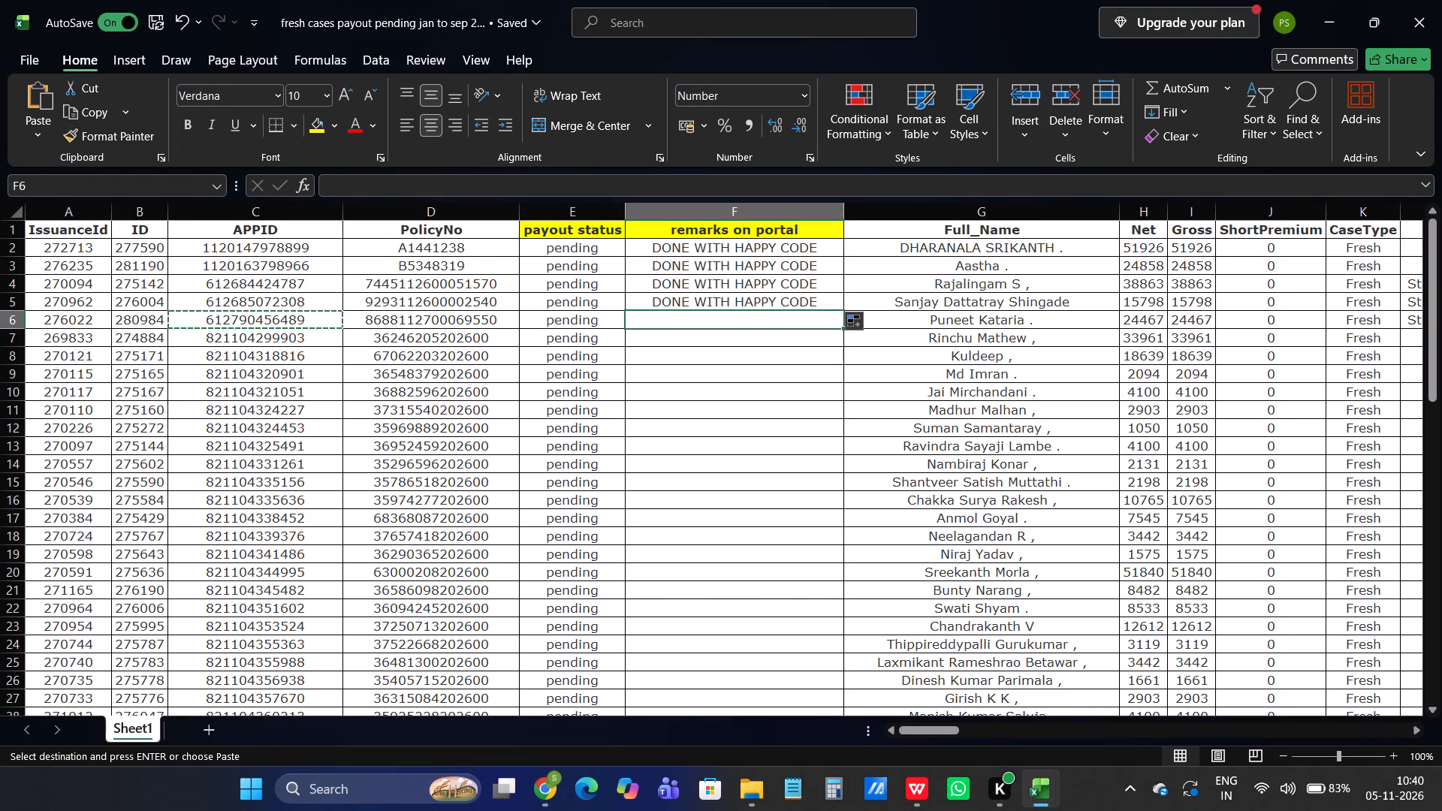
pyautogui.press('d')
pyautogui.press('Return')
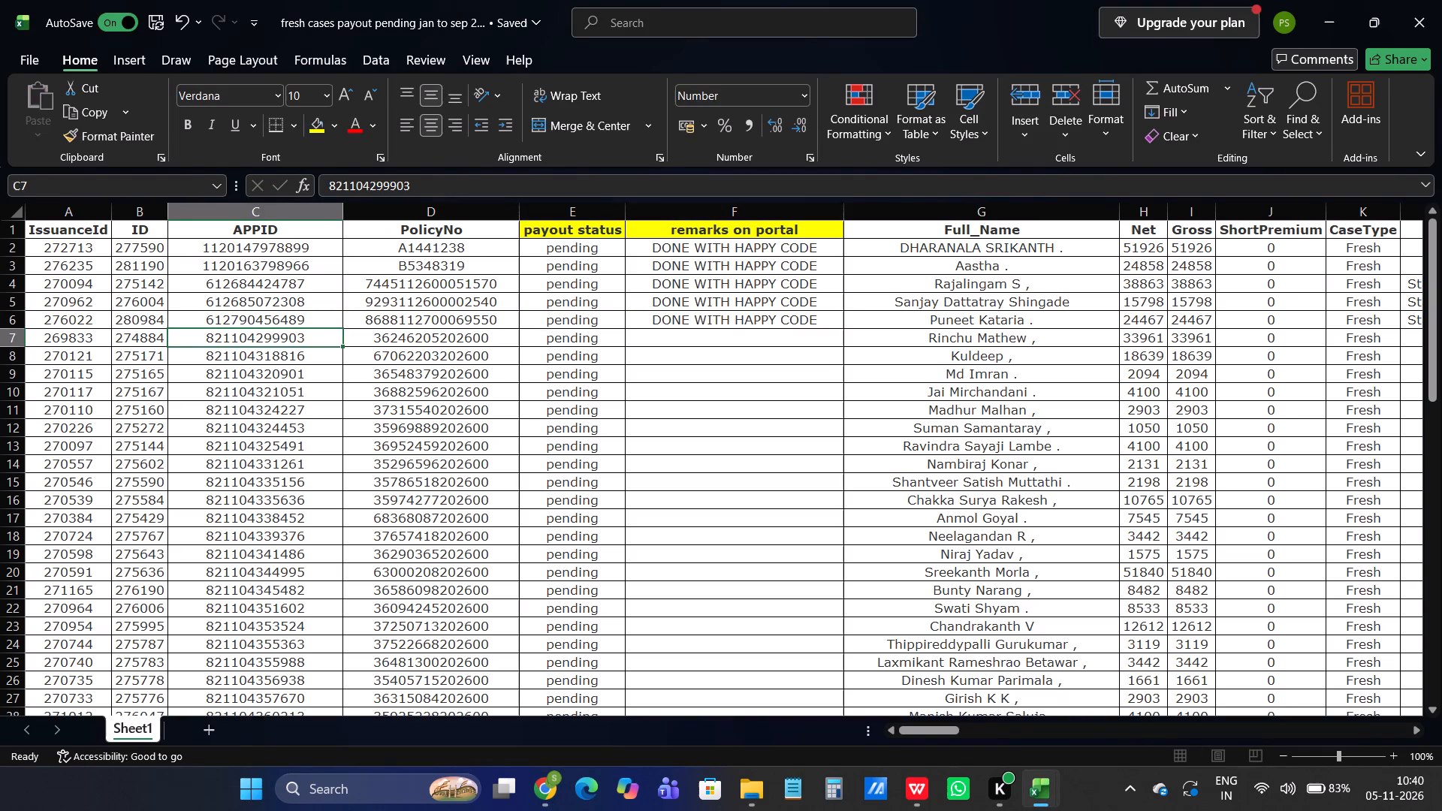
# Copy the APPID from row 7 and search the View Application portal by that Application ID, viewing the case's remarks.
pyautogui.hotkey('ctrl', 'c')
pyautogui.hotkey('alt', 'Tab')
pyautogui.scroll(9, 521, 410)
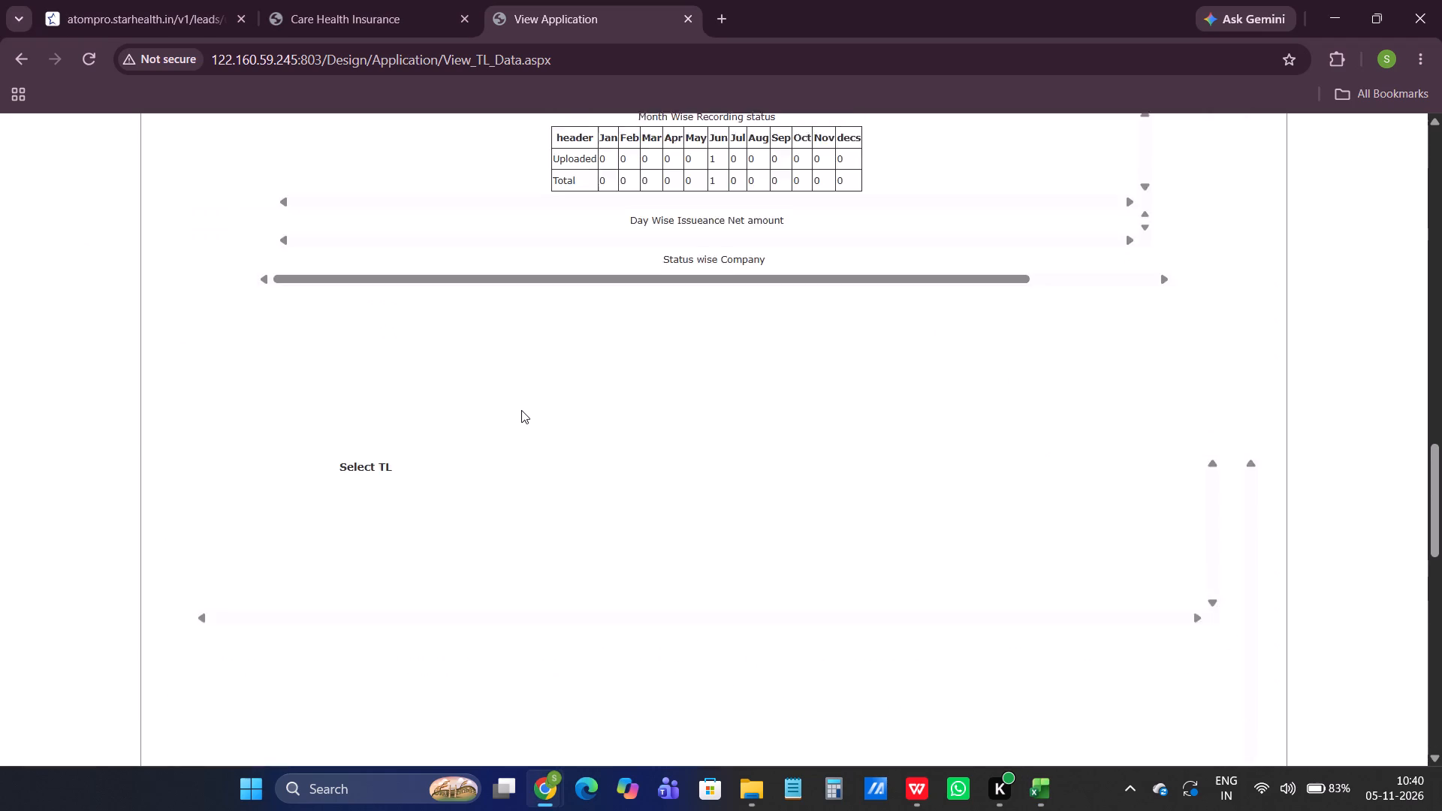
pyautogui.scroll(6, 521, 410)
pyautogui.scroll(-2, 521, 410)
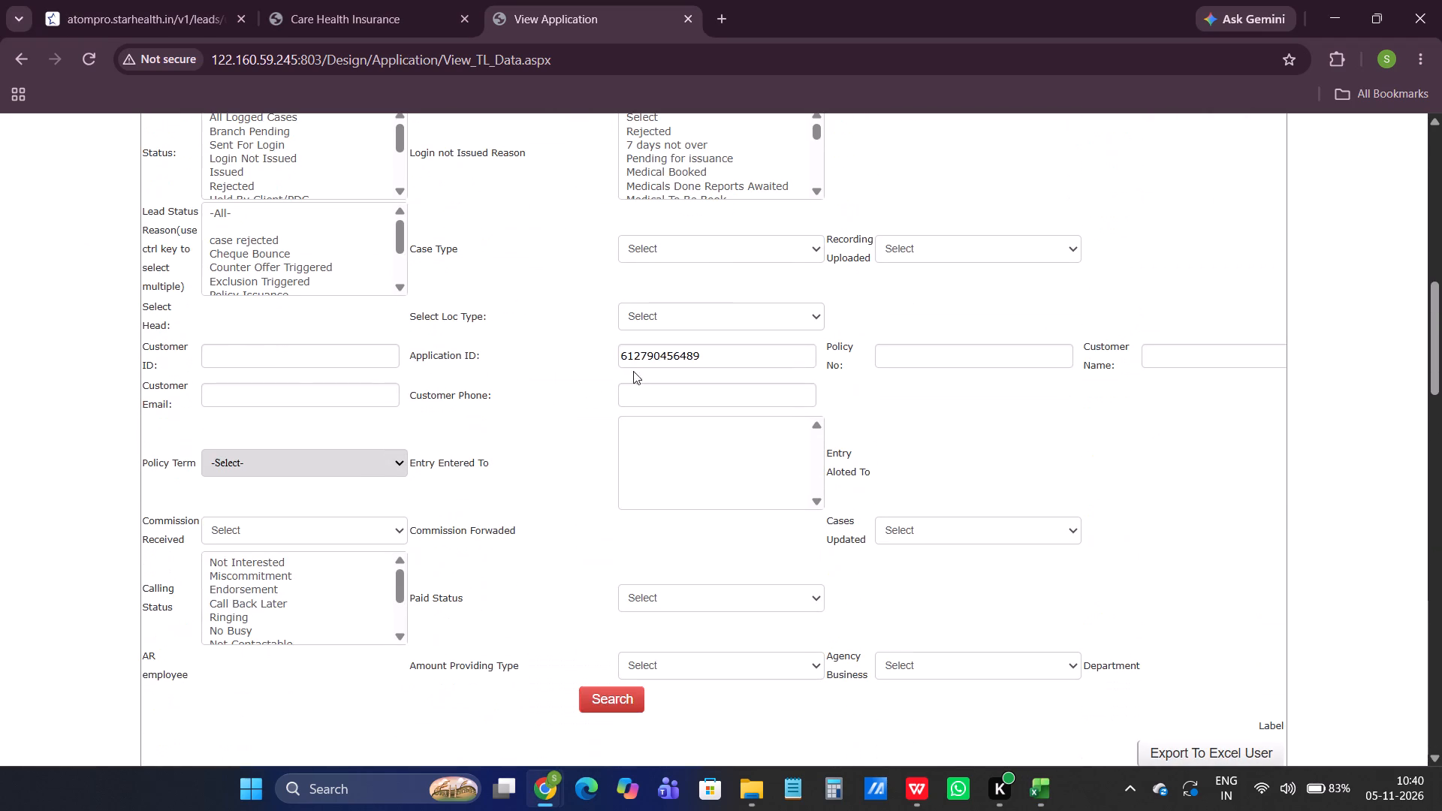
pyautogui.doubleClick(643, 357)
pyautogui.hotkey('ctrl', 'v')
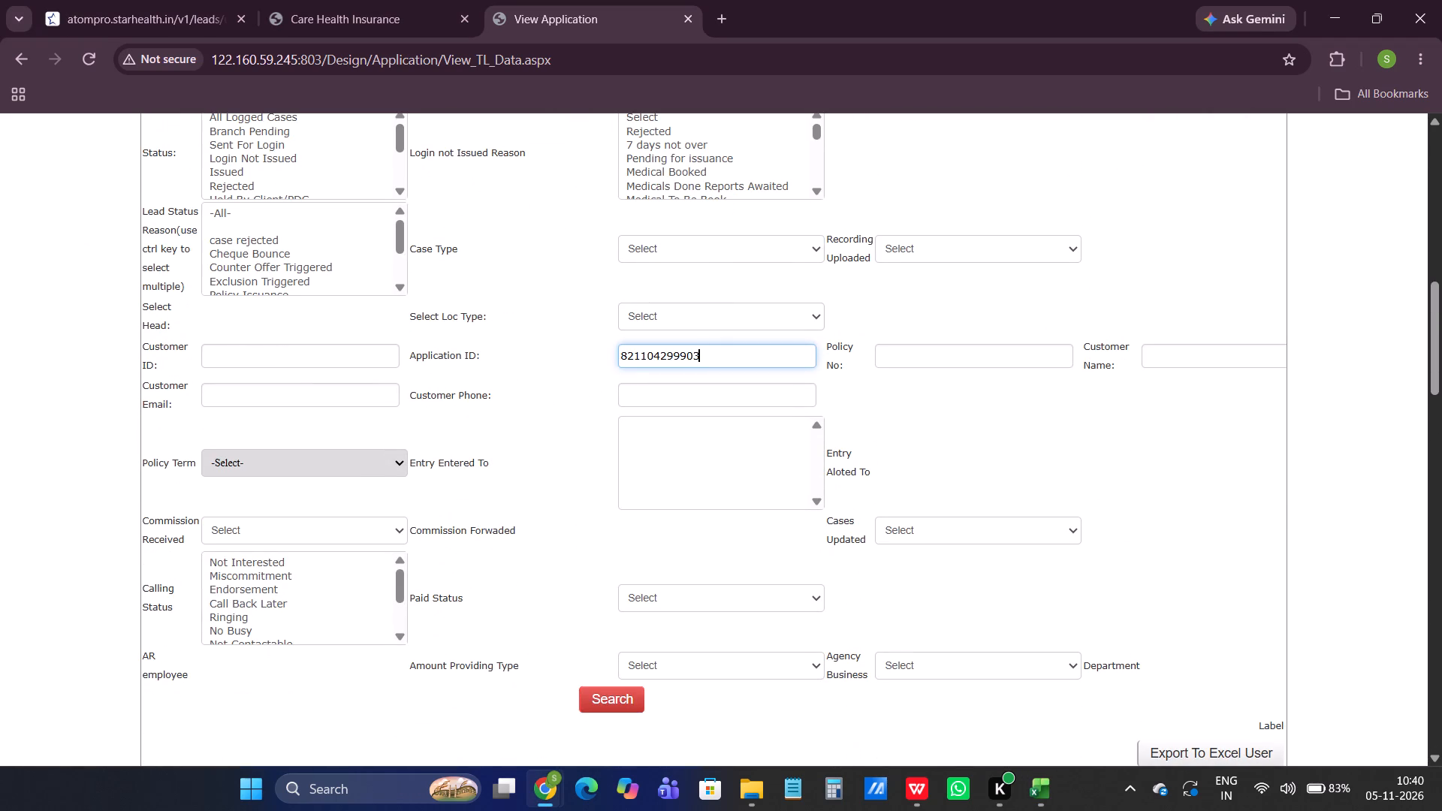
pyautogui.click(613, 693)
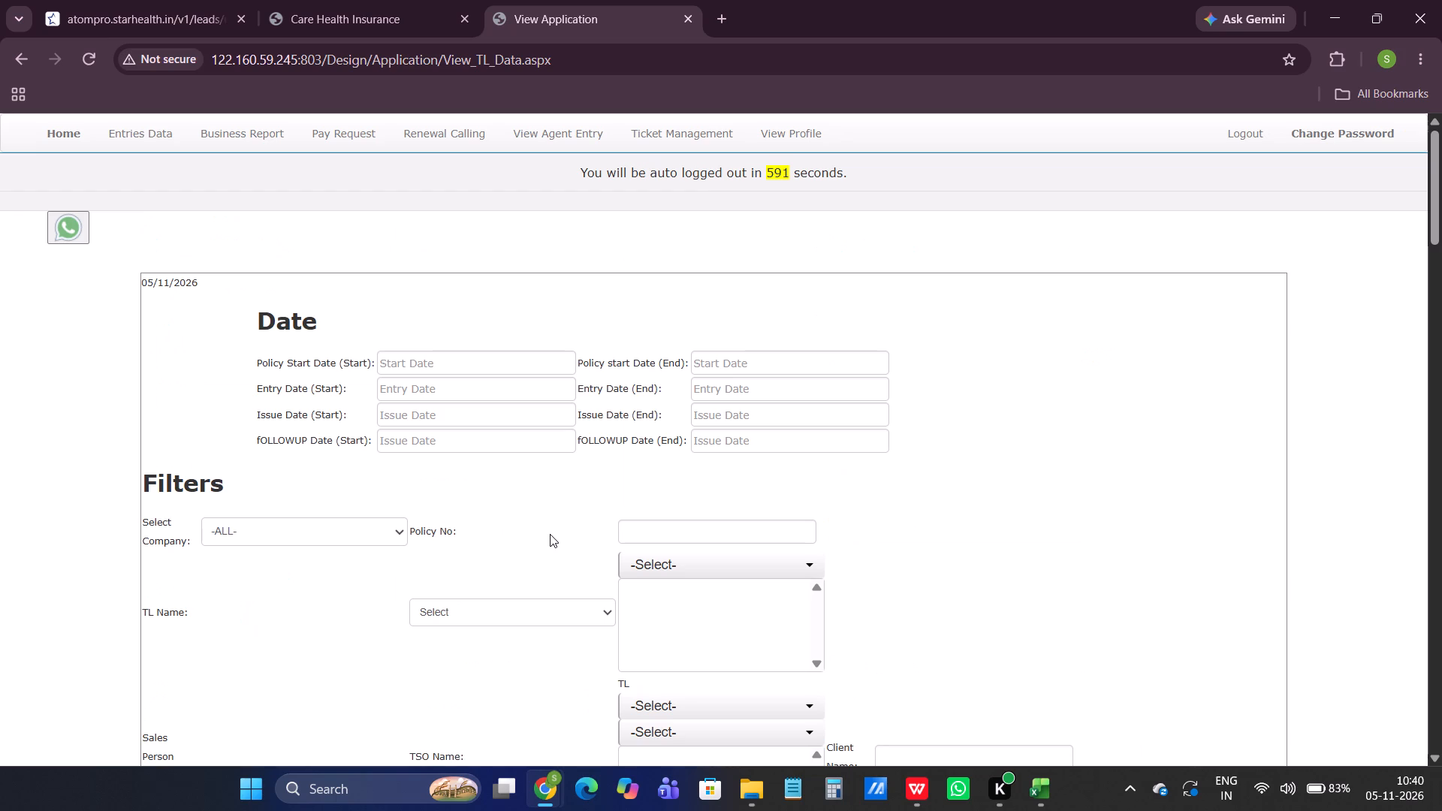
pyautogui.scroll(-9, 543, 532)
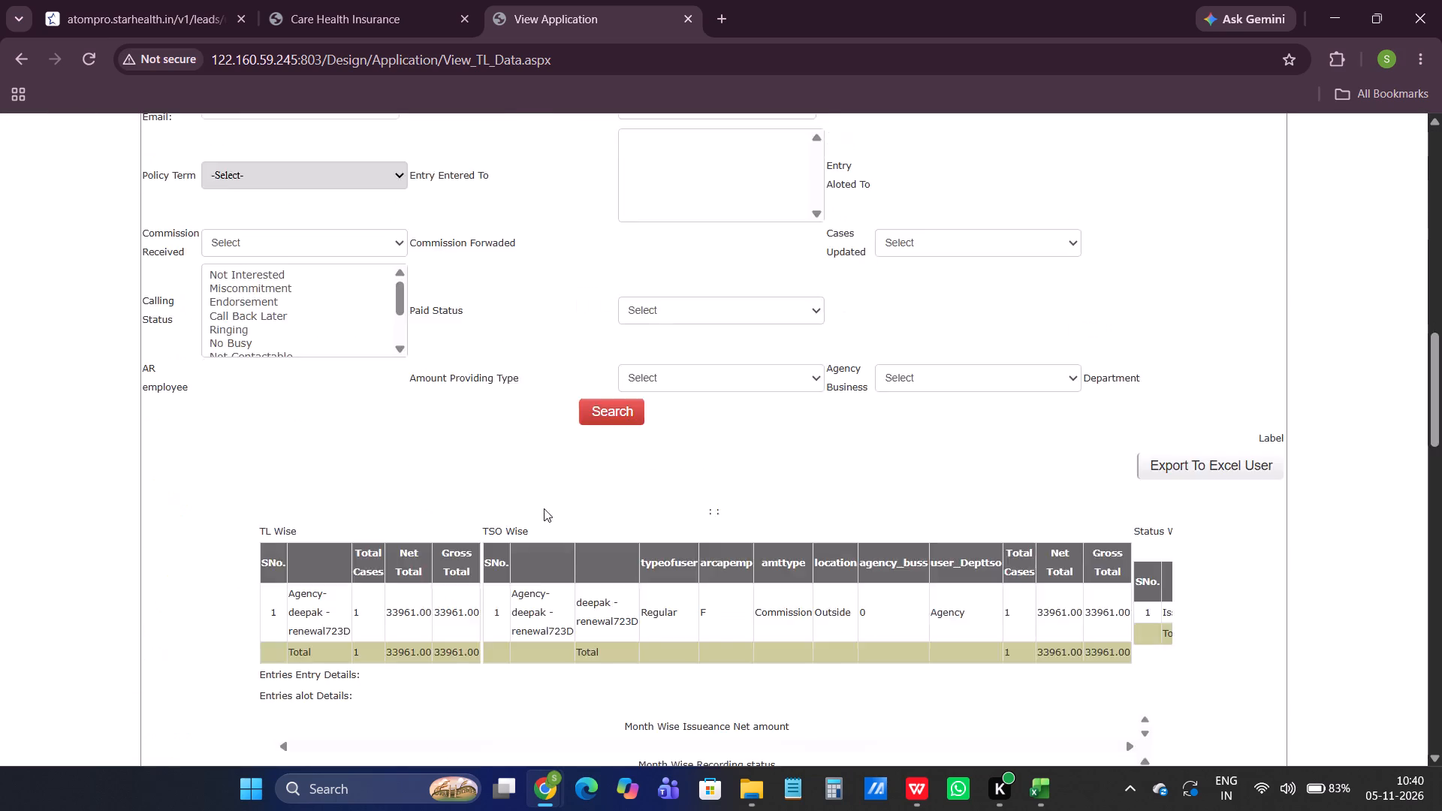
pyautogui.scroll(-14, 544, 508)
# Return to the payout pending workbook and enter "DONE WITH HAPPY CODE" under remarks on portal in row 7.
pyautogui.hotkey('alt', 'Tab')
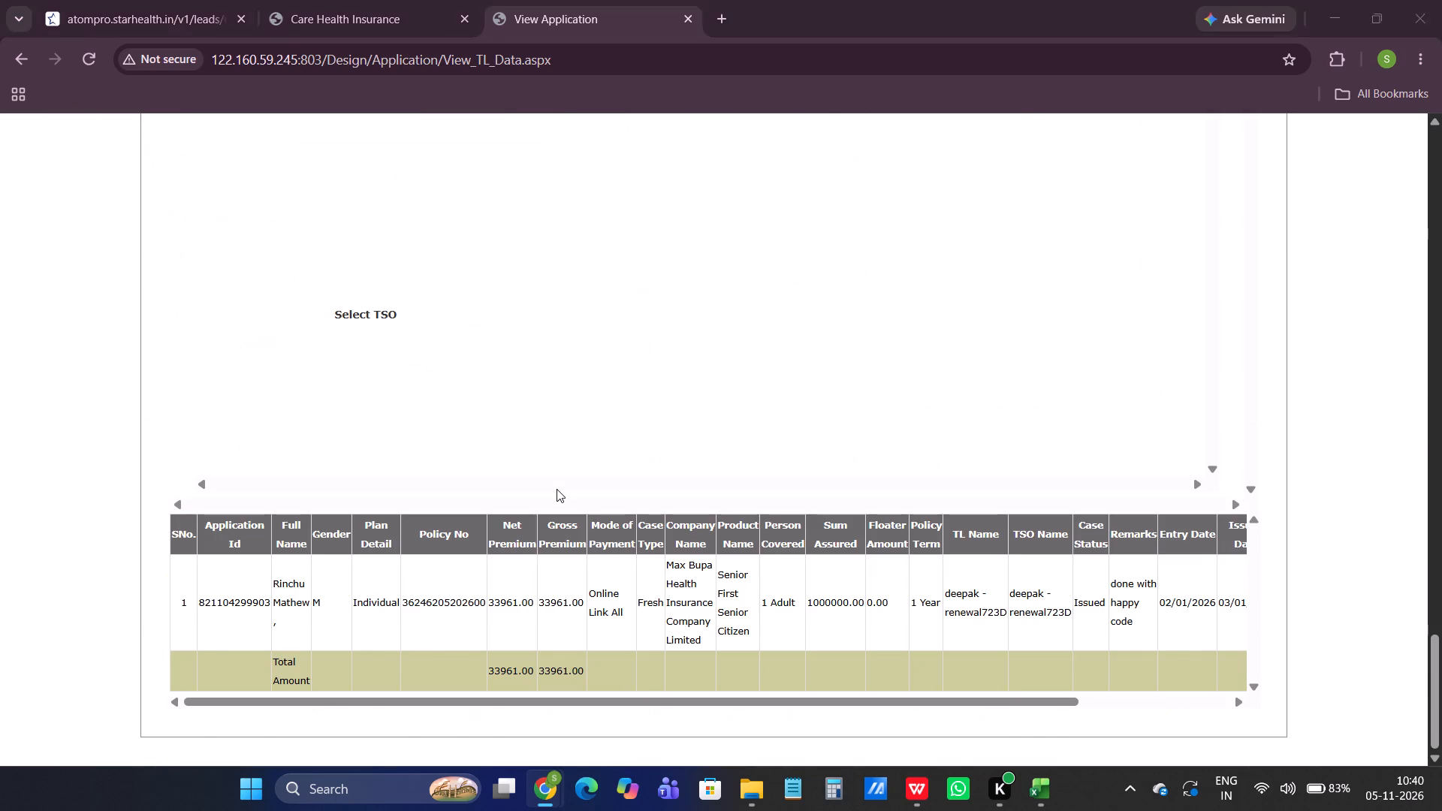
pyautogui.press('Tab')
pyautogui.press('Tab')
pyautogui.press('Tab')
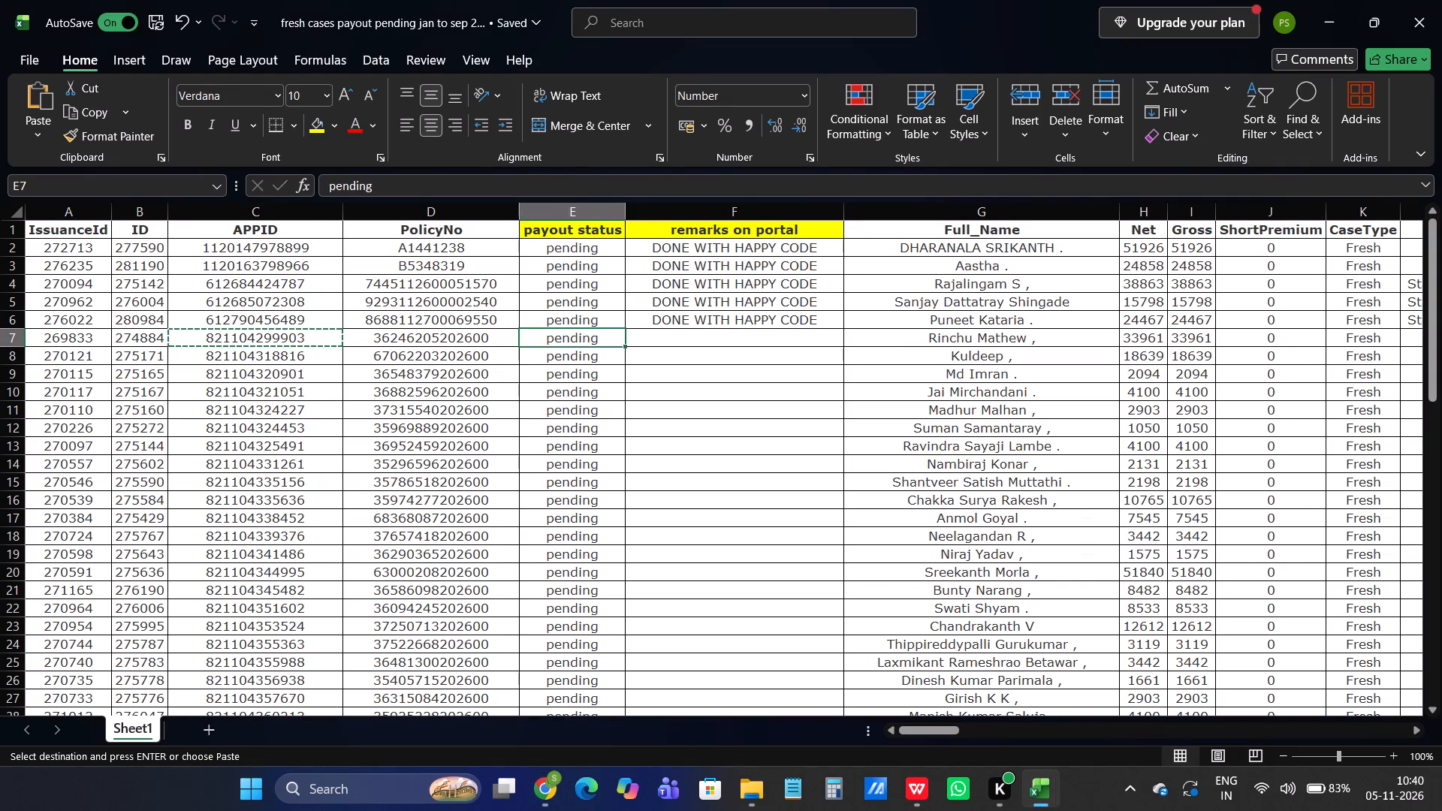
pyautogui.press('d')
pyautogui.press('Return')
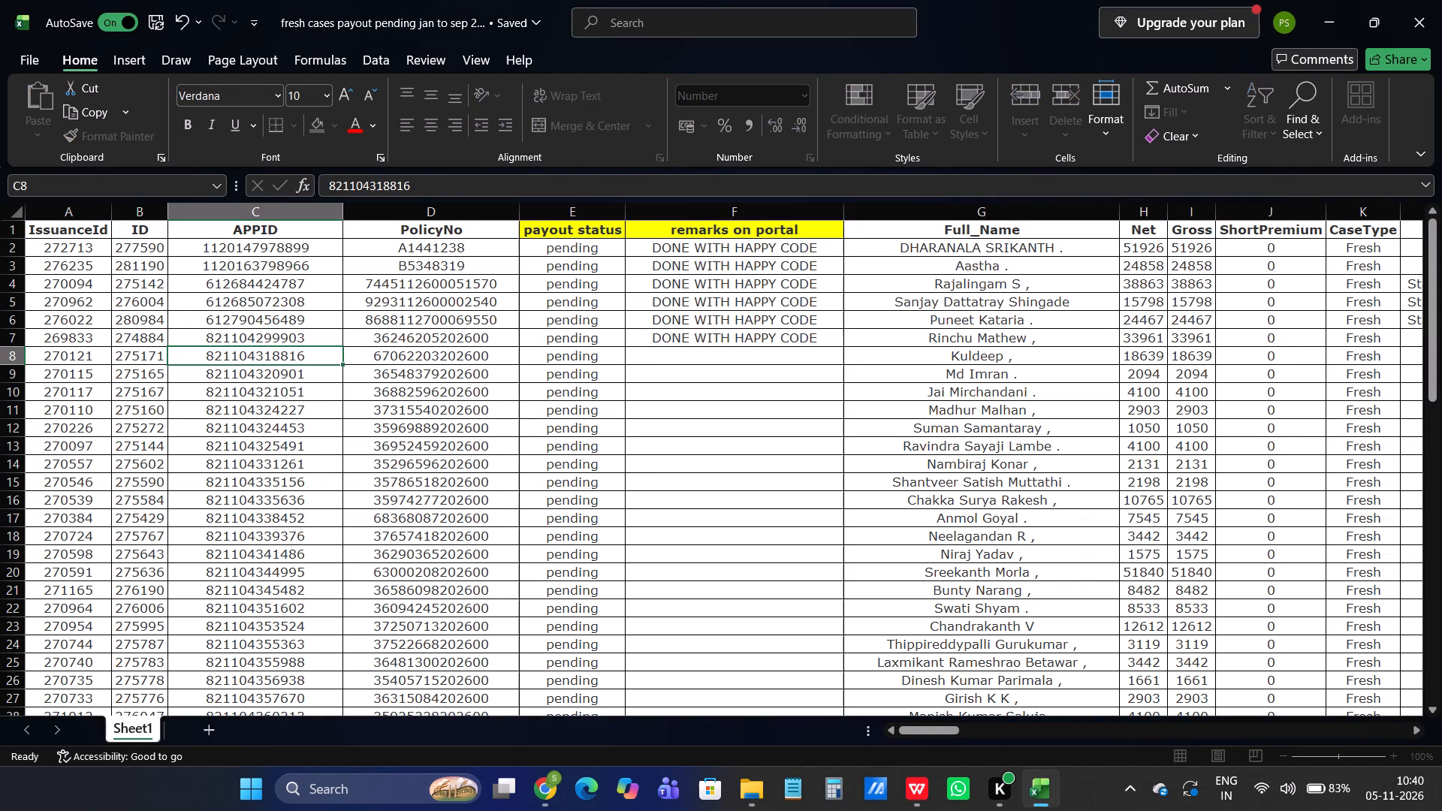
# Copy the APPID from row 8 and search the View Application portal by that Application ID, viewing the case's remarks.
pyautogui.hotkey('alt', 'Tab')
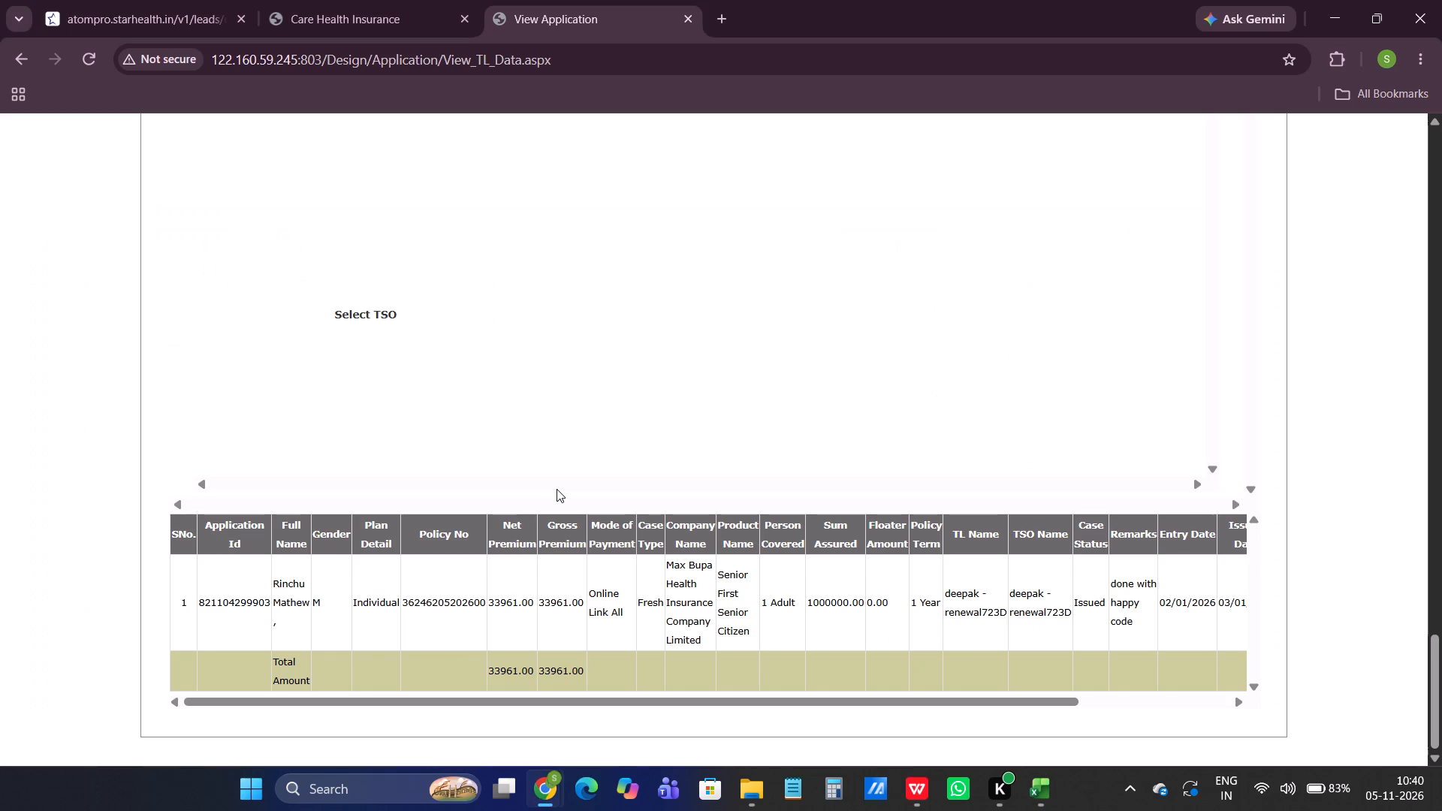
pyautogui.hotkey('alt', 'Tab')
pyautogui.hotkey('ctrl', 'c')
pyautogui.hotkey('alt', 'Tab')
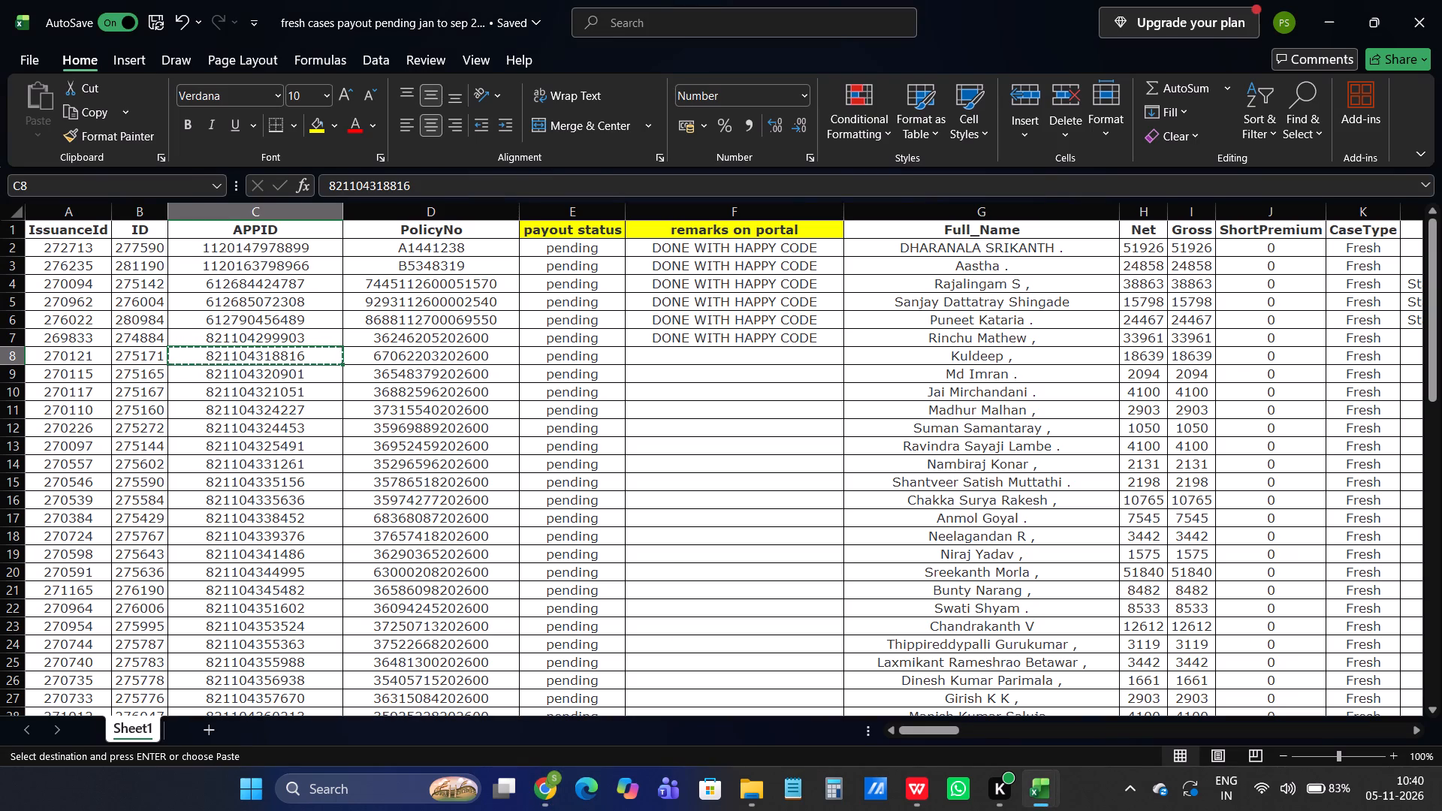
pyautogui.scroll(12, 519, 467)
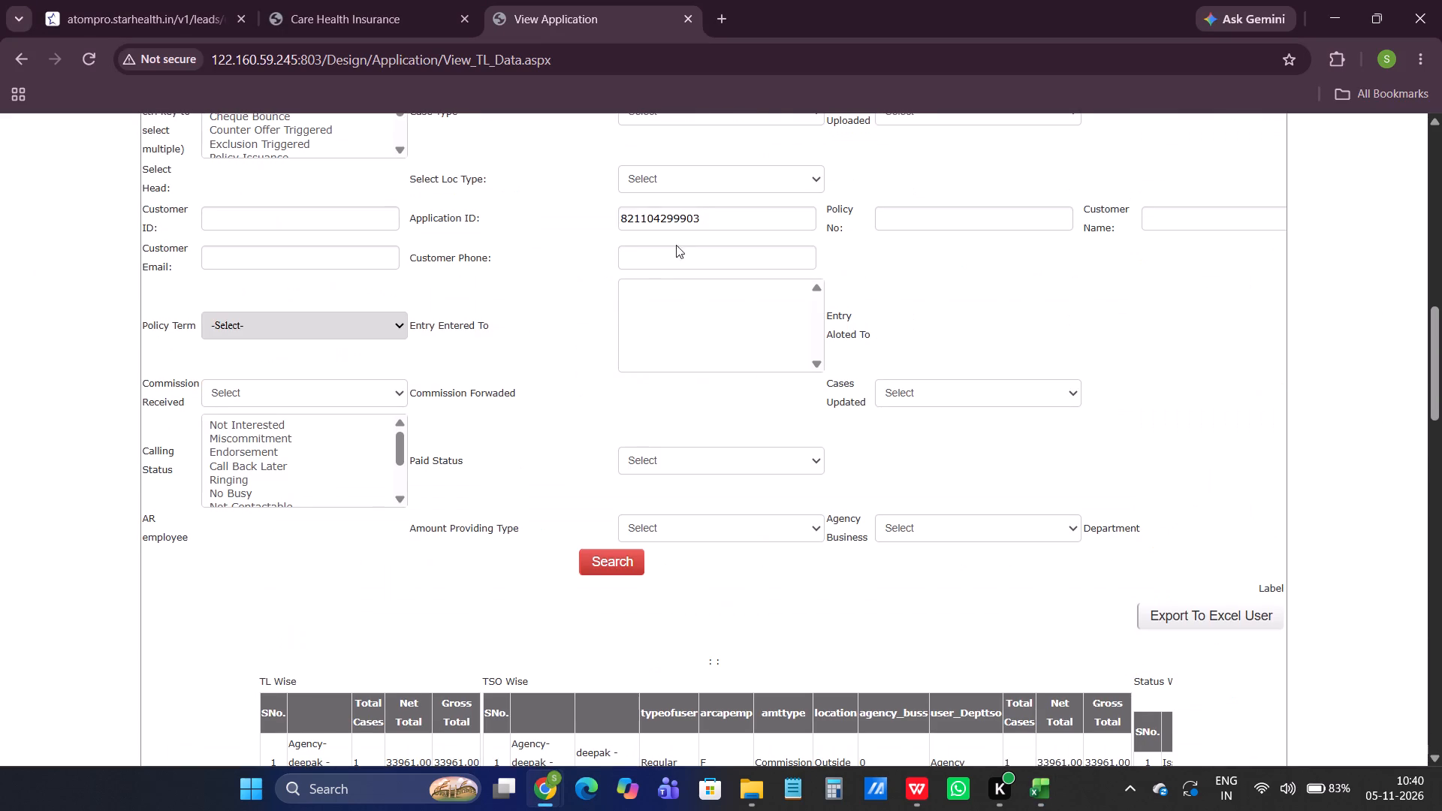
pyautogui.doubleClick(678, 225)
pyautogui.hotkey('ctrl', 'v')
pyautogui.scroll(-1, 585, 265)
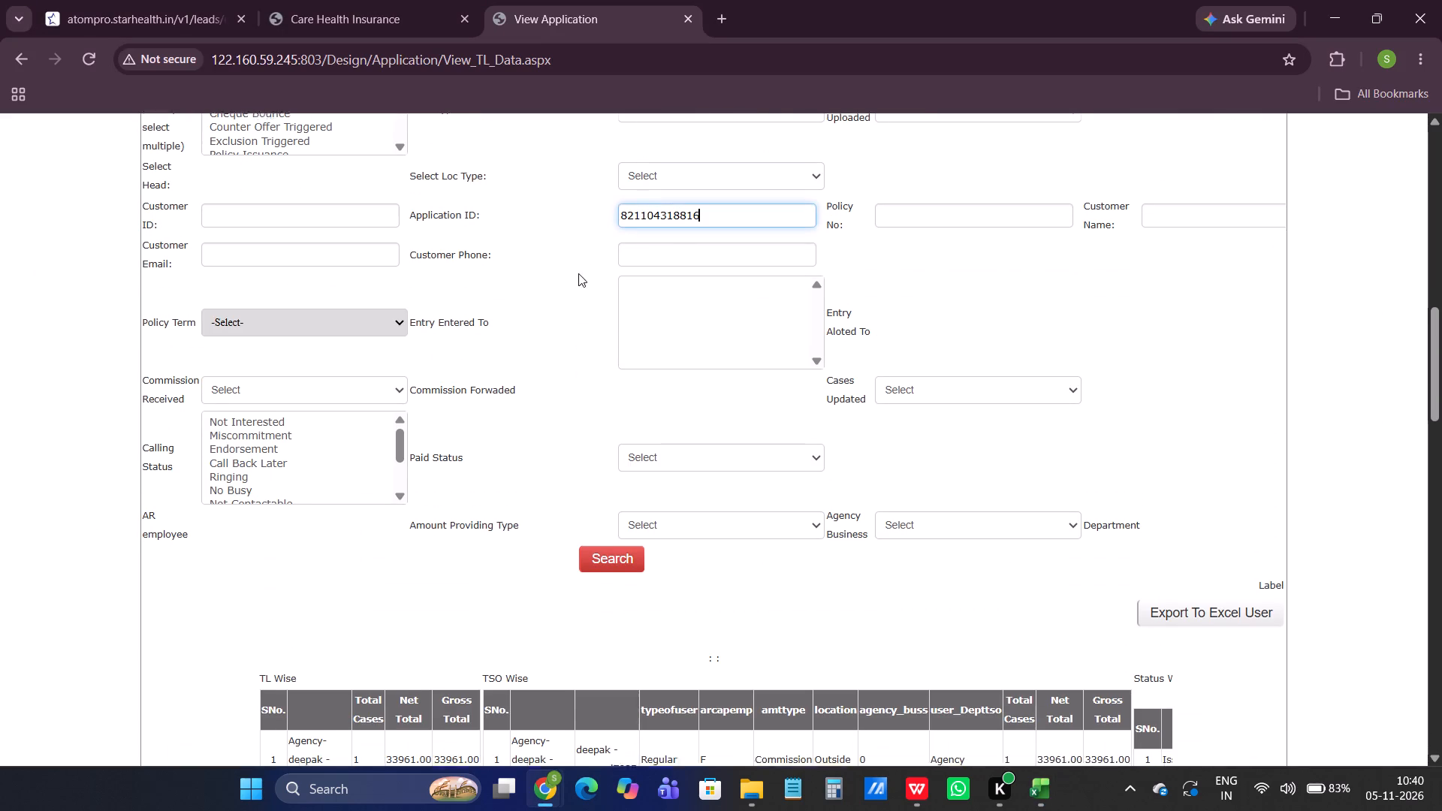
pyautogui.scroll(-1, 578, 273)
pyautogui.click(602, 253)
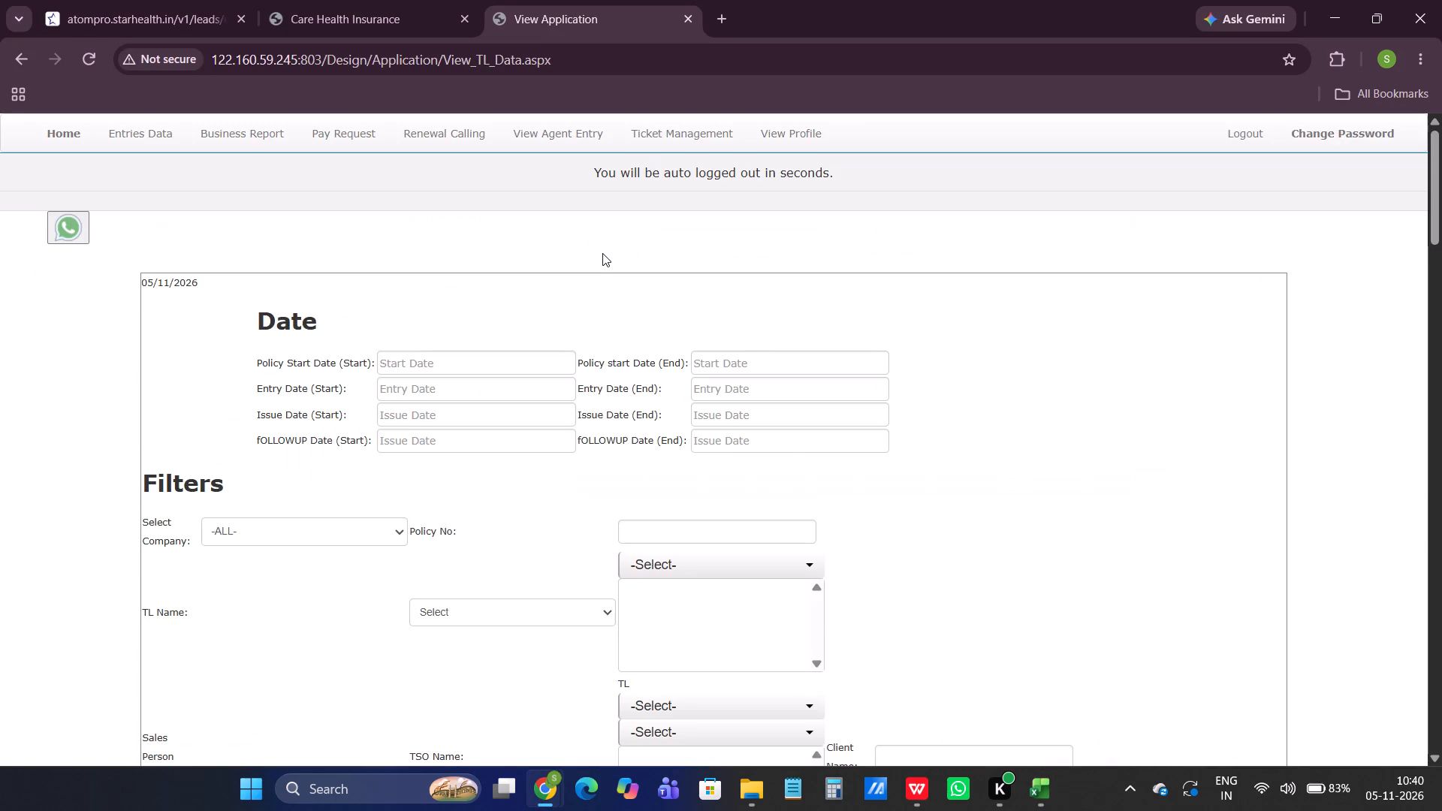
pyautogui.scroll(-20, 602, 253)
pyautogui.scroll(-4, 602, 253)
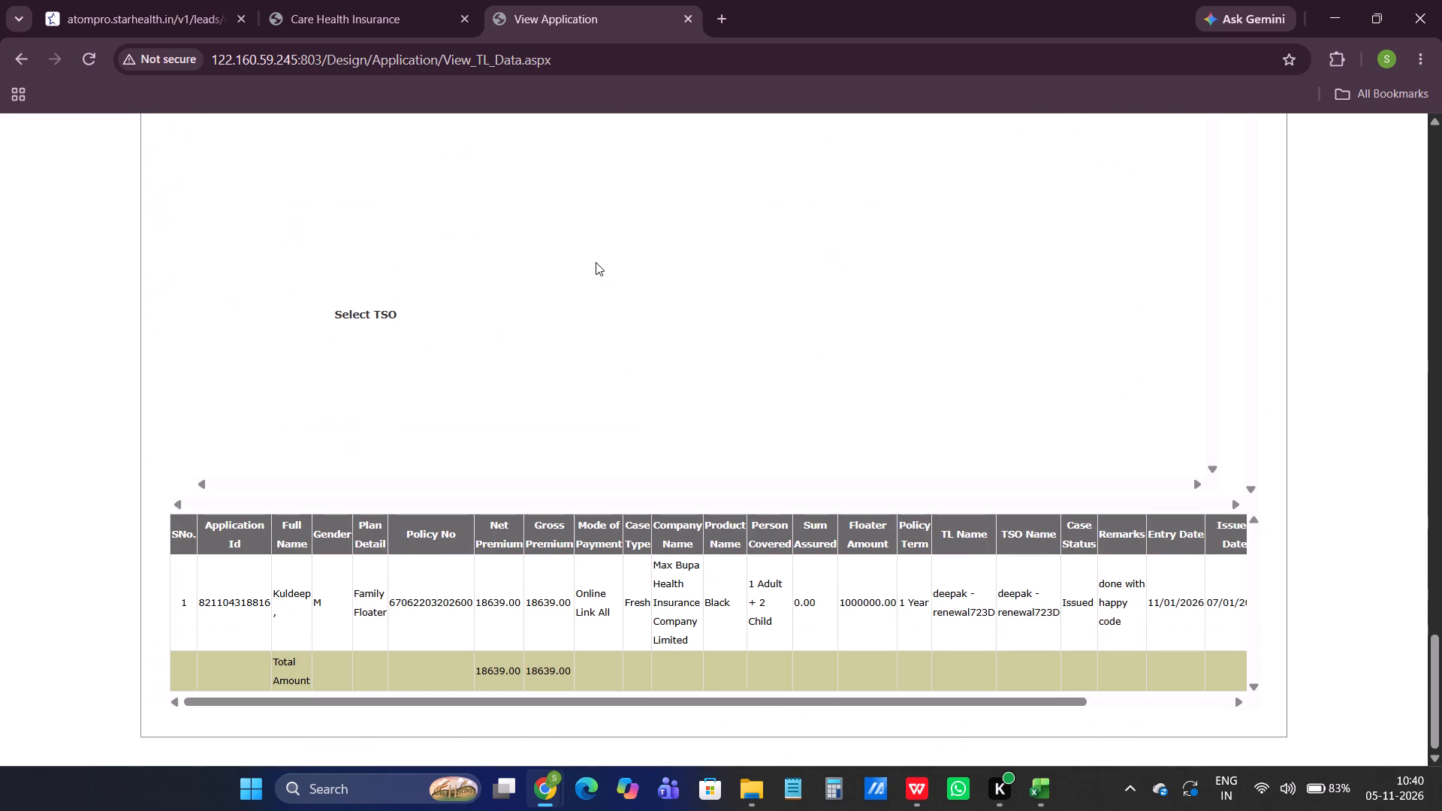
# Return to the payout pending workbook, rechecking the portal remarks, and enter "DONE WITH HAPPY CODE" under remarks on portal in row 8.
pyautogui.hotkey('alt', 'Tab')
pyautogui.scroll(-1, 596, 261)
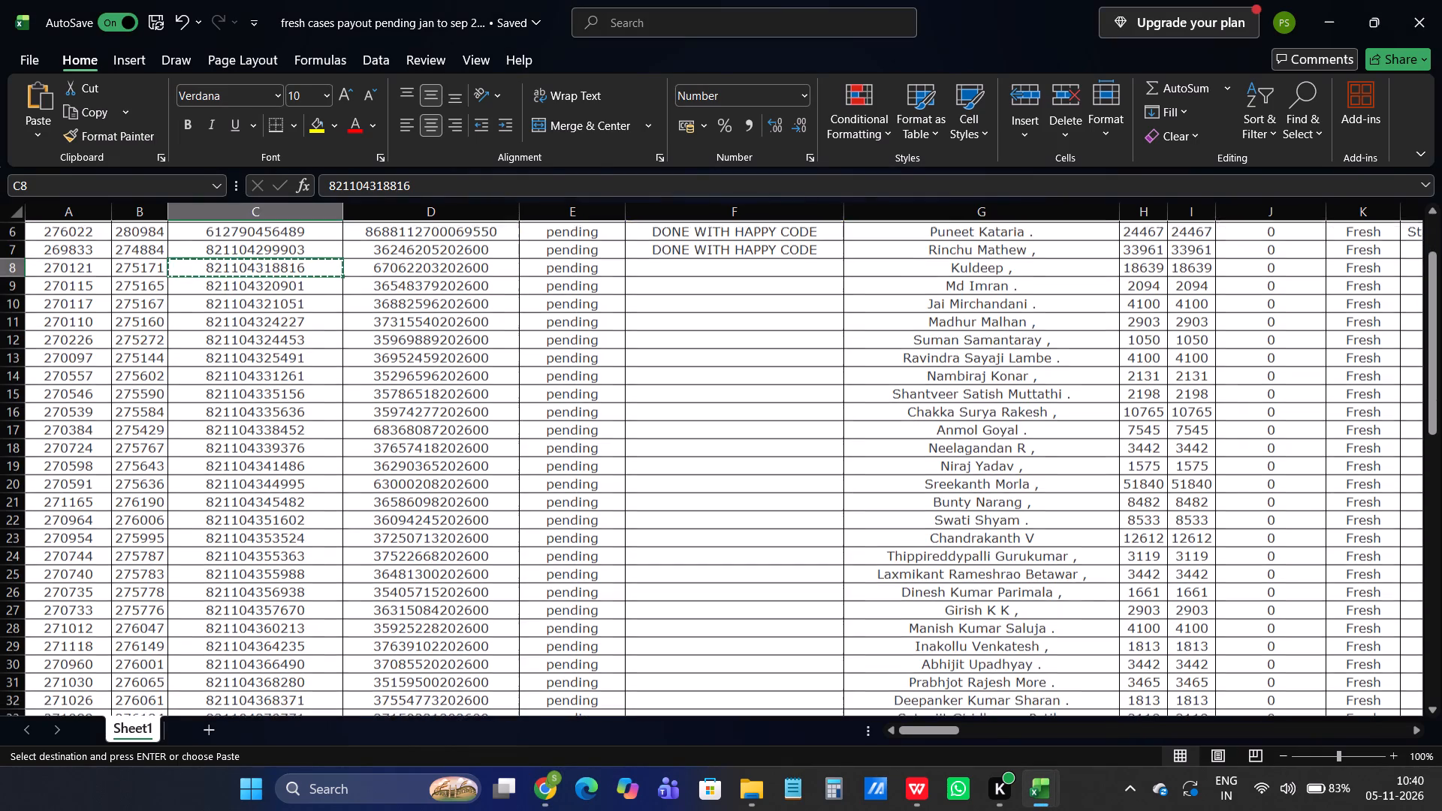
pyautogui.hotkey('alt', 'Tab')
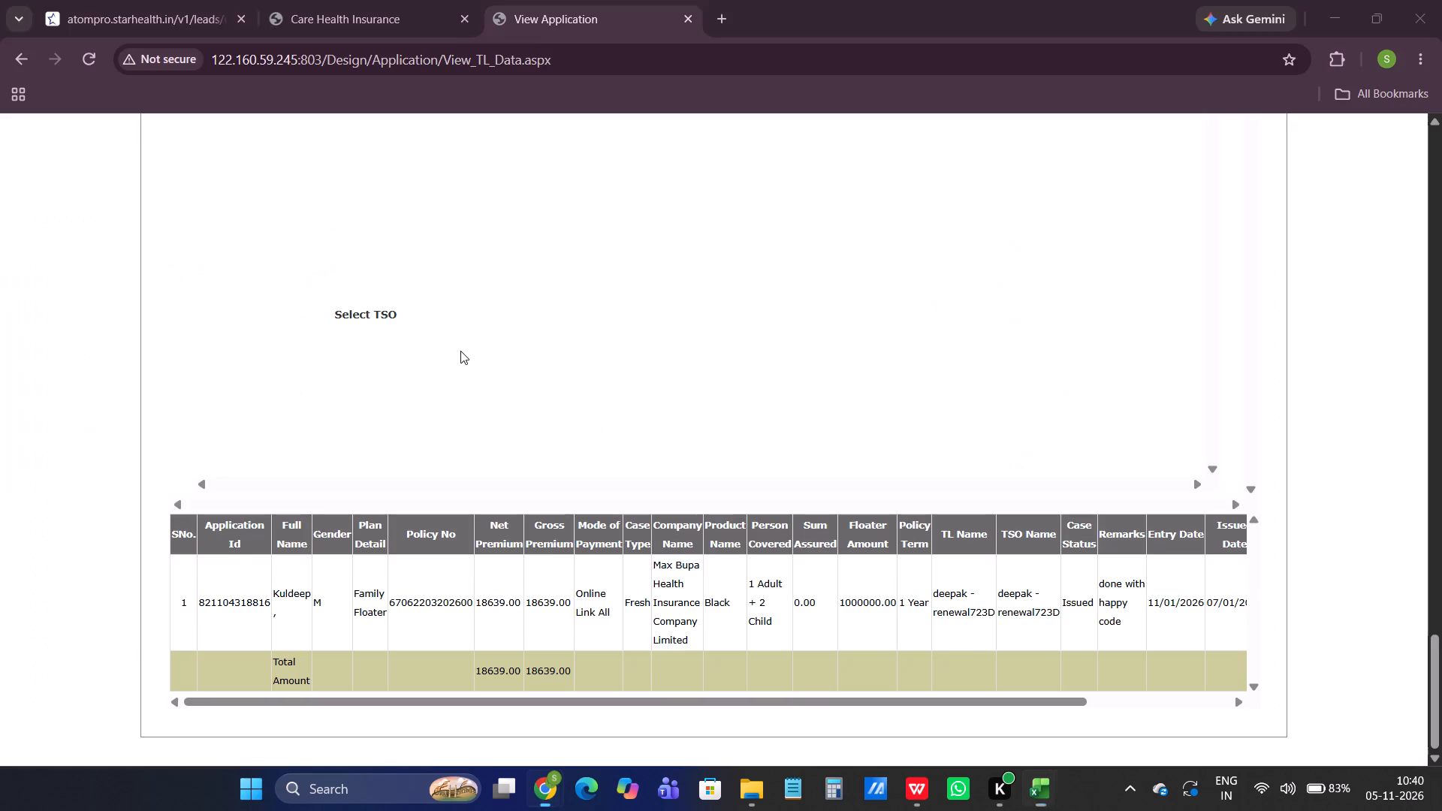
pyautogui.hotkey('alt', 'Tab')
pyautogui.press('Tab')
pyautogui.press('Tab')
pyautogui.press('Tab')
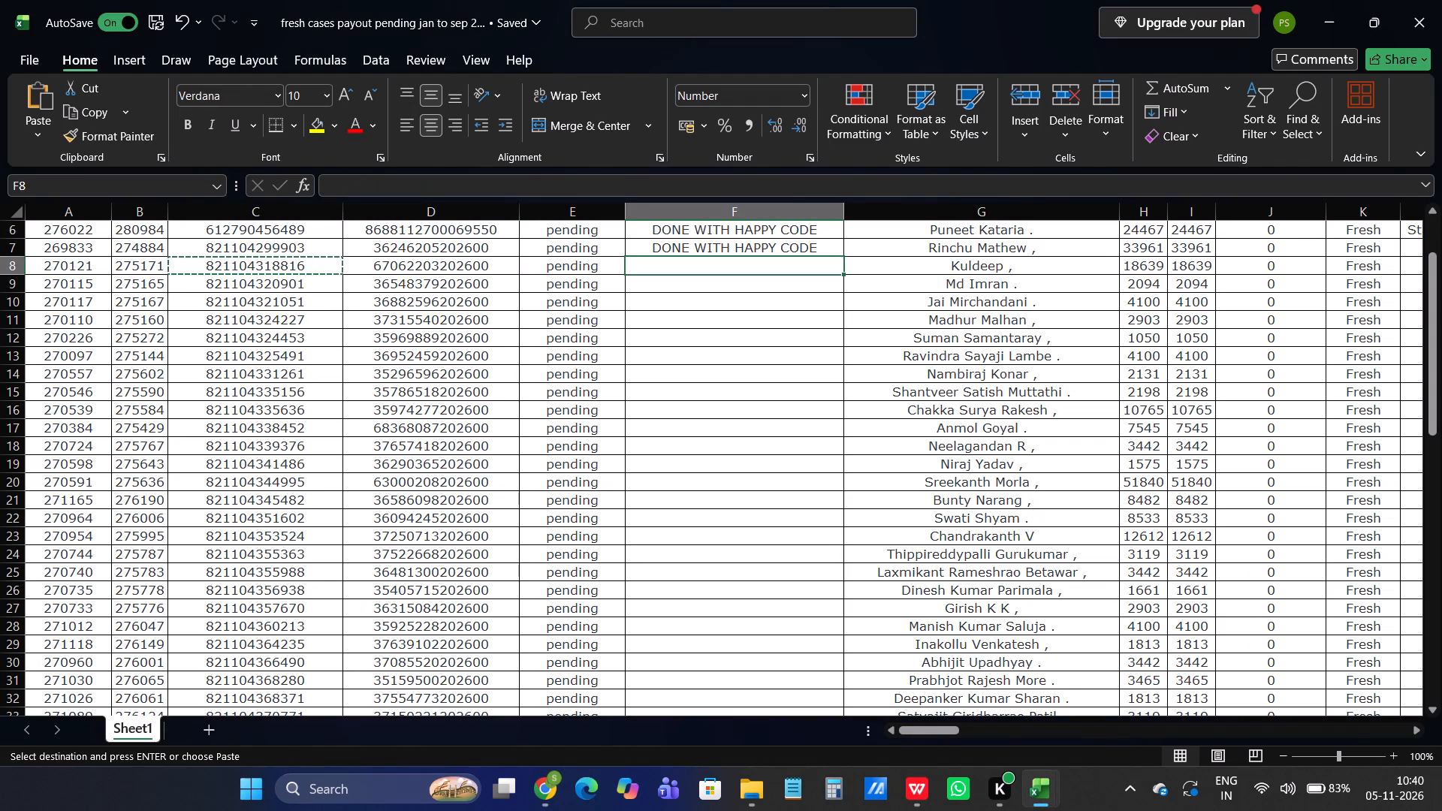
pyautogui.press('d')
pyautogui.press('Return')
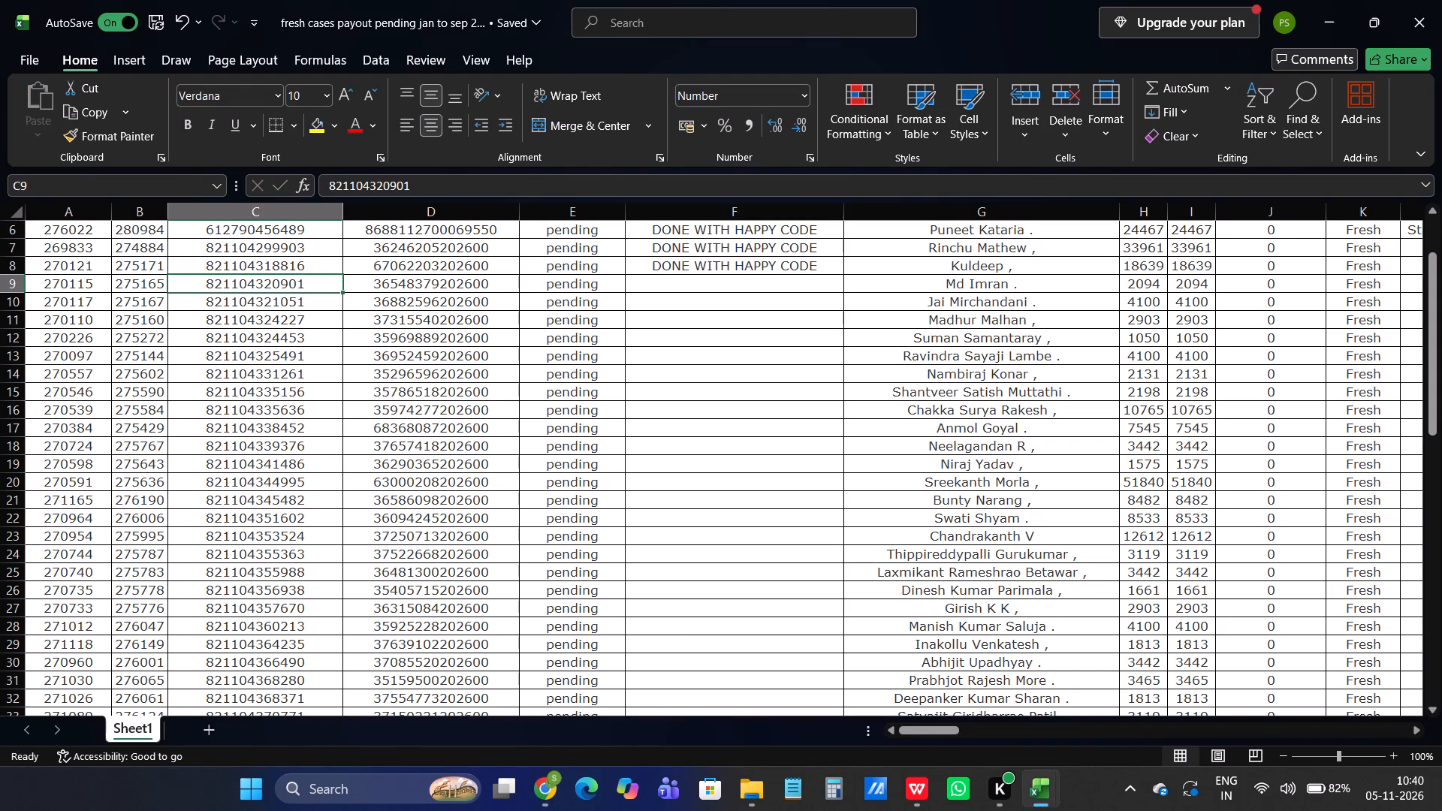
# Copy the APPID from row 9 and search the View Application portal by that Application ID.
pyautogui.hotkey('ctrl', 'c')
pyautogui.hotkey('alt', 'Tab')
pyautogui.scroll(16, 460, 351)
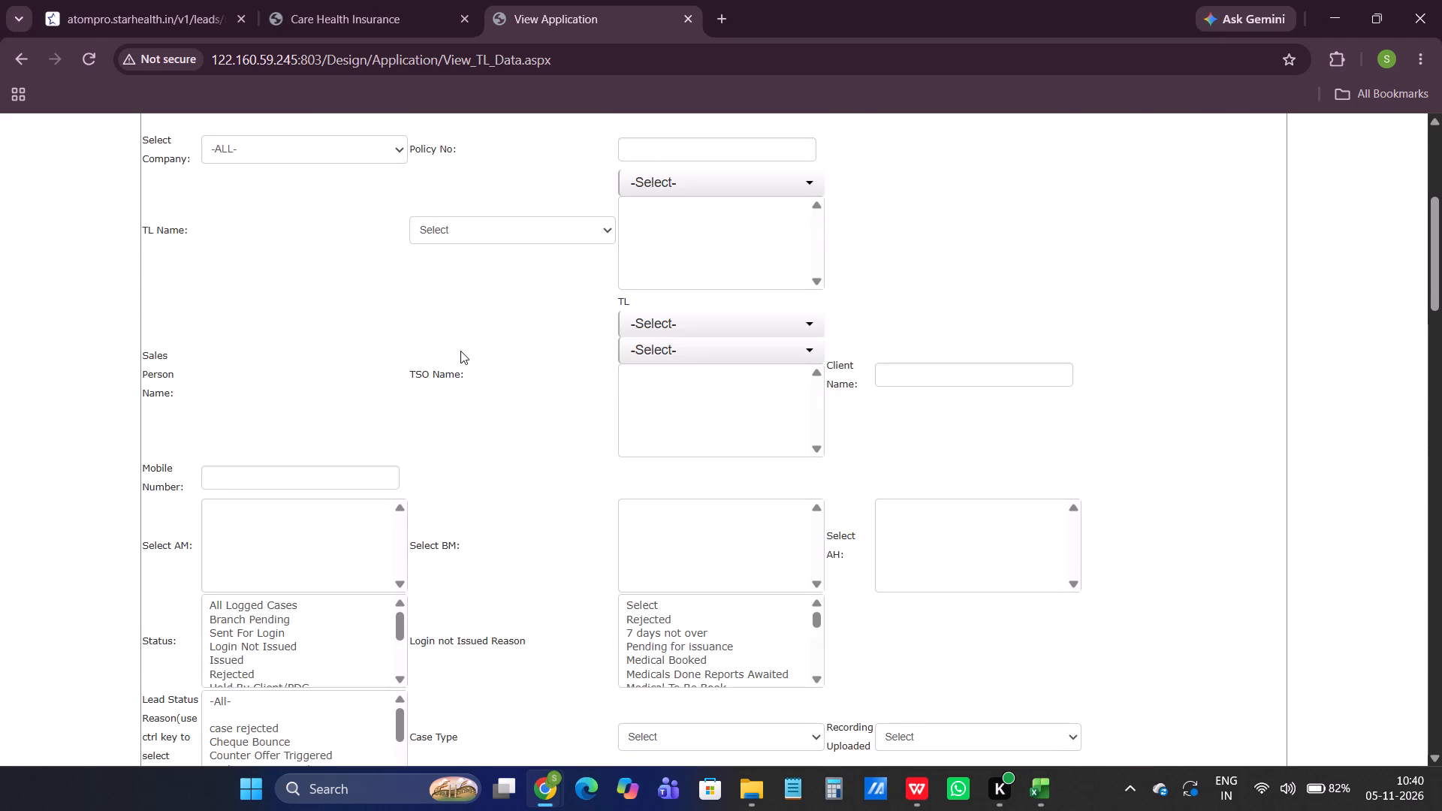
pyautogui.scroll(-3, 460, 351)
pyautogui.doubleClick(660, 372)
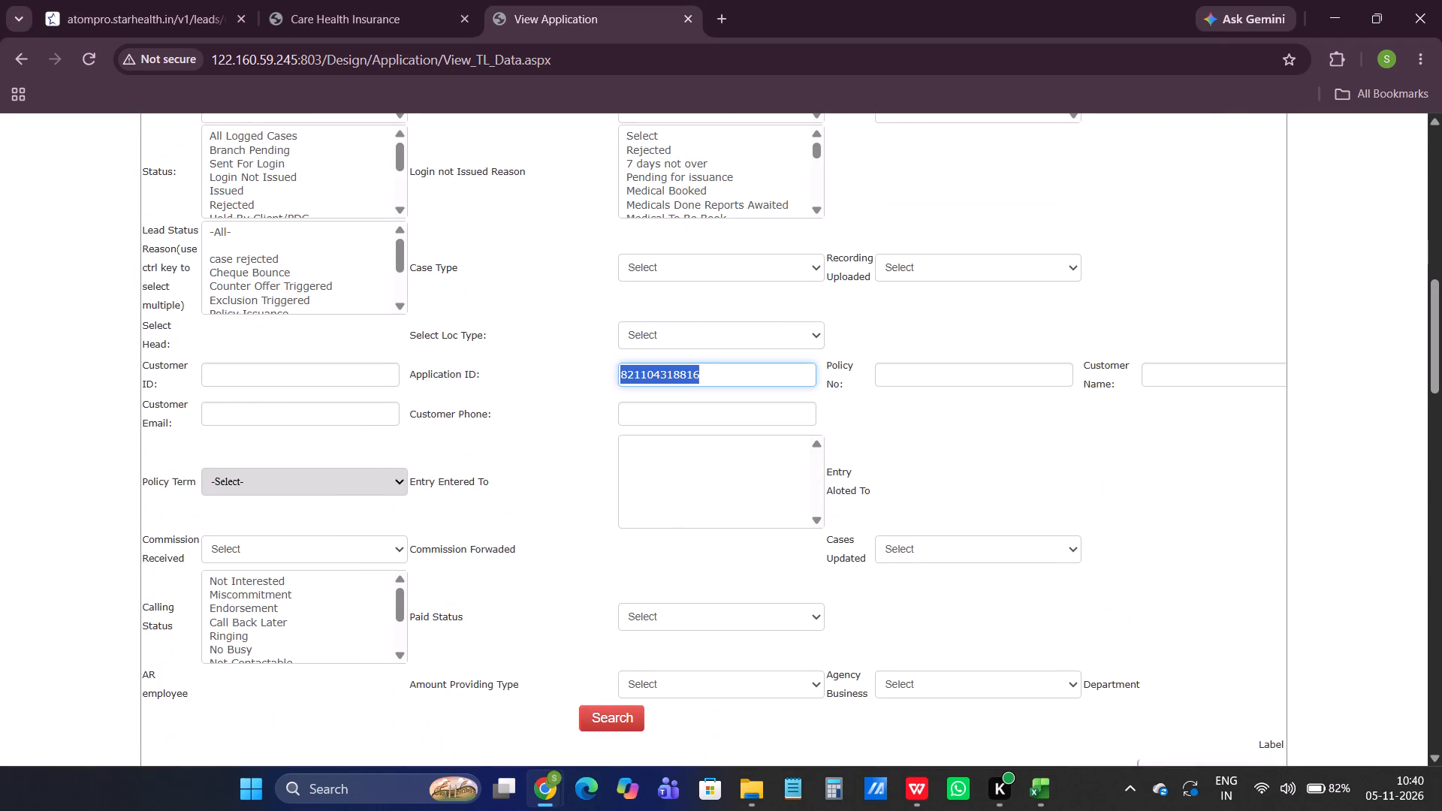
pyautogui.hotkey('ctrl', 'v')
pyautogui.scroll(-2, 564, 393)
pyautogui.click(605, 405)
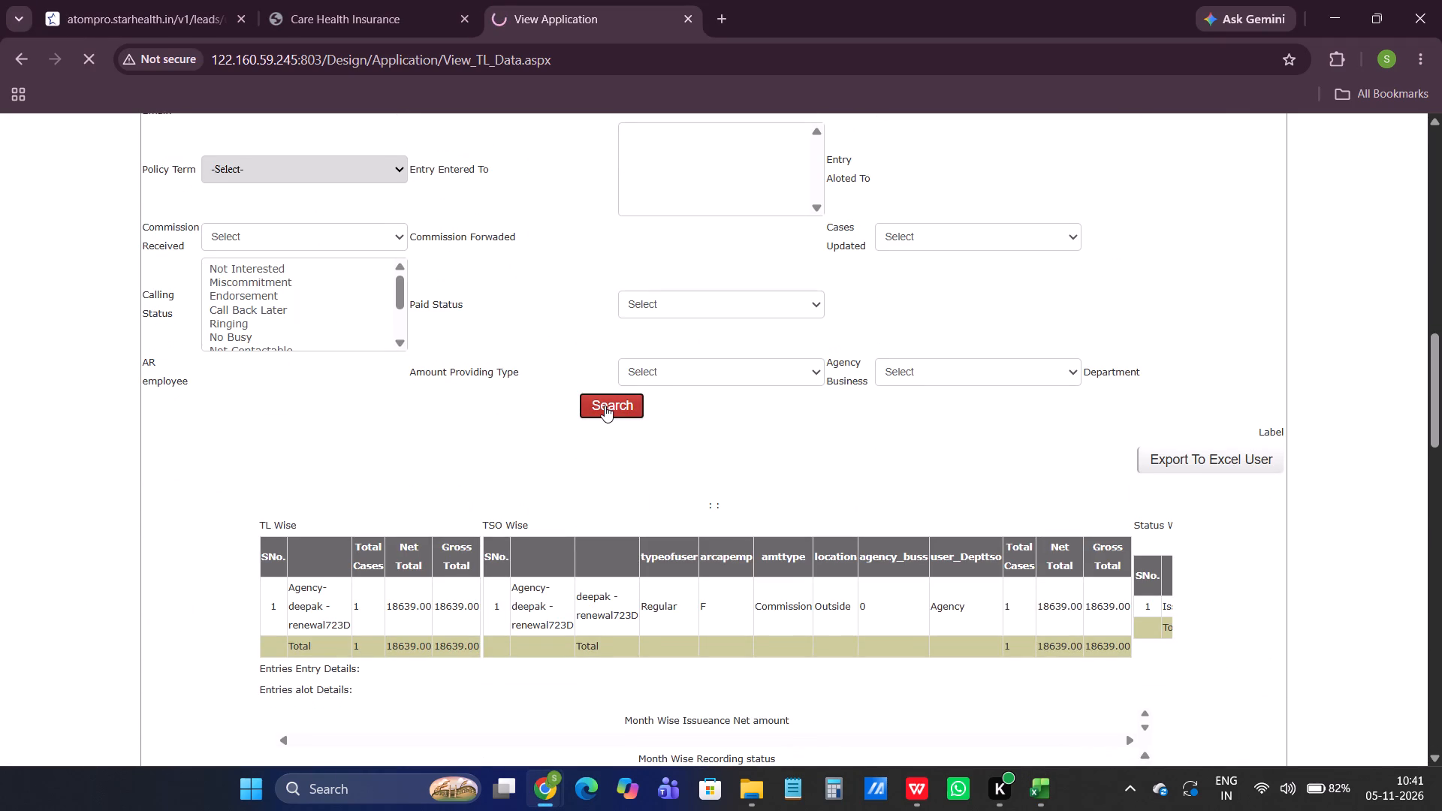
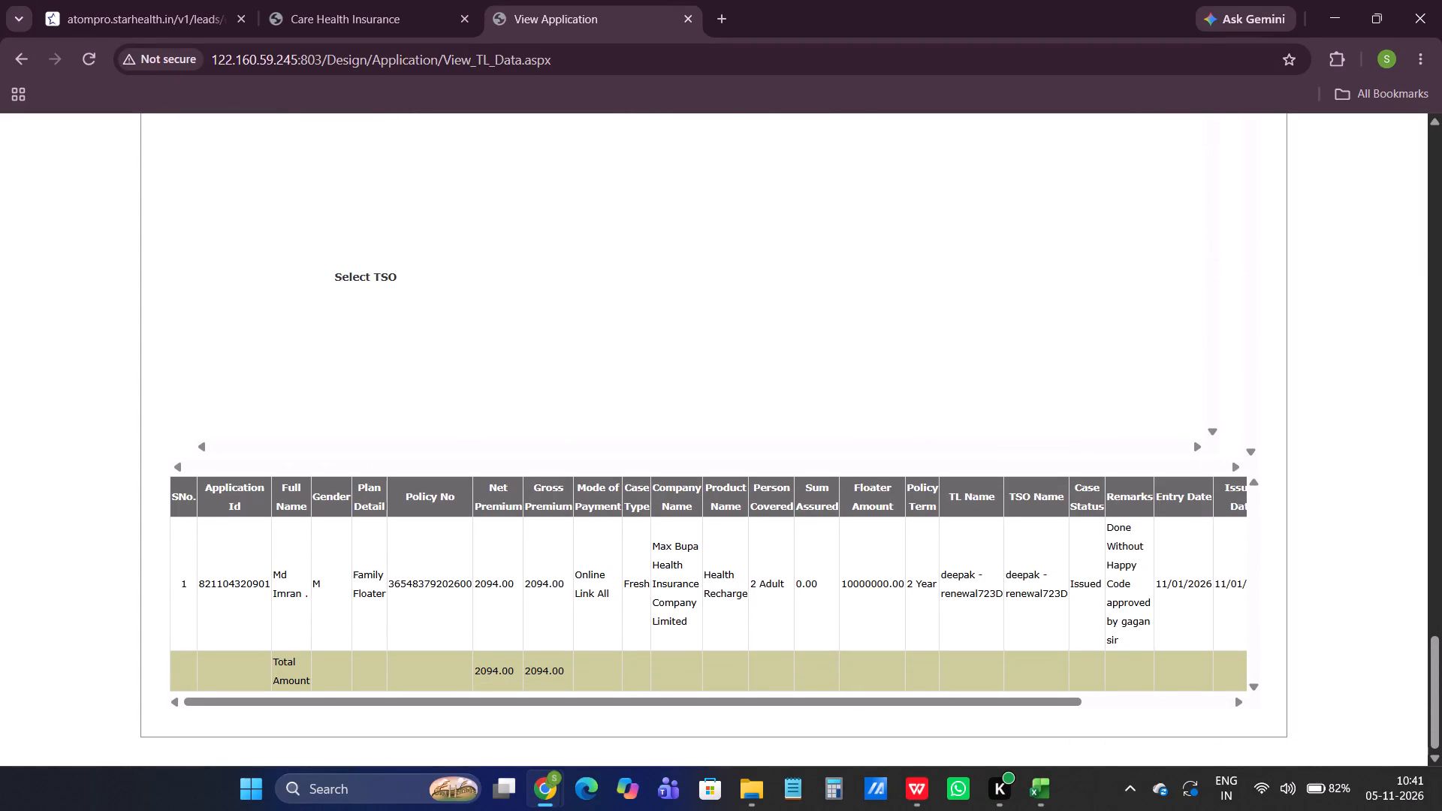
# Return to the payout pending workbook and enter "DONE WITH HAPPY CODE" under remarks on portal in row 9.
pyautogui.click(580, 459)
pyautogui.hotkey('alt', 'Tab')
pyautogui.press('Tab')
pyautogui.press('Tab')
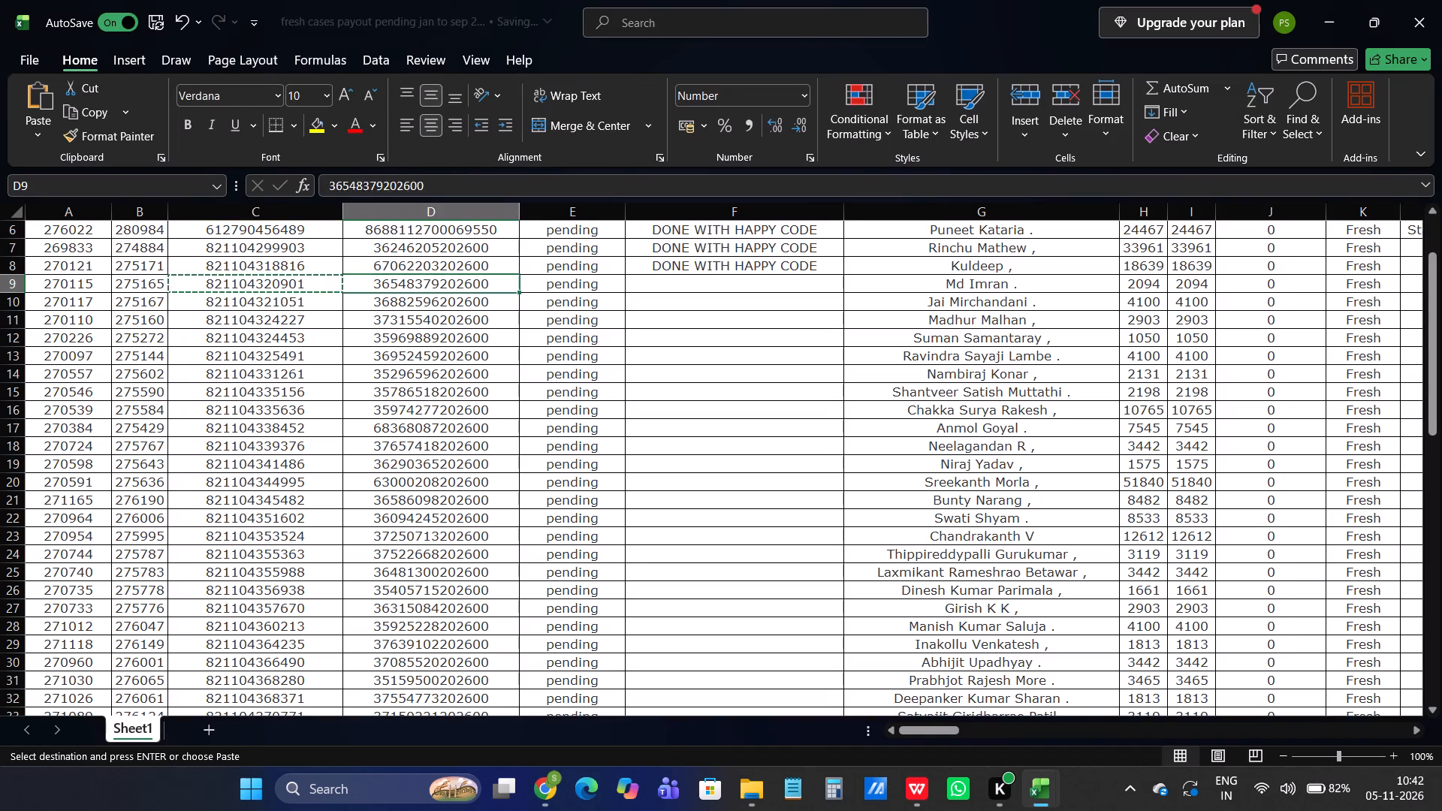
pyautogui.press('Tab')
pyautogui.press('d')
pyautogui.press('Return')
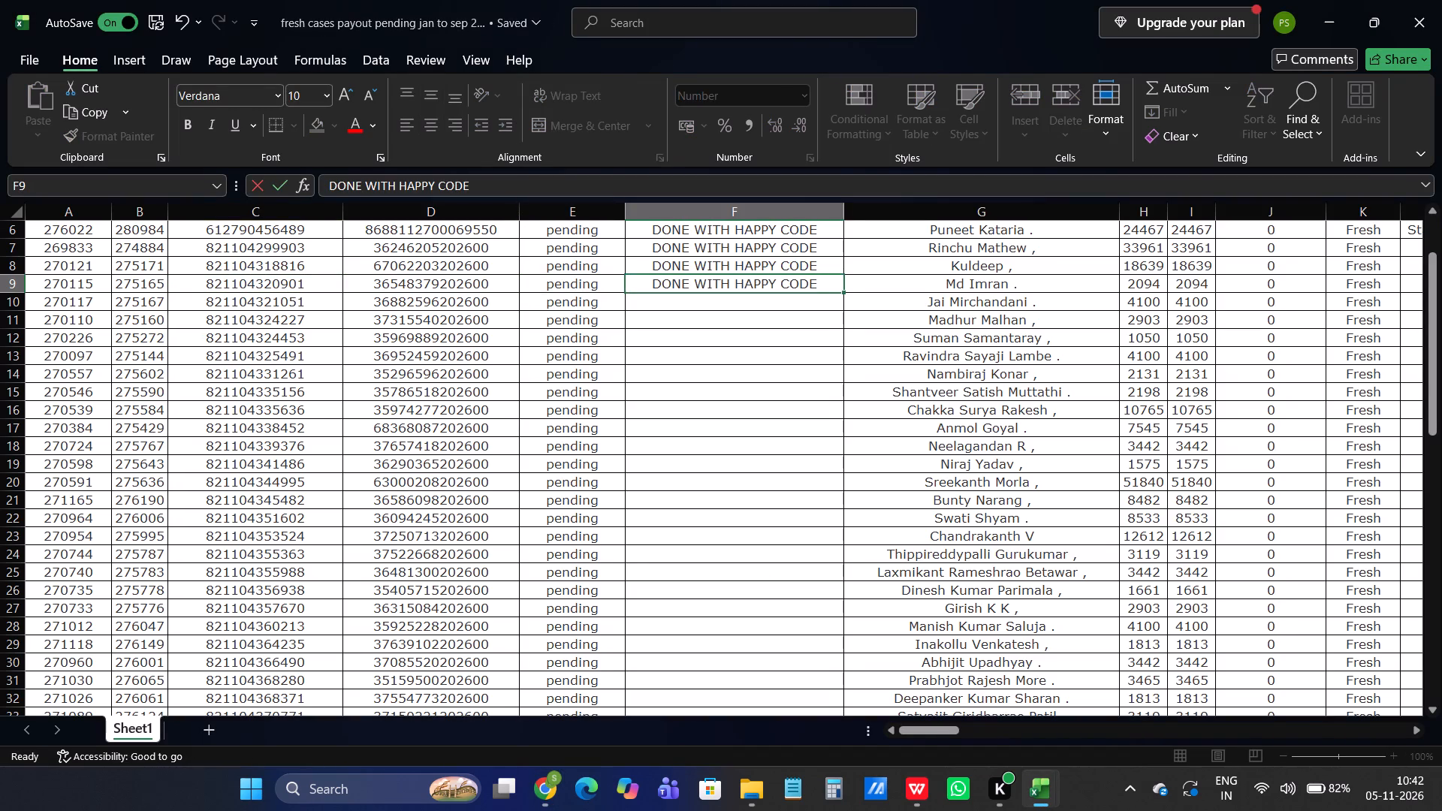
# Copy the APPID from row 10 and search the View Application portal by that Application ID, viewing the case's remarks.
pyautogui.hotkey('ctrl', 'c')
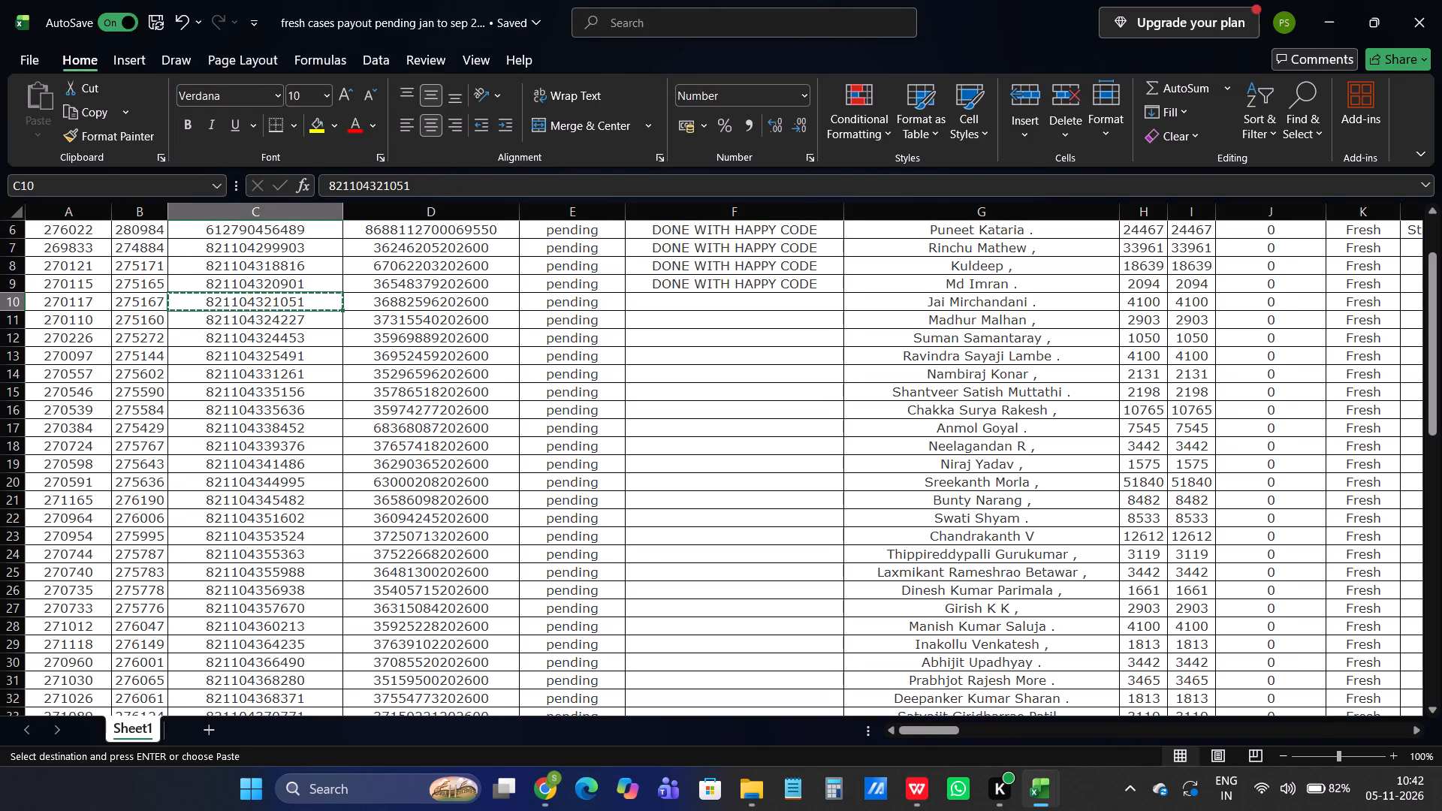
pyautogui.hotkey('alt', 'Tab')
pyautogui.scroll(11, 580, 405)
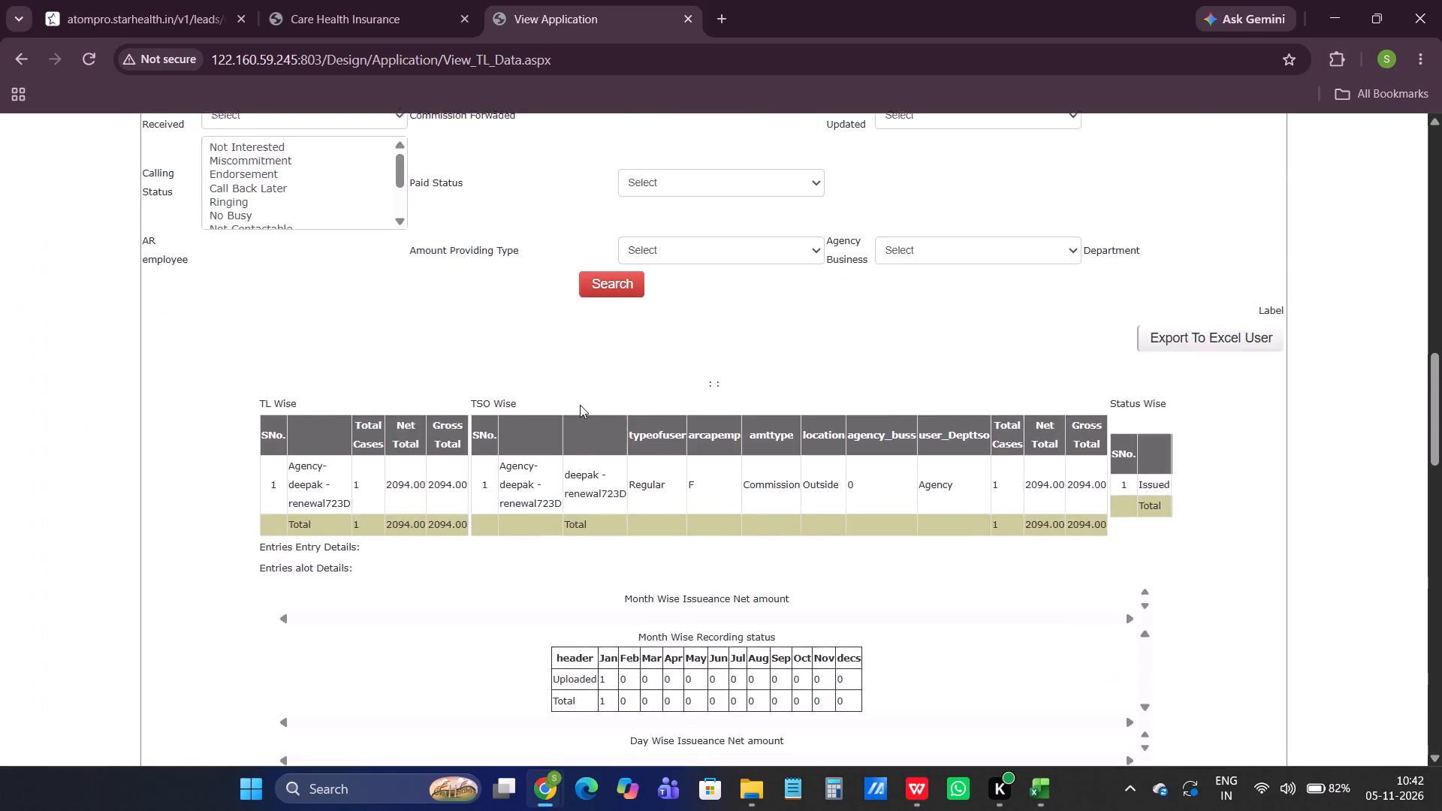
pyautogui.scroll(2, 580, 405)
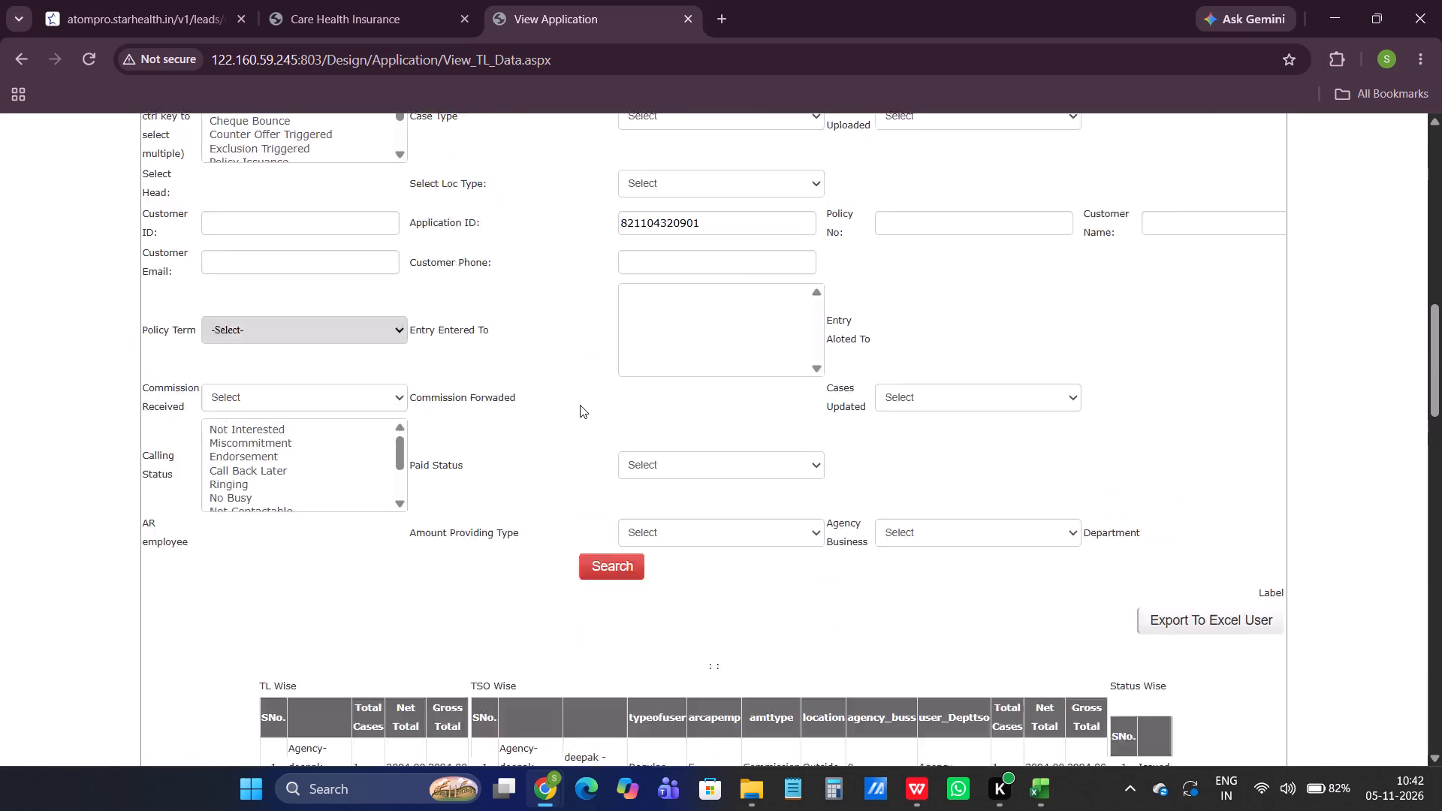
pyautogui.doubleClick(682, 340)
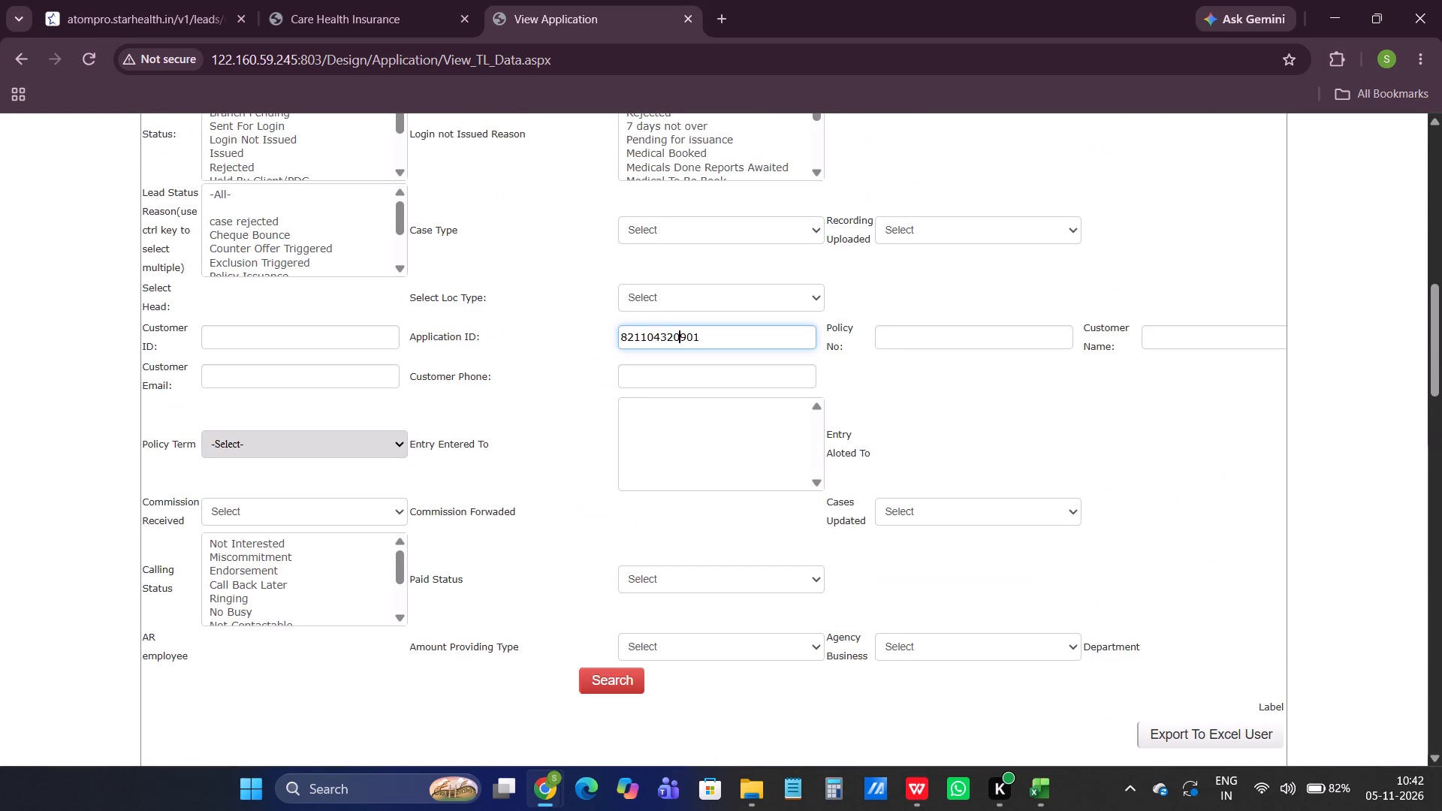
pyautogui.hotkey('ctrl', 'v')
pyautogui.scroll(-2, 538, 375)
pyautogui.click(628, 358)
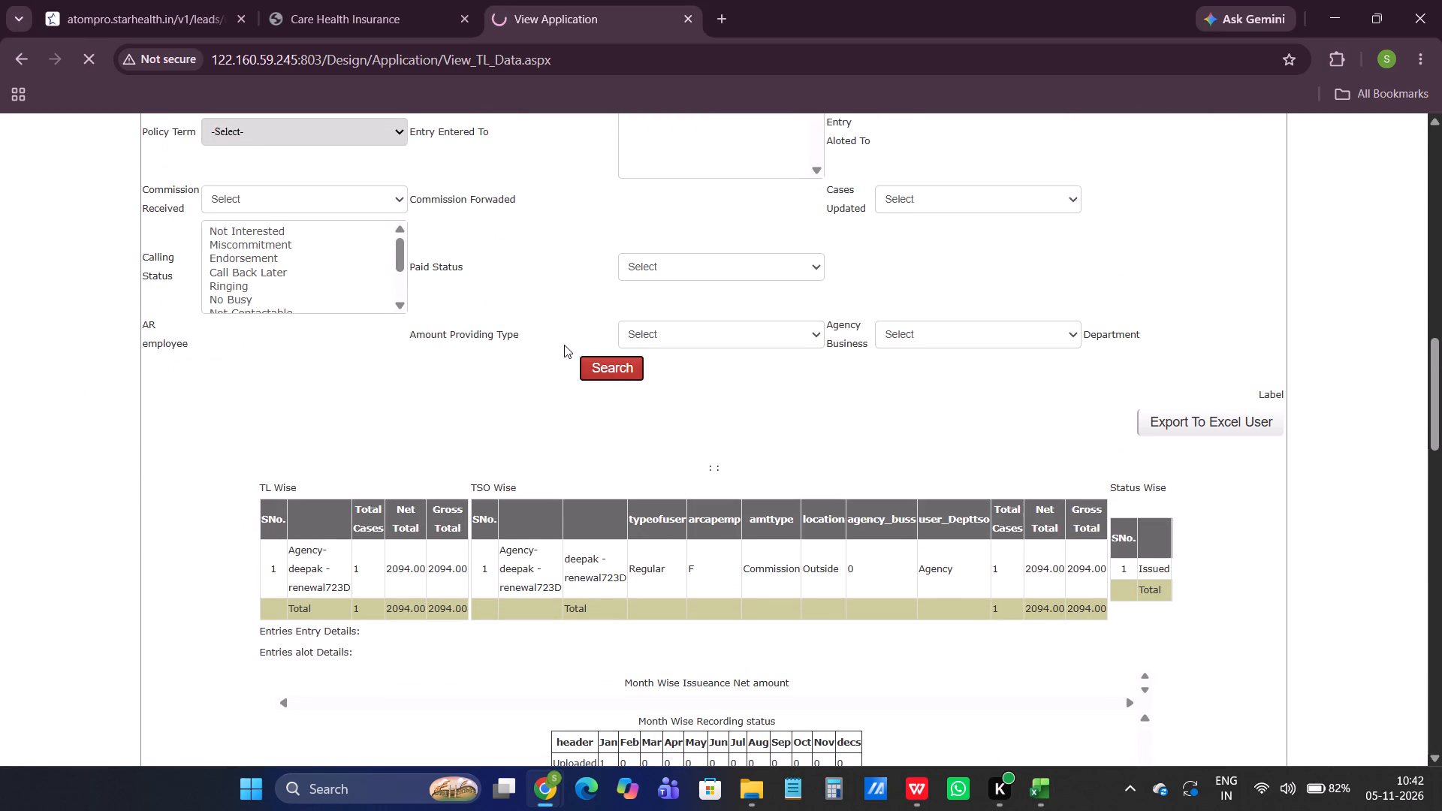
pyautogui.scroll(-20, 564, 345)
pyautogui.scroll(-13, 564, 345)
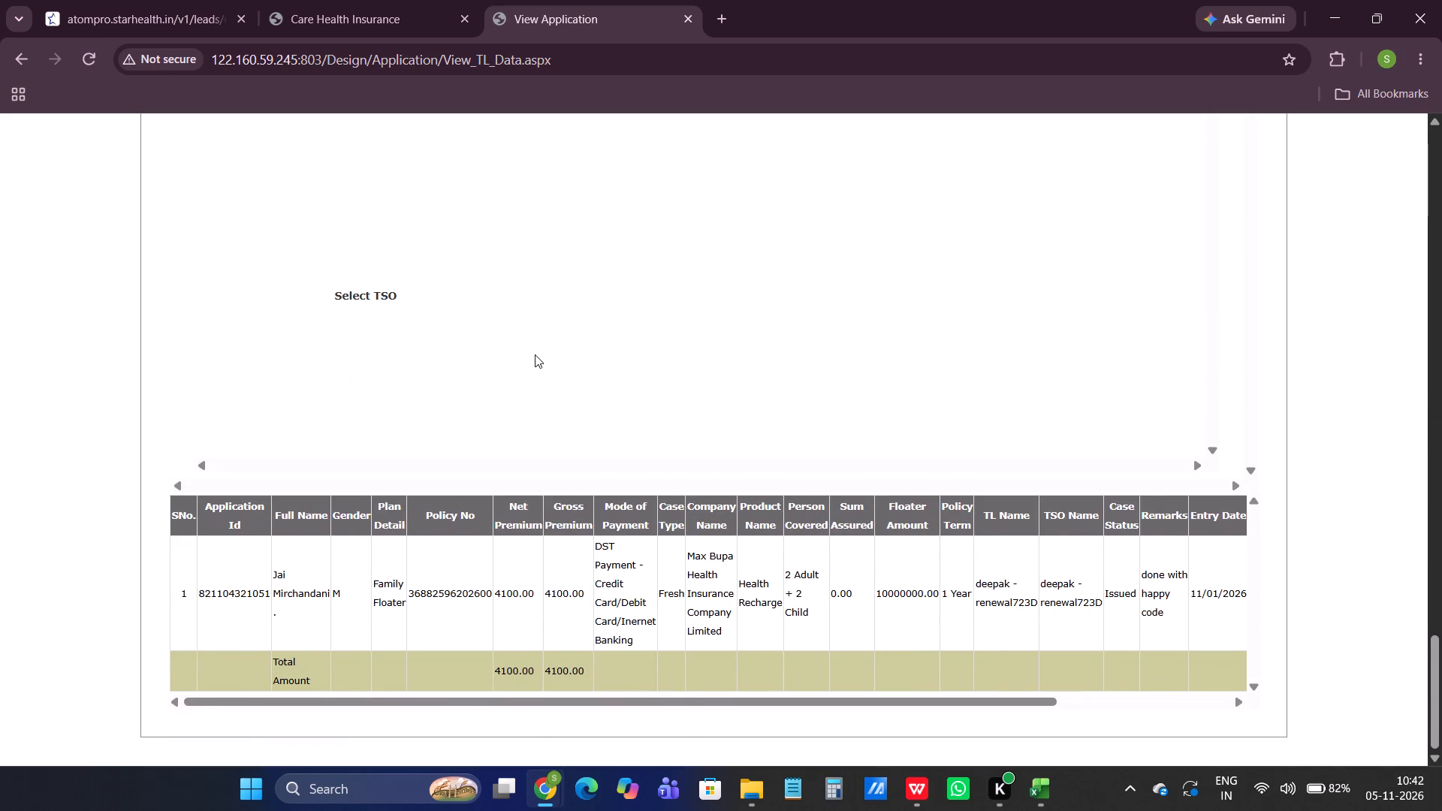
# Return to the payout pending workbook and enter "DONE WITH HAPPY CODE" under remarks on portal in row 10.
pyautogui.hotkey('alt', 'Tab')
pyautogui.press('Tab')
pyautogui.press('Tab')
pyautogui.press('Tab')
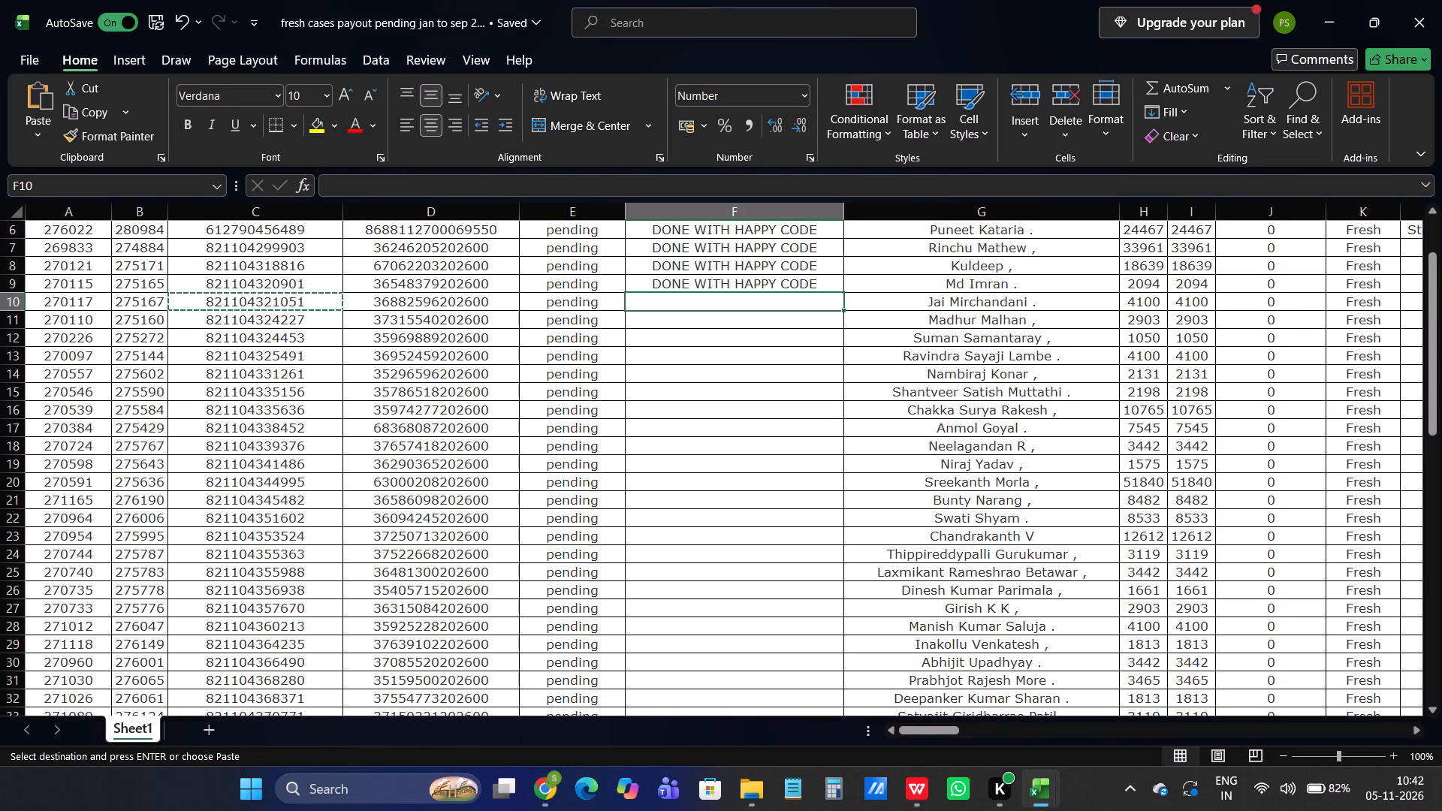
pyautogui.press('d')
pyautogui.press('Return')
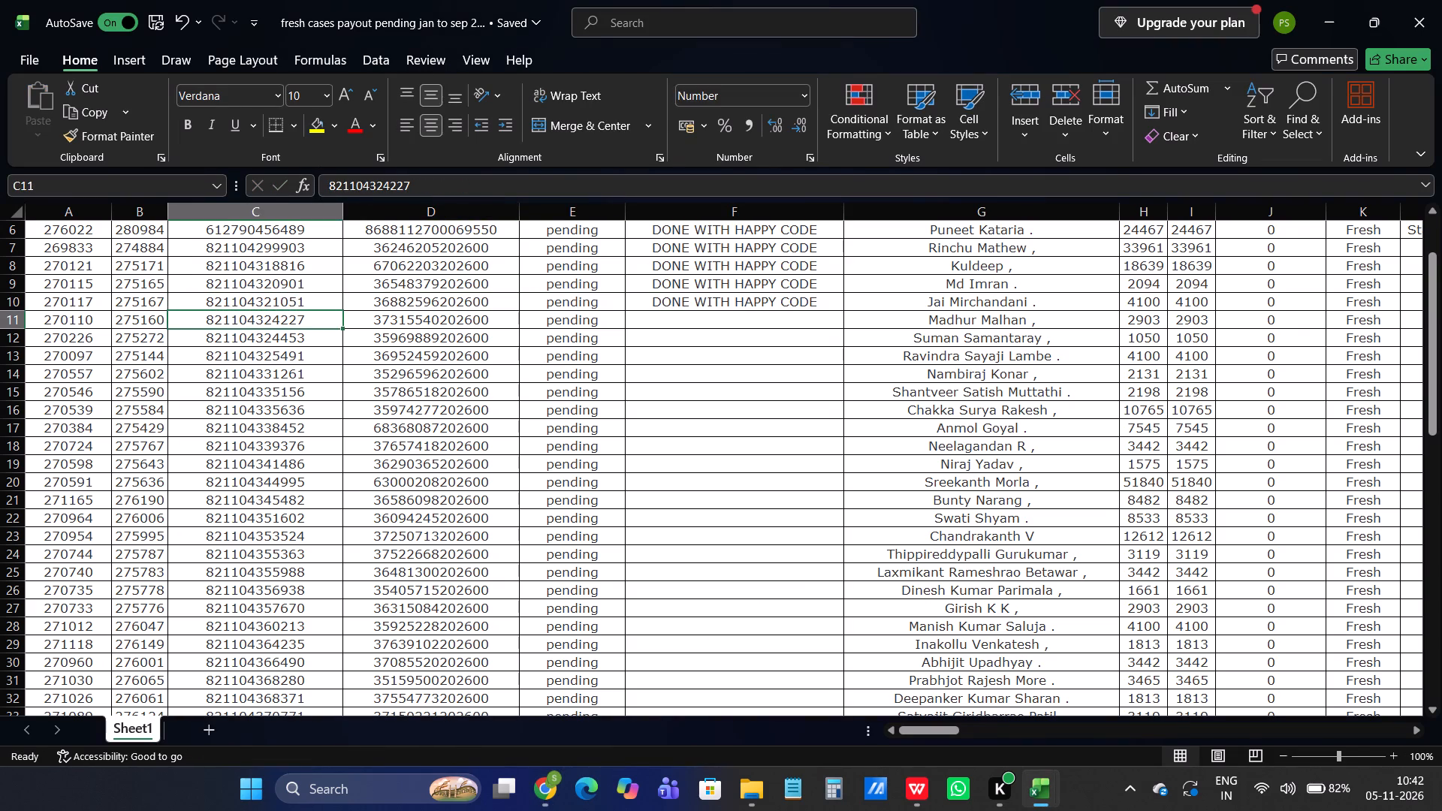
# Copy the APPID from row 11 and search the View Application portal by that Application ID, viewing the case's remarks.
pyautogui.hotkey('ctrl', 'c')
pyautogui.hotkey('alt', 'Tab')
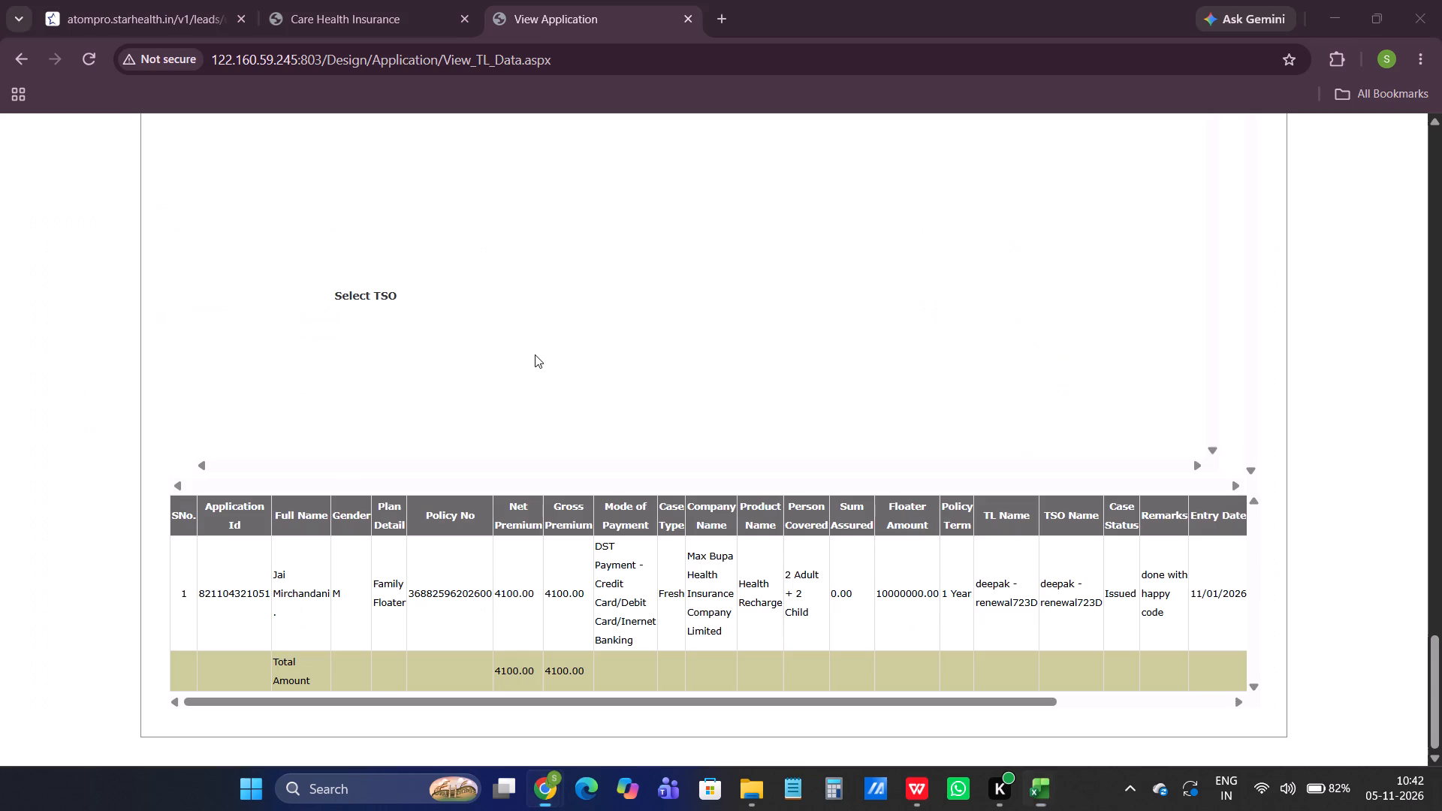
pyautogui.scroll(12, 535, 354)
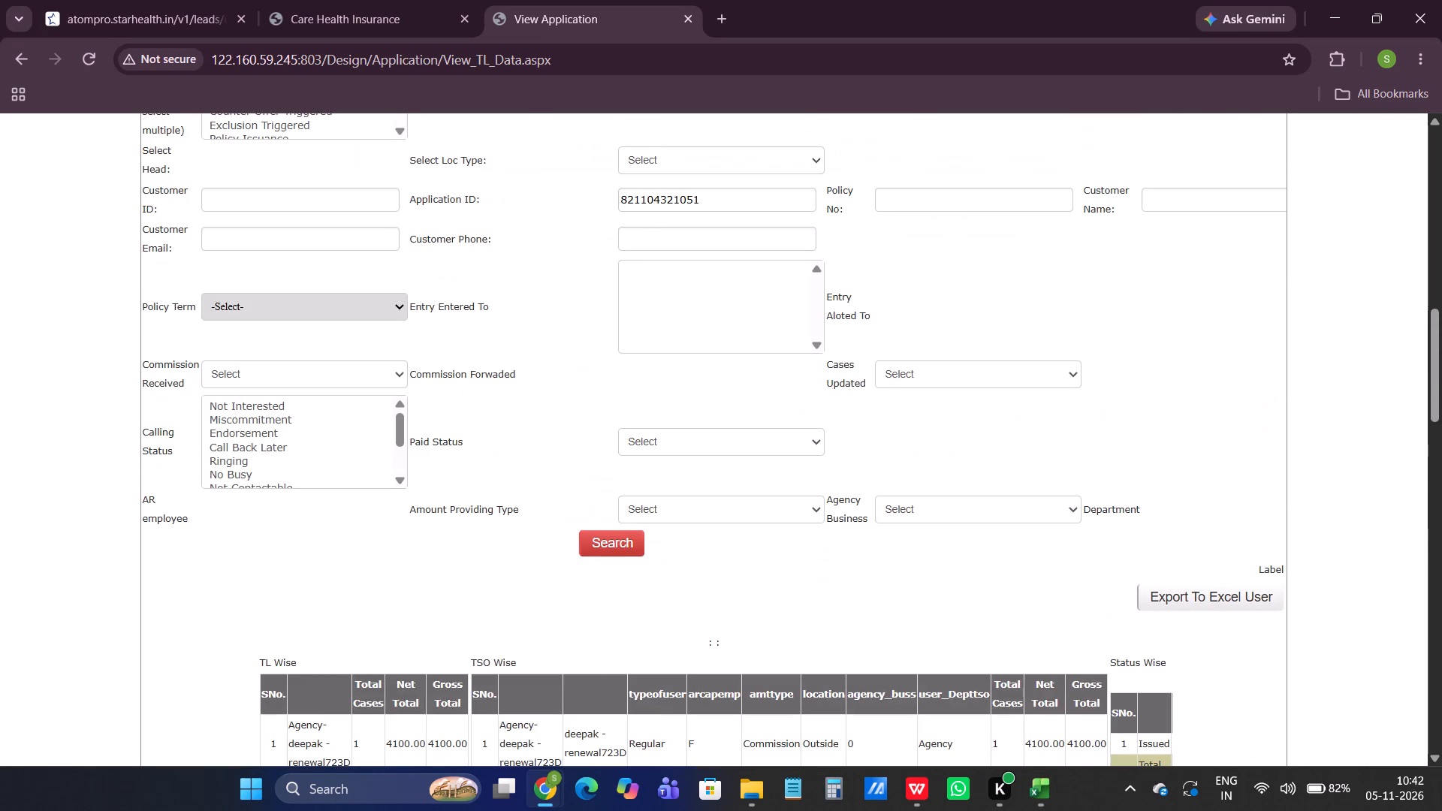
pyautogui.doubleClick(650, 207)
pyautogui.hotkey('ctrl', 'v')
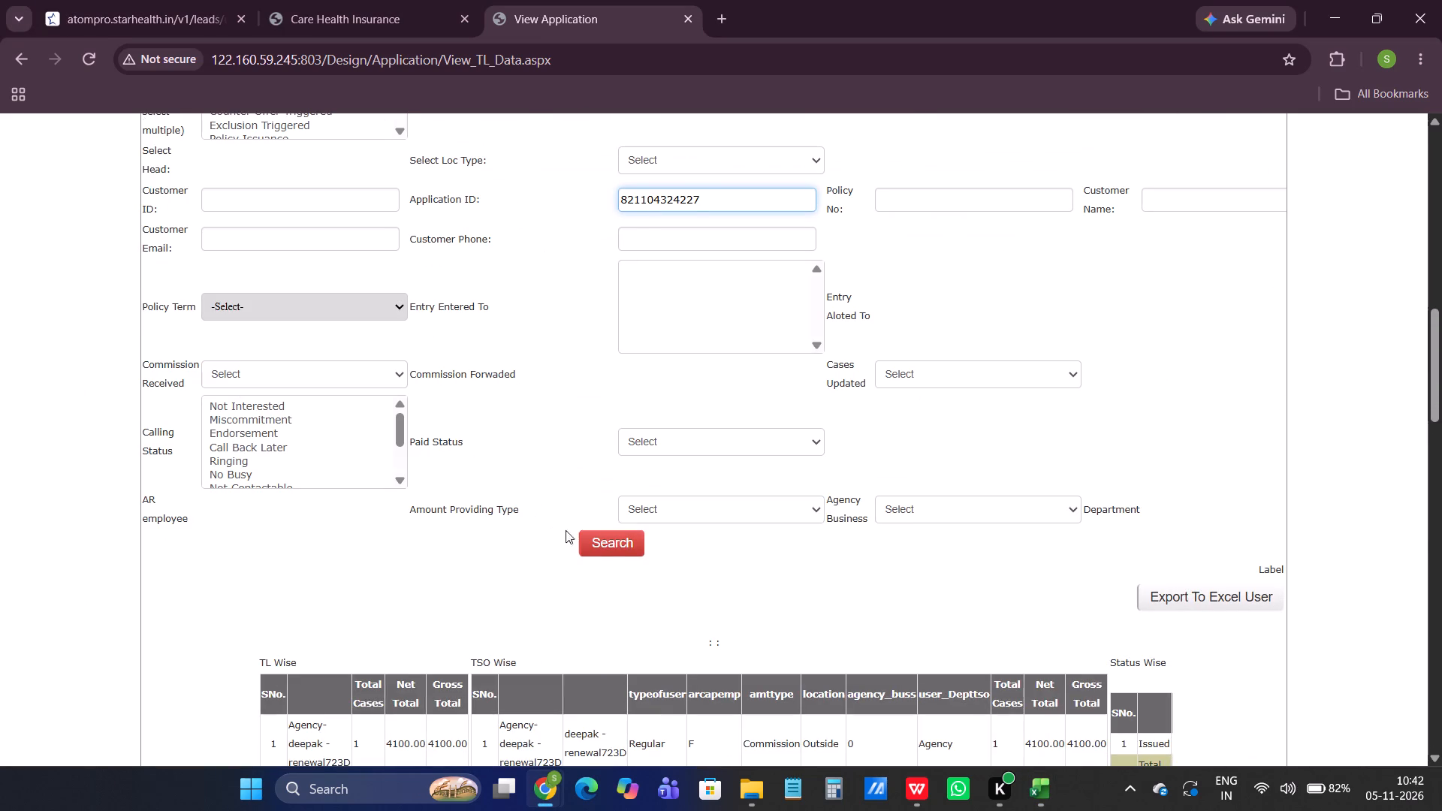
pyautogui.click(611, 537)
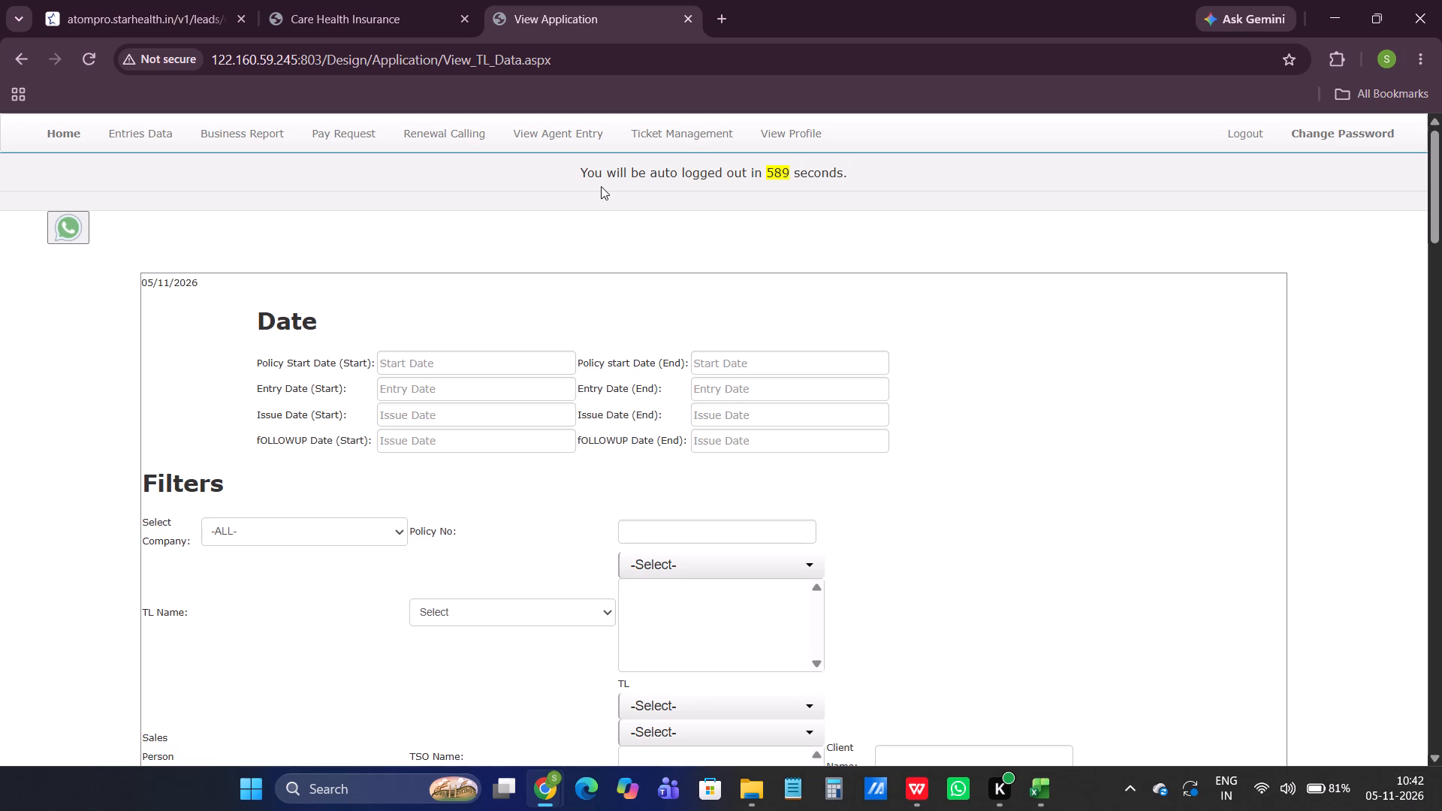
pyautogui.scroll(-20, 601, 186)
pyautogui.scroll(-3, 601, 186)
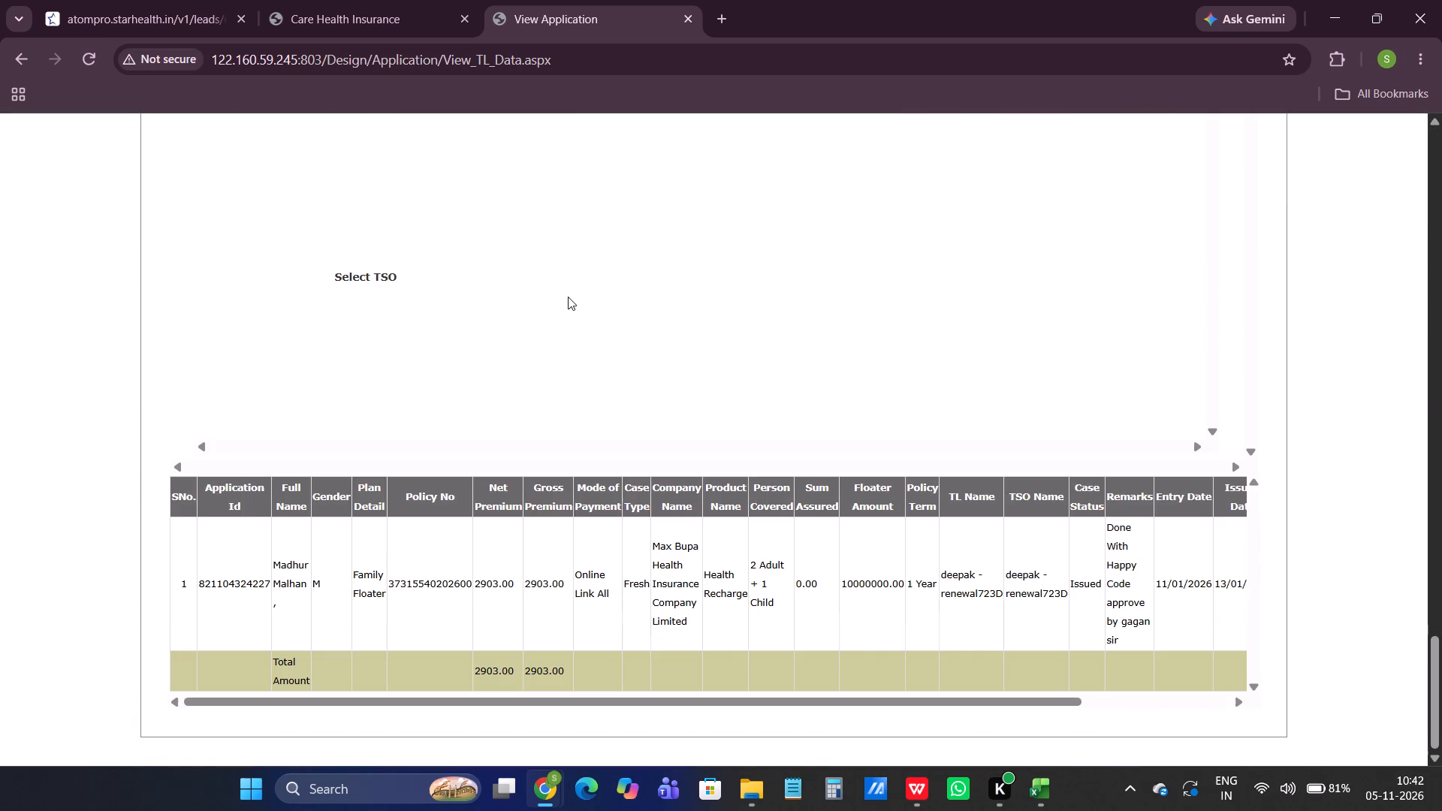
pyautogui.scroll(-4, 568, 297)
# Return to the payout pending workbook and enter "DONE WITH HAPPY CODE" under remarks on portal in row 11.
pyautogui.hotkey('alt', 'Tab')
pyautogui.press('Tab')
pyautogui.press('Tab')
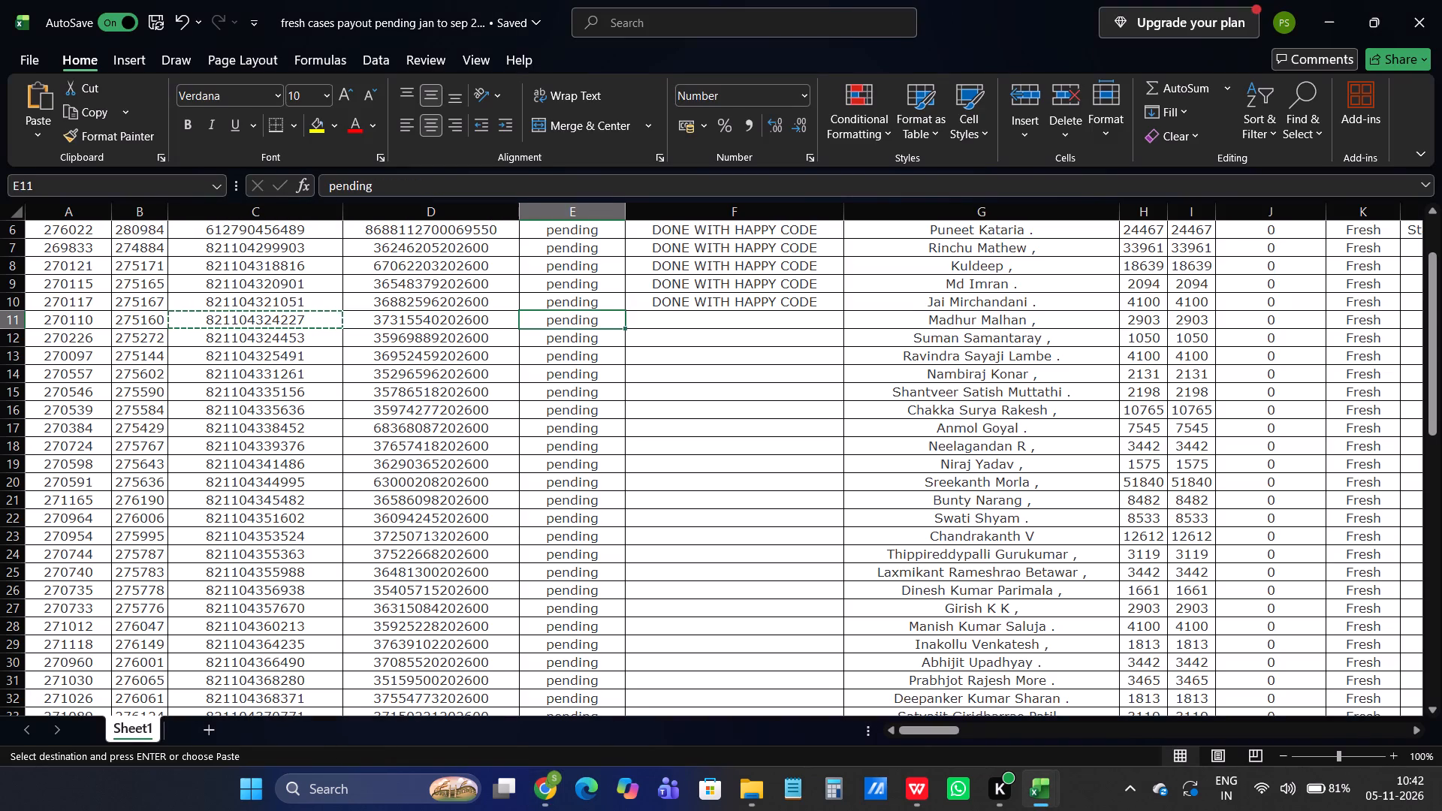
pyautogui.press('Tab')
pyautogui.press('d')
pyautogui.press('Return')
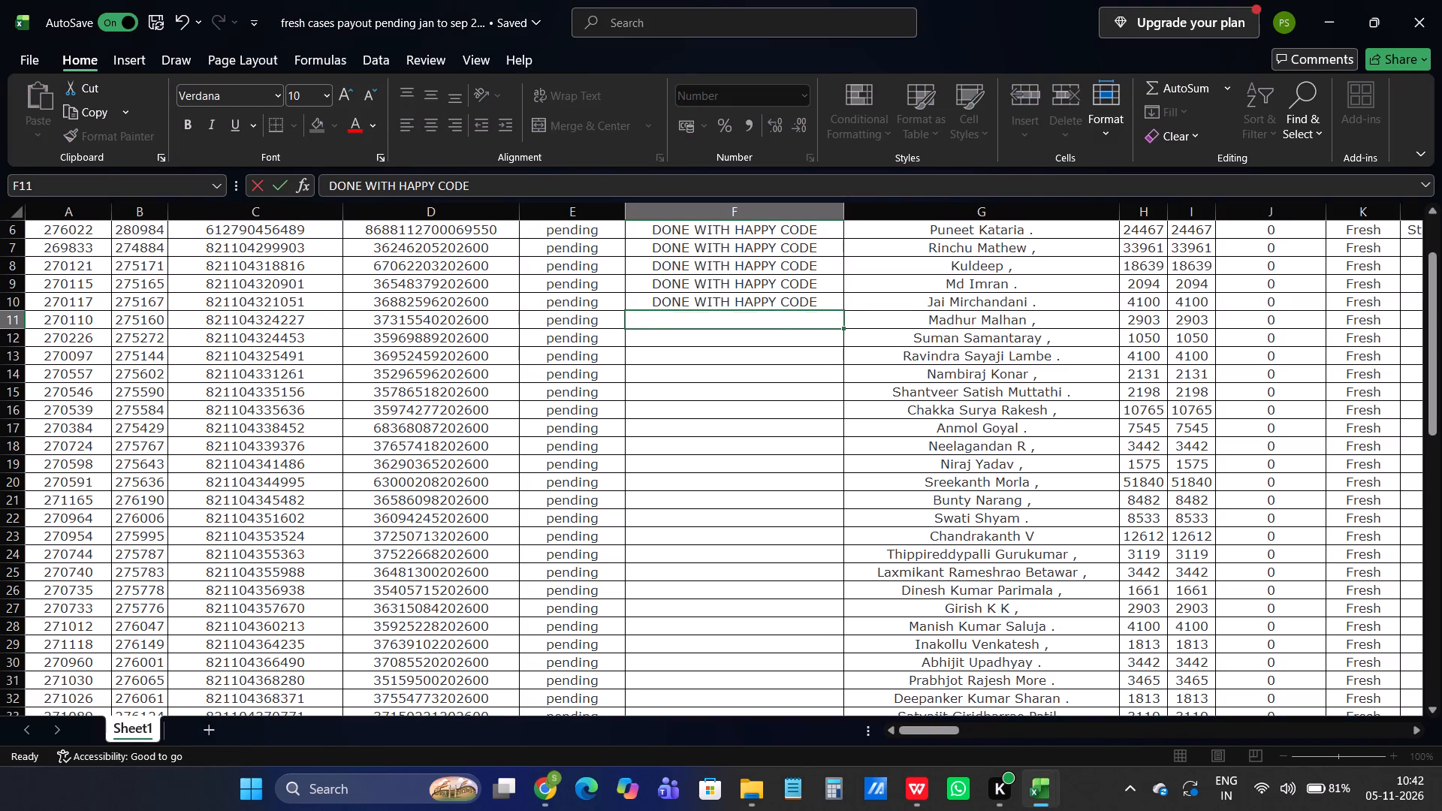
# Copy the APPID from row 12 and search the View Application portal by that Application ID, viewing the case's remarks.
pyautogui.hotkey('ctrl', 'c')
pyautogui.hotkey('alt', 'Tab')
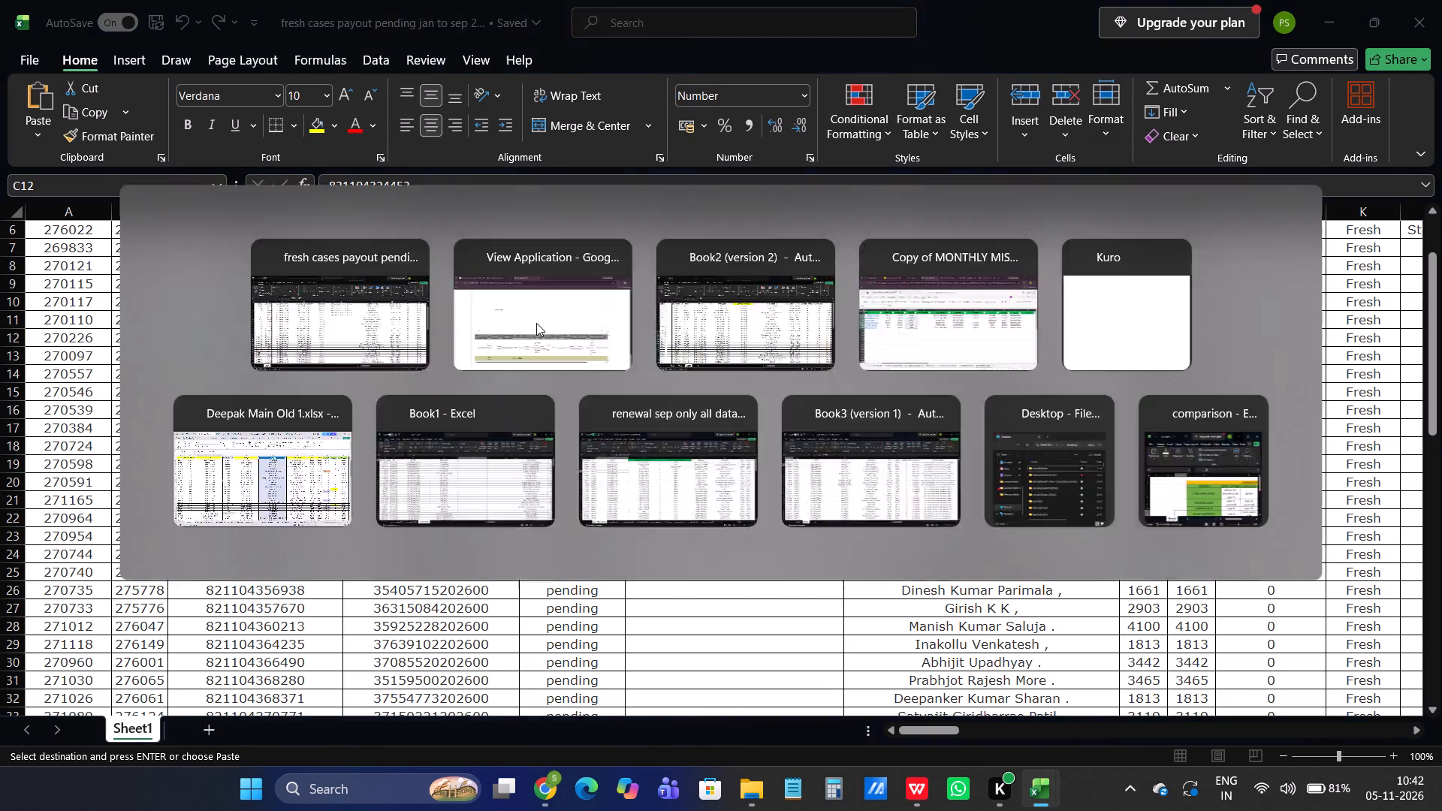
pyautogui.scroll(14, 536, 323)
pyautogui.scroll(-1, 536, 323)
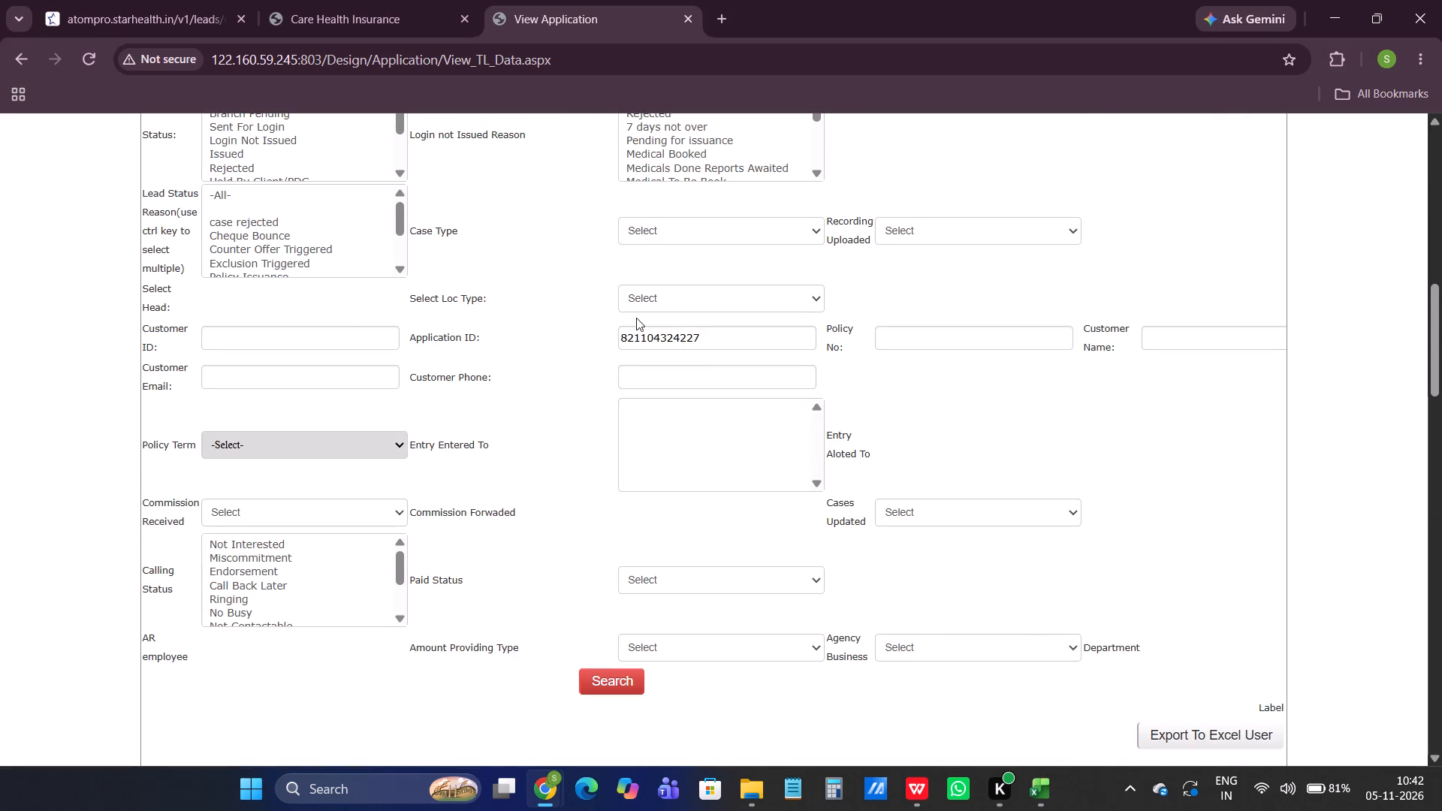
pyautogui.doubleClick(645, 344)
pyautogui.hotkey('ctrl', 'v')
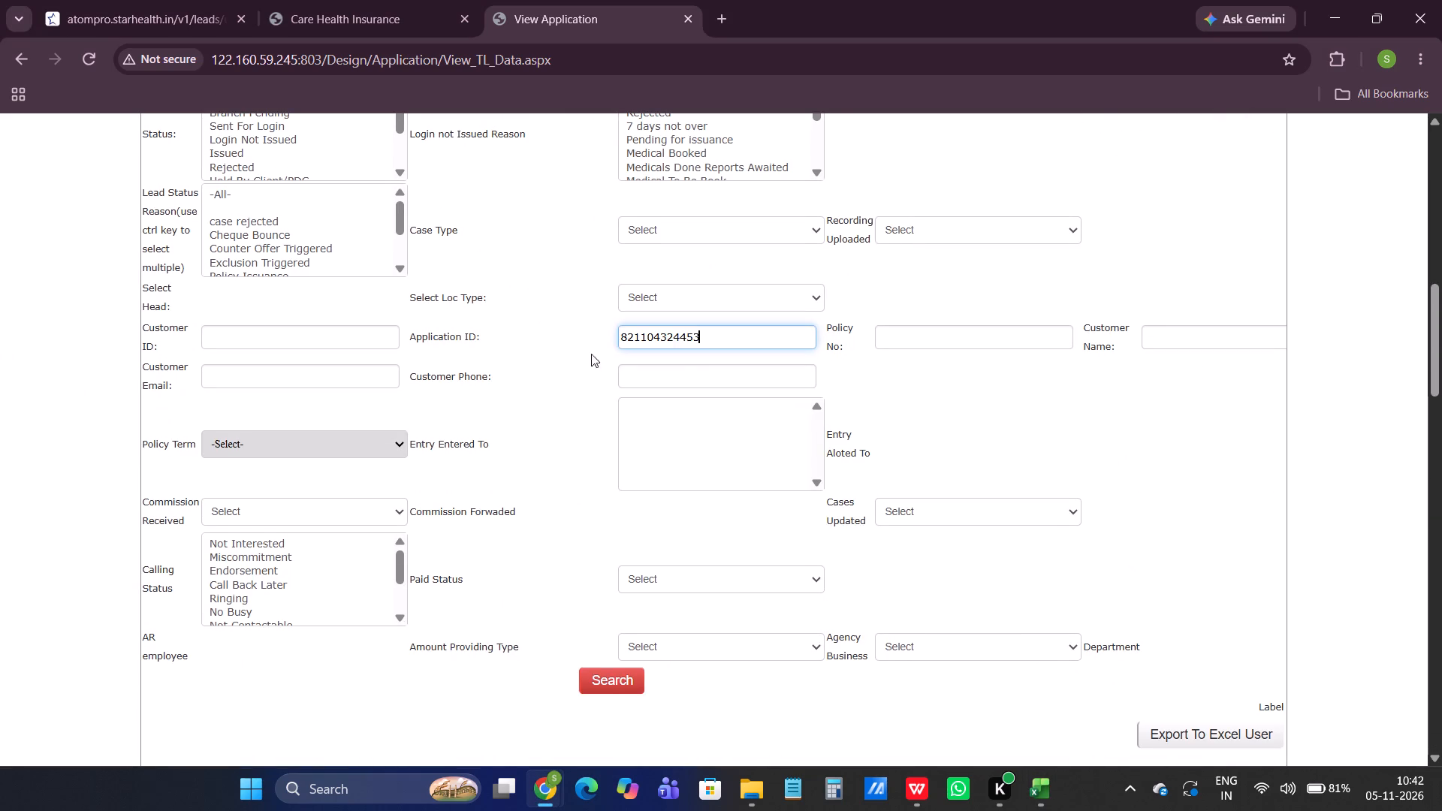
pyautogui.scroll(-2, 565, 365)
pyautogui.click(603, 366)
pyautogui.scroll(-20, 559, 325)
pyautogui.scroll(-4, 559, 325)
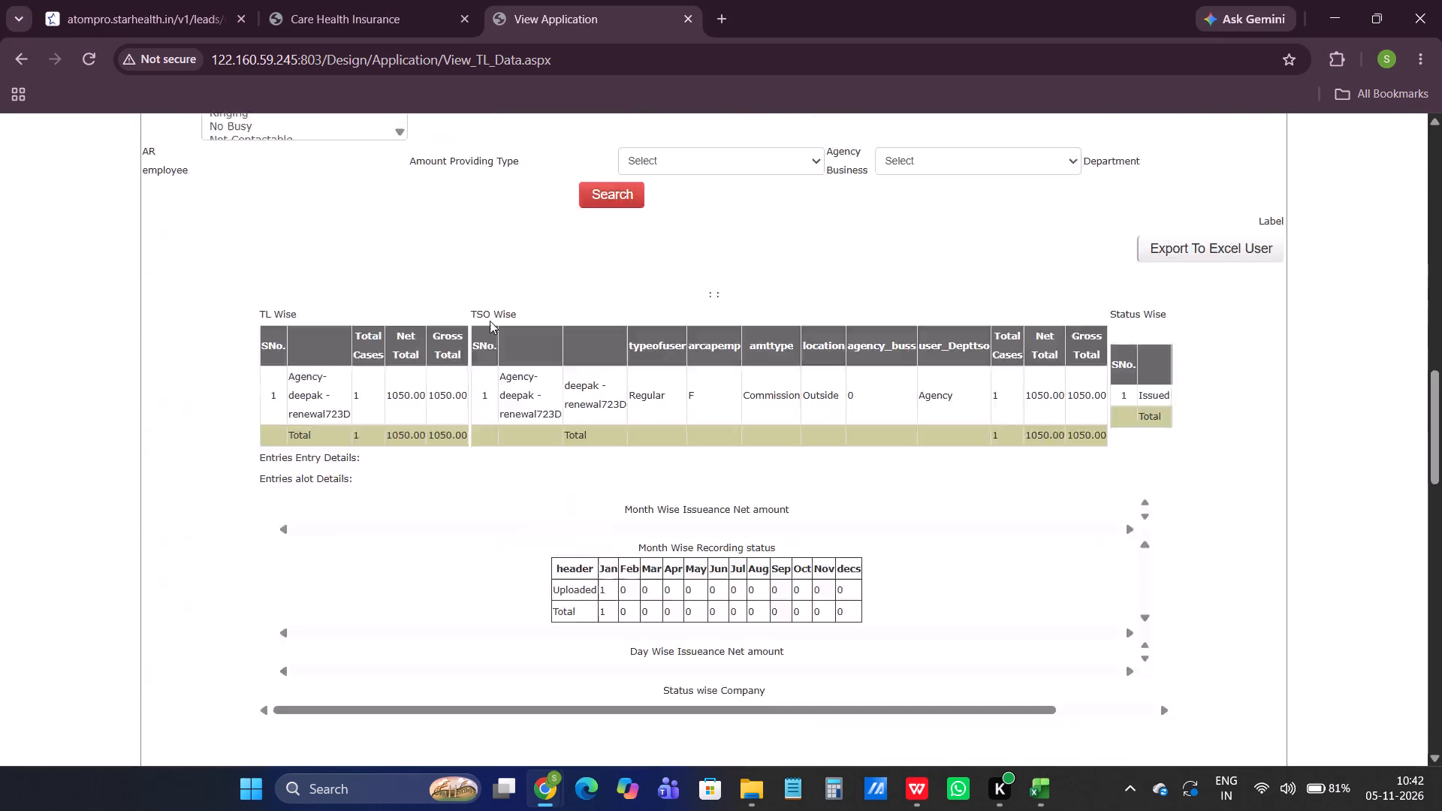
pyautogui.scroll(-8, 490, 321)
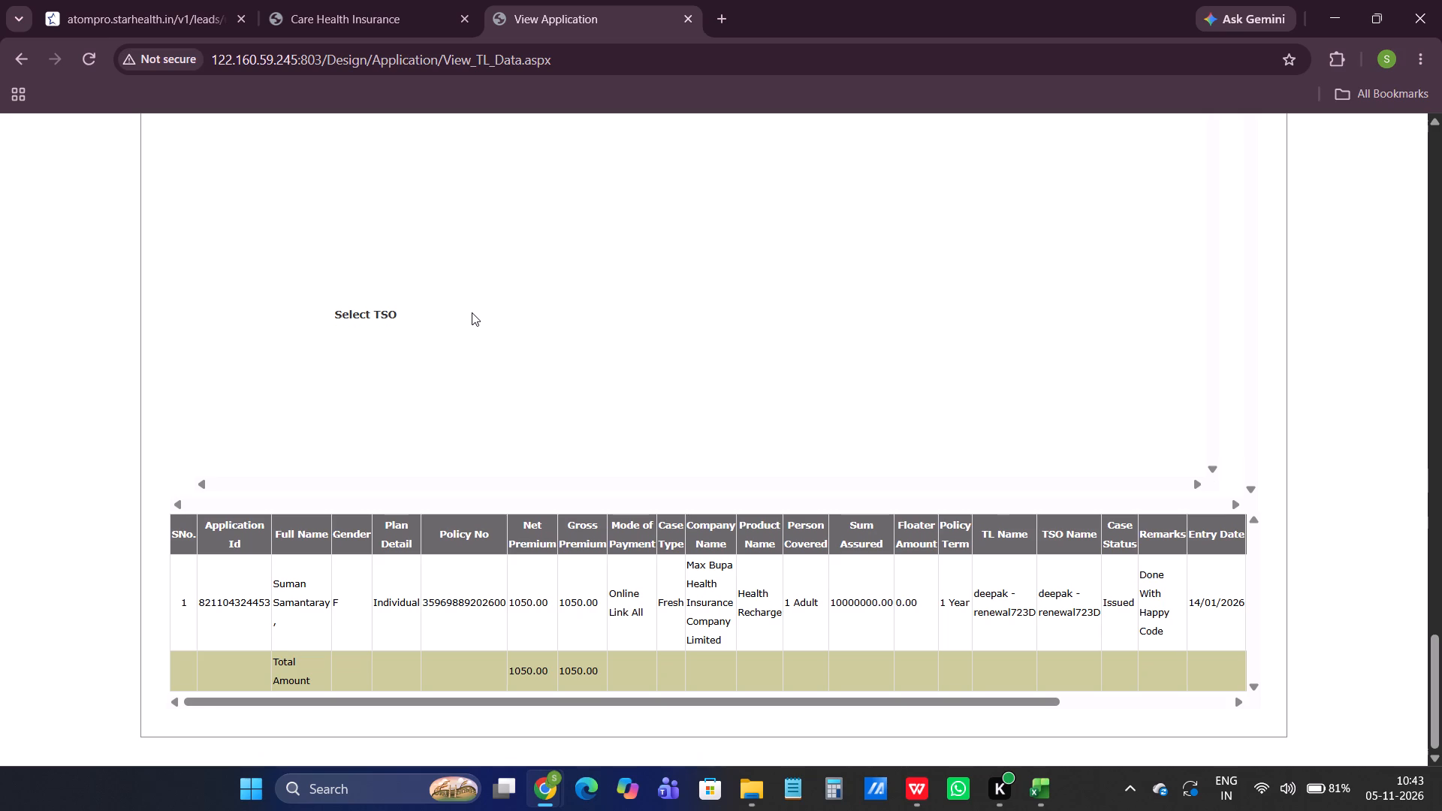
# Return to the payout pending workbook and enter "DONE WITH HAPPY CODE" under remarks on portal in row 12.
pyautogui.hotkey('alt', 'Tab')
pyautogui.press('Tab')
pyautogui.press('Tab')
pyautogui.press('Tab')
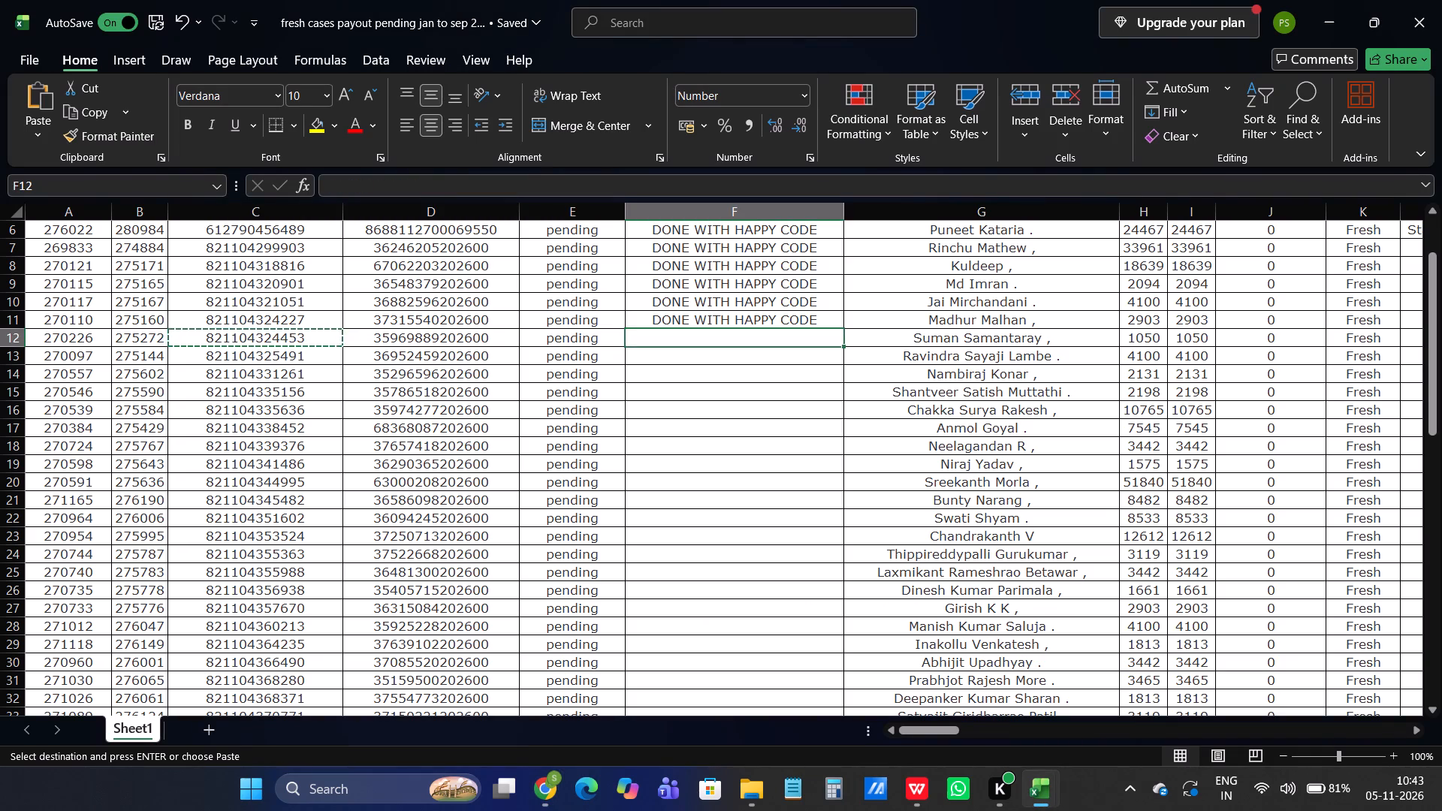
pyautogui.press('d')
pyautogui.press('Return')
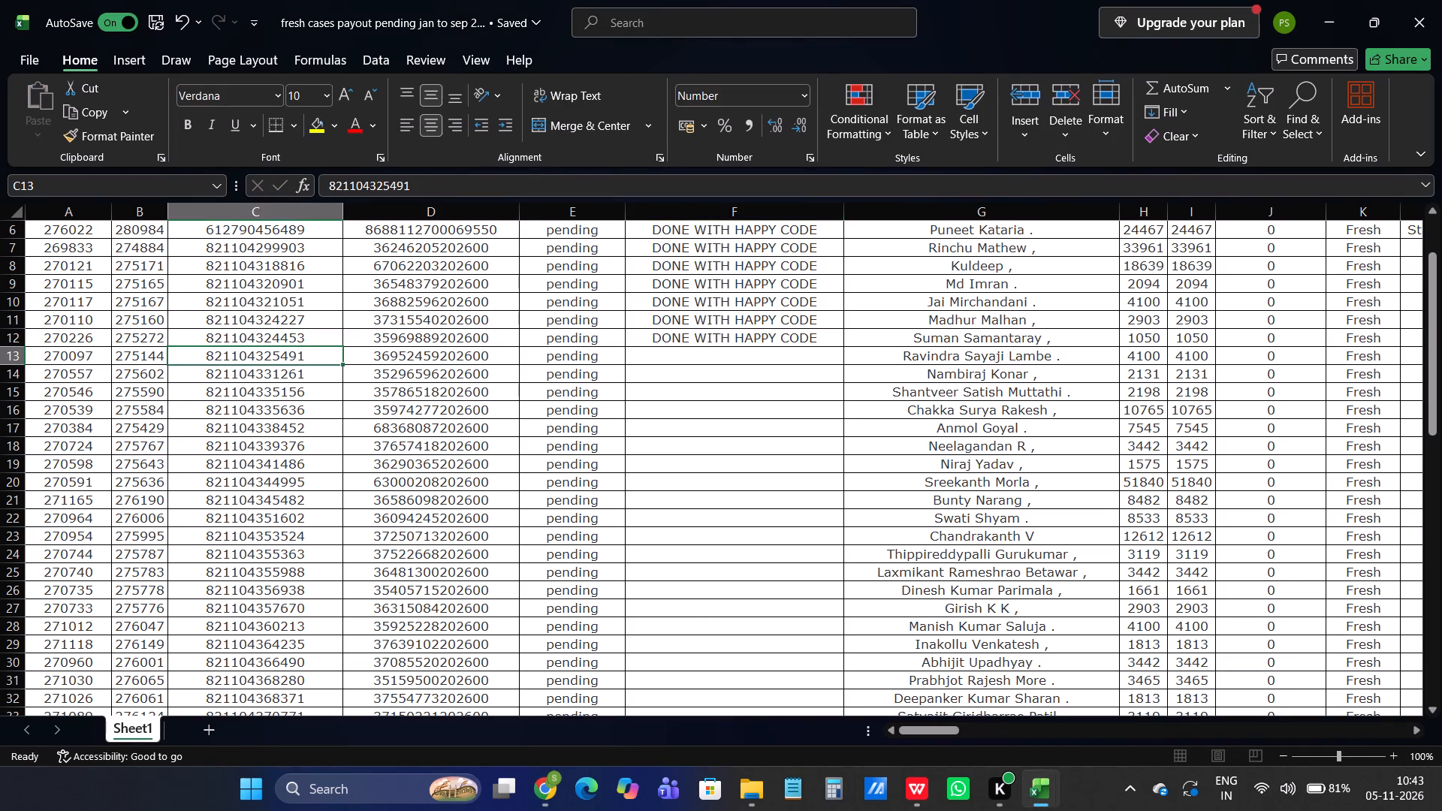
# Copy the APPID from row 13 and search the View Application portal by that Application ID, viewing the case's remarks.
pyautogui.hotkey('ctrl', 'c')
pyautogui.hotkey('alt', 'Tab')
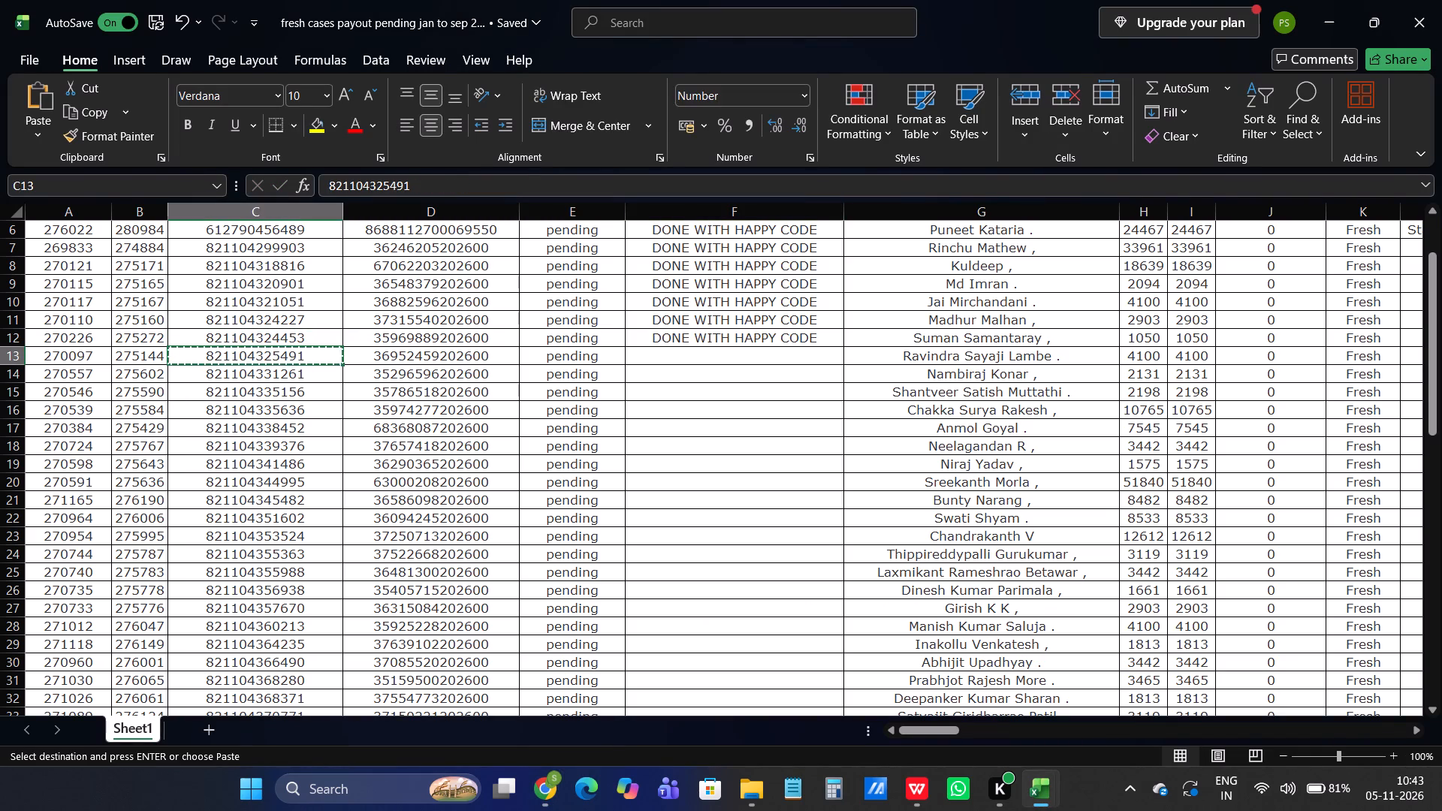
pyautogui.scroll(13, 472, 312)
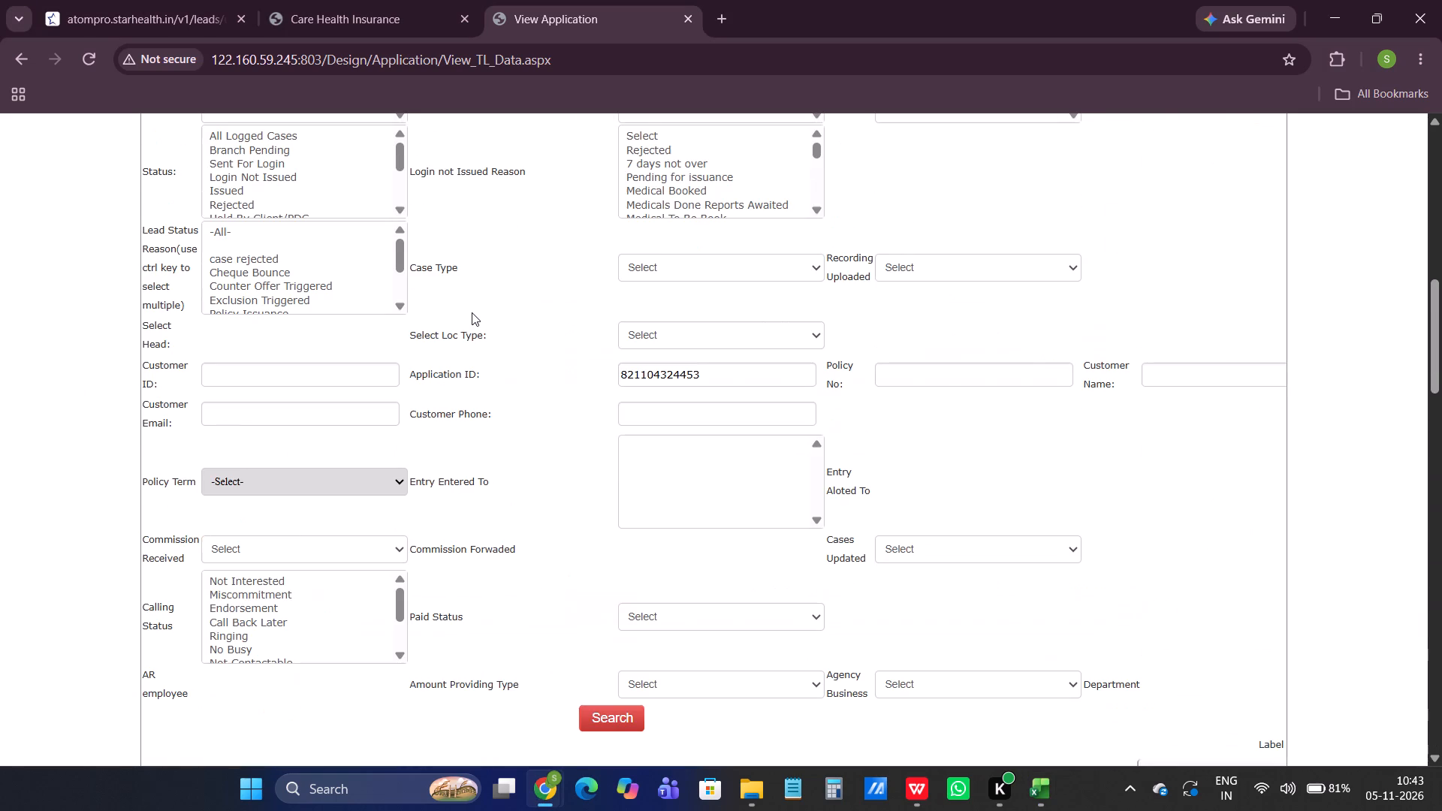
pyautogui.tripleClick(665, 378)
pyautogui.hotkey('ctrl', 'v')
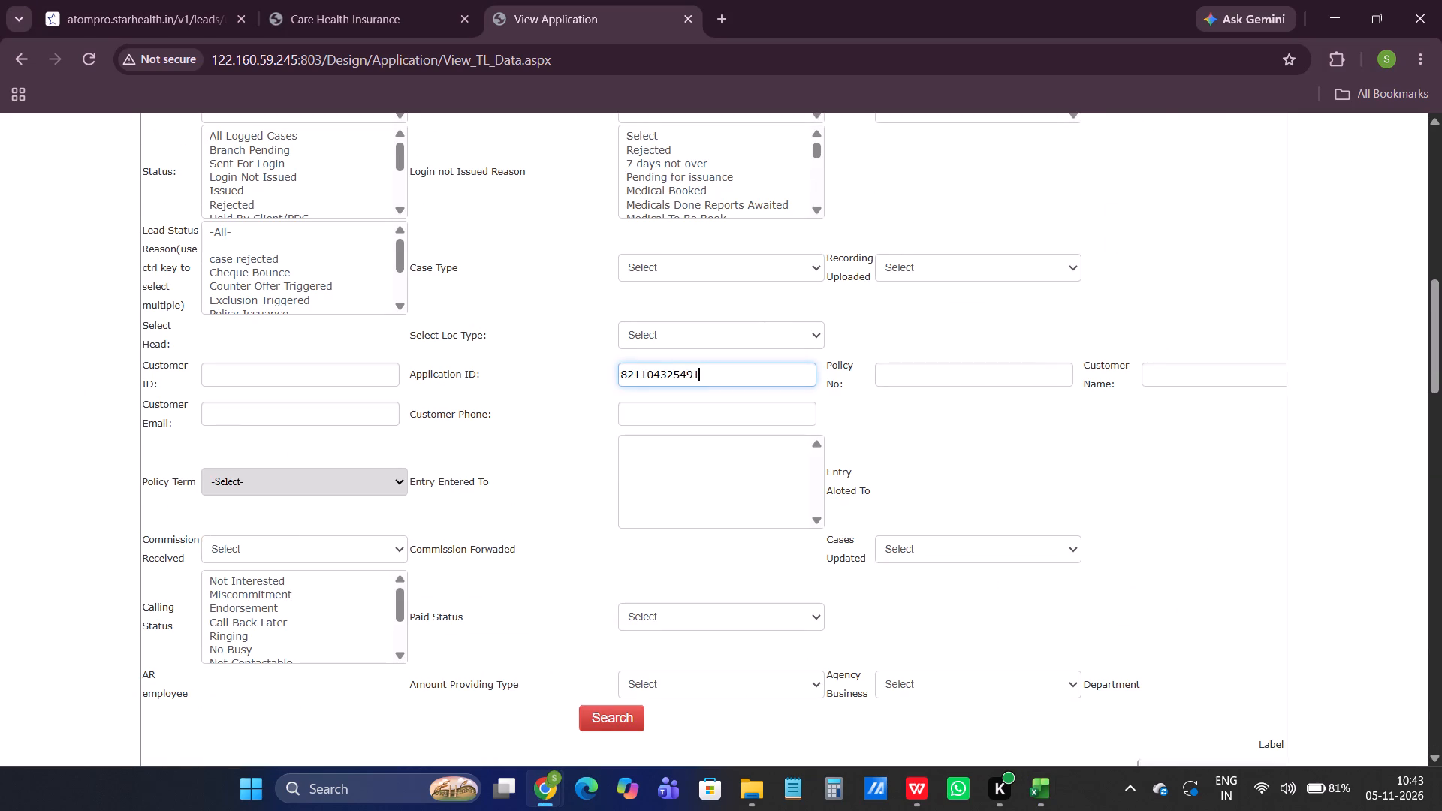
pyautogui.scroll(-2, 561, 364)
pyautogui.click(591, 402)
pyautogui.scroll(-5, 523, 276)
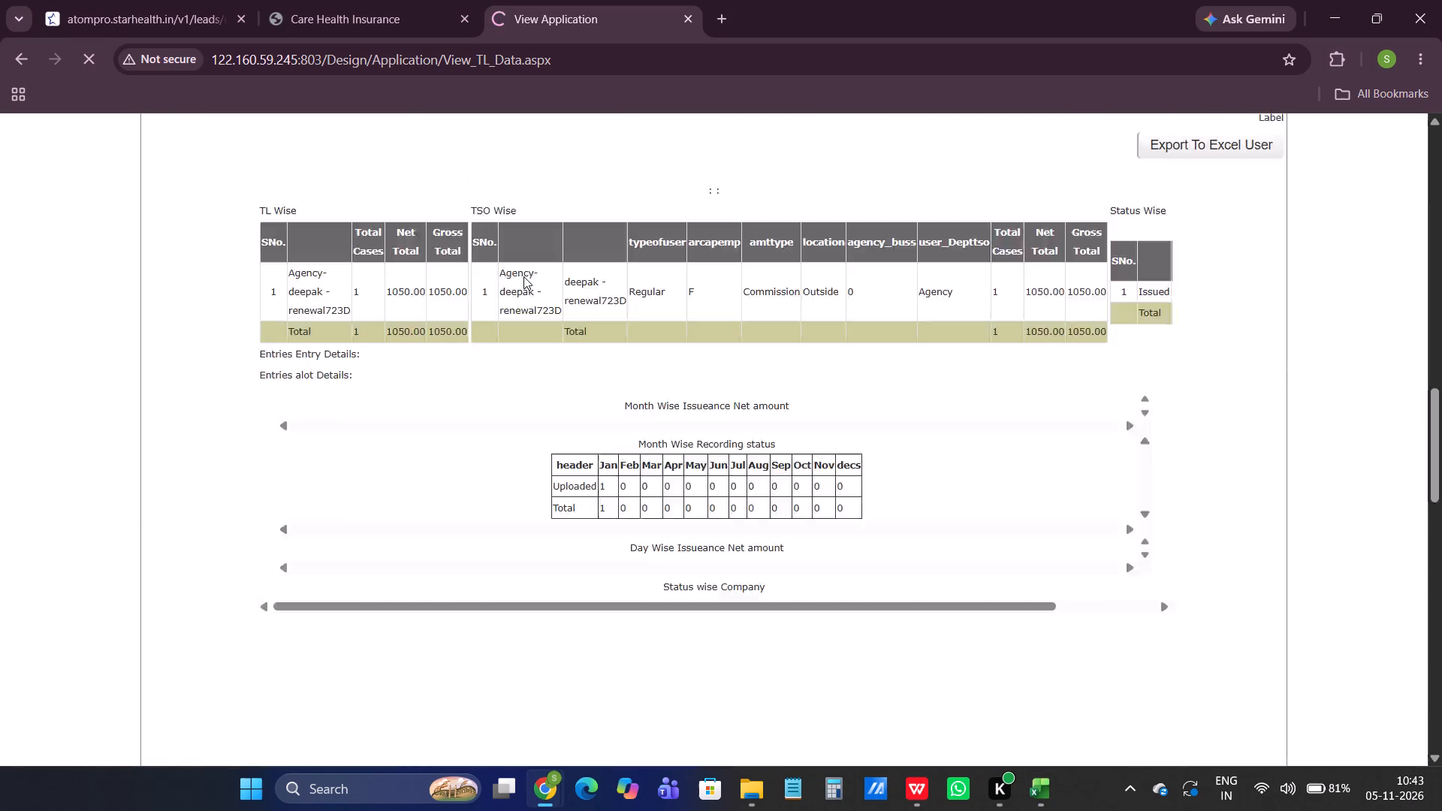
pyautogui.scroll(-20, 523, 276)
pyautogui.scroll(-16, 523, 276)
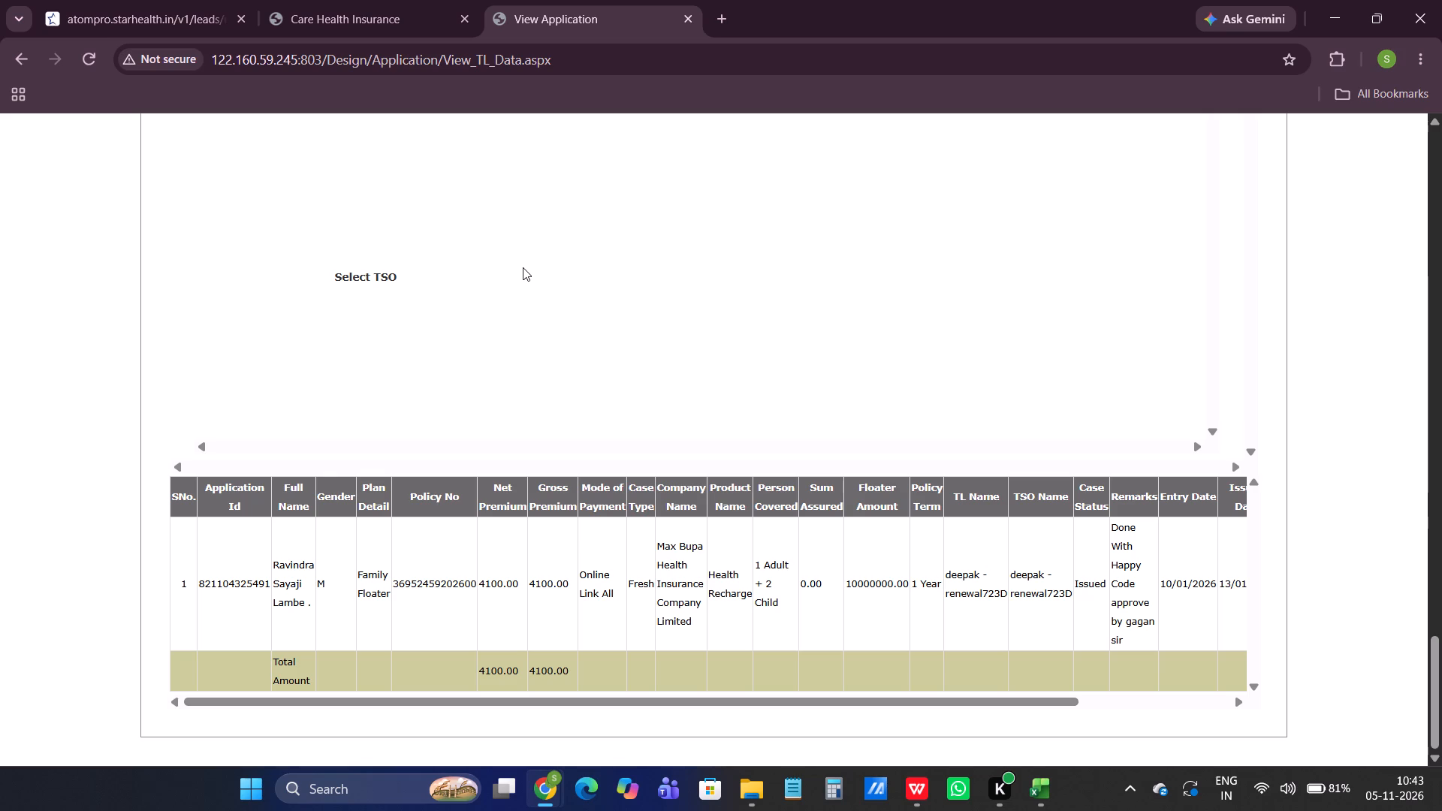
pyautogui.click(523, 267)
pyautogui.scroll(3, 523, 267)
pyautogui.scroll(-9, 523, 267)
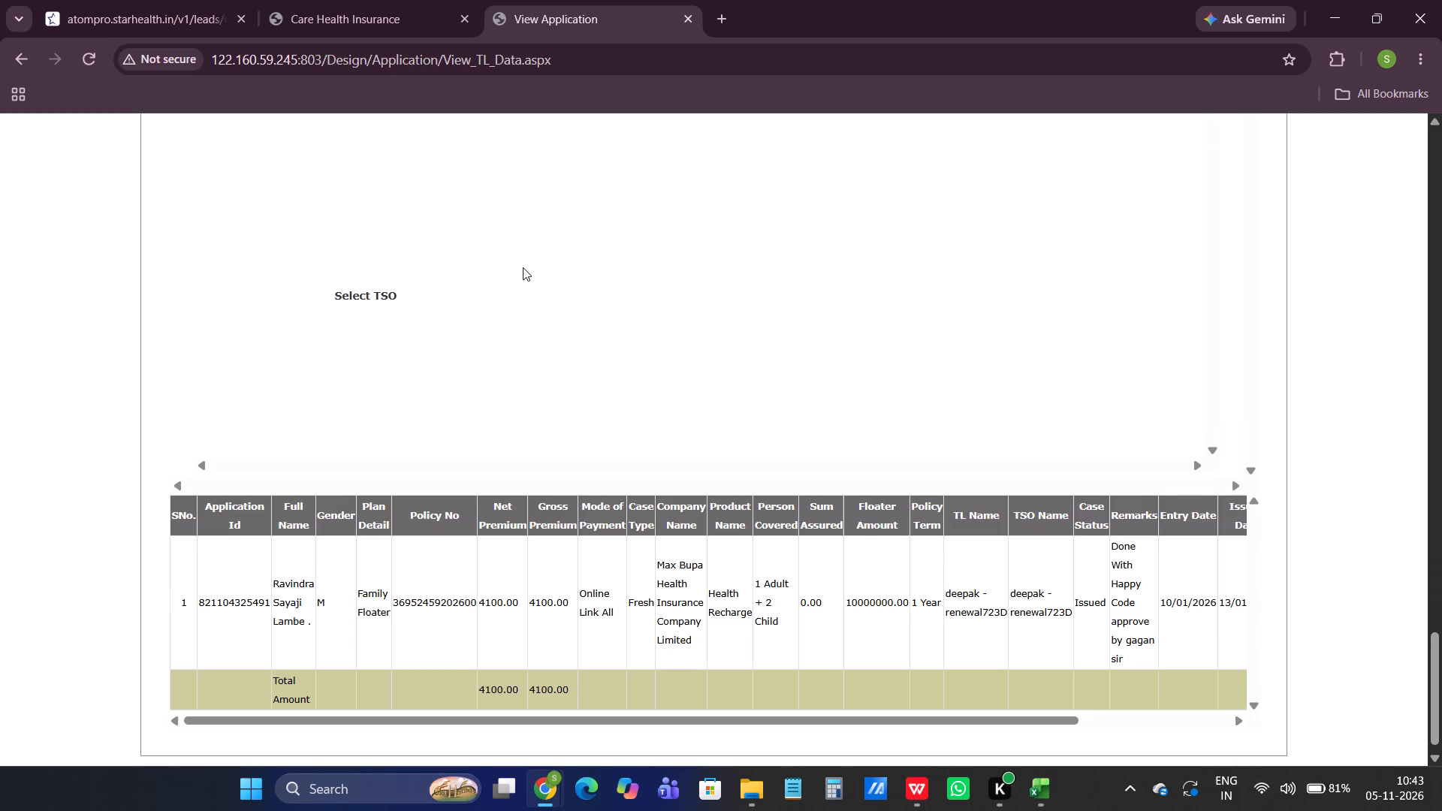
pyautogui.scroll(-4, 523, 267)
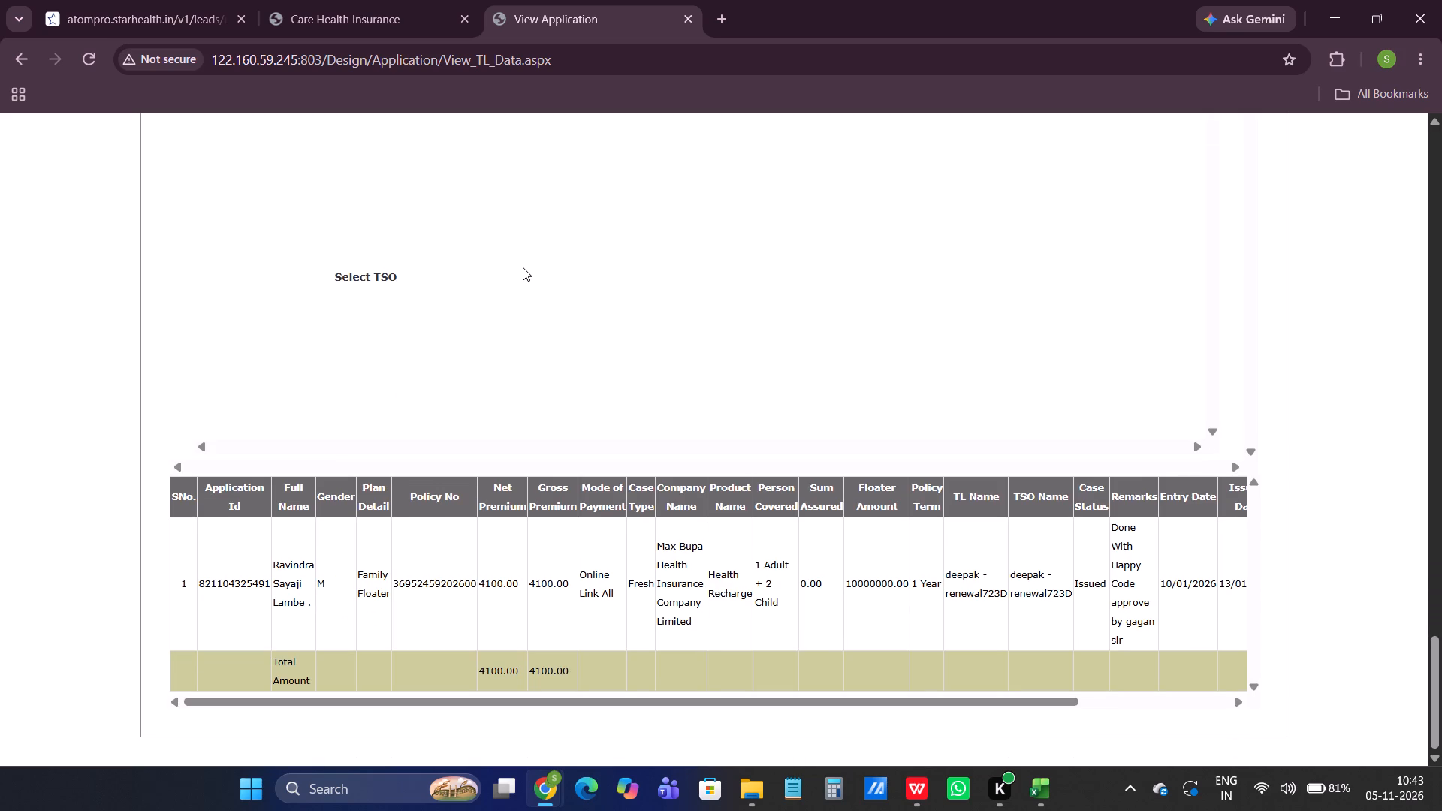
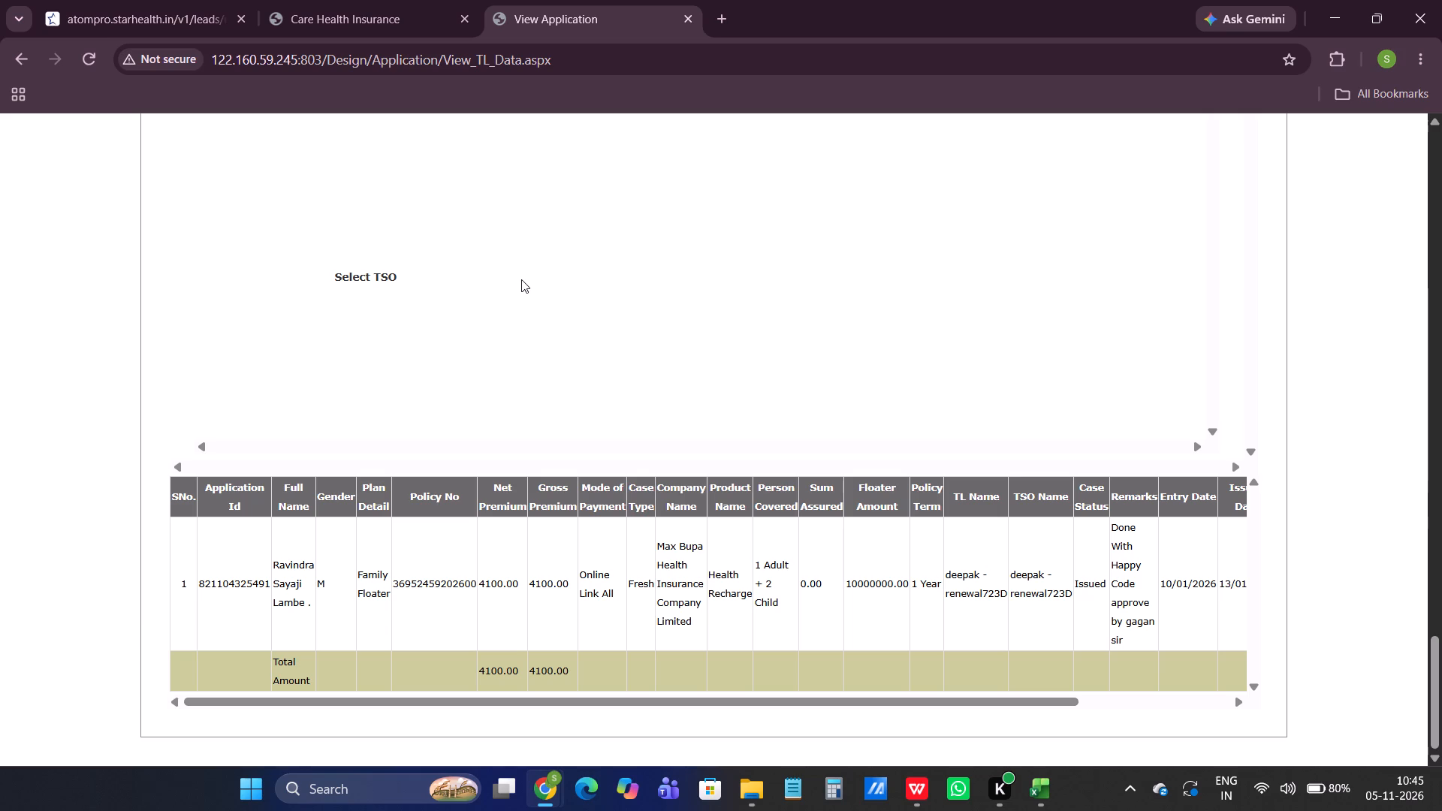
# Return to the payout pending workbook and enter "DONE WITH HAPPY CODE" under remarks on portal in row 13.
pyautogui.hotkey('alt', 'Tab')
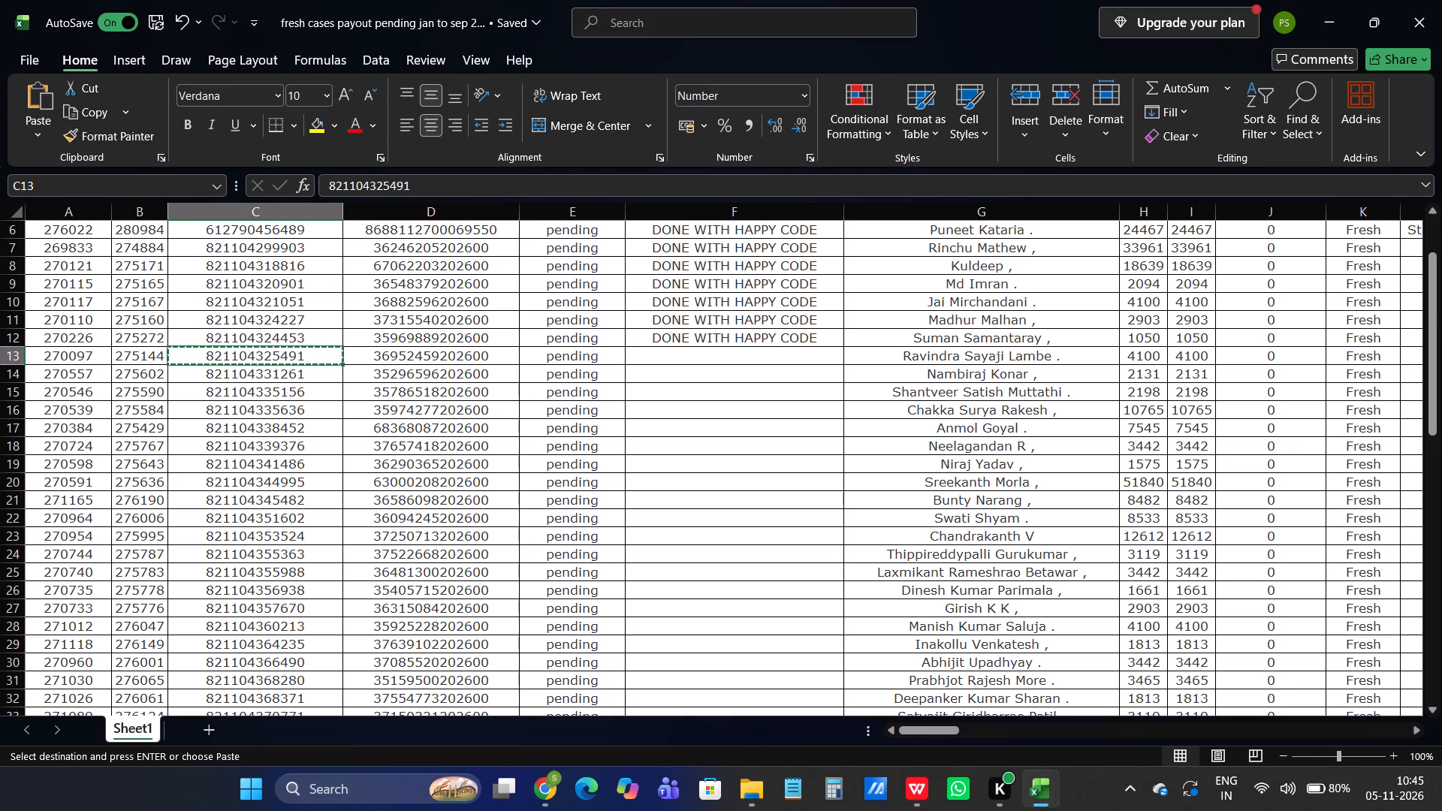
pyautogui.press('Tab')
pyautogui.press('Tab')
pyautogui.press('Tab')
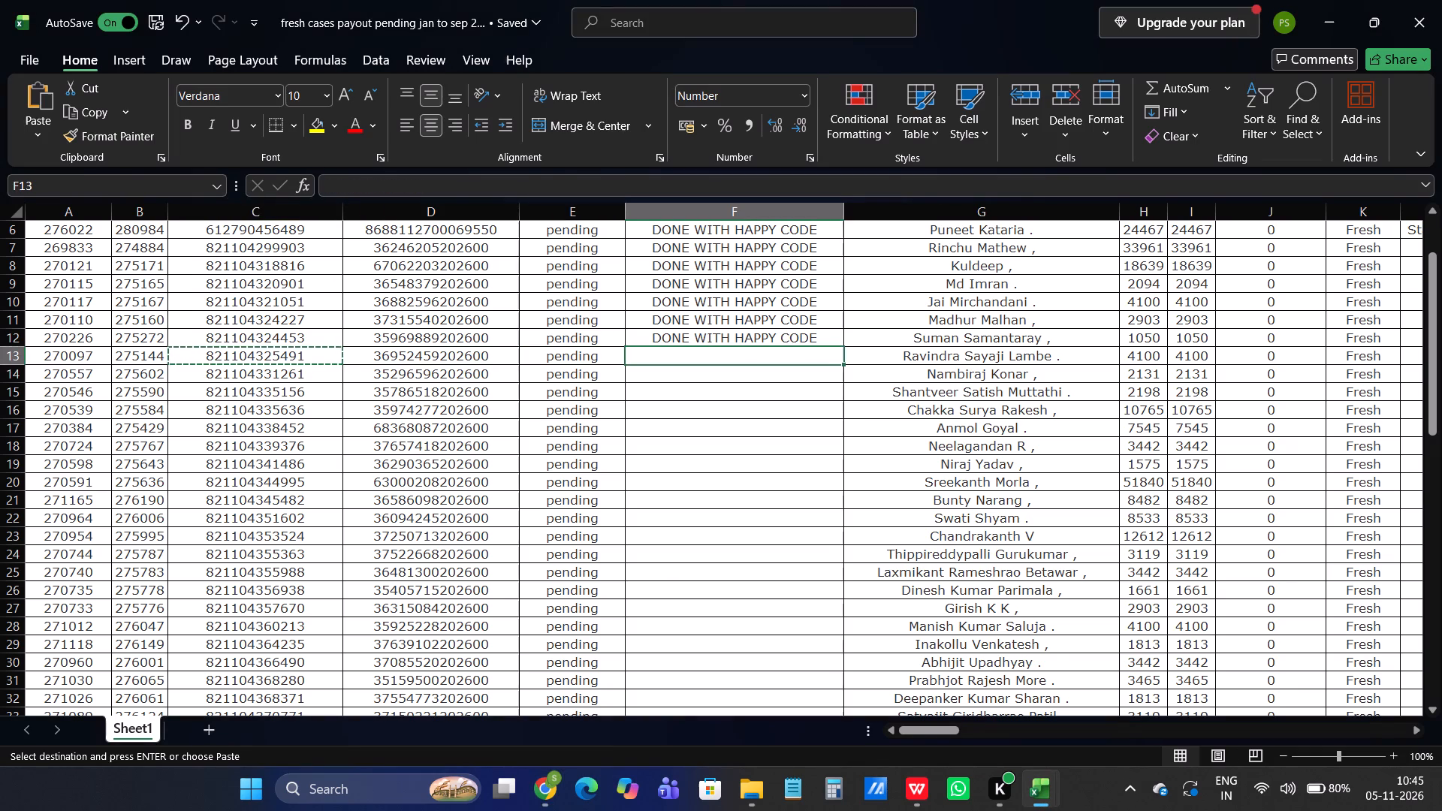
pyautogui.press('d')
pyautogui.press('Return')
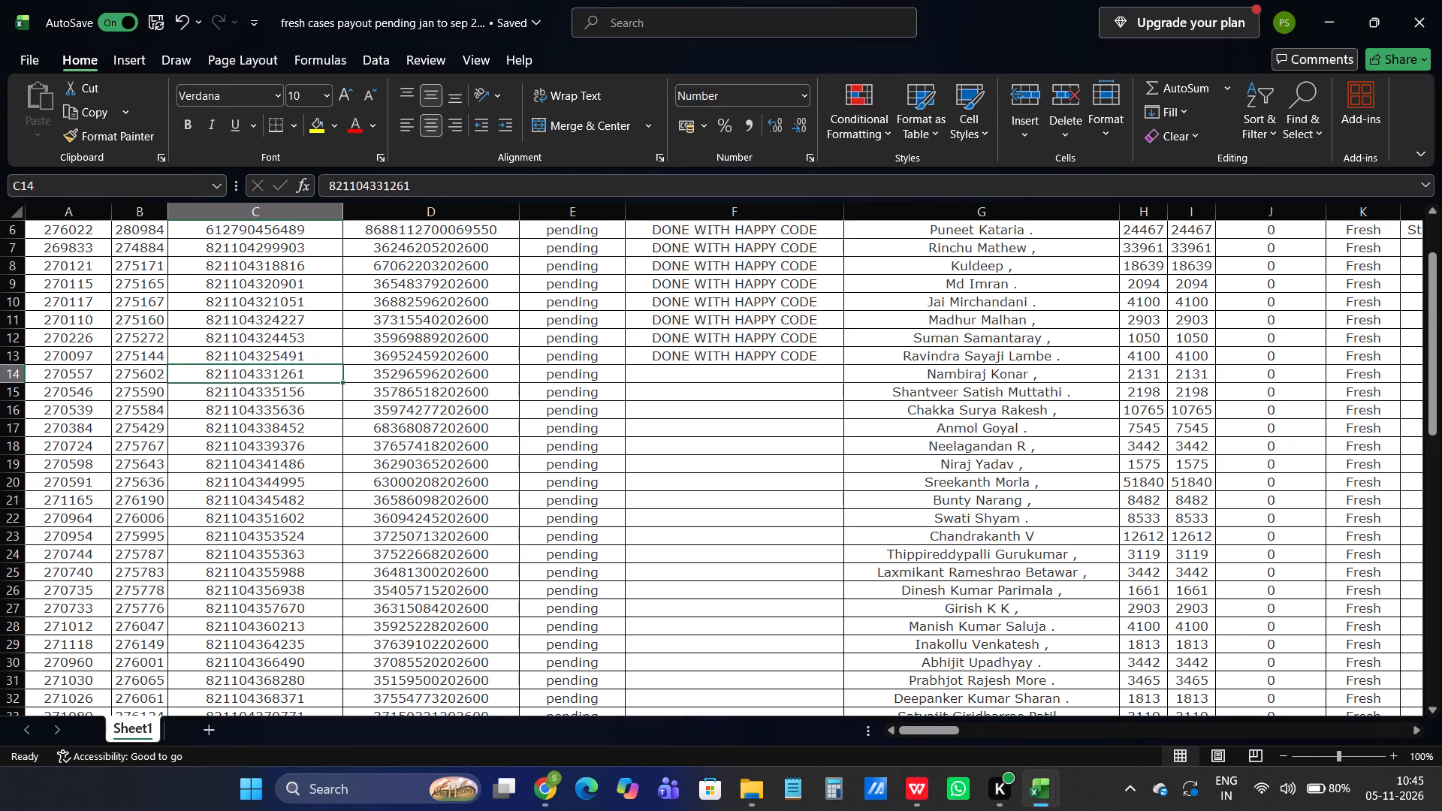
# Copy the APPID from row 14 and search the View Application portal by that Application ID, viewing the case's remarks.
pyautogui.hotkey('ctrl', 'c')
pyautogui.hotkey('alt', 'Tab')
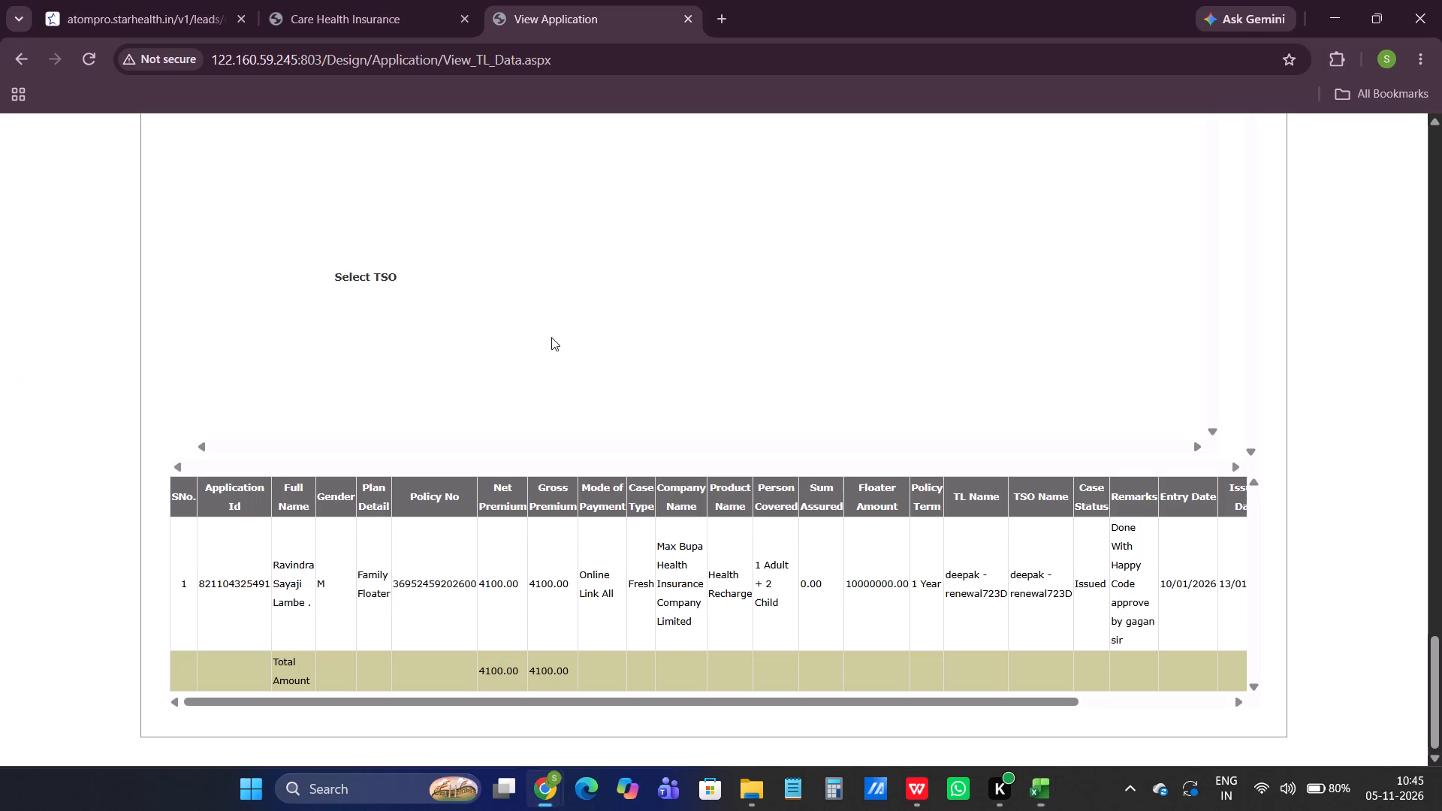
pyautogui.scroll(13, 540, 348)
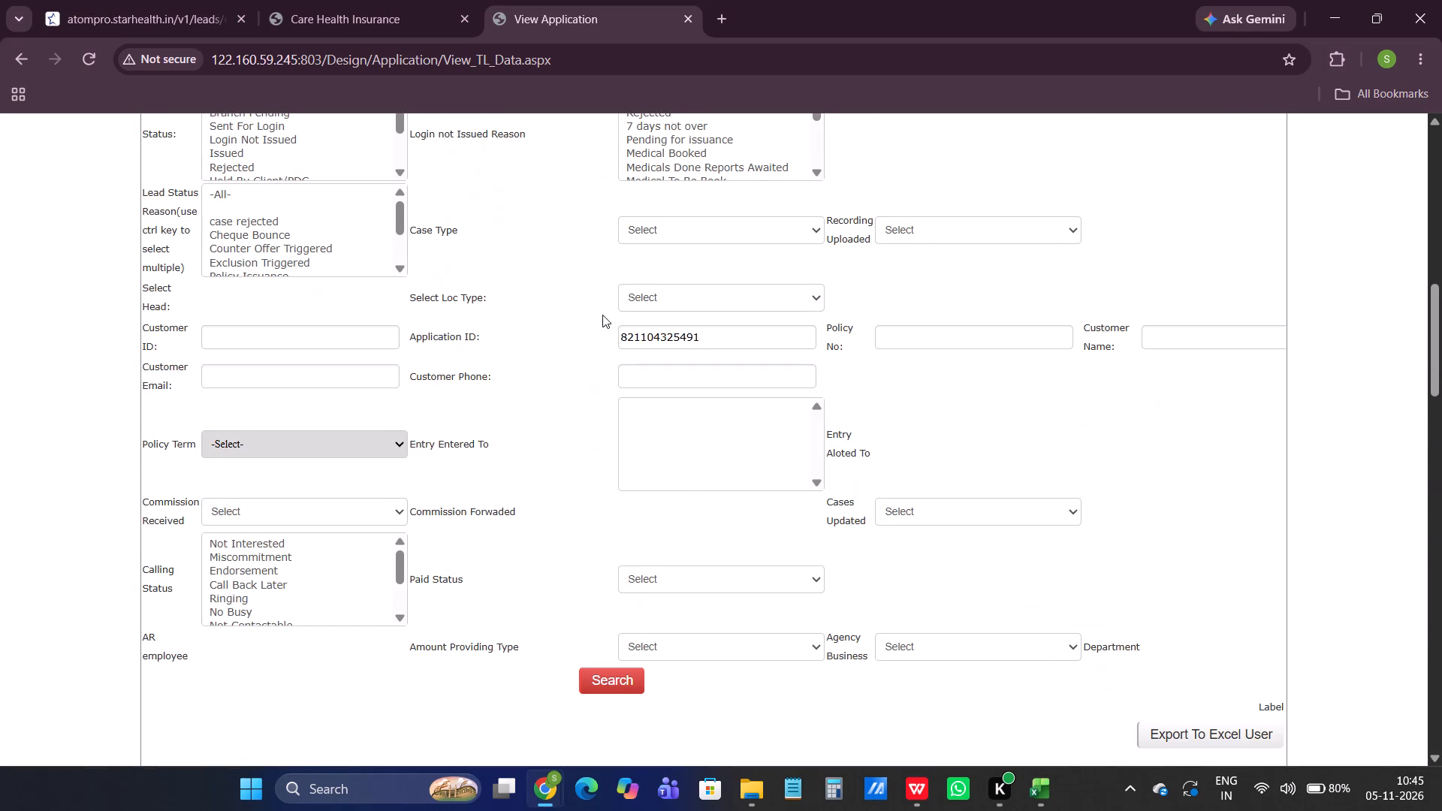
pyautogui.doubleClick(646, 336)
pyautogui.hotkey('ctrl', 'v')
pyautogui.scroll(-1, 491, 360)
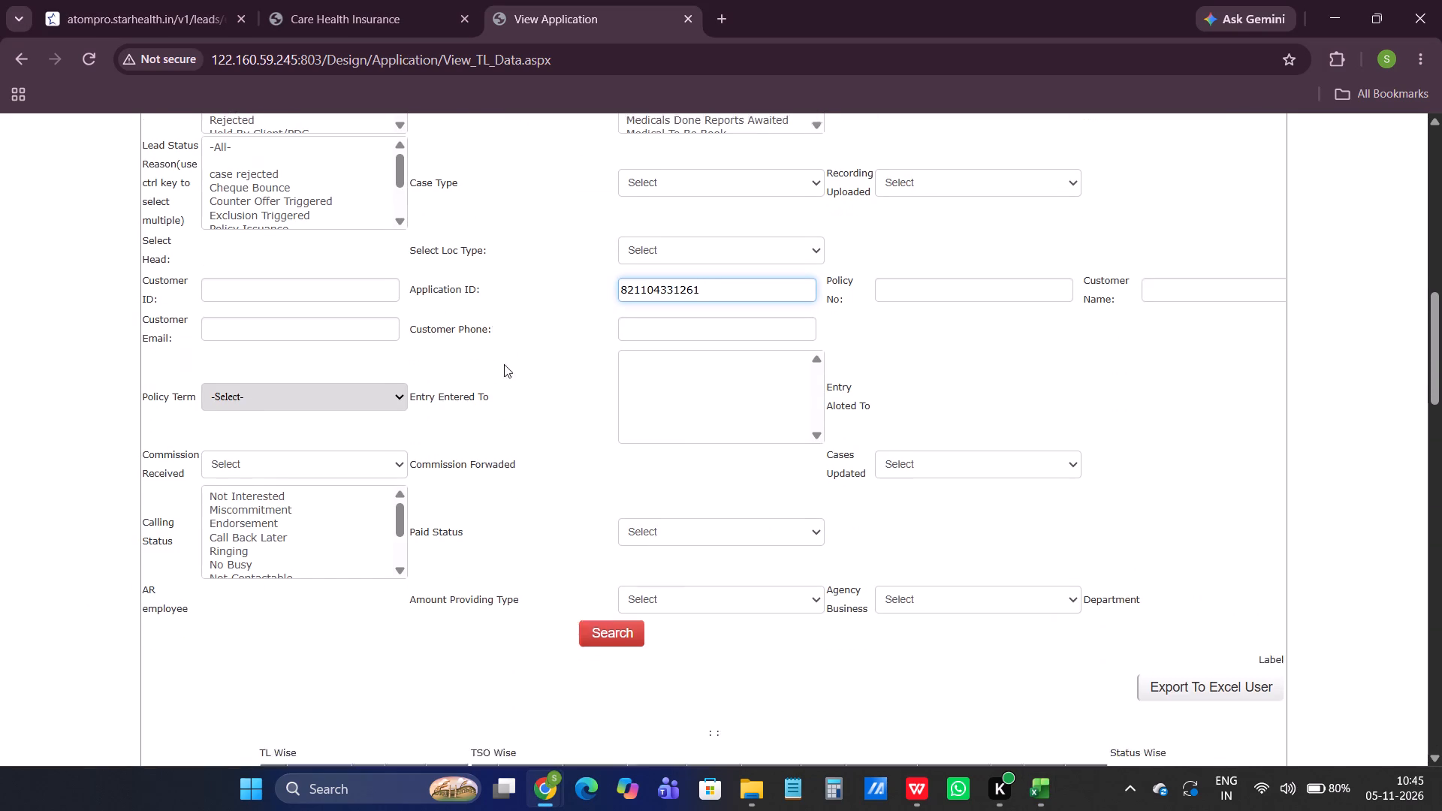
pyautogui.click(590, 527)
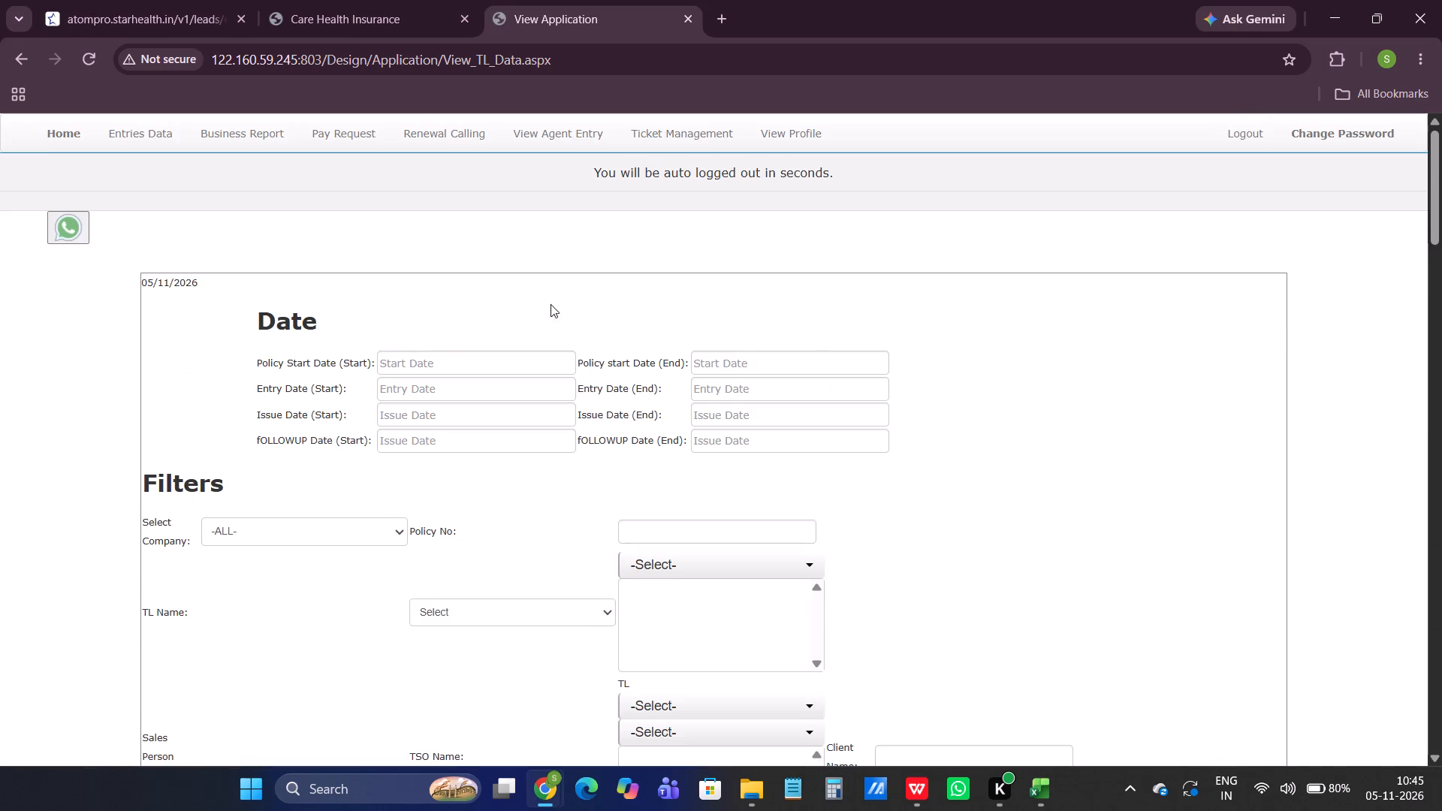
pyautogui.scroll(-20, 481, 328)
pyautogui.scroll(-5, 481, 328)
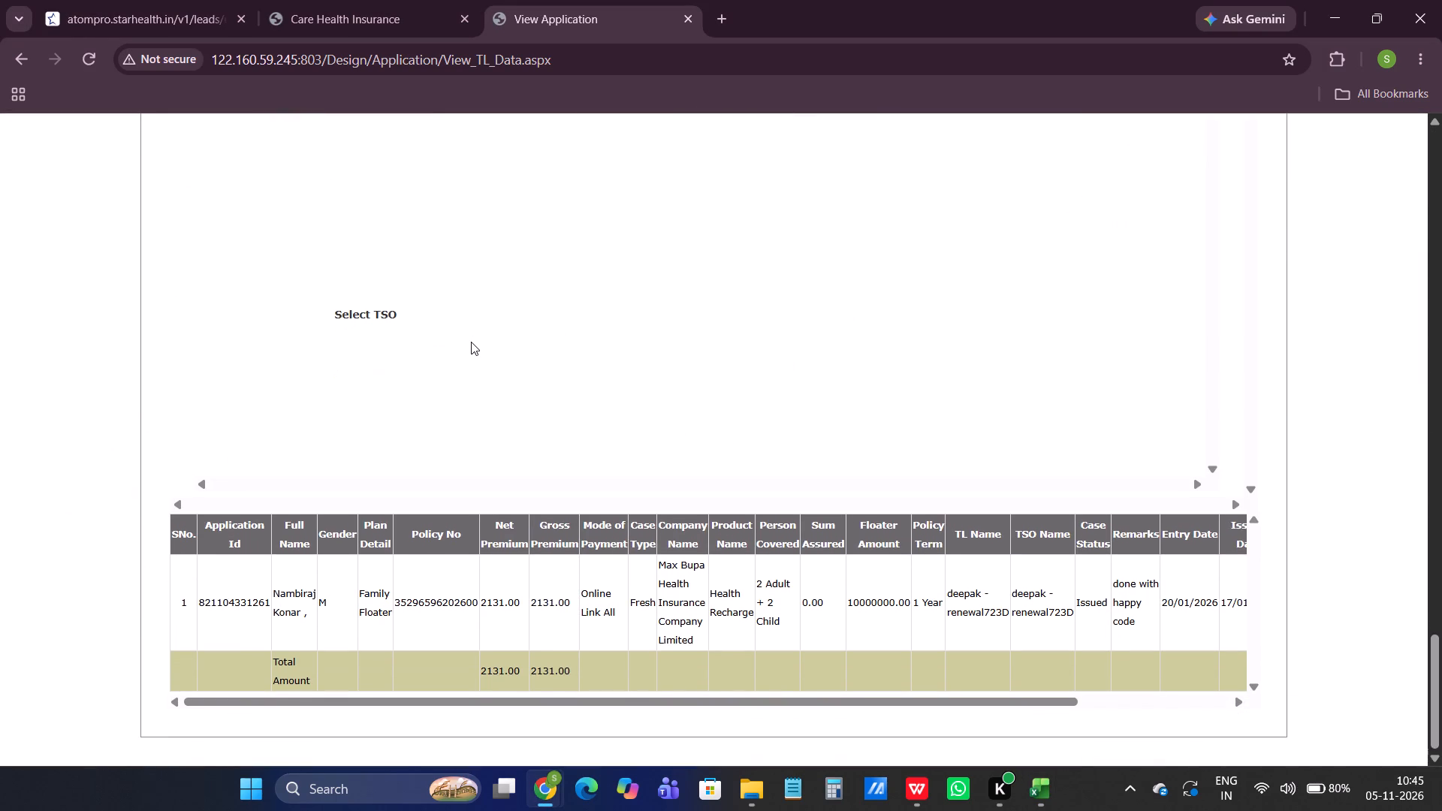
# Return to the payout pending workbook and enter "DONE WITH HAPPY CODE" under remarks on portal in row 14.
pyautogui.hotkey('alt', 'Tab')
pyautogui.press('Tab')
pyautogui.press('Tab')
pyautogui.press('Tab')
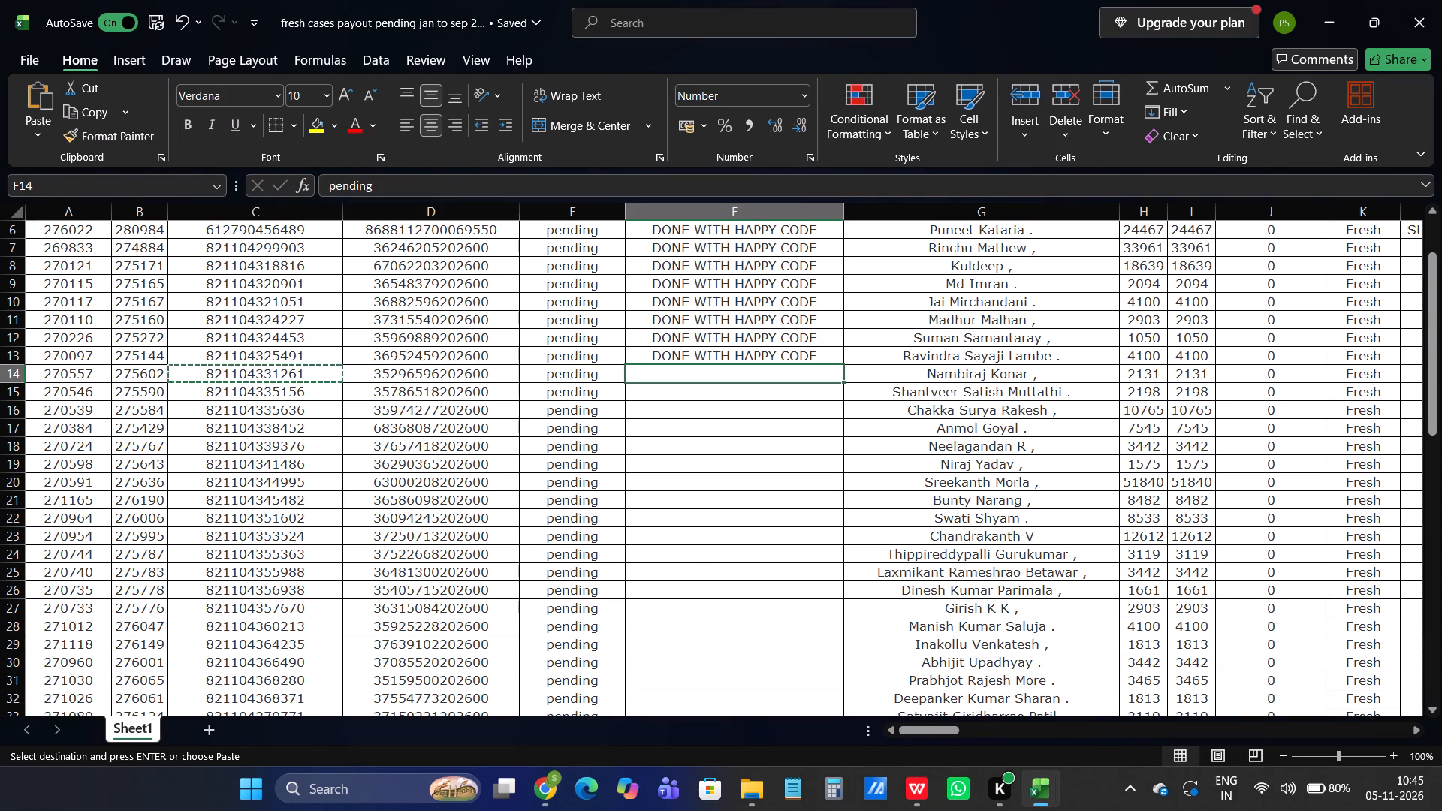
pyautogui.press('d')
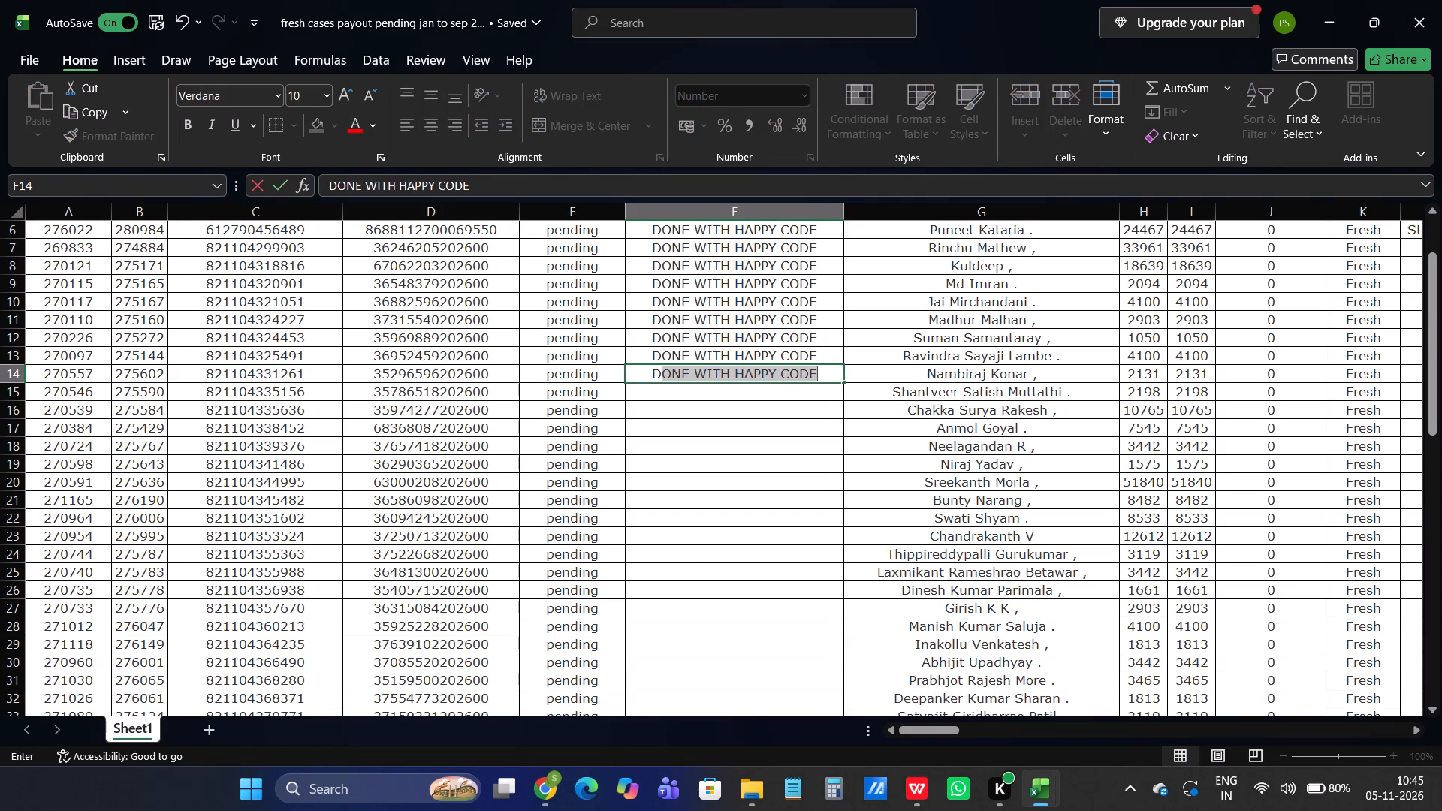
pyautogui.press('Return')
# Copy the APPID from row 15 and search the View Application portal by that Application ID, viewing the case's remarks.
pyautogui.hotkey('ctrl', 'c')
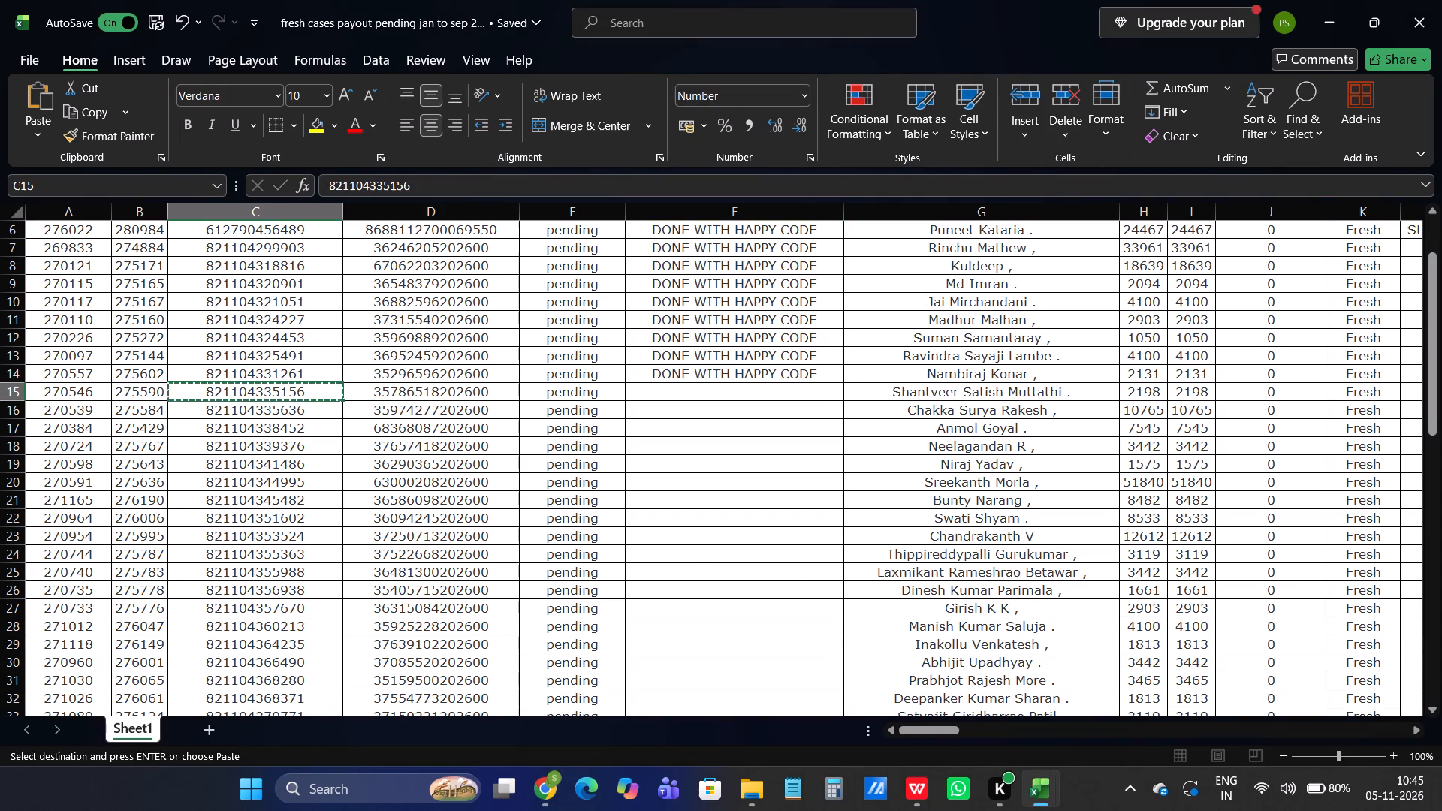
pyautogui.hotkey('alt', 'Tab')
pyautogui.scroll(-1, 471, 342)
pyautogui.scroll(13, 471, 342)
pyautogui.scroll(-1, 469, 345)
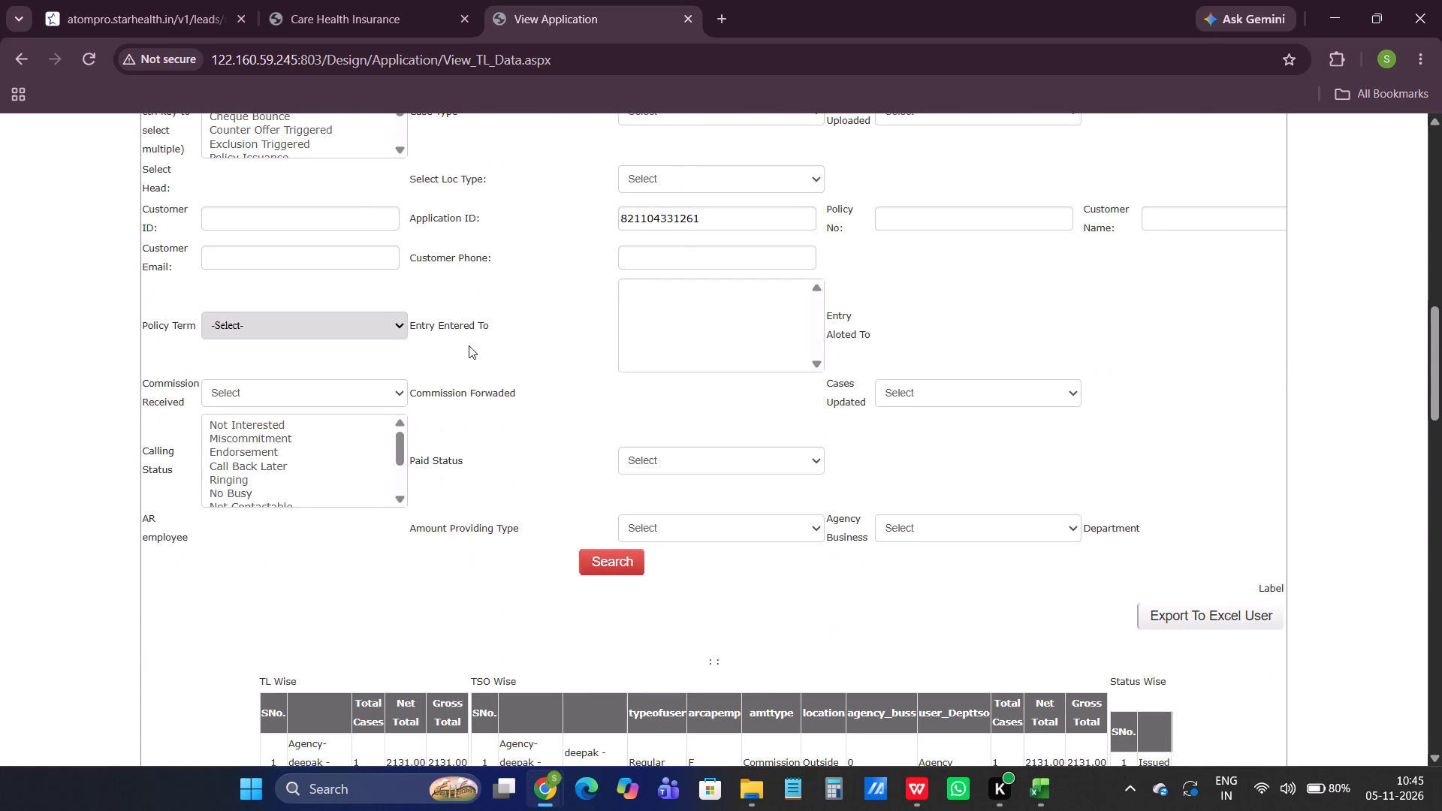
pyautogui.click(678, 220)
pyautogui.click(668, 216)
pyautogui.doubleClick(668, 215)
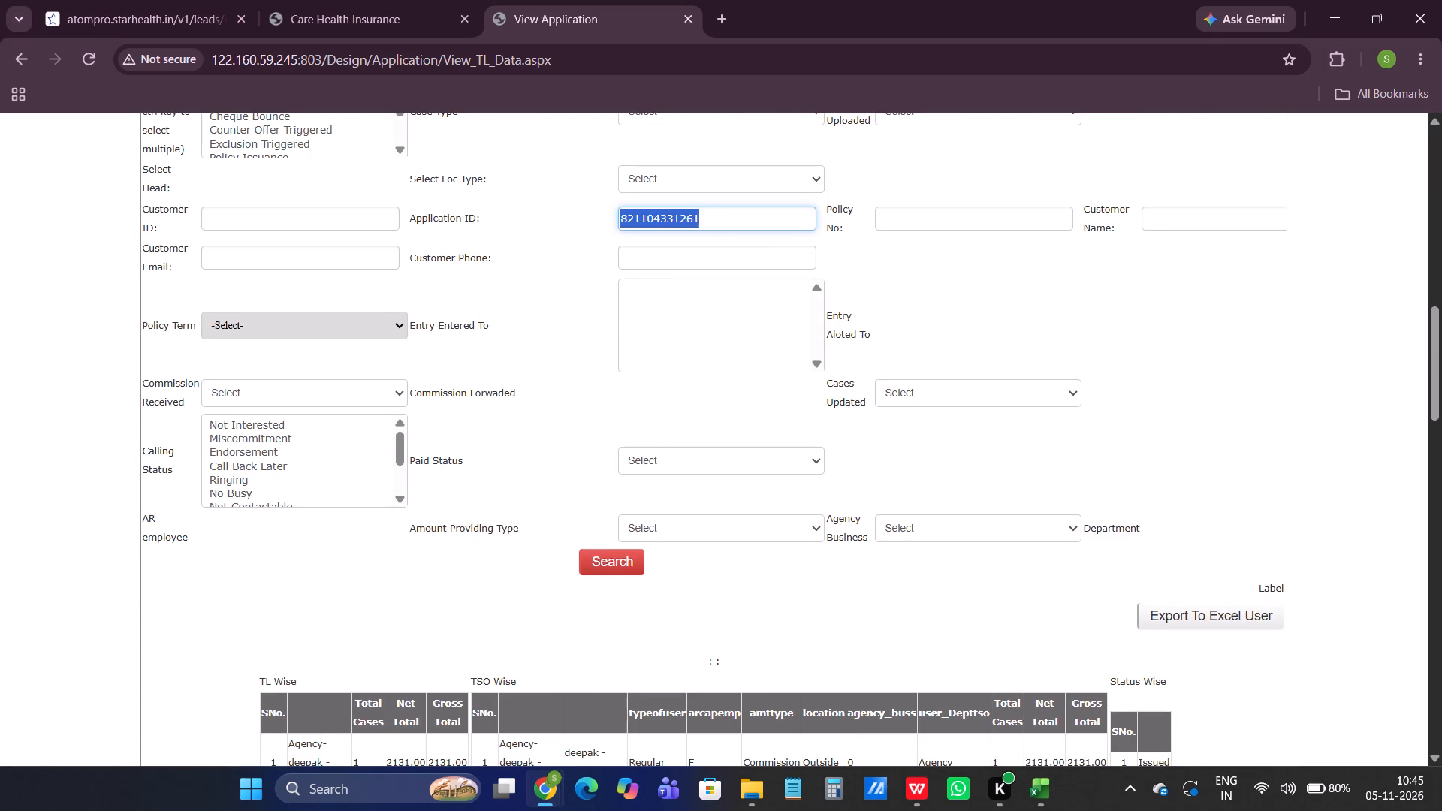
pyautogui.hotkey('ctrl', 'v')
pyautogui.scroll(-1, 520, 325)
pyautogui.click(601, 402)
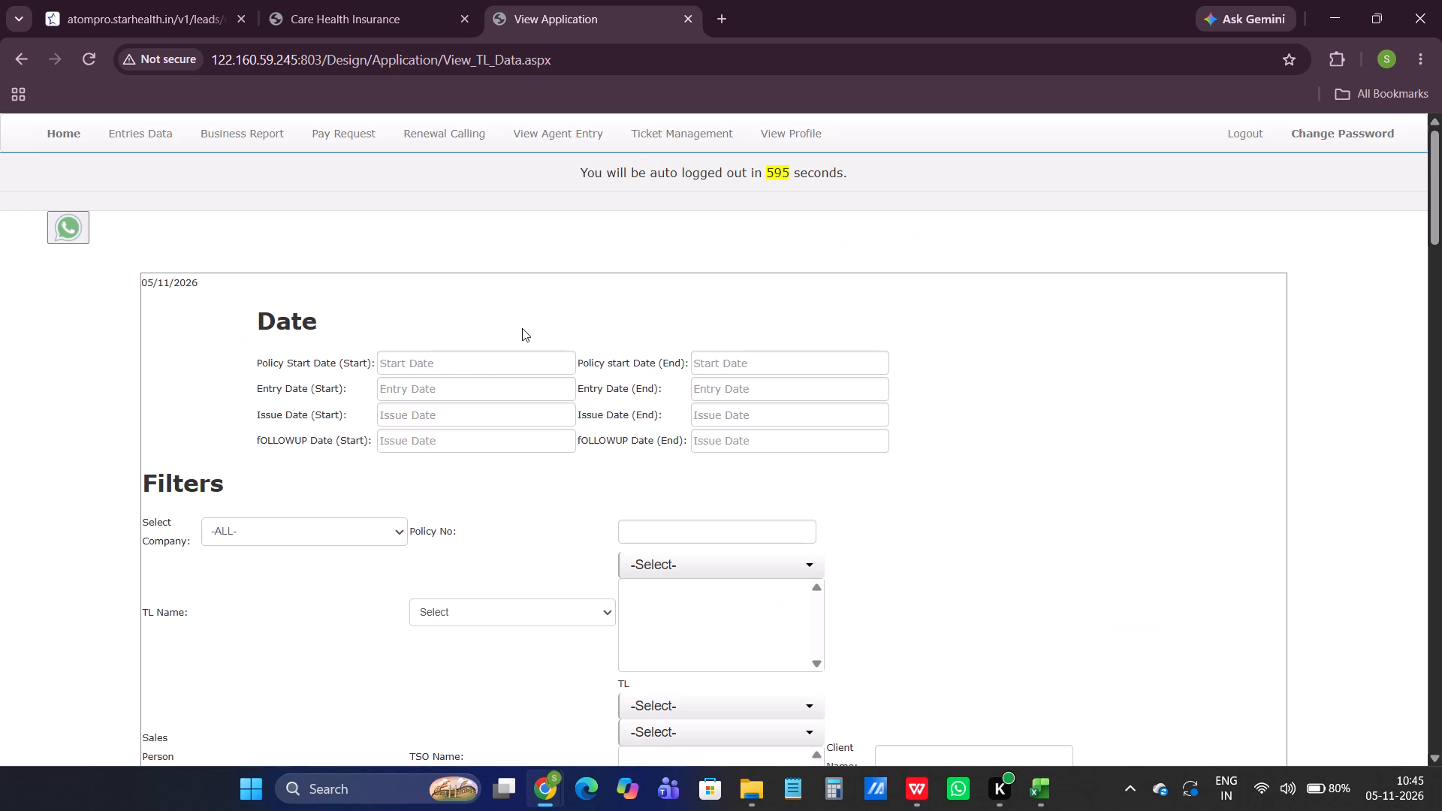
pyautogui.scroll(-15, 522, 328)
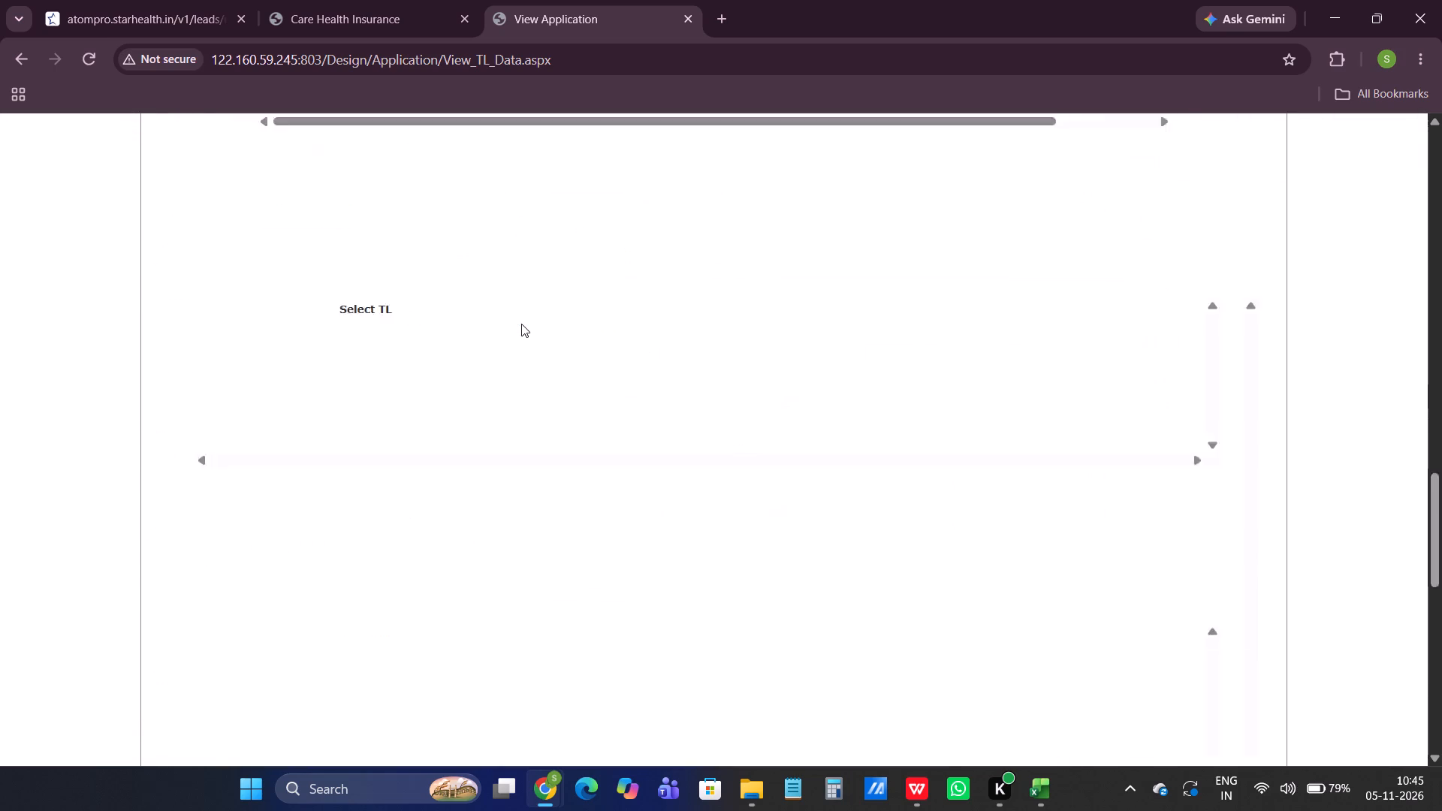
pyautogui.scroll(-12, 521, 324)
# Return to the payout pending workbook and enter "DONE WITH HAPPY CODE" under remarks on portal in row 15.
pyautogui.hotkey('alt', 'Tab')
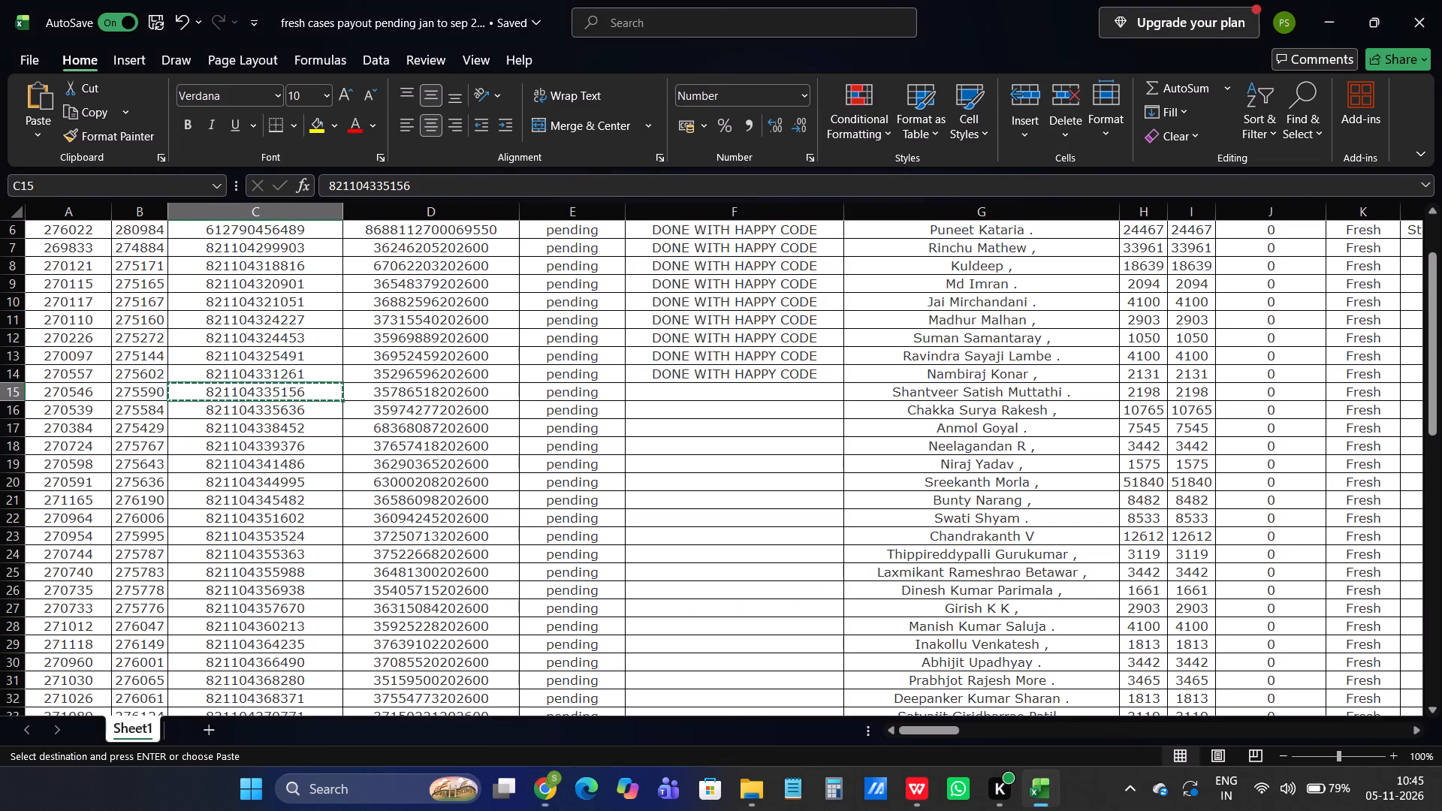
pyautogui.press('Tab')
pyautogui.press('Tab')
pyautogui.press('Tab')
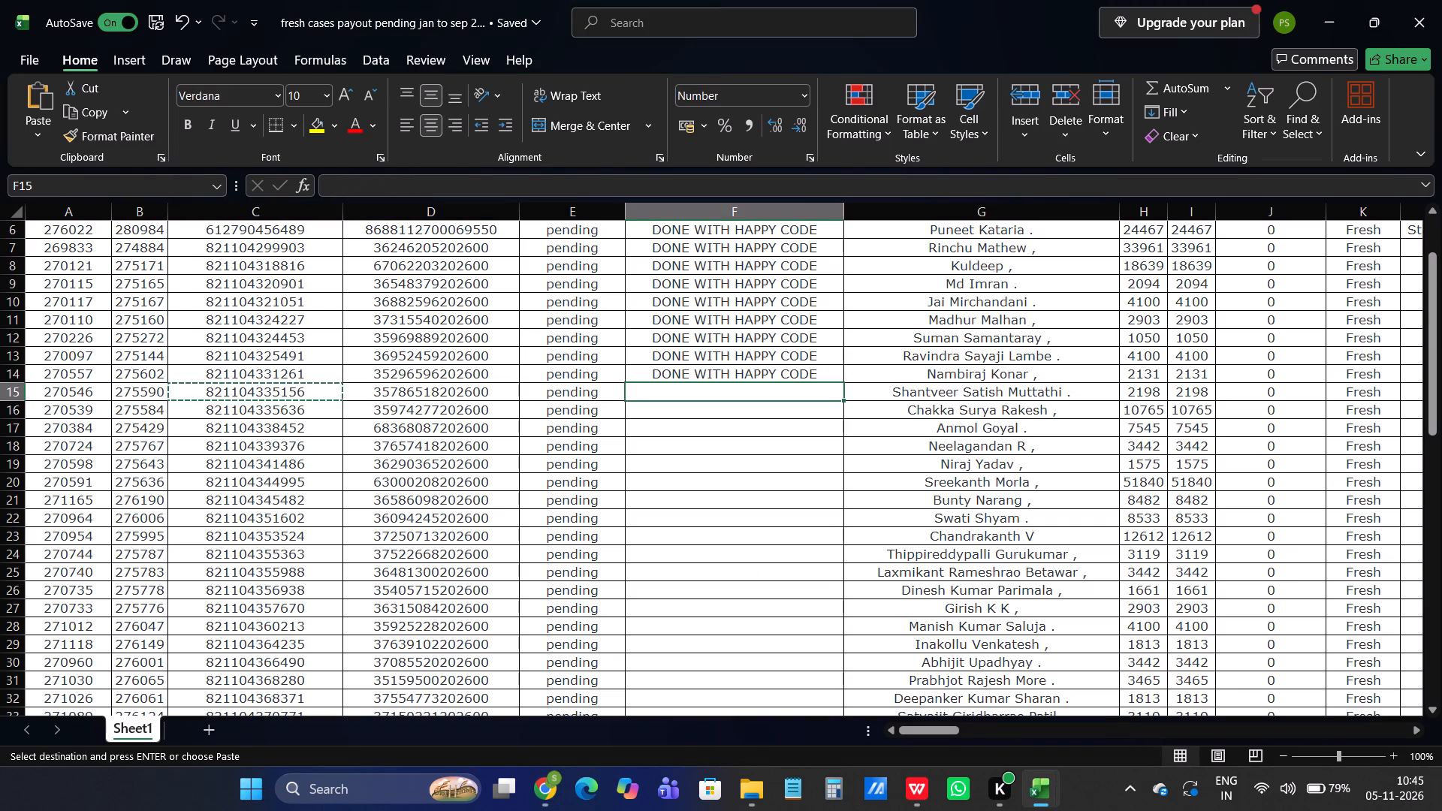
pyautogui.press('d')
pyautogui.press('Return')
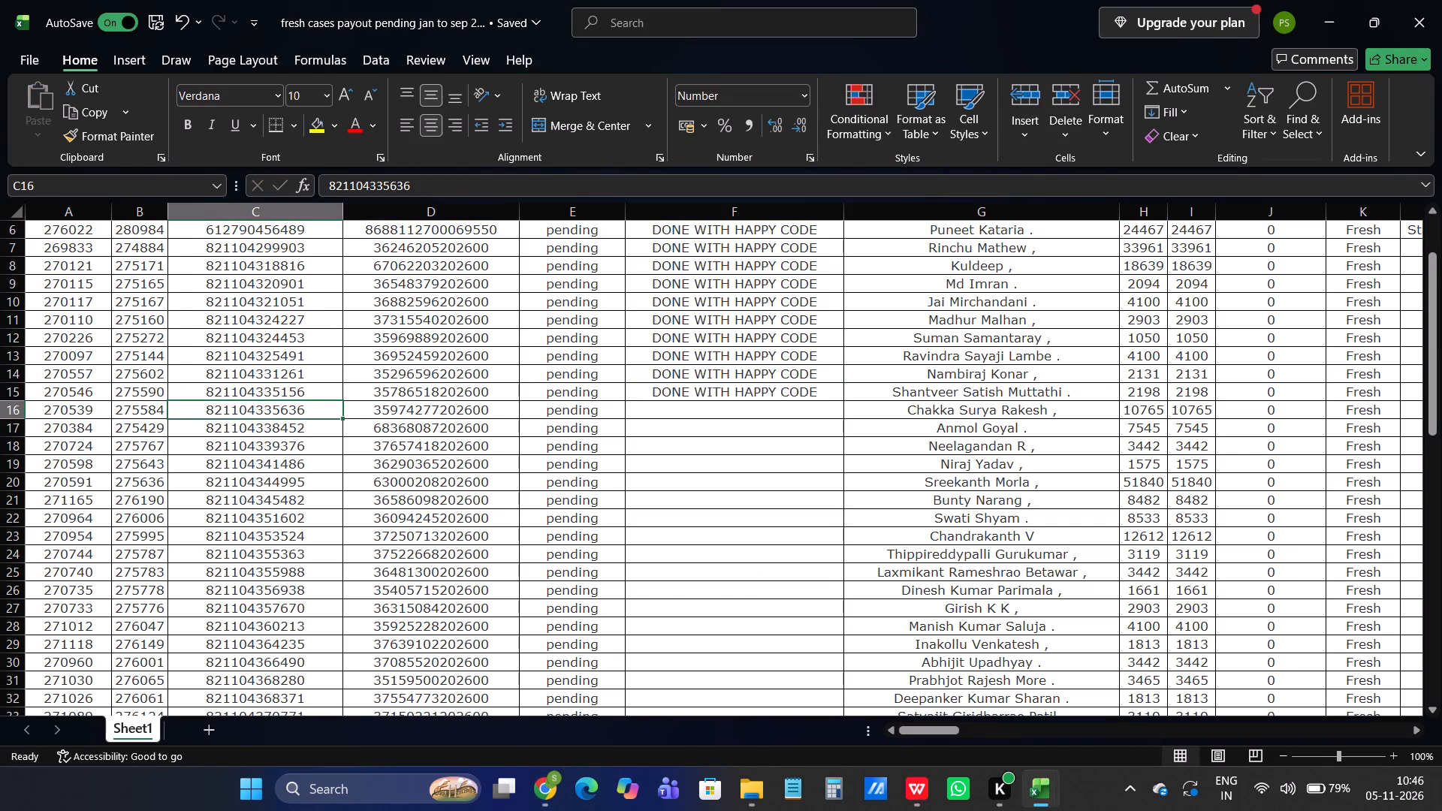
# Copy the APPID from row 16 and search the View Application portal by that Application ID, viewing the case's remarks.
pyautogui.hotkey('ctrl', 'c')
pyautogui.hotkey('alt', 'Tab')
pyautogui.scroll(2, 523, 321)
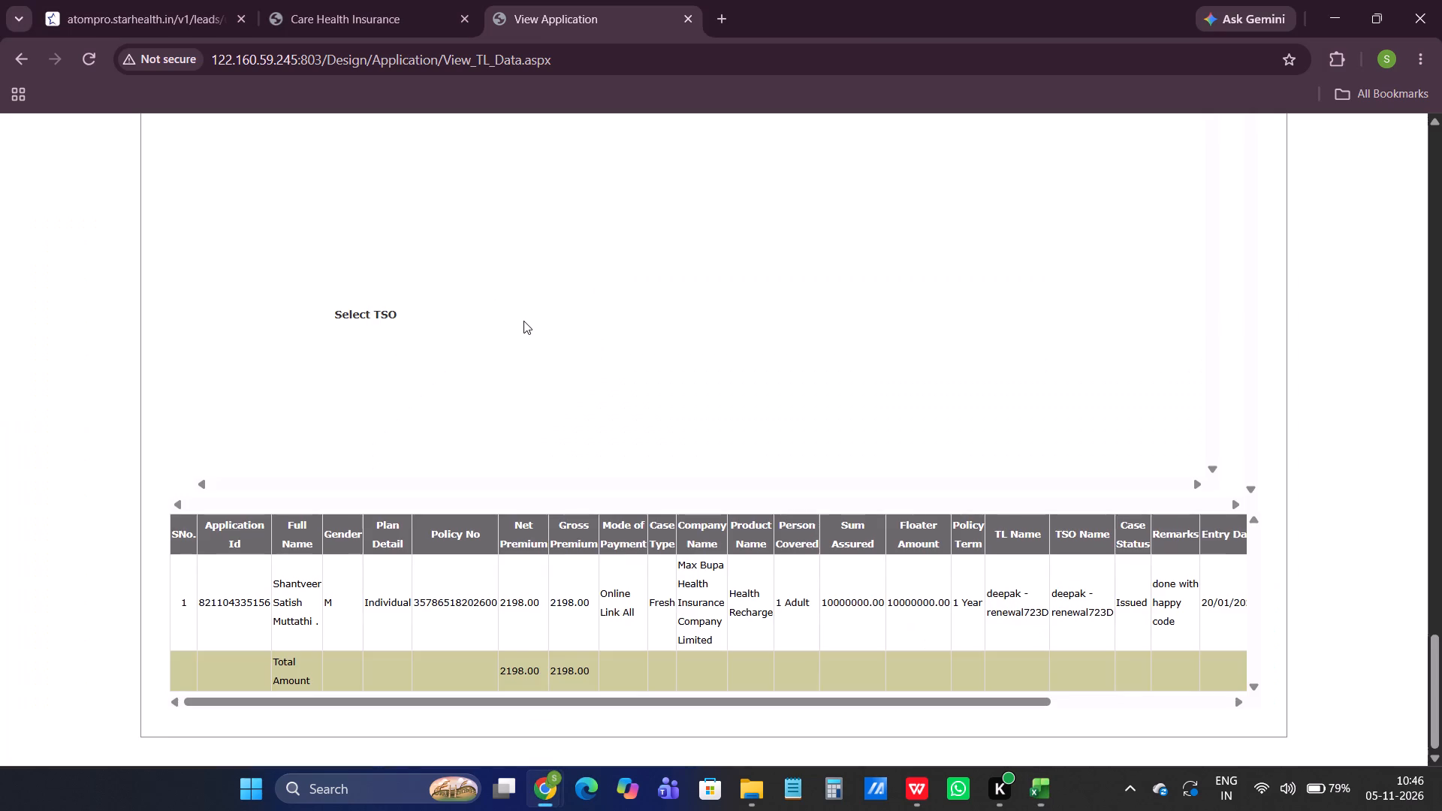
pyautogui.scroll(13, 523, 321)
pyautogui.scroll(-2, 543, 331)
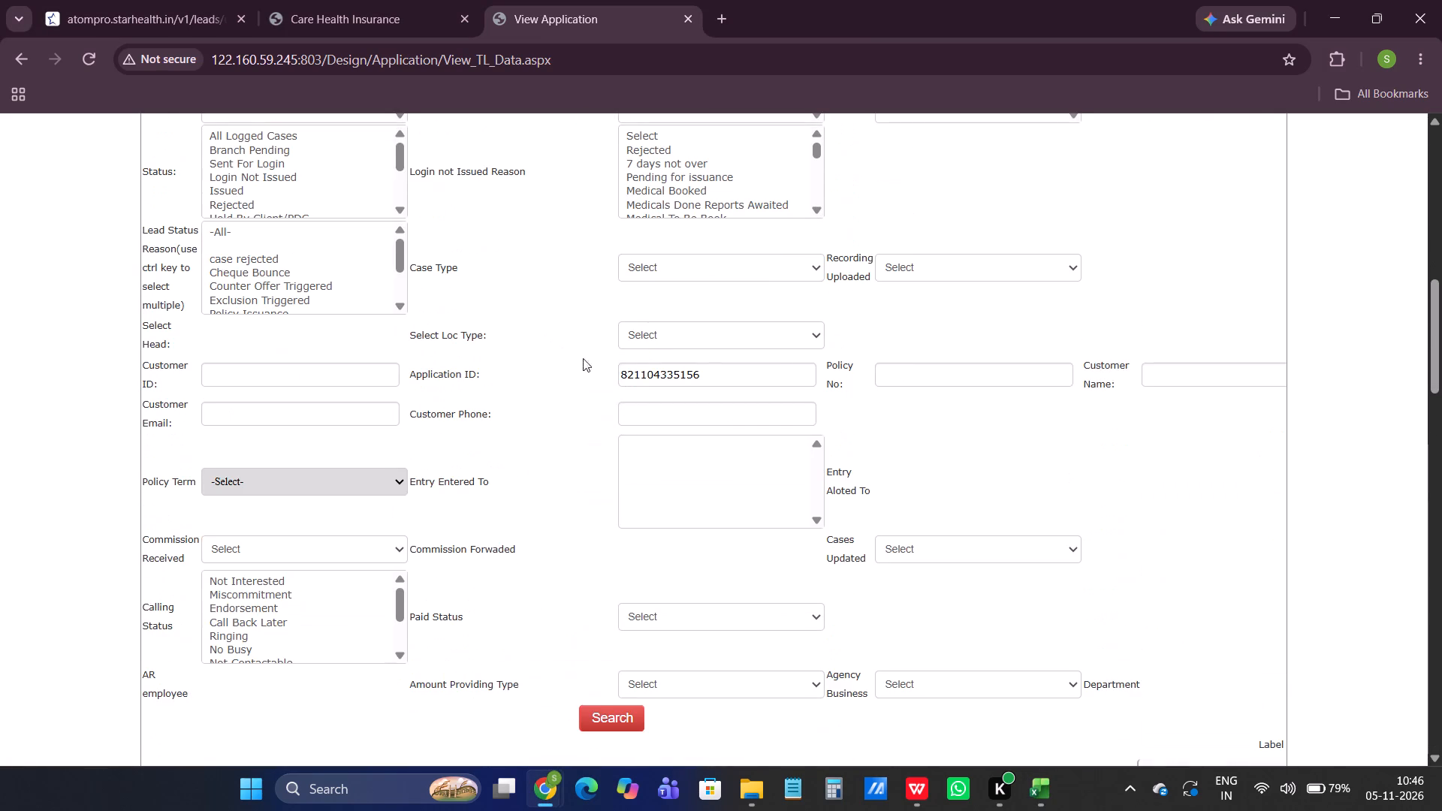
pyautogui.doubleClick(644, 372)
pyautogui.hotkey('ctrl', 'v')
pyautogui.scroll(-2, 572, 402)
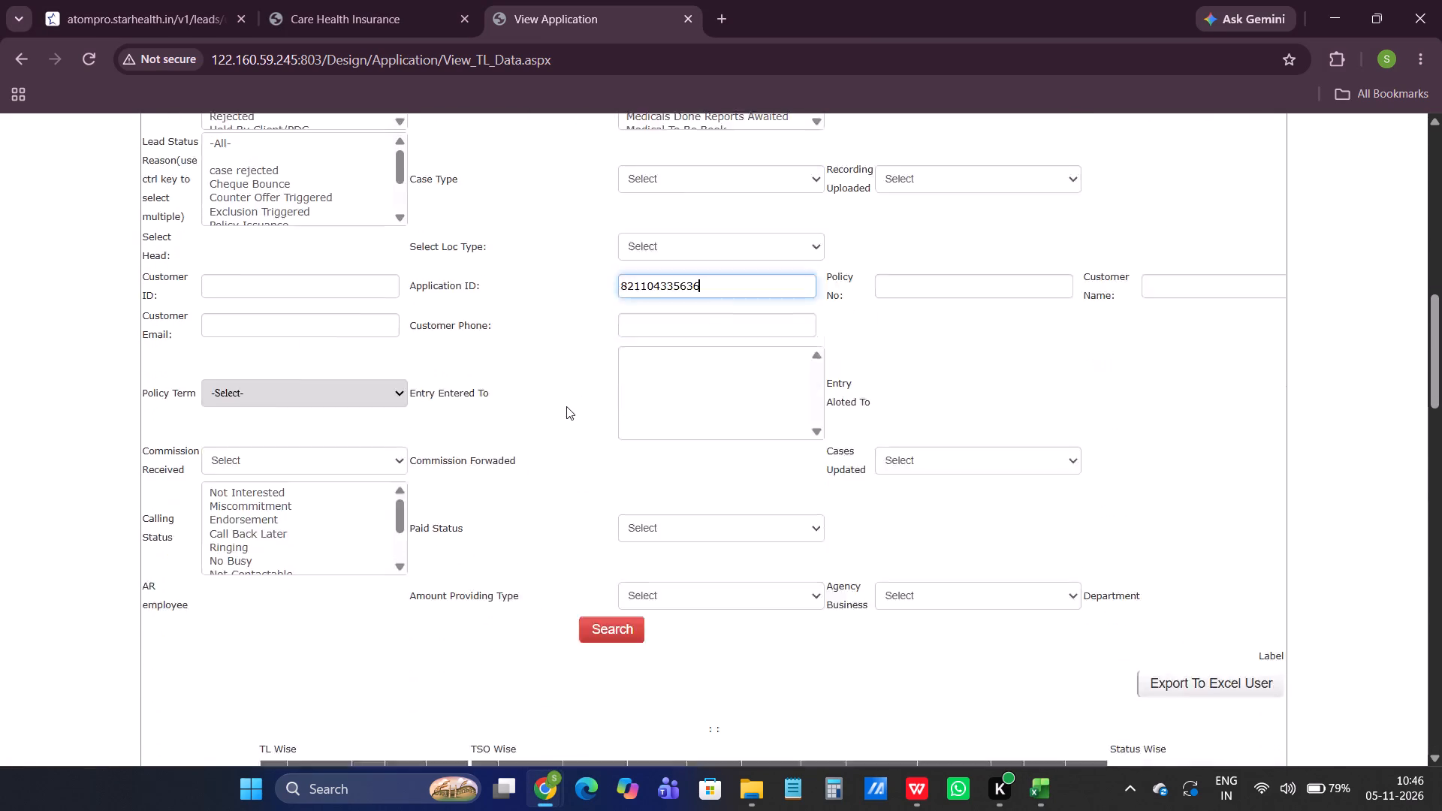
pyautogui.click(591, 409)
pyautogui.scroll(-17, 548, 302)
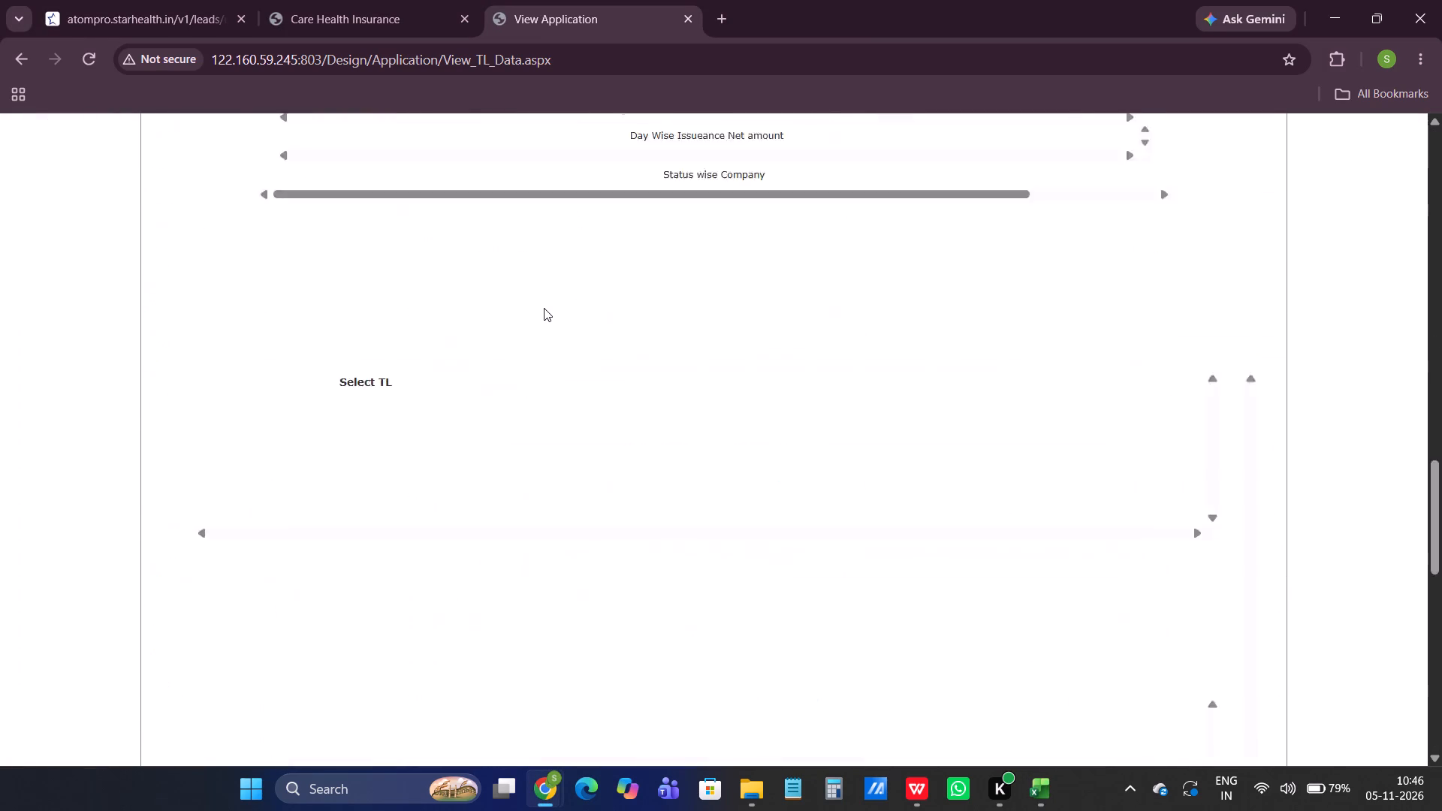
pyautogui.scroll(-11, 544, 308)
# Return to the payout pending workbook and enter "DONE WITH HAPPY CODE" under remarks on portal in row 16.
pyautogui.hotkey('alt', 'Tab')
pyautogui.press('Tab')
pyautogui.press('Tab')
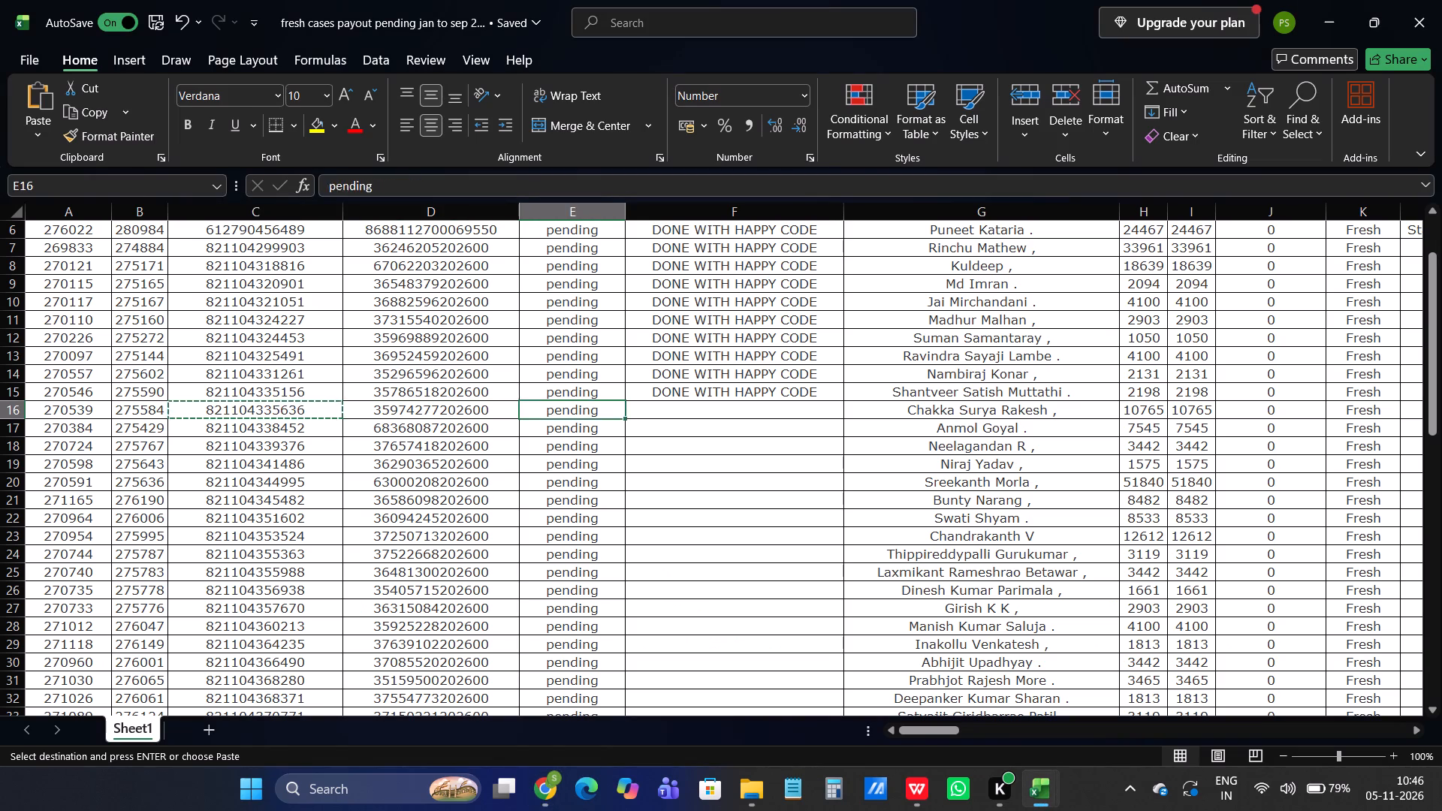
pyautogui.press('Tab')
pyautogui.press('d')
pyautogui.press('Return')
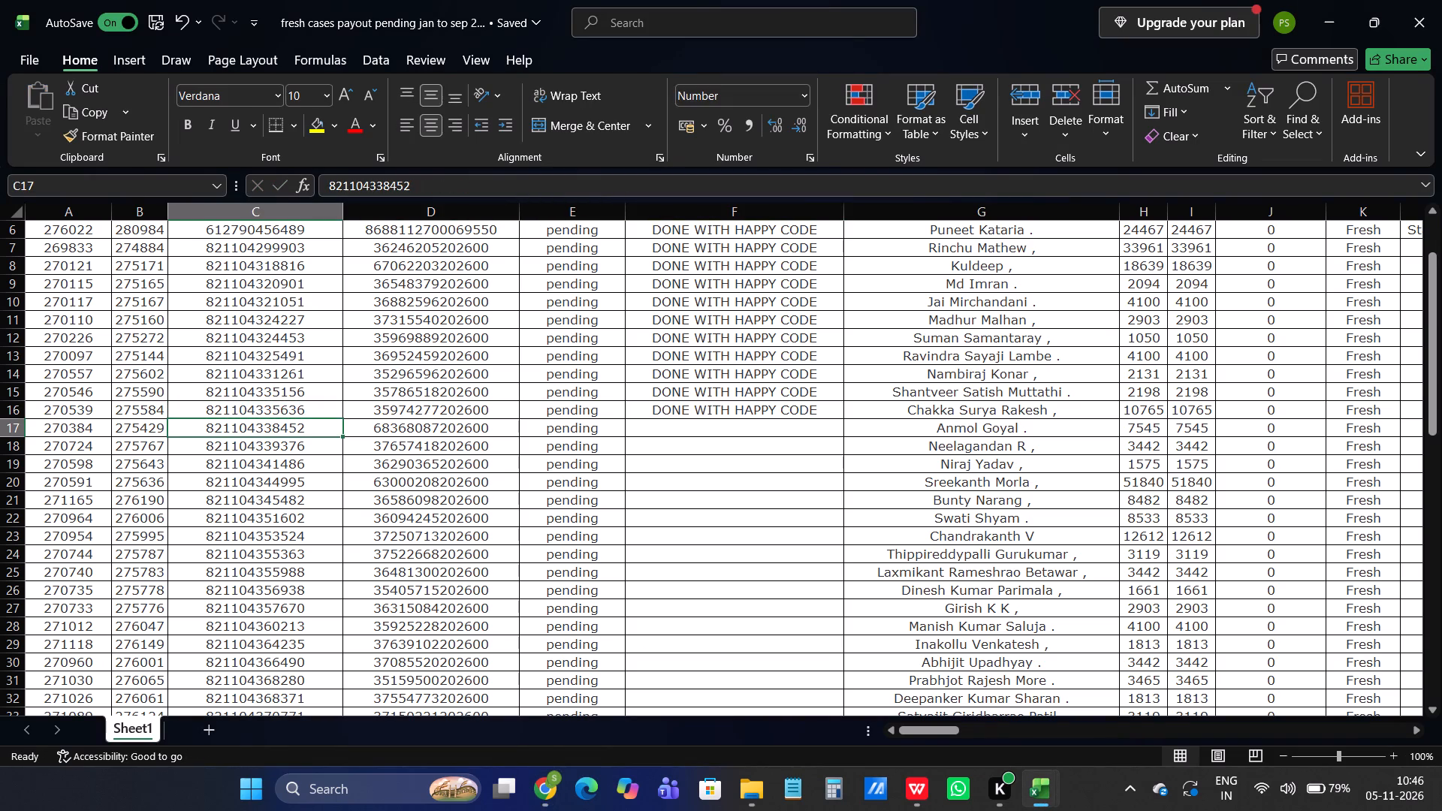
# Copy the APPID from row 17 and search the View Application portal by that Application ID, viewing the case's remarks.
pyautogui.hotkey('ctrl', 'c')
pyautogui.hotkey('alt', 'Tab')
pyautogui.scroll(7, 541, 314)
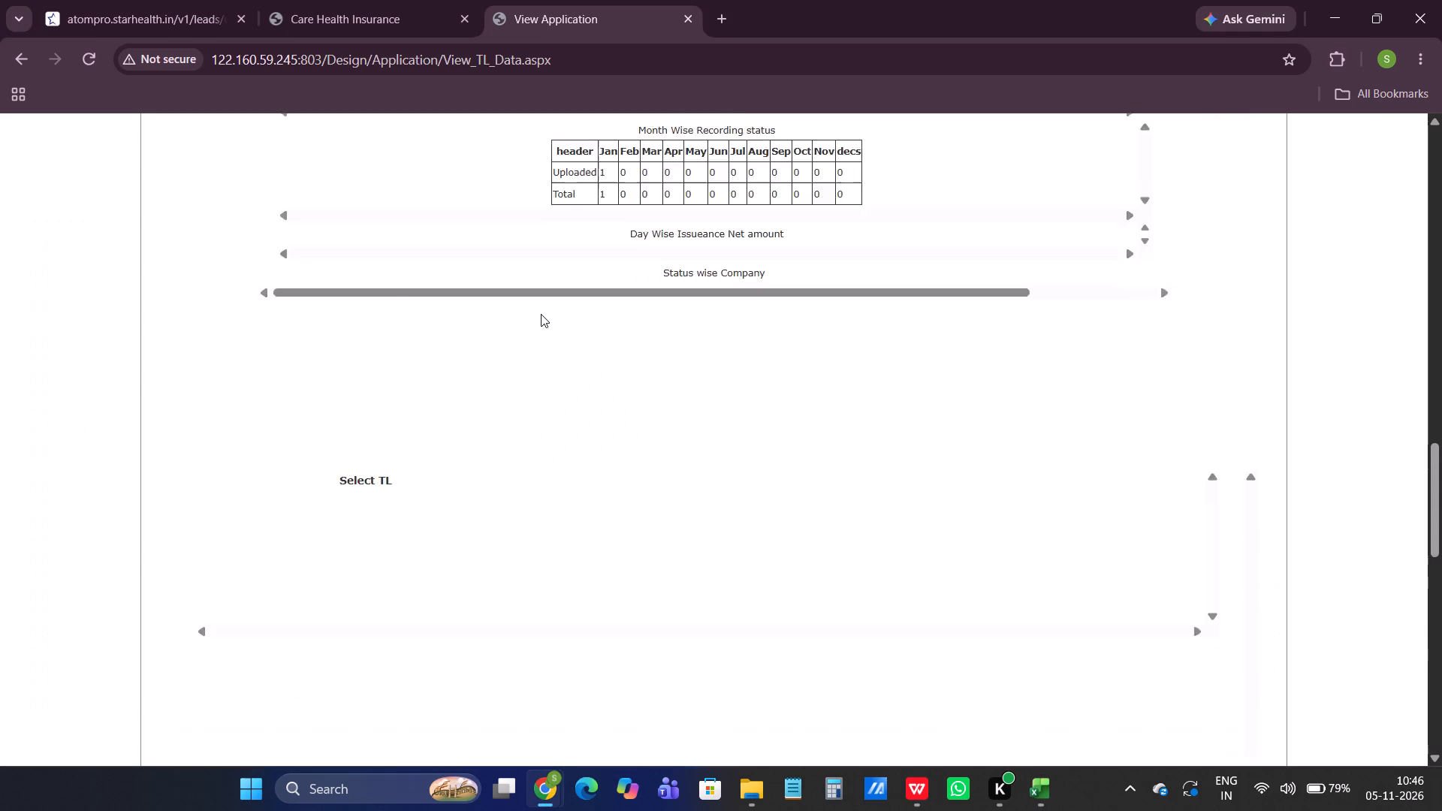
pyautogui.scroll(6, 541, 314)
pyautogui.doubleClick(647, 375)
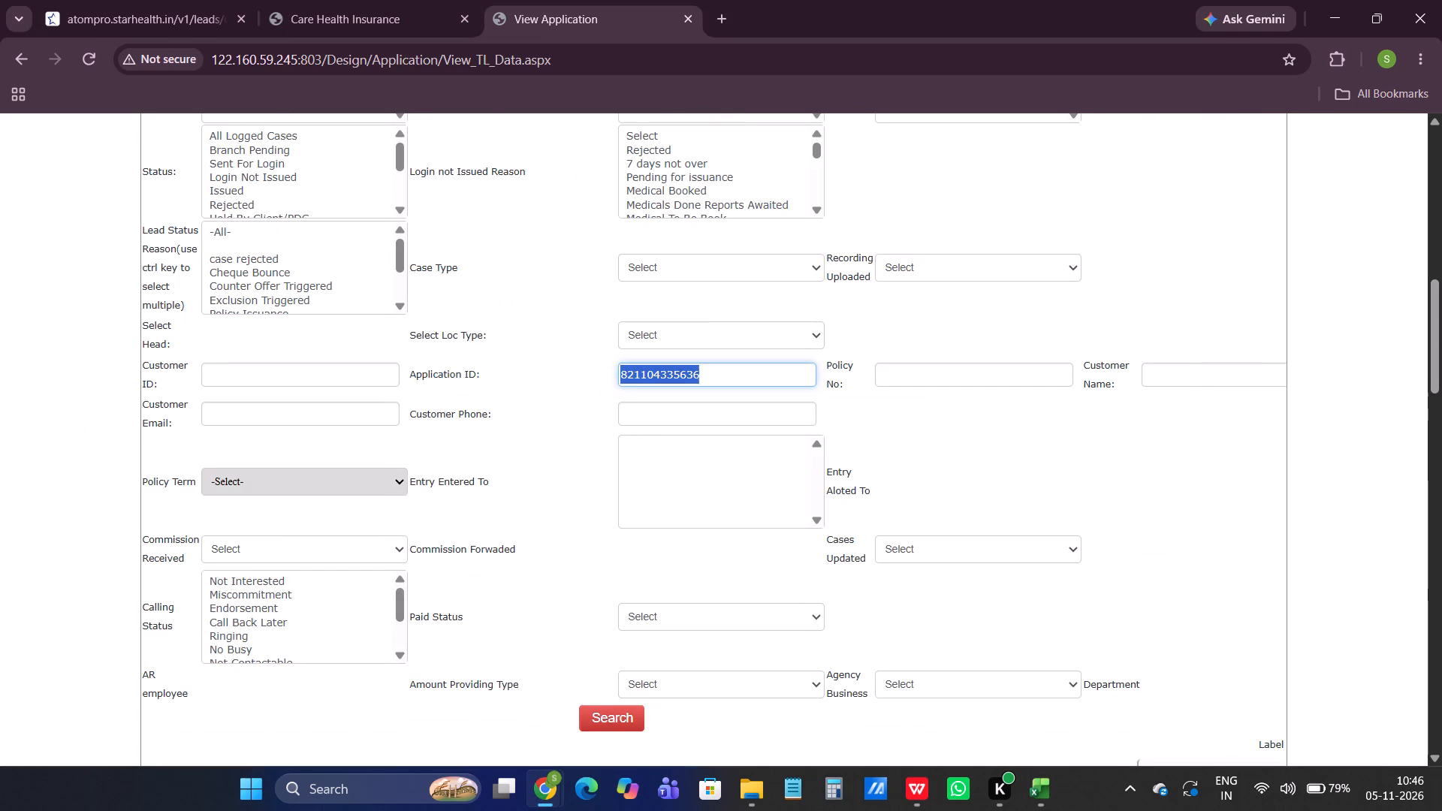
pyautogui.hotkey('ctrl', 'v')
pyautogui.scroll(-2, 518, 372)
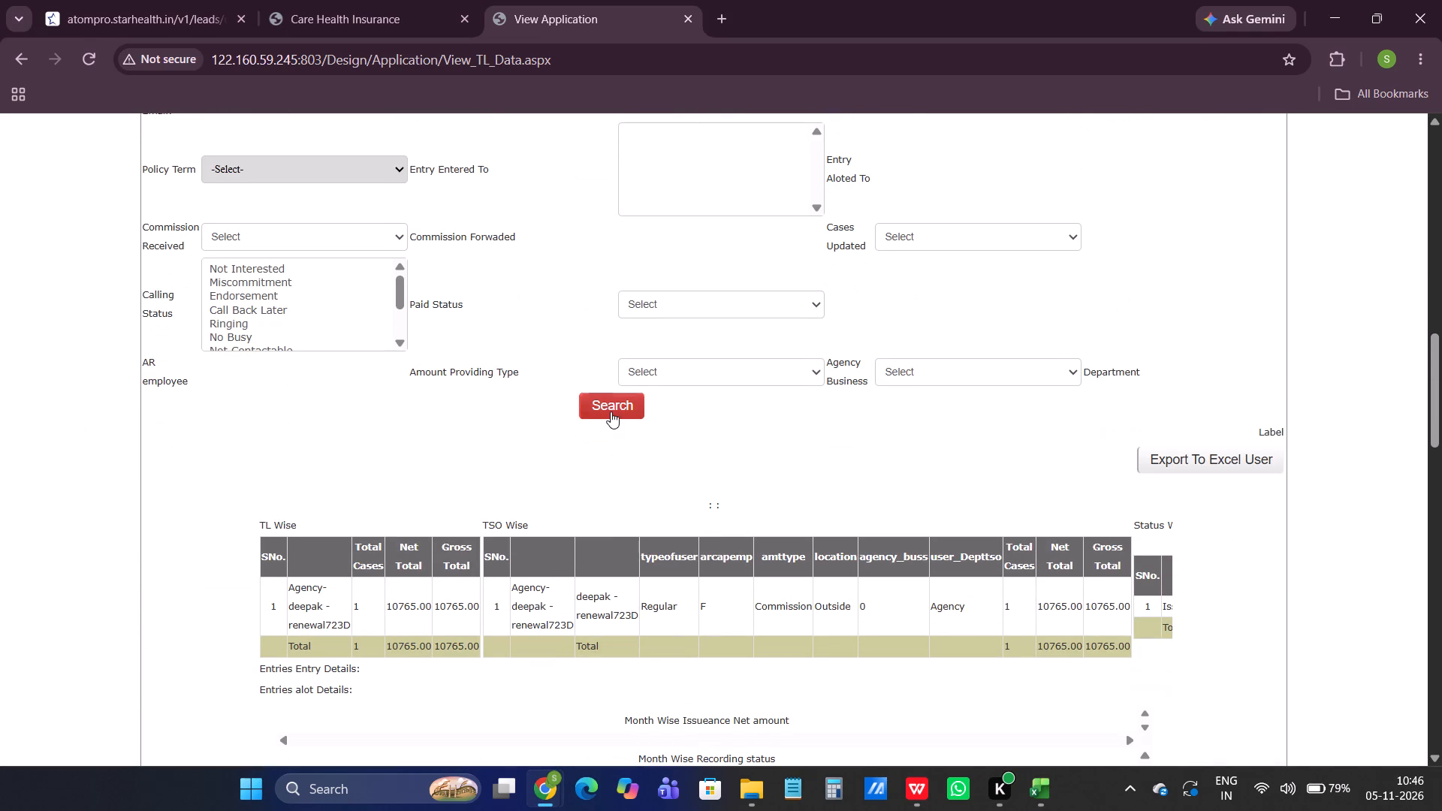
pyautogui.click(611, 412)
pyautogui.scroll(-20, 548, 324)
pyautogui.scroll(-13, 548, 324)
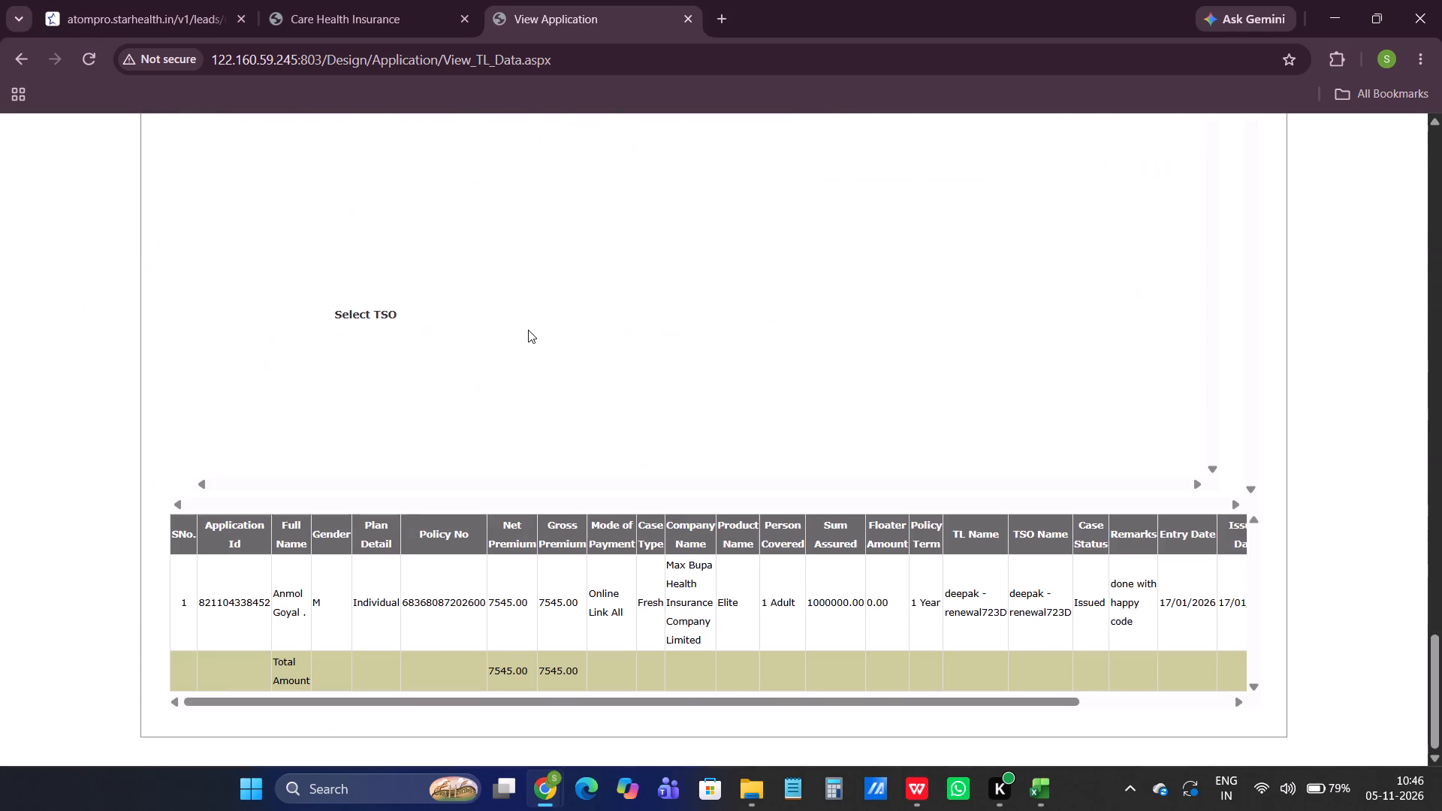
# Return to the payout pending workbook and enter "DONE WITH HAPPY CODE" under remarks on portal in row 17.
pyautogui.hotkey('alt', 'Tab')
pyautogui.press('Tab')
pyautogui.press('Tab')
pyautogui.press('Tab')
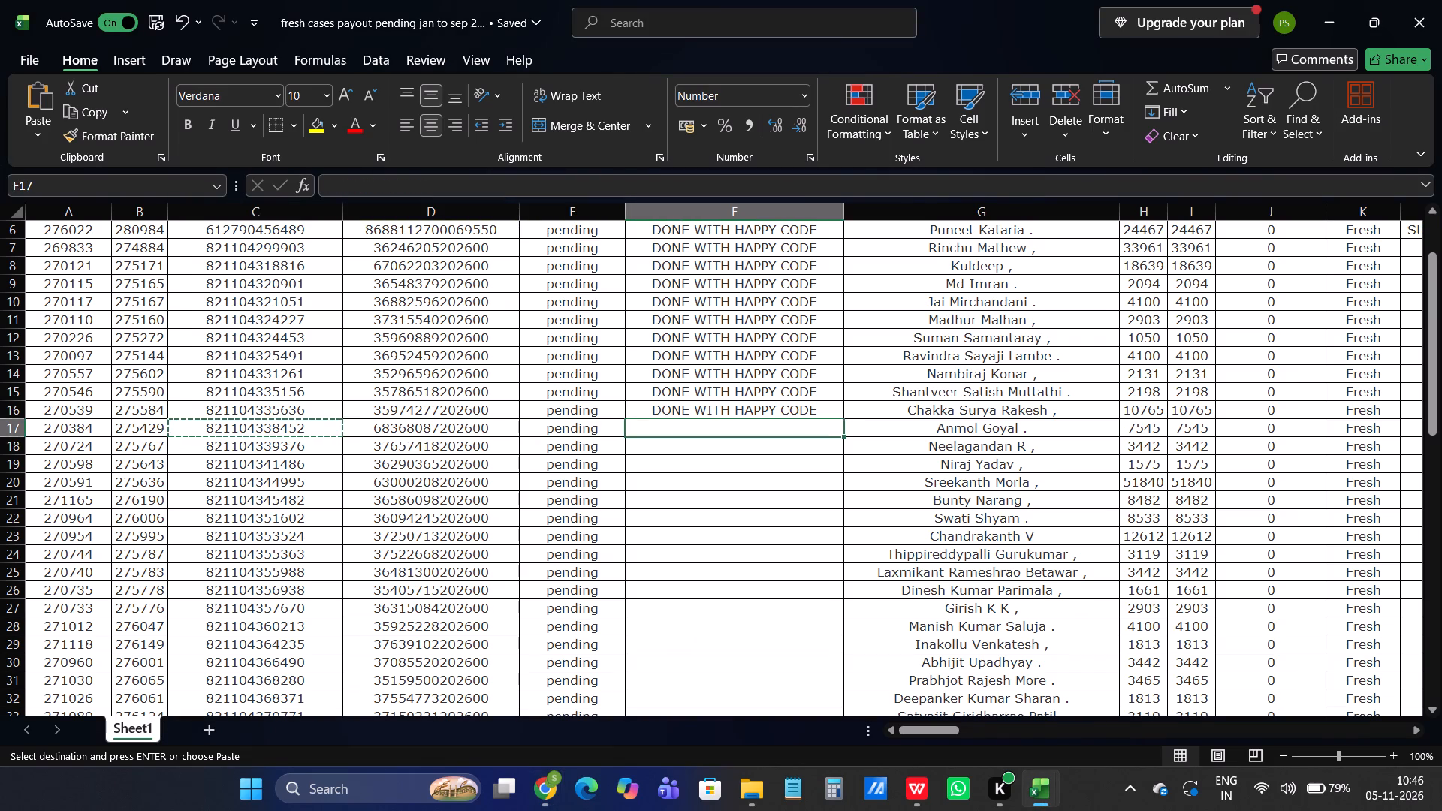
pyautogui.press('d')
pyautogui.press('Return')
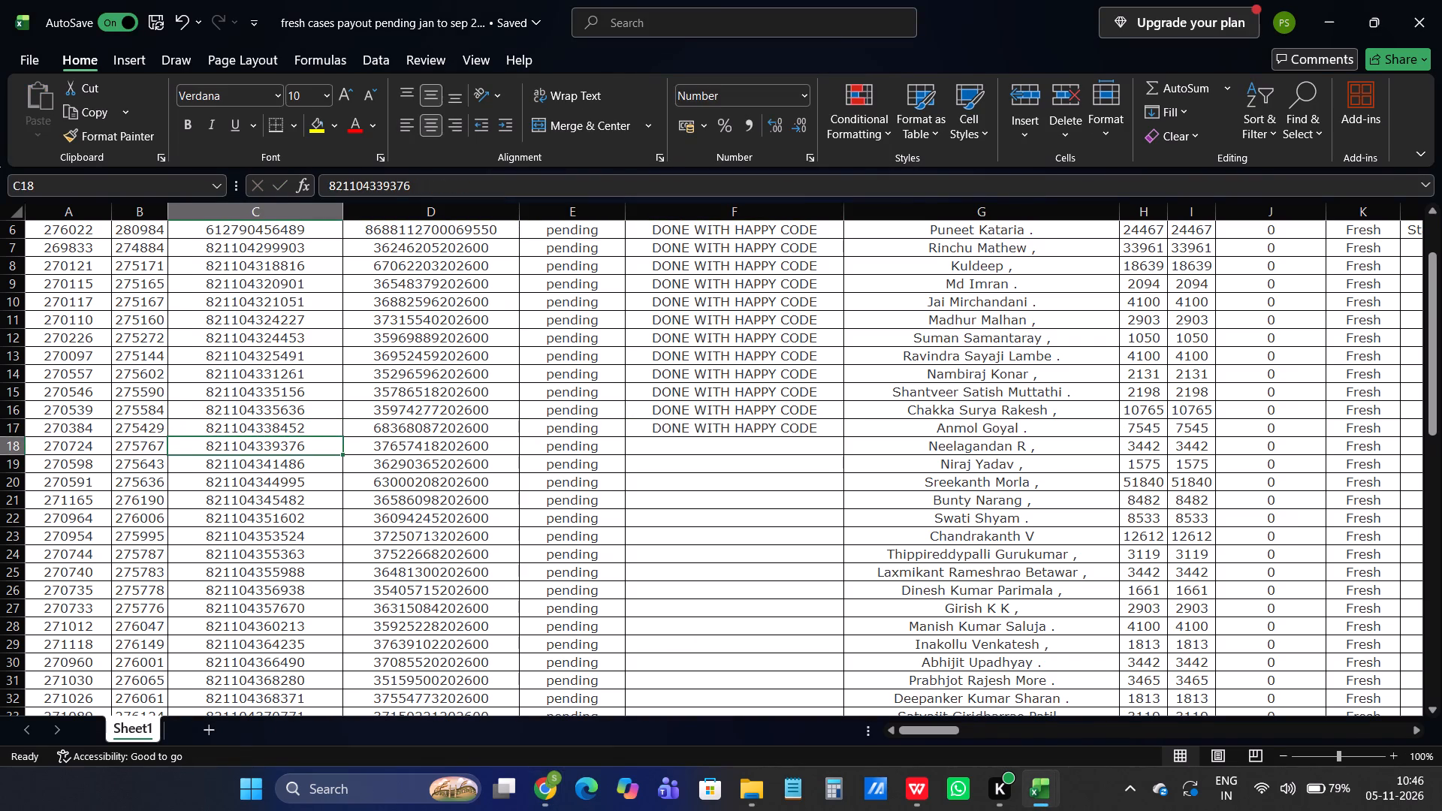
# Copy the APPID from row 18 and search the View Application portal by that Application ID, viewing the case's remarks.
pyautogui.hotkey('ctrl', 'c')
pyautogui.hotkey('alt', 'Tab')
pyautogui.scroll(11, 510, 352)
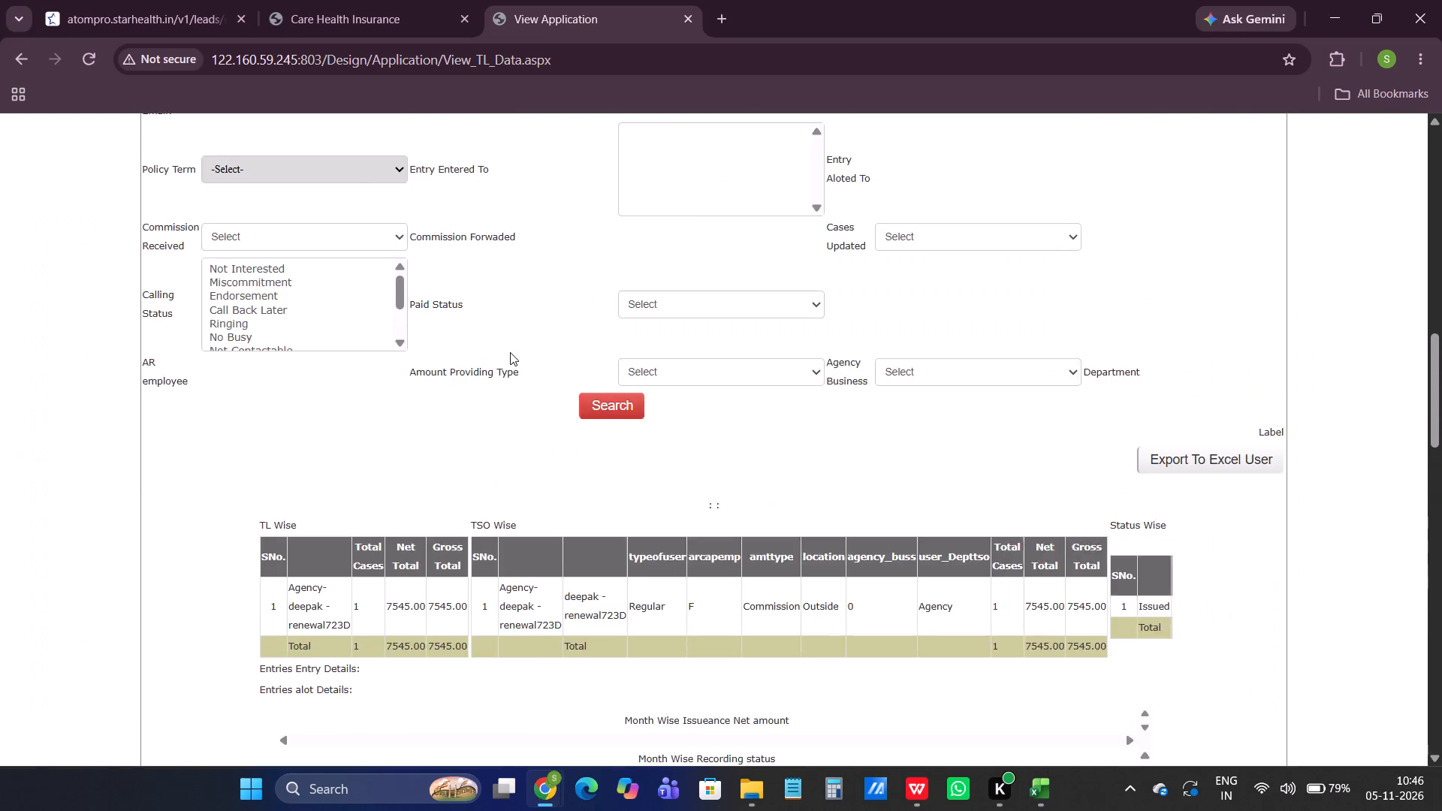
pyautogui.scroll(5, 510, 352)
pyautogui.scroll(-3, 510, 352)
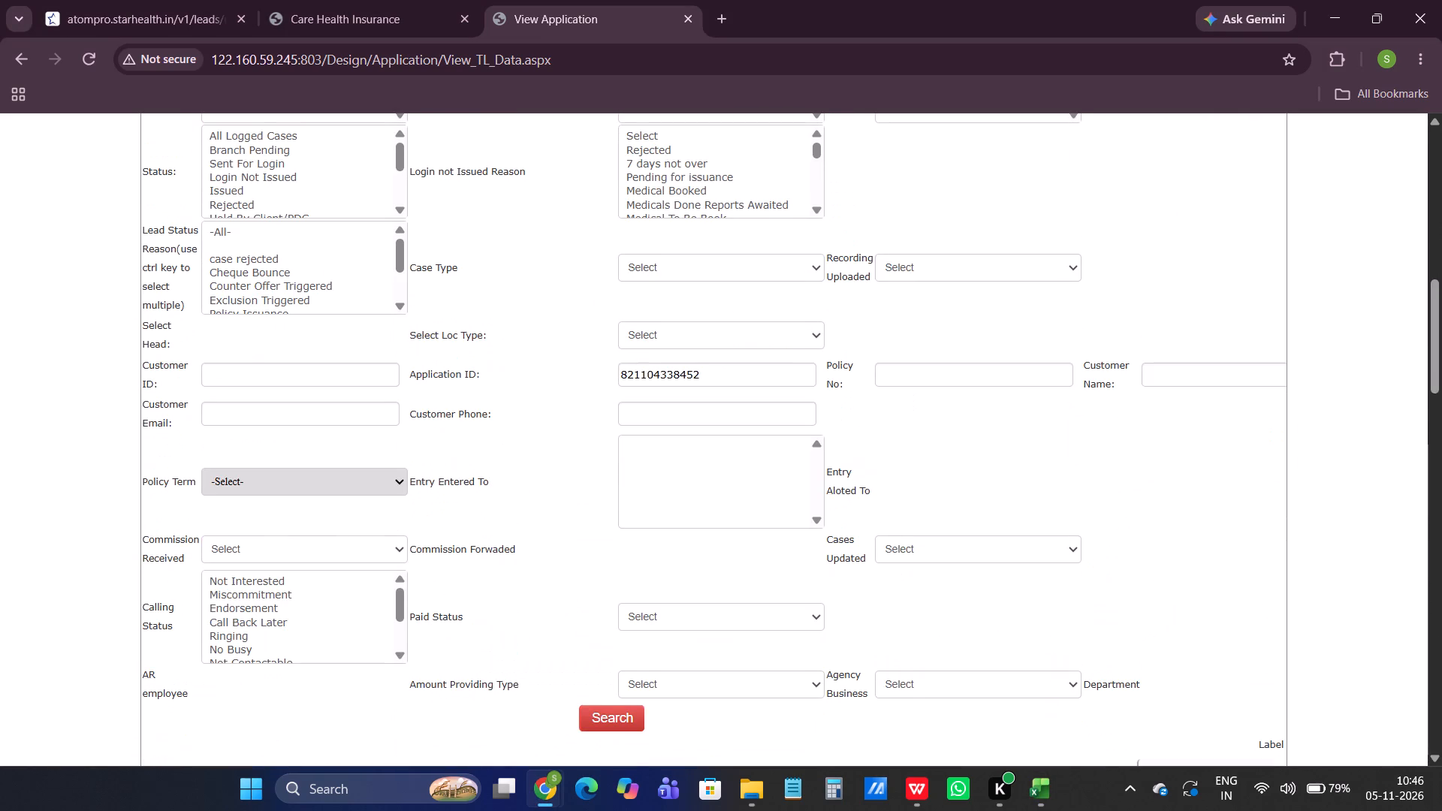
pyautogui.doubleClick(647, 376)
pyautogui.hotkey('ctrl', 'v')
pyautogui.scroll(-2, 528, 399)
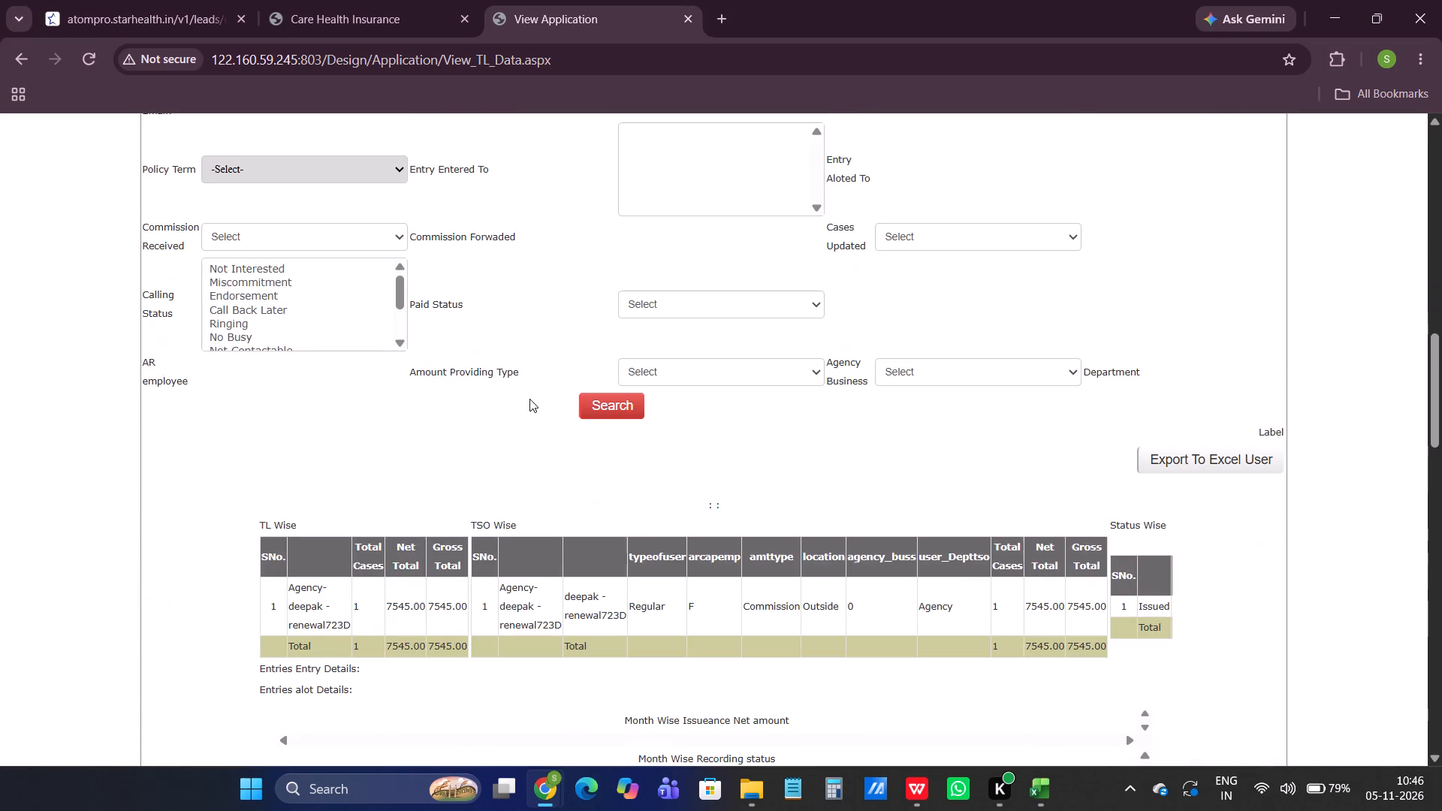
pyautogui.click(583, 400)
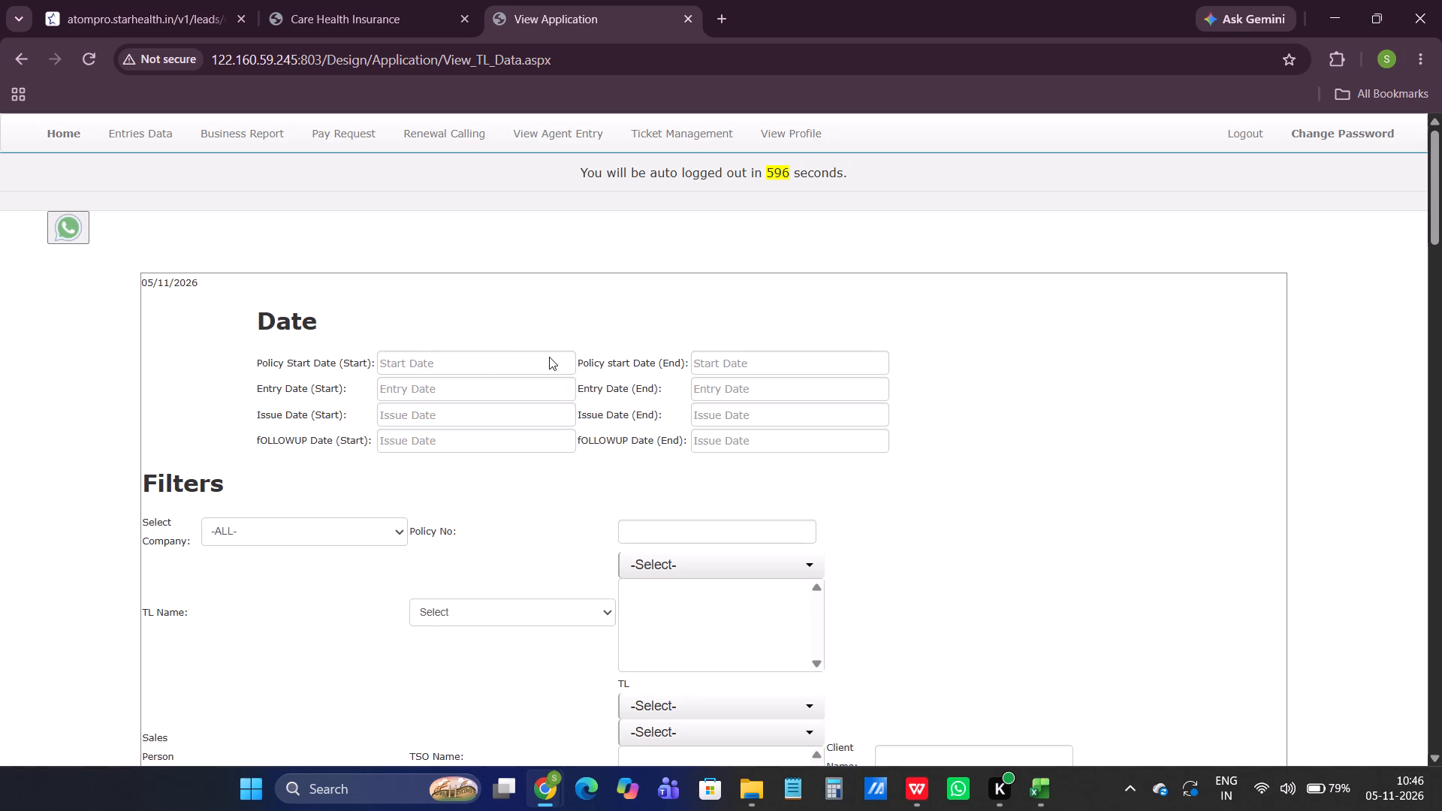
pyautogui.scroll(-20, 549, 357)
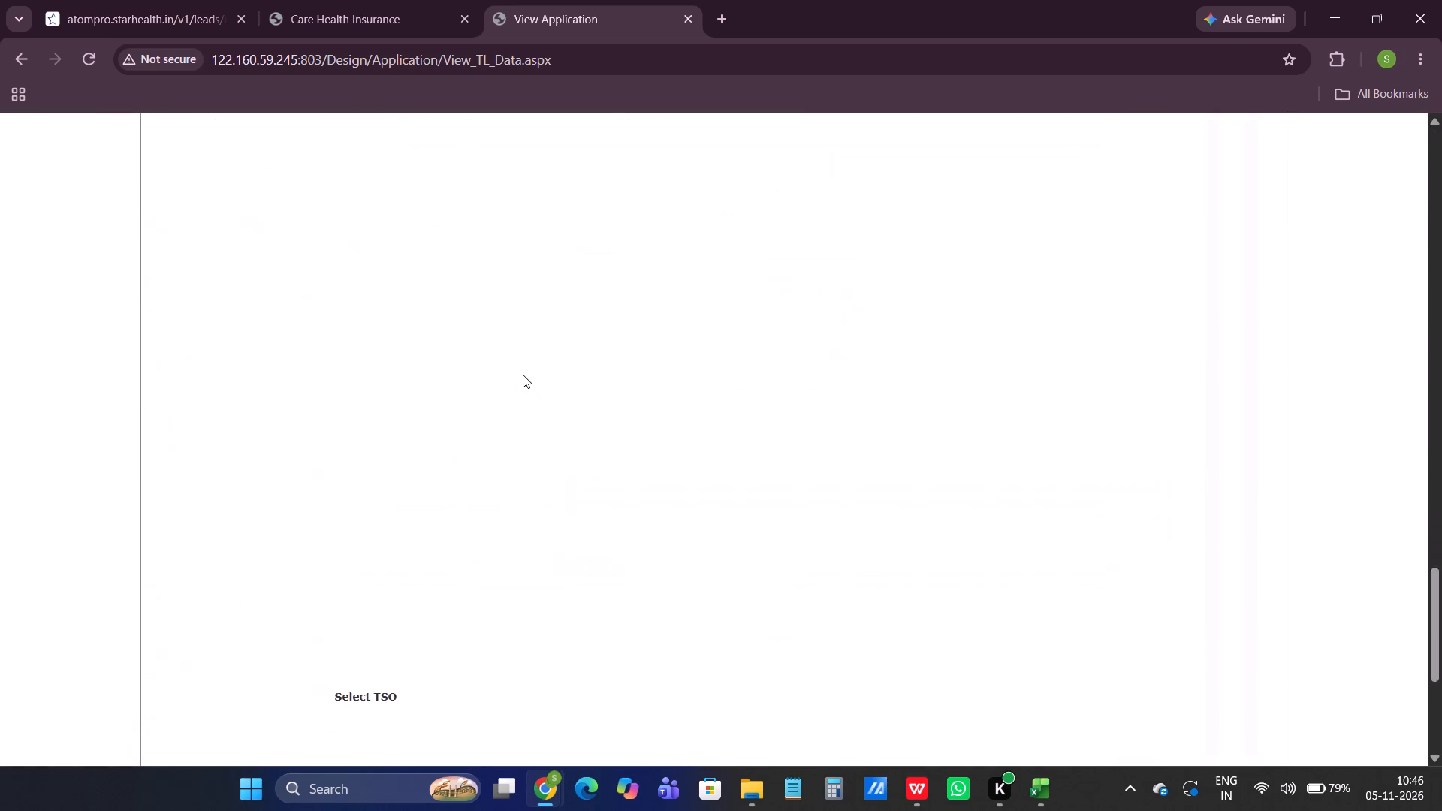
pyautogui.scroll(-11, 523, 375)
# Return to the payout pending workbook and enter "DONE WITH HAPPY CODE" under remarks on portal in row 18.
pyautogui.hotkey('alt', 'Tab')
pyautogui.press('Tab')
pyautogui.press('Tab')
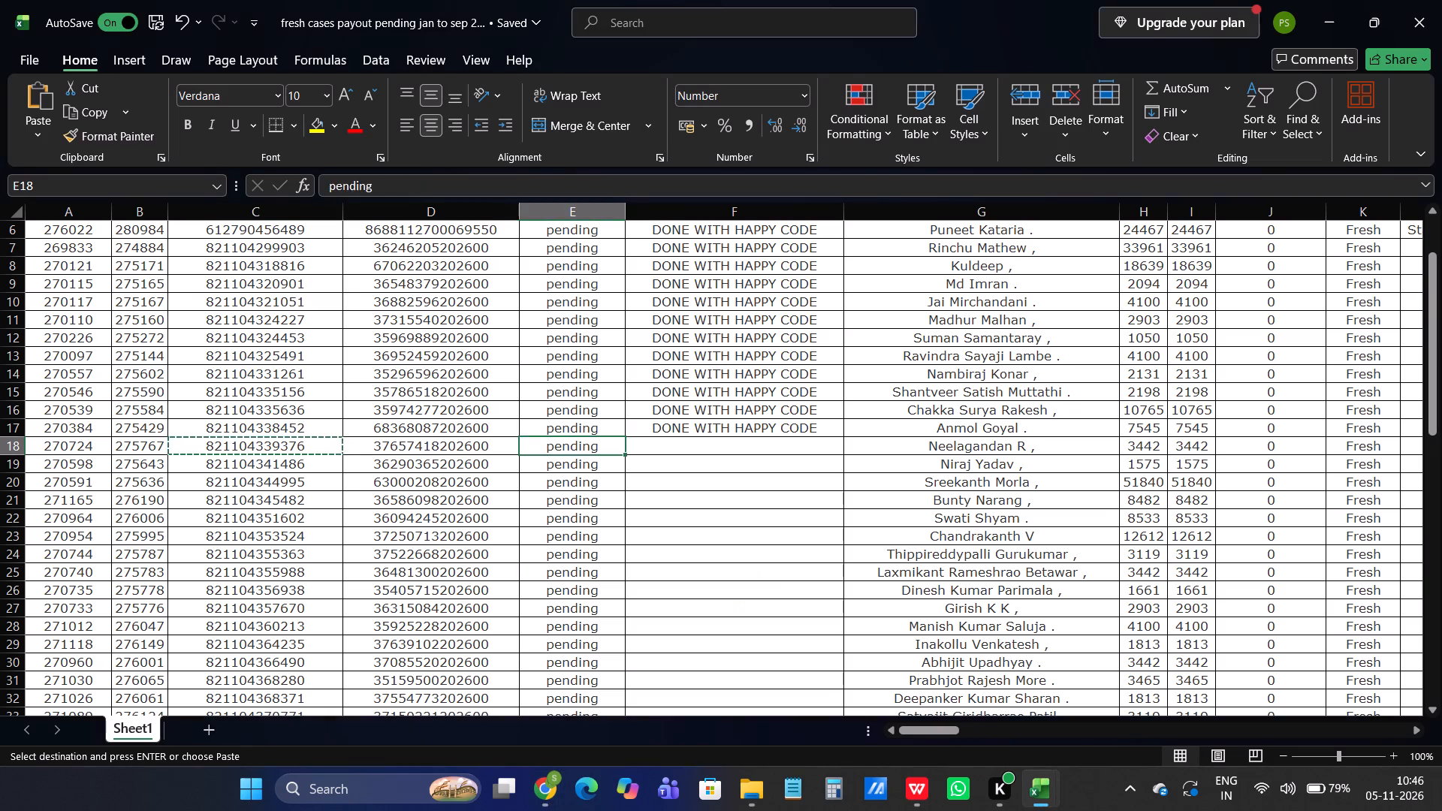
pyautogui.press('Tab')
pyautogui.press('d')
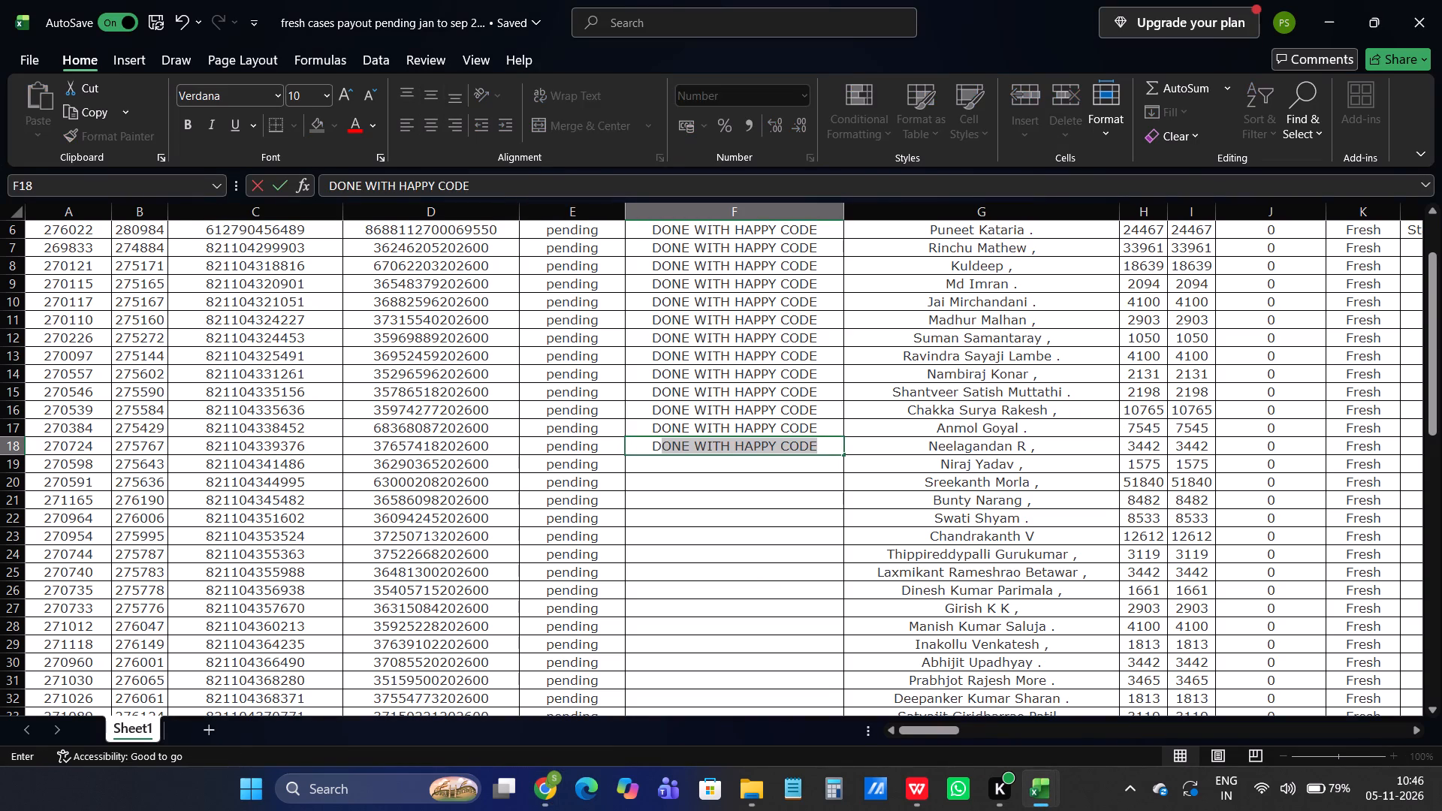
pyautogui.press('Return')
# Copy the APPID from row 19 and search the View Application portal by that Application ID, viewing the case's remarks.
pyautogui.hotkey('ctrl', 'c')
pyautogui.hotkey('alt', 'Tab')
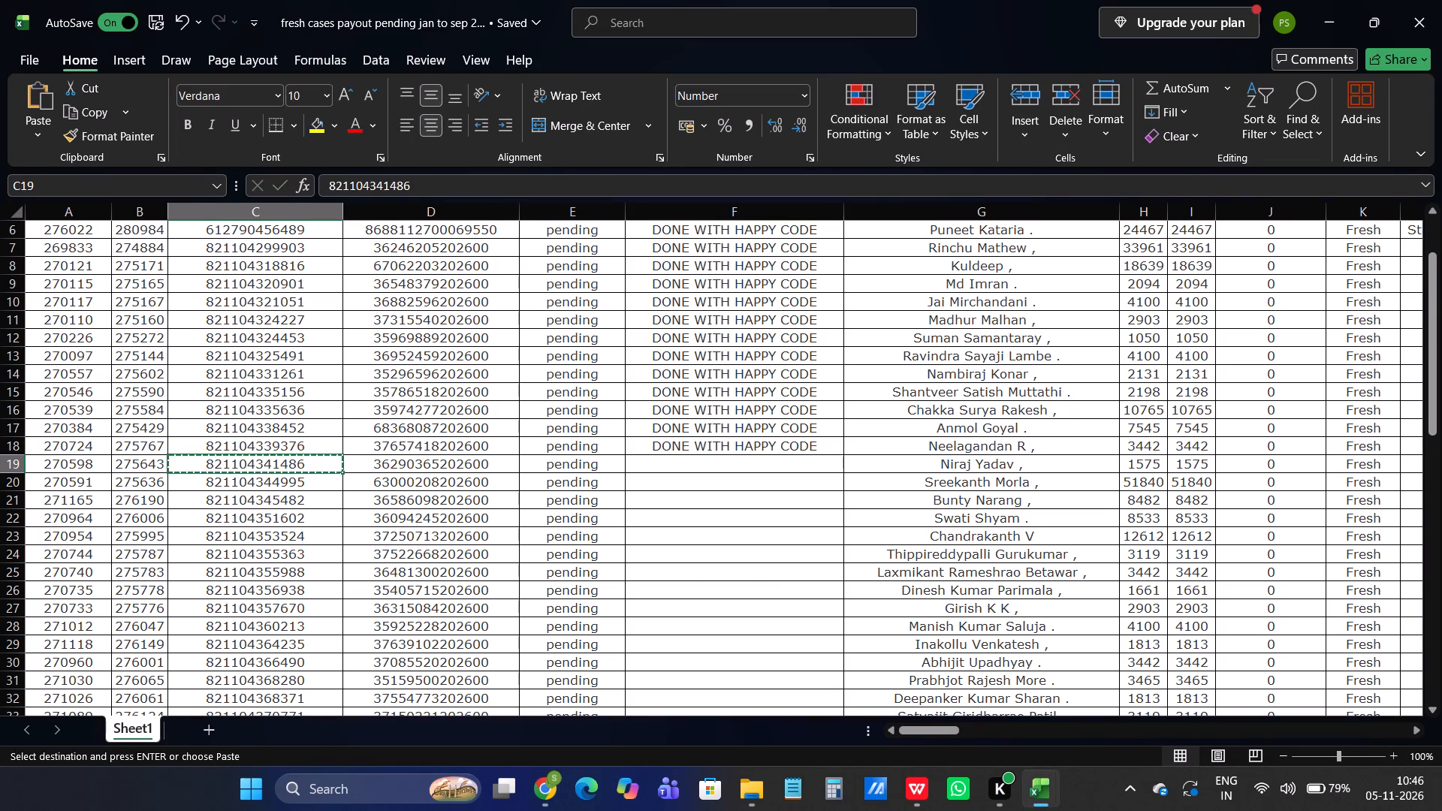
pyautogui.scroll(16, 526, 366)
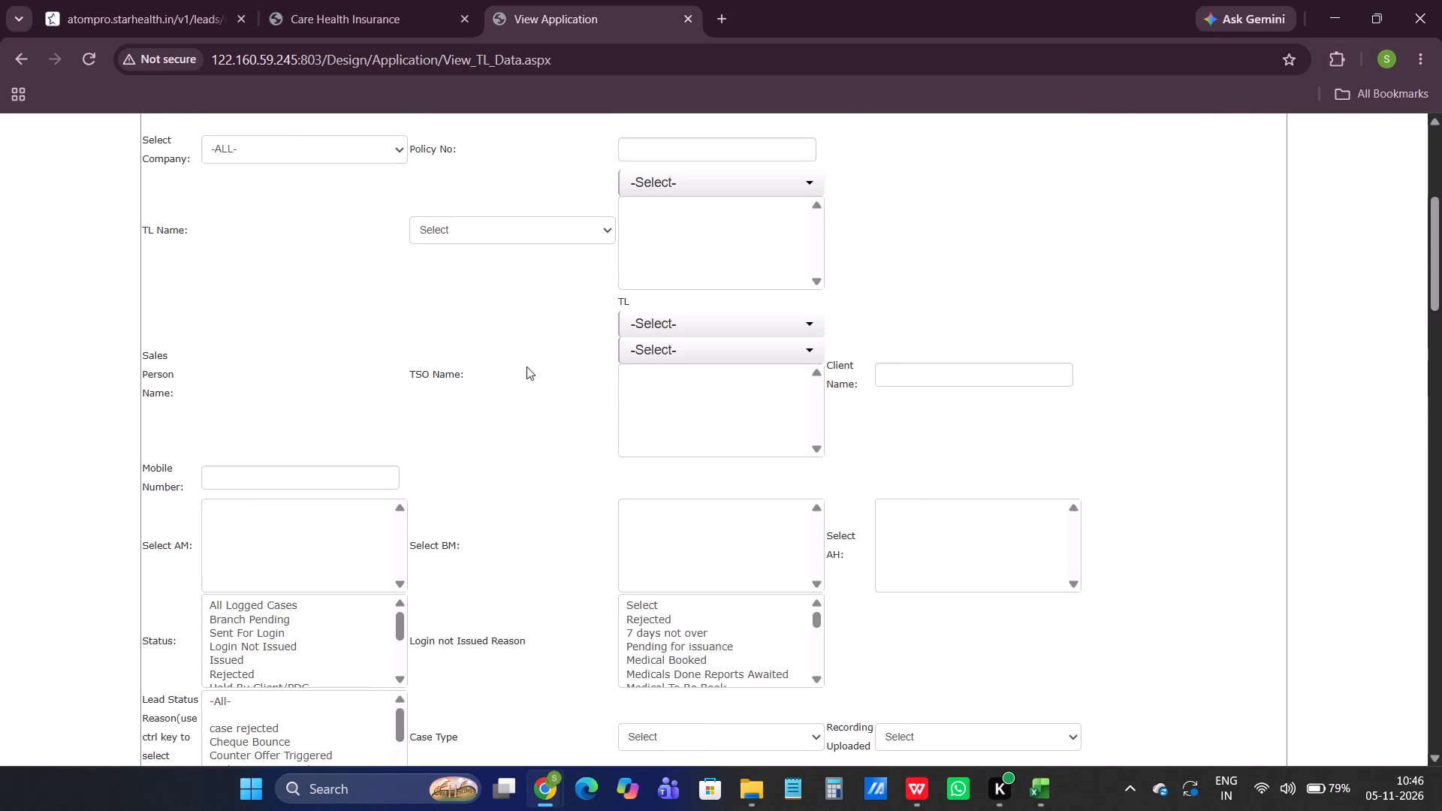
pyautogui.scroll(-4, 526, 366)
pyautogui.click(646, 219)
pyautogui.click(646, 219)
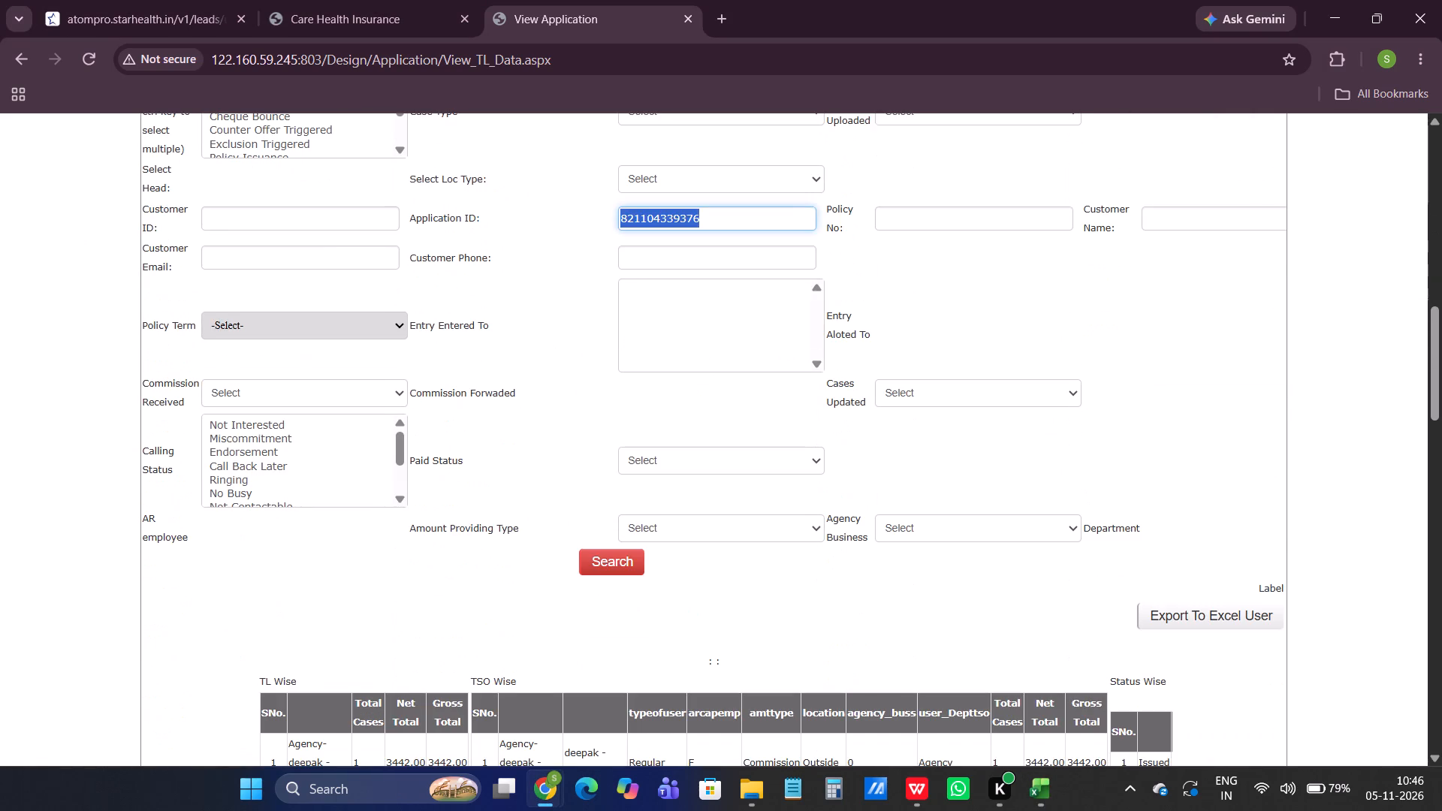
pyautogui.hotkey('ctrl', 'v')
pyautogui.scroll(-2, 528, 283)
pyautogui.click(618, 254)
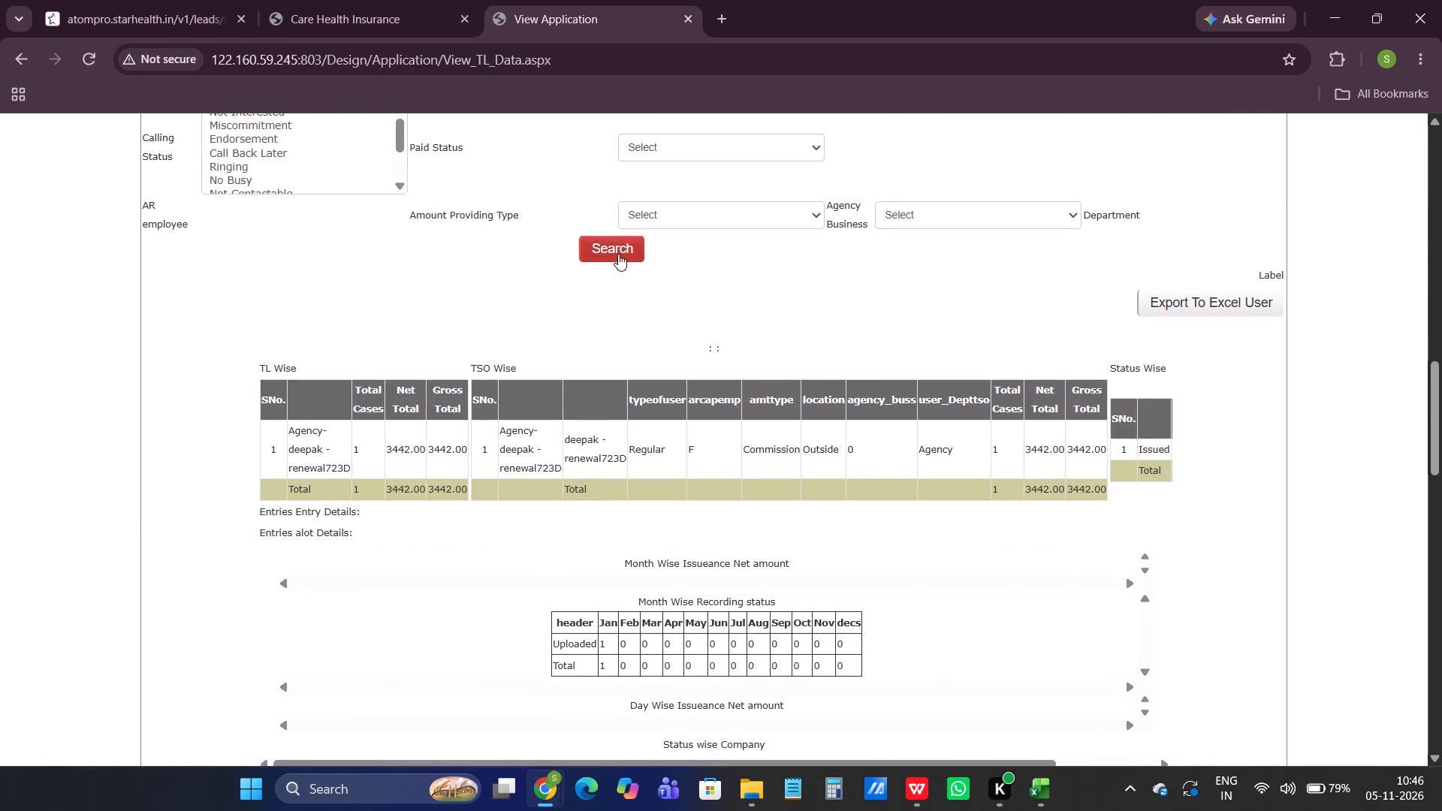
pyautogui.scroll(-20, 493, 247)
pyautogui.scroll(-14, 493, 247)
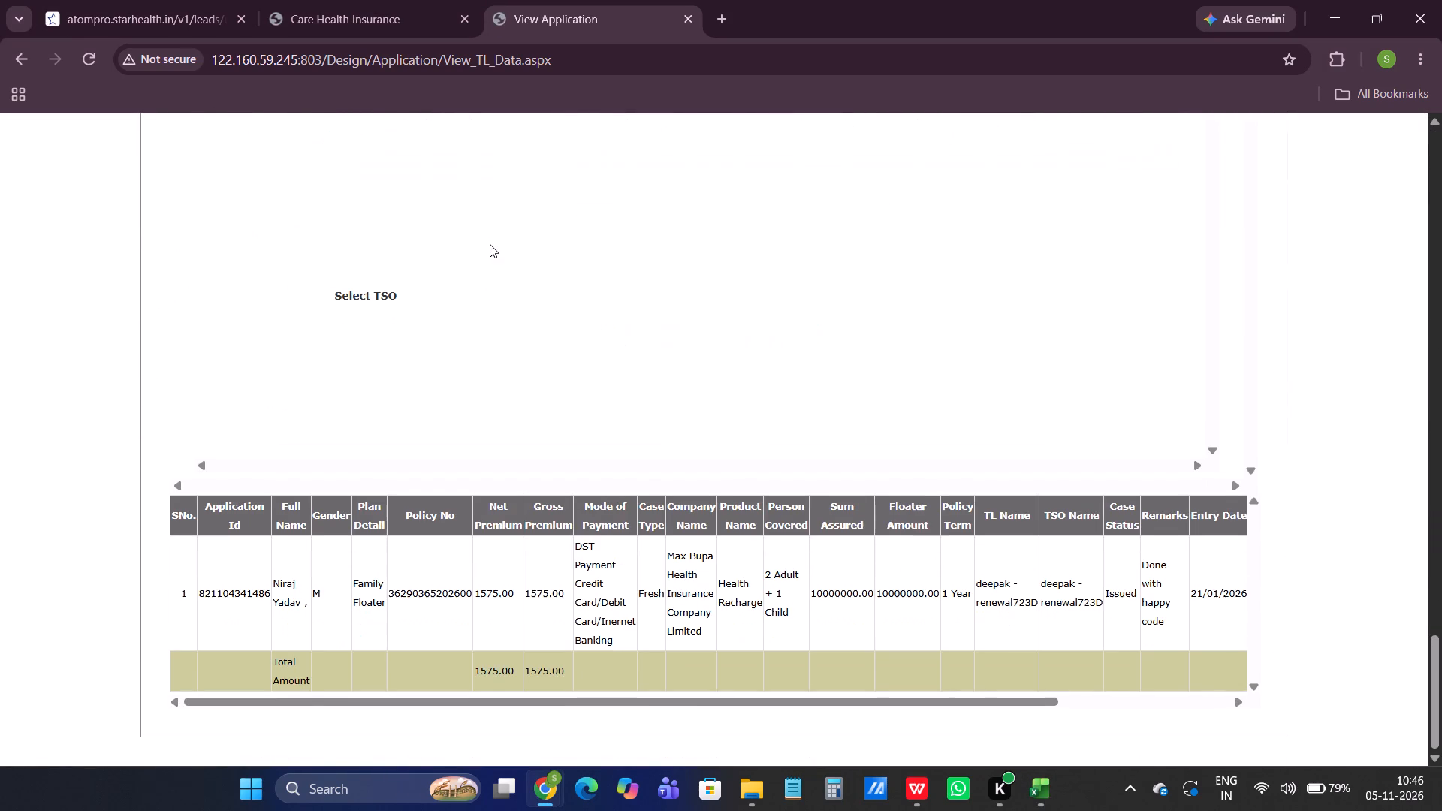
# Return to the payout pending workbook and enter "DONE WITH HAPPY CODE" under remarks on portal in row 19.
pyautogui.hotkey('alt', 'Tab')
pyautogui.press('Tab')
pyautogui.press('Tab')
pyautogui.press('Tab')
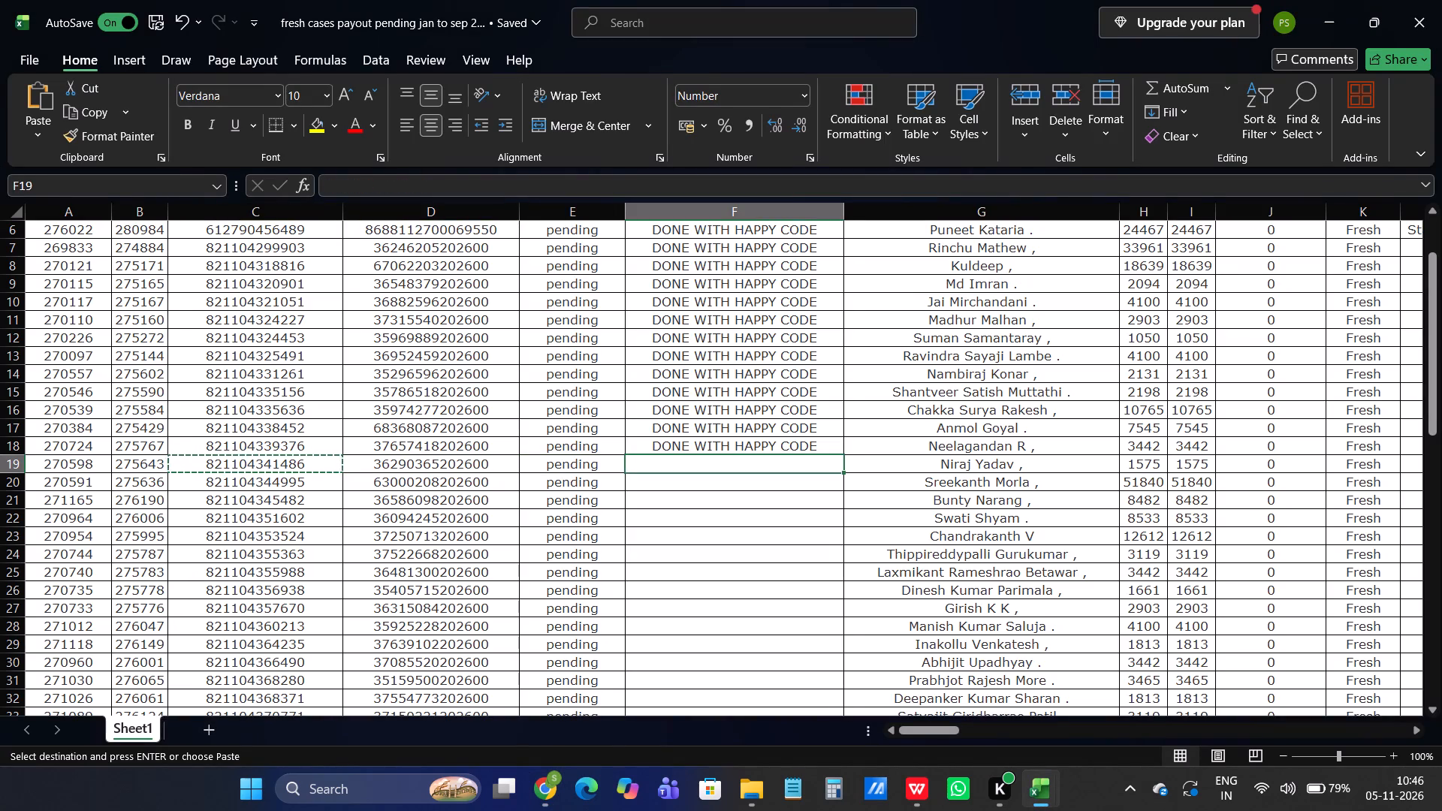
pyautogui.press('d')
pyautogui.press('Return')
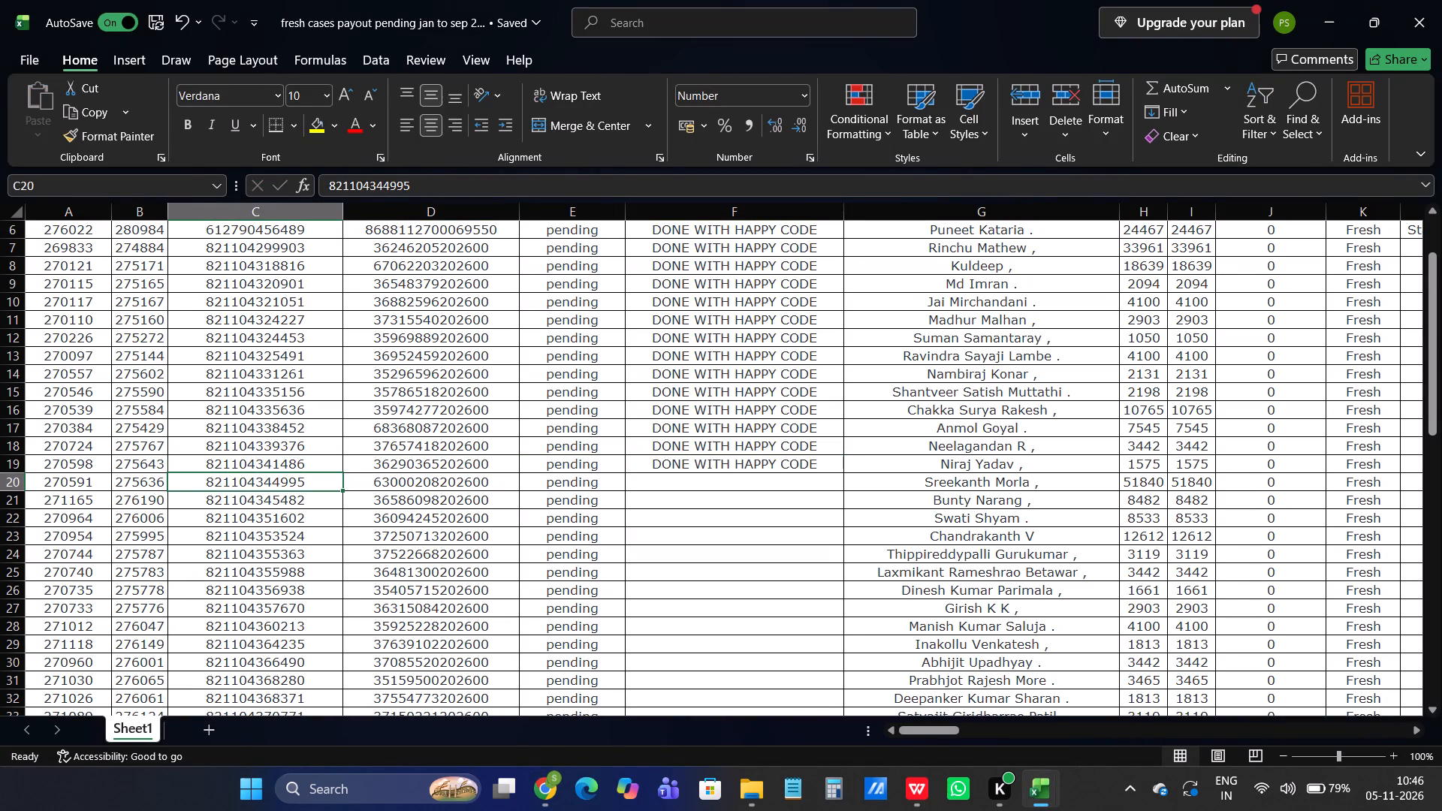
# Copy the APPID from row 20 and search the View Application portal by that Application ID, viewing the case's remarks.
pyautogui.hotkey('ctrl', 'c')
pyautogui.hotkey('alt', 'Tab')
pyautogui.scroll(2, 469, 321)
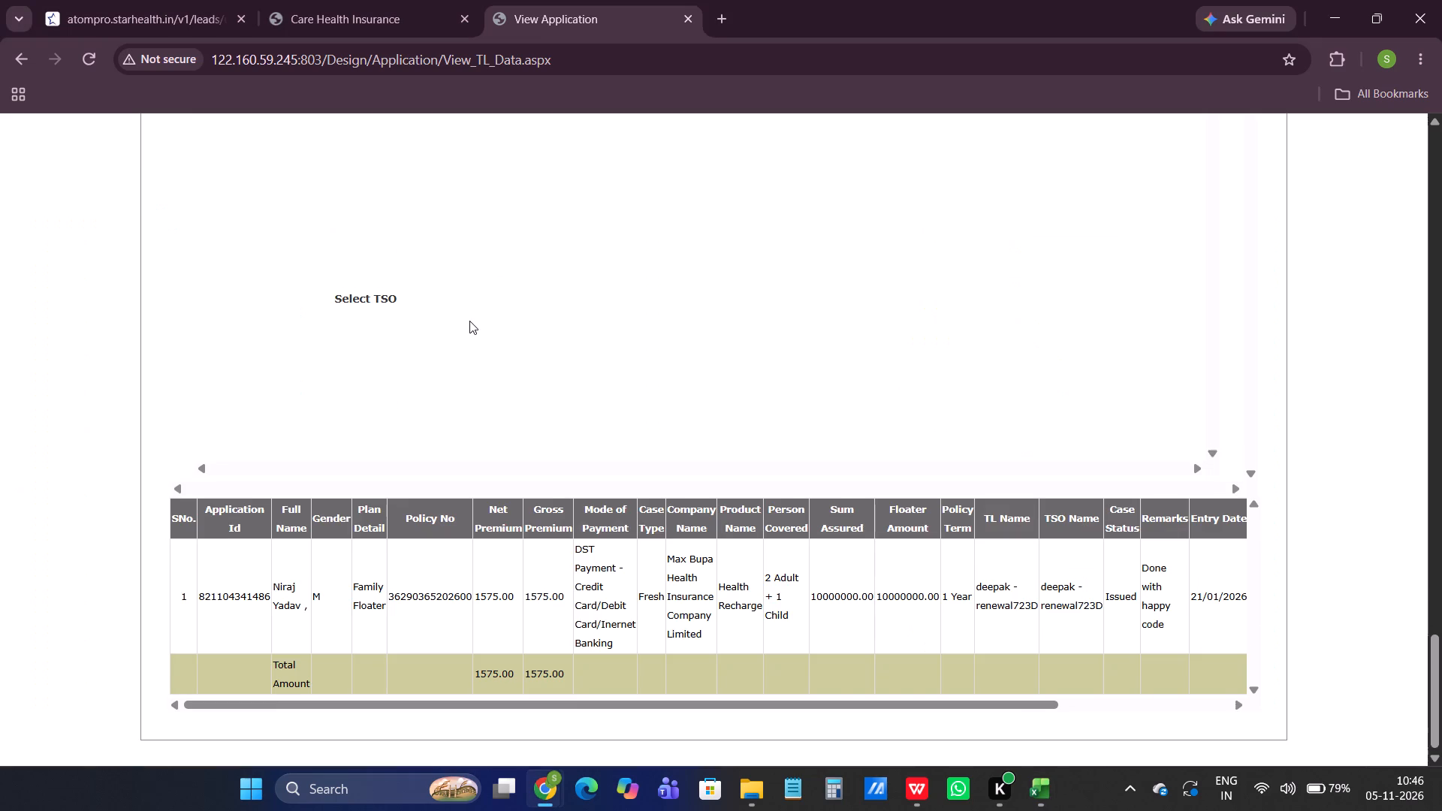
pyautogui.scroll(10, 469, 321)
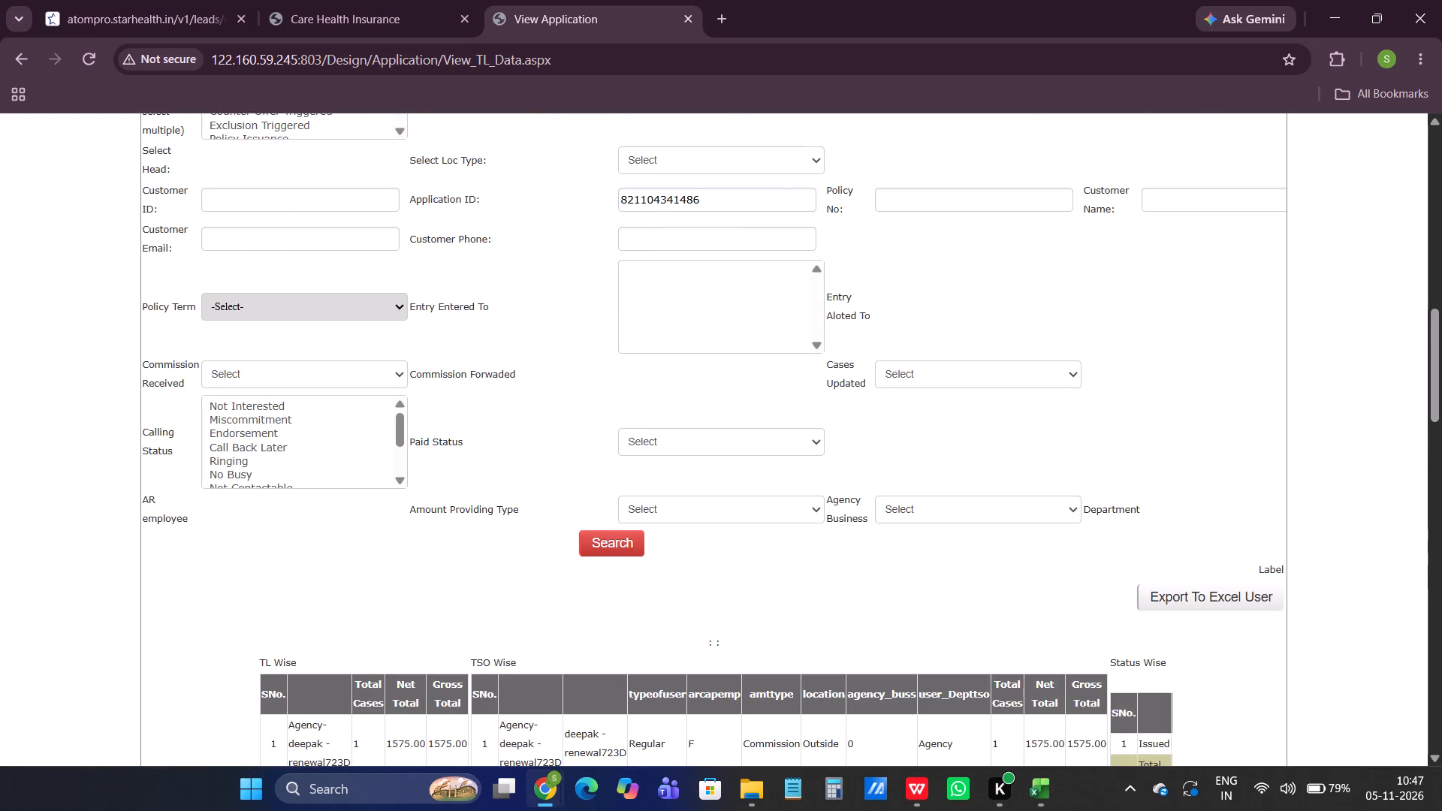
pyautogui.doubleClick(662, 192)
pyautogui.doubleClick(658, 192)
pyautogui.hotkey('ctrl', 'v')
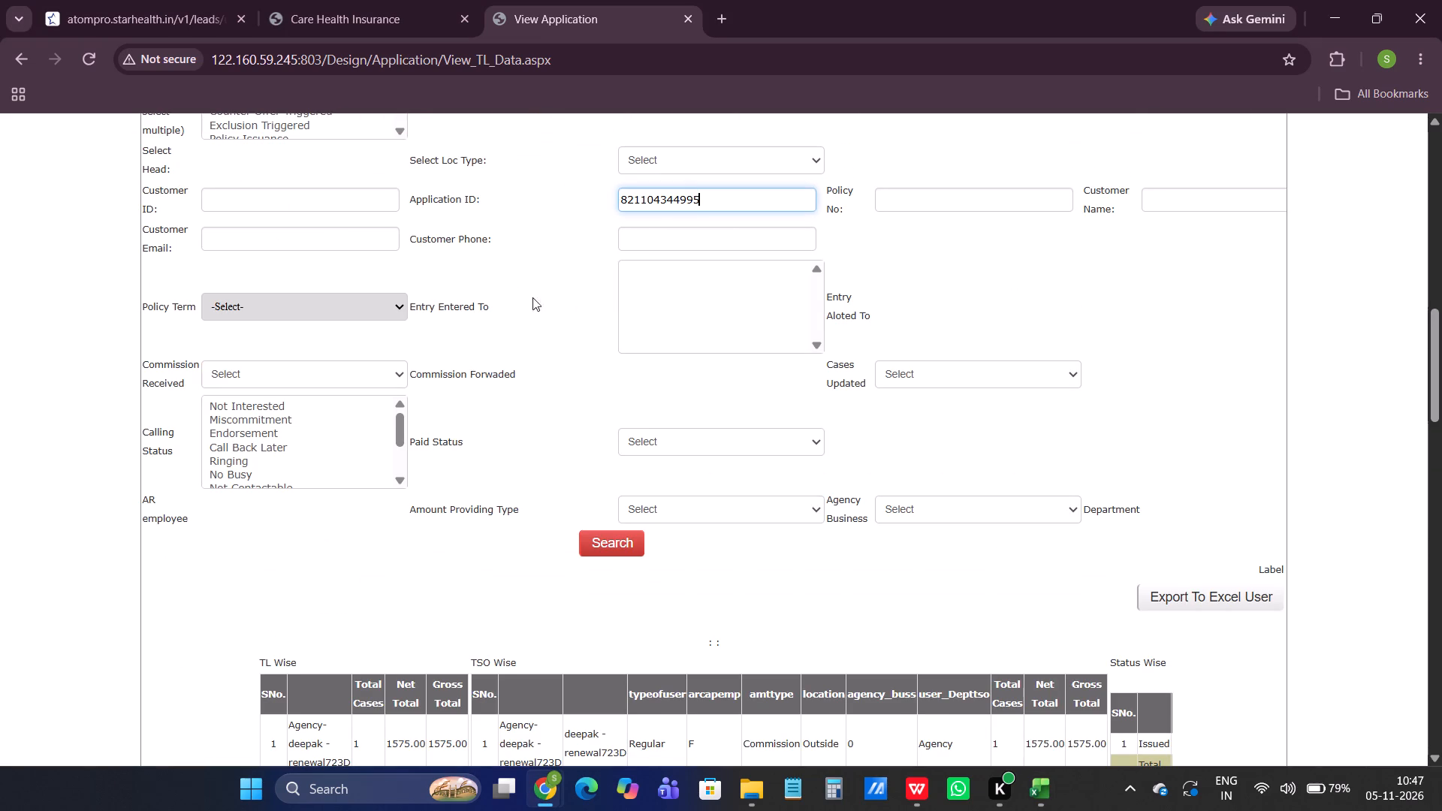
pyautogui.click(584, 548)
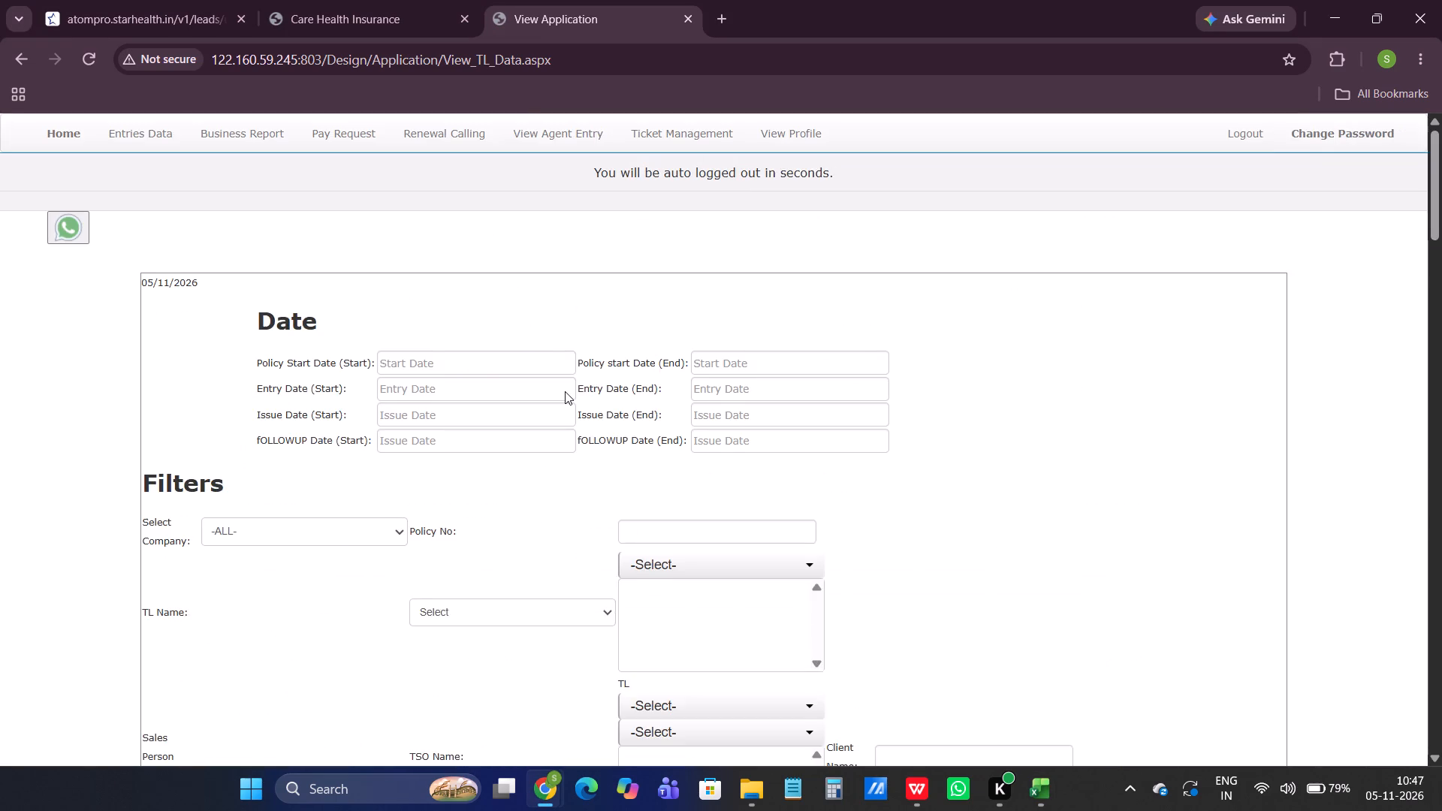
pyautogui.scroll(-19, 565, 391)
pyautogui.scroll(-9, 565, 390)
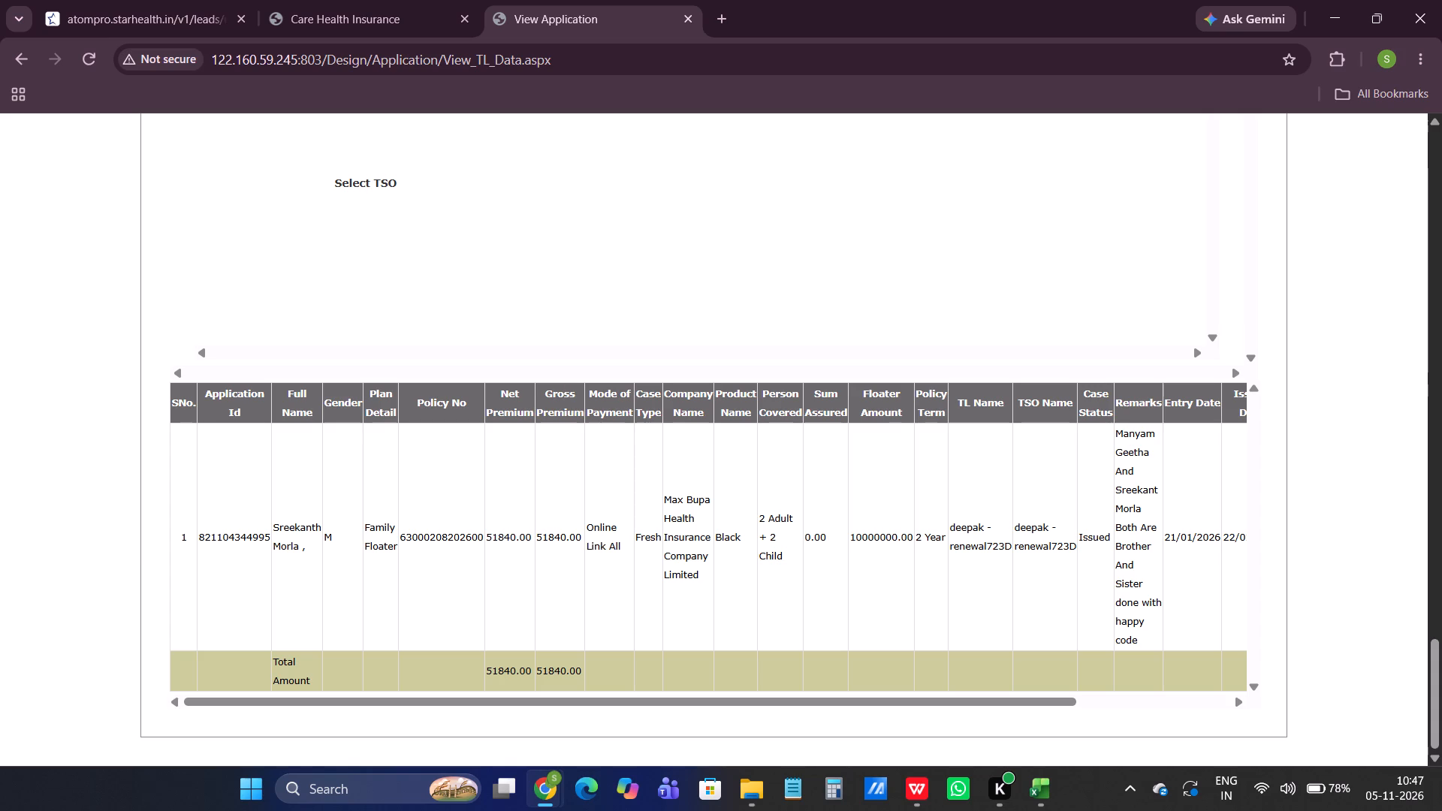
pyautogui.scroll(-11, 519, 412)
# Return to the payout pending workbook and enter "DONE WITH HAPPY CODE" under remarks on portal in row 20.
pyautogui.hotkey('alt', 'Tab')
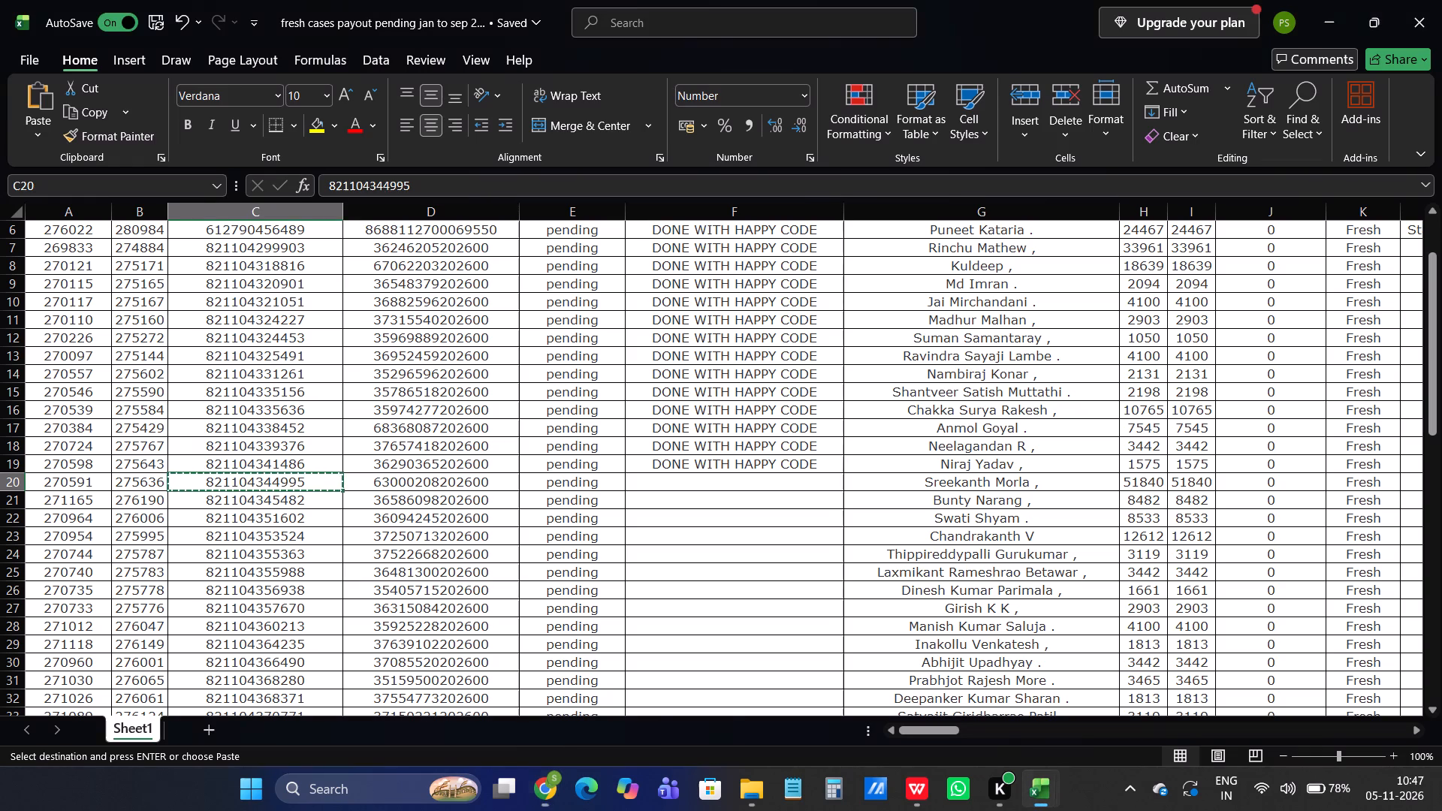
pyautogui.press('Tab')
pyautogui.press('Tab')
pyautogui.press('Tab')
pyautogui.press('d')
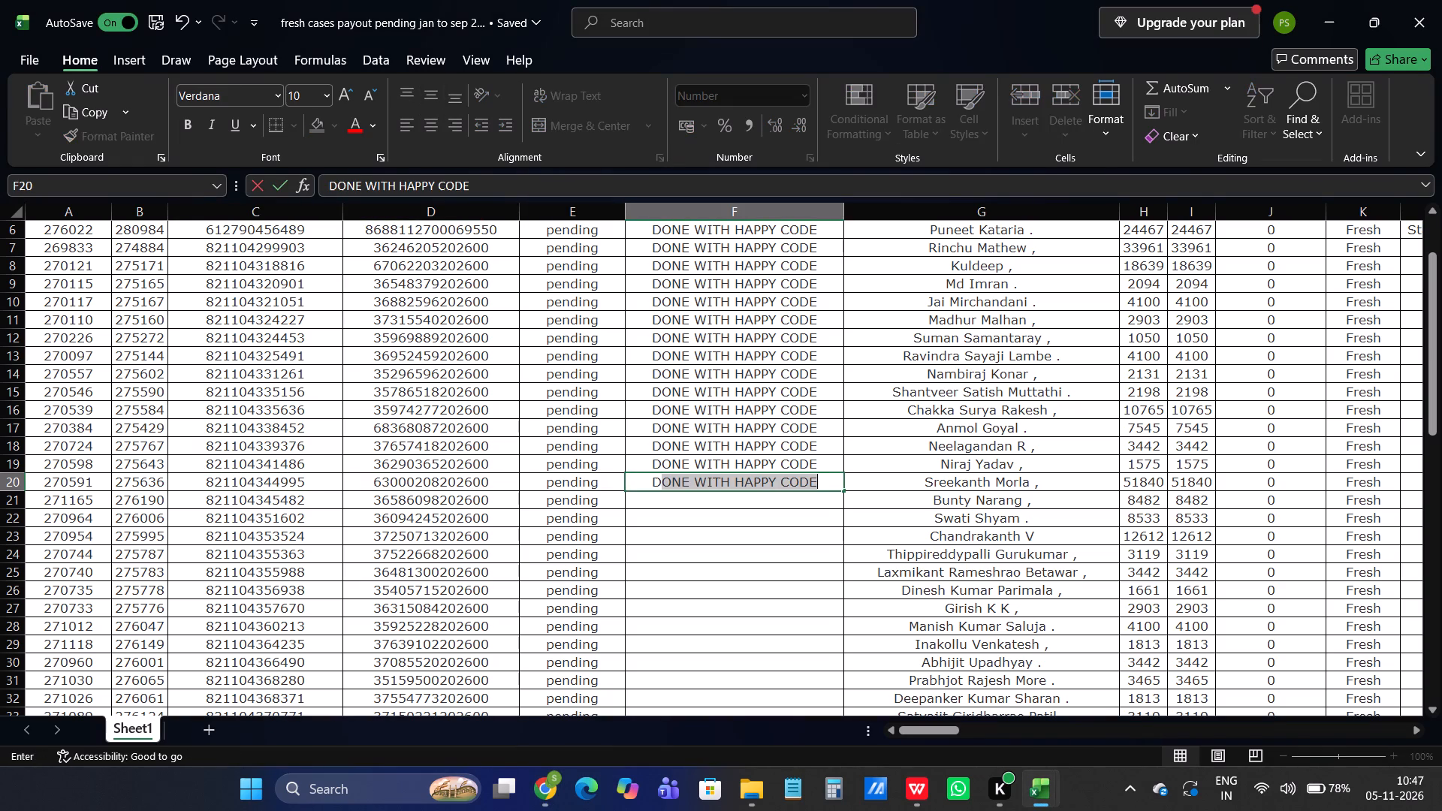
pyautogui.press('Return')
# Copy the APPID from row 21 and search the View Application portal by that Application ID, viewing the case's remarks.
pyautogui.hotkey('ctrl', 'c')
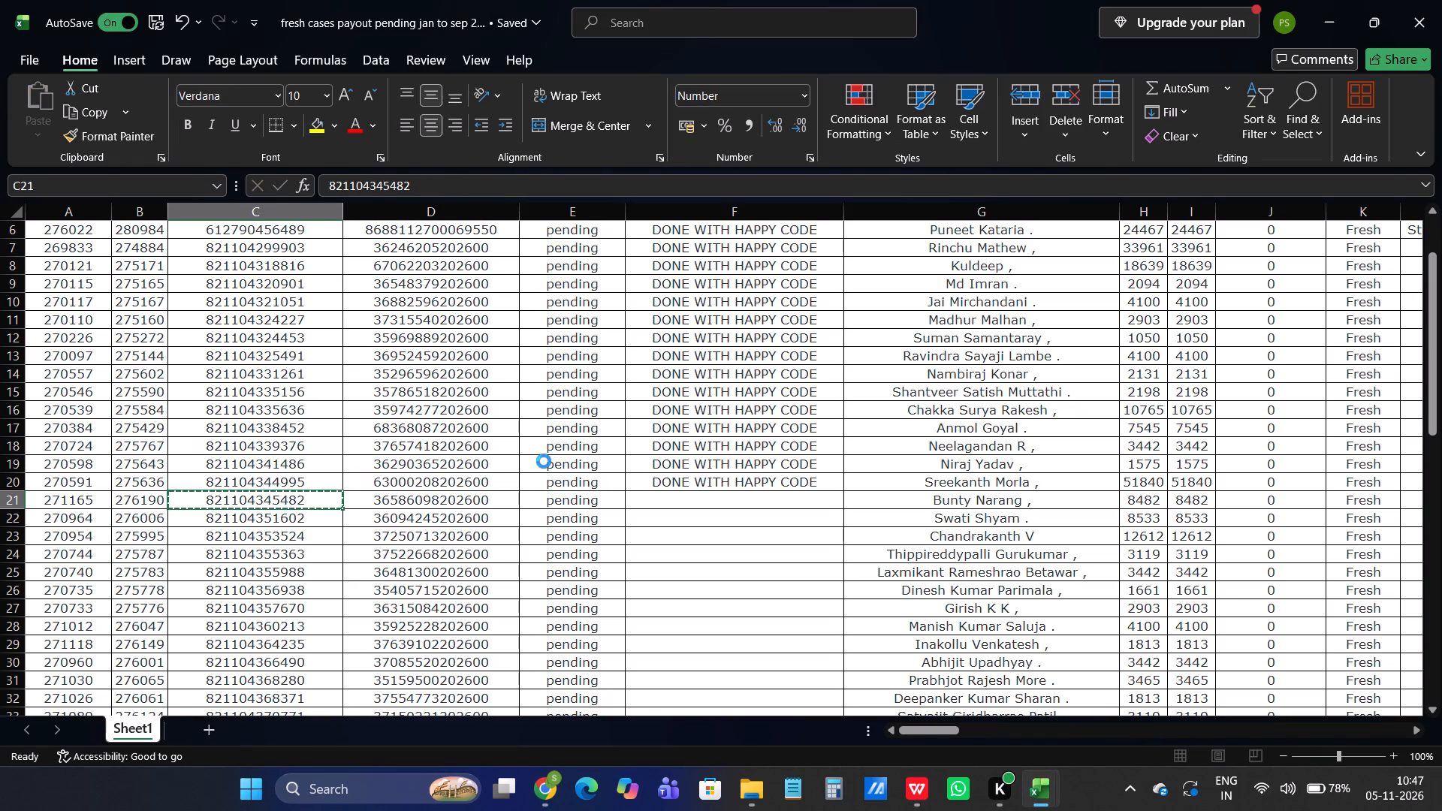
pyautogui.hotkey('alt', 'Tab')
pyautogui.scroll(13, 544, 461)
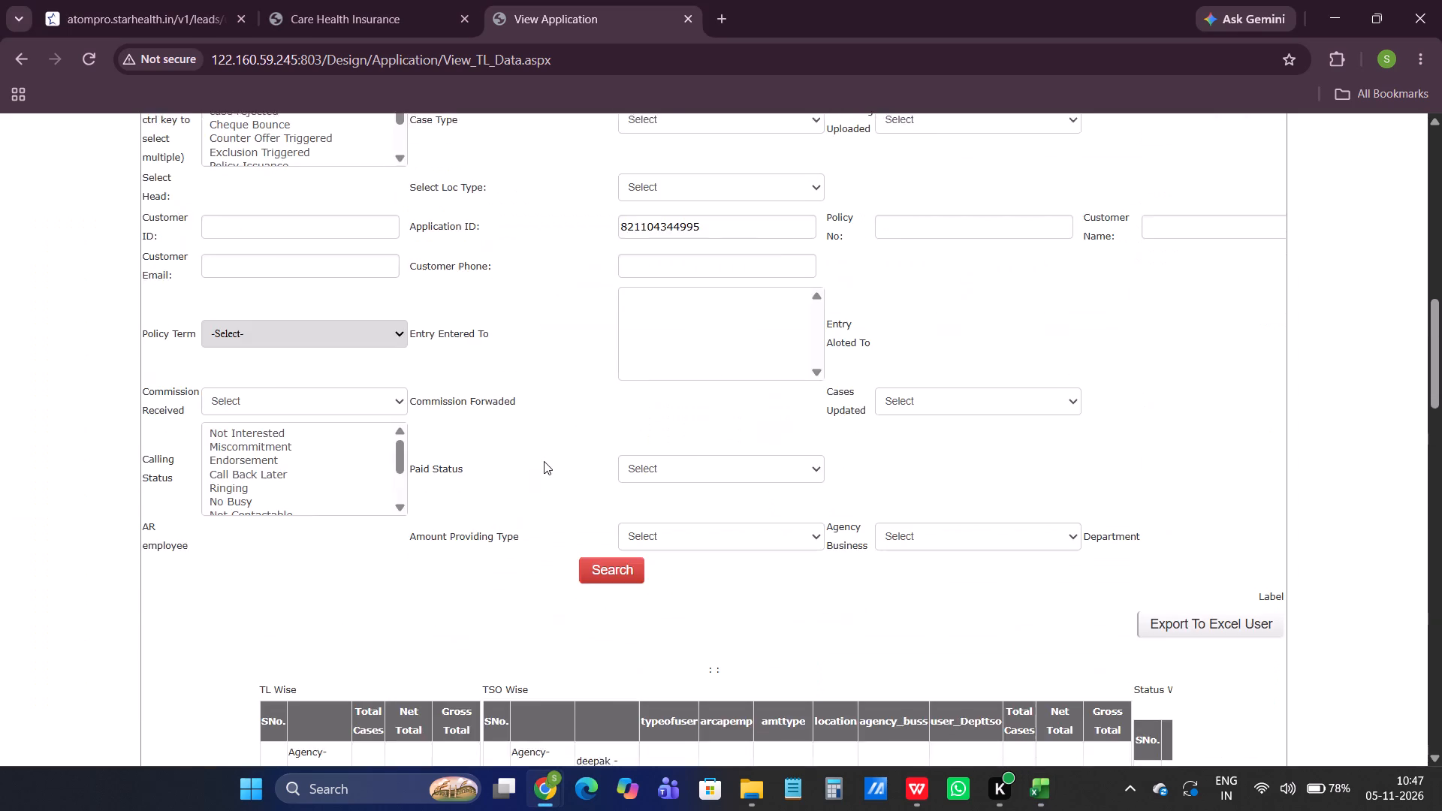
pyautogui.scroll(2, 544, 461)
pyautogui.doubleClick(648, 559)
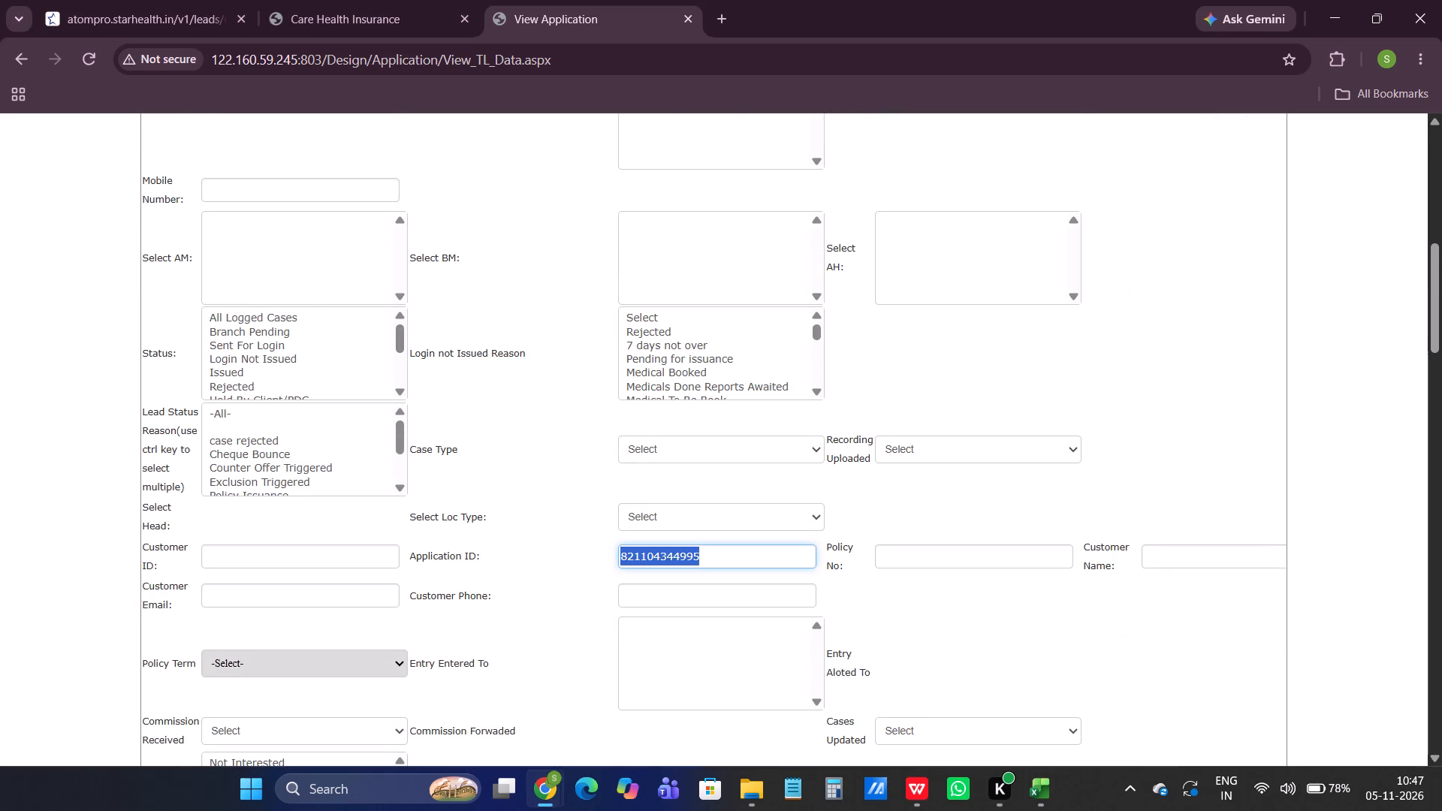
pyautogui.hotkey('ctrl', 'v')
pyautogui.scroll(-3, 565, 471)
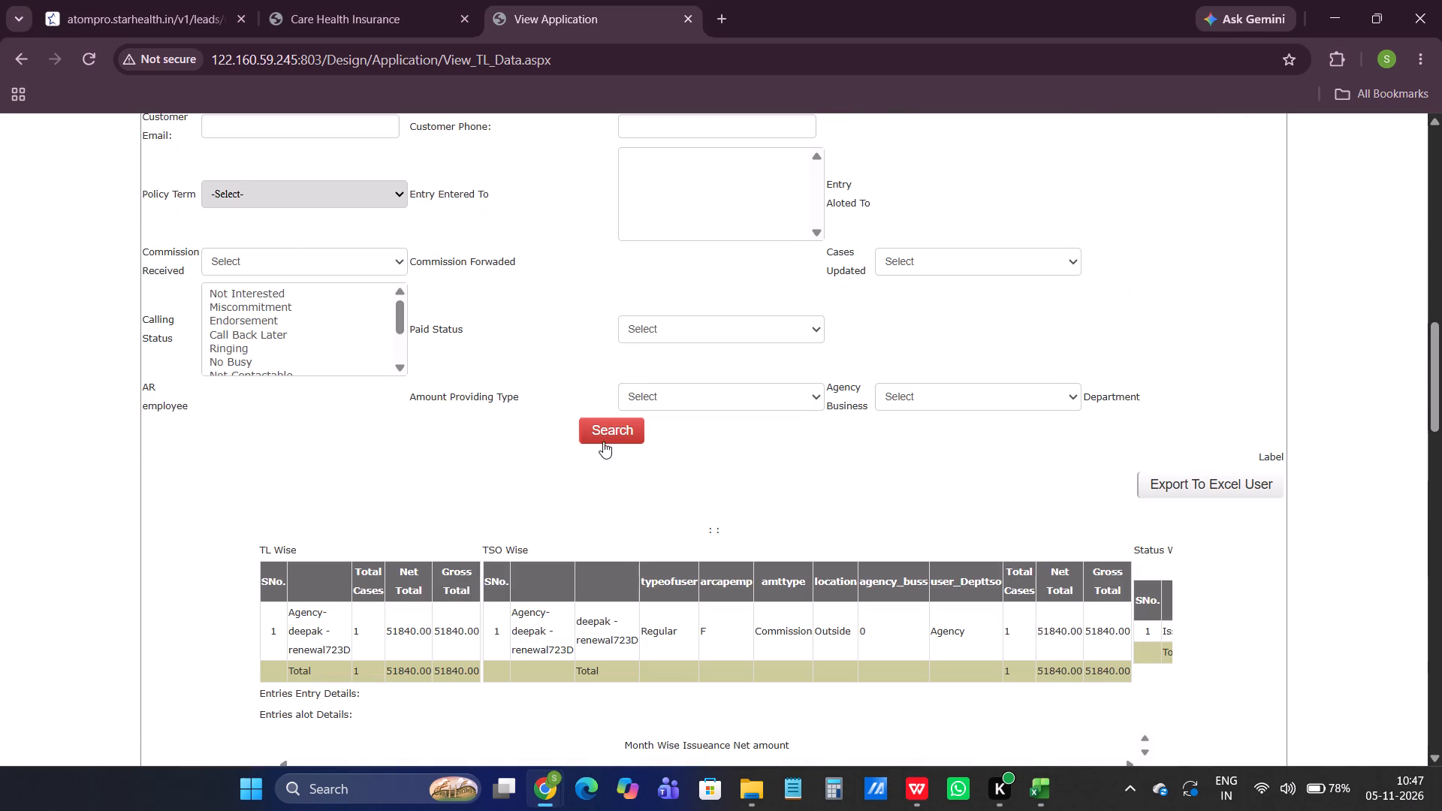
pyautogui.click(606, 437)
pyautogui.scroll(-11, 546, 397)
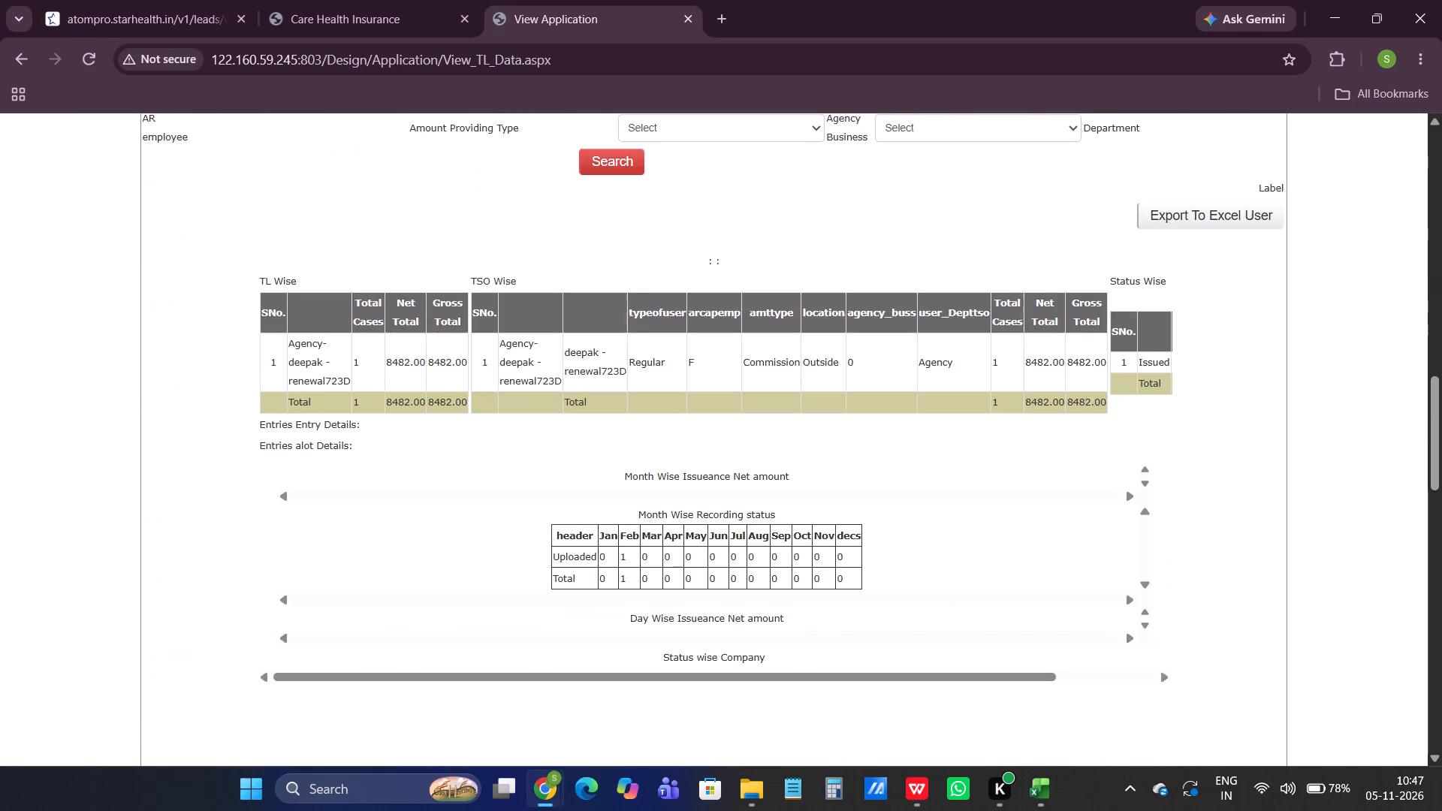
pyautogui.scroll(-6, 546, 397)
pyautogui.scroll(-20, 546, 395)
pyautogui.scroll(-8, 546, 395)
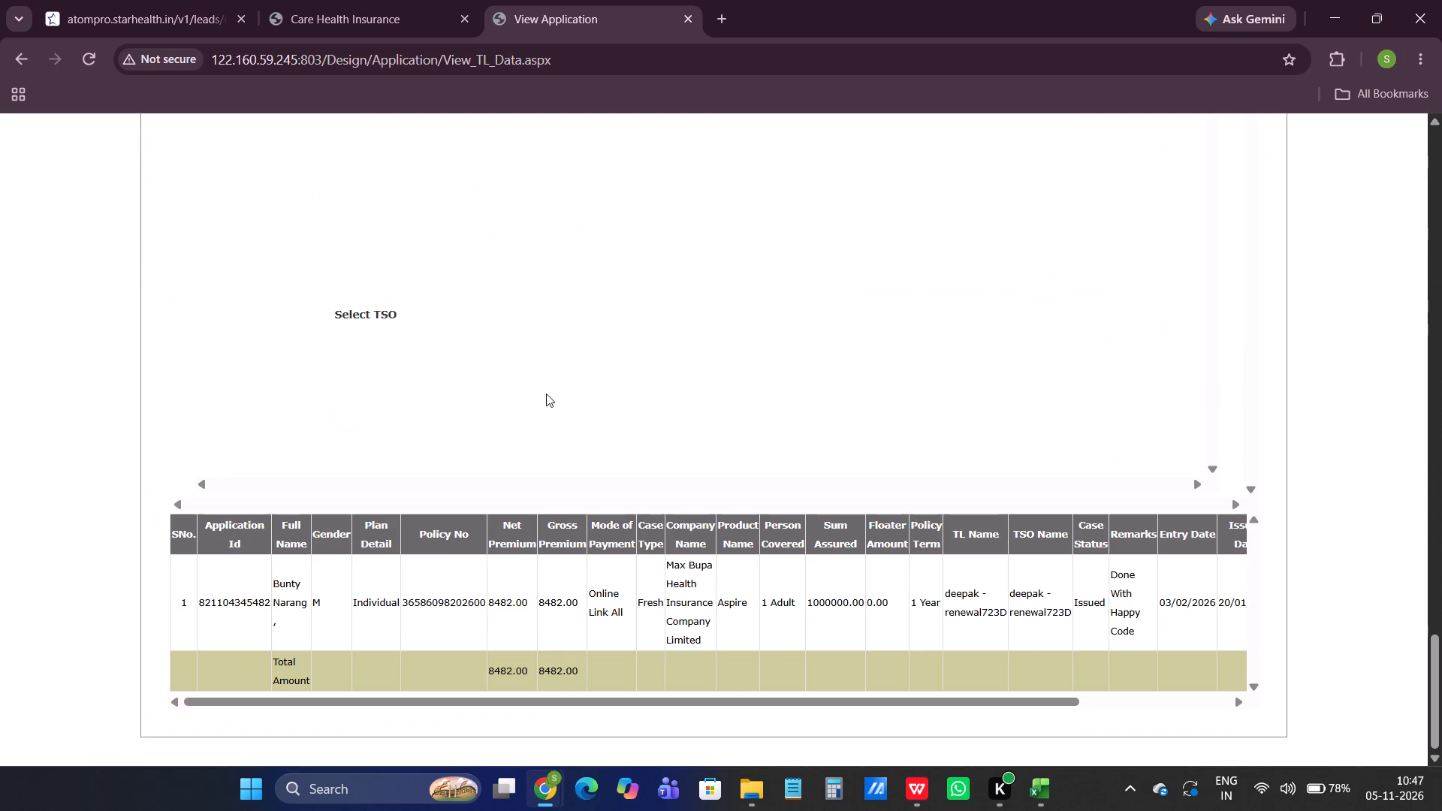
# Return to the payout pending workbook and enter "DONE WITH HAPPY CODE" under remarks on portal in row 21.
pyautogui.hotkey('alt', 'Tab')
pyautogui.press('Tab')
pyautogui.press('Tab')
pyautogui.press('Tab')
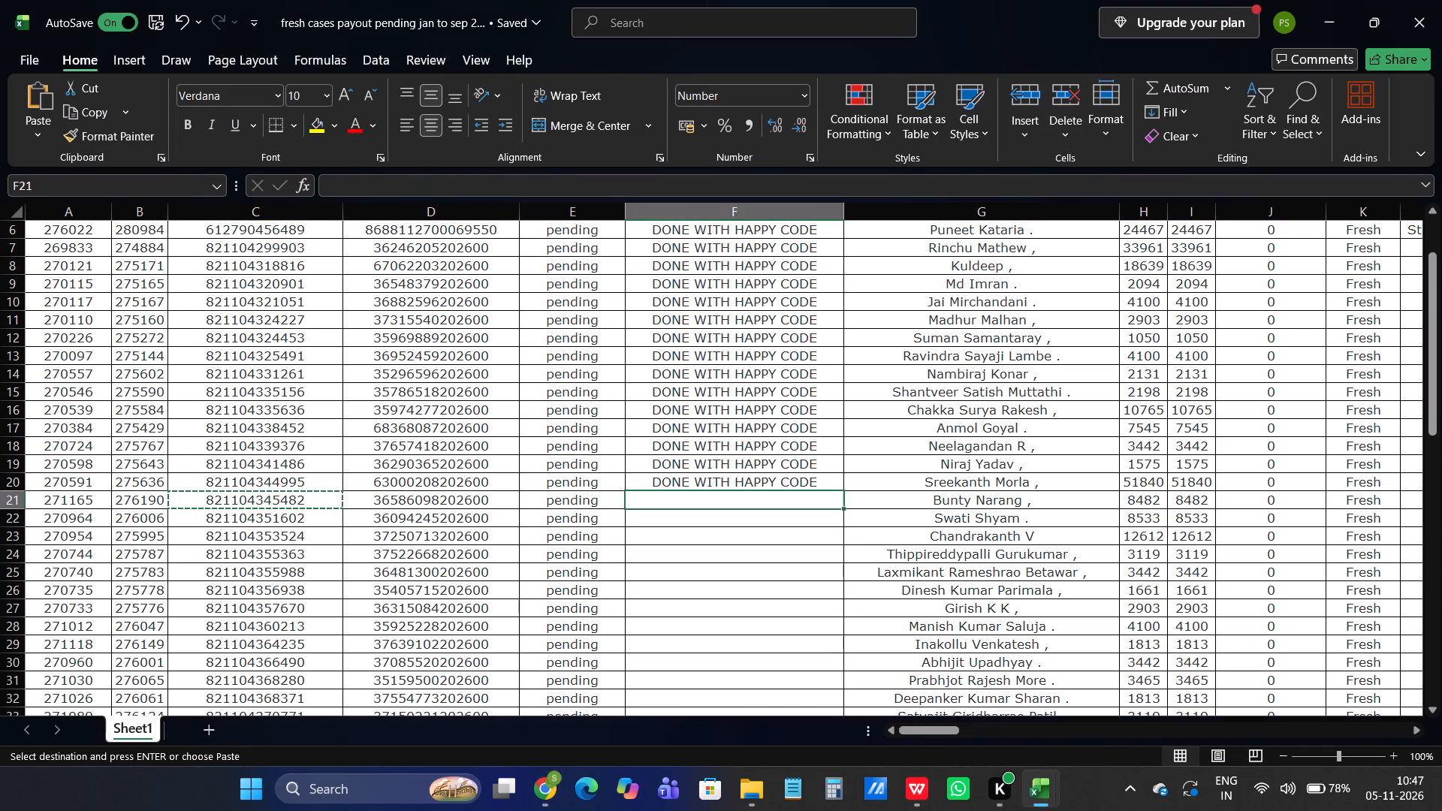
pyautogui.press('d')
pyautogui.press('Return')
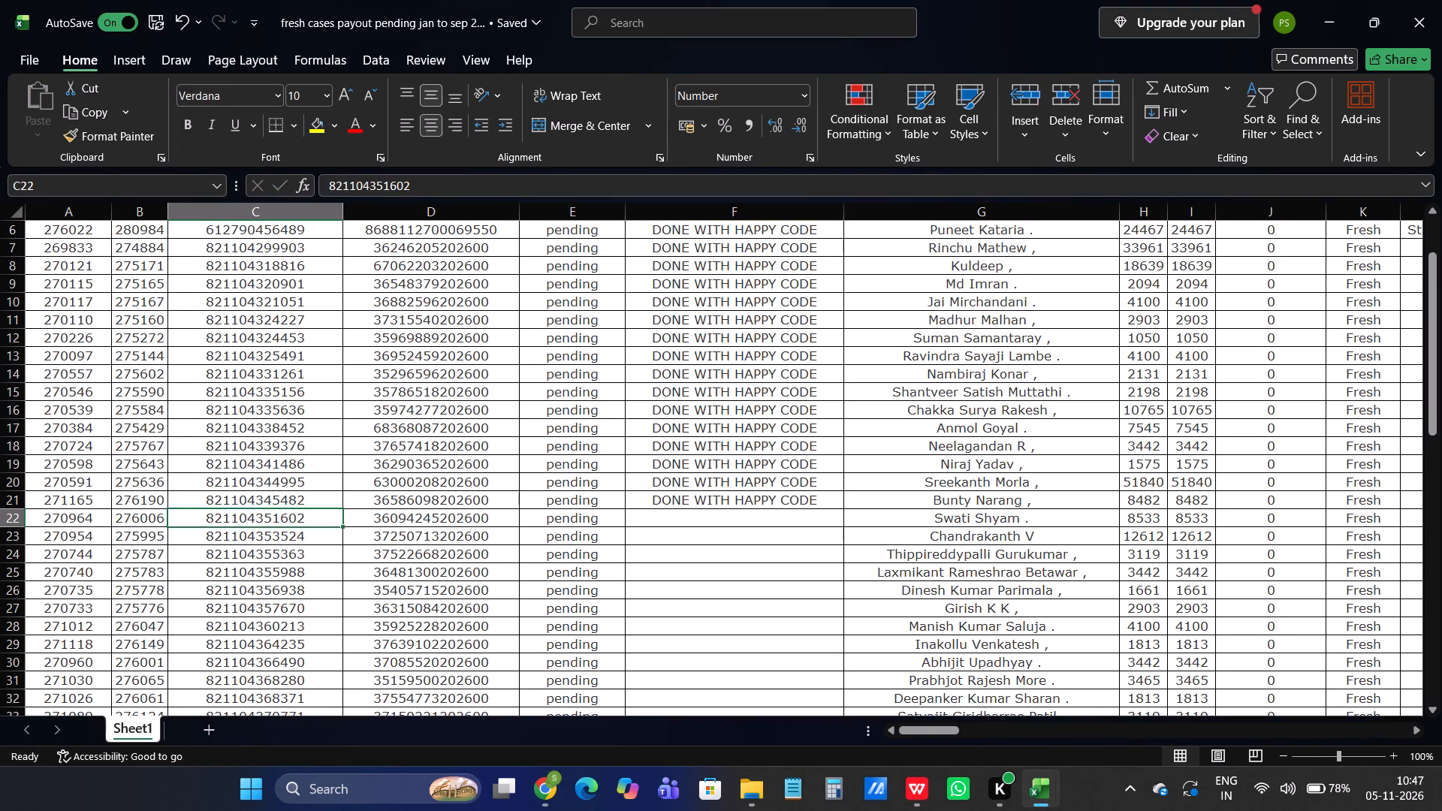
# Copy the APPID from row 22 and search the View Application portal by that Application ID, viewing the case's remarks.
pyautogui.hotkey('ctrl', 'c')
pyautogui.hotkey('alt', 'Tab')
pyautogui.scroll(5, 546, 393)
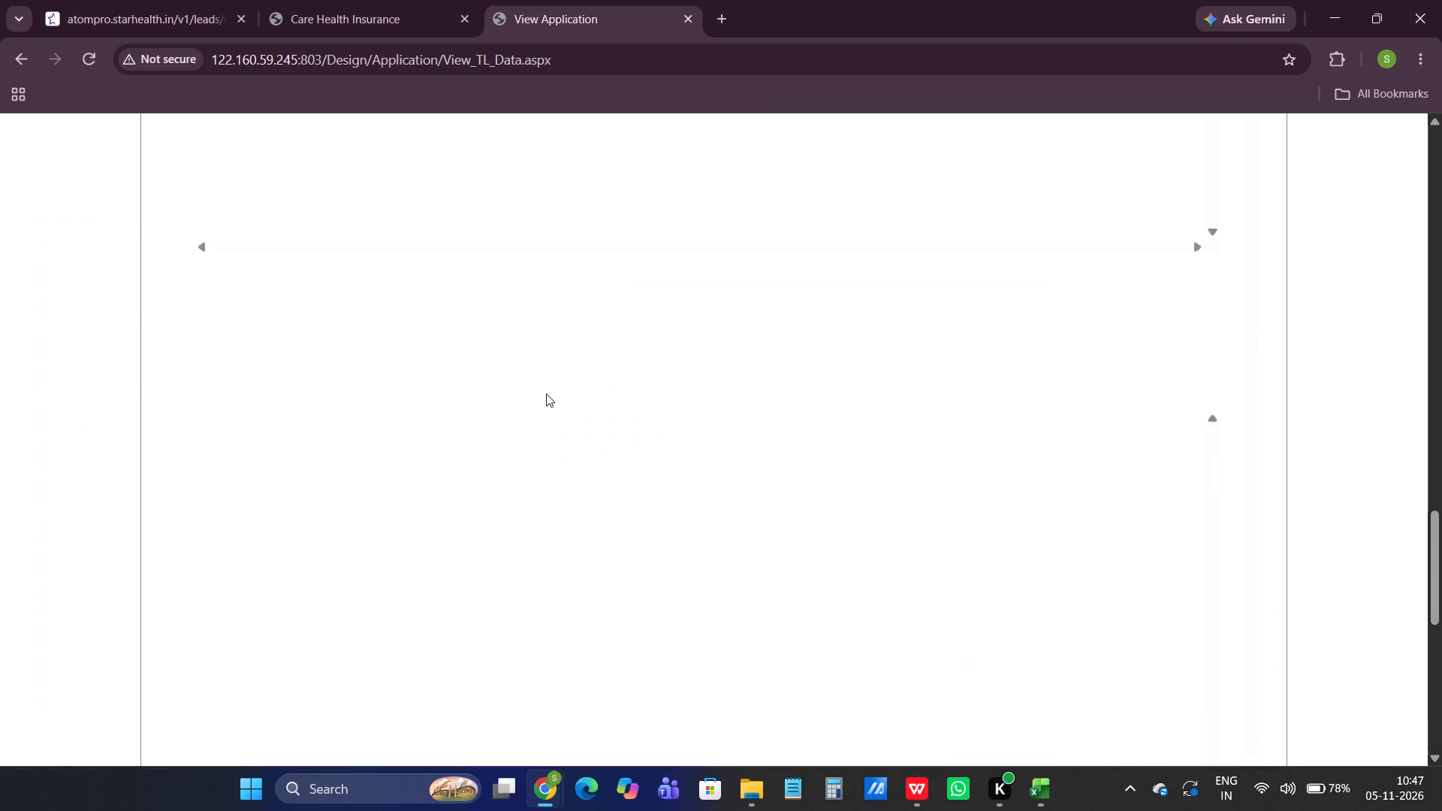
pyautogui.scroll(10, 546, 393)
pyautogui.scroll(-2, 546, 393)
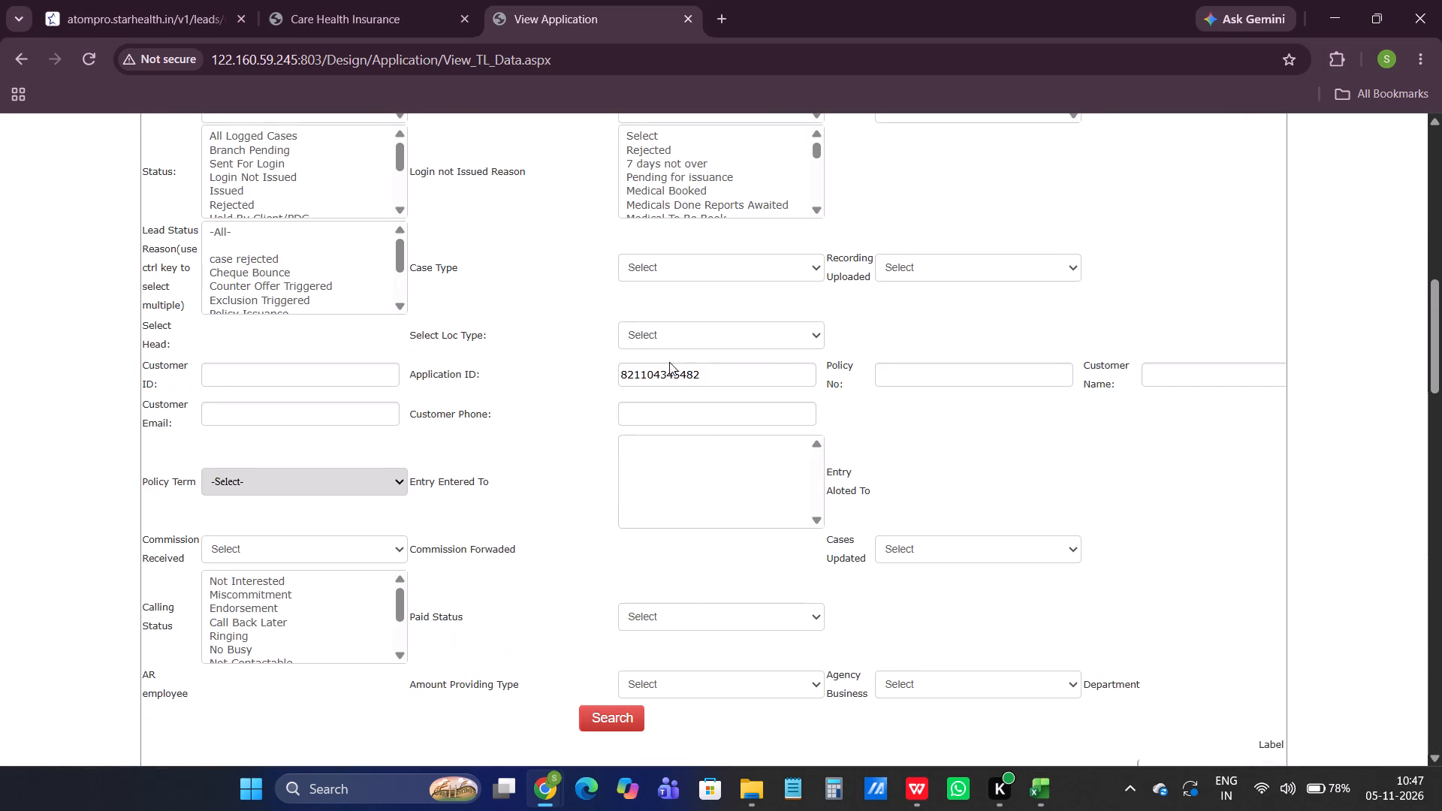
pyautogui.doubleClick(662, 367)
pyautogui.hotkey('ctrl', 'v')
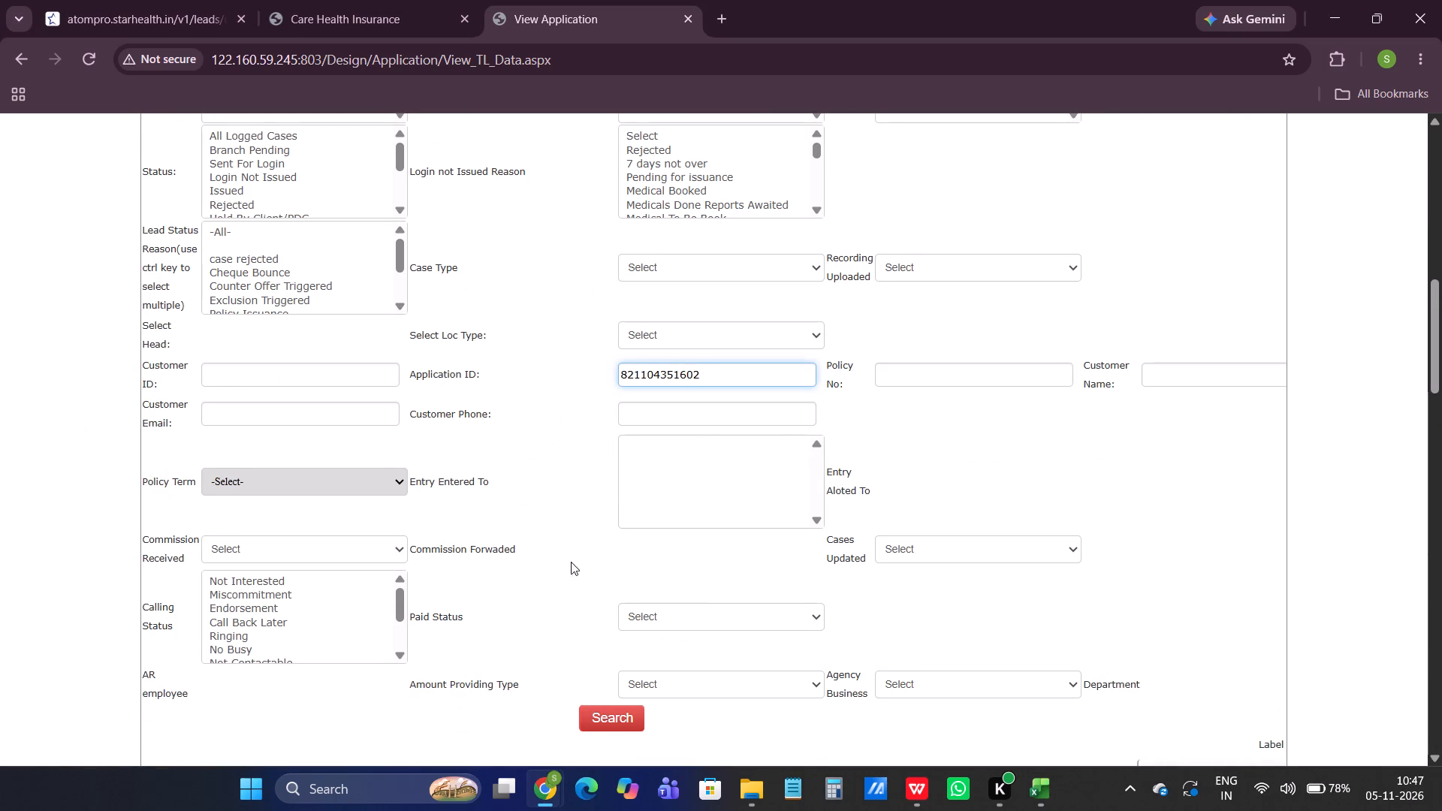
pyautogui.click(600, 705)
pyautogui.scroll(-6, 503, 438)
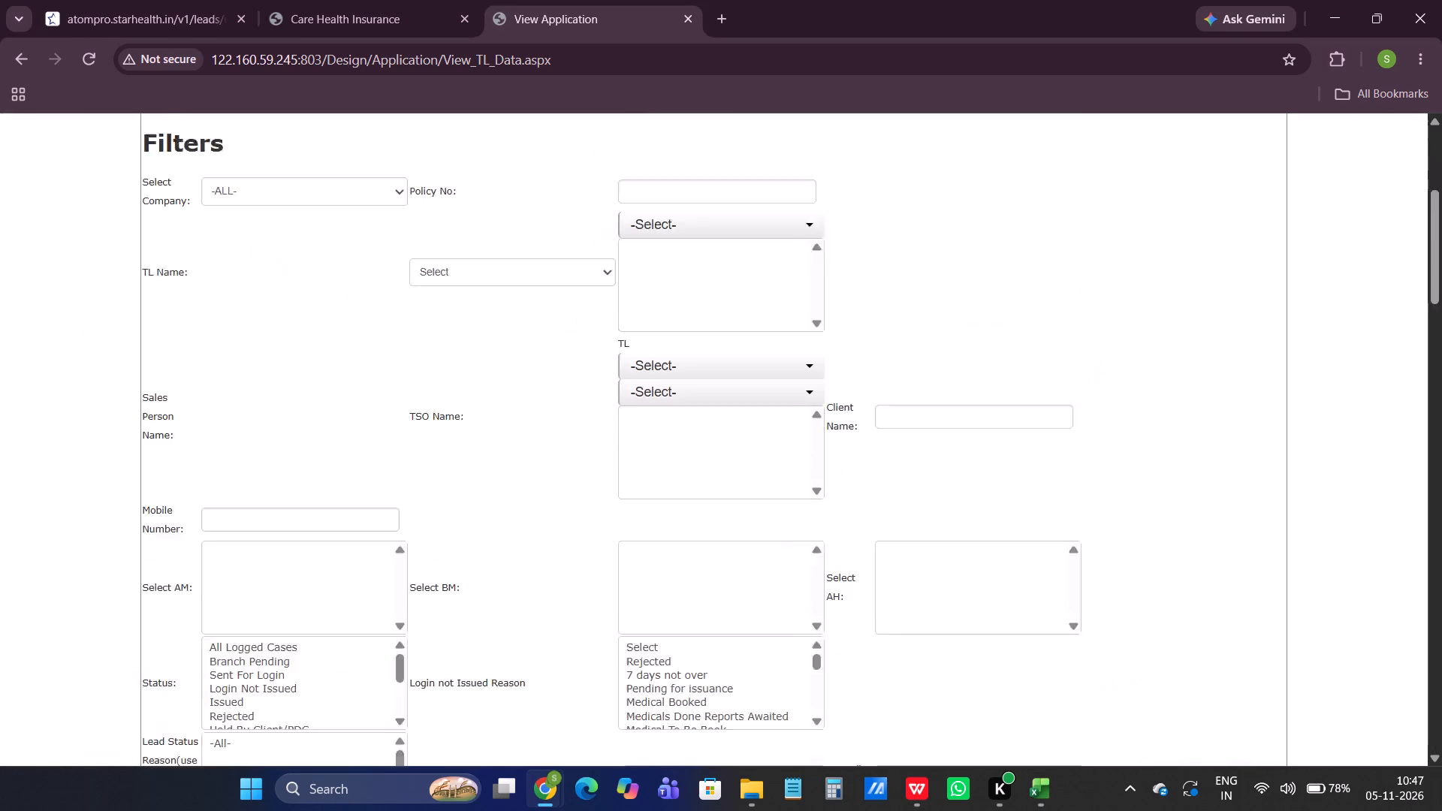
pyautogui.scroll(-20, 503, 438)
pyautogui.scroll(-1, 503, 438)
# Return to the payout pending workbook and enter "DONE WITH HAPPY CODE" under remarks on portal in row 22.
pyautogui.hotkey('alt', 'Tab')
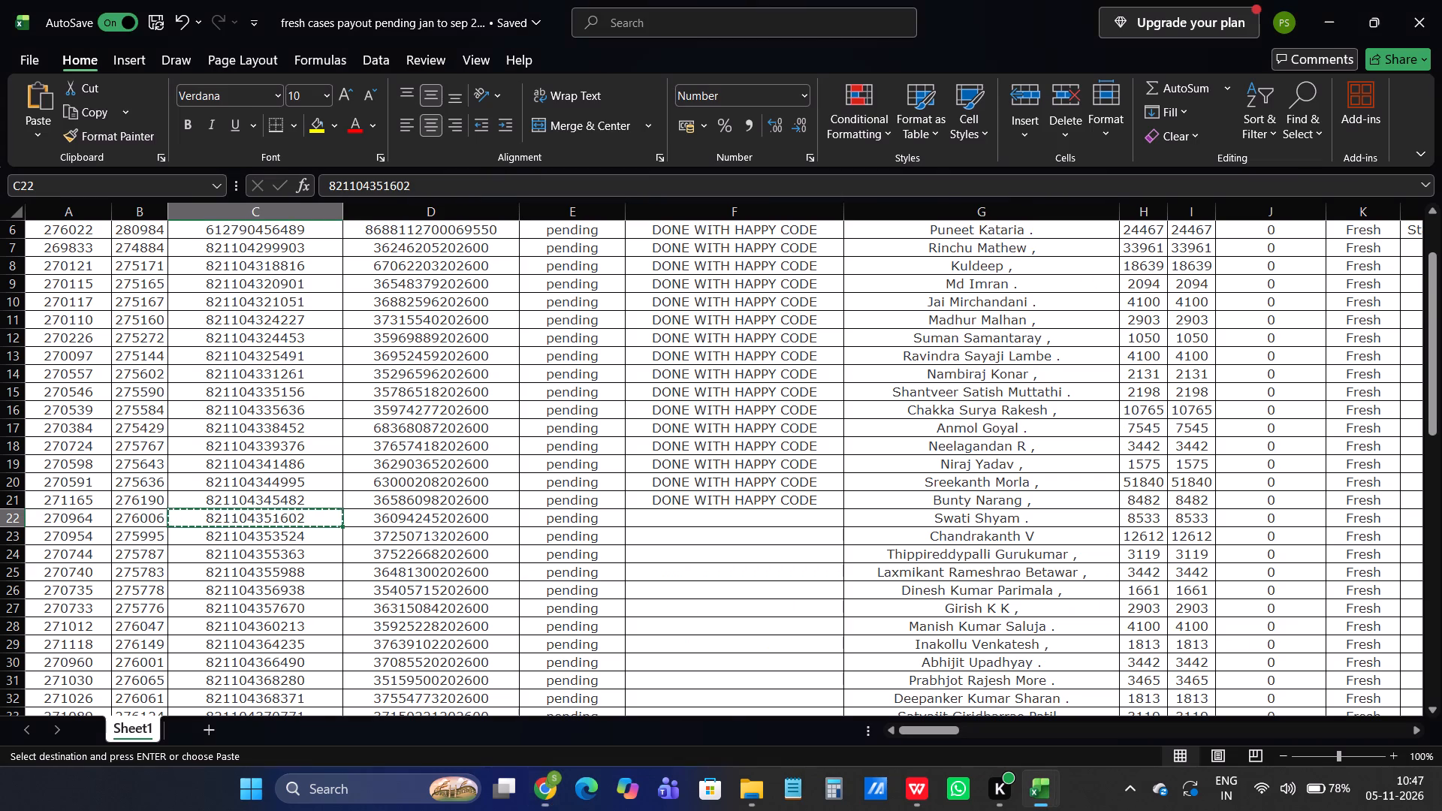
pyautogui.press('Tab')
pyautogui.press('Tab')
pyautogui.press('Tab')
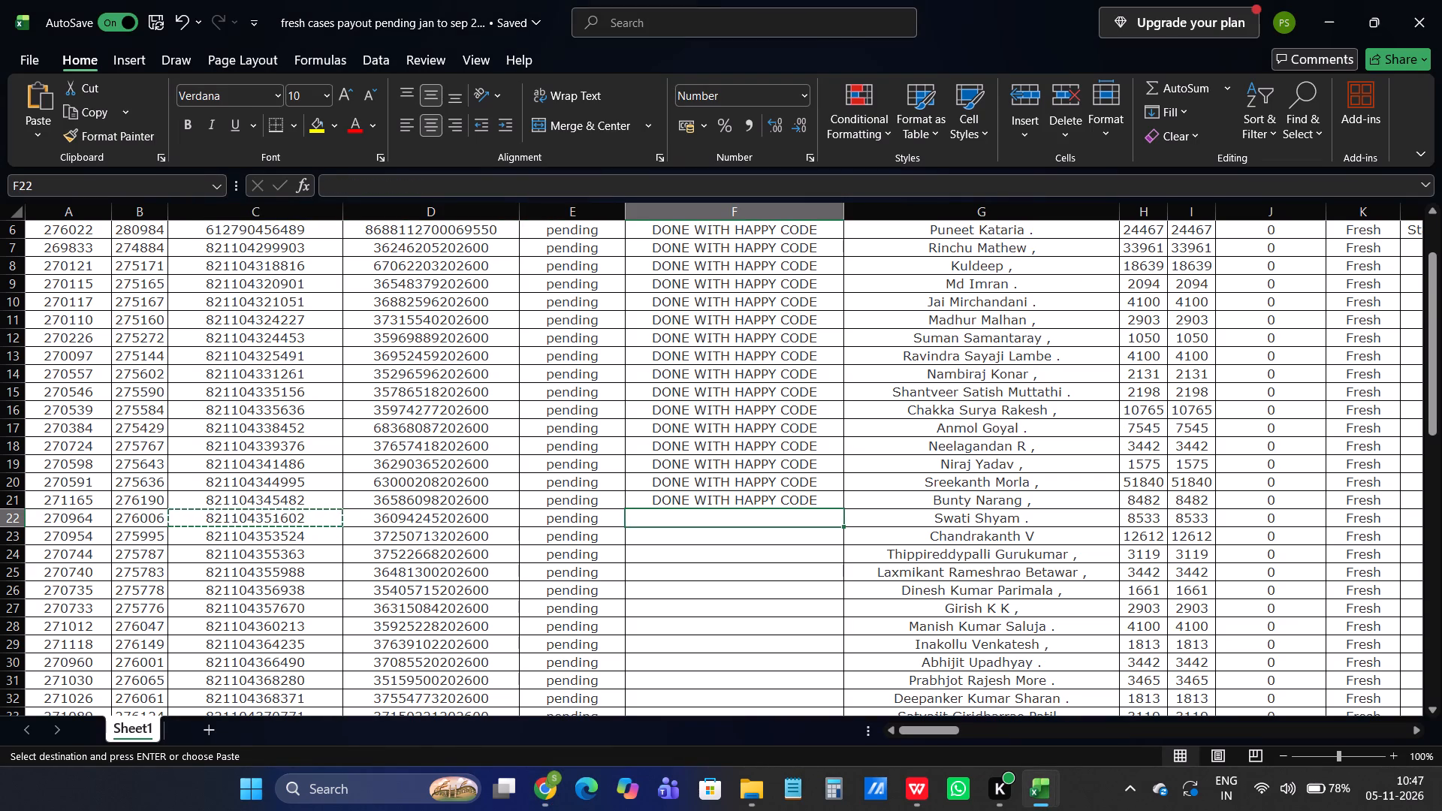
pyautogui.press('d')
pyautogui.press('Return')
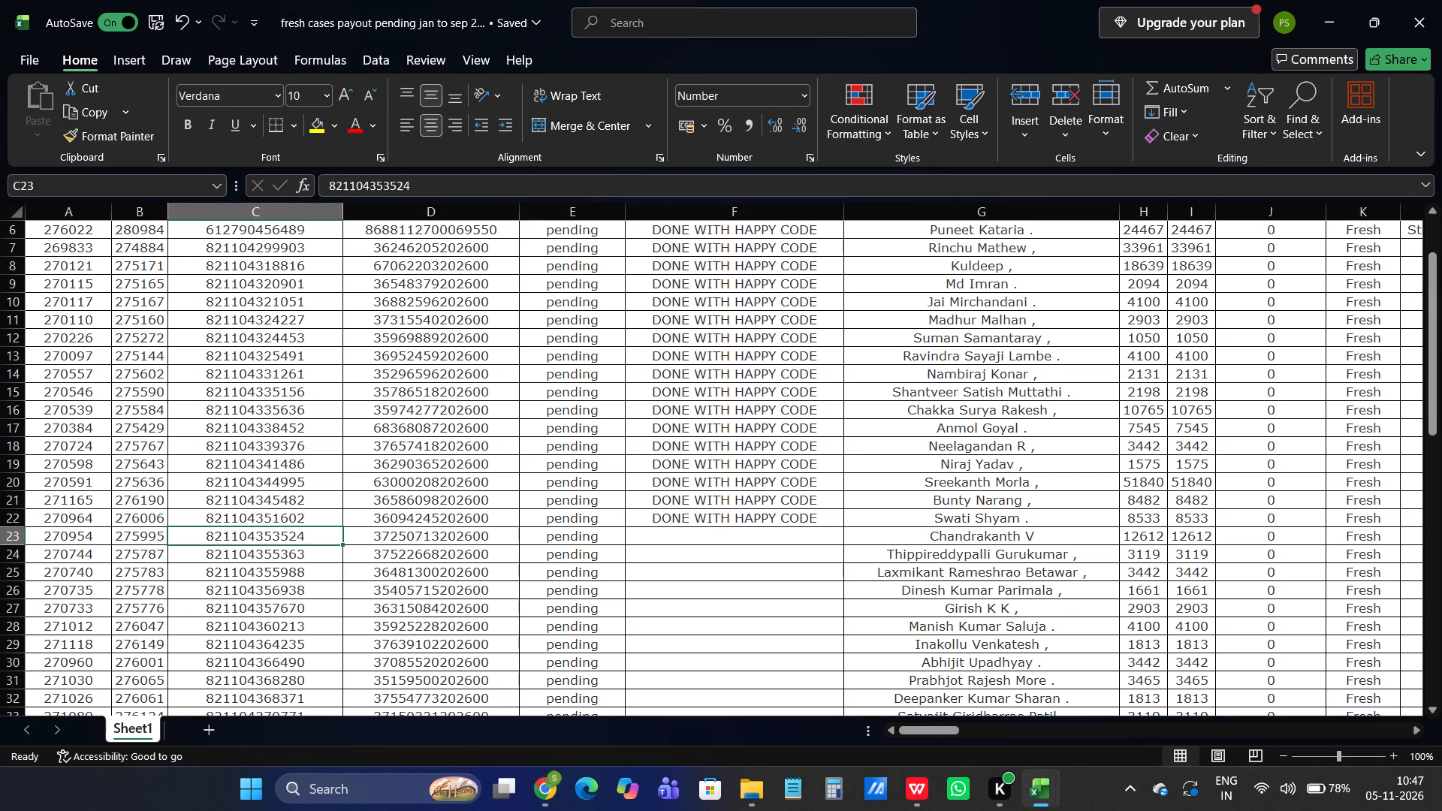
# Copy the APPID from row 23 and search the View Application portal by that Application ID, viewing the case's remarks.
pyautogui.hotkey('ctrl', 'c')
pyautogui.hotkey('alt', 'Tab')
pyautogui.scroll(13, 501, 383)
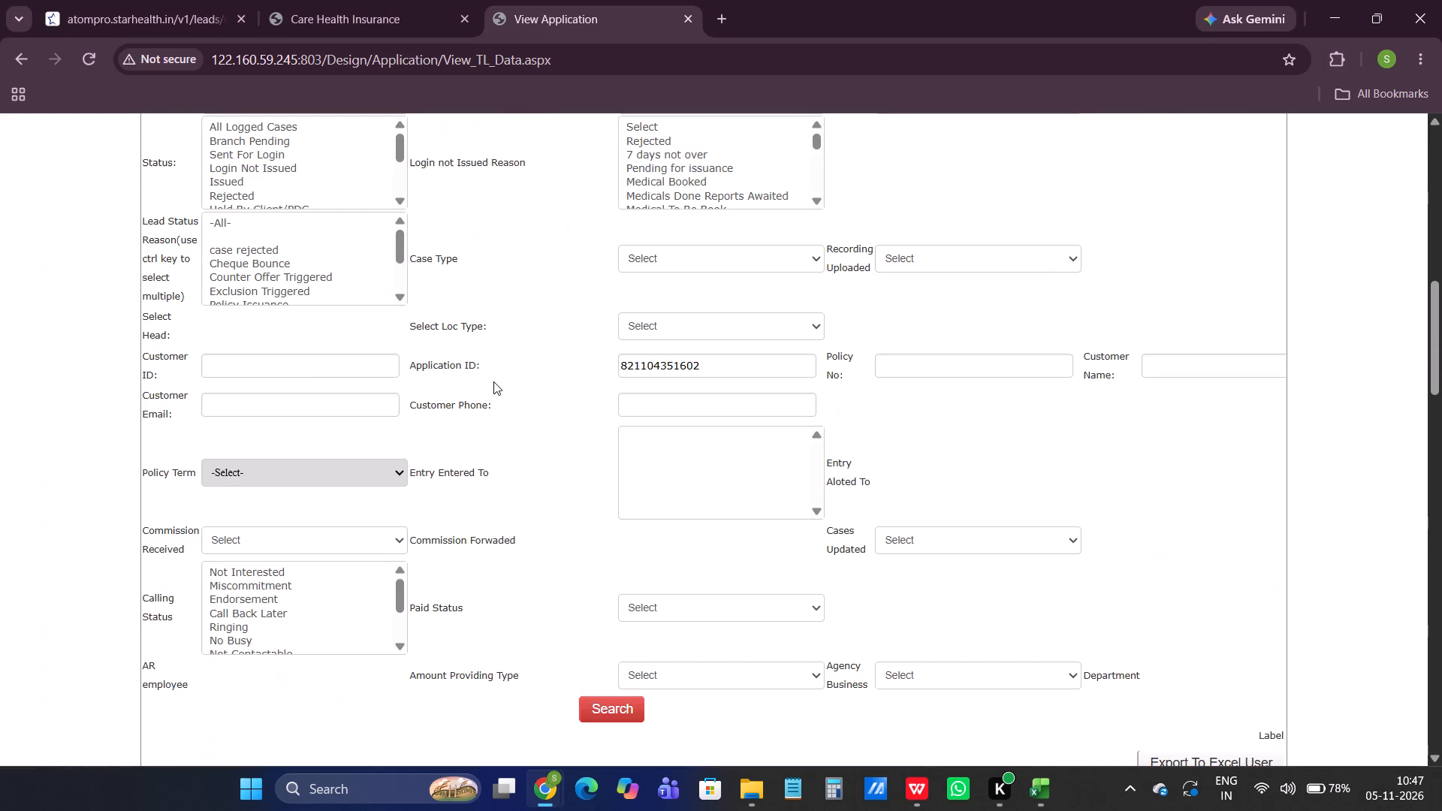
pyautogui.doubleClick(679, 371)
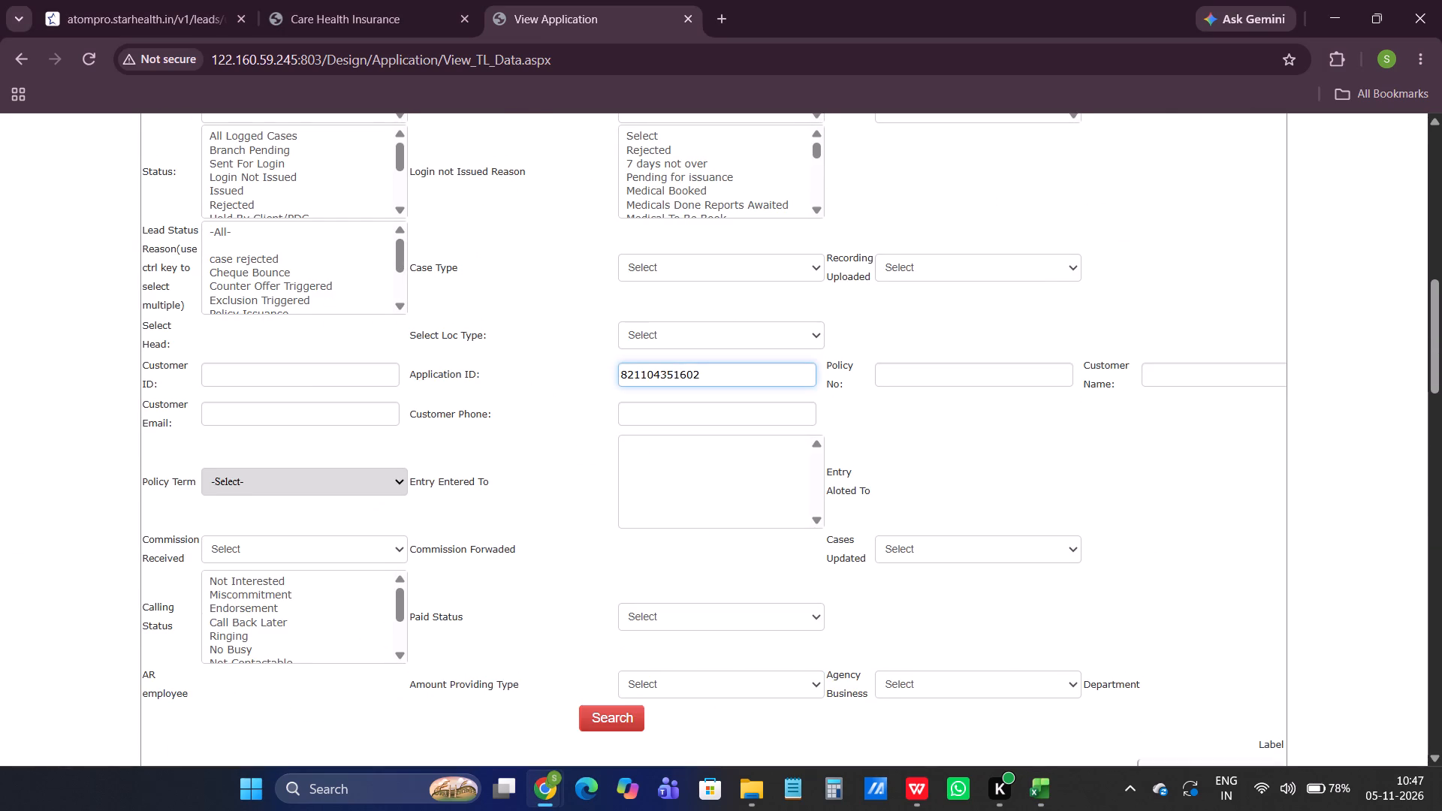
pyautogui.doubleClick(677, 368)
pyautogui.hotkey('ctrl', 'v')
pyautogui.scroll(-2, 527, 385)
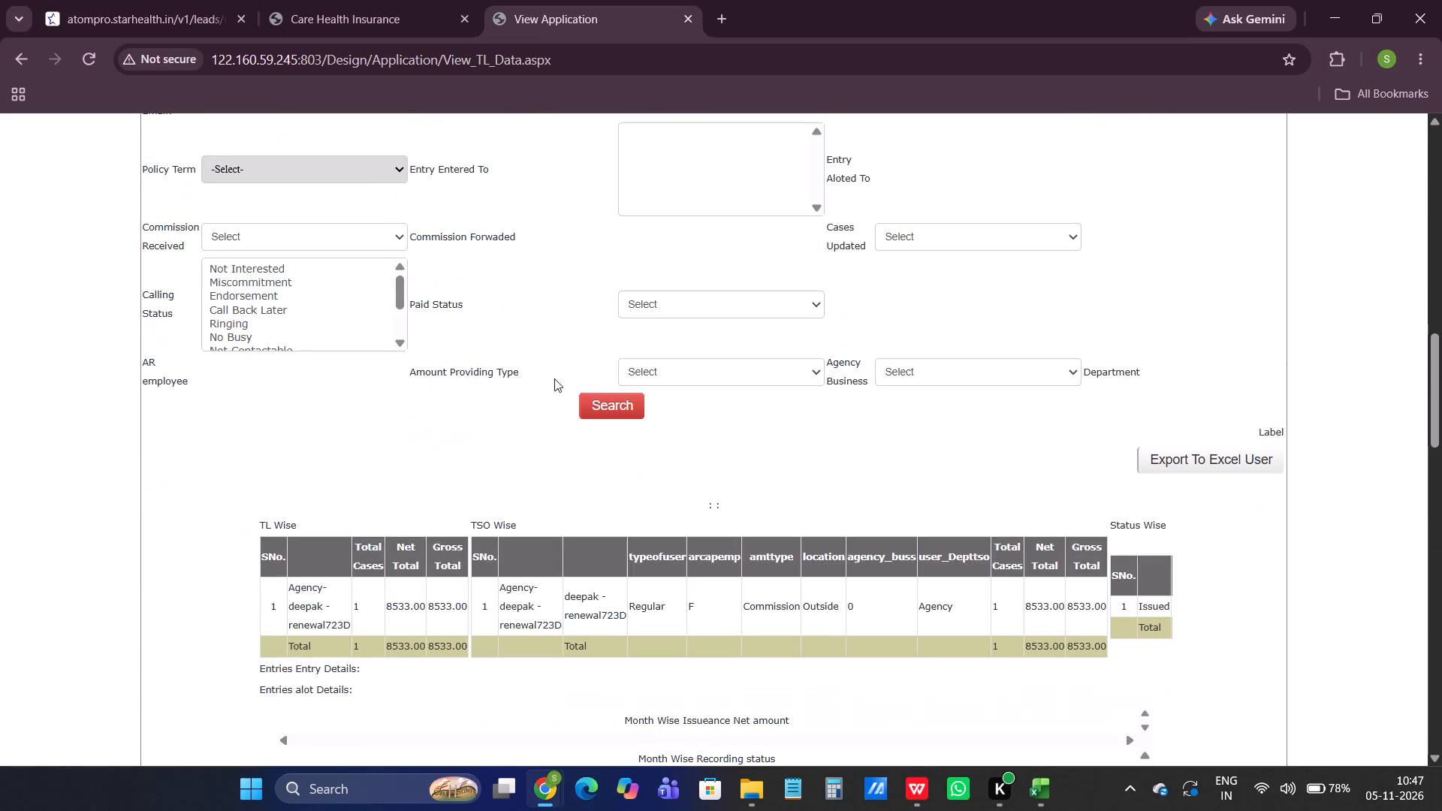
pyautogui.click(613, 397)
pyautogui.scroll(-20, 569, 374)
pyautogui.scroll(-5, 569, 374)
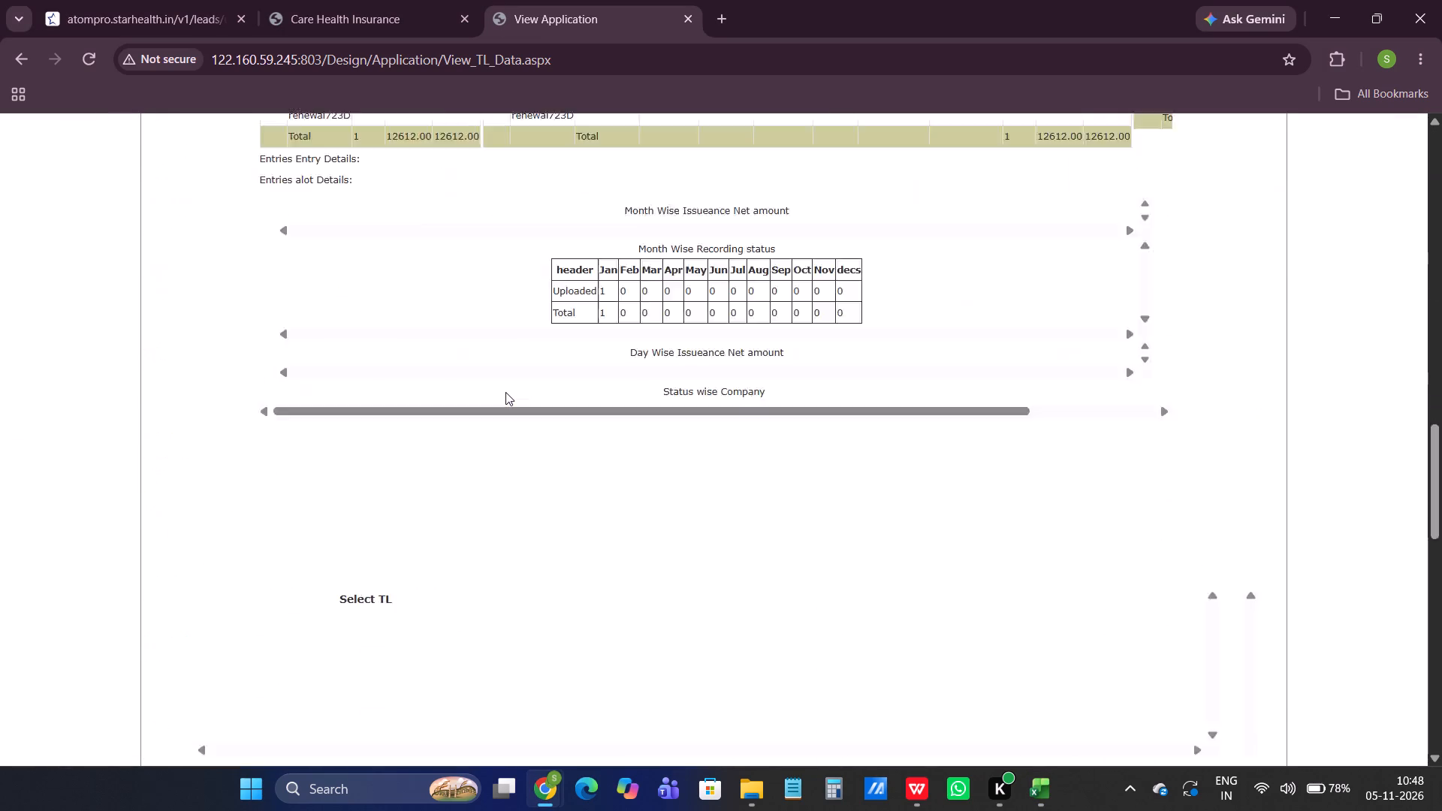
pyautogui.scroll(-9, 505, 392)
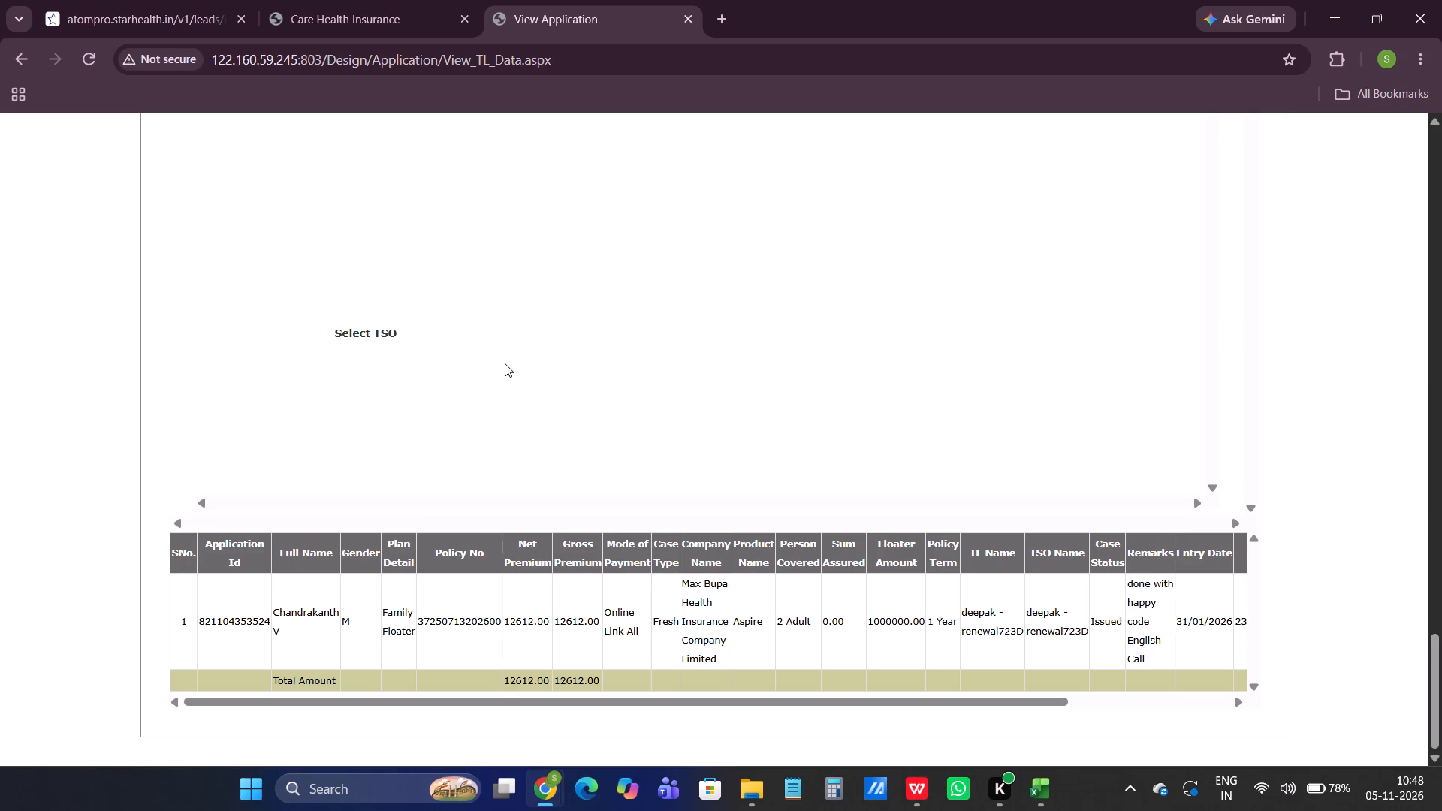
# Return to the payout pending workbook and enter "DONE WITH HAPPY CODE" under remarks on portal in row 23.
pyautogui.hotkey('alt', 'Tab')
pyautogui.press('Tab')
pyautogui.press('Tab')
pyautogui.press('Tab')
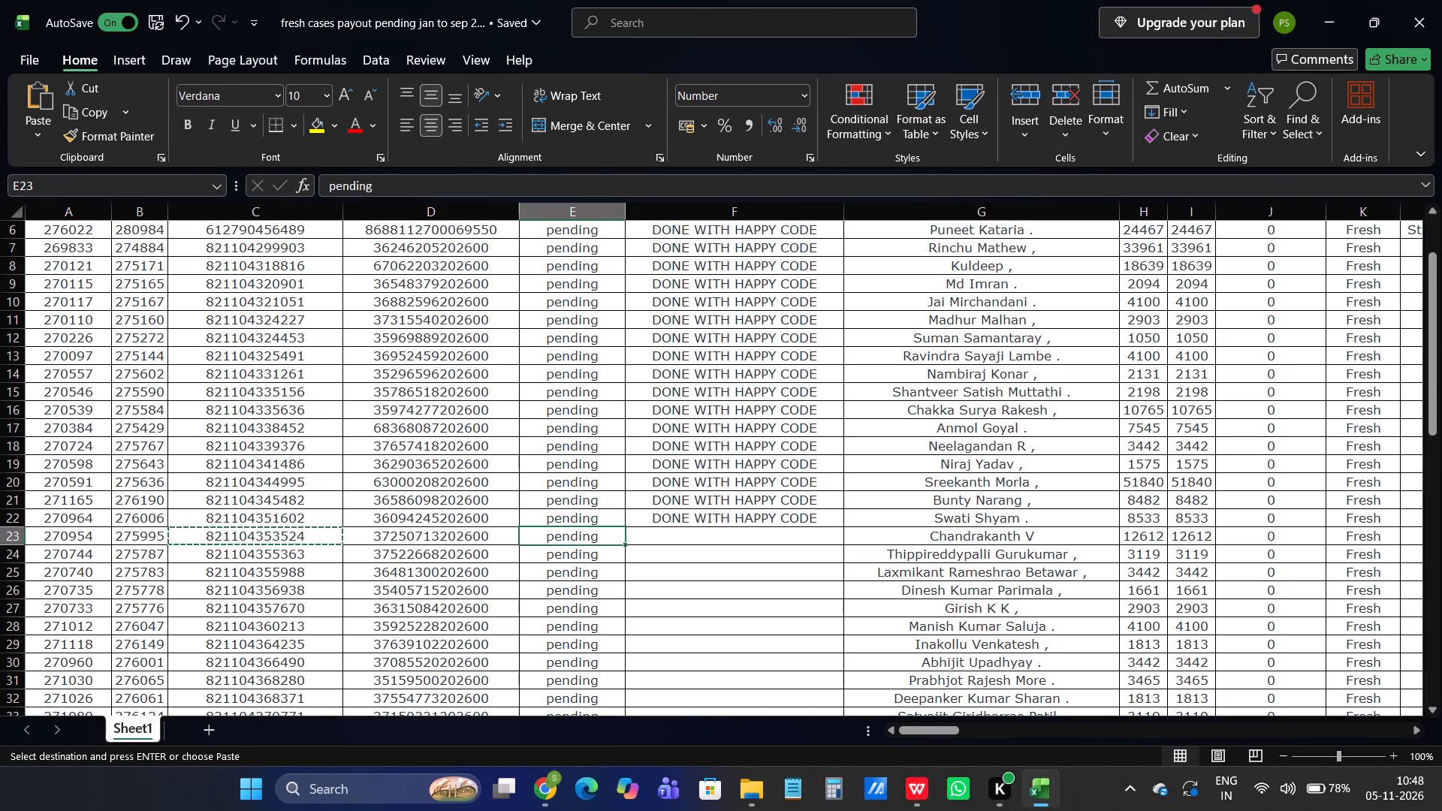
pyautogui.press('d')
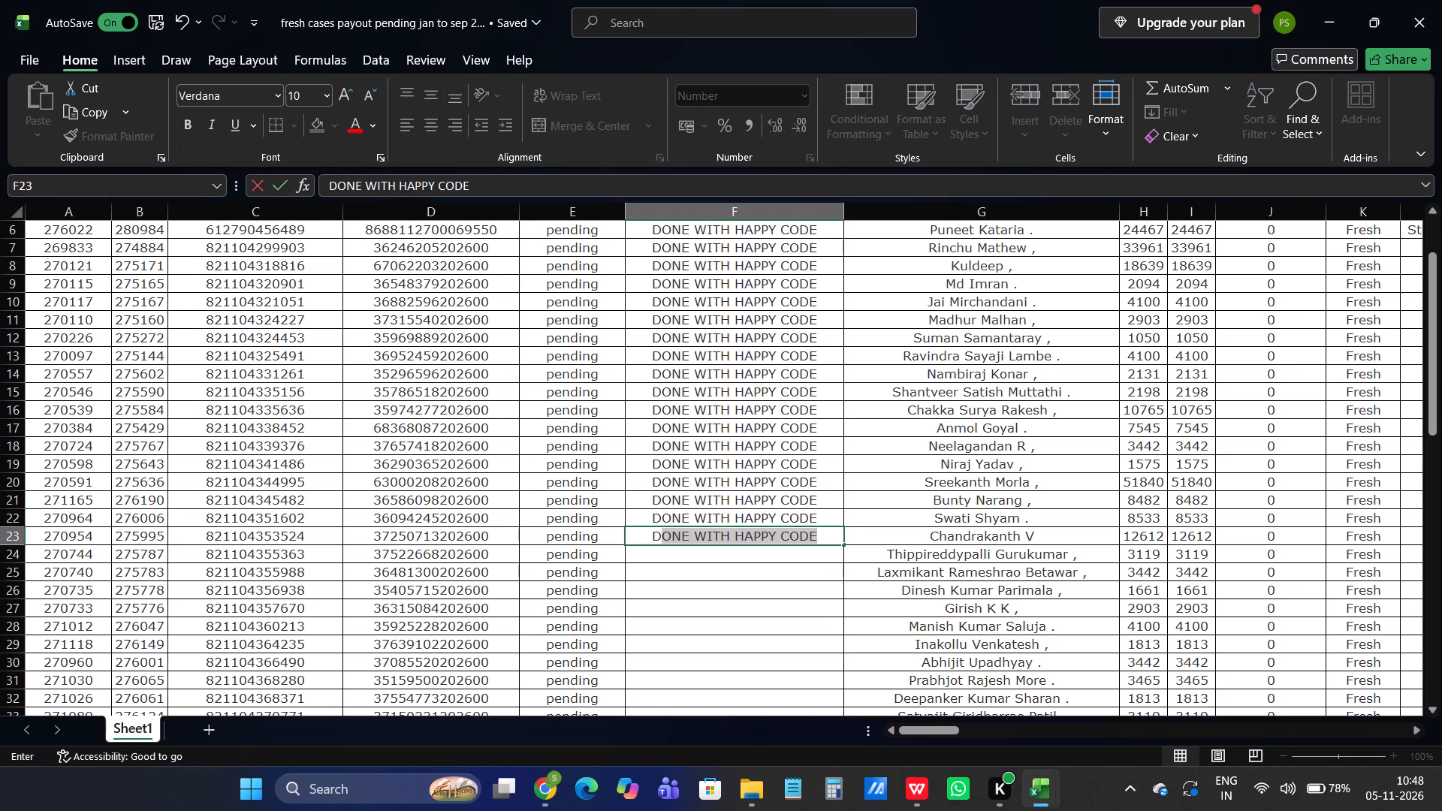
pyautogui.press('Return')
# Copy the APPID from row 24 and search the View Application portal by that Application ID, viewing the case's remarks.
pyautogui.hotkey('ctrl', 'c')
pyautogui.hotkey('alt', 'Tab')
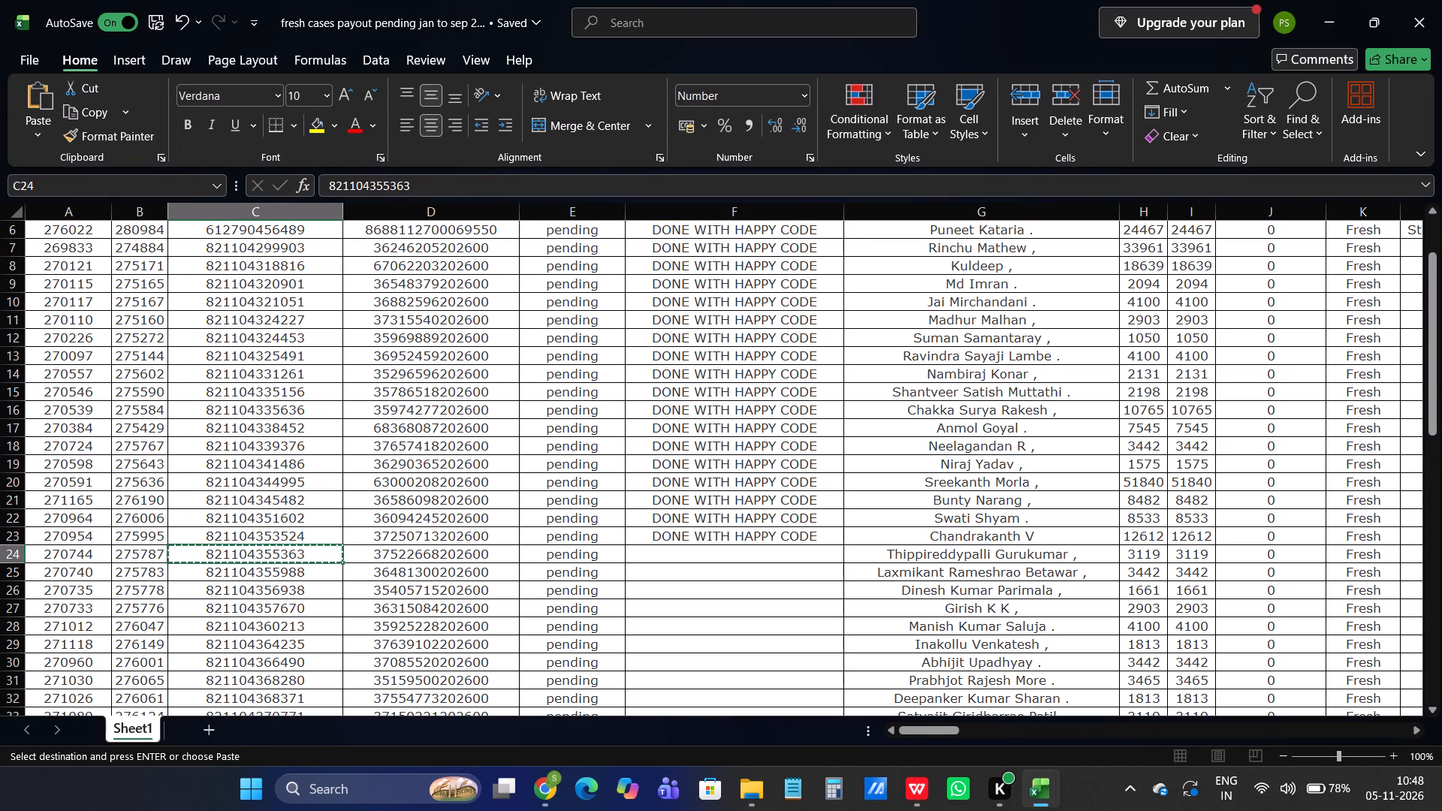
pyautogui.scroll(12, 502, 363)
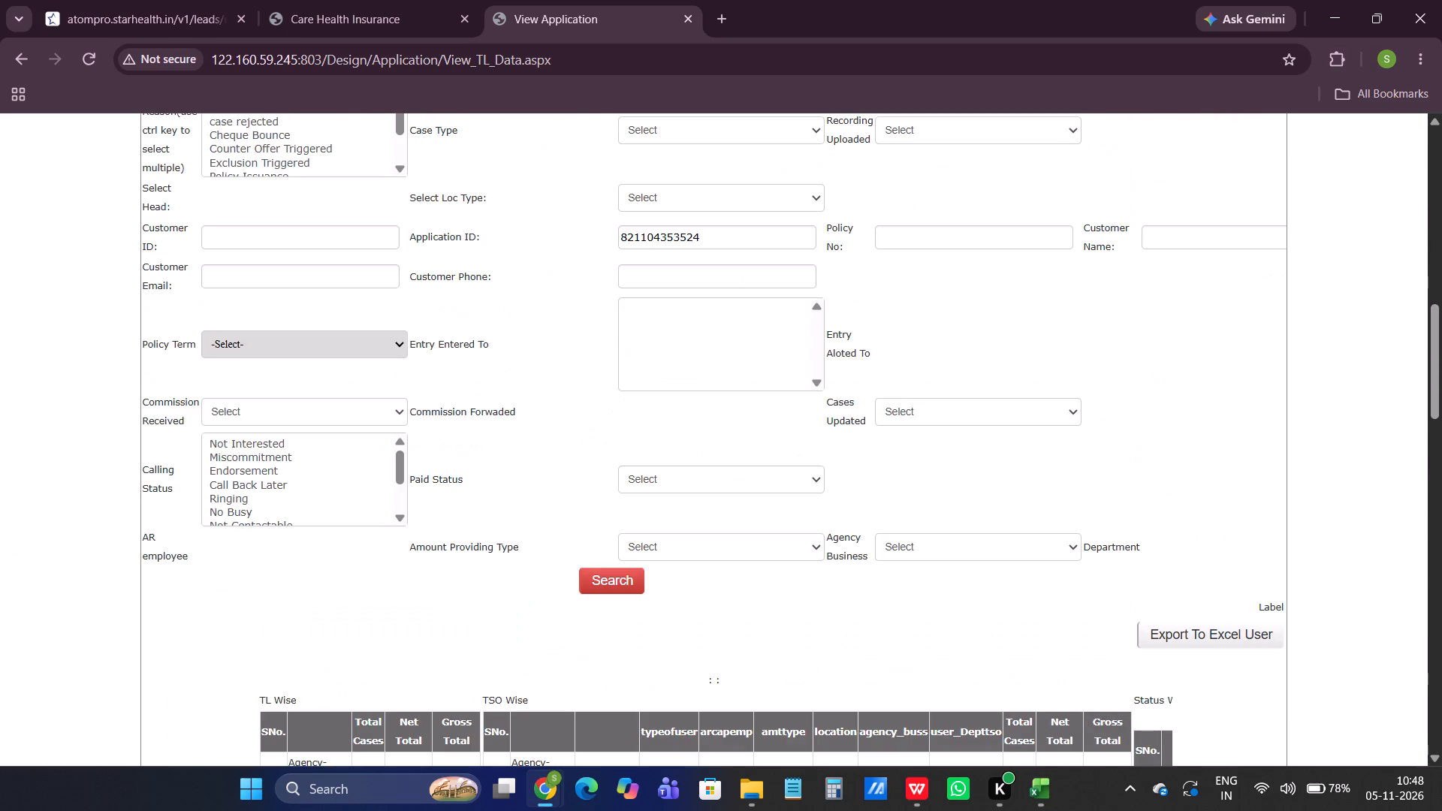
pyautogui.doubleClick(686, 240)
pyautogui.hotkey('ctrl', 'v')
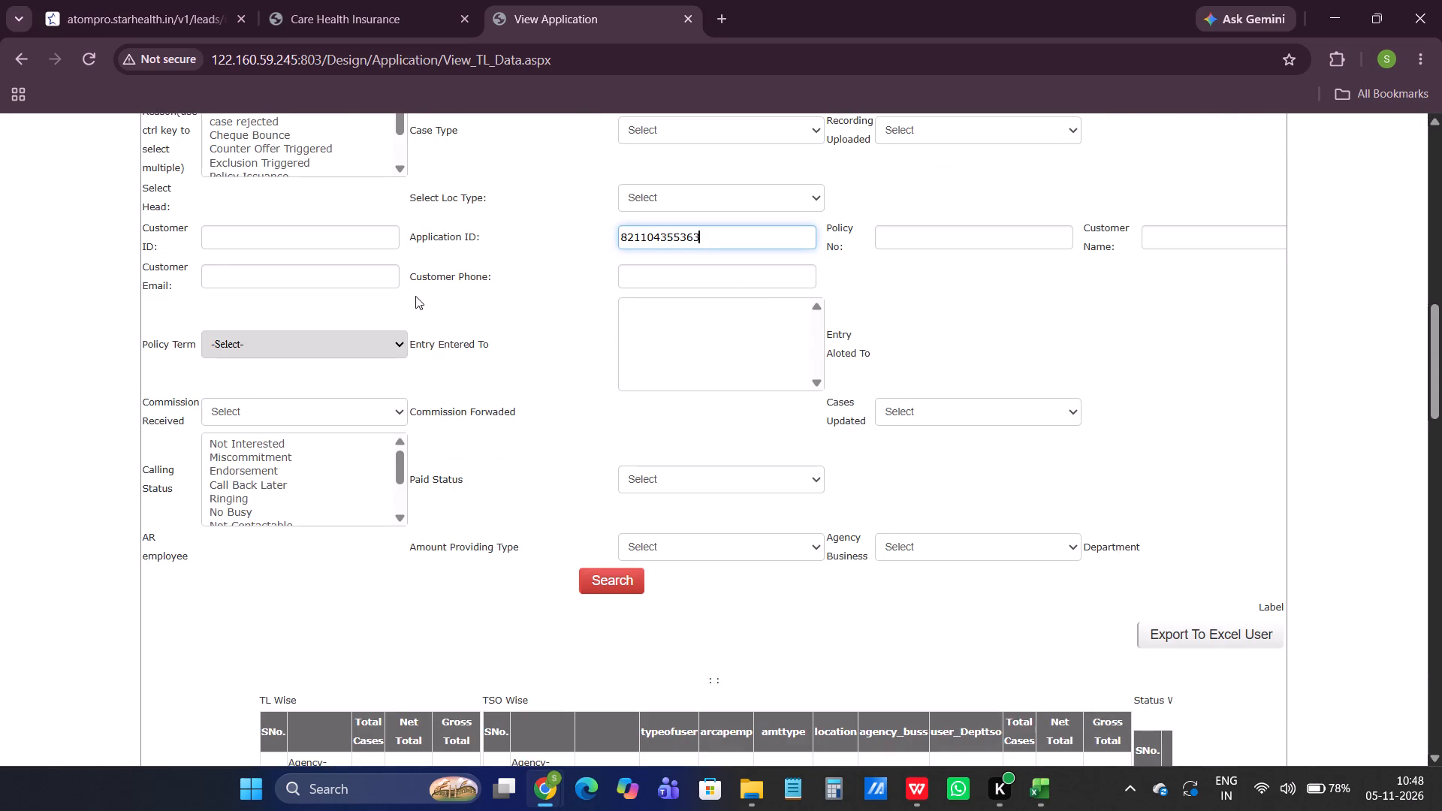
pyautogui.click(604, 574)
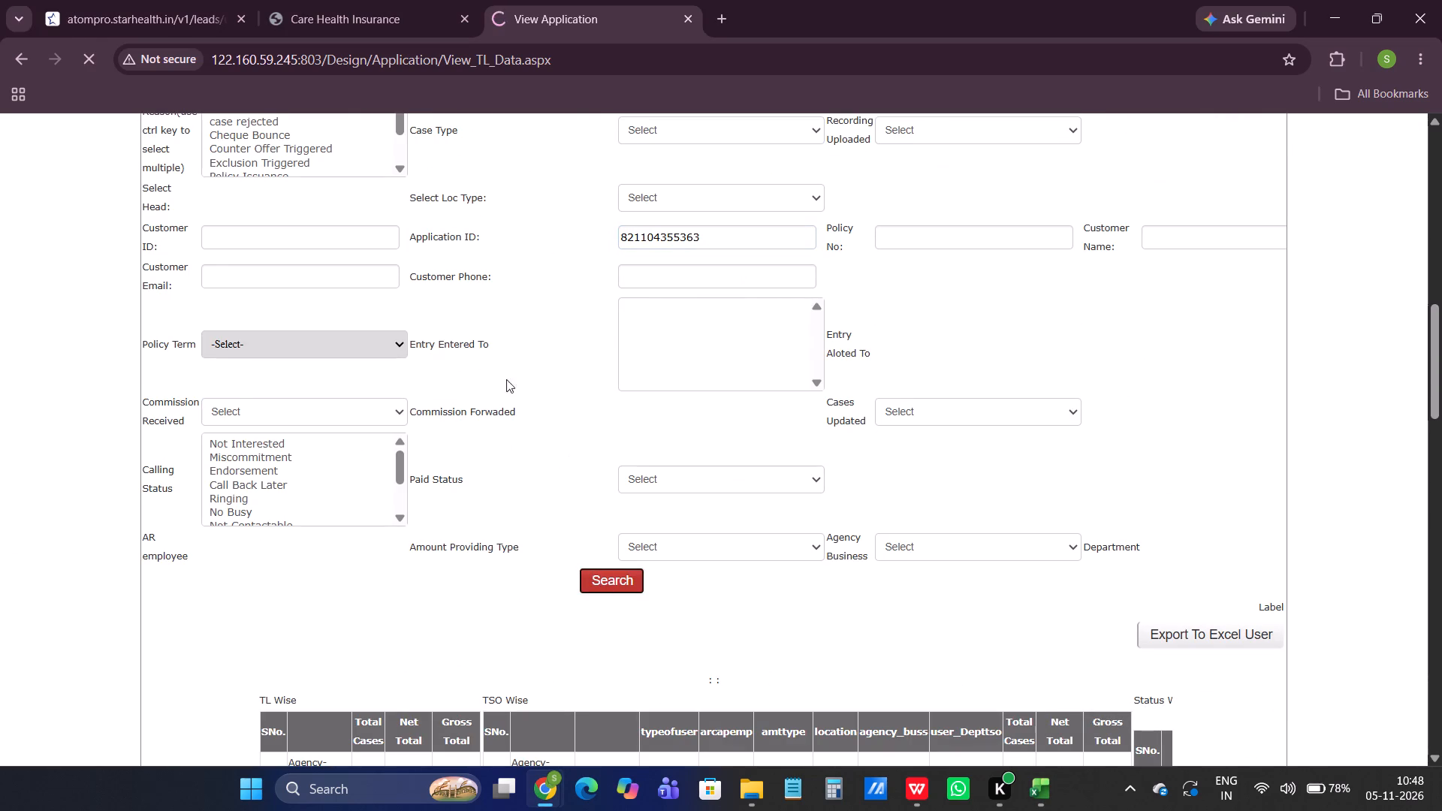
pyautogui.scroll(-20, 487, 303)
pyautogui.scroll(-8, 487, 303)
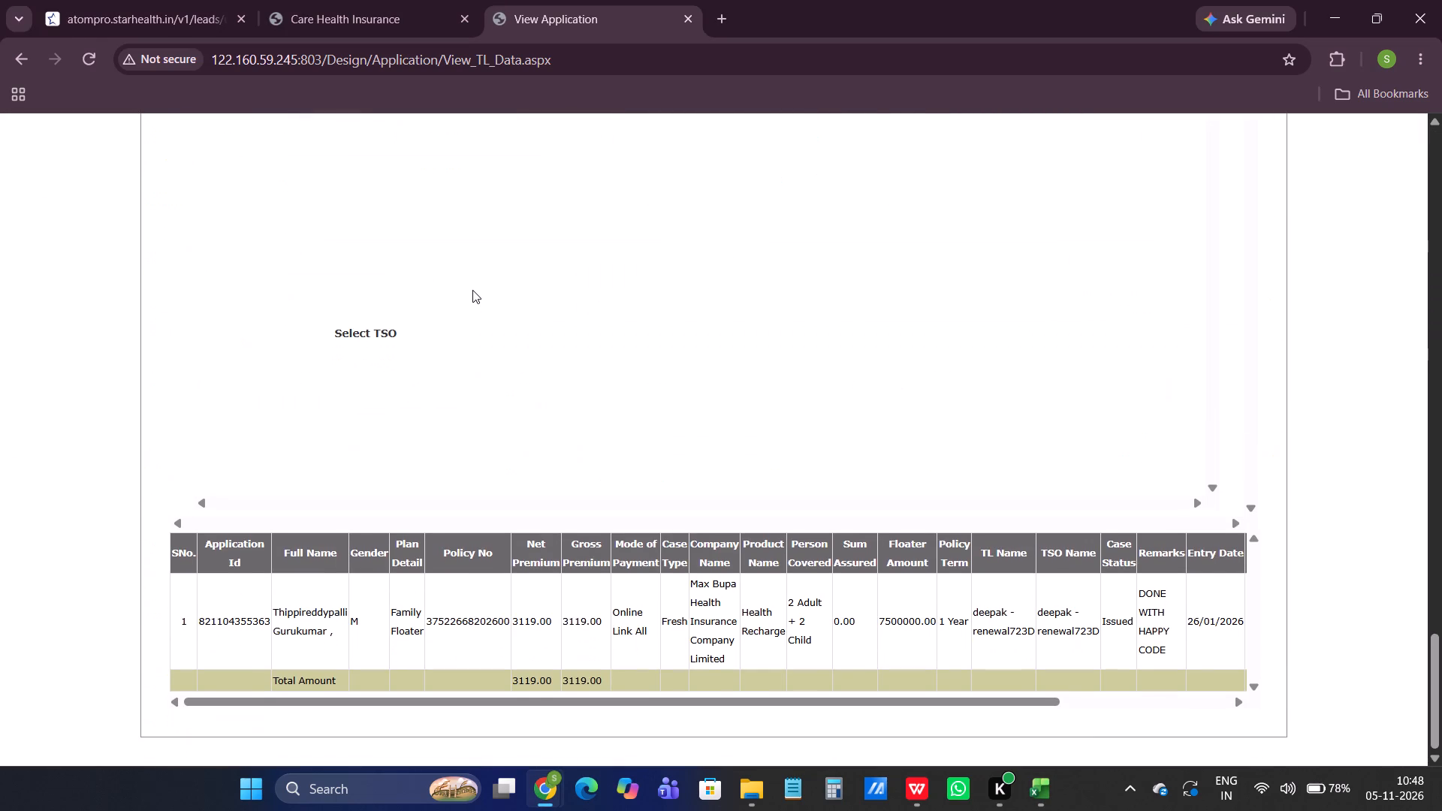
# Return to the payout pending workbook and enter "DONE WITH HAPPY CODE" under remarks on portal in row 24.
pyautogui.hotkey('alt', 'Tab')
pyautogui.press('Tab')
pyautogui.press('Tab')
pyautogui.press('Tab')
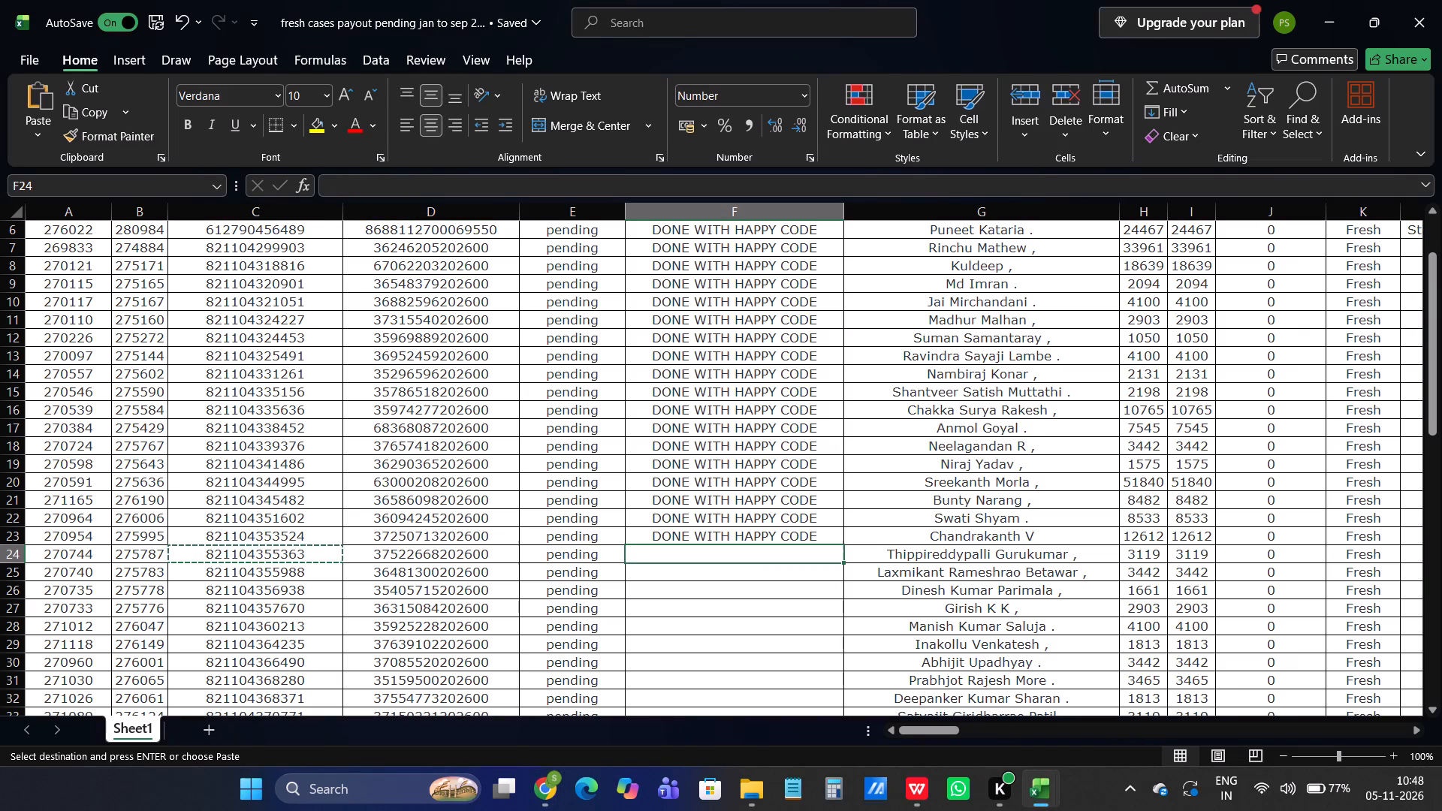
pyautogui.press('d')
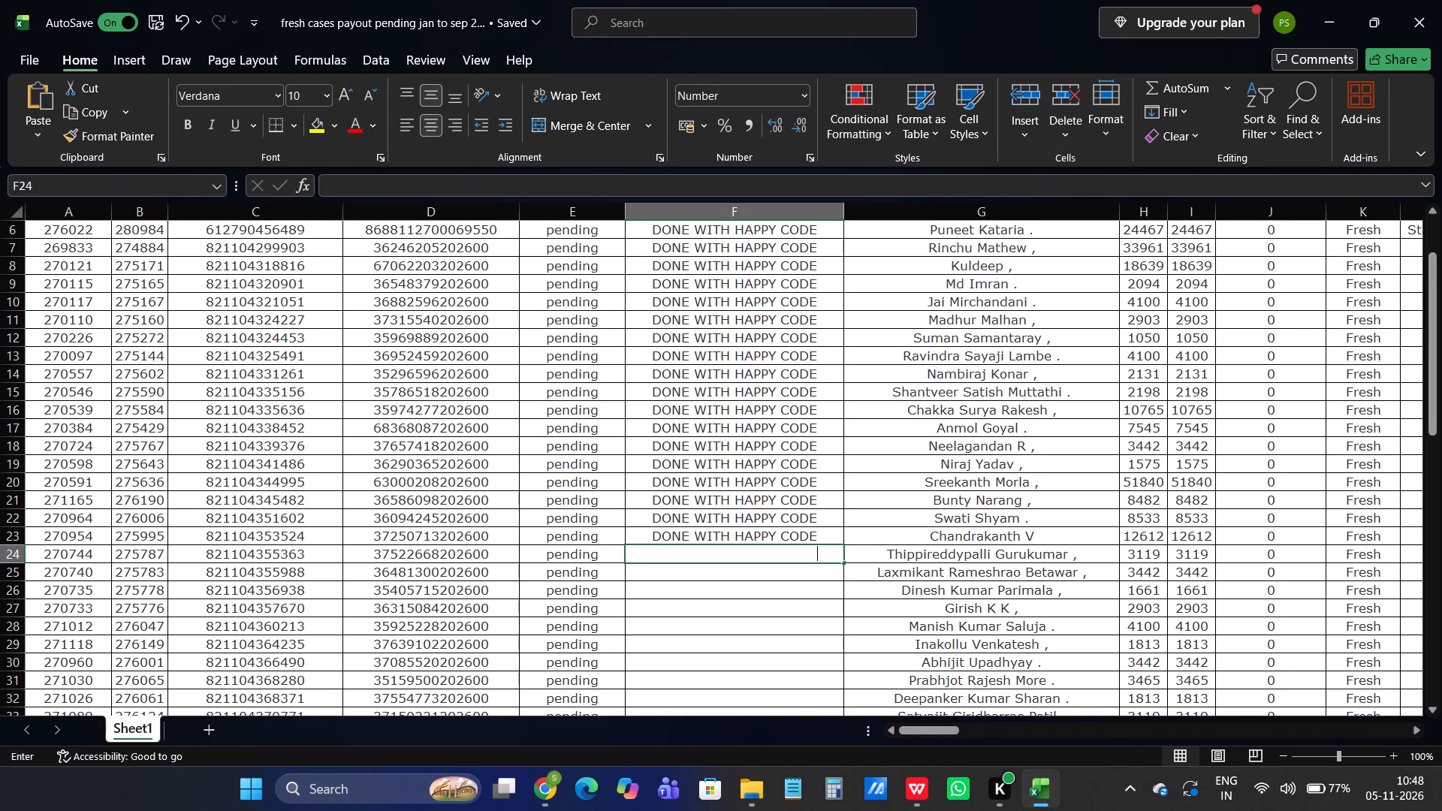
pyautogui.press('Return')
# Copy the APPID from row 25 and search the View Application portal by that Application ID, viewing the case's remarks.
pyautogui.hotkey('ctrl', 'c')
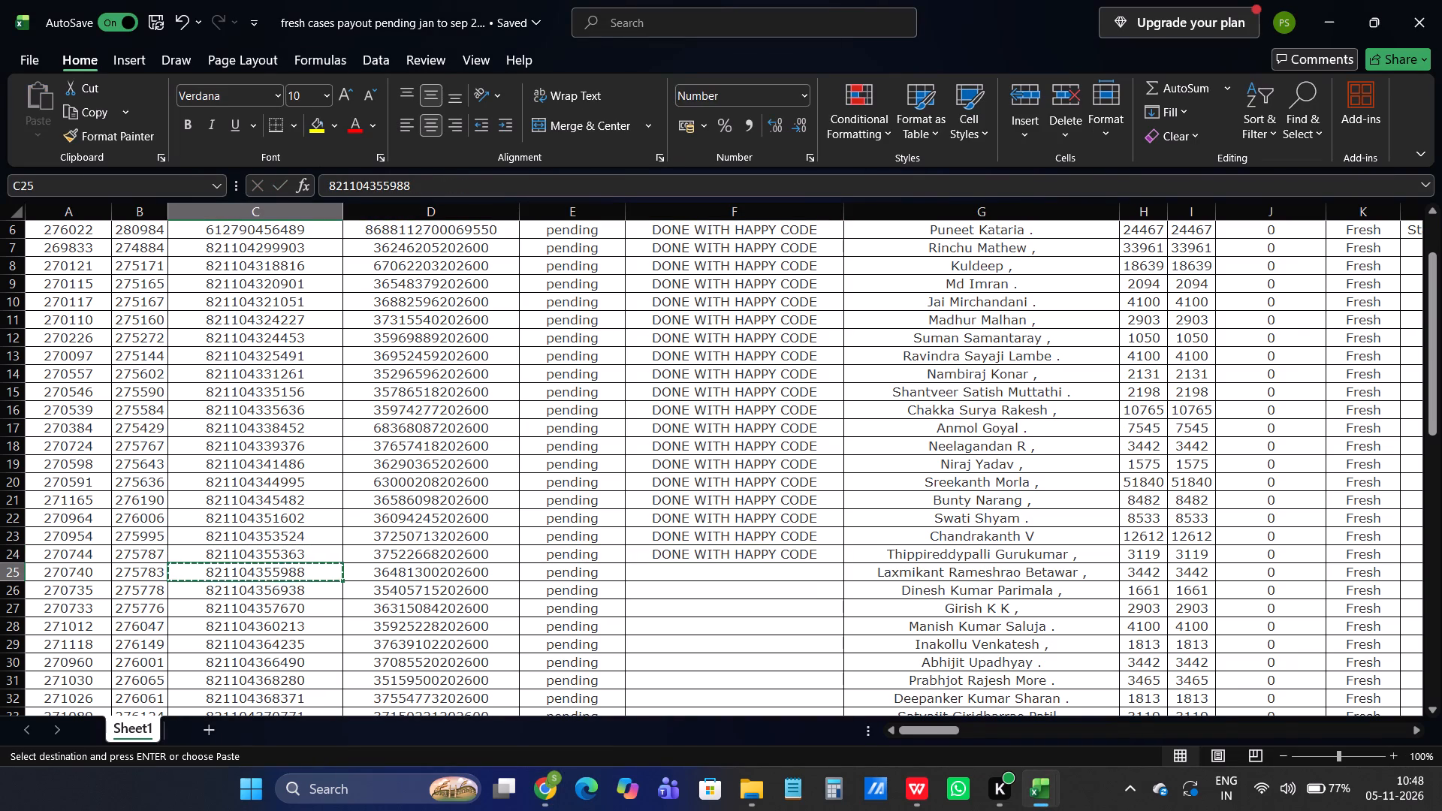
pyautogui.hotkey('alt', 'Tab')
pyautogui.scroll(13, 472, 290)
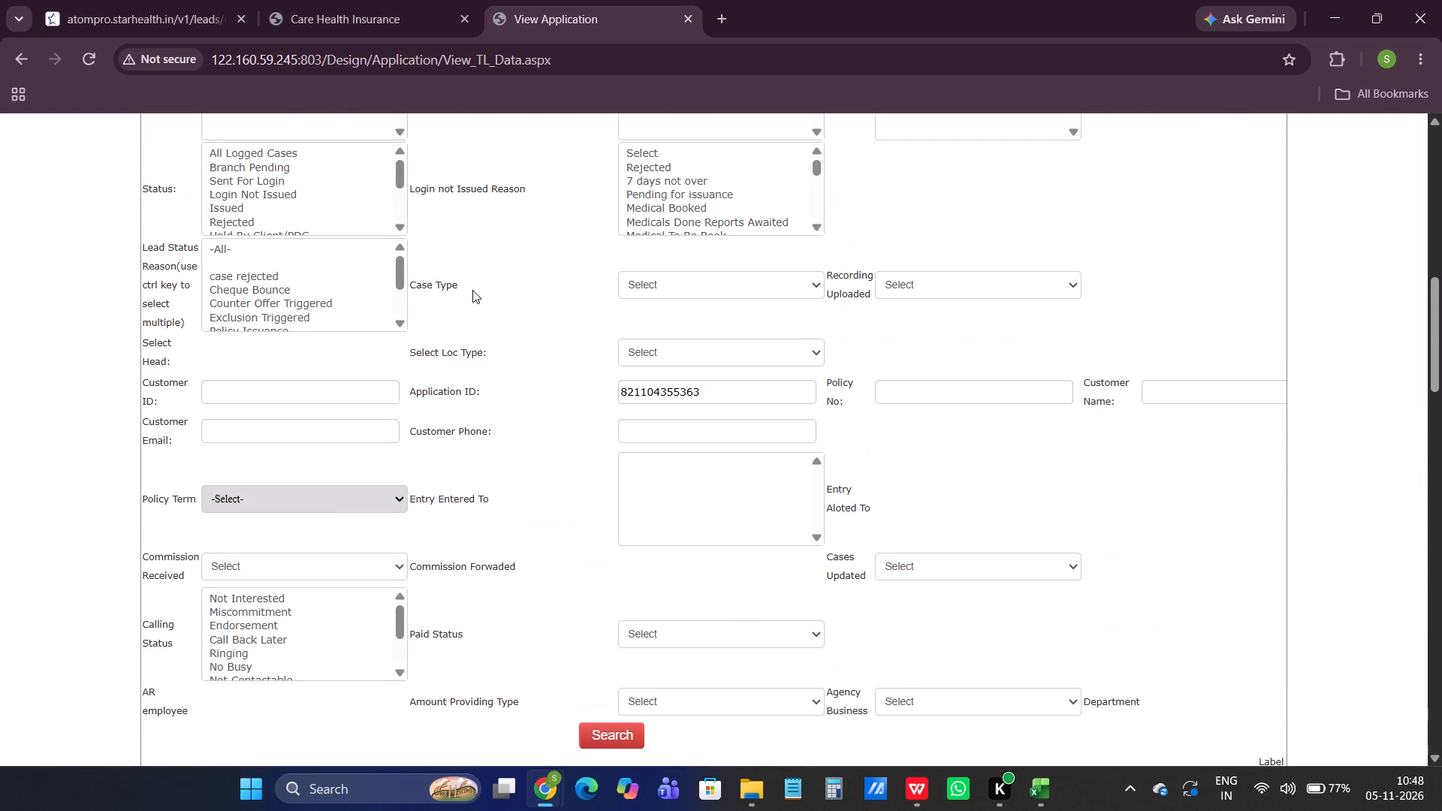
pyautogui.doubleClick(659, 402)
pyautogui.hotkey('ctrl', 'v')
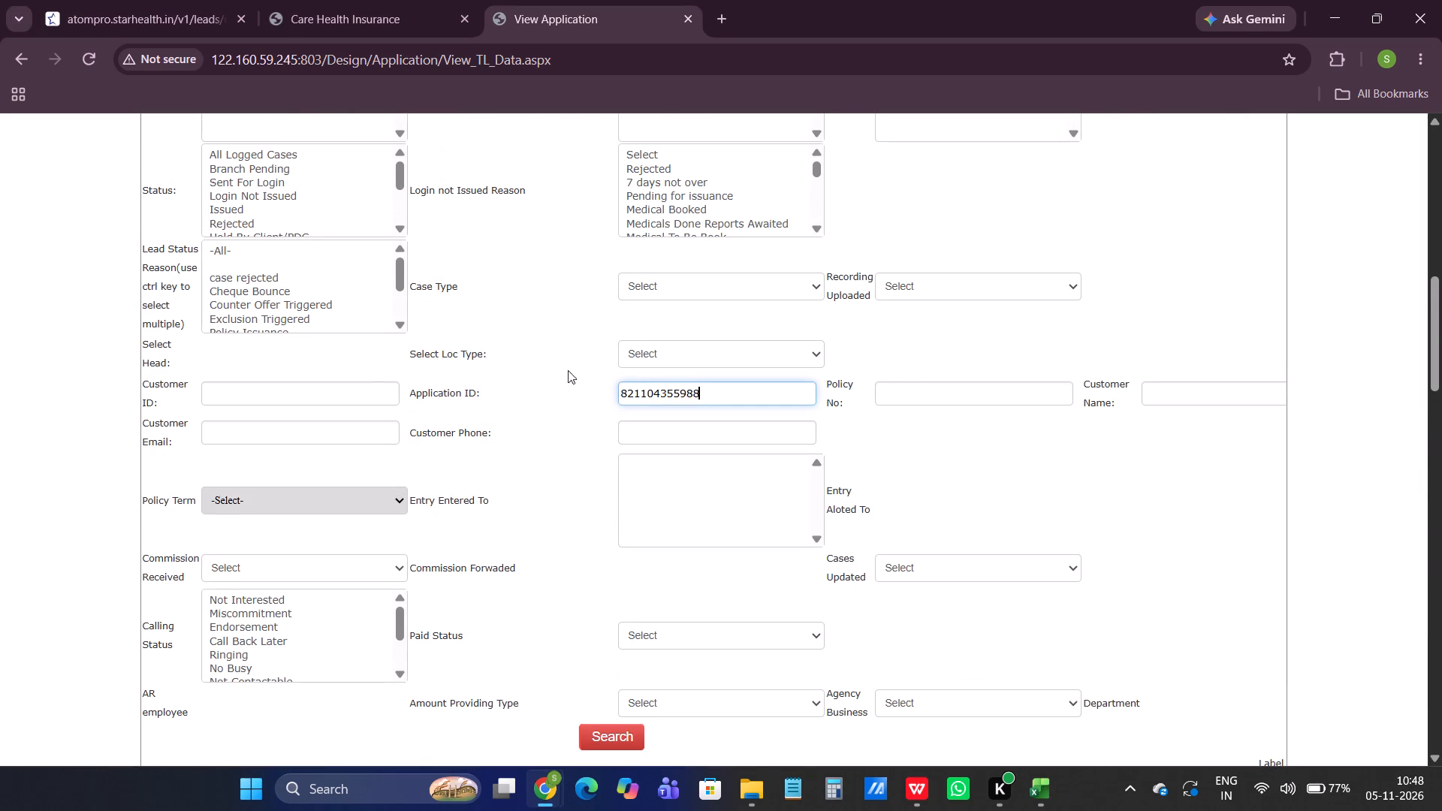
pyautogui.scroll(-1, 548, 368)
pyautogui.click(593, 579)
pyautogui.scroll(-17, 532, 399)
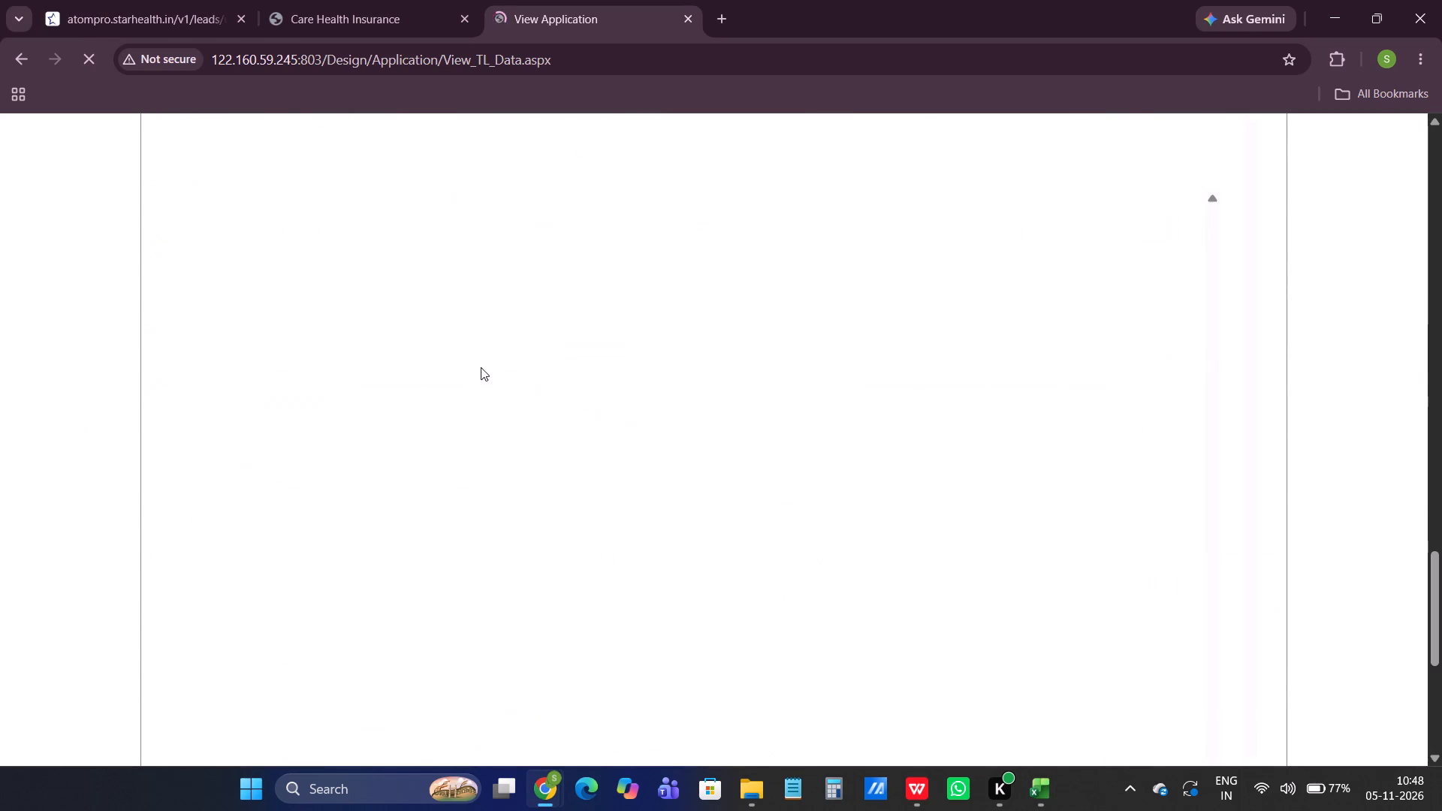
pyautogui.scroll(-20, 481, 367)
pyautogui.scroll(-17, 481, 367)
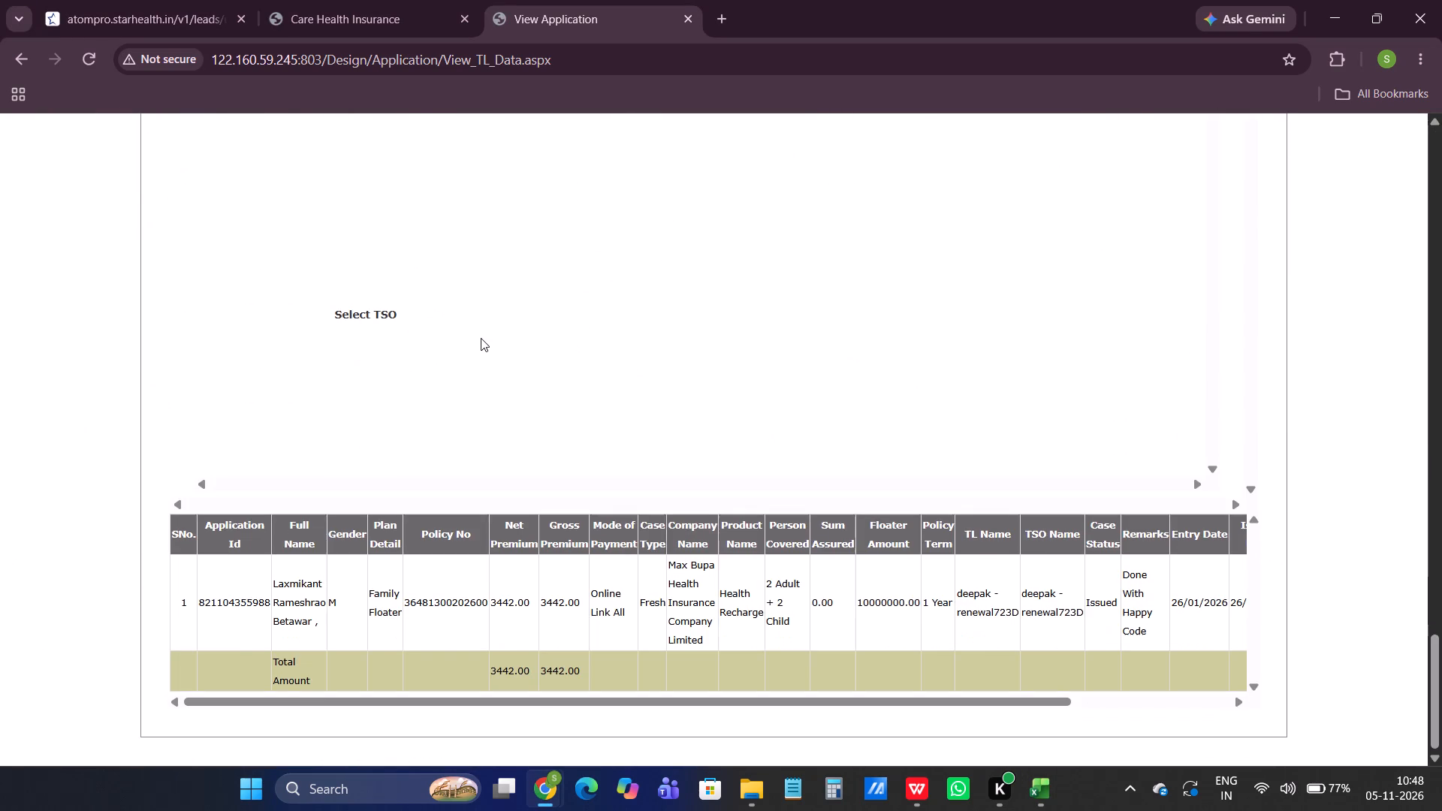
# Return to the payout pending workbook and enter "DONE WITH HAPPY CODE" under remarks on portal in row 25.
pyautogui.hotkey('alt', 'Tab')
pyautogui.press('Tab')
pyautogui.press('Tab')
pyautogui.press('Tab')
pyautogui.press('d')
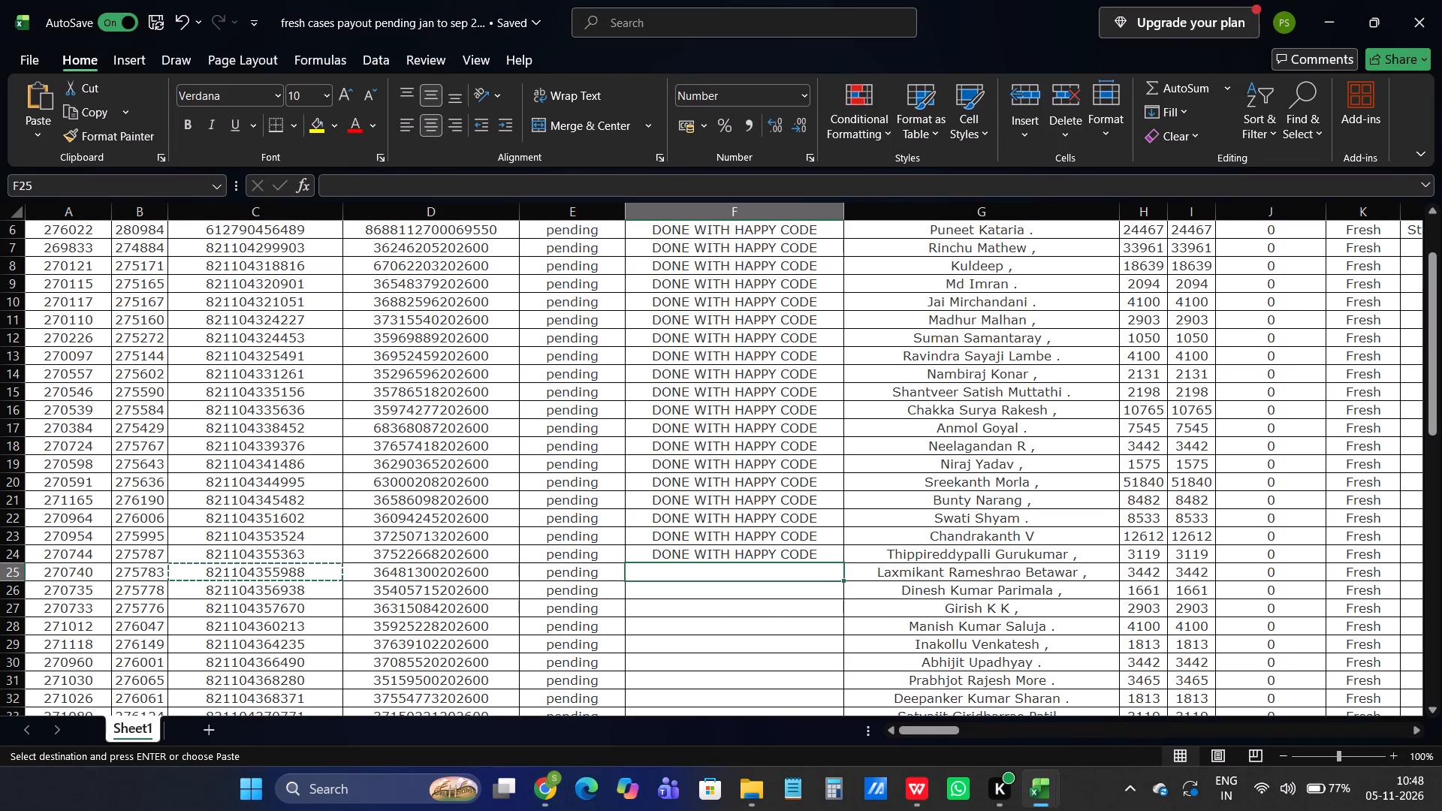
pyautogui.press('Return')
# Copy the APPID from row 26 and search the View Application portal by that Application ID, viewing the case's remarks.
pyautogui.hotkey('ctrl', 'c')
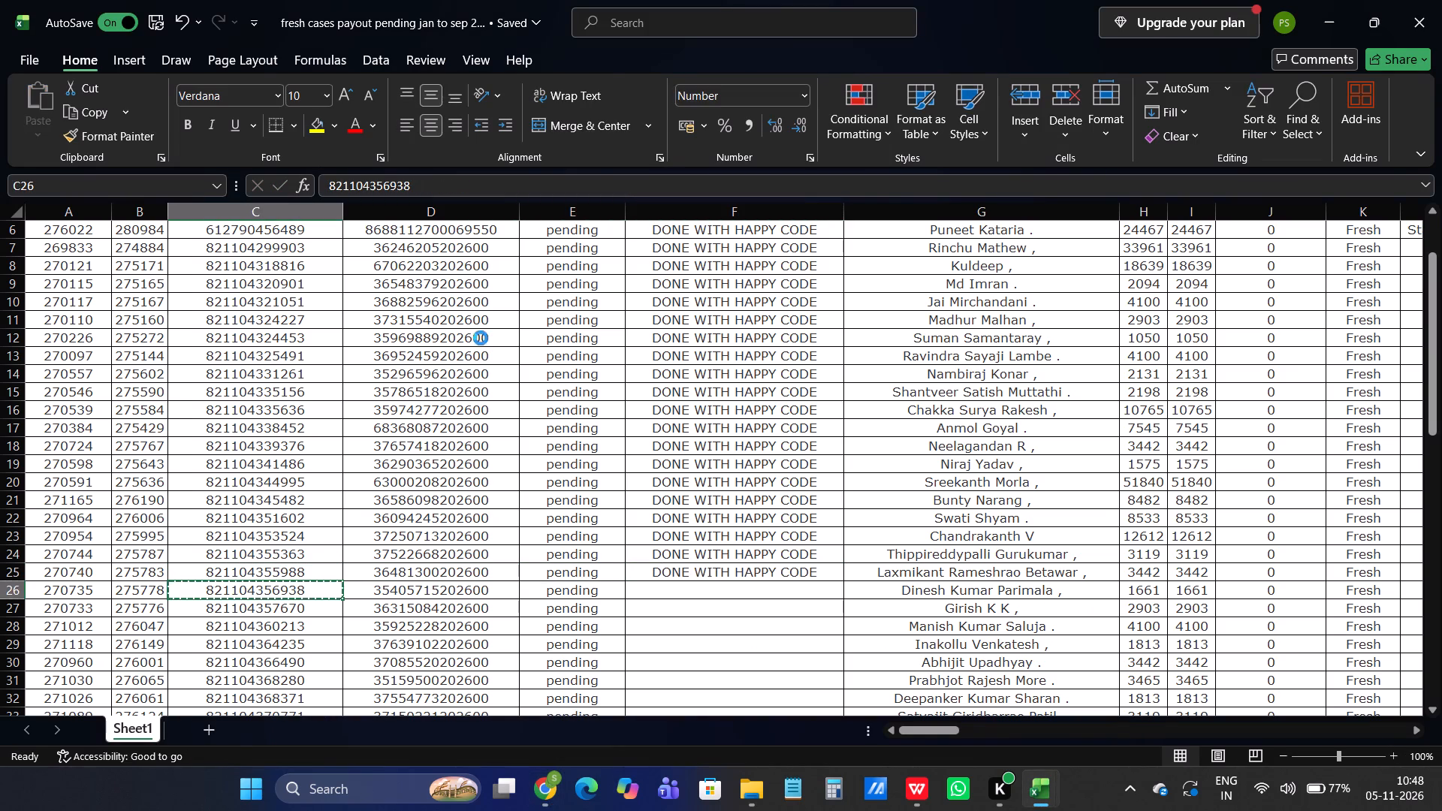
pyautogui.hotkey('alt', 'Tab')
pyautogui.scroll(12, 481, 338)
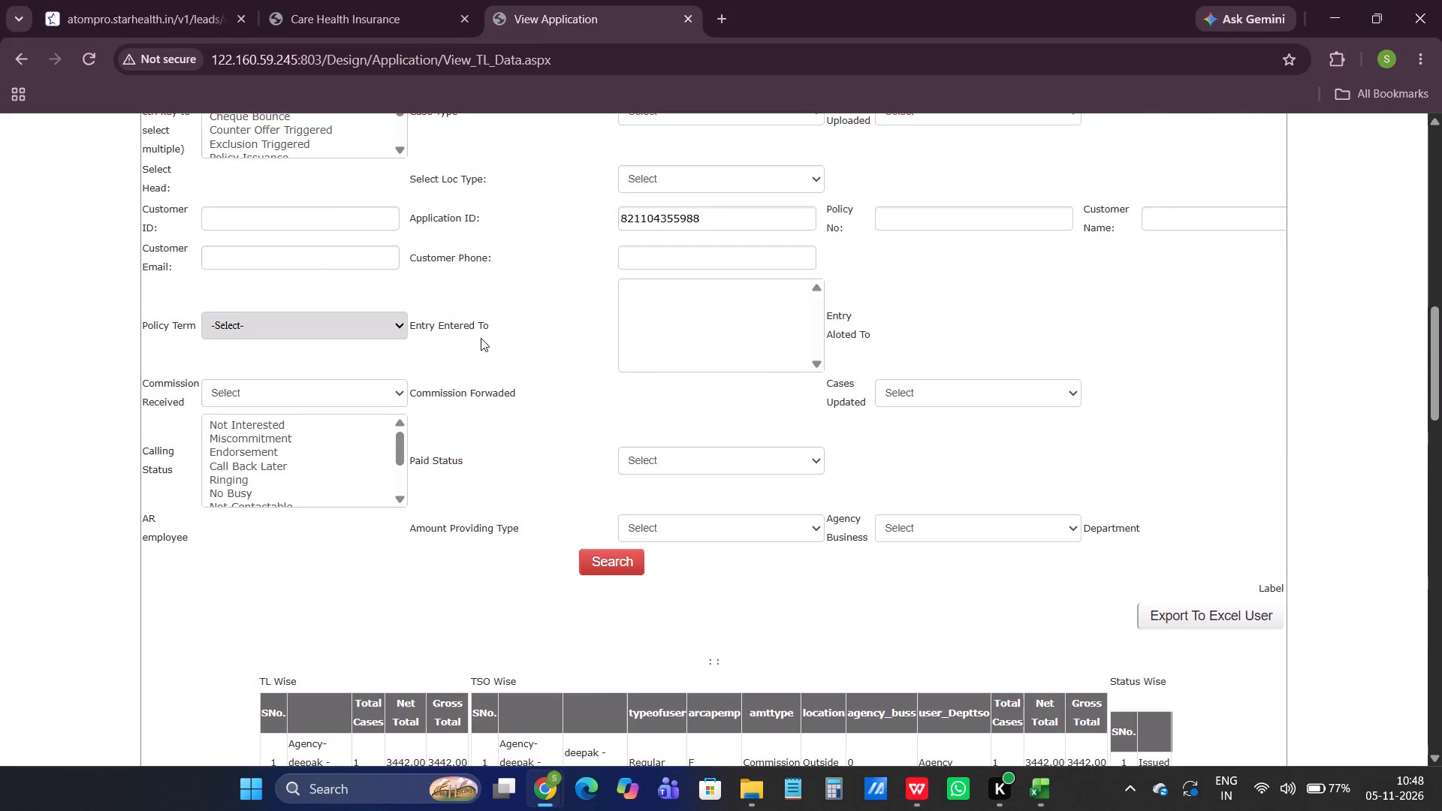
pyautogui.click(669, 219)
pyautogui.click(662, 219)
pyautogui.doubleClick(662, 219)
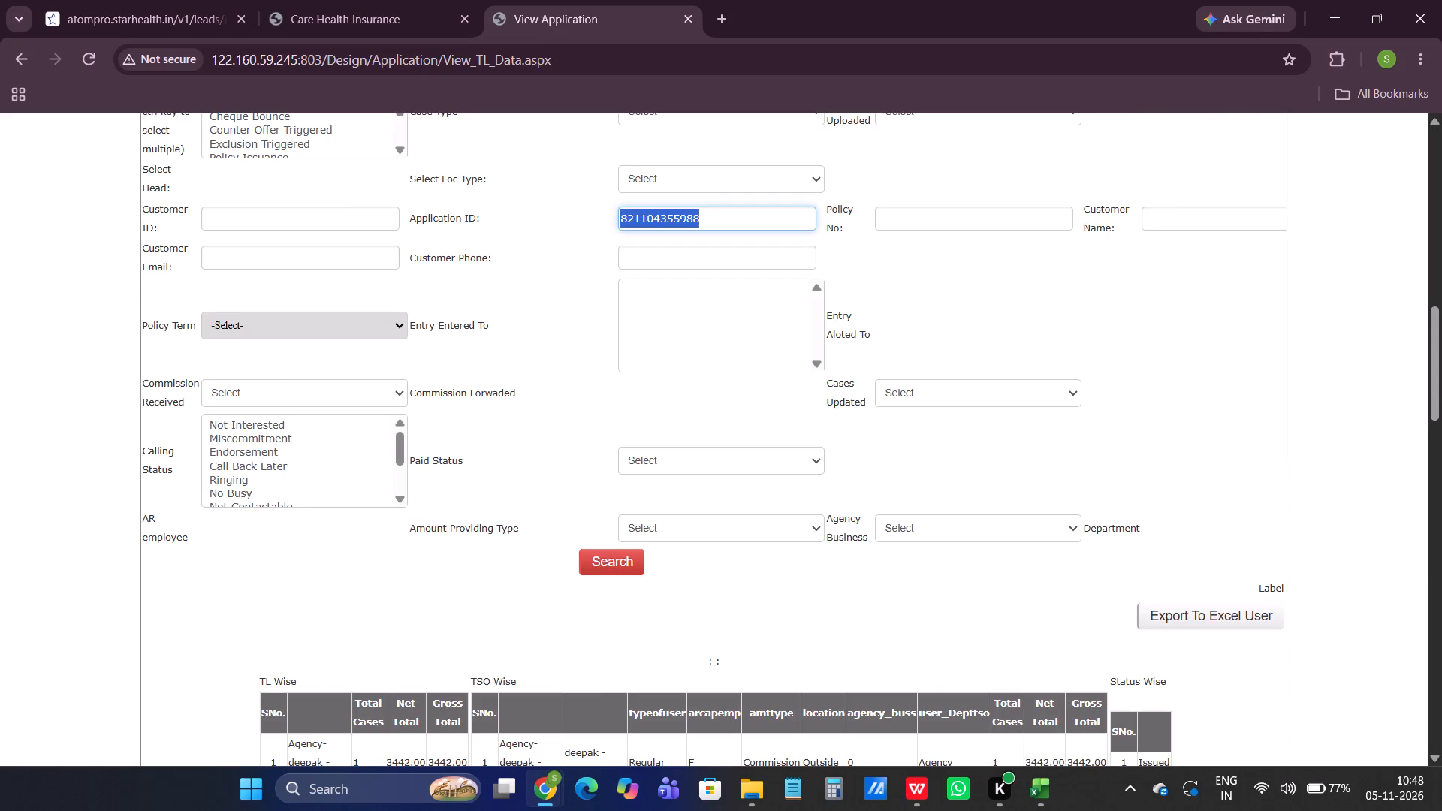
pyautogui.hotkey('ctrl', 'v')
pyautogui.click(586, 561)
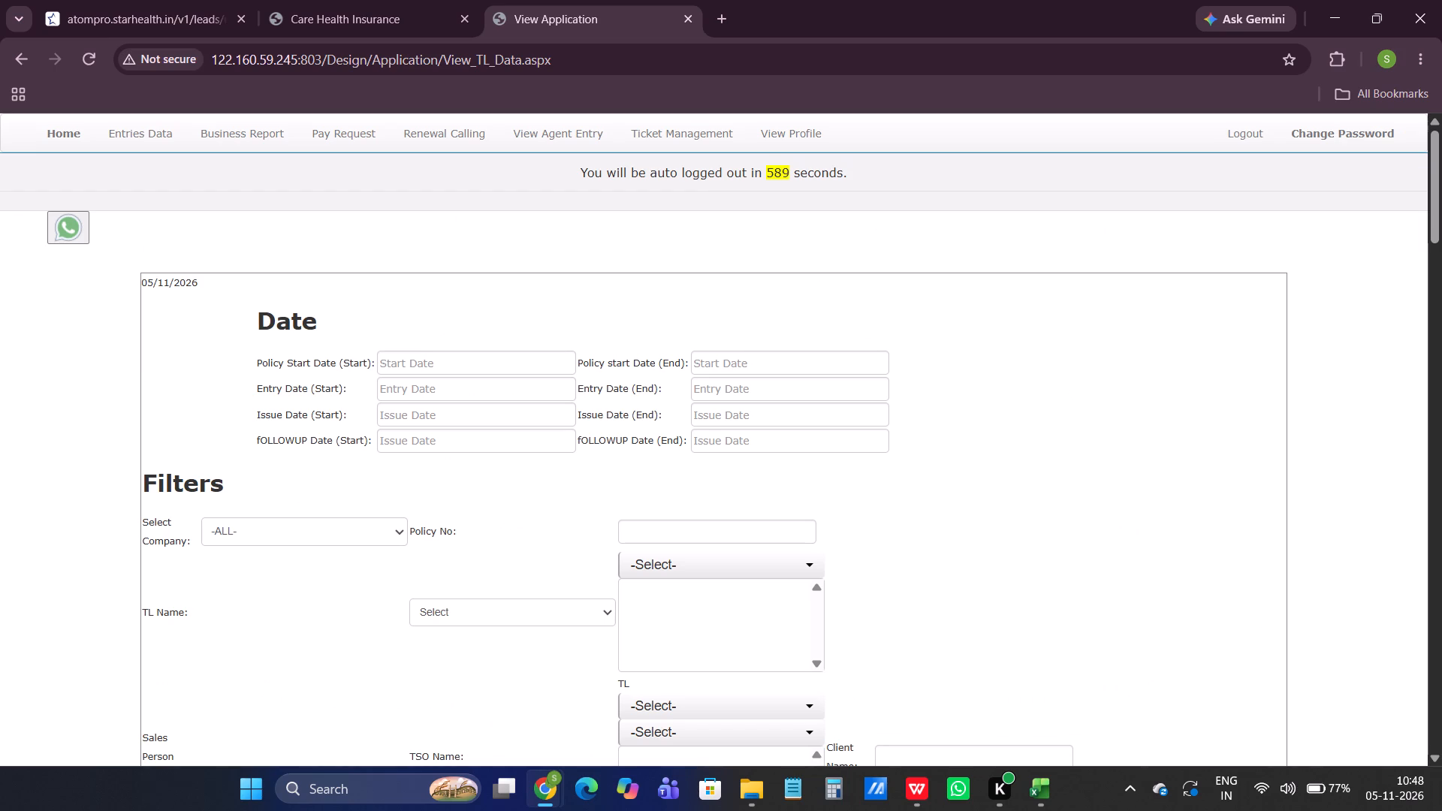
pyautogui.scroll(-20, 533, 360)
pyautogui.scroll(-9, 533, 360)
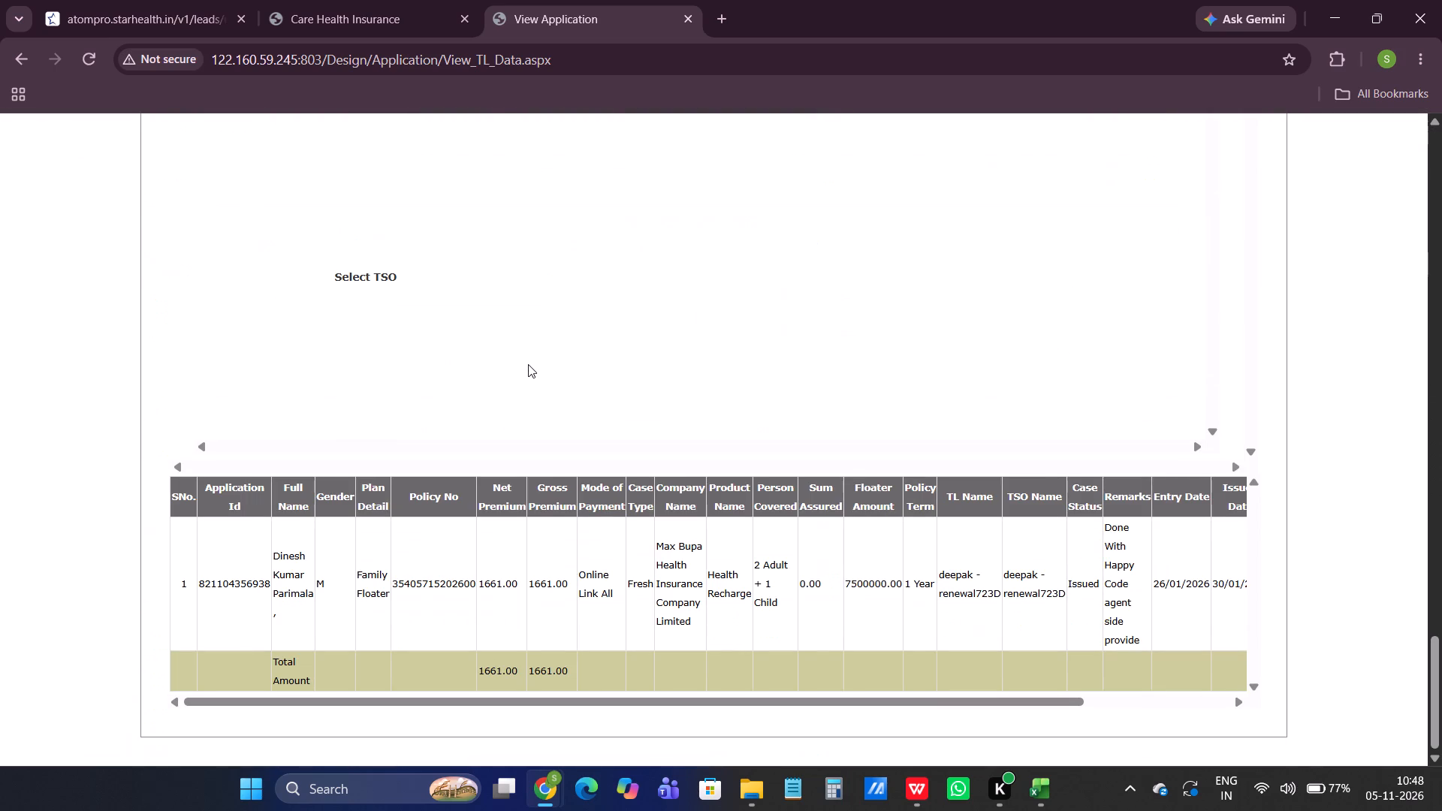
# Return to the payout pending workbook and enter "DONE WITH HAPPY CODE" under remarks on portal in row 26.
pyautogui.hotkey('alt', 'Tab')
pyautogui.press('Tab')
pyautogui.press('Tab')
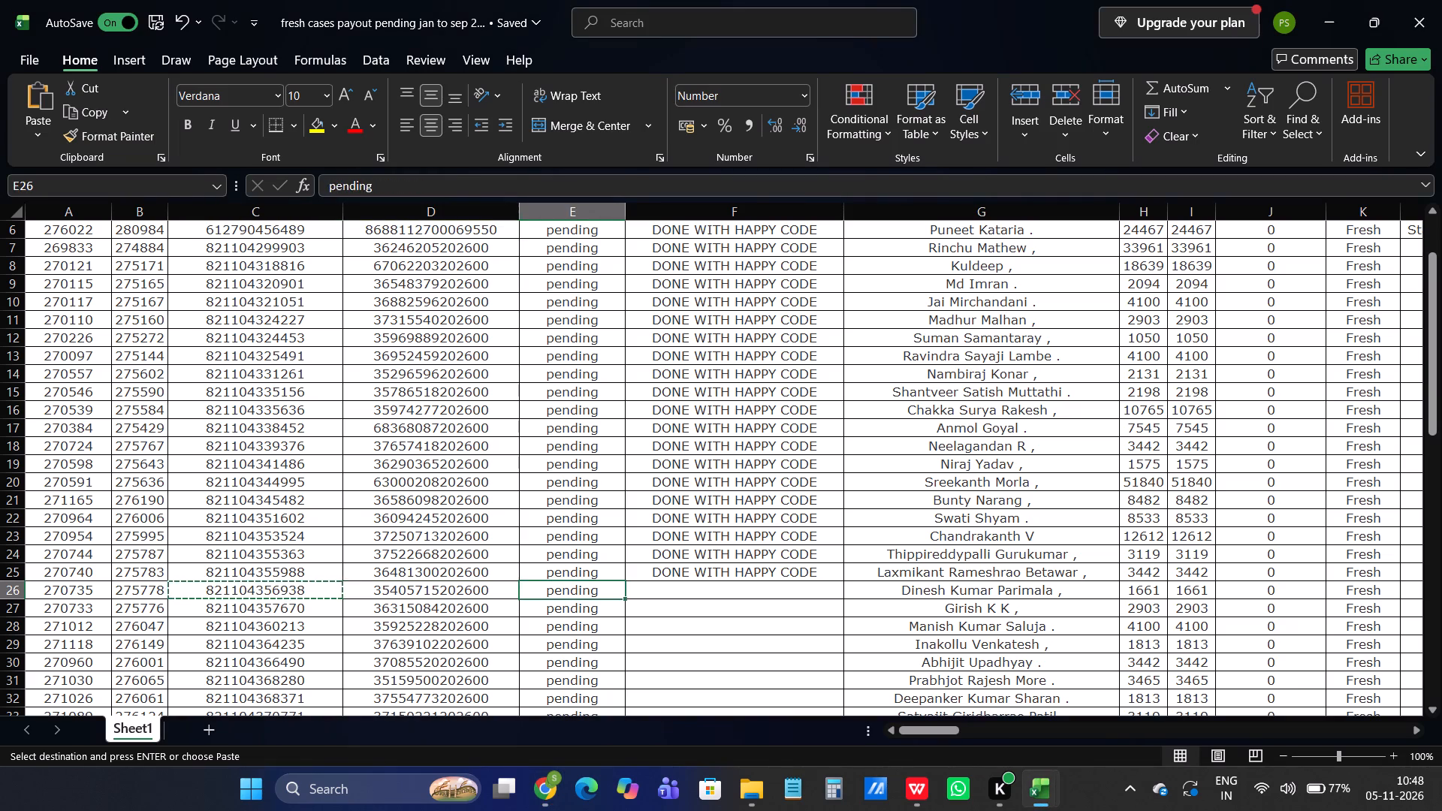
pyautogui.press('Tab')
pyautogui.press('d')
pyautogui.press('Return')
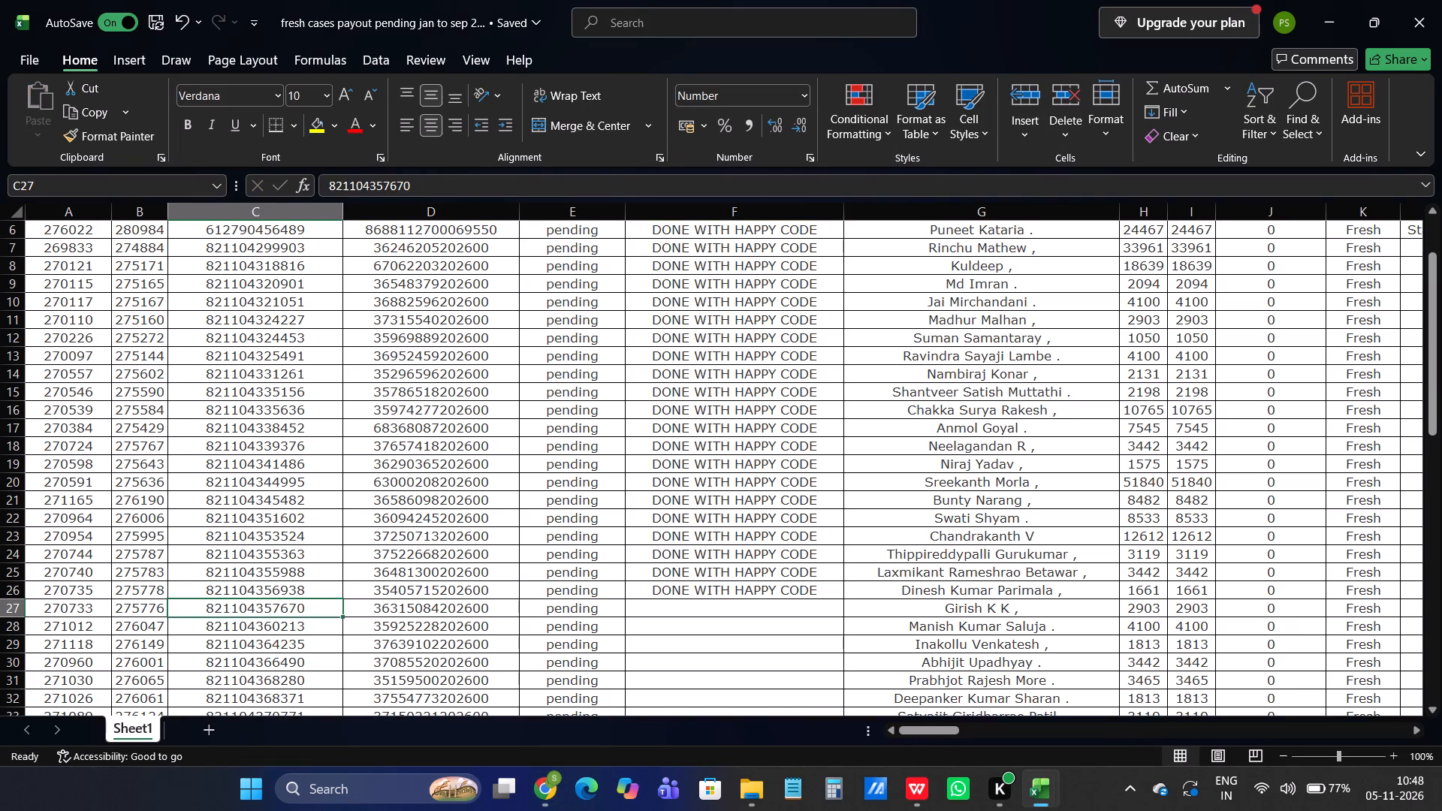
# Copy the APPID from row 27 and search the View Application portal by that Application ID, viewing the case's remarks.
pyautogui.hotkey('ctrl', 'c')
pyautogui.hotkey('alt', 'Tab')
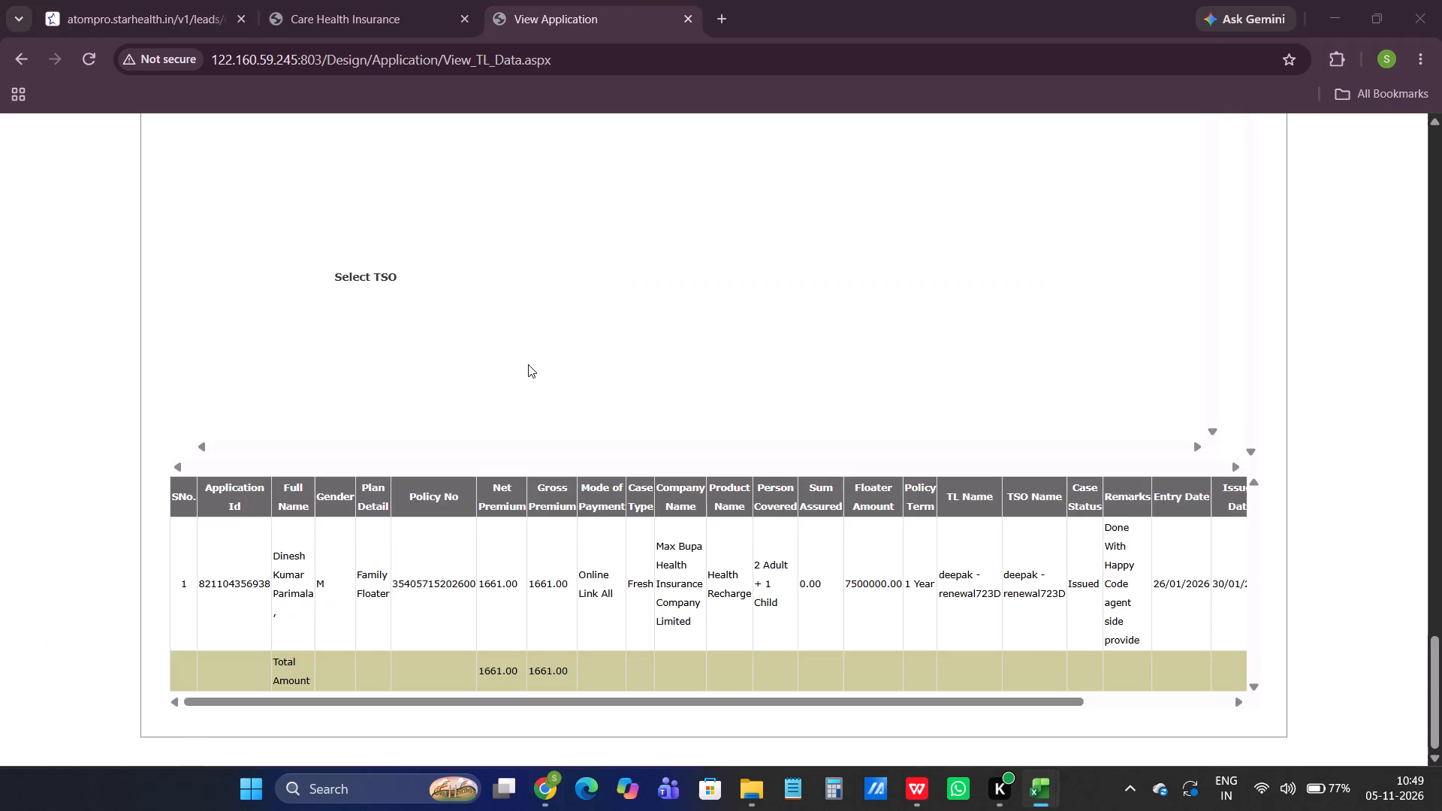
pyautogui.scroll(14, 528, 364)
pyautogui.click(656, 480)
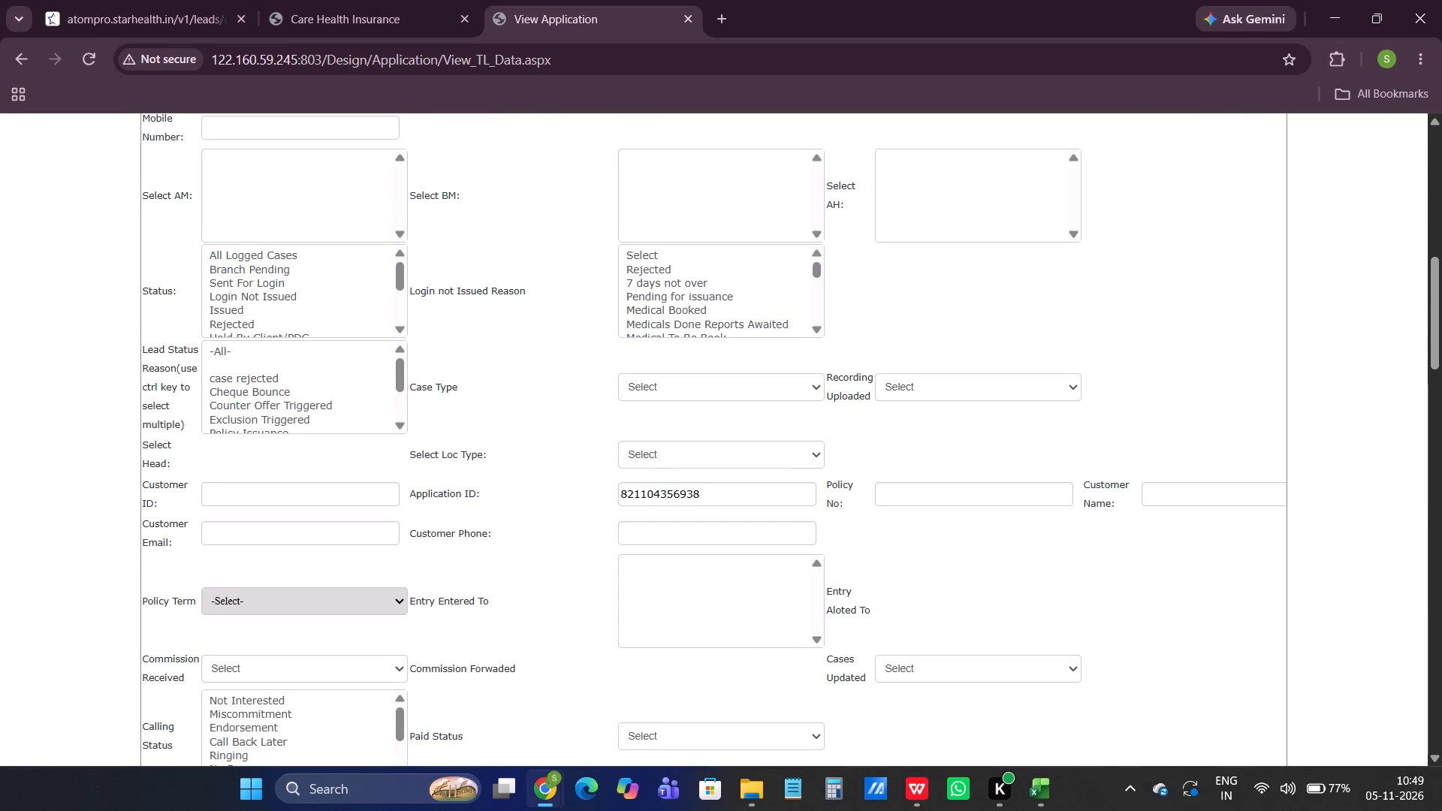
pyautogui.doubleClick(656, 492)
pyautogui.hotkey('ctrl', 'v')
pyautogui.scroll(-3, 502, 451)
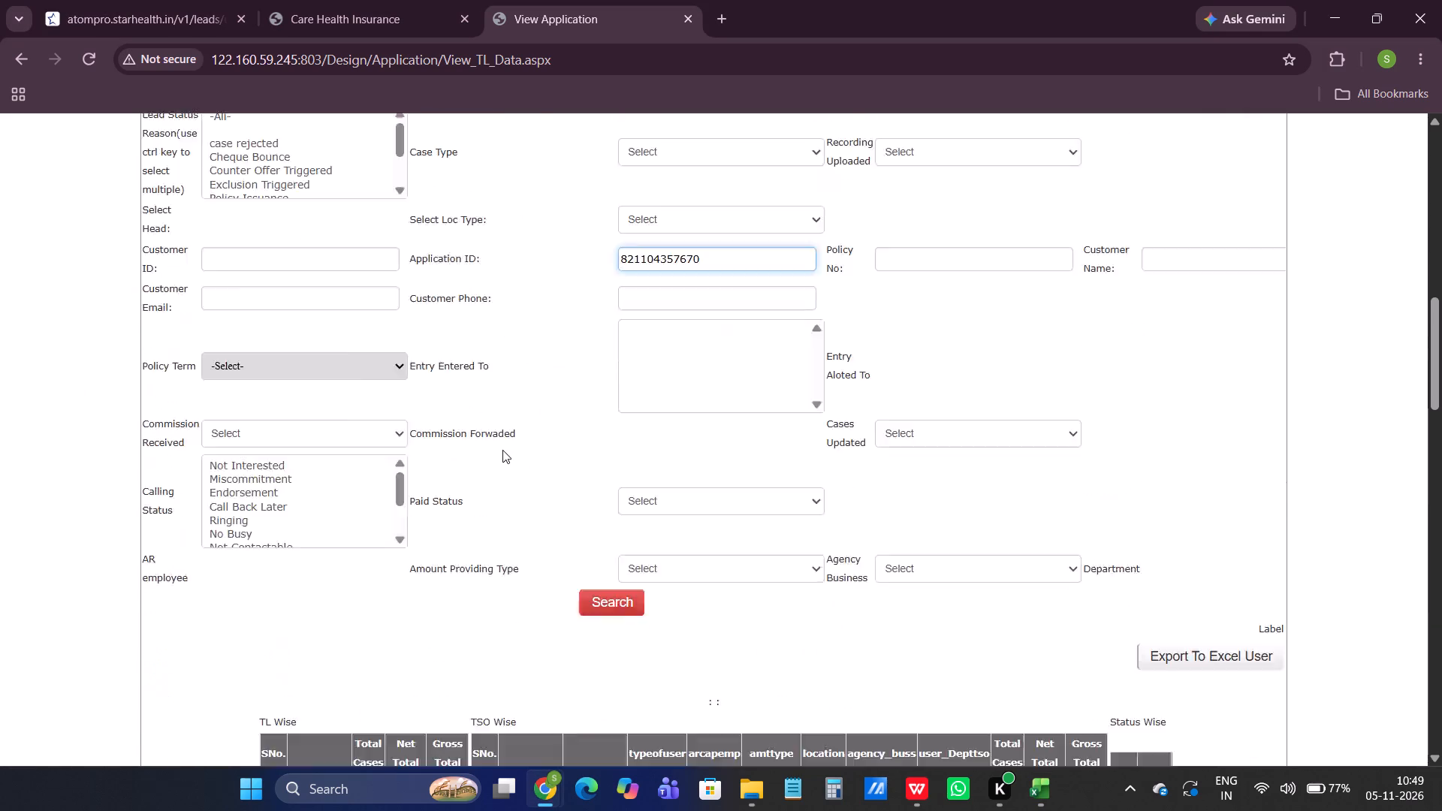
pyautogui.click(606, 368)
pyautogui.scroll(-20, 515, 309)
pyautogui.scroll(-4, 515, 309)
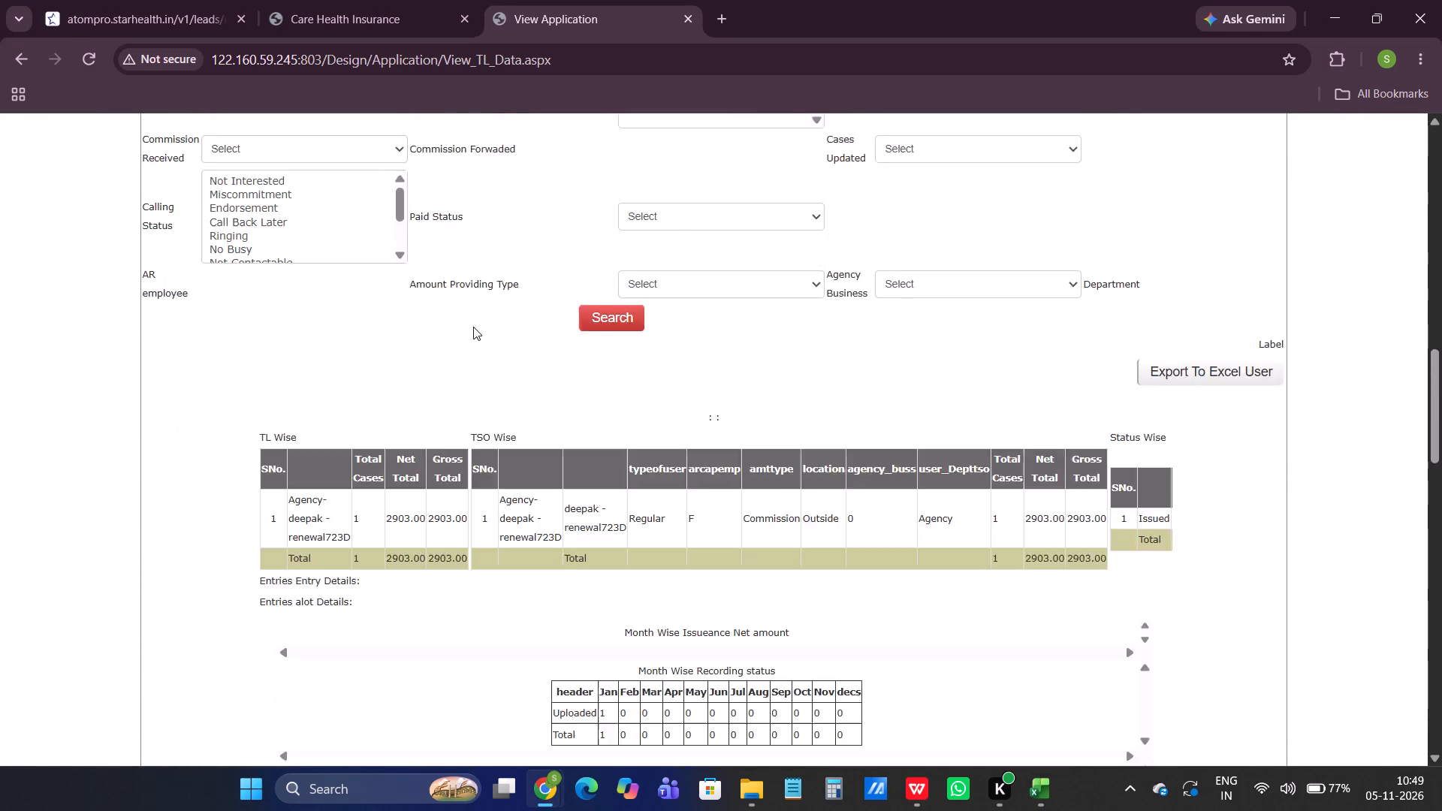
pyautogui.scroll(-14, 473, 327)
# Return to the payout pending workbook and enter "DONE WITH HAPPY CODE" under remarks on portal in row 27.
pyautogui.hotkey('alt', 'Tab')
pyautogui.press('Tab')
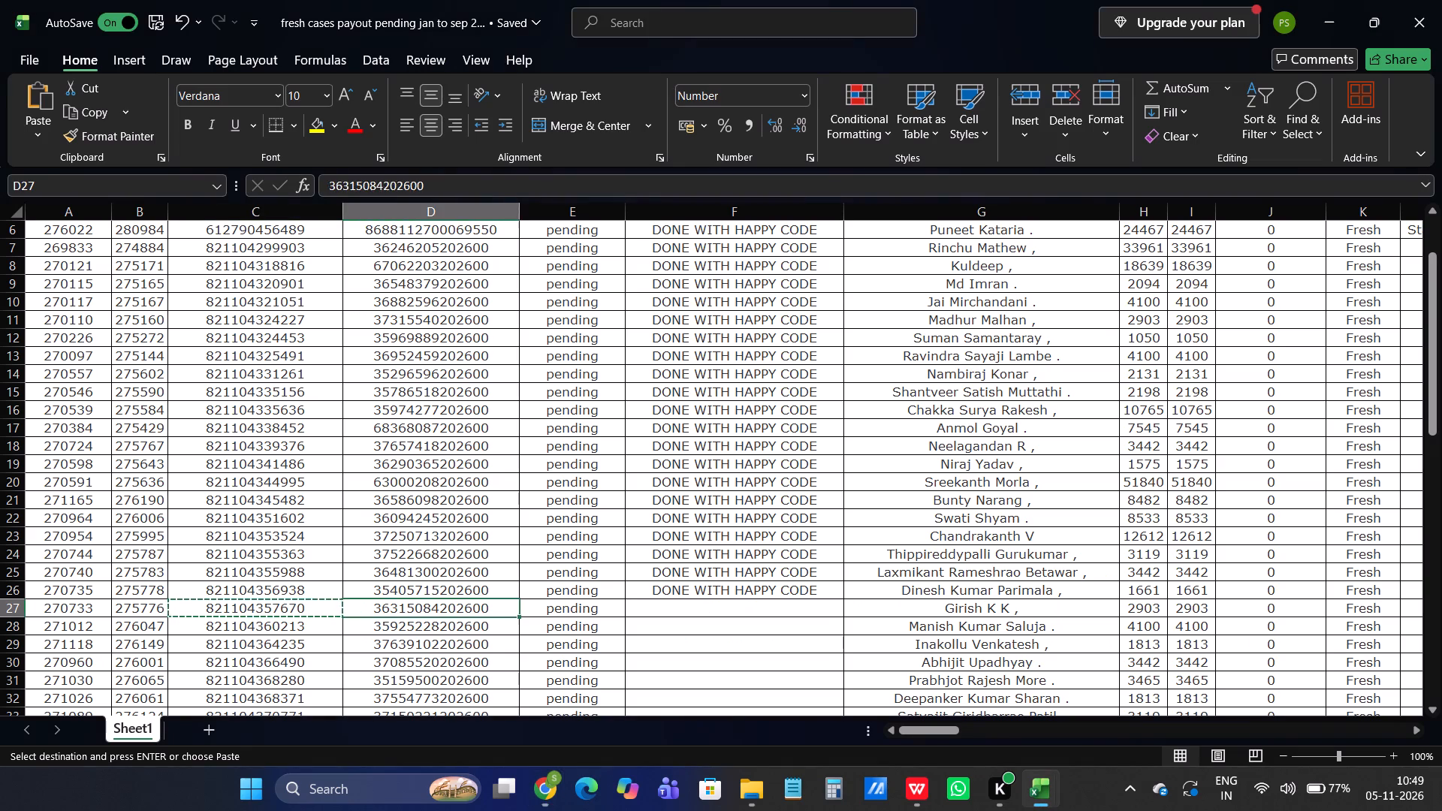
pyautogui.press('Tab')
pyautogui.press('Tab')
pyautogui.press('d')
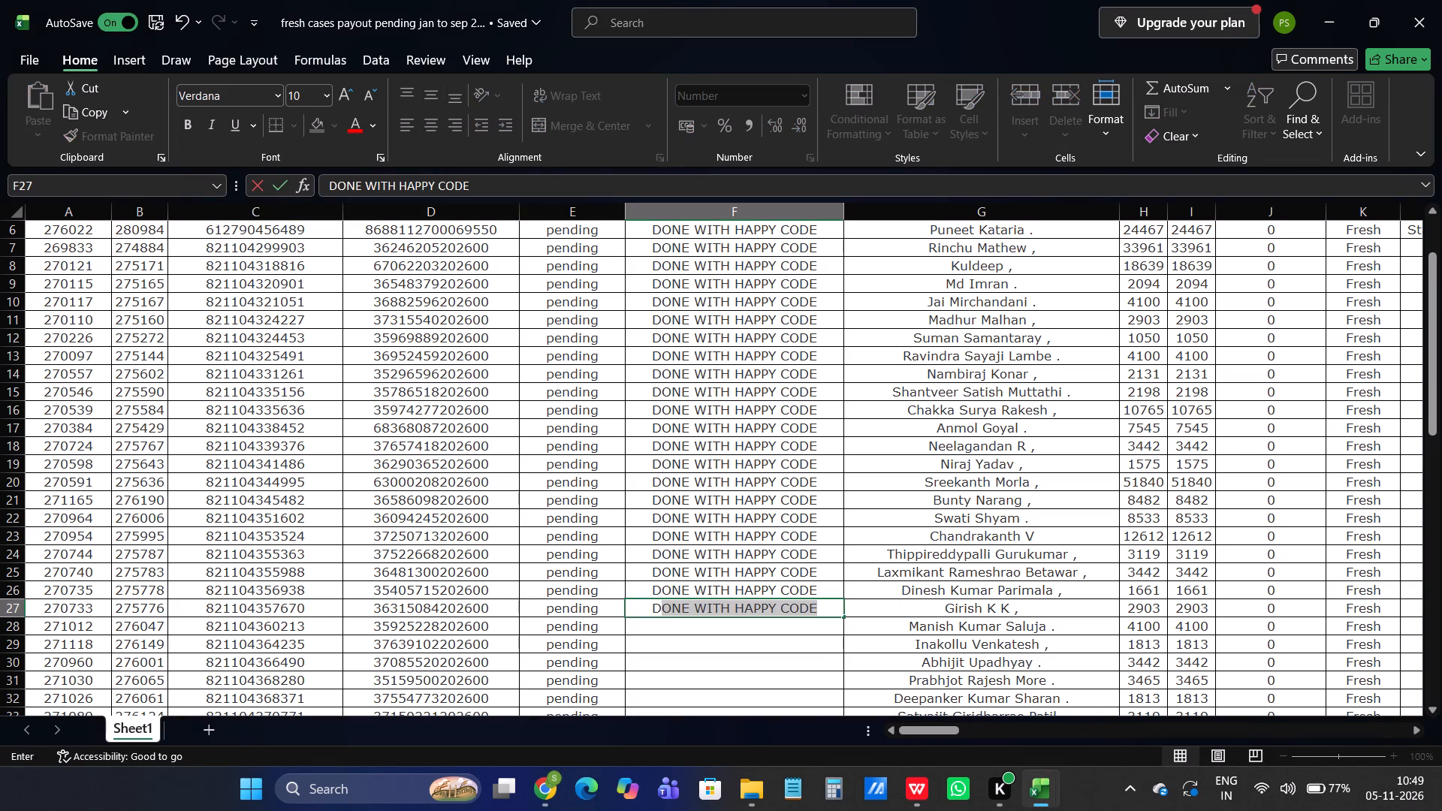
pyautogui.press('Return')
# Copy the APPID from row 28 and search the View Application portal by that Application ID, viewing the case's remarks.
pyautogui.hotkey('ctrl', 'c')
pyautogui.hotkey('alt', 'Tab')
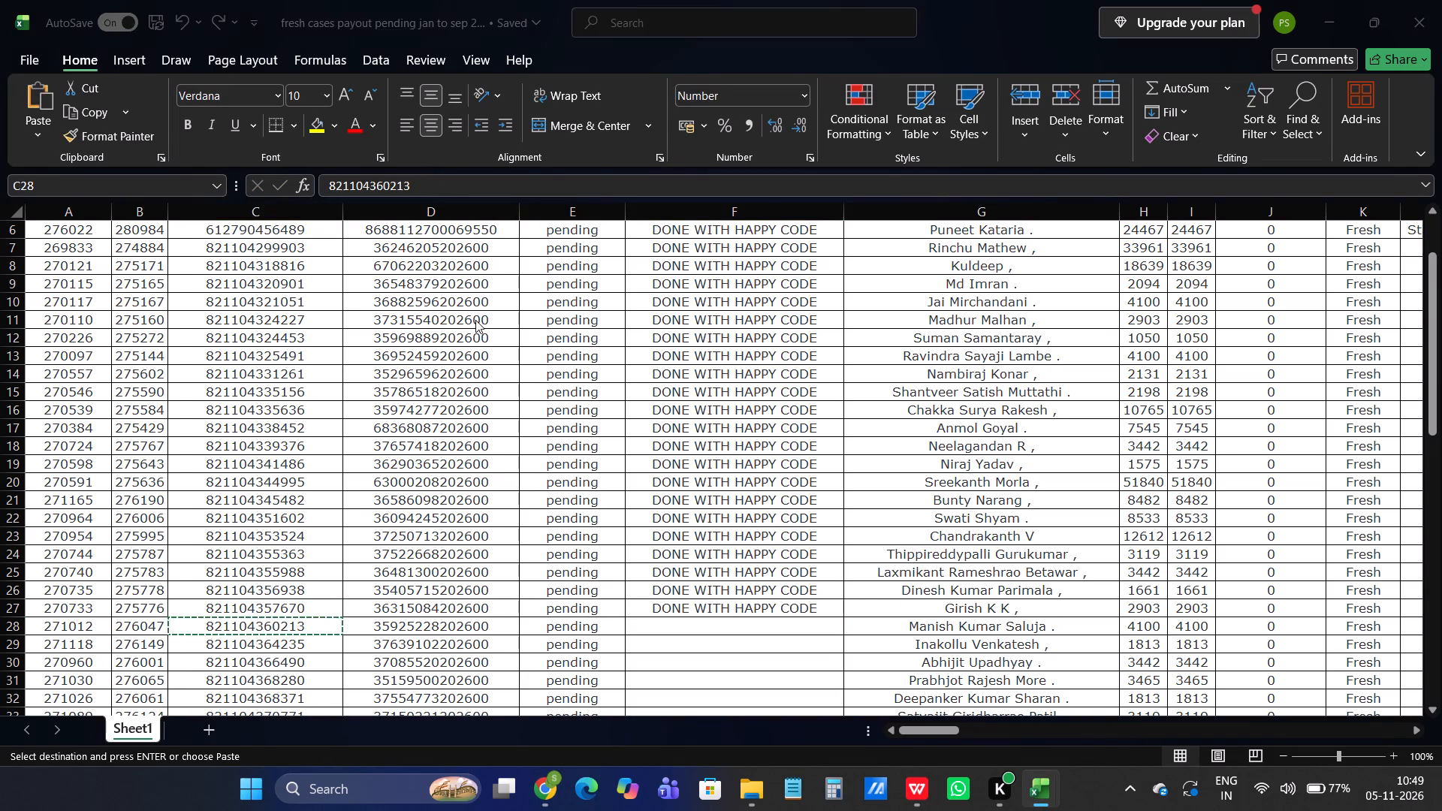
pyautogui.scroll(14, 475, 320)
pyautogui.scroll(-2, 475, 320)
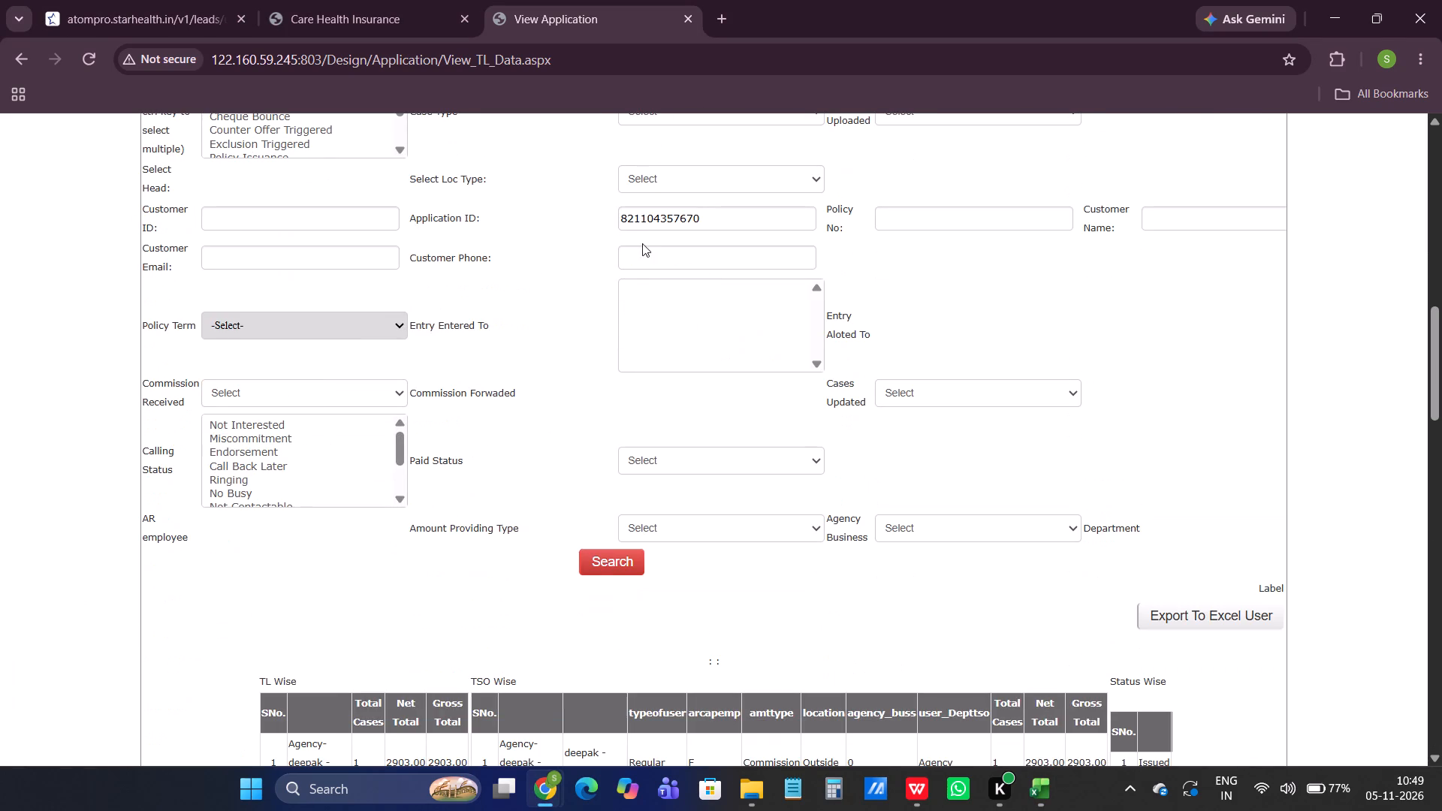
pyautogui.doubleClick(653, 223)
pyautogui.hotkey('ctrl', 'v')
pyautogui.scroll(-2, 576, 285)
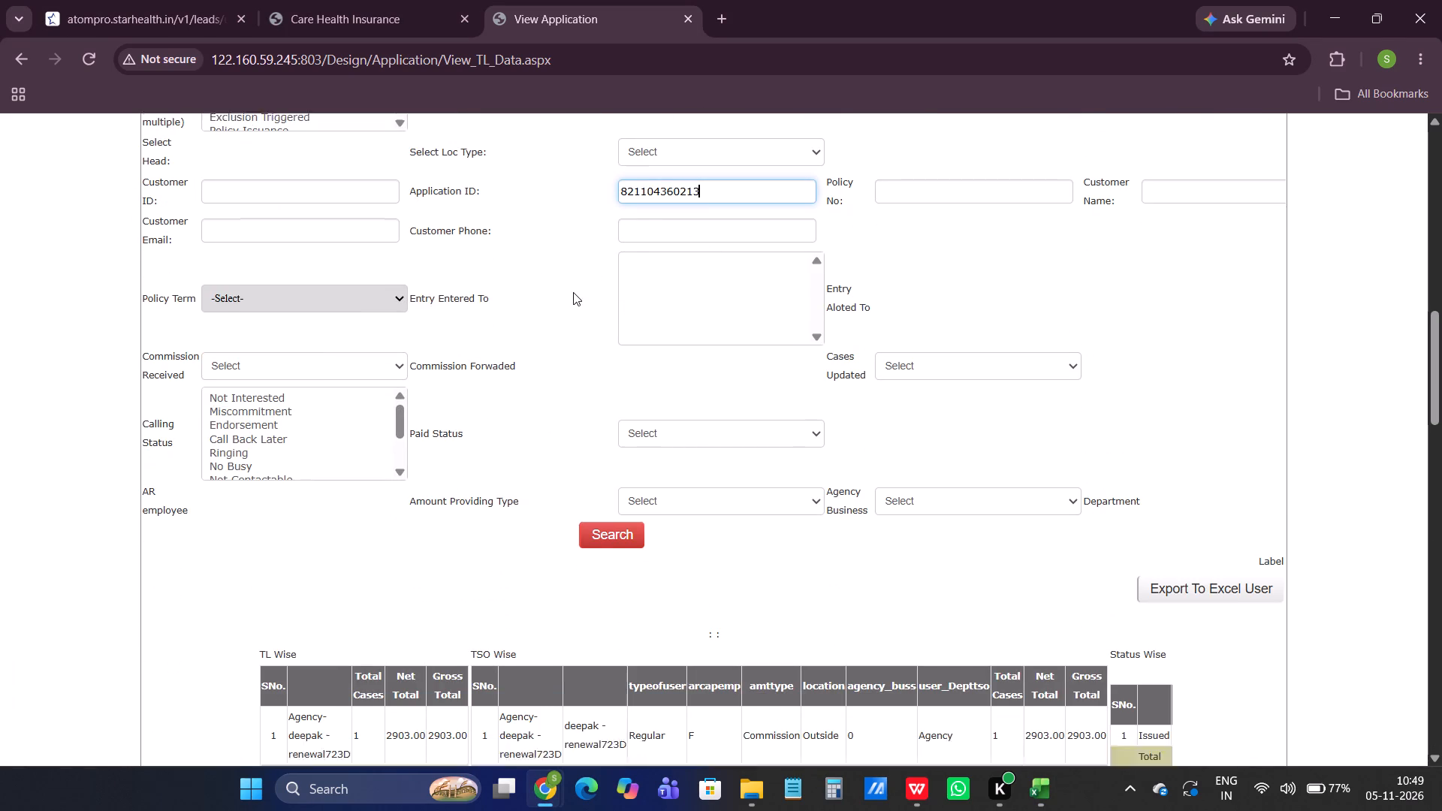
pyautogui.click(612, 267)
pyautogui.click(617, 251)
pyautogui.scroll(-8, 540, 300)
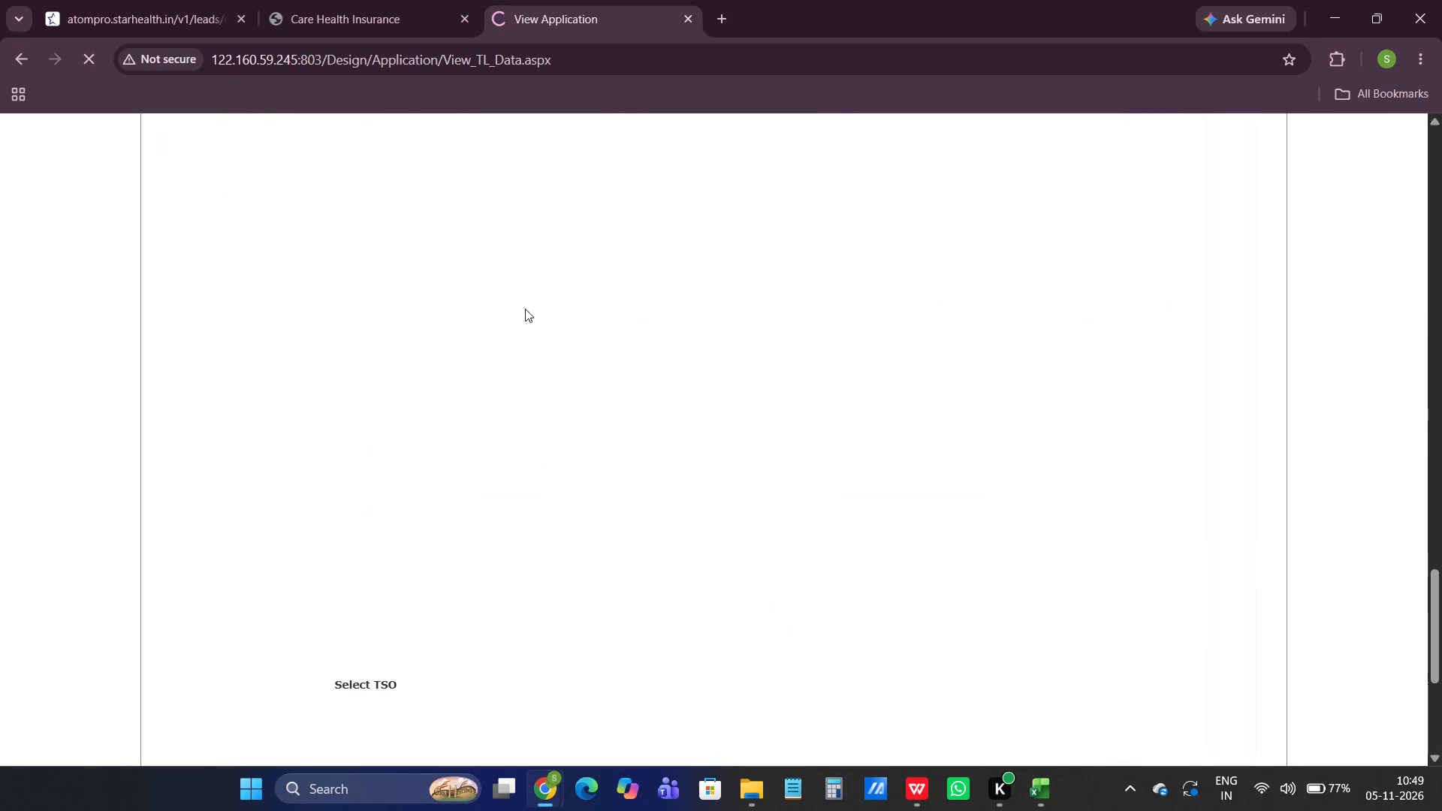
pyautogui.scroll(-20, 525, 309)
pyautogui.scroll(-15, 525, 309)
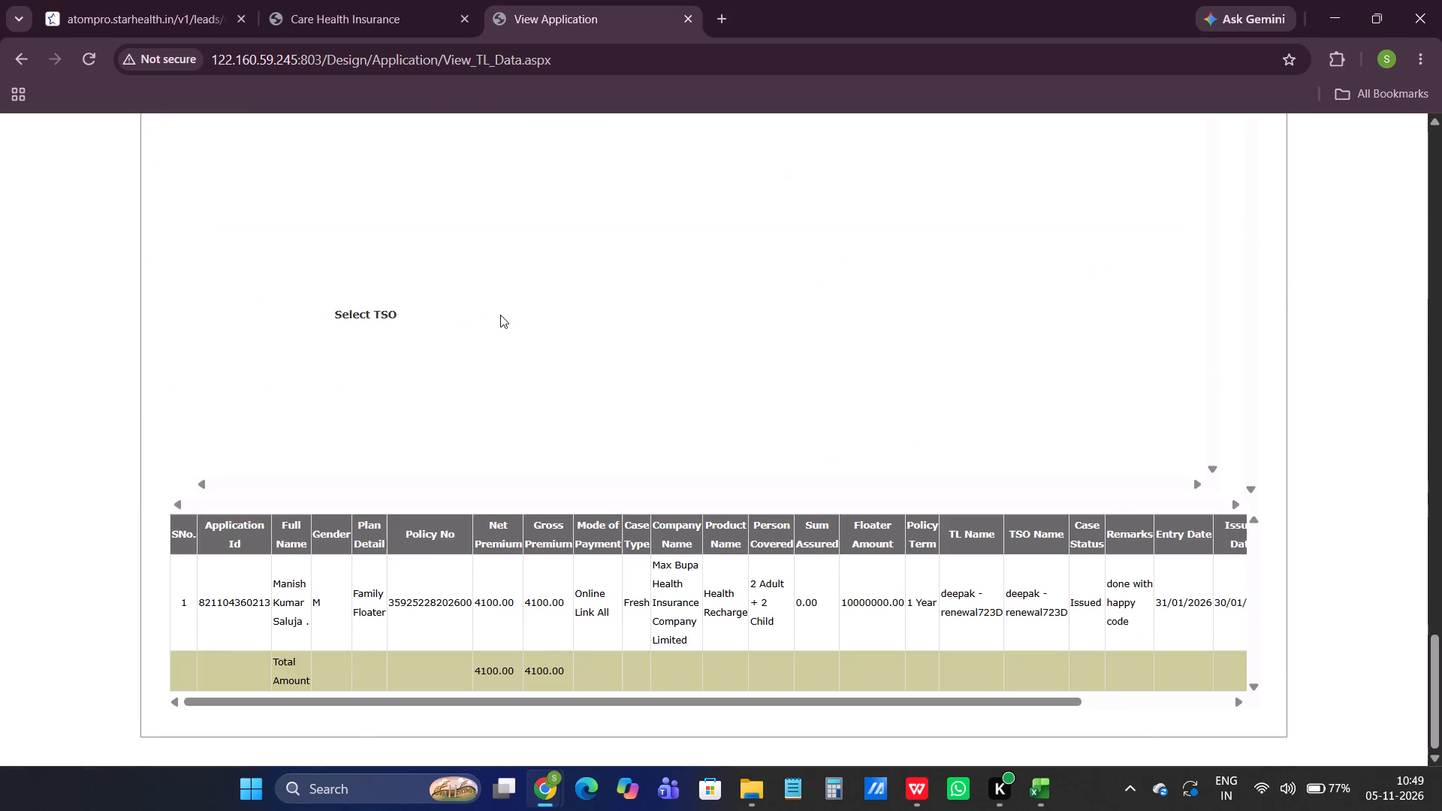
# Return to the payout pending workbook and enter "DONE WITH HAPPY CODE" under remarks on portal in row 28.
pyautogui.hotkey('alt', 'Tab')
pyautogui.press('Tab')
pyautogui.press('Tab')
pyautogui.press('Tab')
pyautogui.press('d')
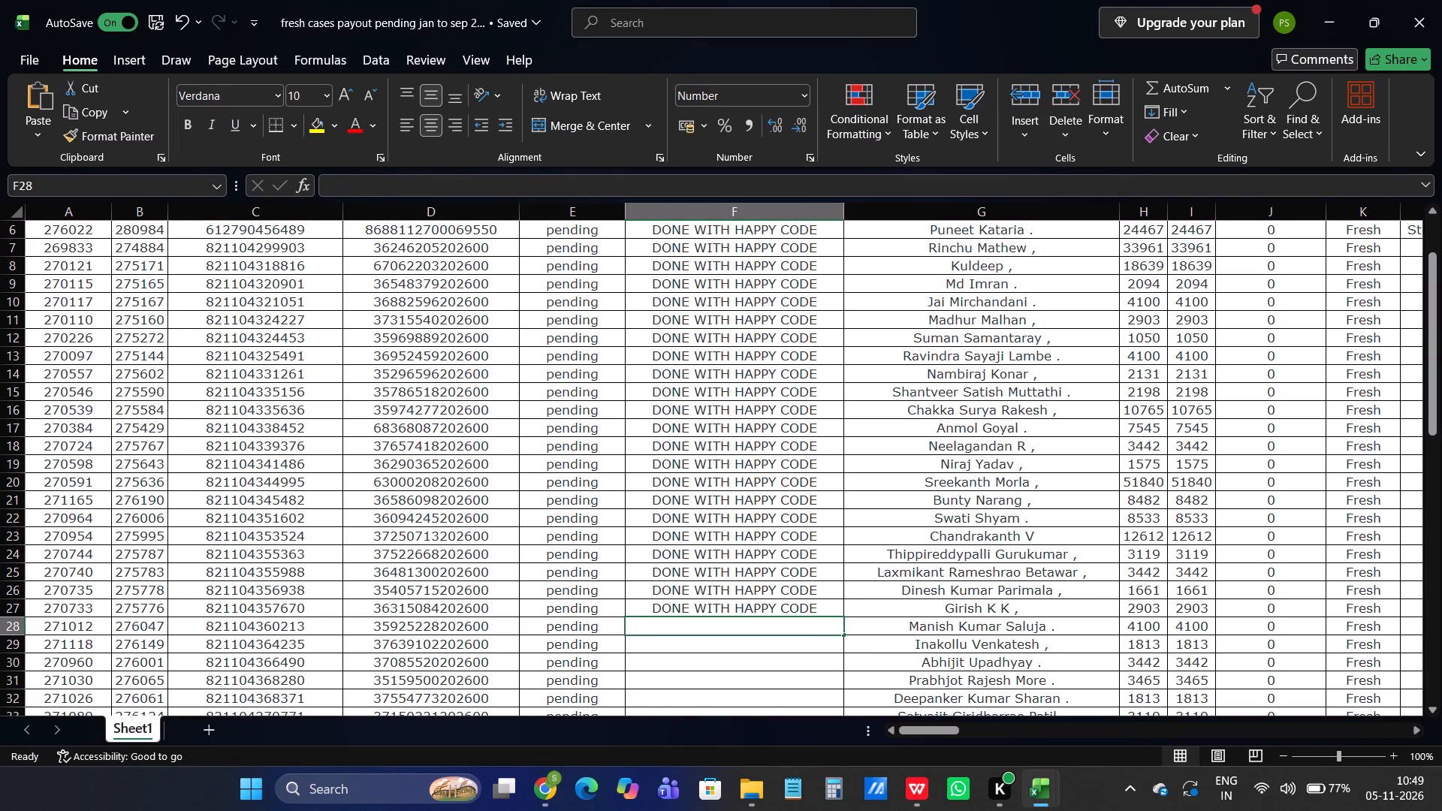
pyautogui.press('Return')
# Copy the APPID from row 29 and search the View Application portal by that Application ID, viewing the case's remarks.
pyautogui.hotkey('ctrl', 'c')
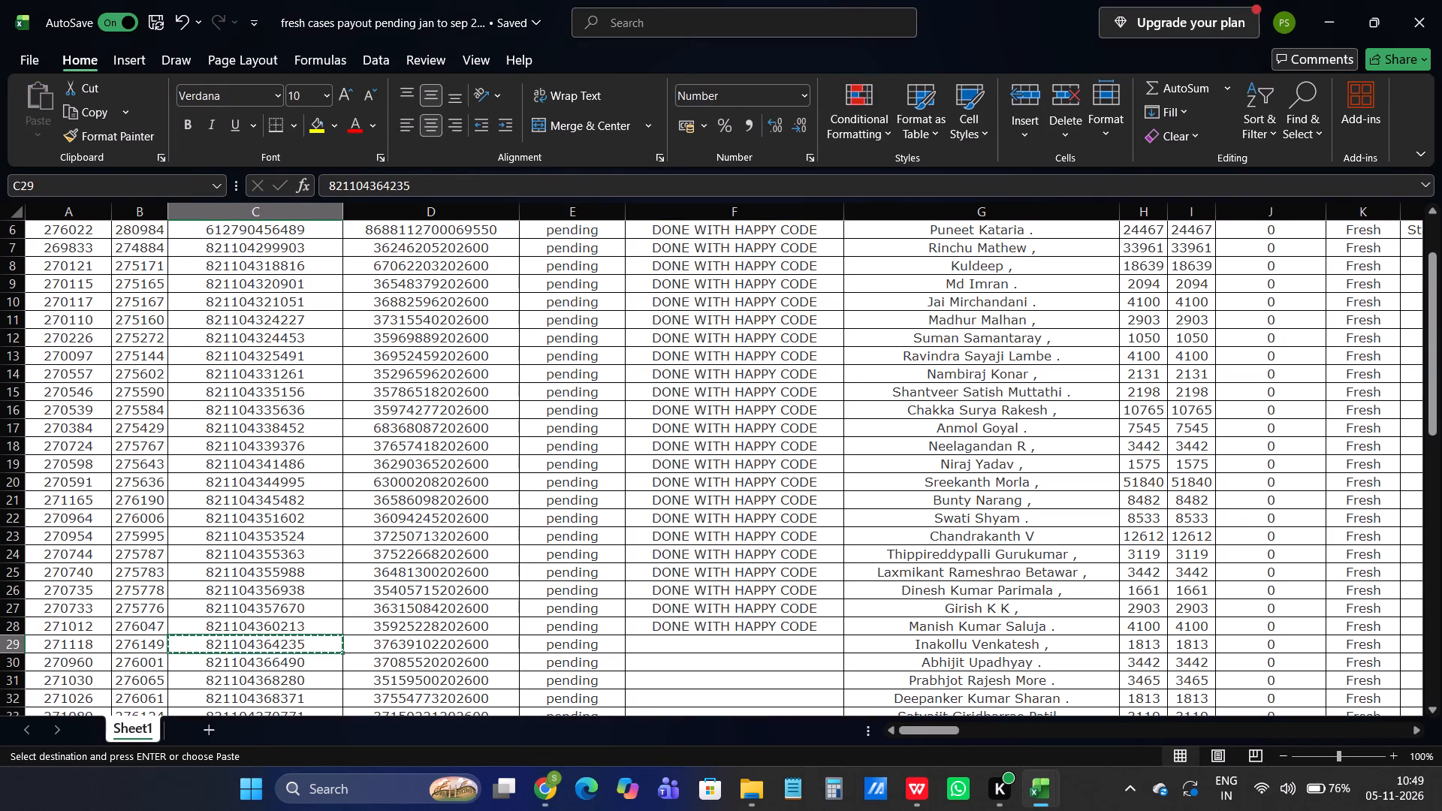
pyautogui.hotkey('alt', 'Tab')
pyautogui.scroll(14, 500, 315)
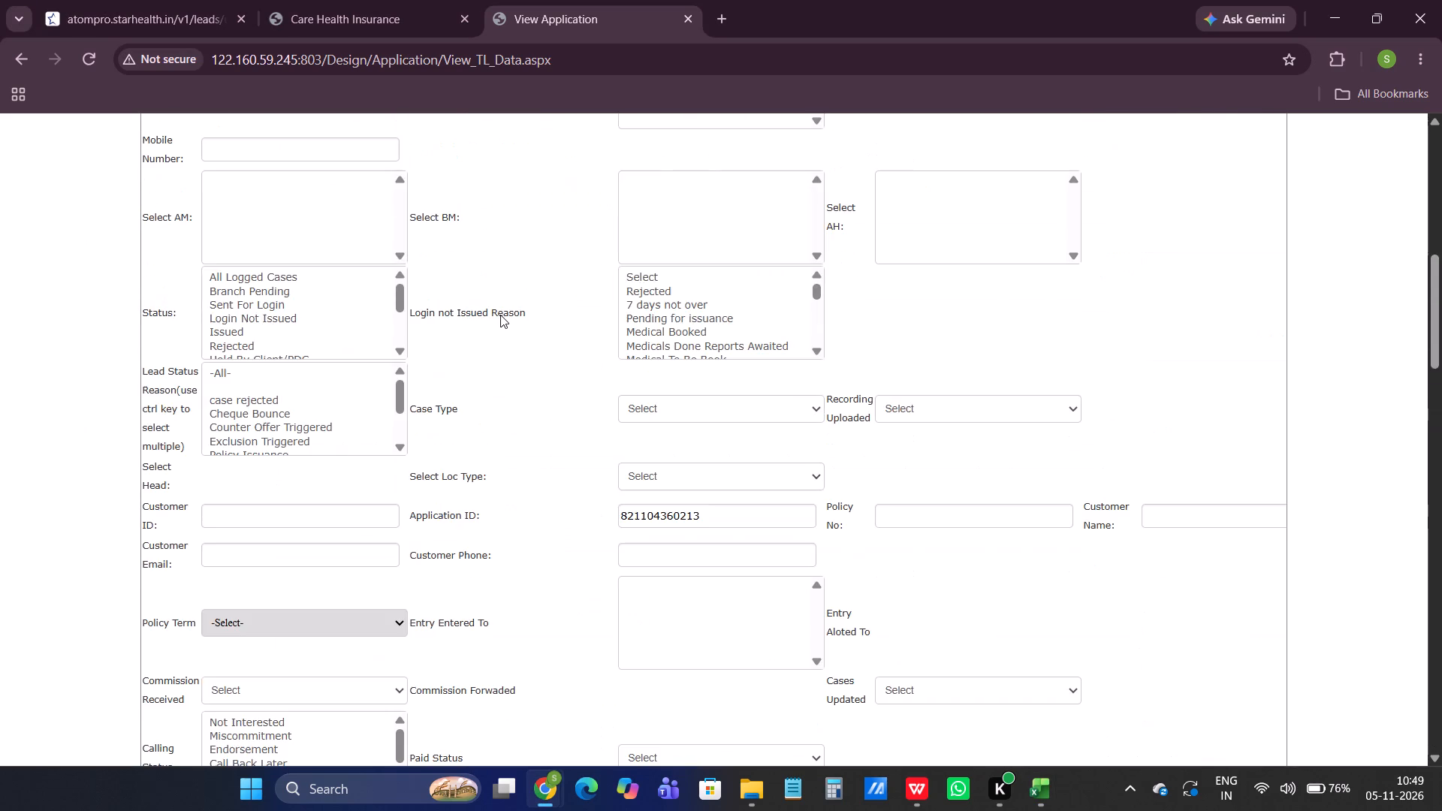
pyautogui.scroll(-2, 500, 315)
pyautogui.doubleClick(679, 222)
pyautogui.hotkey('ctrl', 'v')
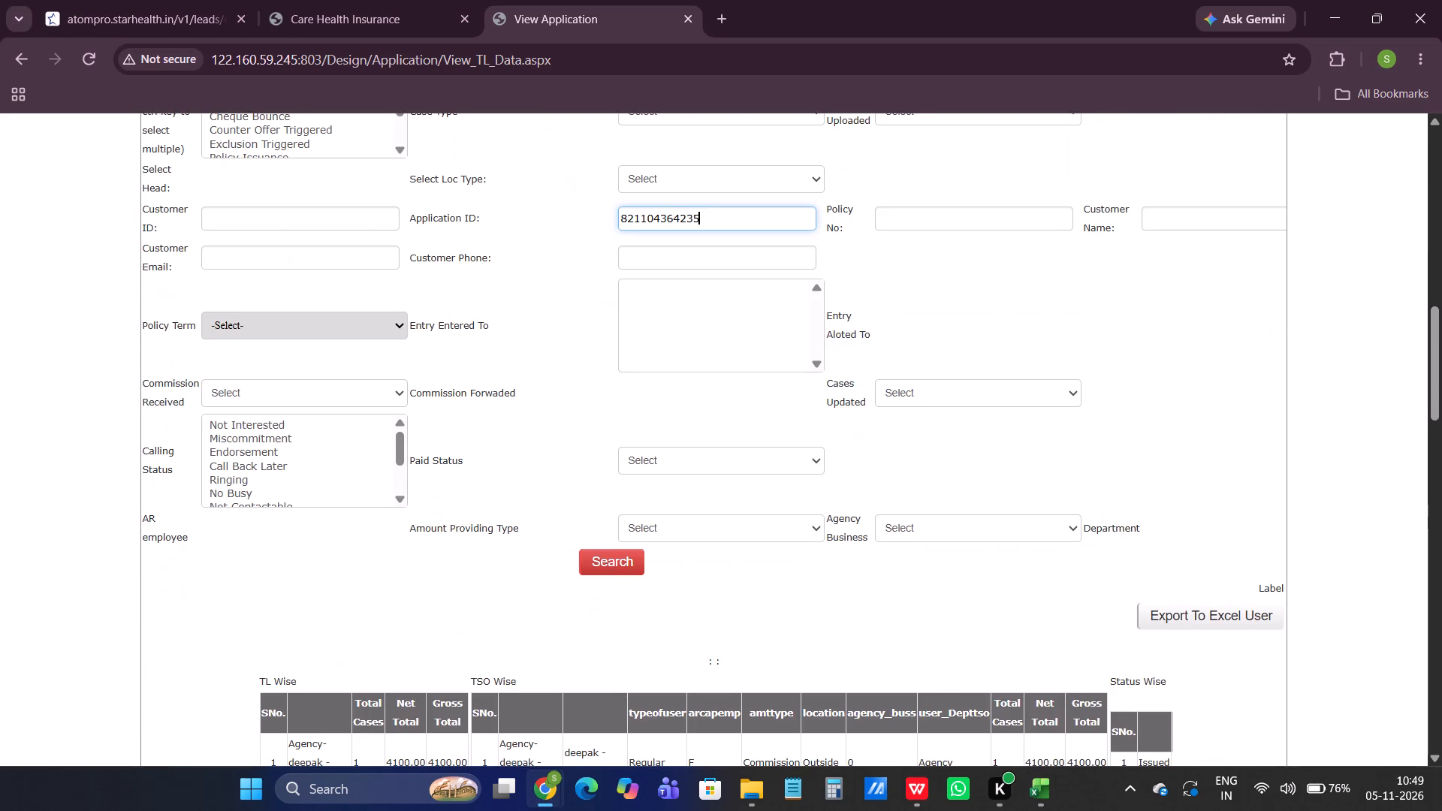
pyautogui.scroll(-2, 535, 279)
pyautogui.click(604, 255)
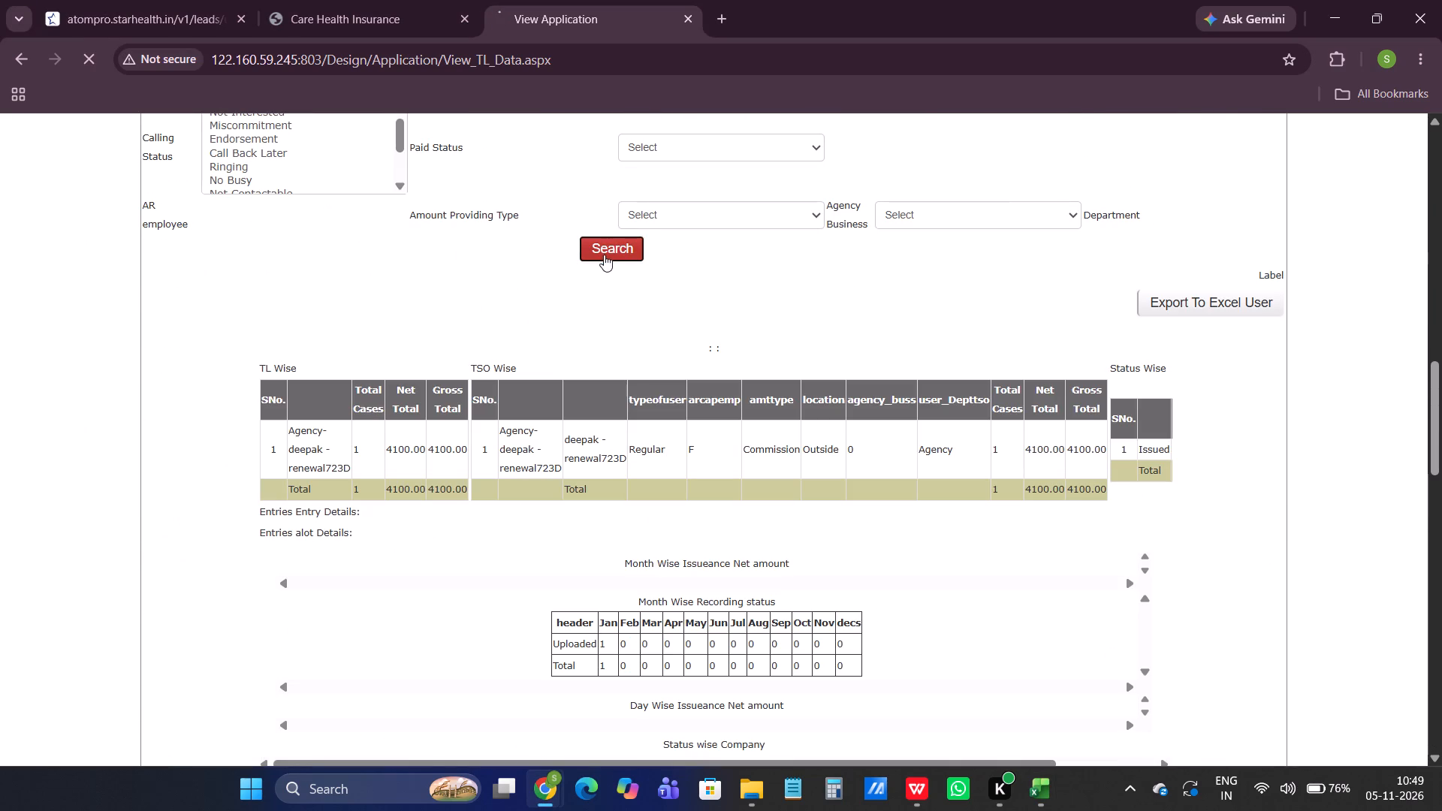
pyautogui.scroll(-20, 568, 257)
pyautogui.scroll(-8, 568, 257)
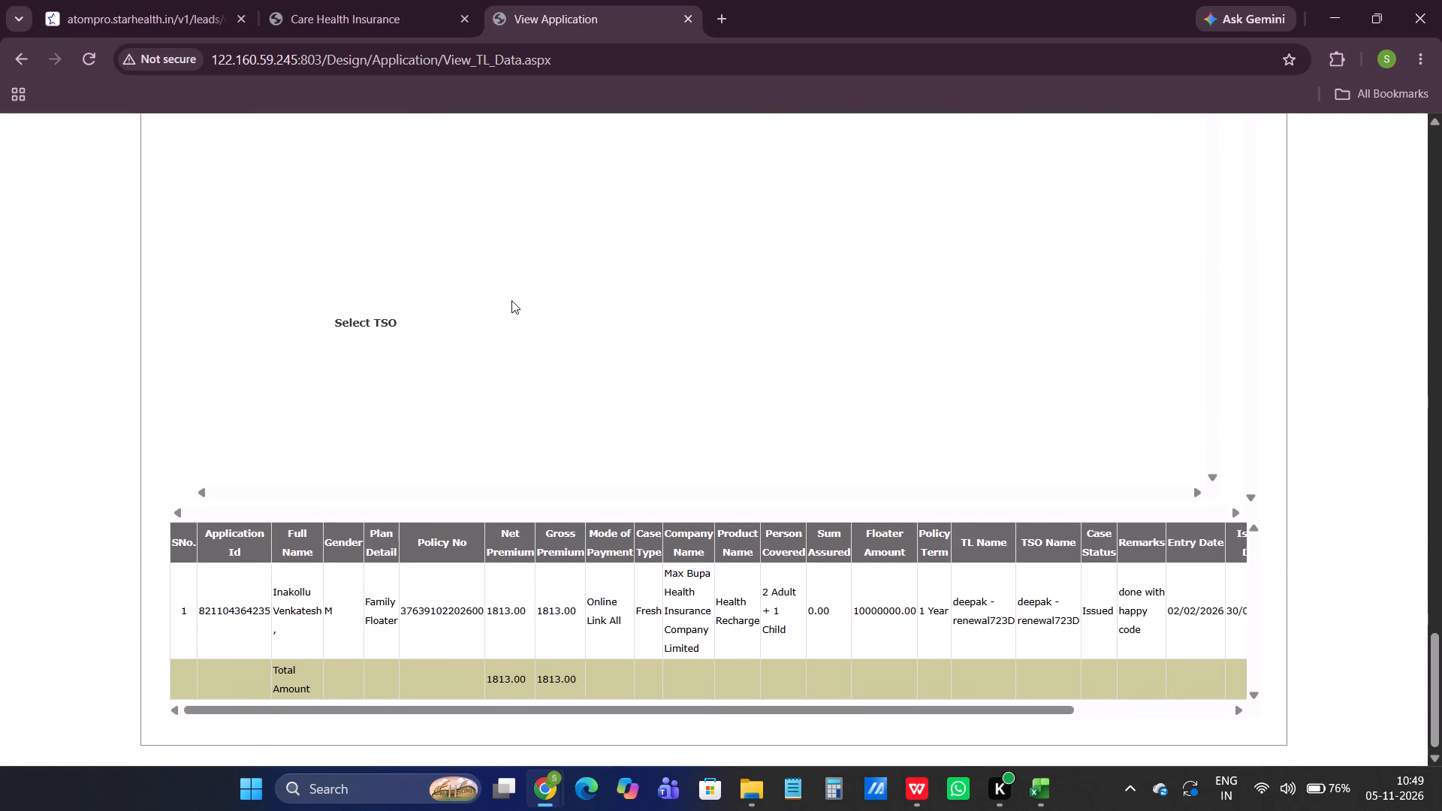
# Return to the payout pending workbook and enter "DONE WITH HAPPY CODE" under remarks on portal in row 29.
pyautogui.hotkey('alt', 'Tab')
pyautogui.press('Tab')
pyautogui.press('Tab')
pyautogui.press('Tab')
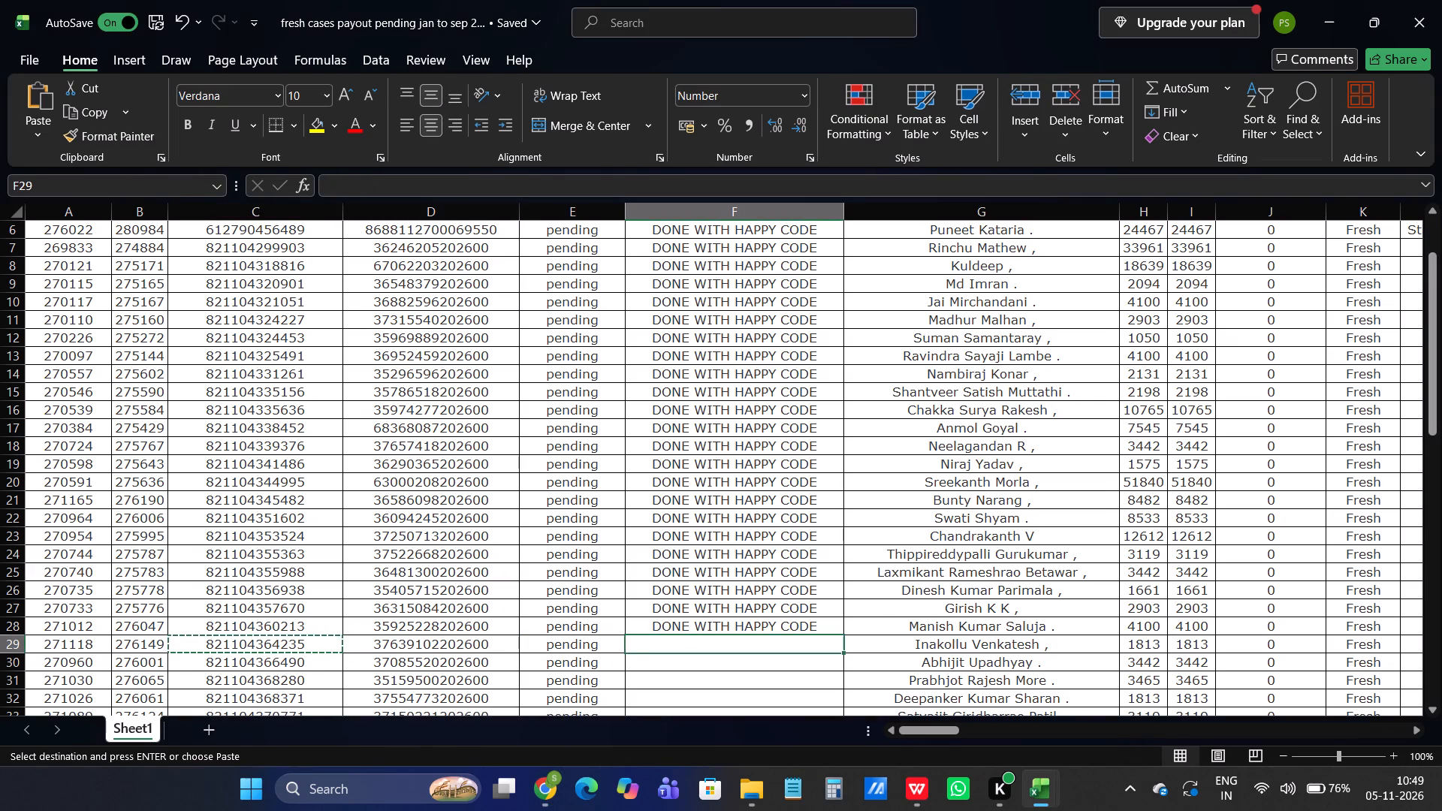
pyautogui.press('d')
pyautogui.press('Return')
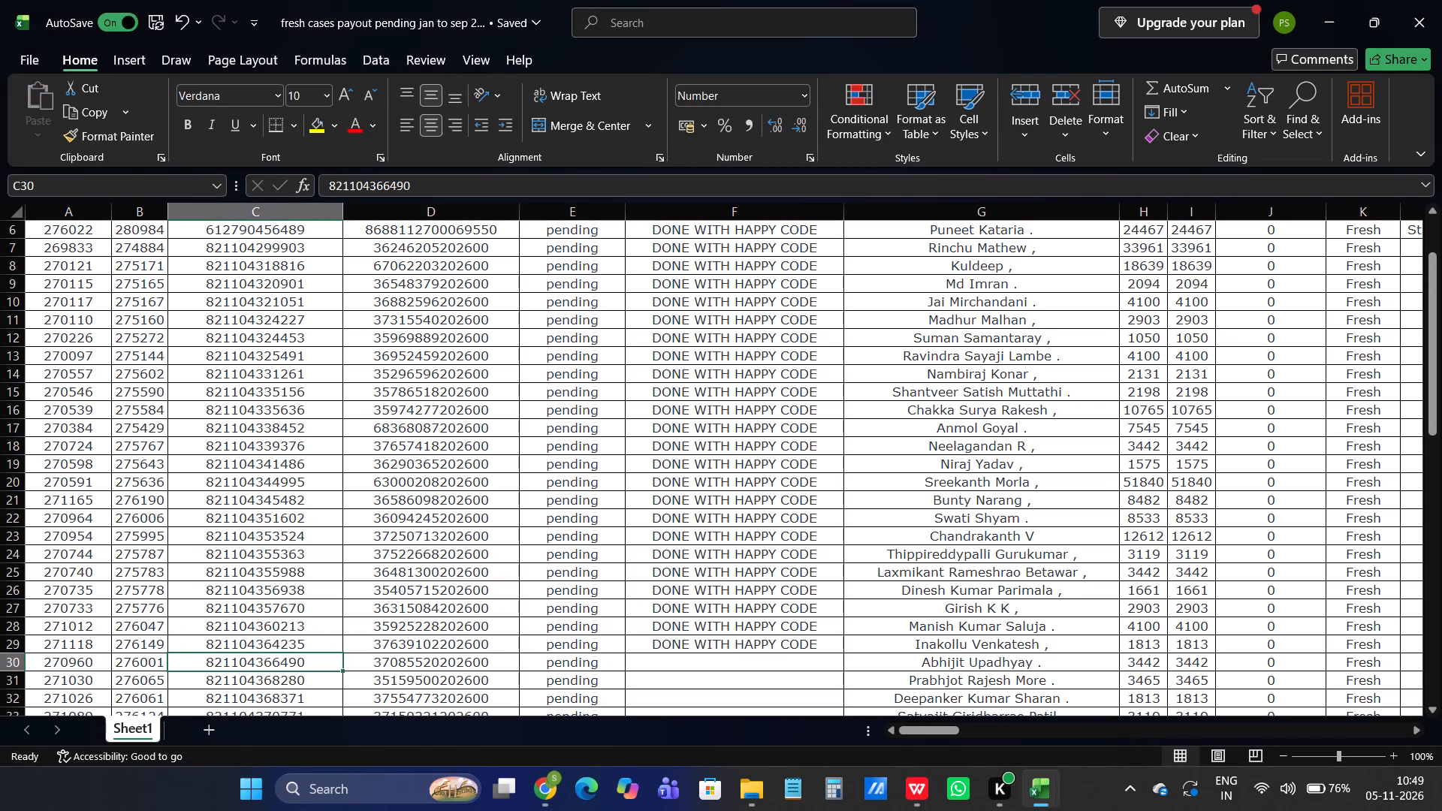
# Copy the APPID from row 30 and search the View Application portal by that Application ID, viewing the case's remarks.
pyautogui.hotkey('ctrl', 'c')
pyautogui.hotkey('alt', 'Tab')
pyautogui.scroll(4, 505, 321)
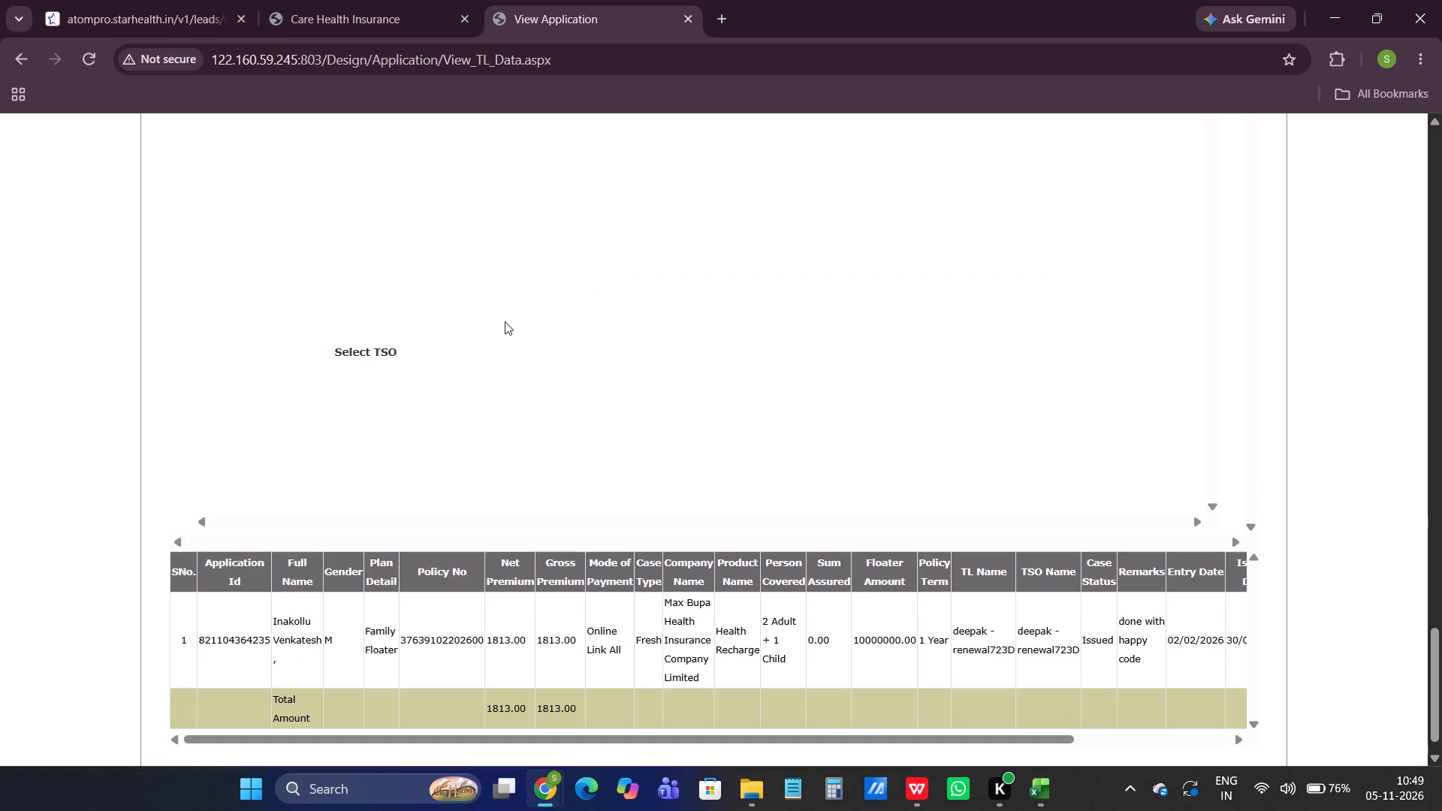
pyautogui.scroll(11, 505, 321)
pyautogui.scroll(-2, 505, 321)
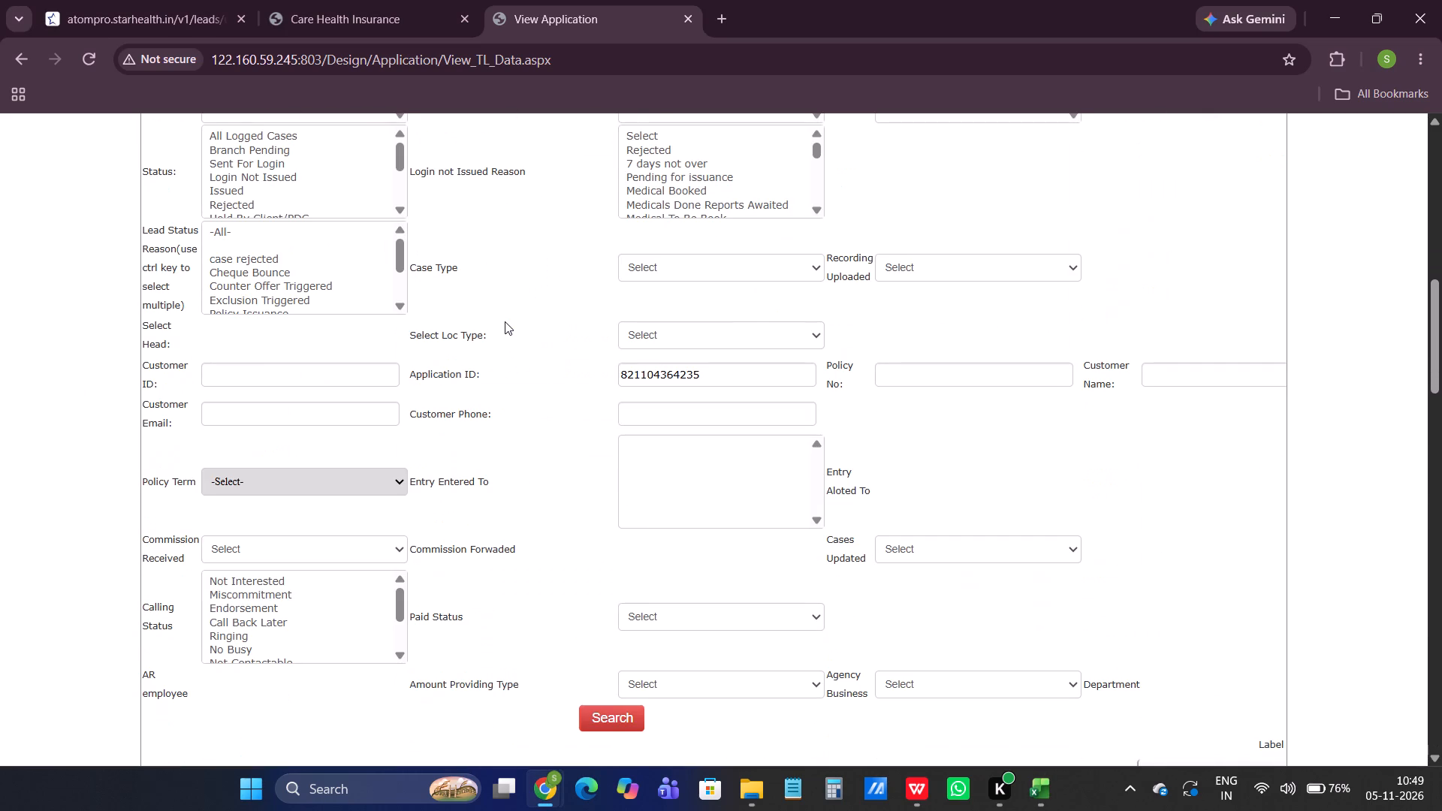
pyautogui.doubleClick(648, 369)
pyautogui.hotkey('ctrl', 'v')
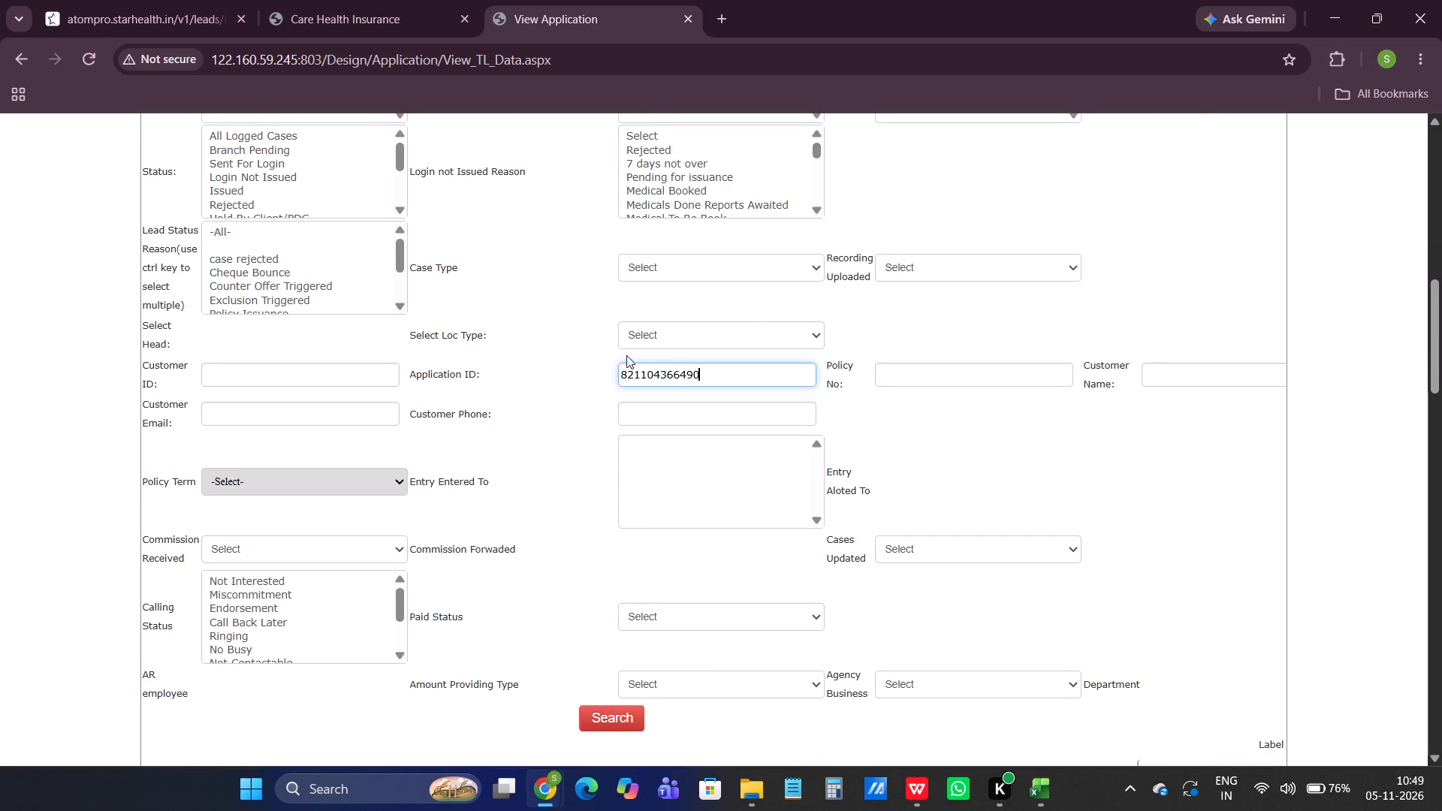
pyautogui.scroll(-2, 584, 339)
pyautogui.click(604, 410)
pyautogui.scroll(-8, 534, 320)
pyautogui.scroll(-20, 534, 320)
pyautogui.scroll(-12, 534, 320)
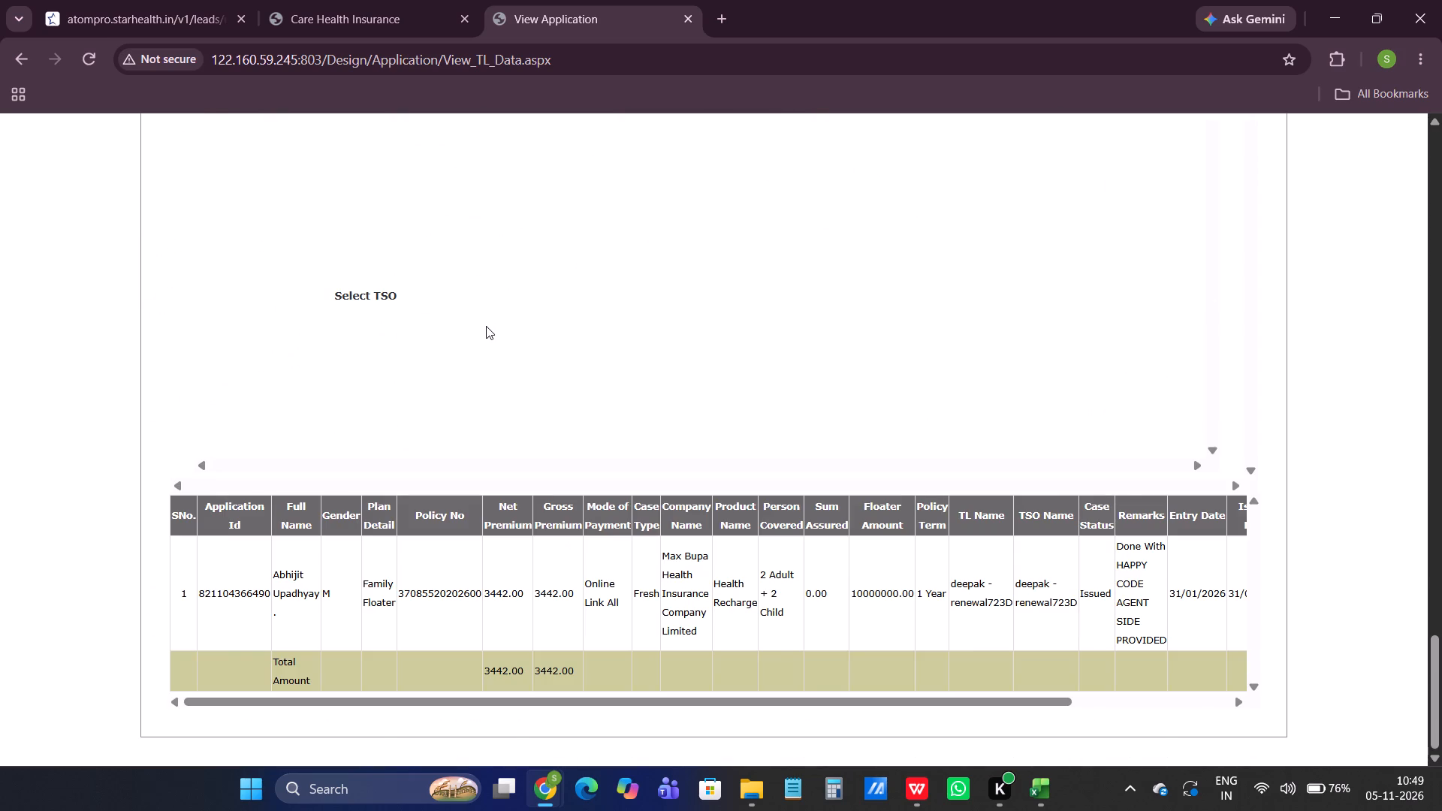
# Return to the payout pending workbook and enter "DONE WITH HAPPY CODE" under remarks on portal in row 30.
pyautogui.hotkey('alt', 'Tab')
pyautogui.press('Tab')
pyautogui.press('Tab')
pyautogui.press('Tab')
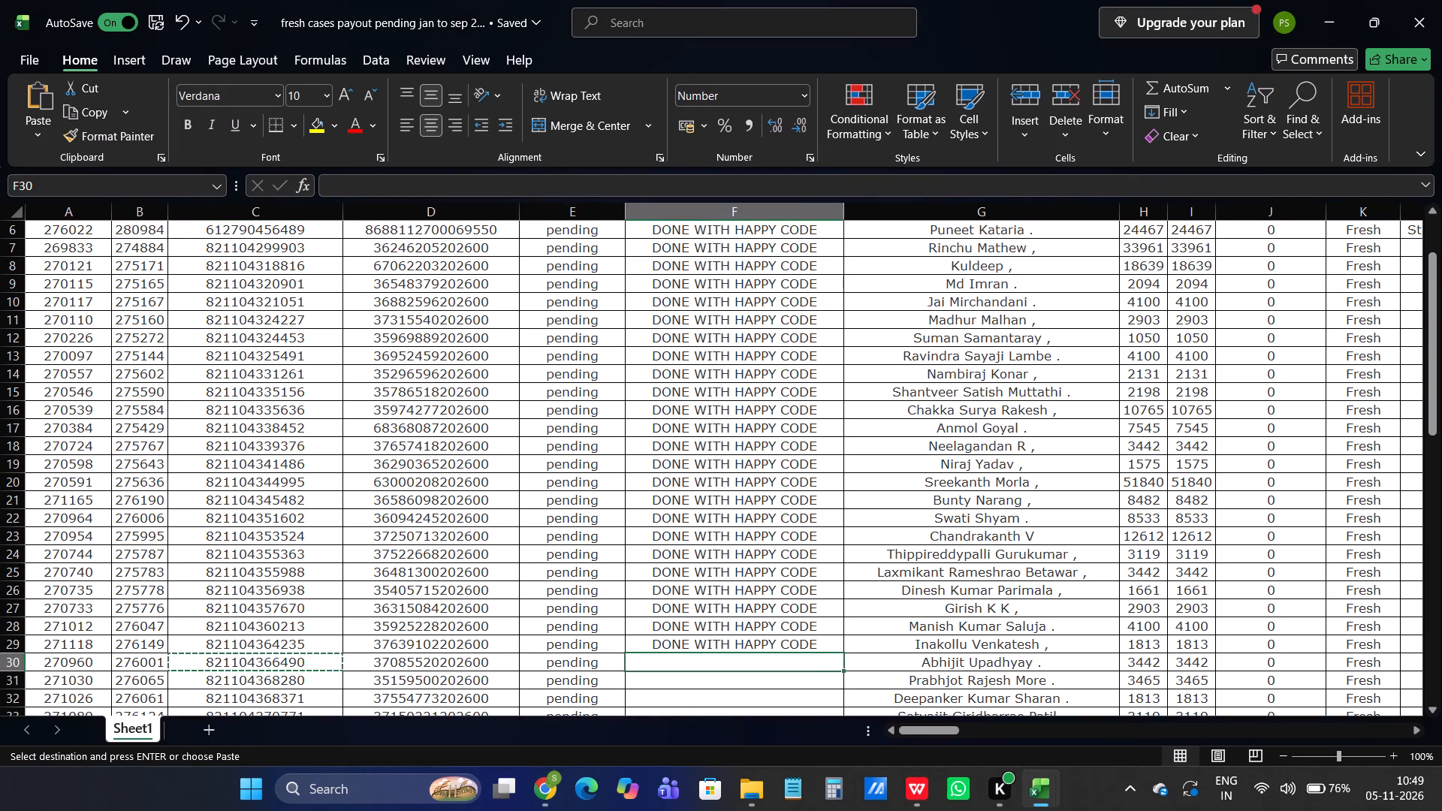
pyautogui.press('d')
pyautogui.press('Return')
# Copy the APPID from row 31 and search the View Application portal by that Application ID, viewing the case's remarks.
pyautogui.scroll(-3, 532, 294)
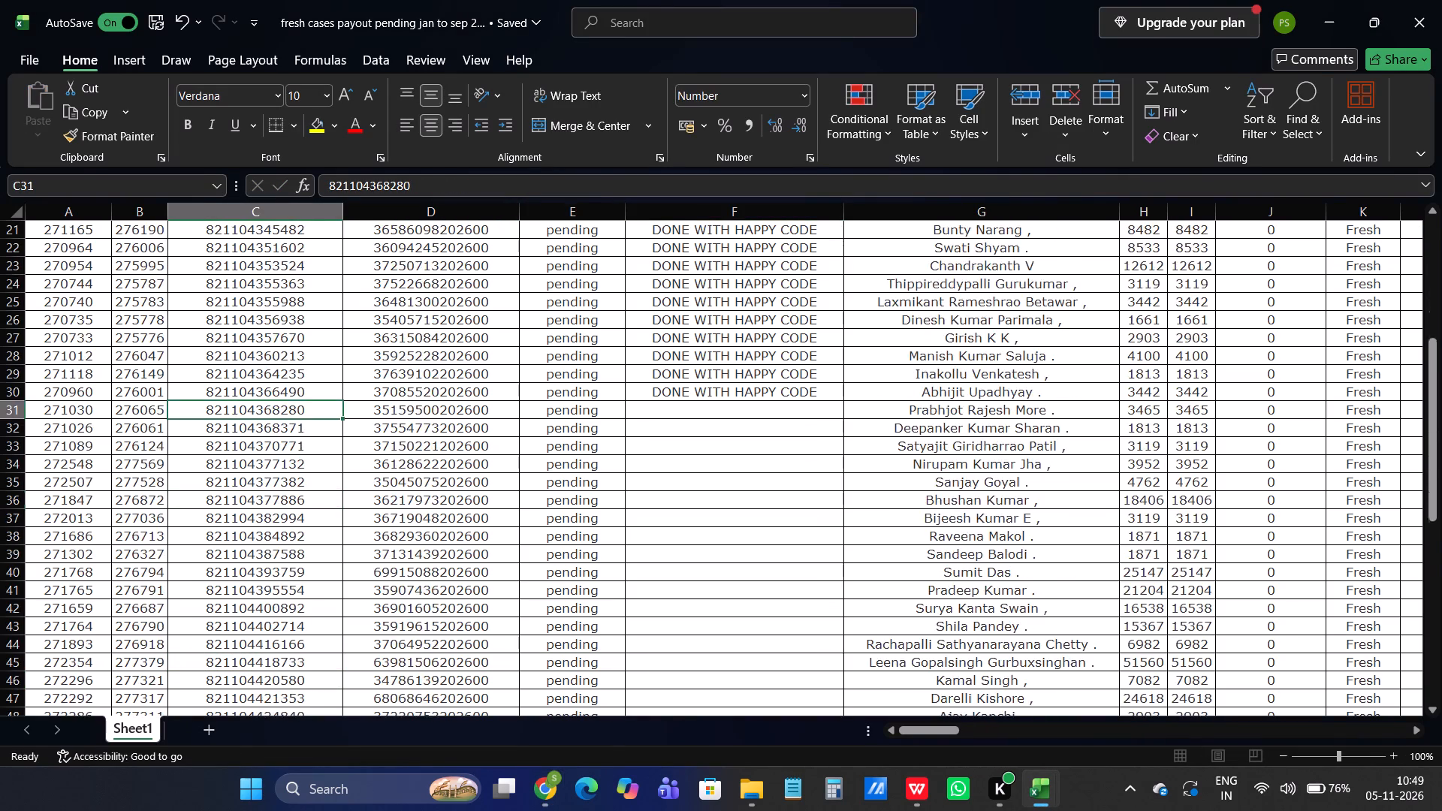
pyautogui.scroll(-1, 526, 299)
pyautogui.hotkey('ctrl', 'c')
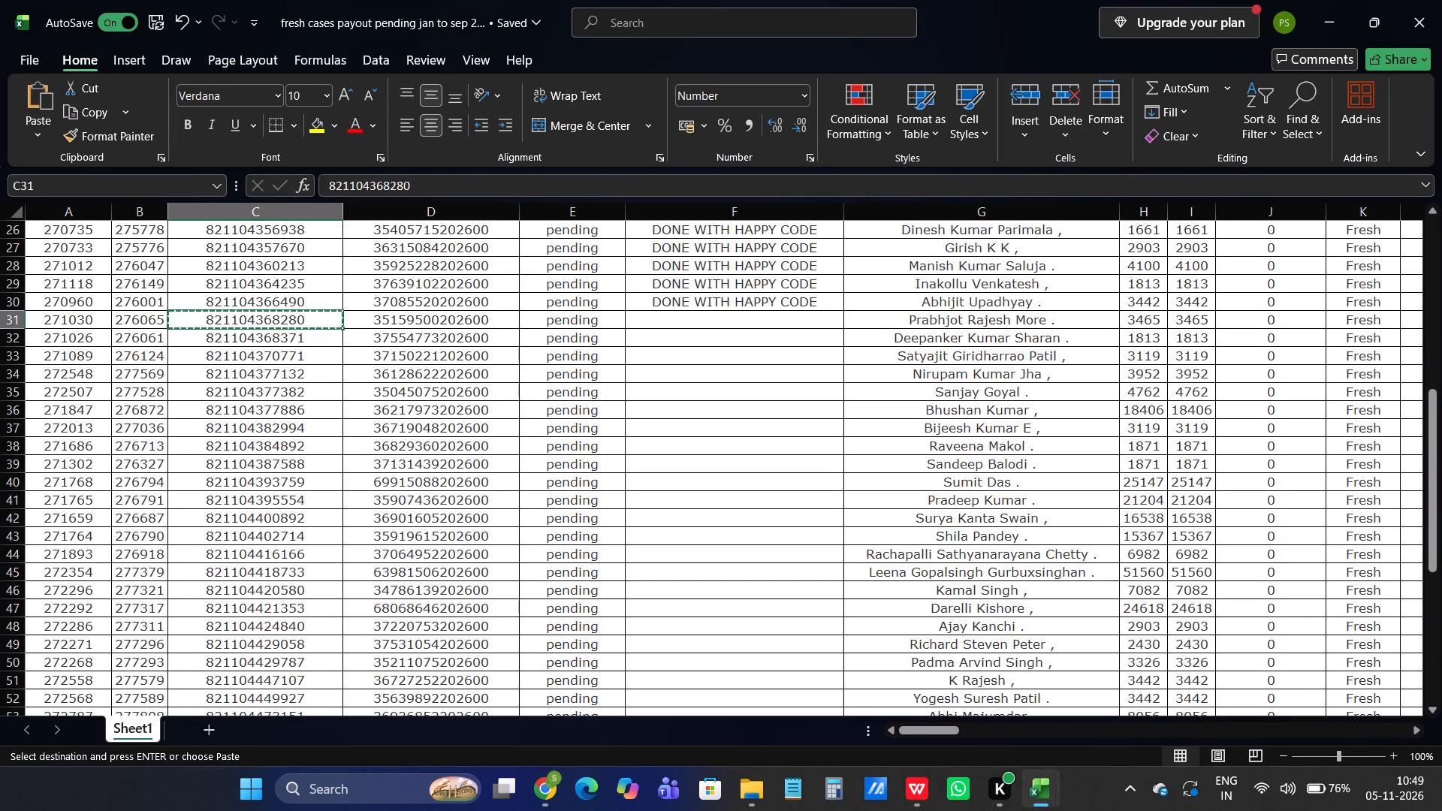
pyautogui.hotkey('alt', 'Tab')
pyautogui.scroll(12, 456, 384)
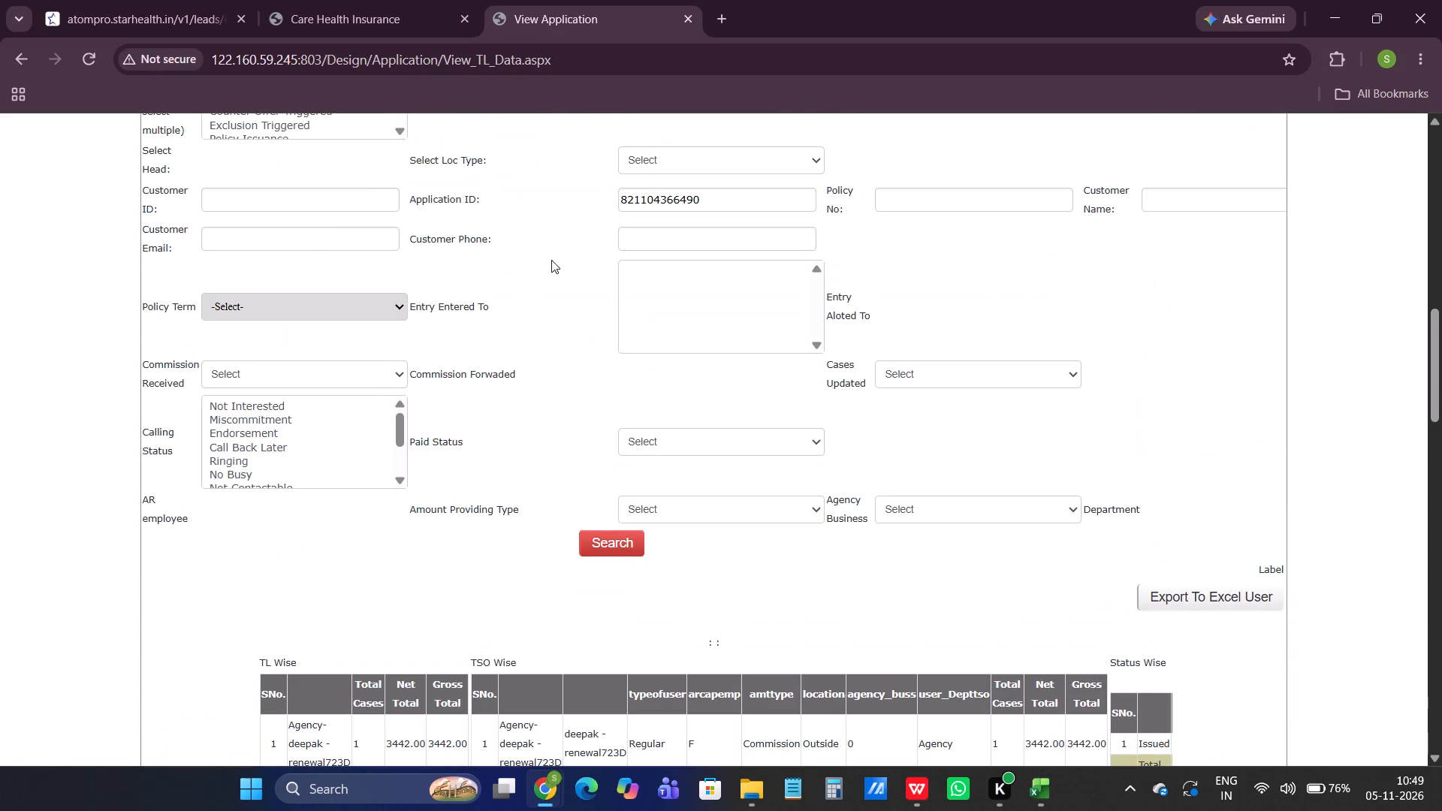
pyautogui.doubleClick(647, 186)
pyautogui.tripleClick(653, 185)
pyautogui.doubleClick(653, 199)
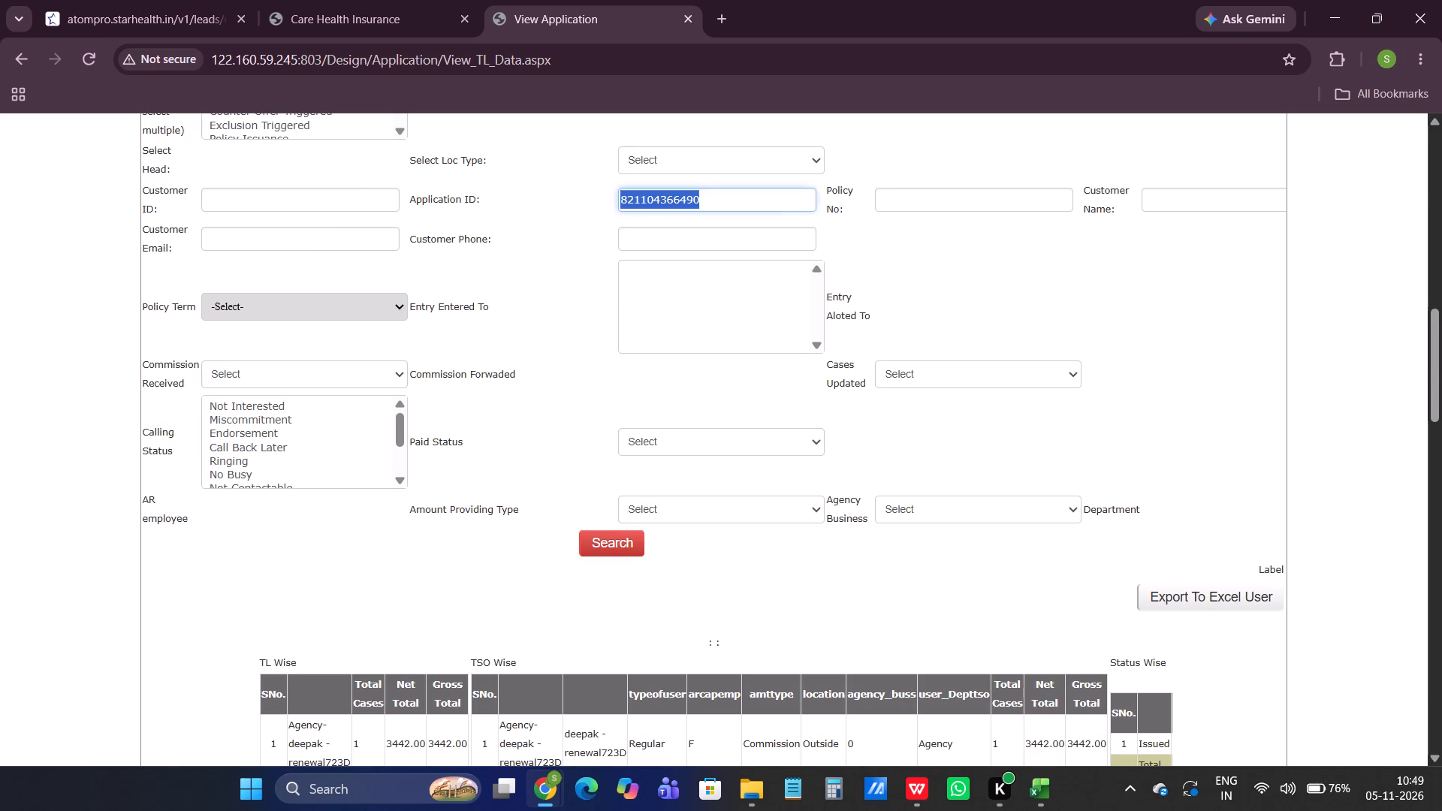
pyautogui.hotkey('ctrl', 'v')
pyautogui.scroll(-1, 579, 244)
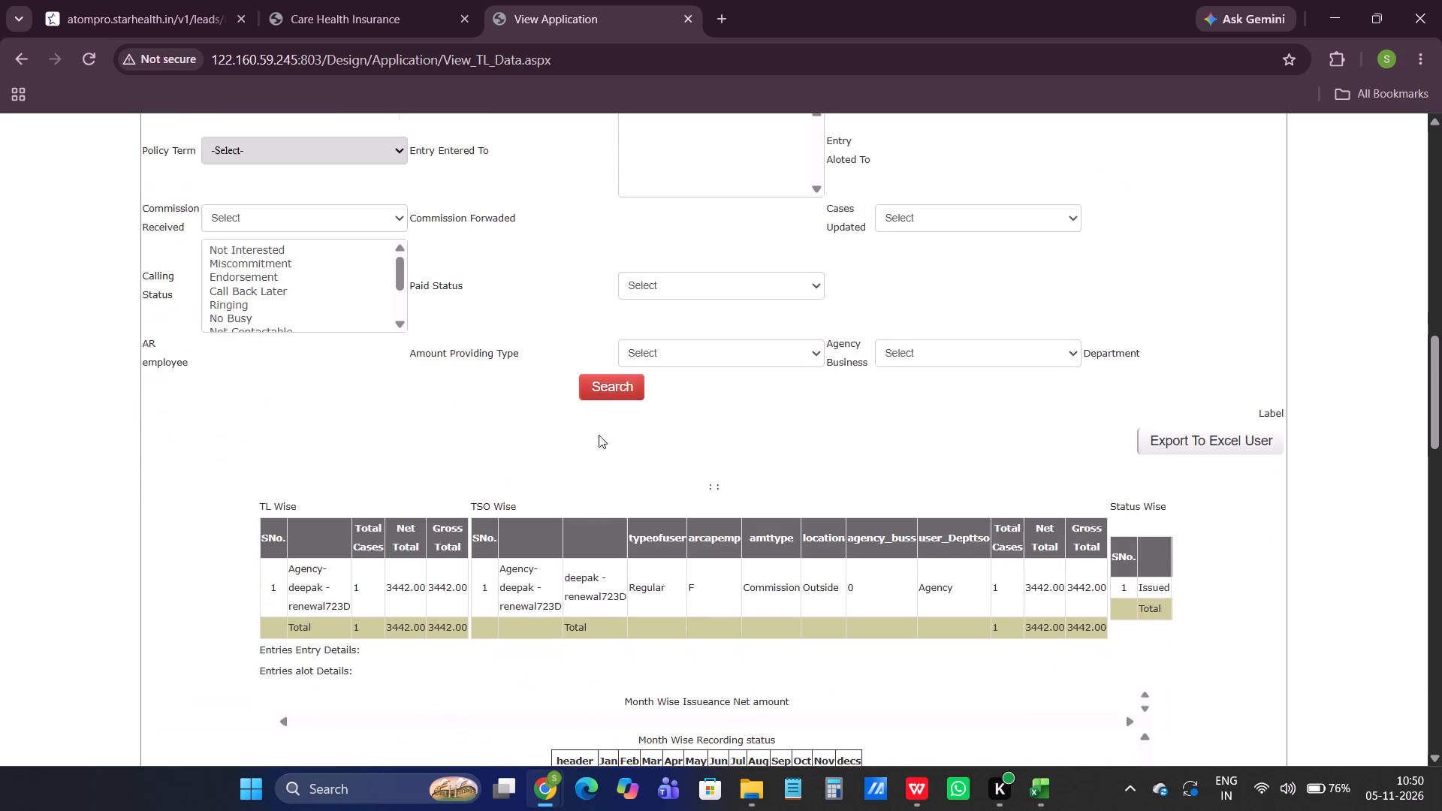
pyautogui.click(614, 381)
pyautogui.scroll(-18, 522, 321)
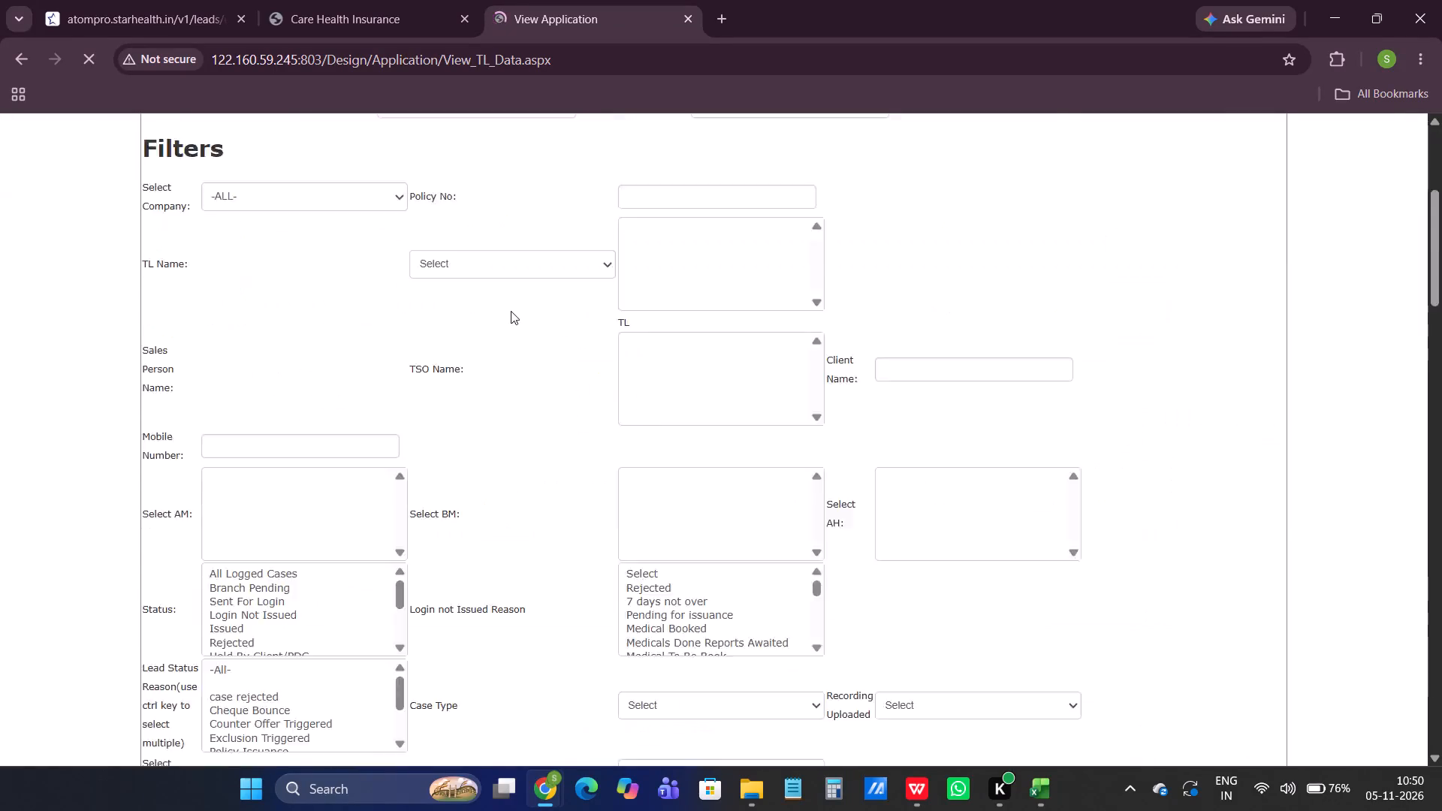
pyautogui.scroll(-8, 511, 311)
pyautogui.scroll(-18, 490, 308)
# Return to the payout pending workbook and enter "DONE WITH HAPPY CODE" under remarks on portal in row 31.
pyautogui.hotkey('alt', 'Tab')
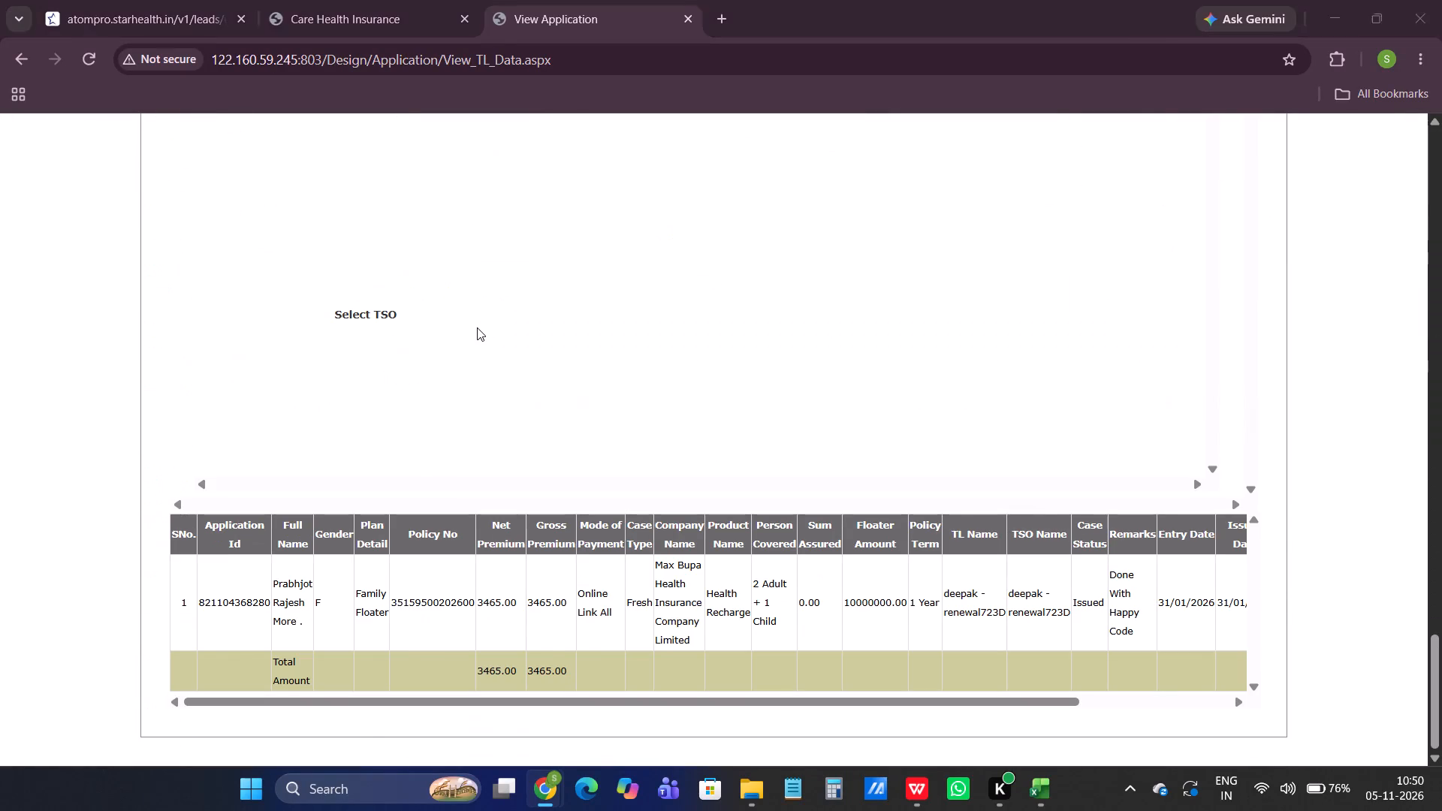
pyautogui.press('Tab')
pyautogui.press('Tab')
pyautogui.press('Tab')
pyautogui.press('d')
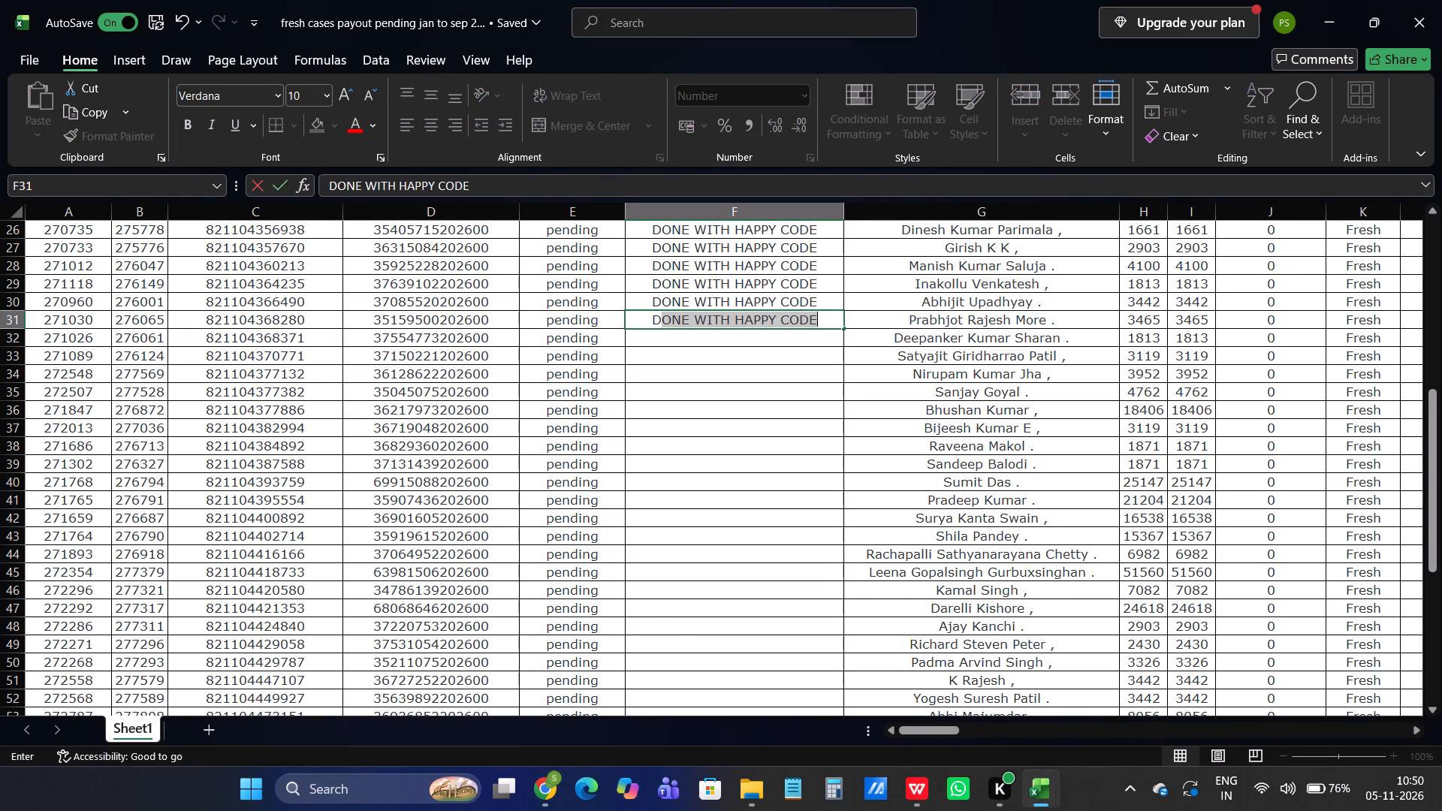
pyautogui.press('Return')
# Copy the APPID from row 32 and search the View Application portal by that Application ID, viewing the case's remarks.
pyautogui.hotkey('ctrl', 'c')
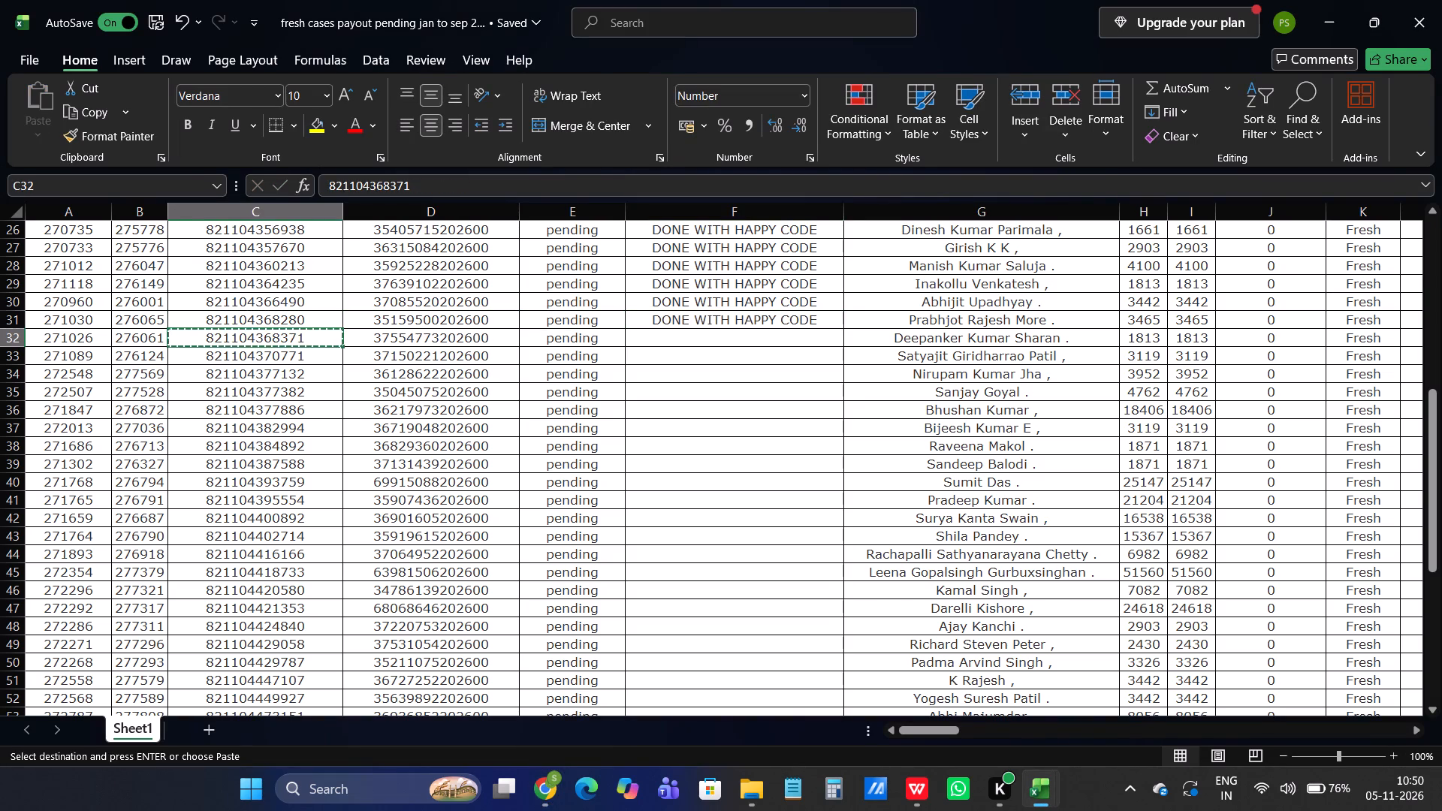
pyautogui.hotkey('alt', 'Tab')
pyautogui.scroll(12, 477, 327)
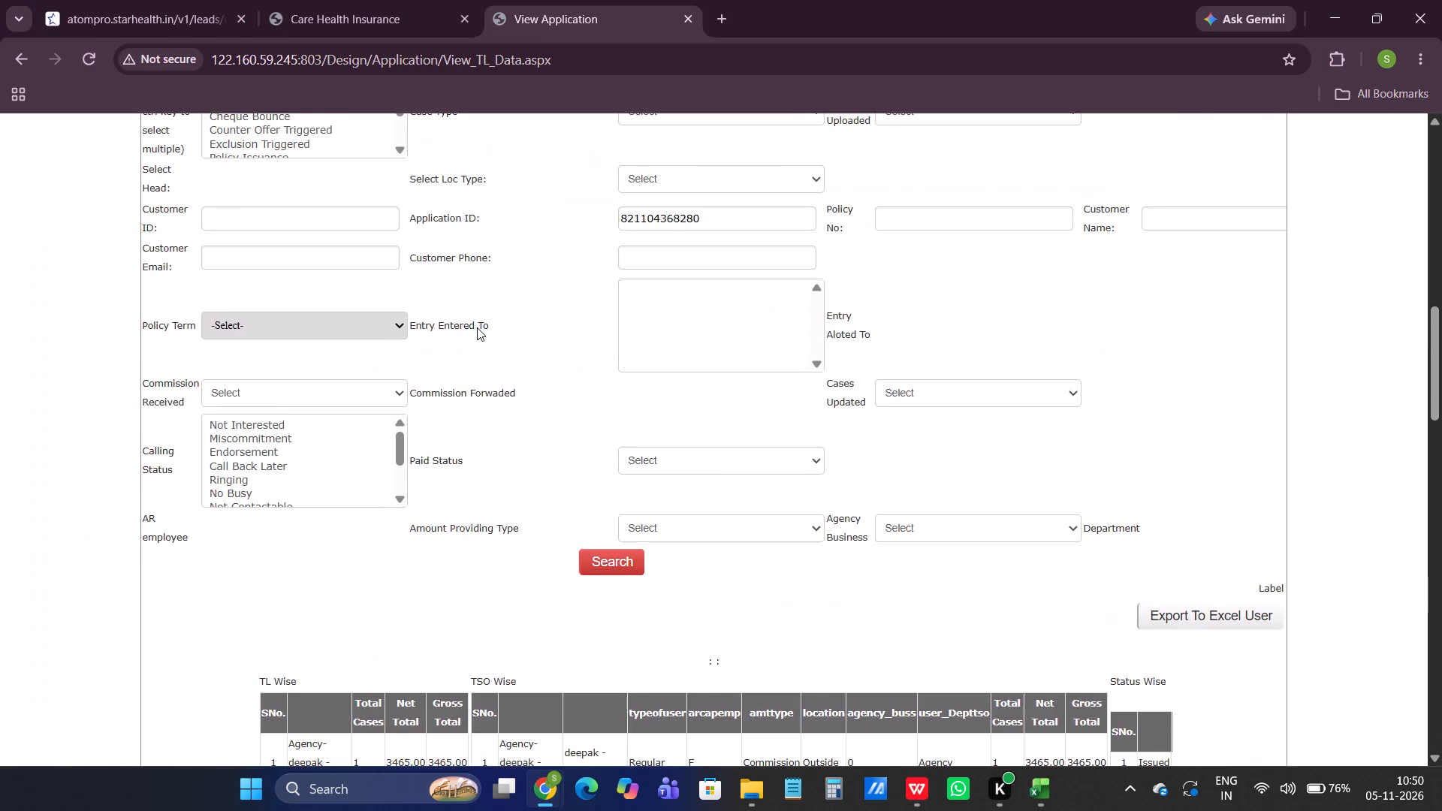
pyautogui.click(668, 221)
pyautogui.click(662, 221)
pyautogui.doubleClick(662, 221)
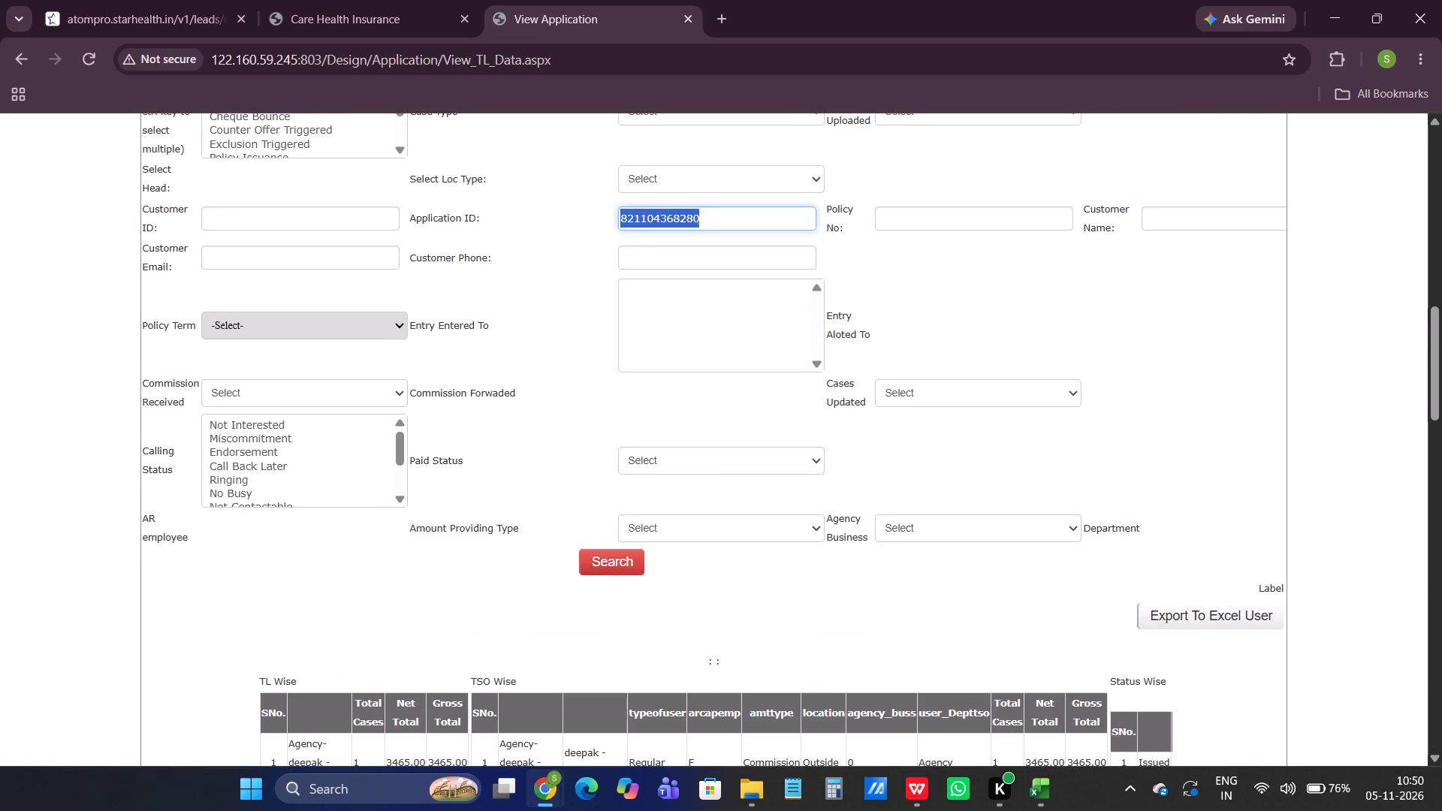
pyautogui.hotkey('ctrl', 'v')
pyautogui.moveTo(601, 579); pyautogui.dragTo(599, 570)
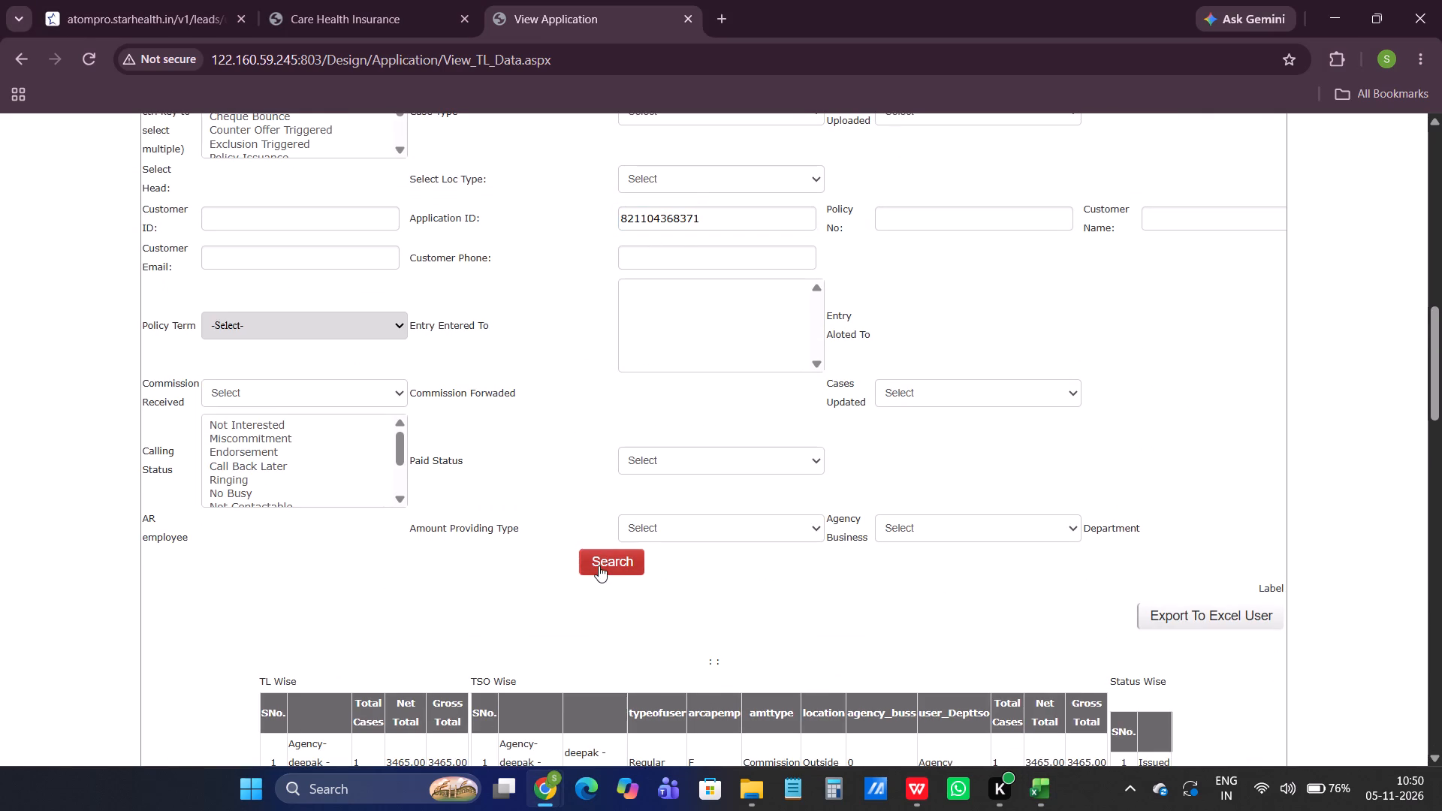
pyautogui.click(599, 565)
pyautogui.scroll(-20, 520, 380)
pyautogui.scroll(-4, 520, 380)
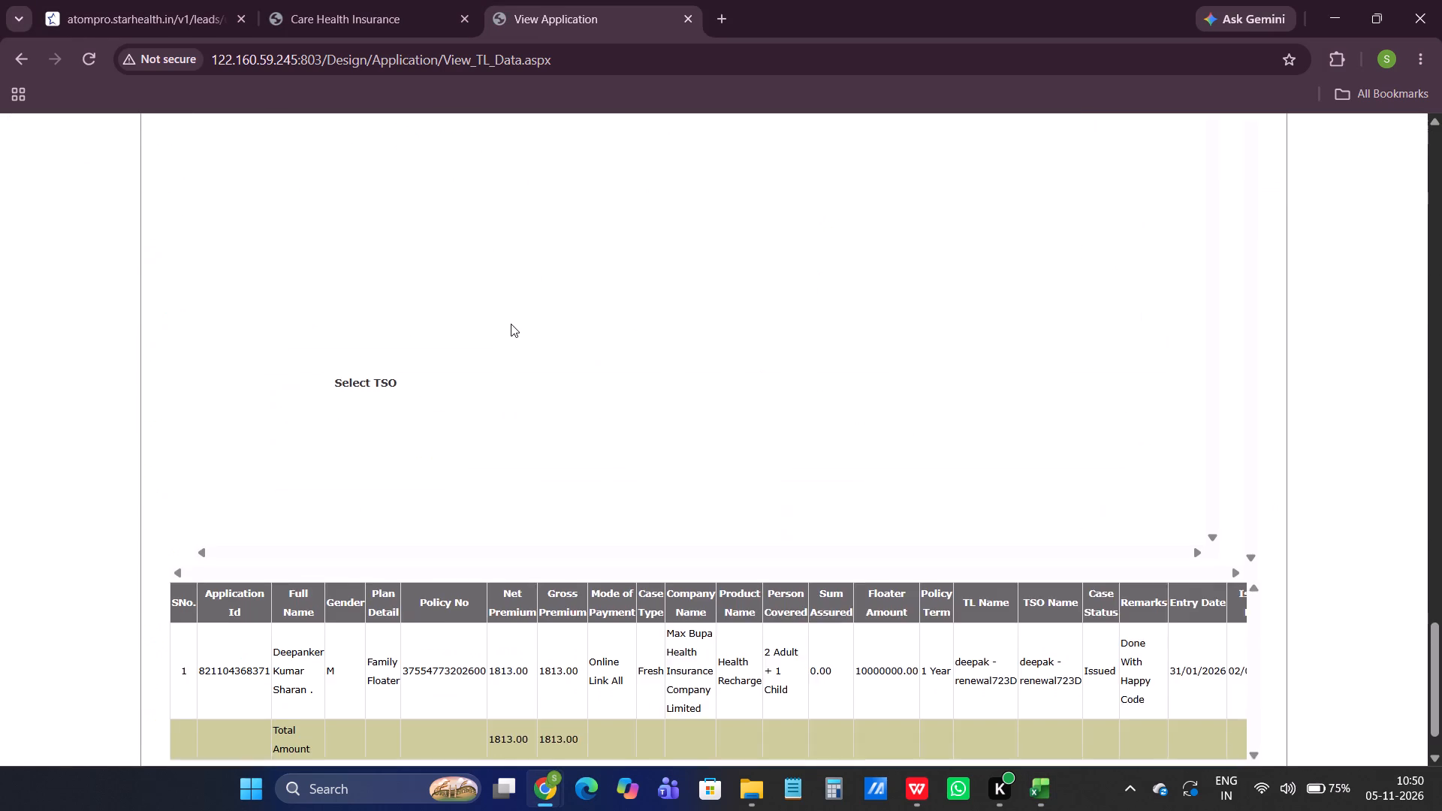
pyautogui.scroll(-4, 511, 324)
# Return to the payout pending workbook and enter "DONE WITH HAPPY CODE" under remarks on portal in row 32.
pyautogui.hotkey('alt', 'Tab')
pyautogui.press('Tab')
pyautogui.press('Tab')
pyautogui.press('Tab')
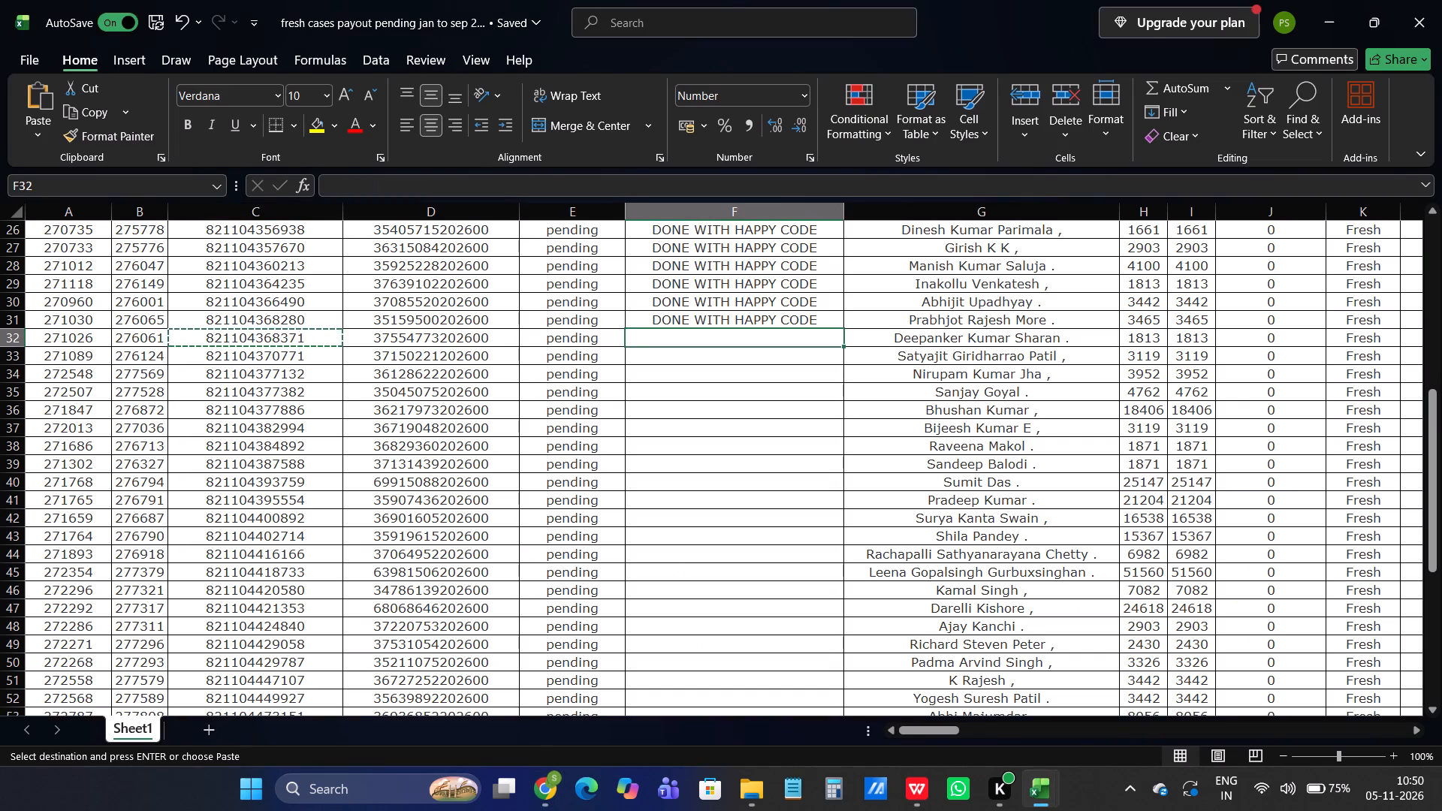
pyautogui.press('d')
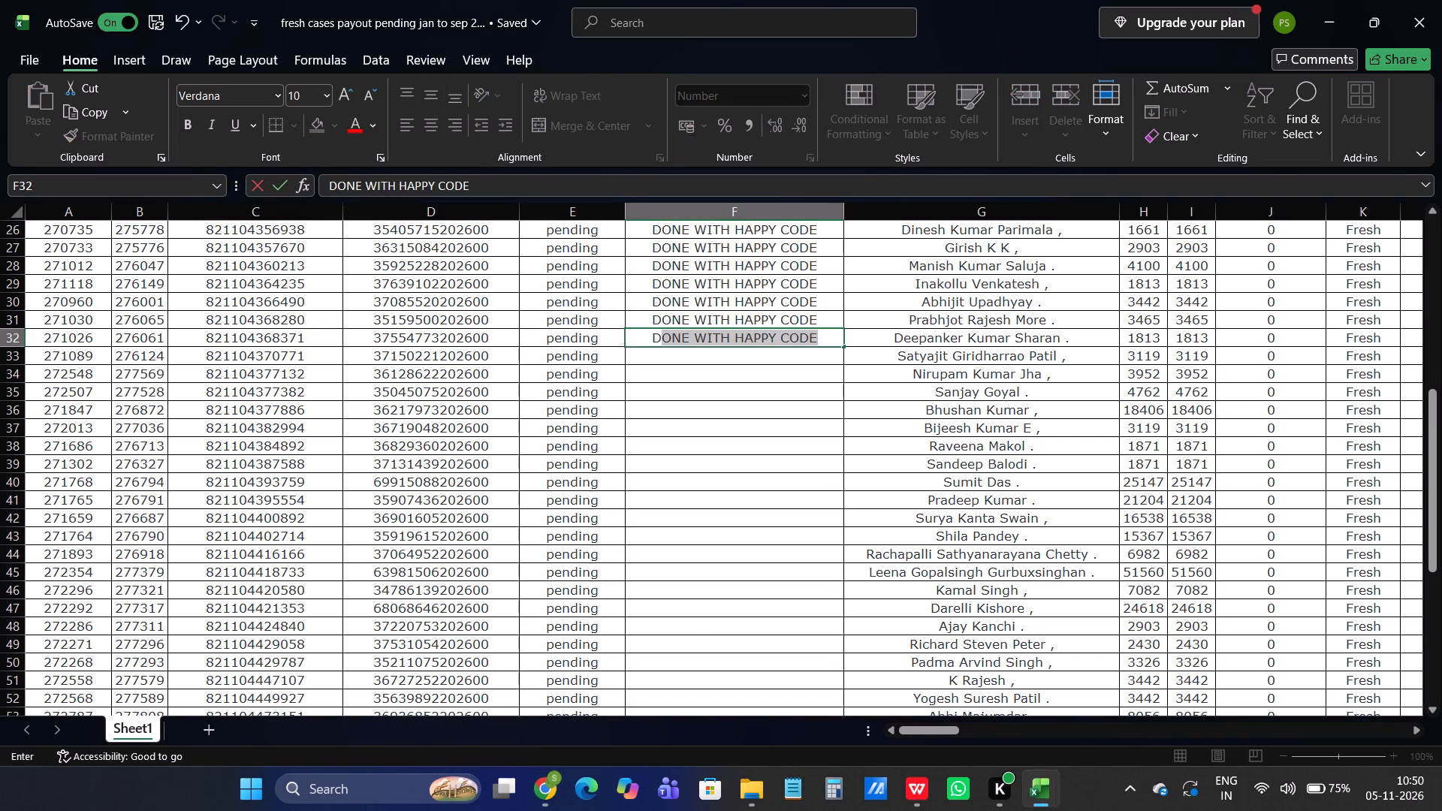
pyautogui.press('Return')
# Copy the APPID from row 33 and search the View Application portal by that Application ID, viewing the case's remarks.
pyautogui.hotkey('ctrl', 'c')
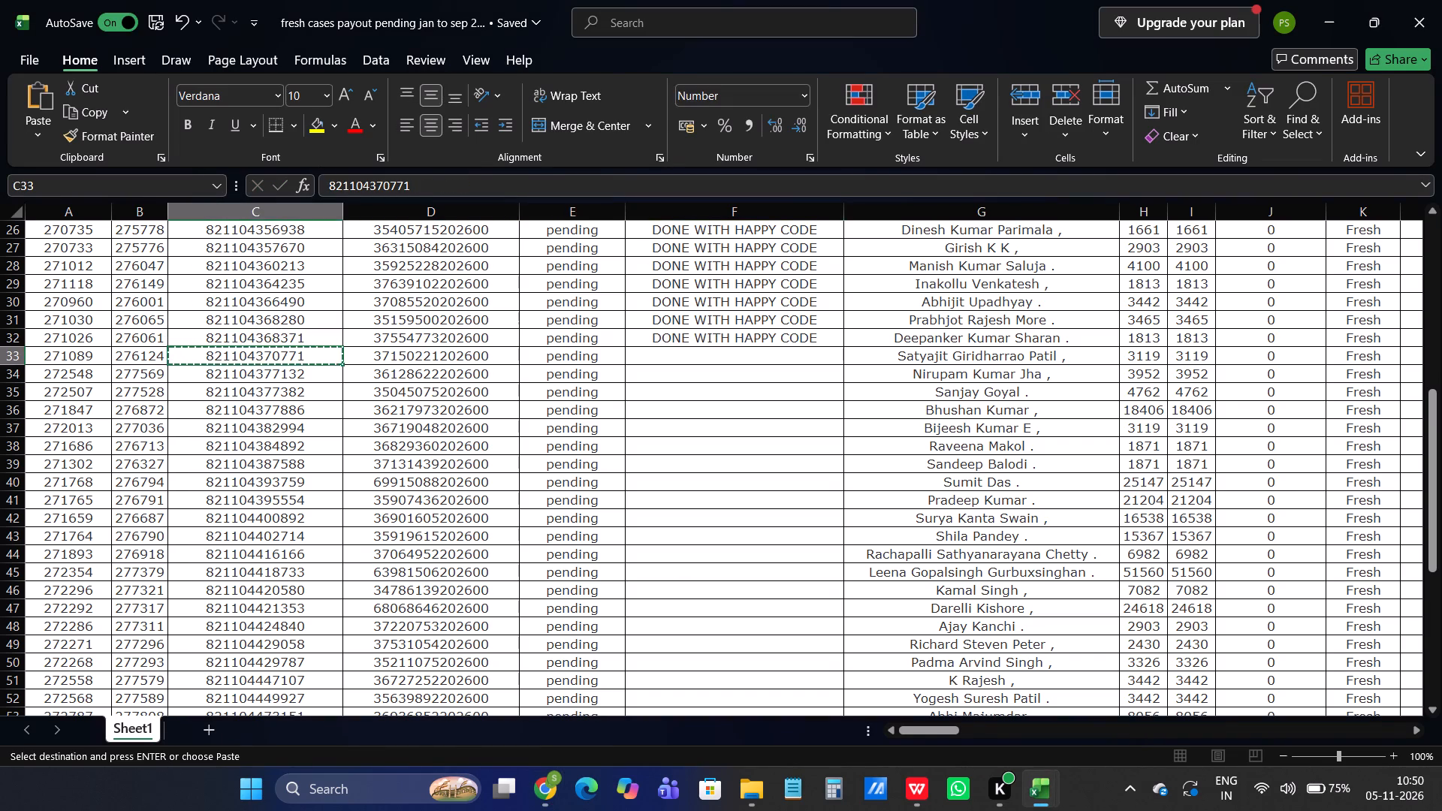
pyautogui.hotkey('alt', 'Tab')
pyautogui.scroll(12, 511, 324)
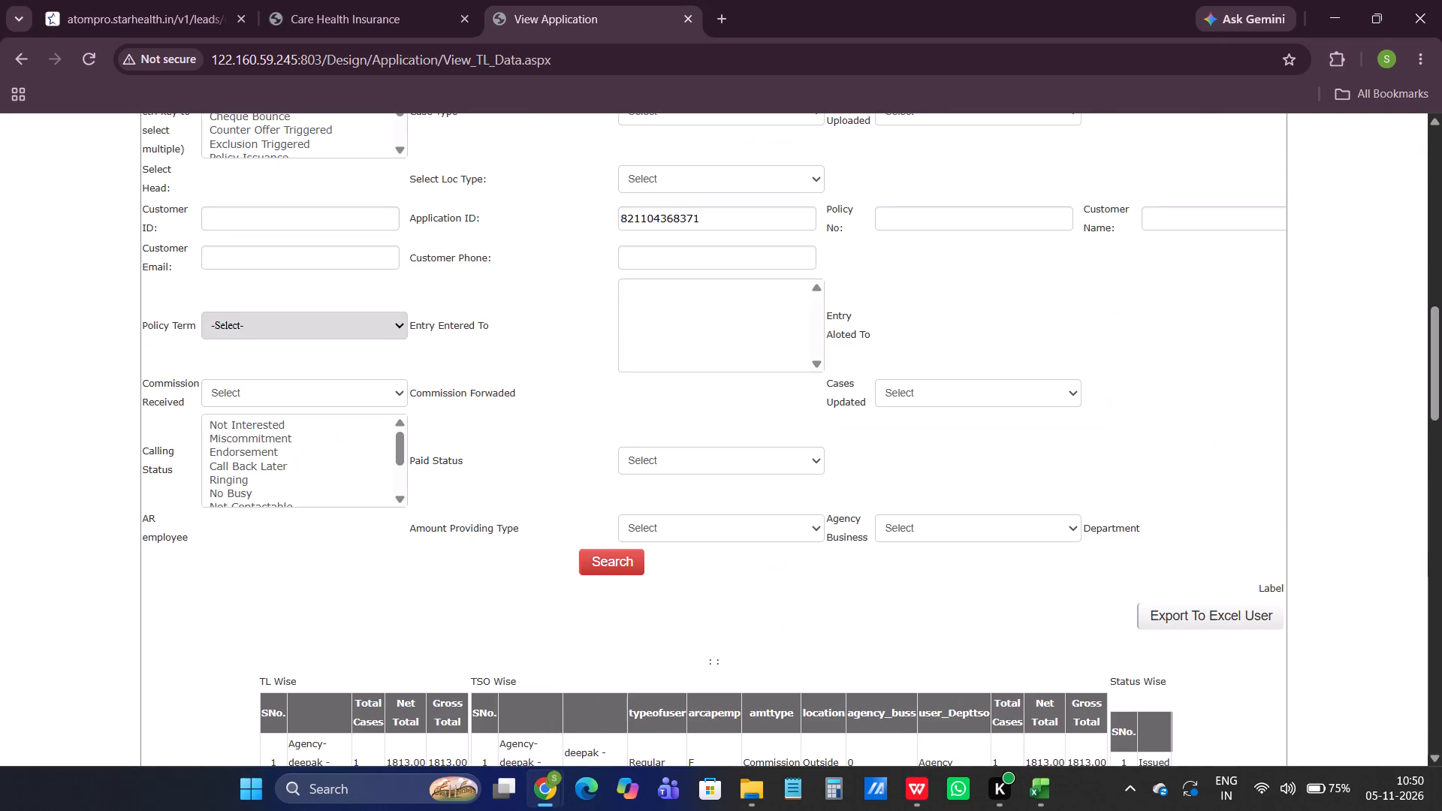
pyautogui.doubleClick(677, 220)
pyautogui.doubleClick(676, 220)
pyautogui.hotkey('ctrl', 'v')
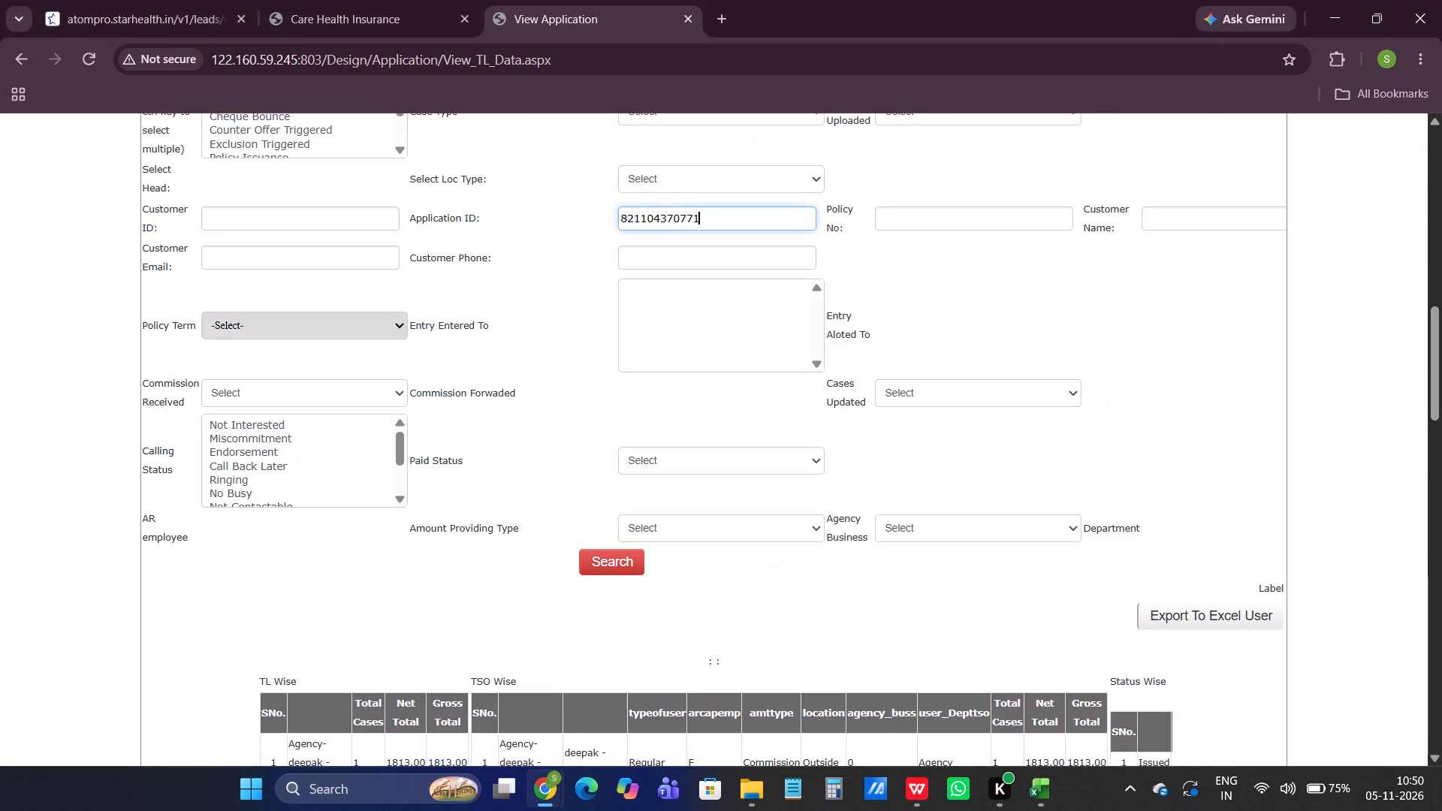
pyautogui.scroll(-1, 496, 268)
pyautogui.click(585, 404)
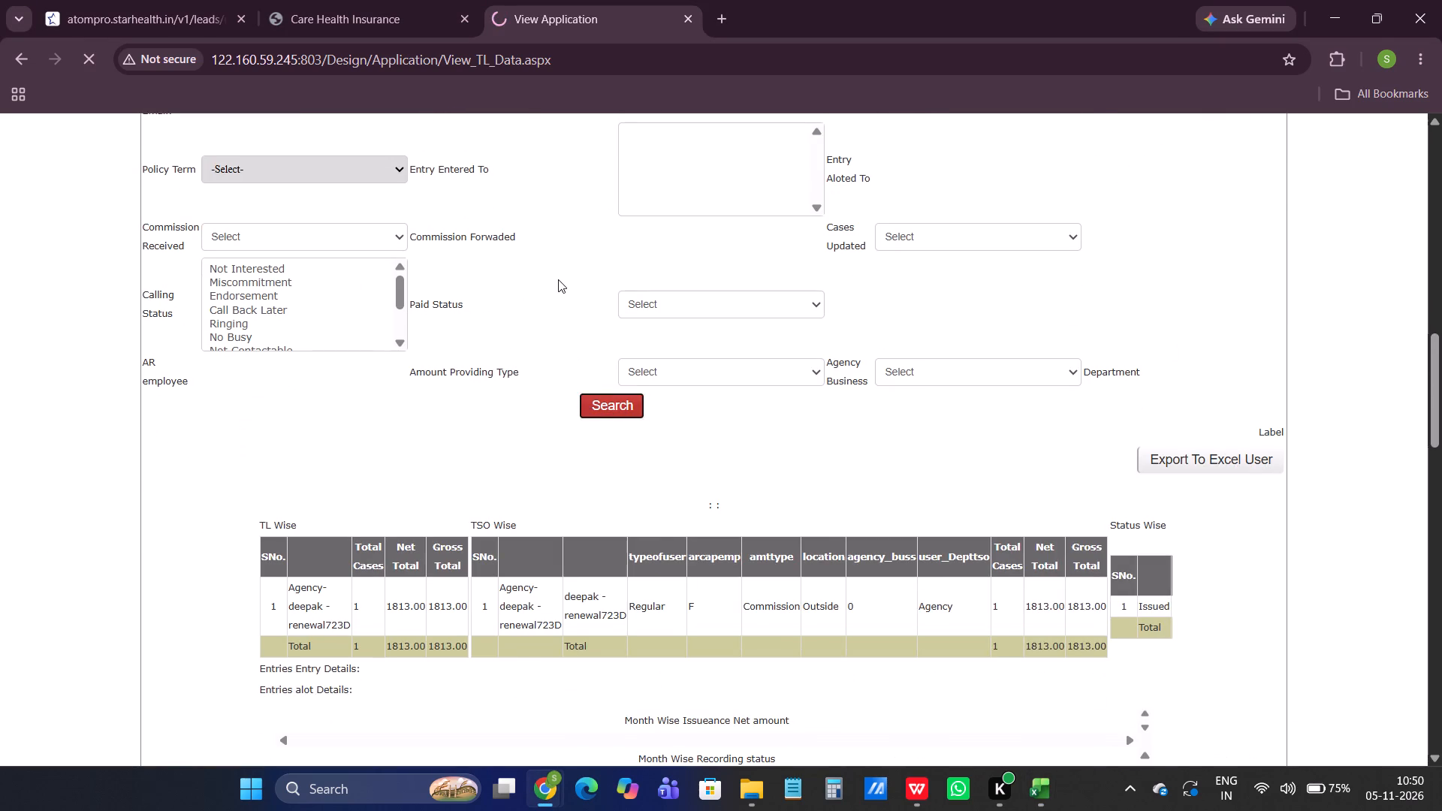
pyautogui.scroll(-20, 558, 279)
pyautogui.scroll(-7, 558, 279)
# Return to the payout pending workbook and enter "DONE WITH HAPPY CODE" under remarks on portal in row 33.
pyautogui.hotkey('alt', 'Tab')
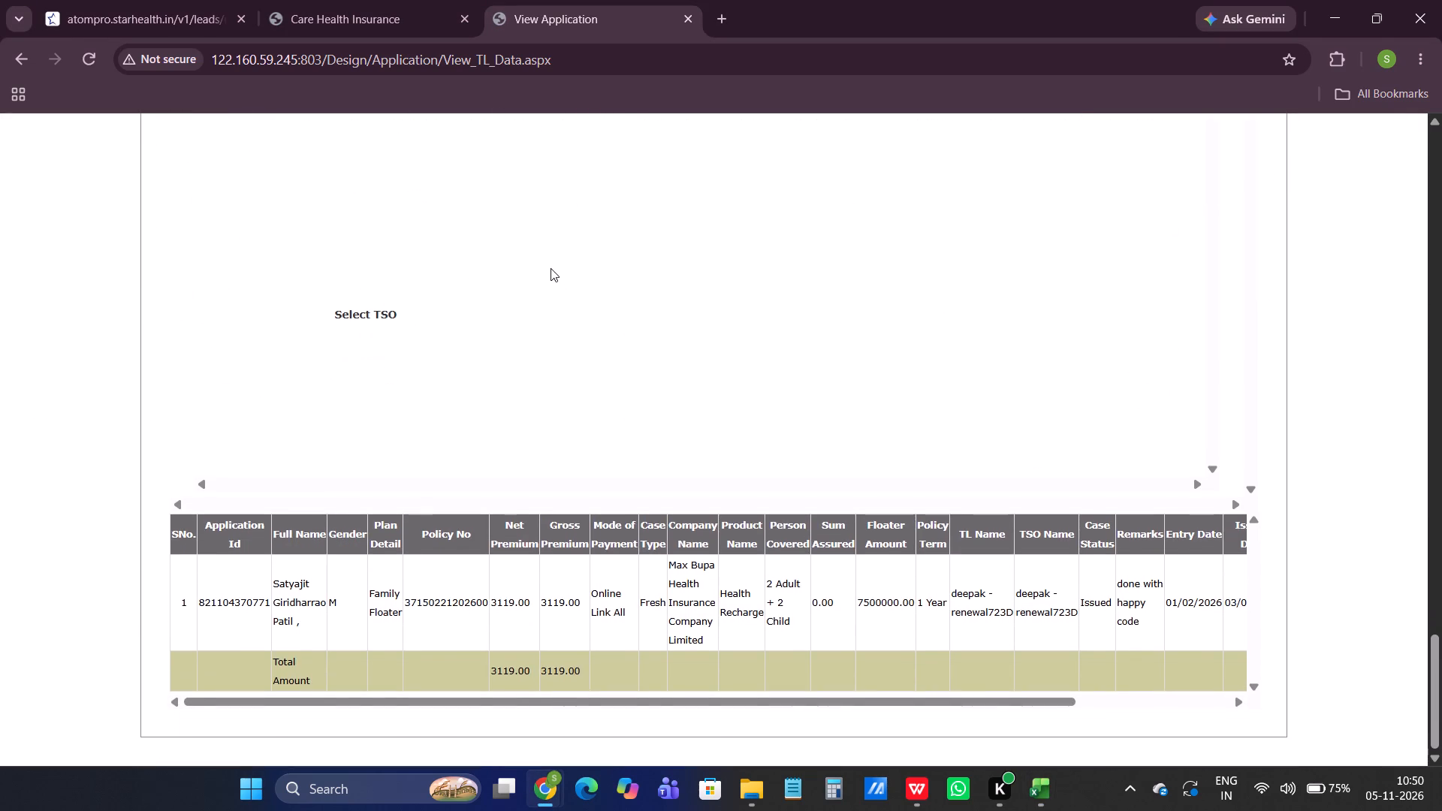
pyautogui.press('Tab')
pyautogui.press('Tab')
pyautogui.press('Tab')
pyautogui.press('d')
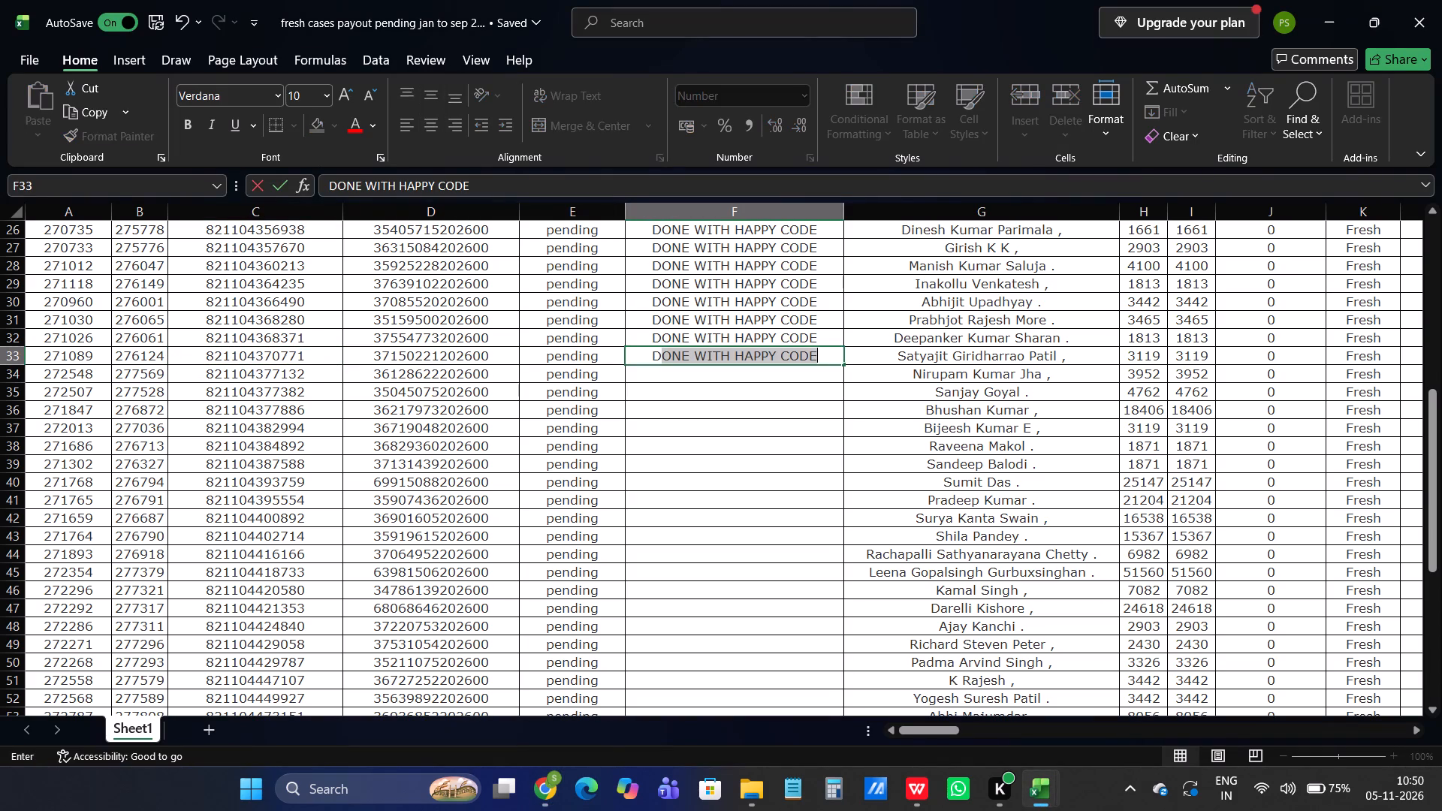
pyautogui.press('Return')
# Copy the APPID from row 34 and search the View Application portal by that Application ID, viewing the case's remarks.
pyautogui.hotkey('ctrl', 'c')
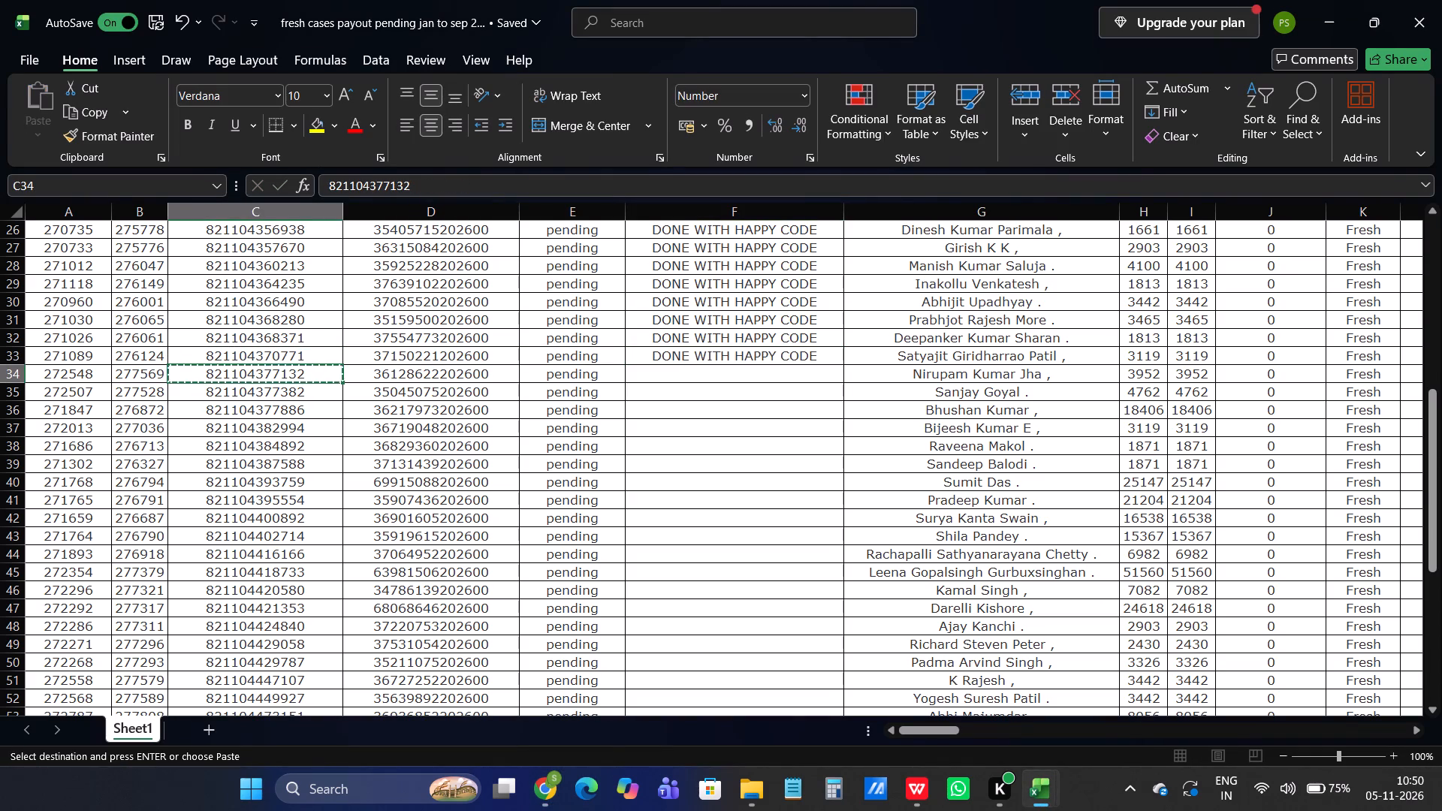
pyautogui.hotkey('alt', 'Tab')
pyautogui.scroll(12, 528, 303)
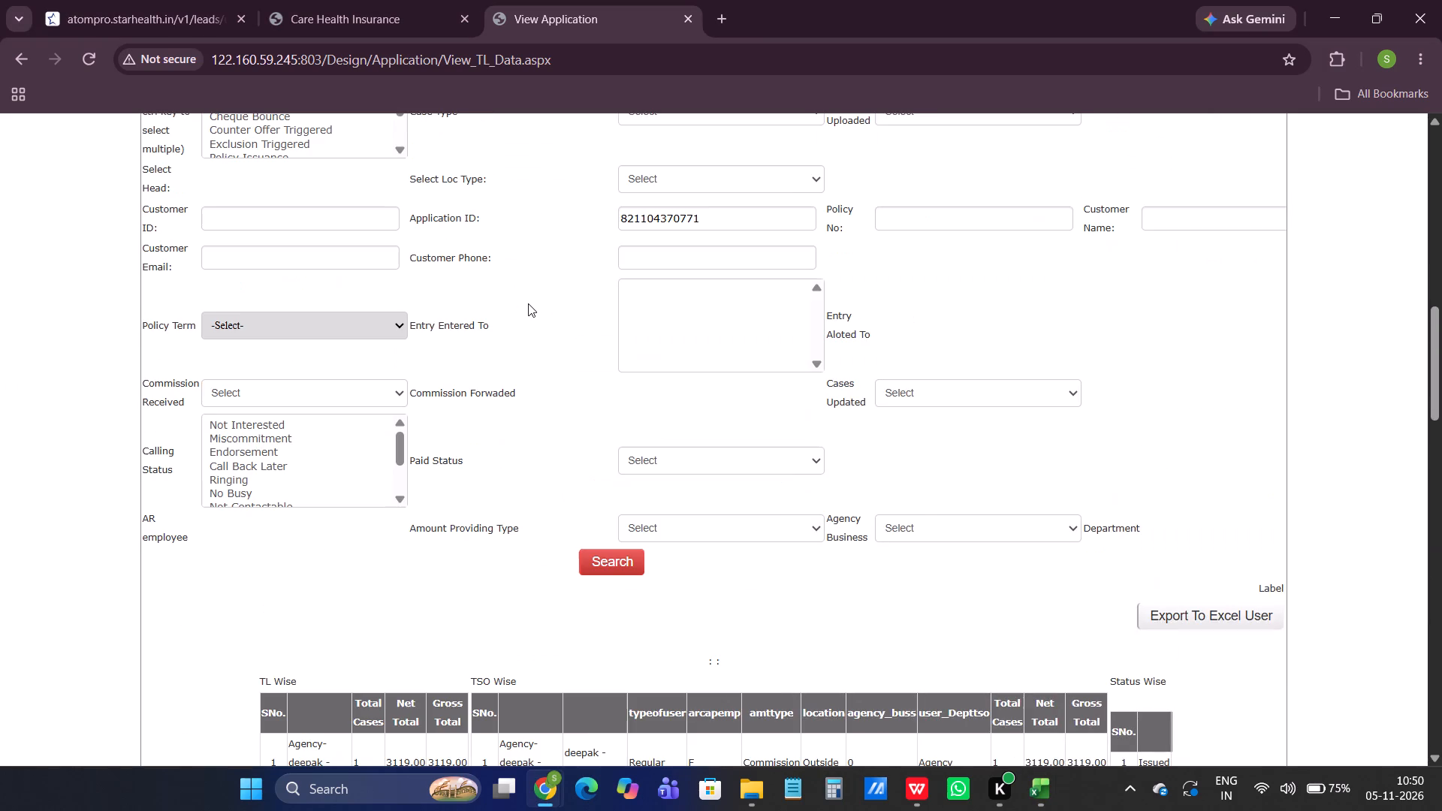
pyautogui.doubleClick(681, 211)
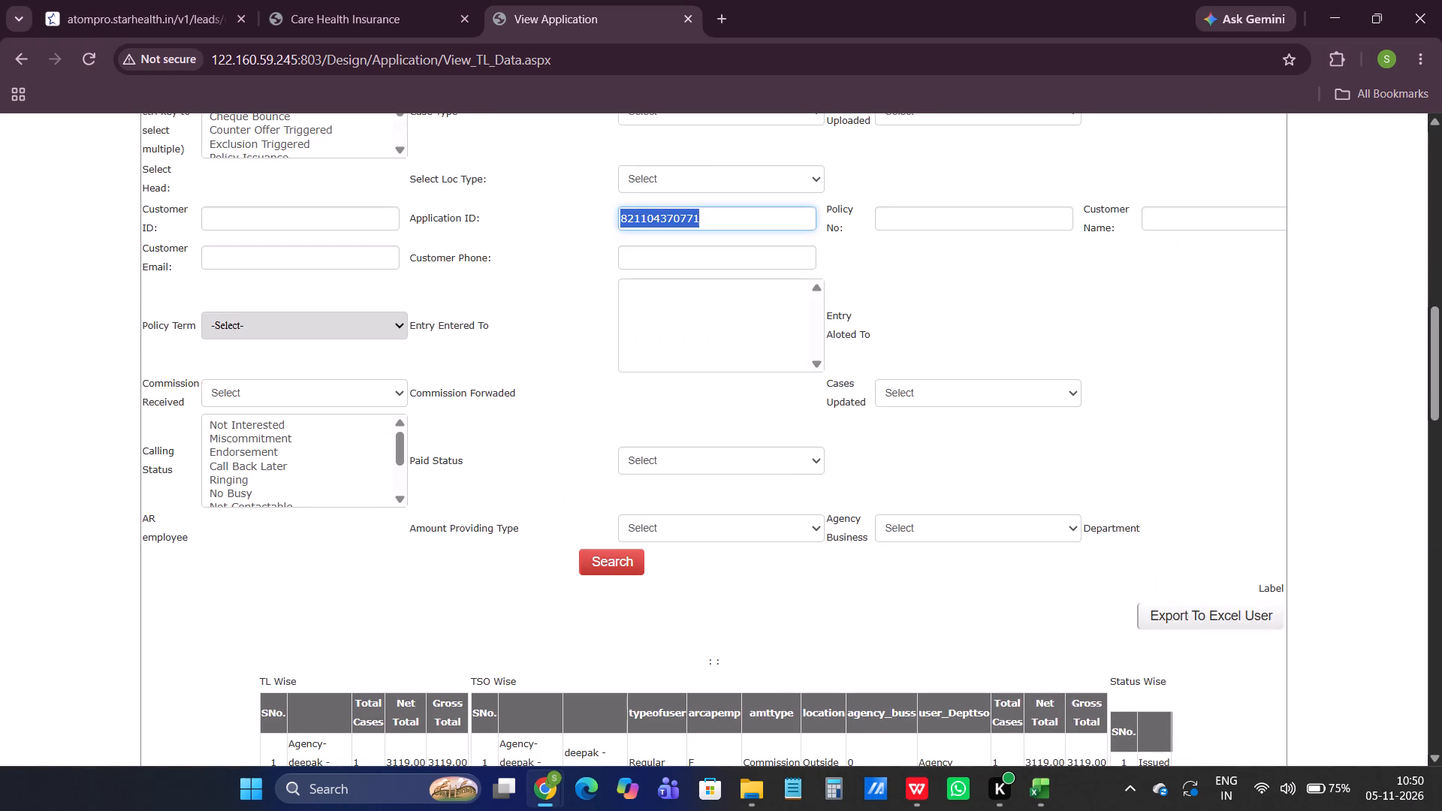
pyautogui.hotkey('ctrl', 'v')
pyautogui.scroll(-2, 590, 243)
pyautogui.click(585, 251)
pyautogui.scroll(-4, 508, 242)
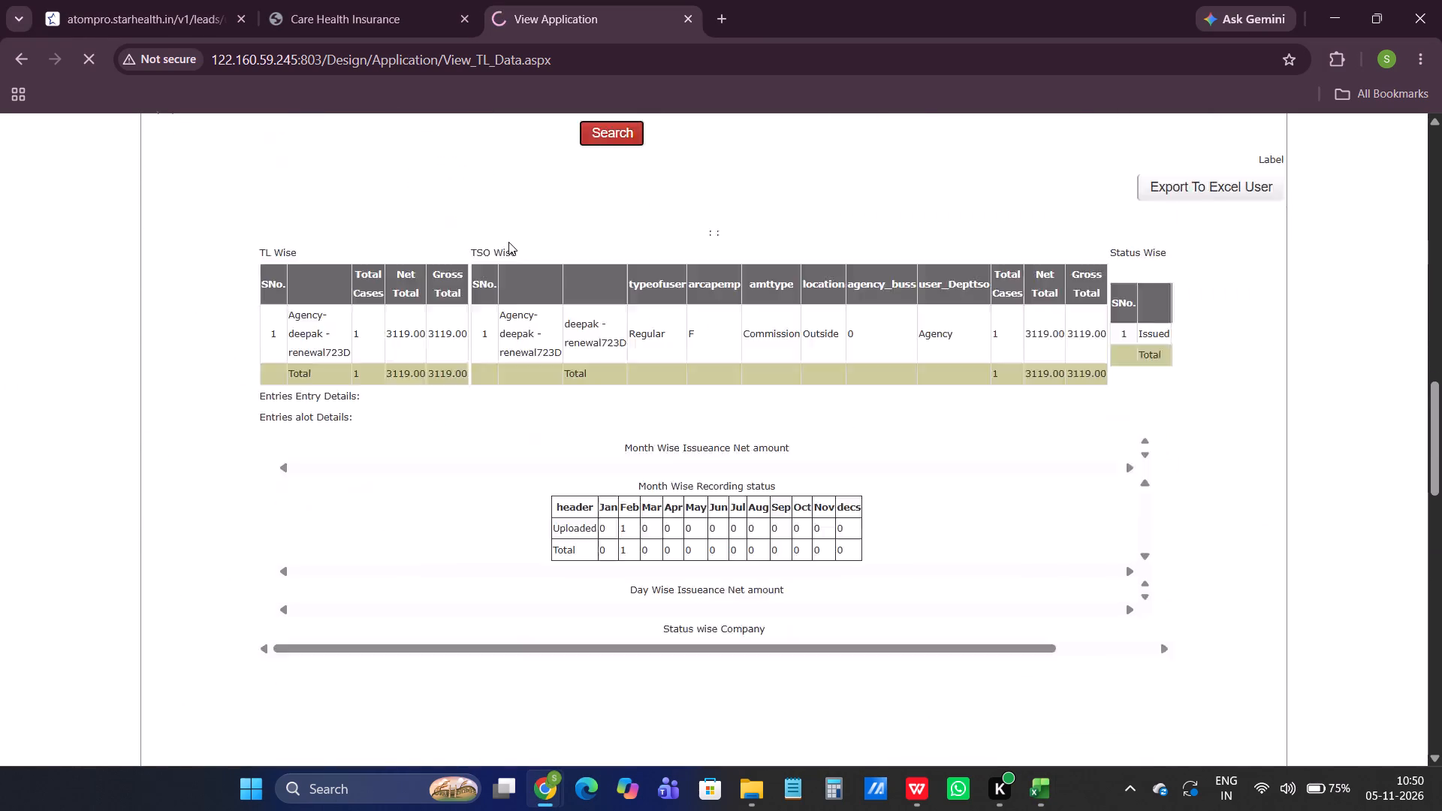
pyautogui.scroll(-20, 508, 242)
pyautogui.scroll(-8, 508, 242)
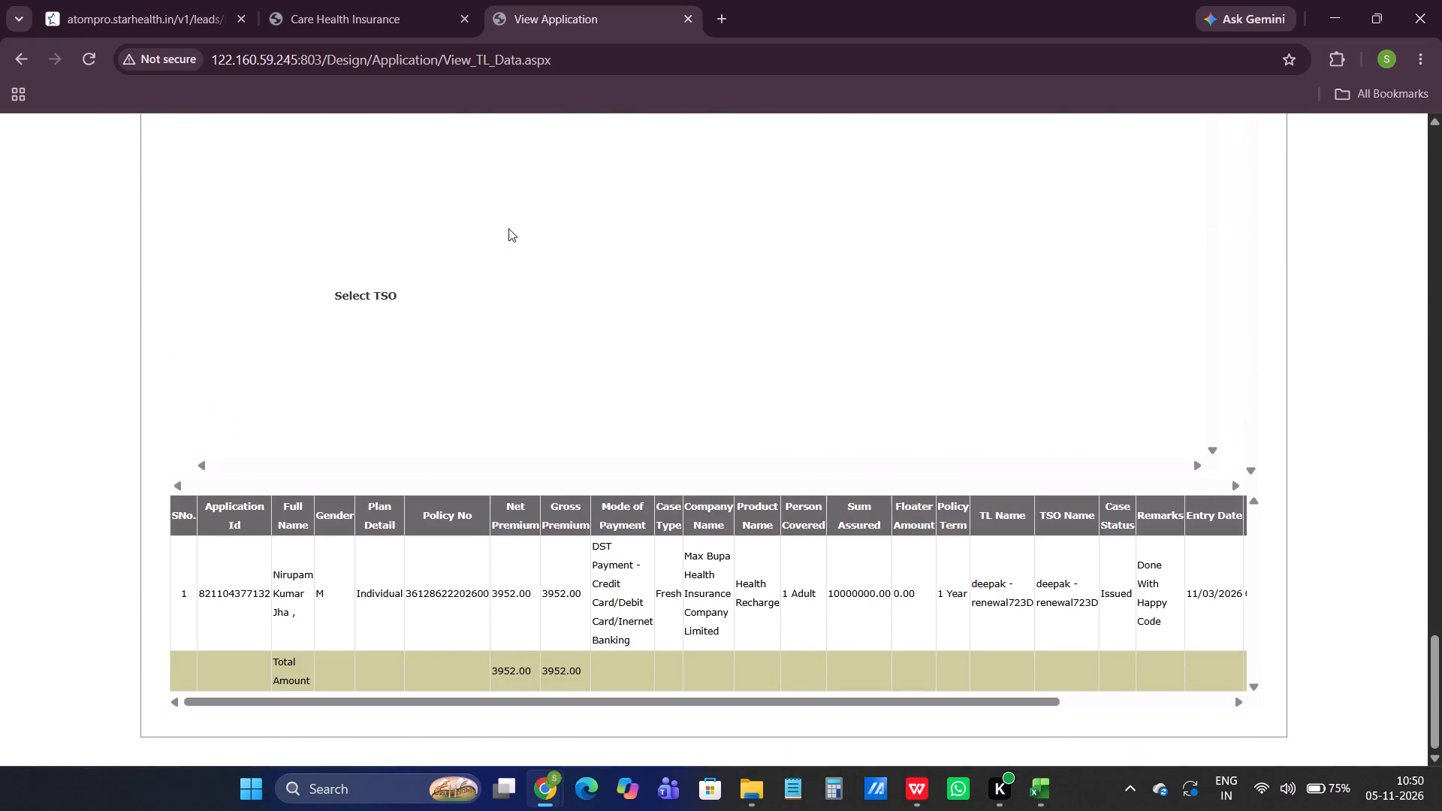
# Return to the payout pending workbook and enter "DONE WITH HAPPY CODE" under remarks on portal in row 34.
pyautogui.hotkey('alt', 'Tab')
pyautogui.press('Tab')
pyautogui.press('Tab')
pyautogui.press('Tab')
pyautogui.press('d')
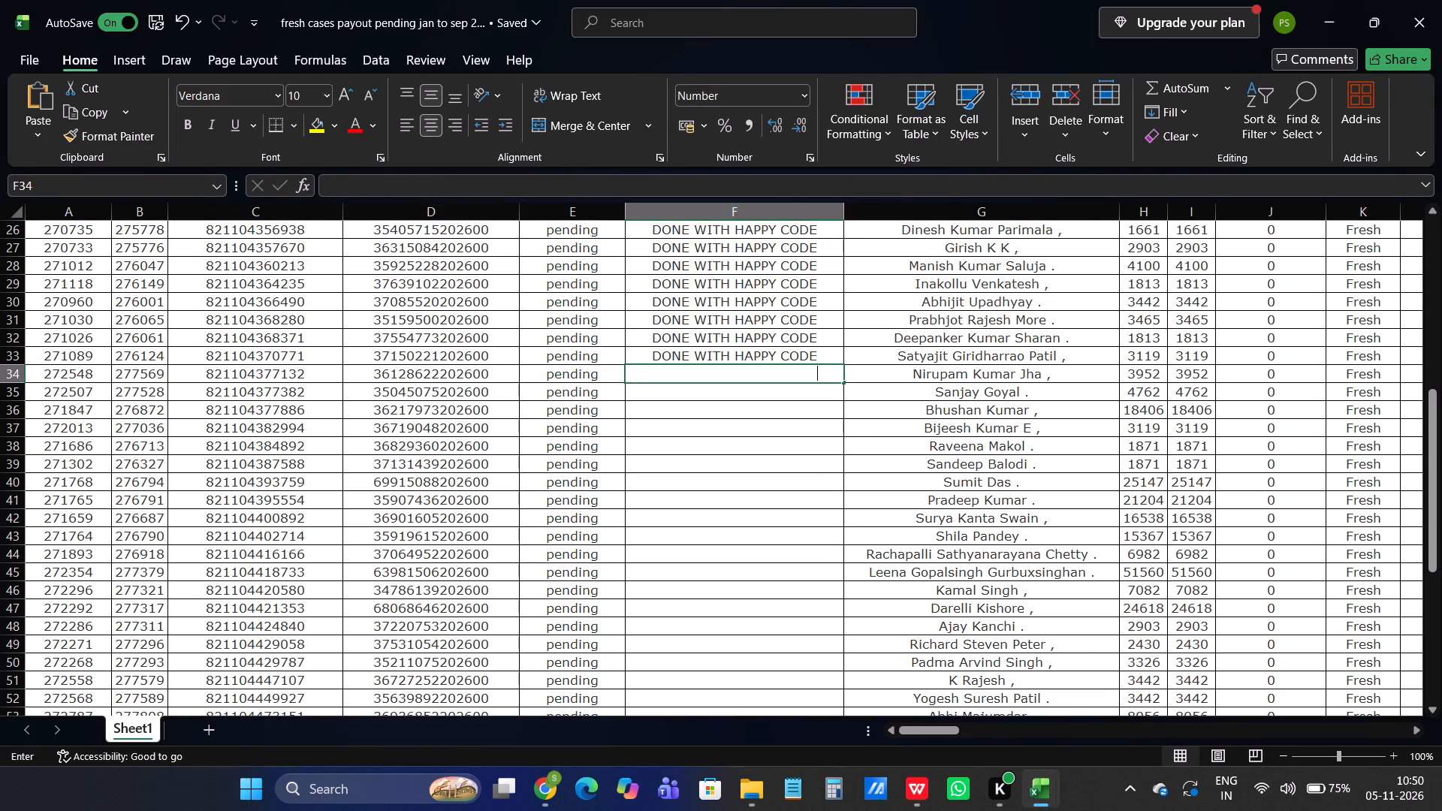
pyautogui.press('Return')
# Copy the APPID from row 35 and search the View Application portal by that Application ID, viewing the case's remarks.
pyautogui.hotkey('ctrl', 'c')
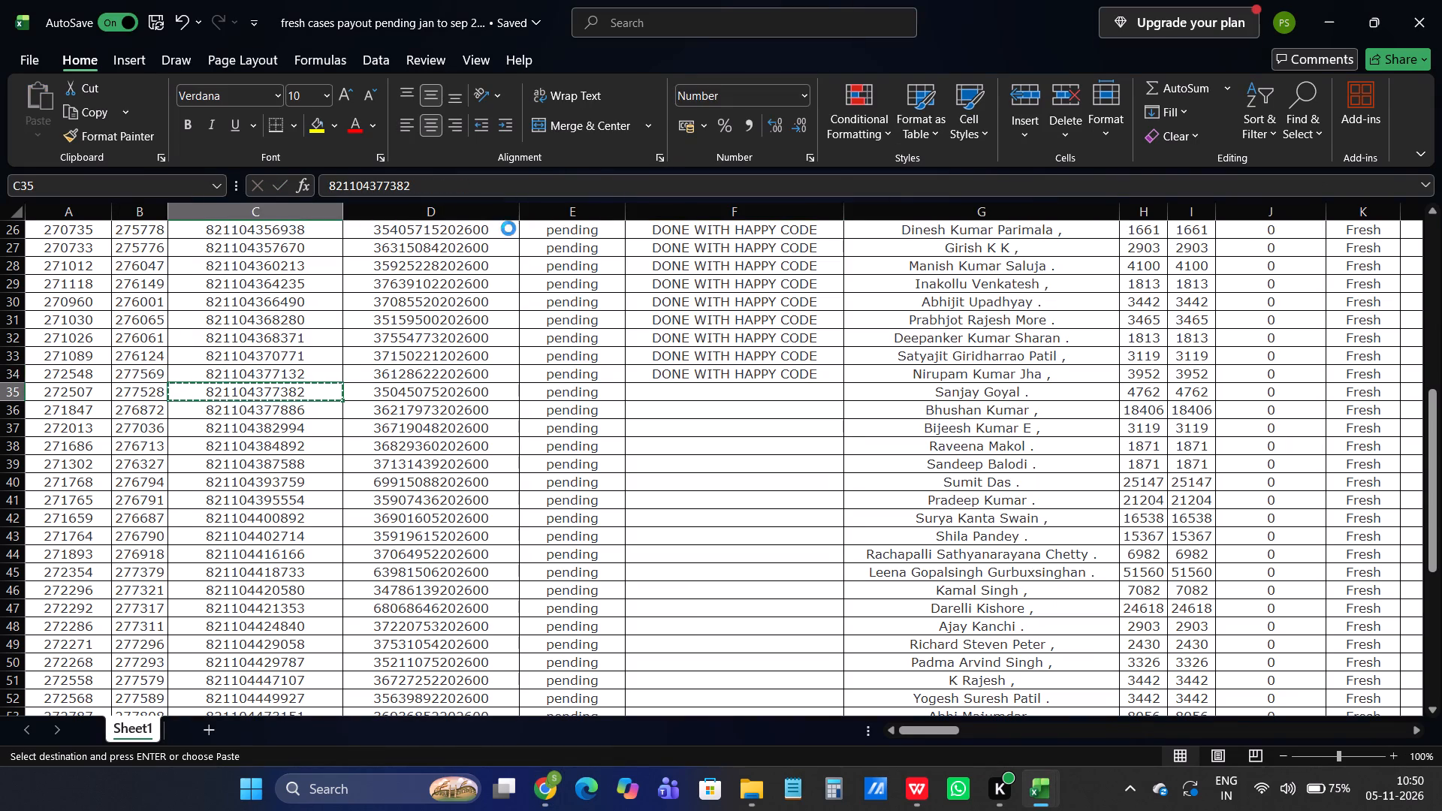
pyautogui.hotkey('alt', 'Tab')
pyautogui.scroll(10, 490, 296)
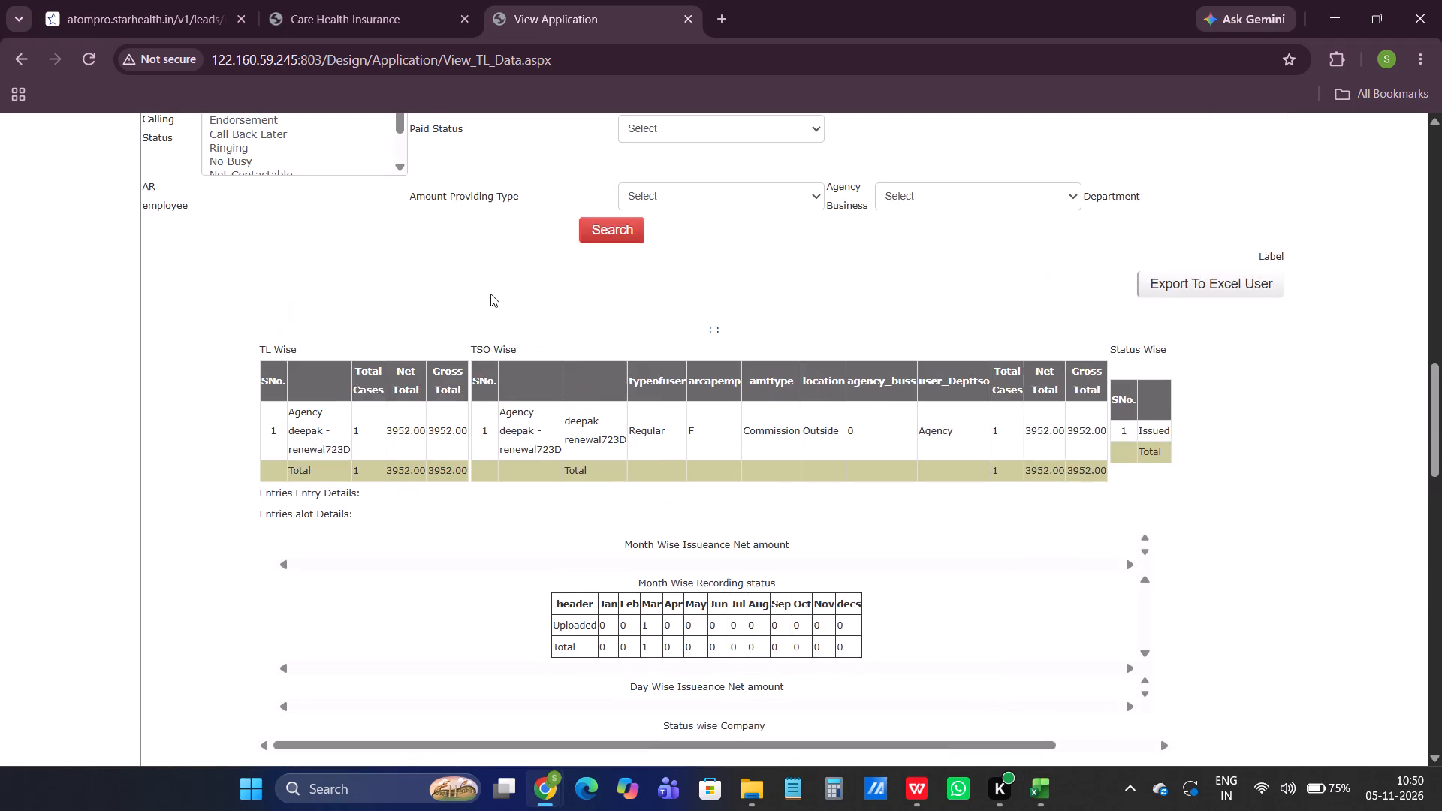
pyautogui.scroll(2, 490, 294)
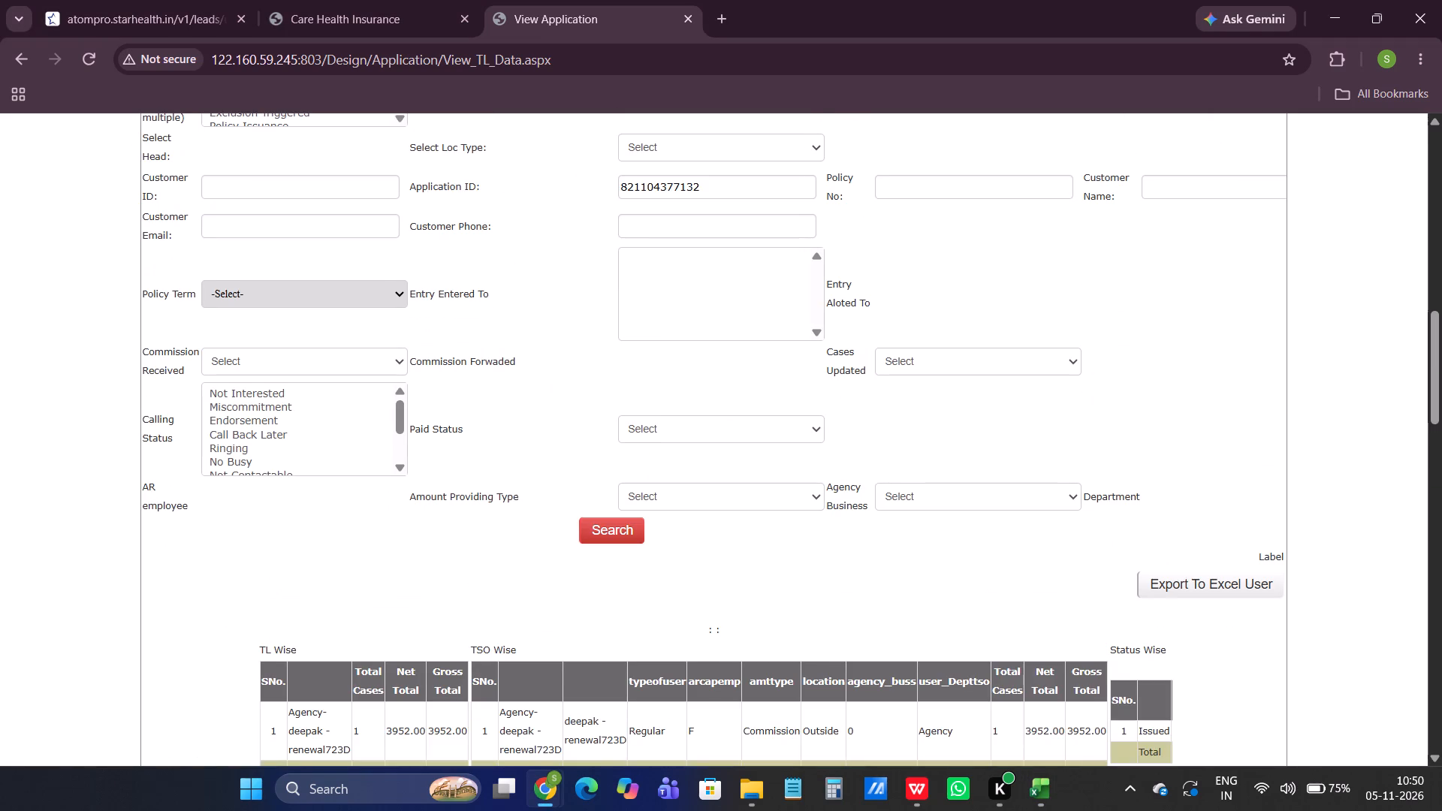
pyautogui.doubleClick(674, 198)
pyautogui.hotkey('ctrl', 'v')
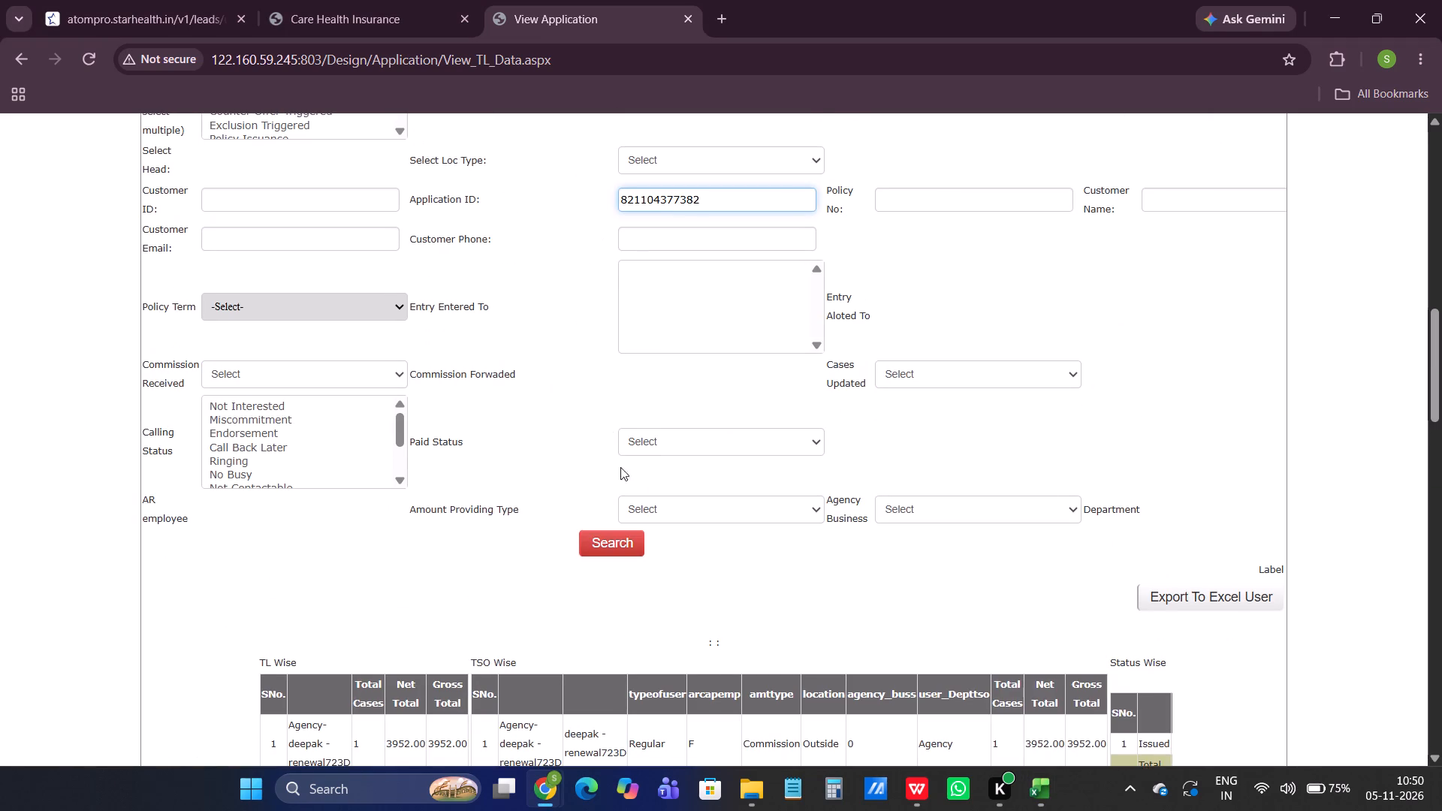
pyautogui.click(620, 533)
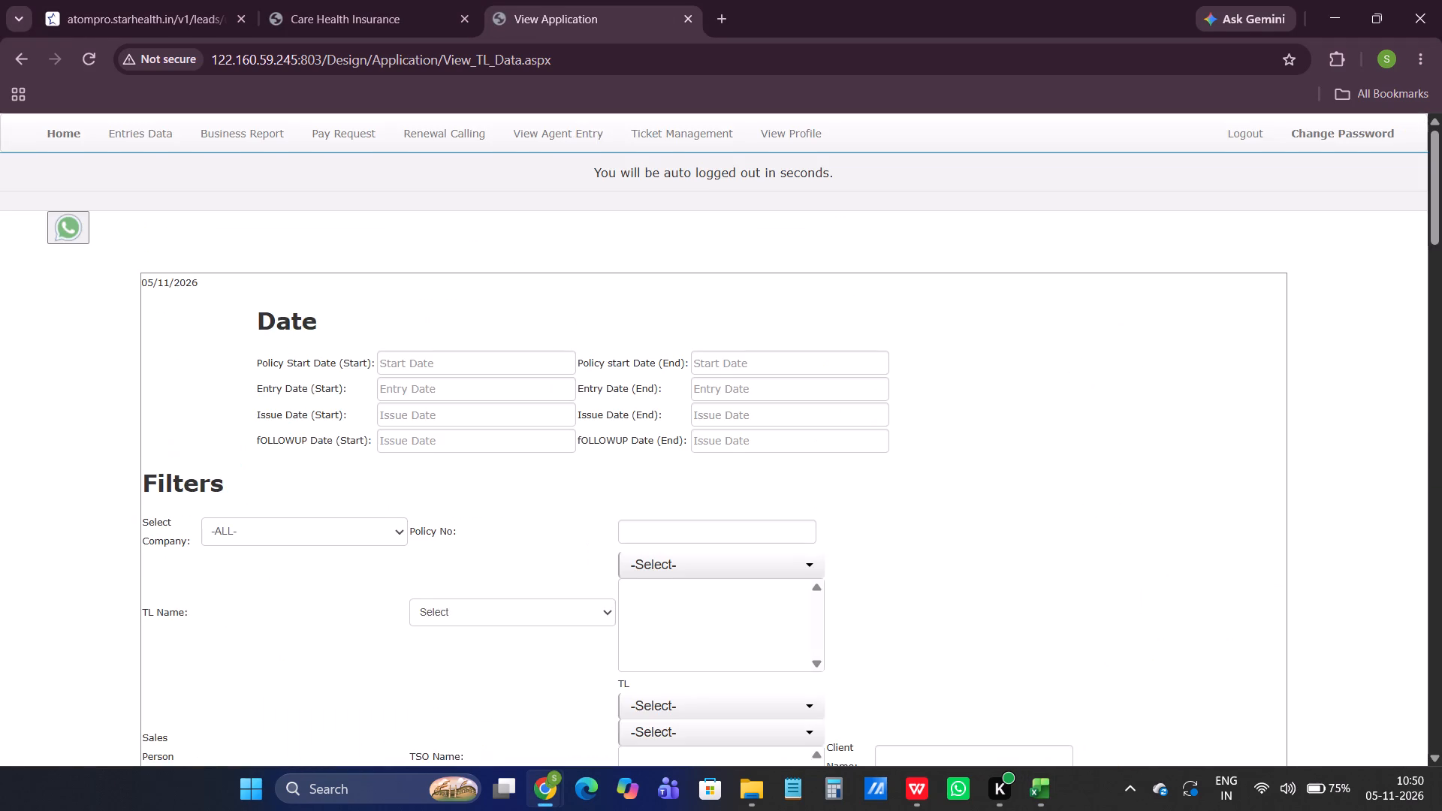
pyautogui.scroll(-20, 474, 394)
pyautogui.scroll(-6, 474, 394)
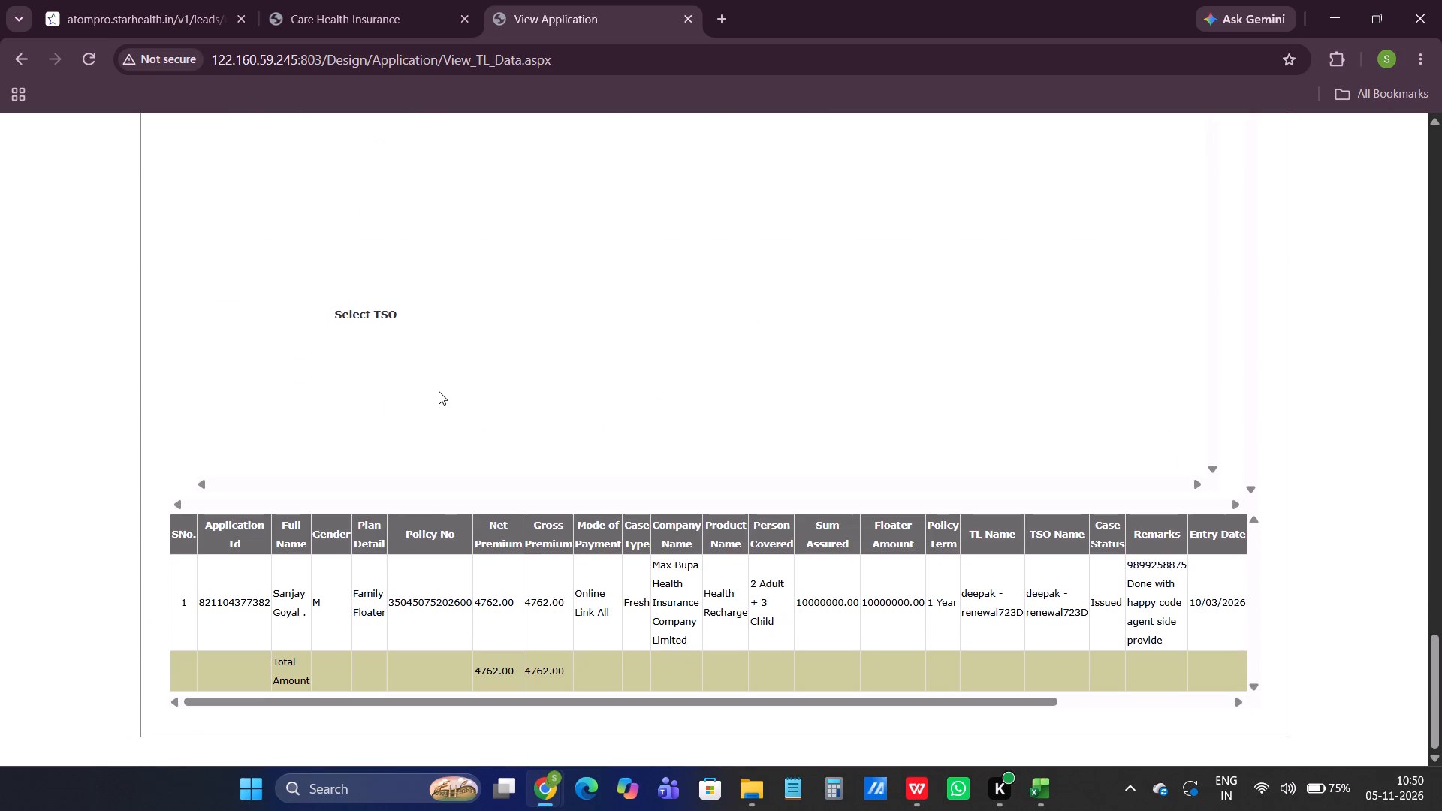
# Return to the payout pending workbook and enter "DONE WITH HAPPY CODE" under remarks on portal in row 35.
pyautogui.hotkey('alt', 'Tab')
pyautogui.press('Tab')
pyautogui.press('Tab')
pyautogui.press('Tab')
pyautogui.press('d')
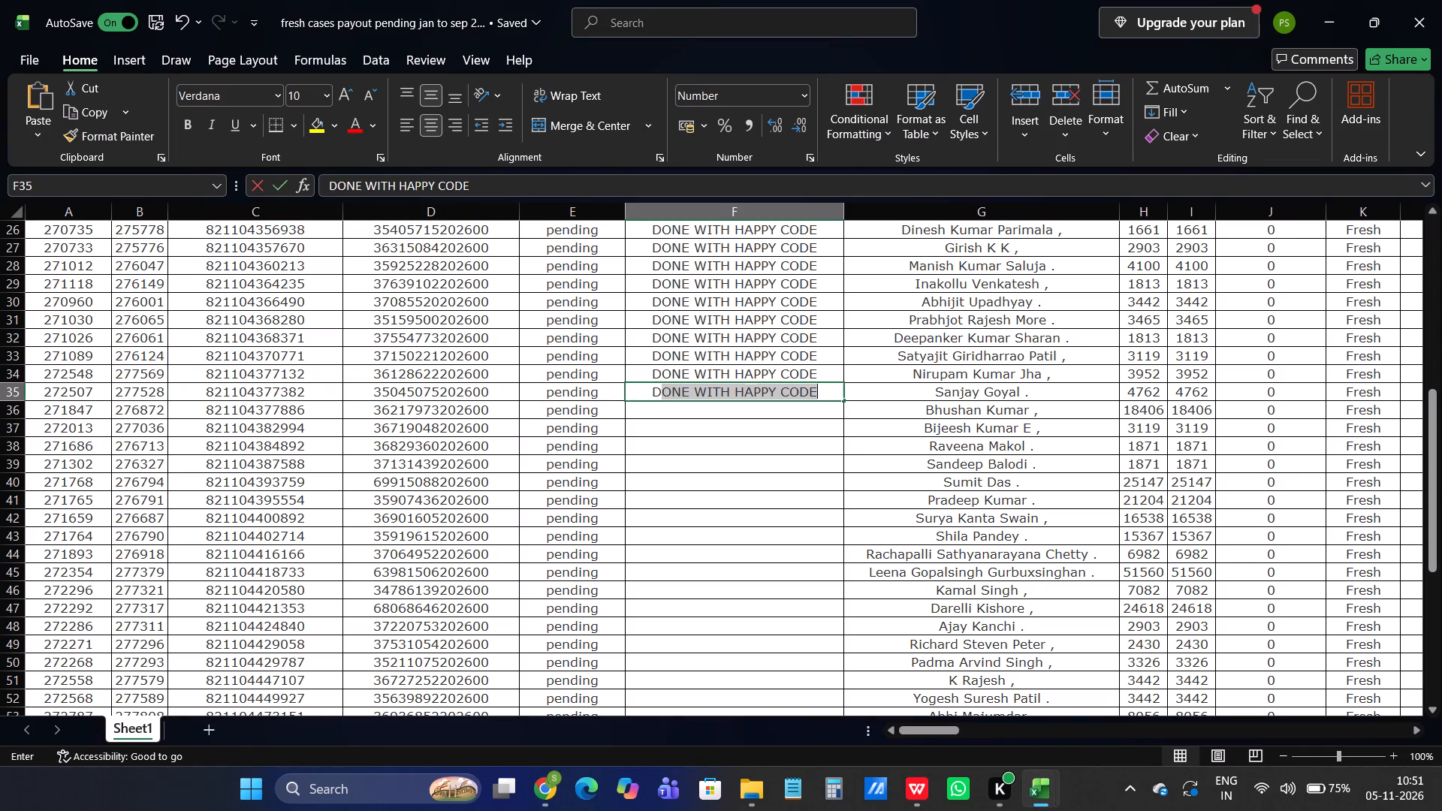
pyautogui.press('Return')
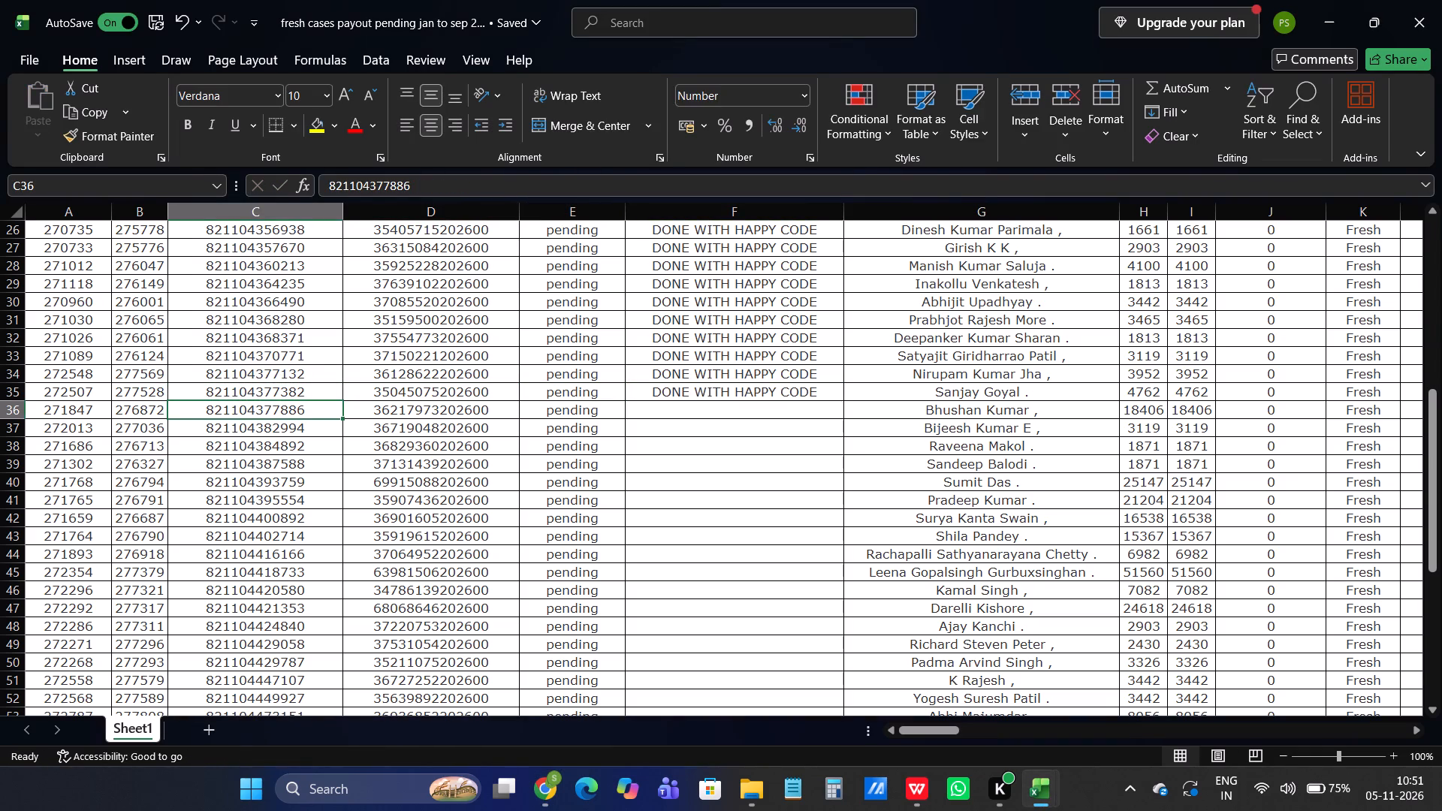
# Copy the APPID from row 36 and search the View Application portal by that Application ID, viewing the case's remarks.
pyautogui.hotkey('ctrl', 'c')
pyautogui.hotkey('alt', 'Tab')
pyautogui.scroll(4, 439, 391)
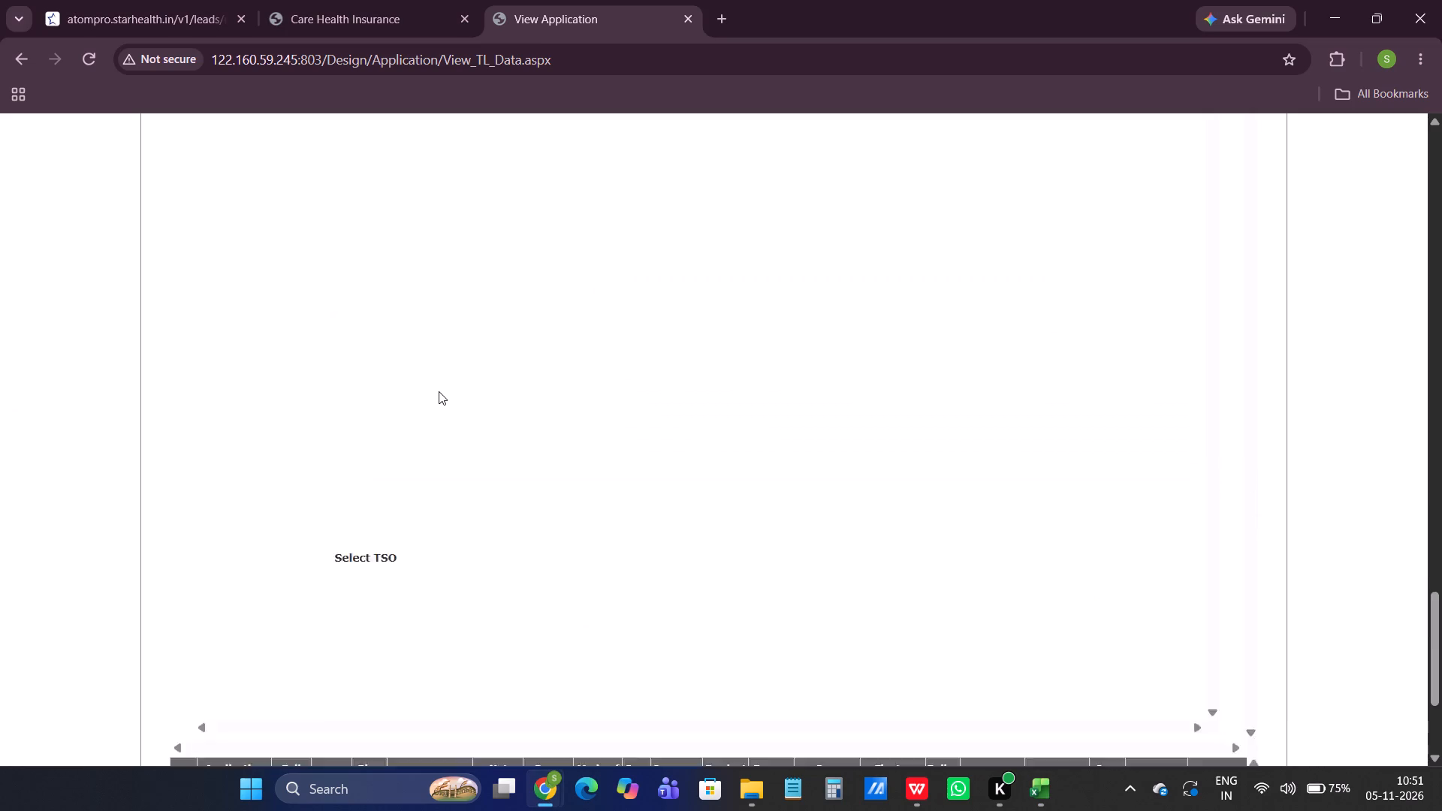
pyautogui.scroll(9, 439, 391)
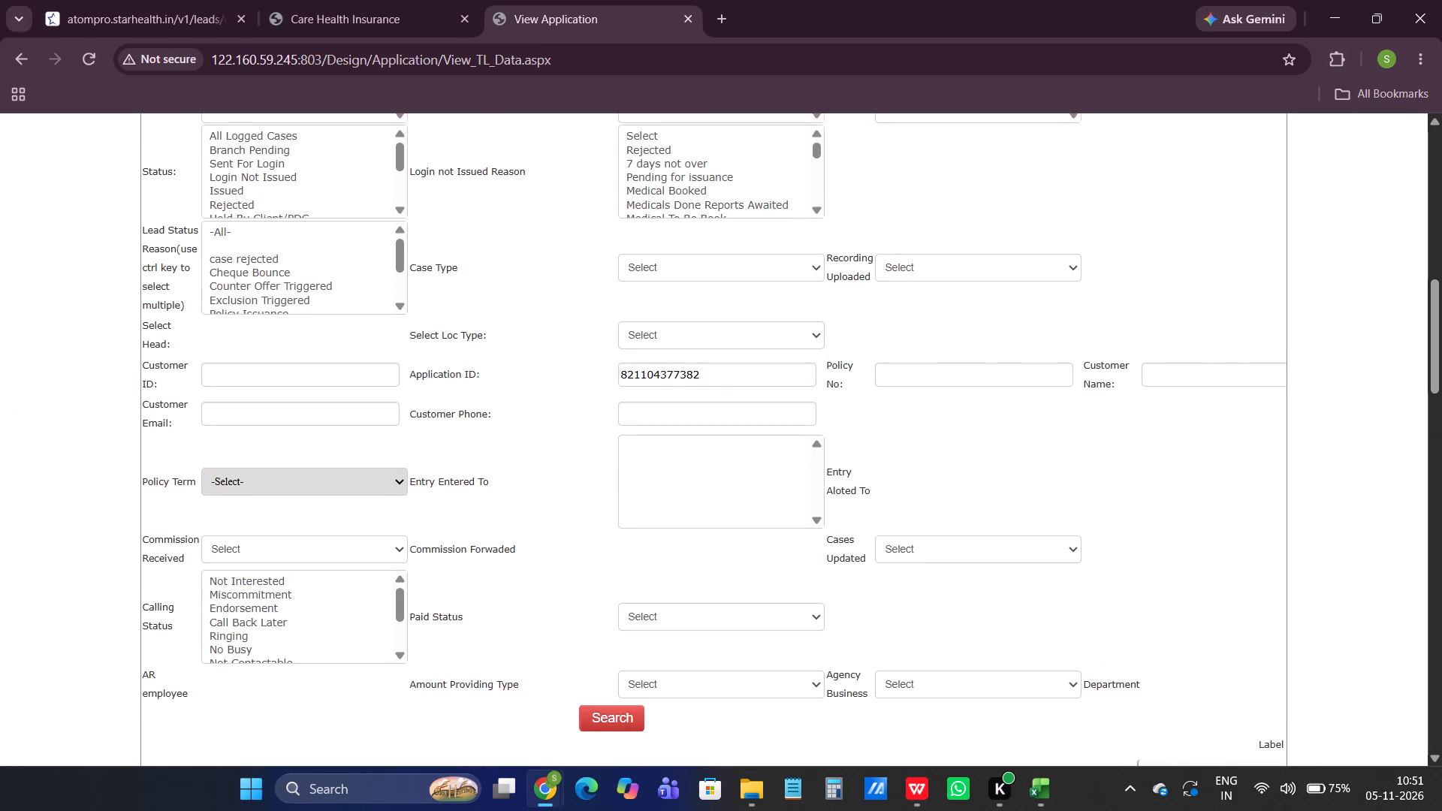
pyautogui.doubleClick(677, 375)
pyautogui.hotkey('ctrl', 'v')
pyautogui.scroll(-2, 582, 369)
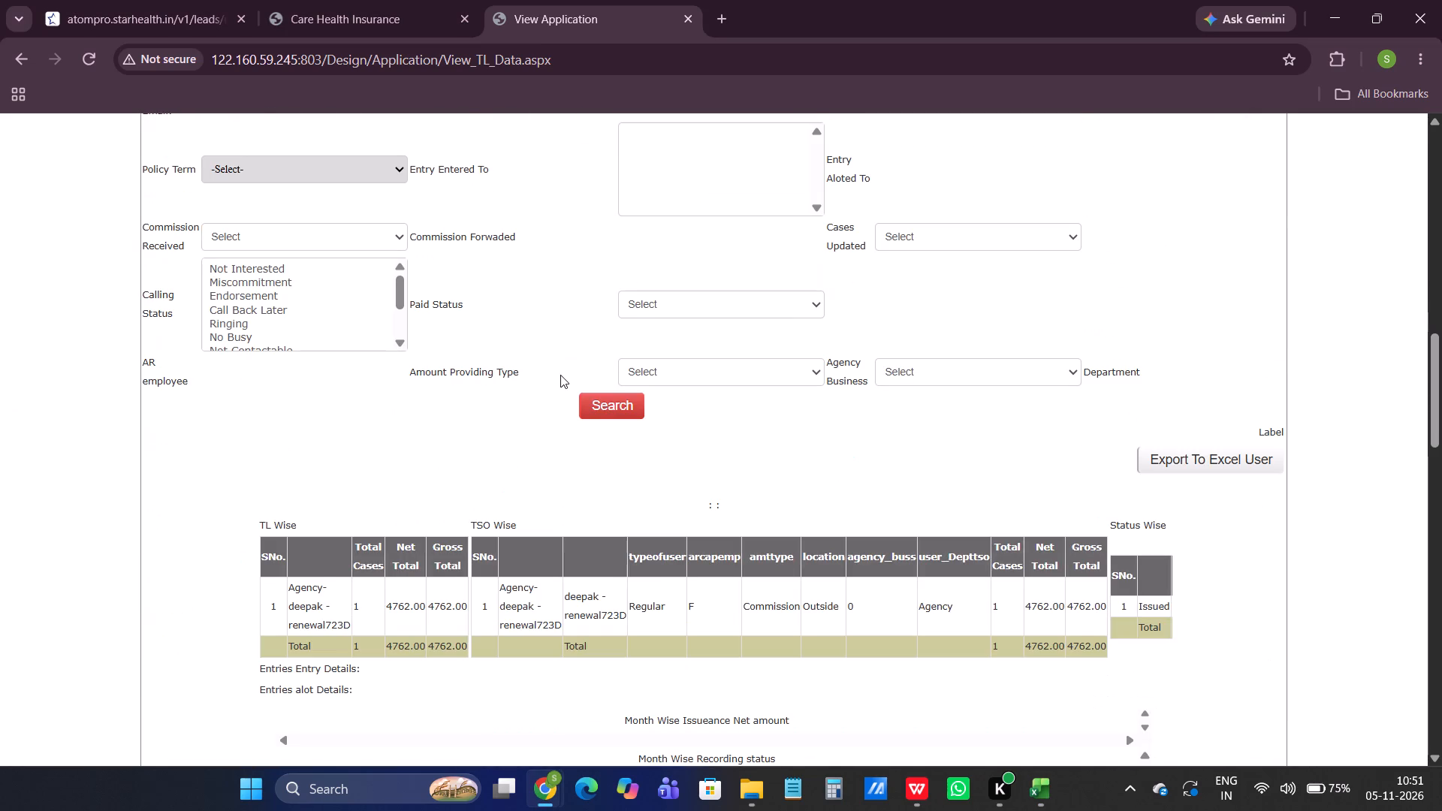
pyautogui.click(597, 402)
pyautogui.scroll(-20, 587, 378)
pyautogui.scroll(-4, 587, 378)
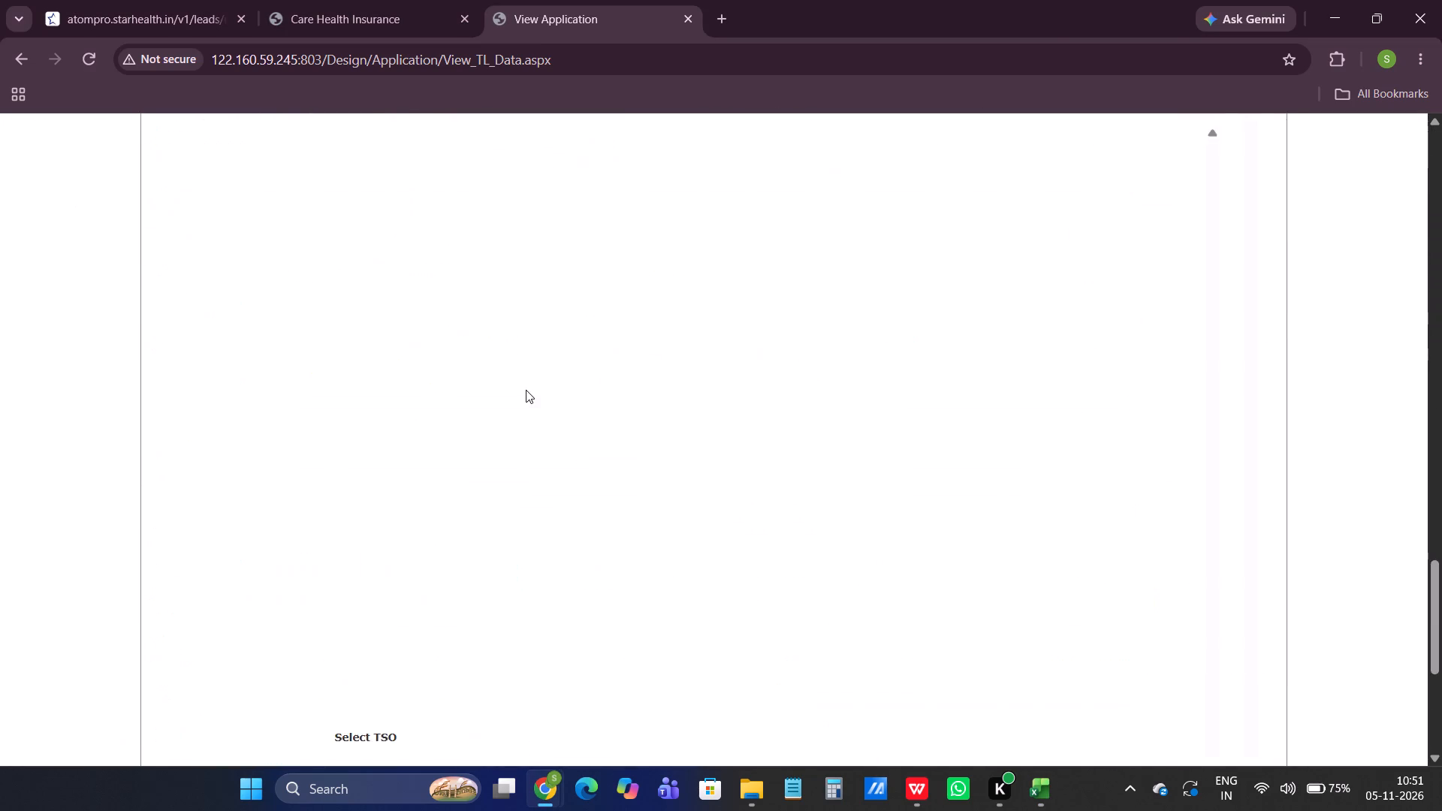
pyautogui.scroll(-10, 524, 390)
# Return to the payout pending workbook and enter "DONE WITH HAPPY CODE" under remarks on portal in row 36.
pyautogui.hotkey('alt', 'Tab')
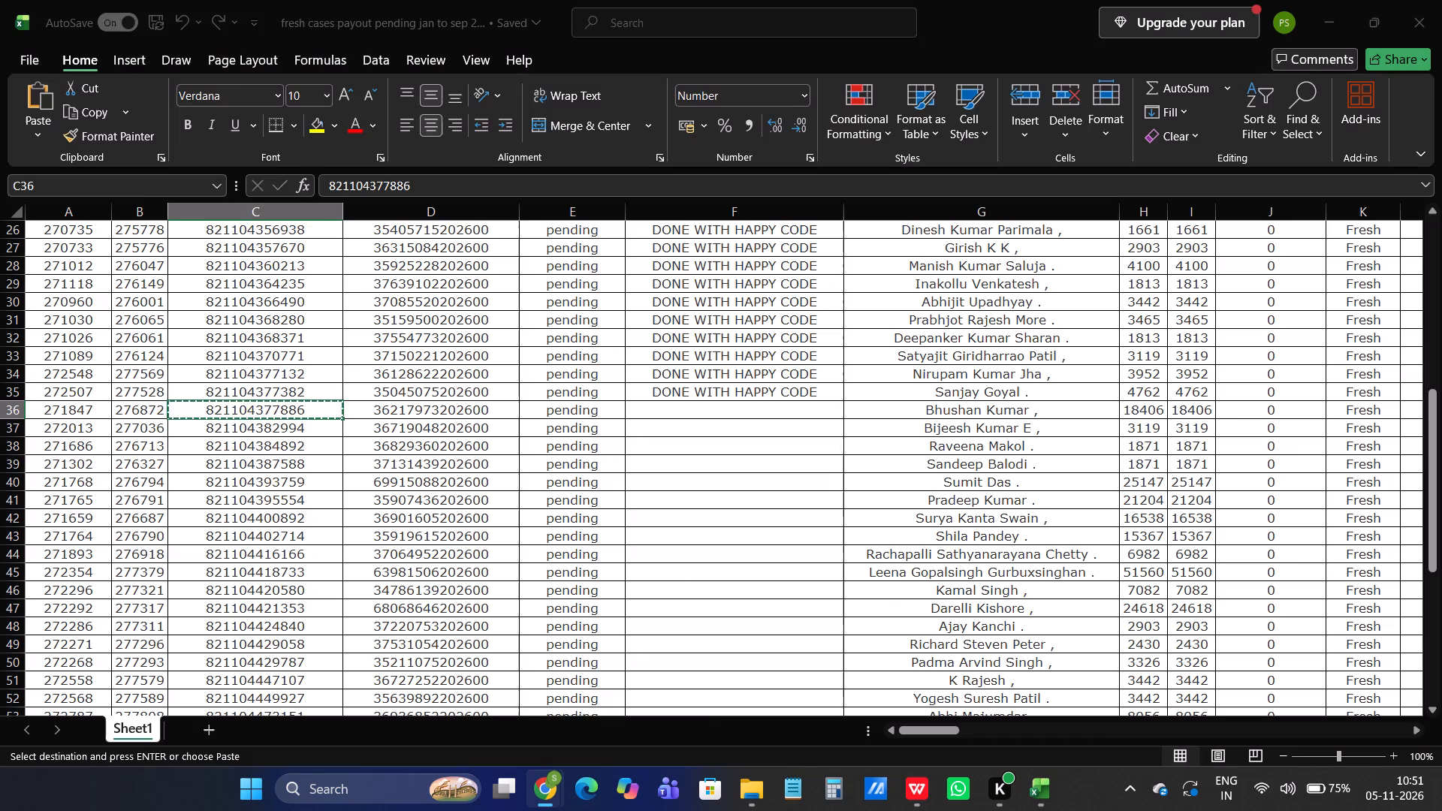
pyautogui.press('Tab')
pyautogui.press('Tab')
pyautogui.press('Tab')
pyautogui.press('d')
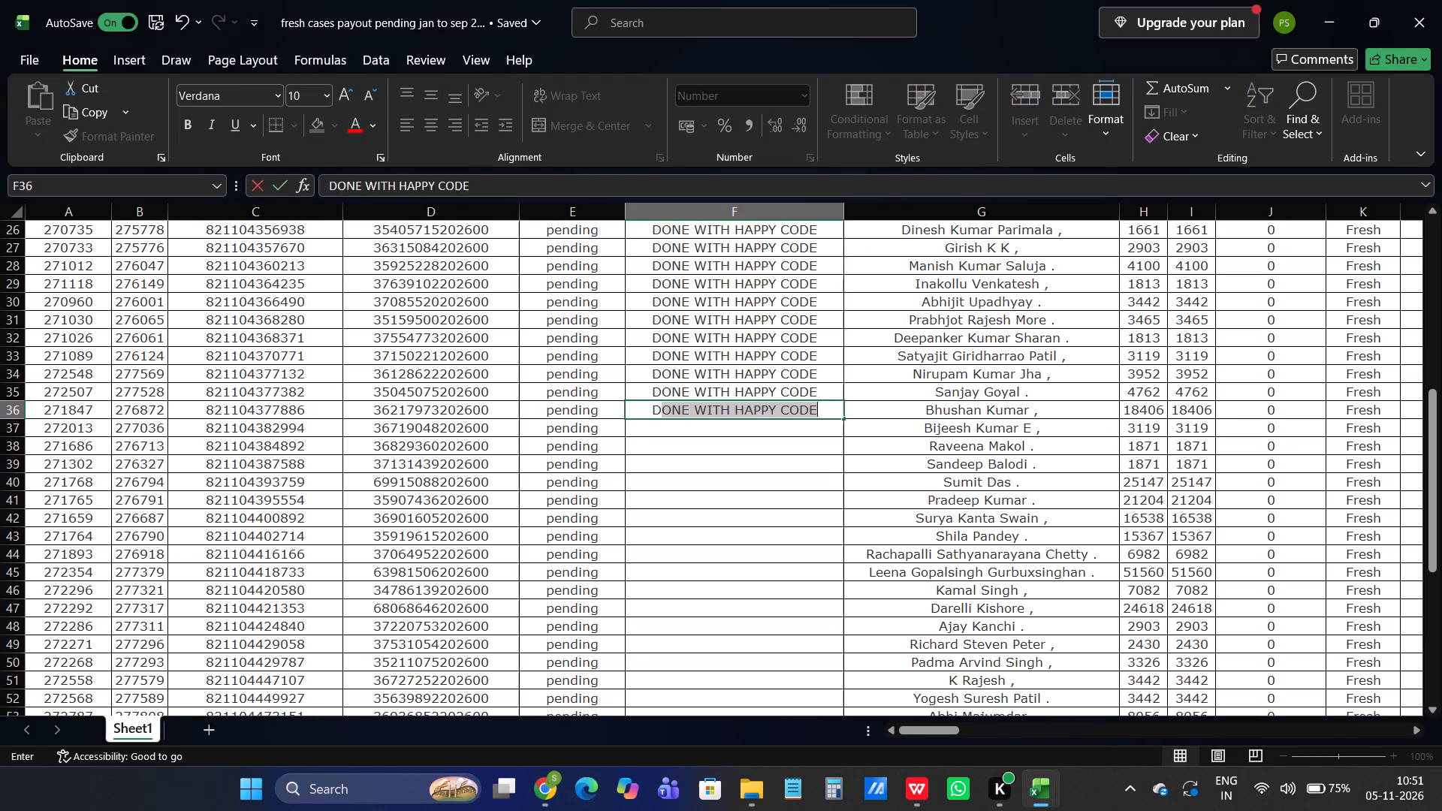
pyautogui.press('Return')
# Copy the APPID from row 37 and search the View Application portal by that Application ID, viewing the case's remarks.
pyautogui.hotkey('ctrl', 'c')
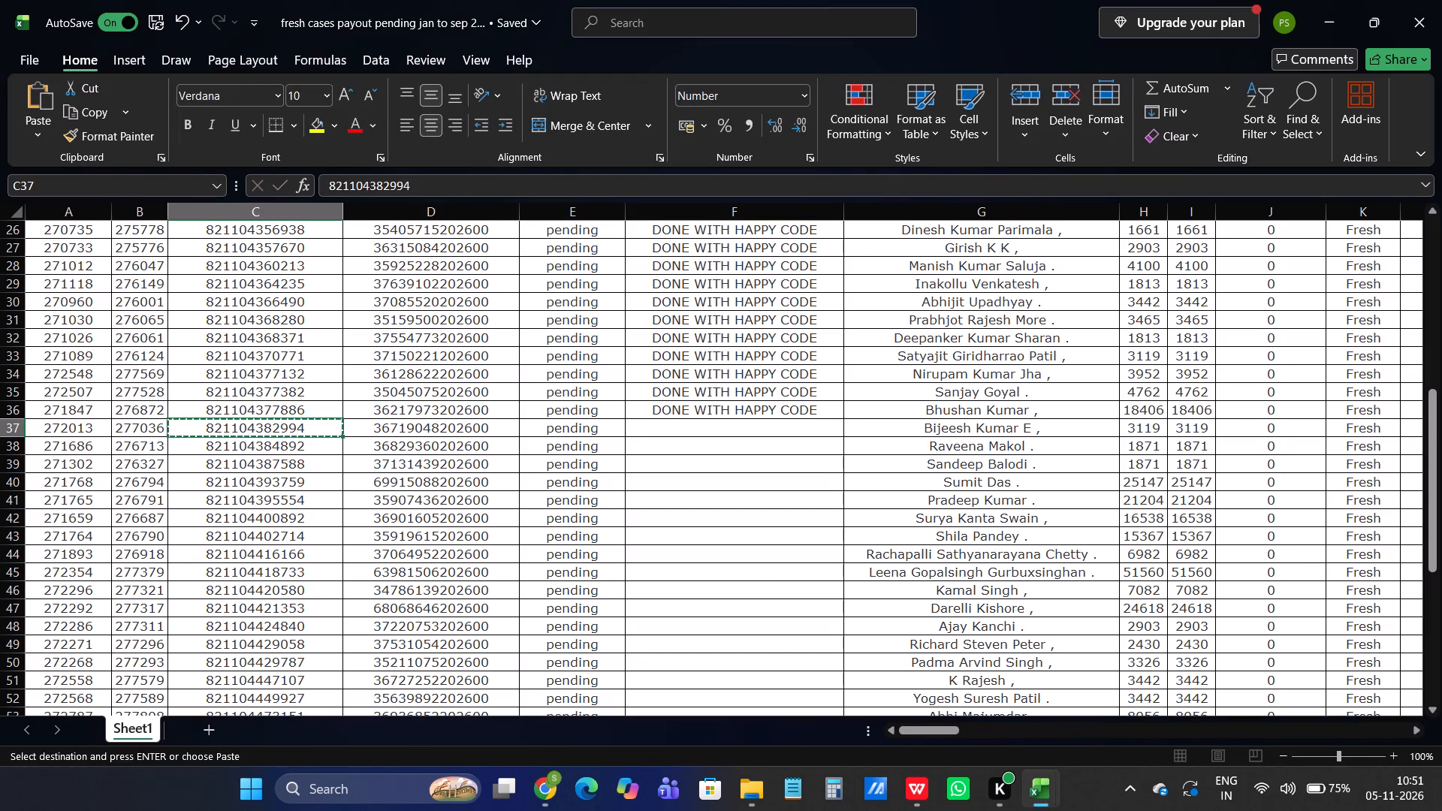
pyautogui.hotkey('alt', 'Tab')
pyautogui.scroll(11, 521, 396)
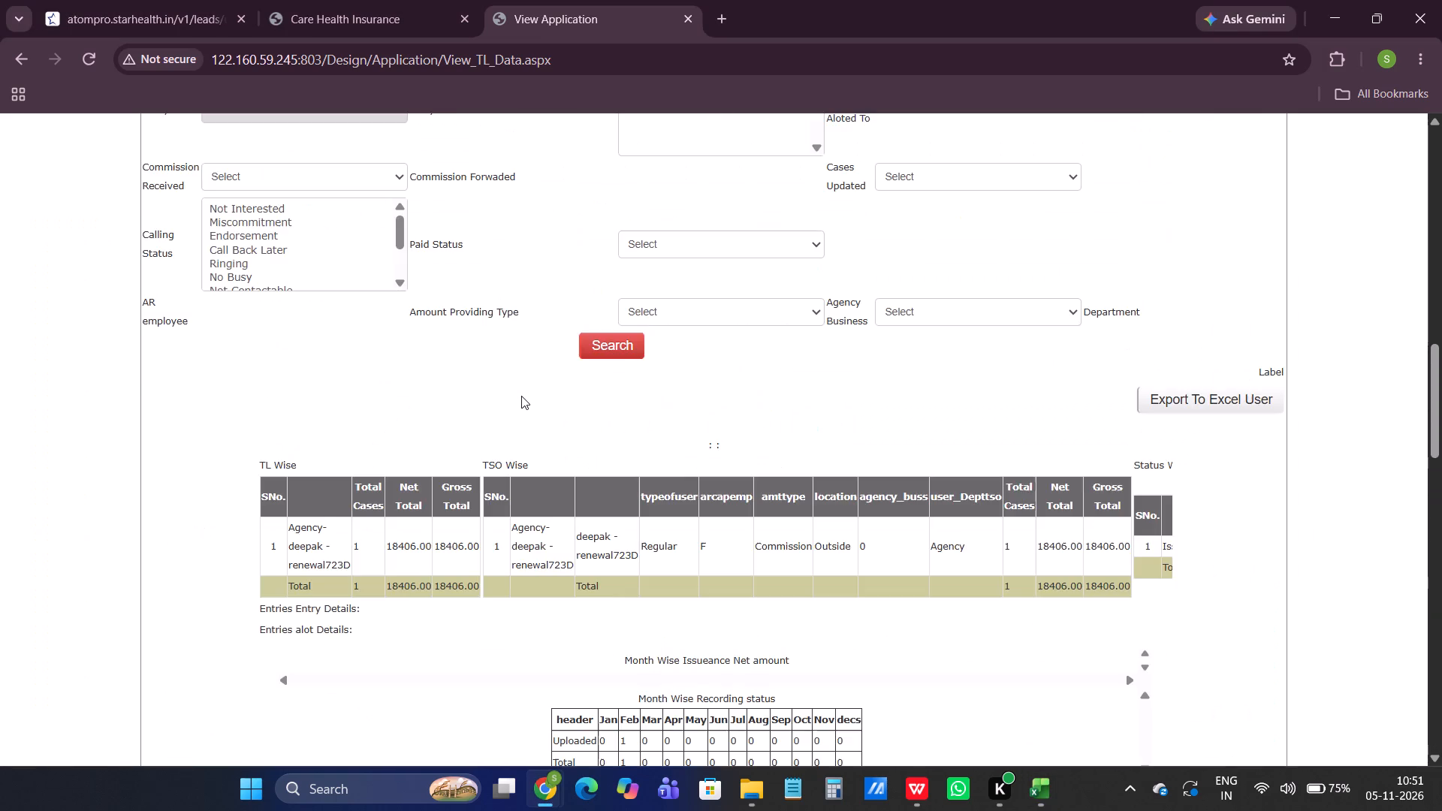
pyautogui.scroll(2, 521, 396)
pyautogui.doubleClick(667, 375)
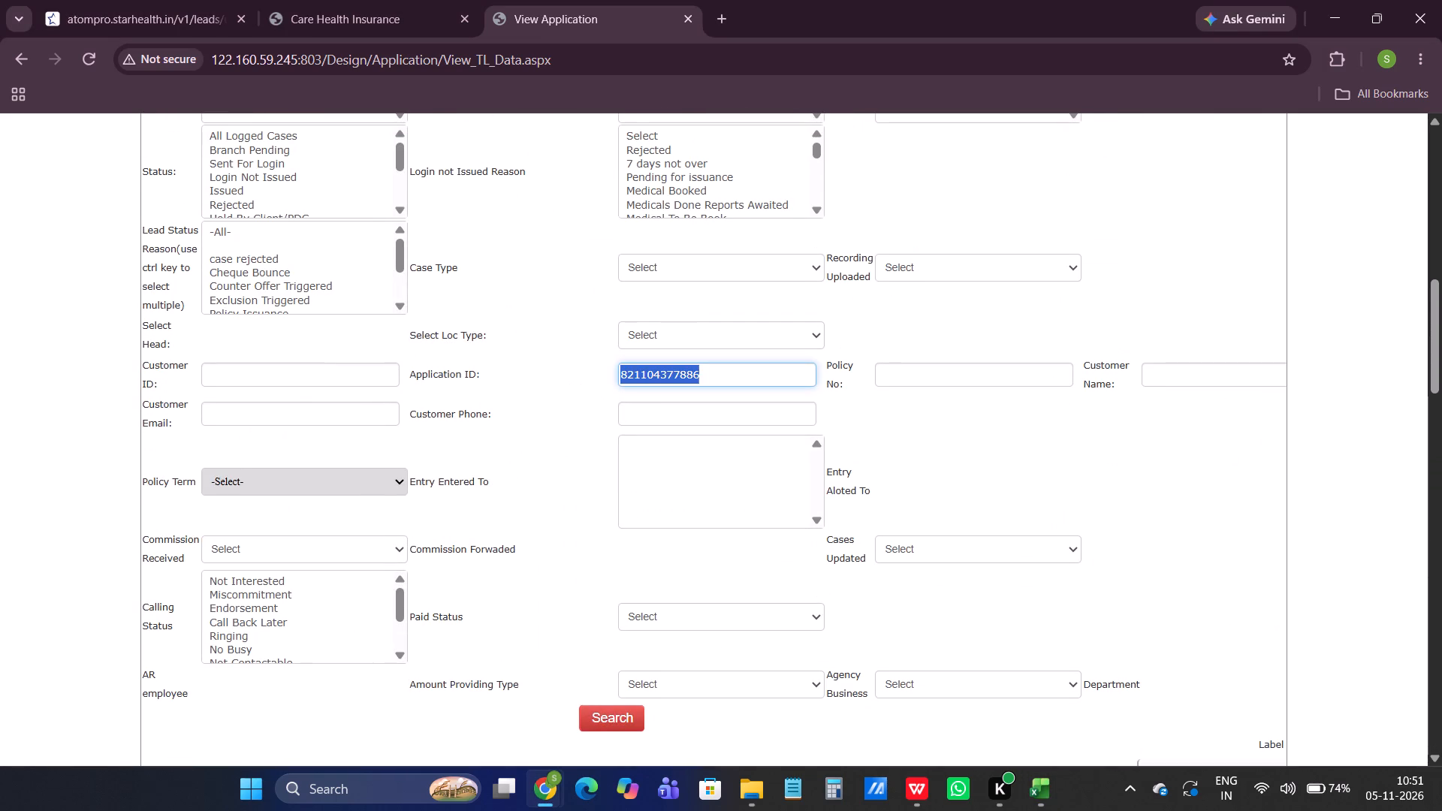
pyautogui.hotkey('ctrl', 'v')
pyautogui.scroll(-1, 583, 412)
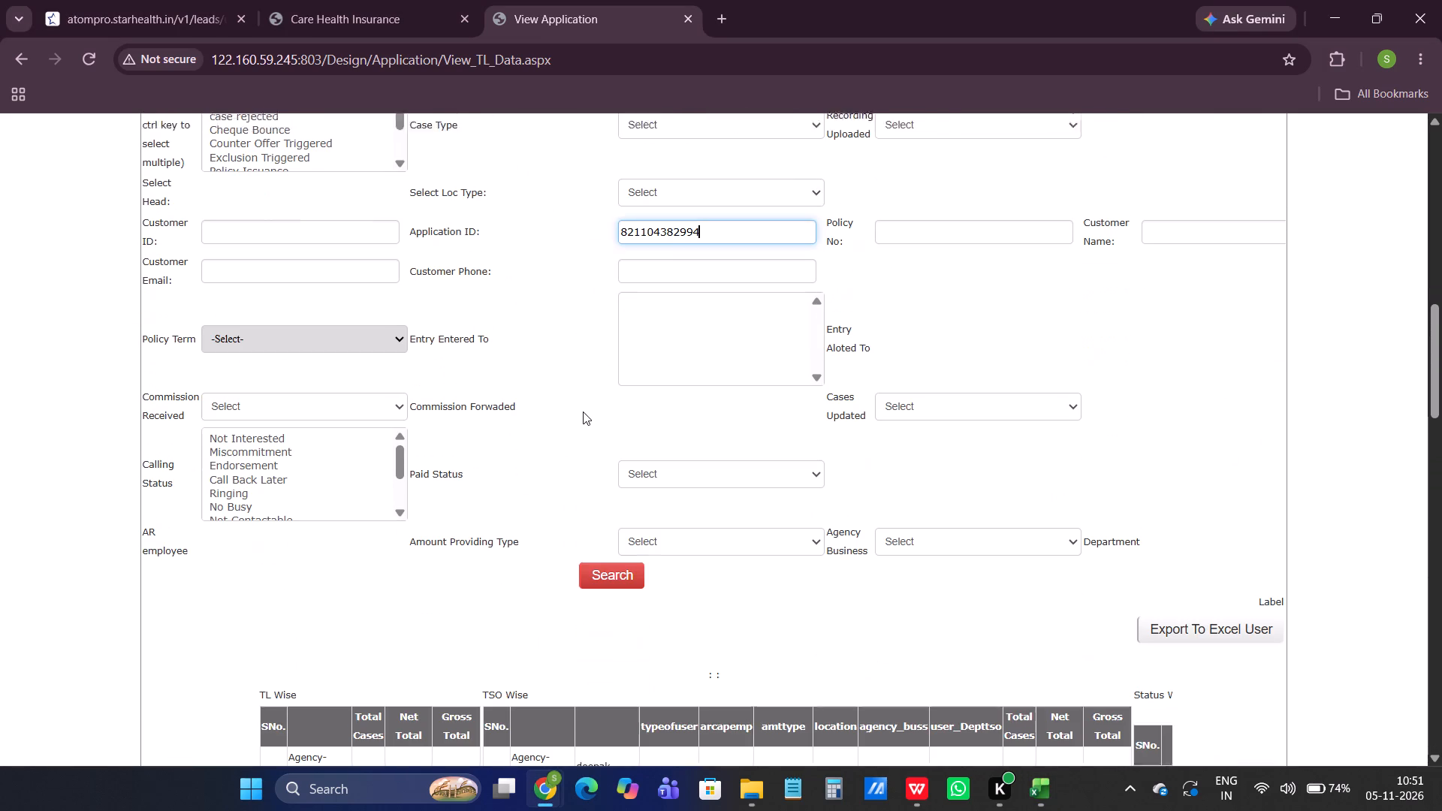
pyautogui.click(602, 566)
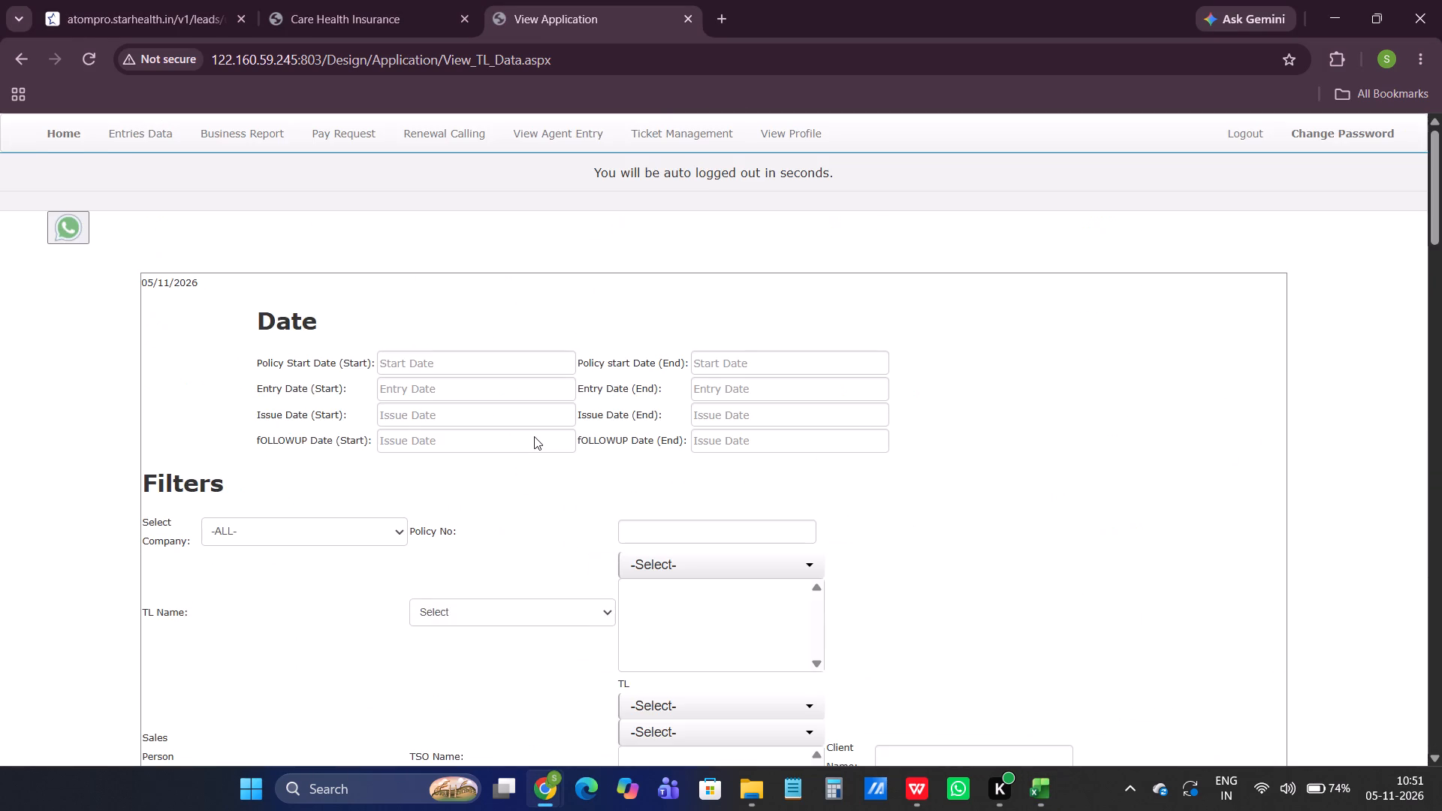
pyautogui.scroll(-17, 534, 436)
pyautogui.scroll(-8, 525, 410)
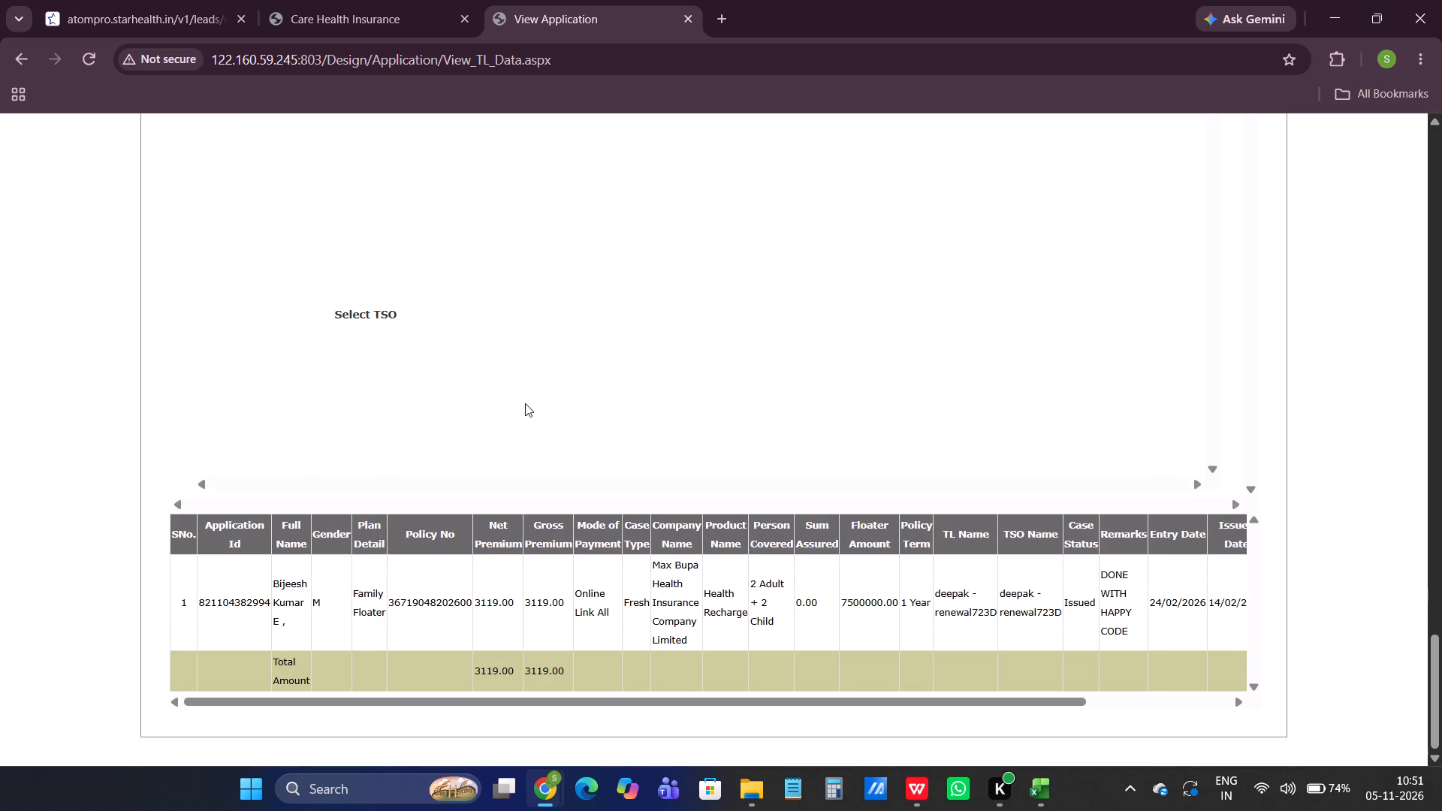
# Return to the payout pending workbook and enter "DONE WITH HAPPY CODE" under remarks on portal in row 37.
pyautogui.hotkey('alt', 'Tab')
pyautogui.press('Tab')
pyautogui.press('Tab')
pyautogui.press('Tab')
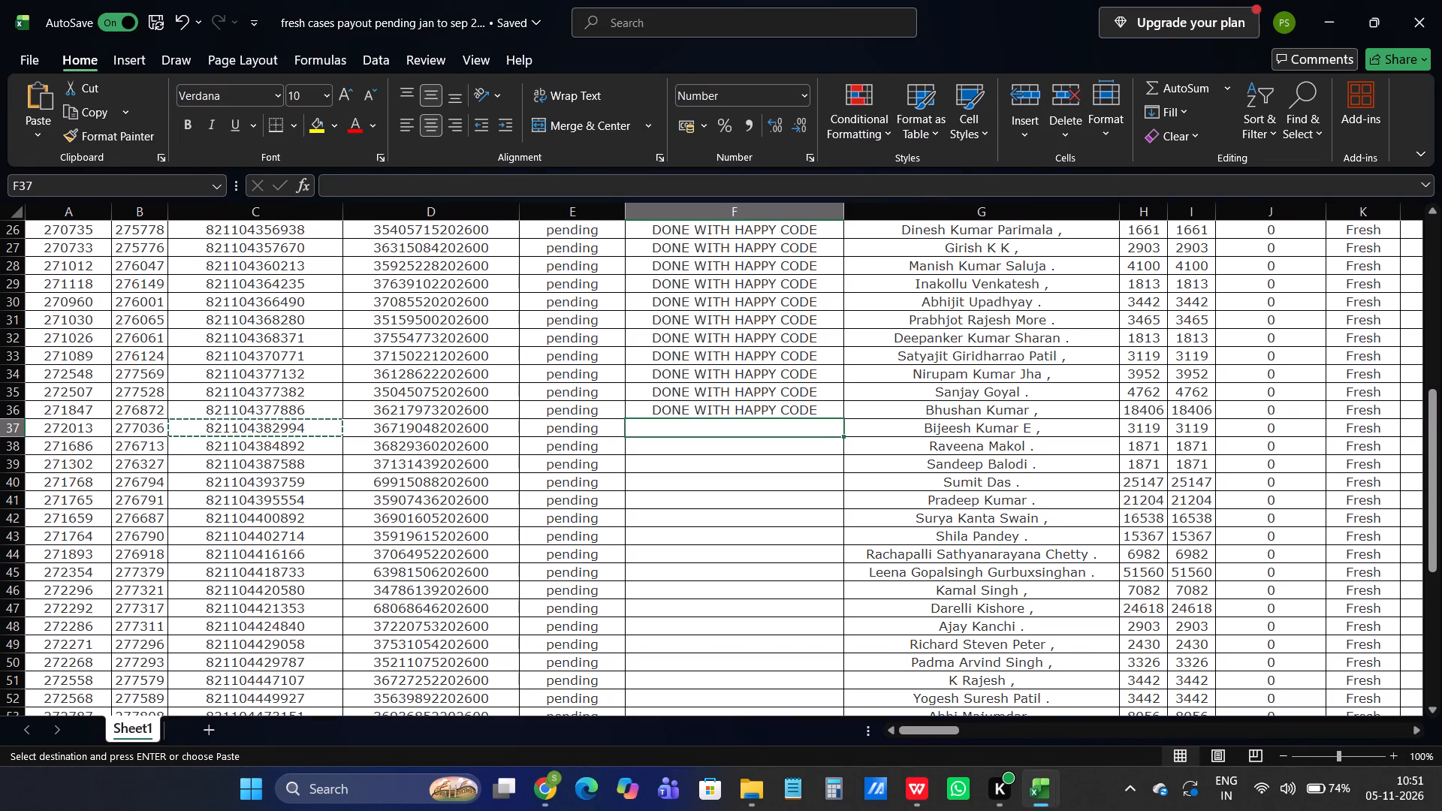
pyautogui.press('d')
pyautogui.press('Return')
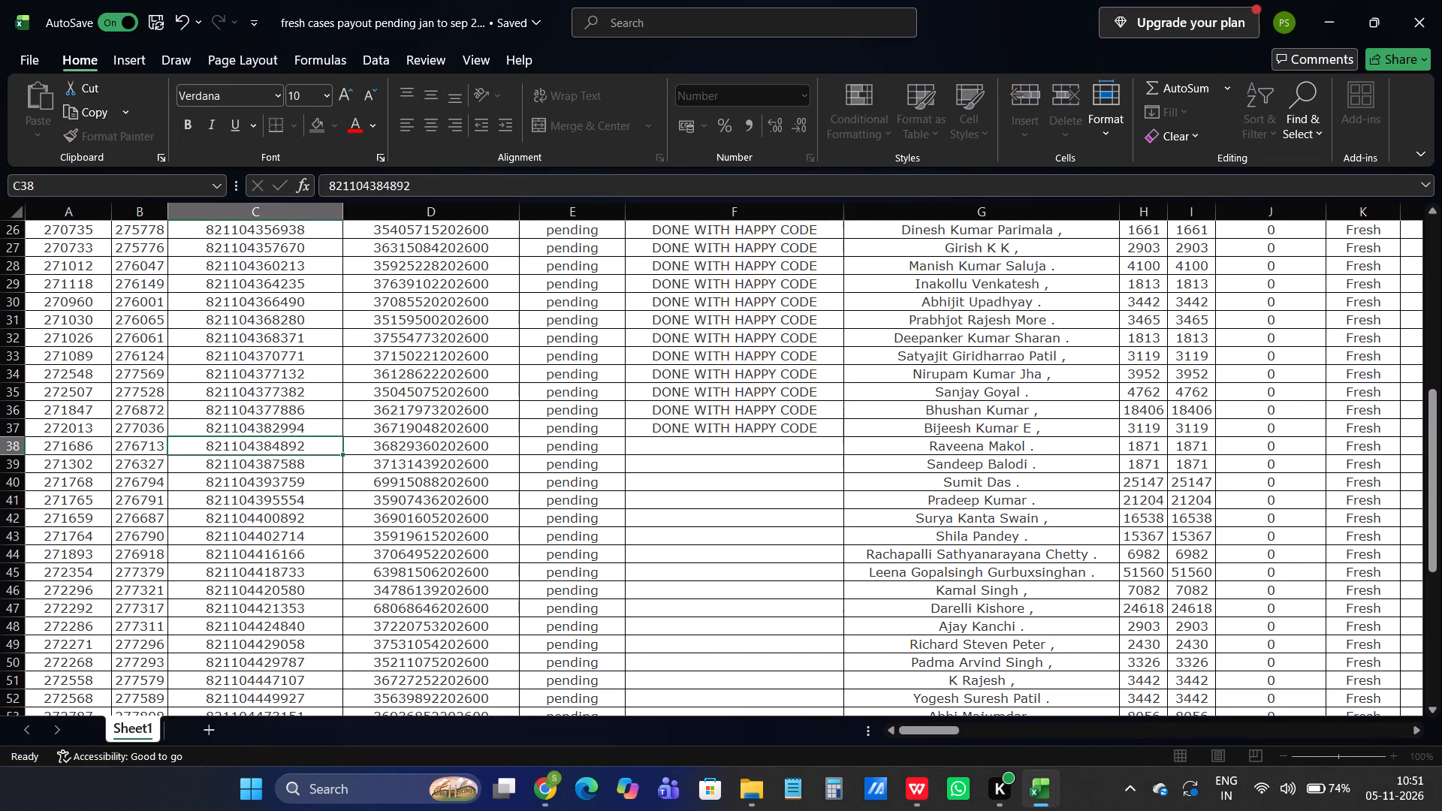
# Copy the APPID from row 38 and search the View Application portal by that Application ID, viewing the case's remarks.
pyautogui.hotkey('ctrl', 'c')
pyautogui.hotkey('alt', 'Tab')
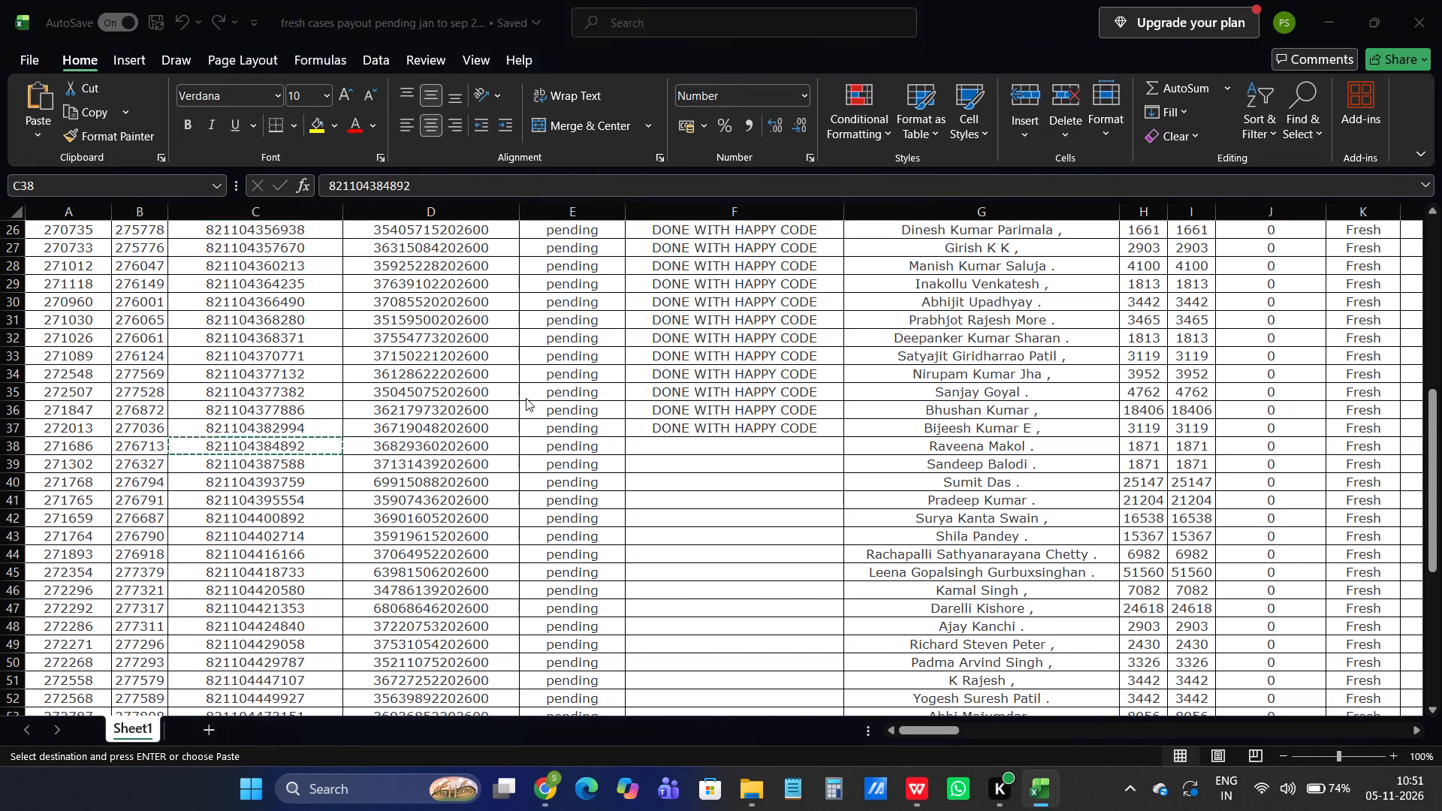
pyautogui.scroll(12, 526, 398)
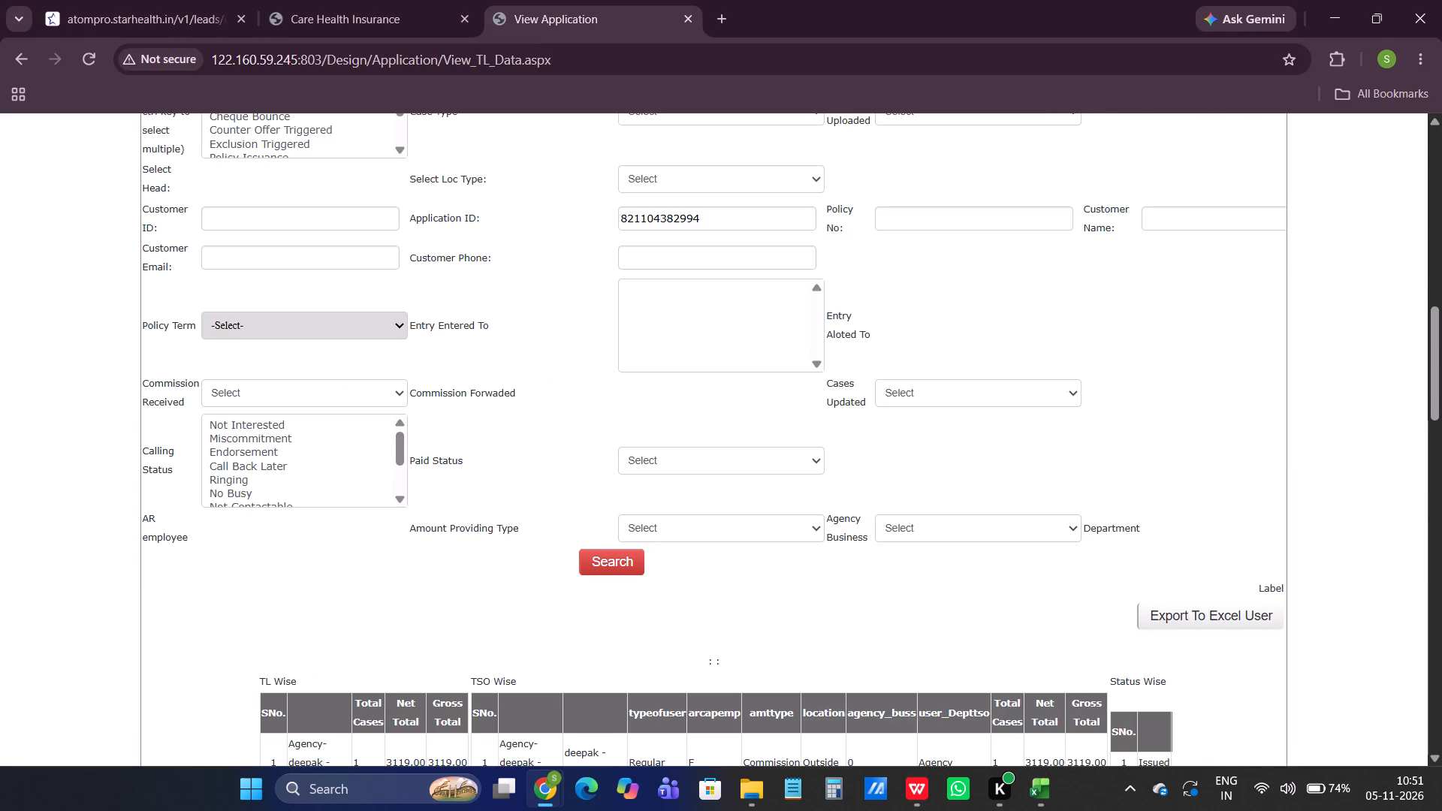
pyautogui.doubleClick(668, 225)
pyautogui.hotkey('ctrl', 'v')
pyautogui.scroll(-3, 590, 236)
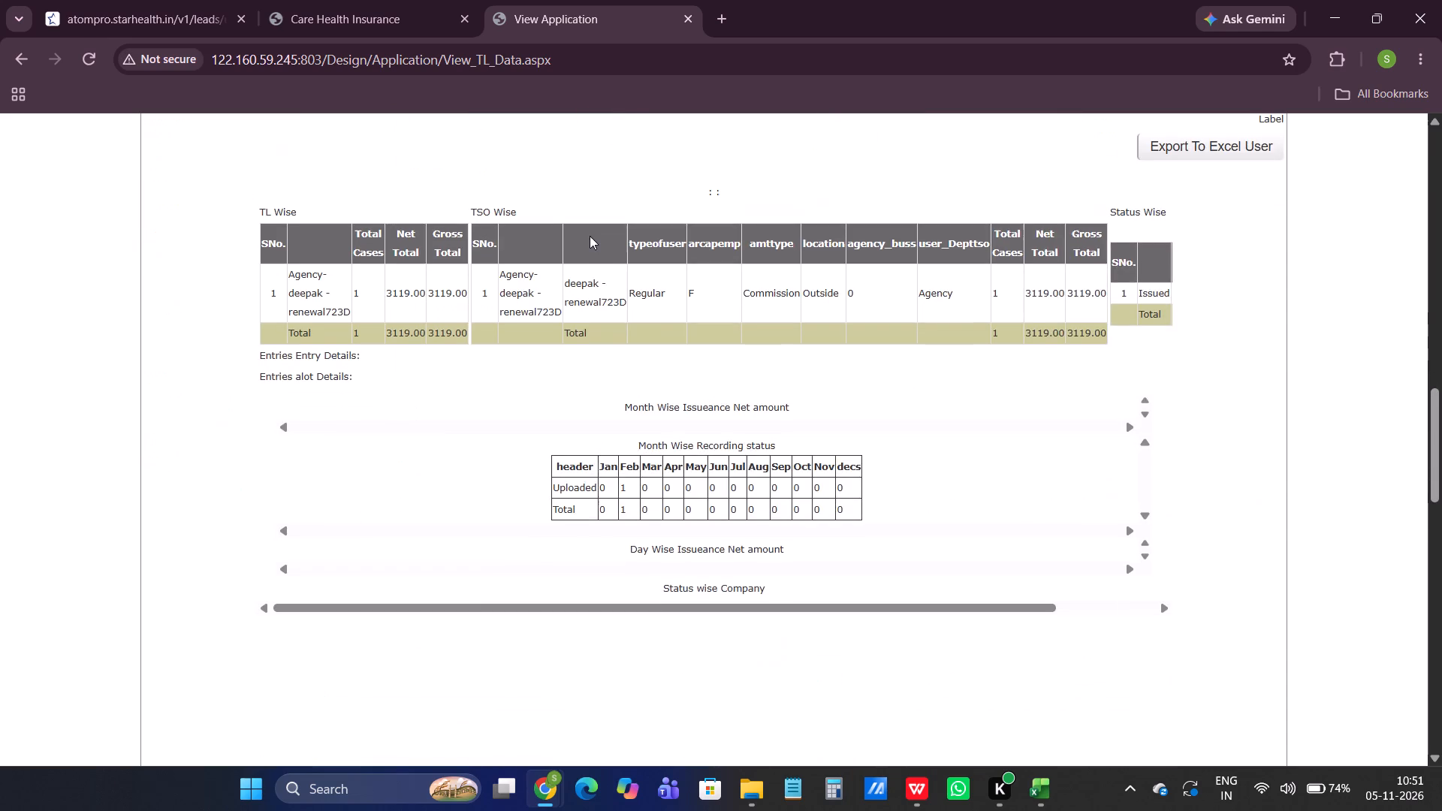
pyautogui.scroll(2, 592, 234)
pyautogui.click(601, 415)
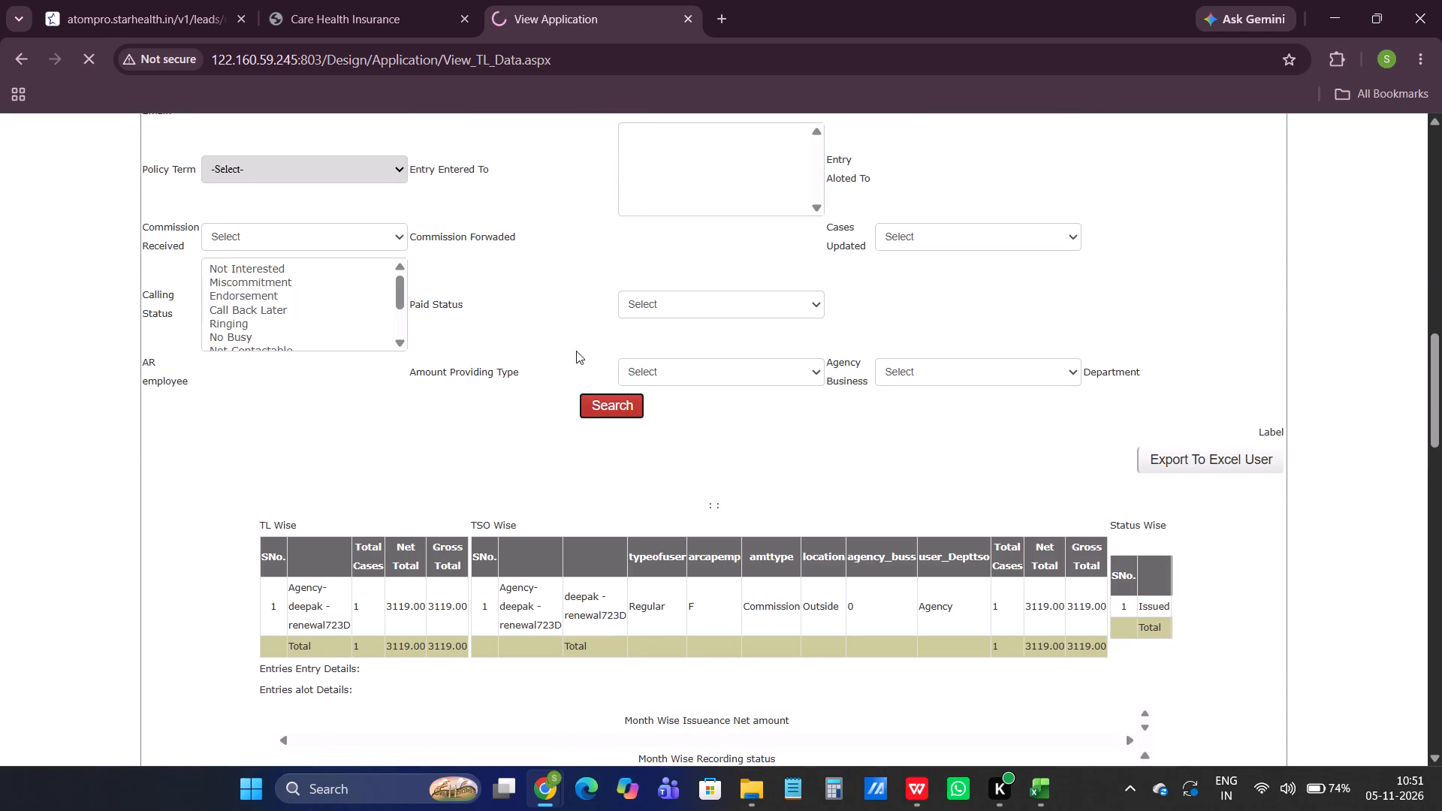
pyautogui.scroll(-20, 566, 343)
pyautogui.scroll(-7, 566, 343)
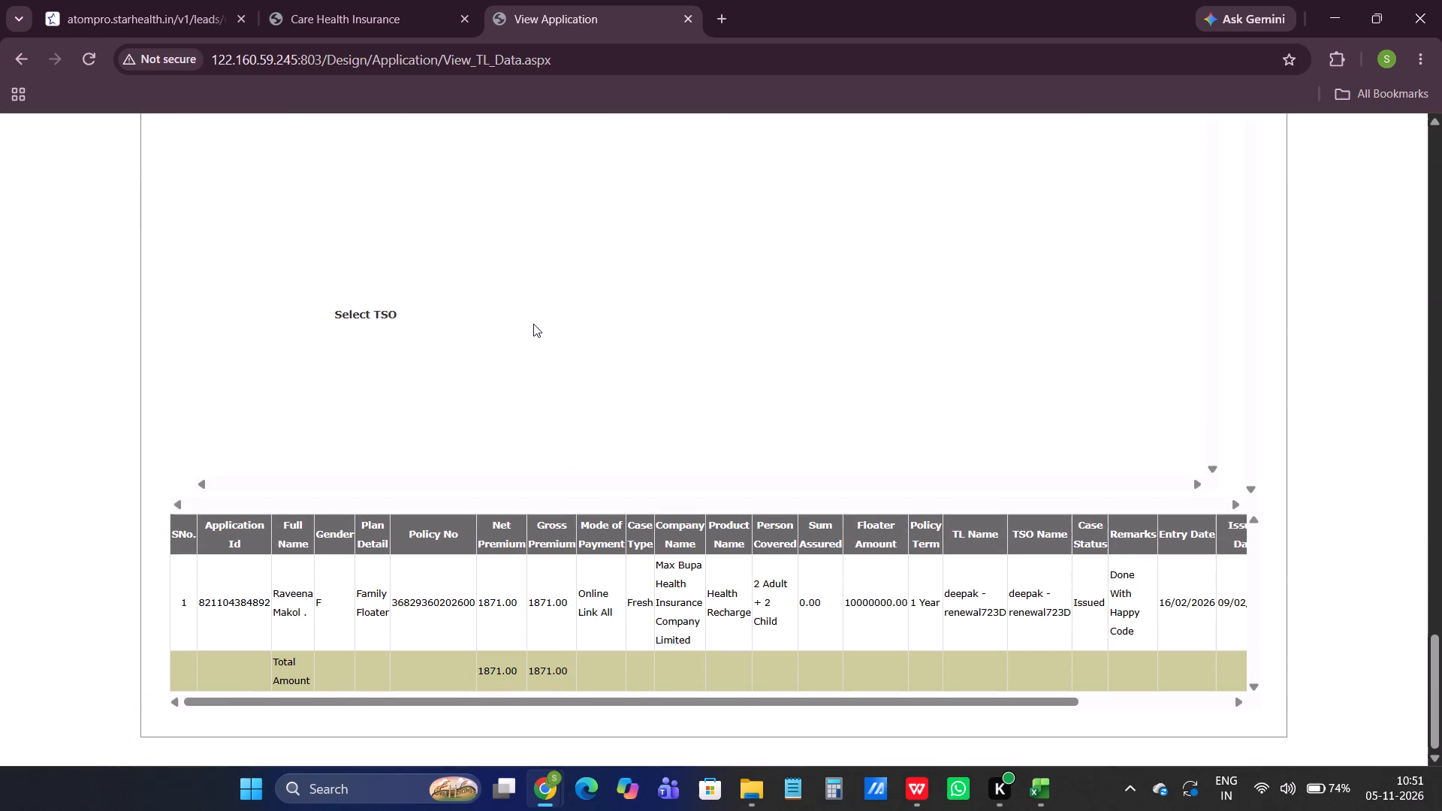
# Return to the payout pending workbook and enter "DONE WITH HAPPY CODE" under remarks on portal in row 38.
pyautogui.hotkey('alt', 'Tab')
pyautogui.press('Tab')
pyautogui.press('Tab')
pyautogui.press('Tab')
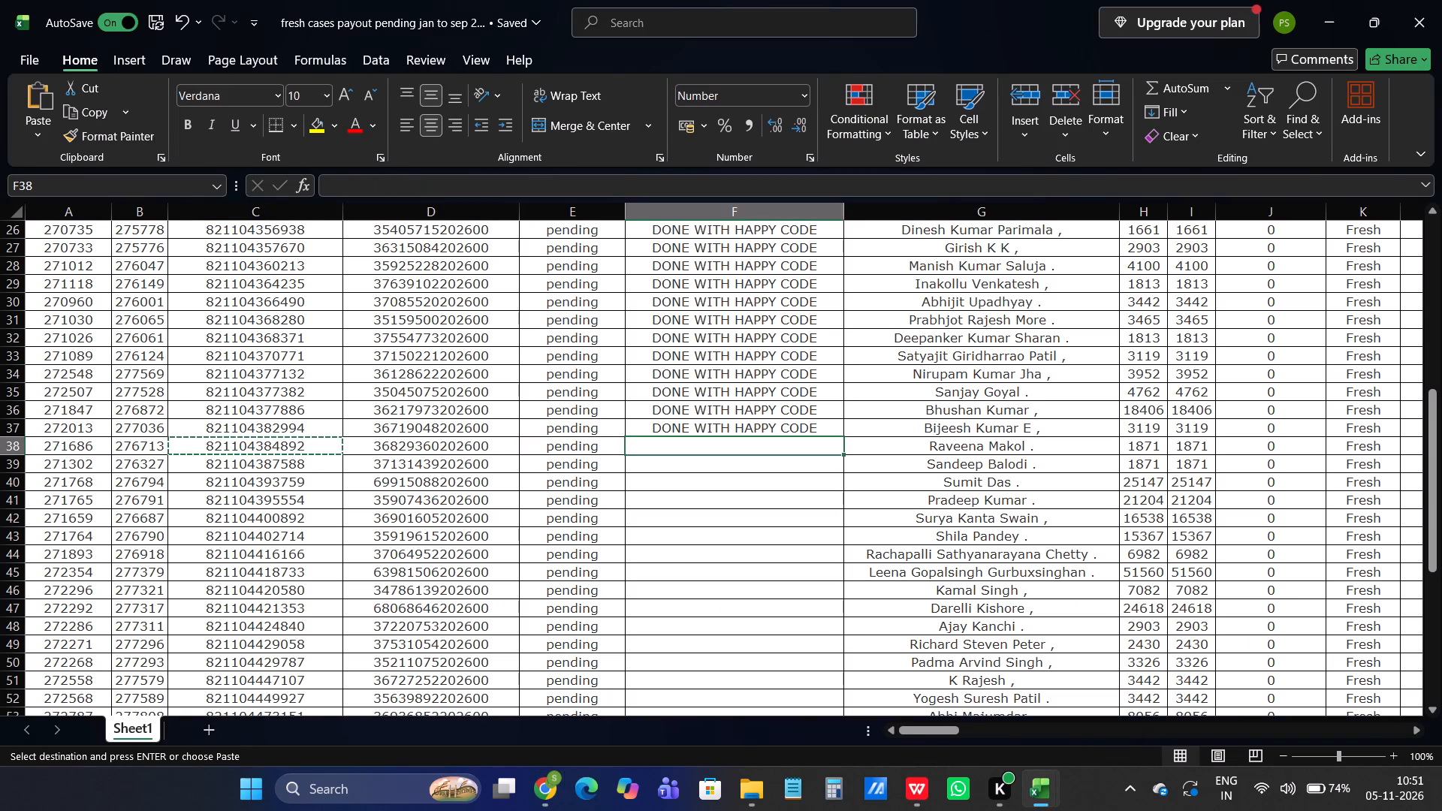
pyautogui.press('d')
pyautogui.press('Return')
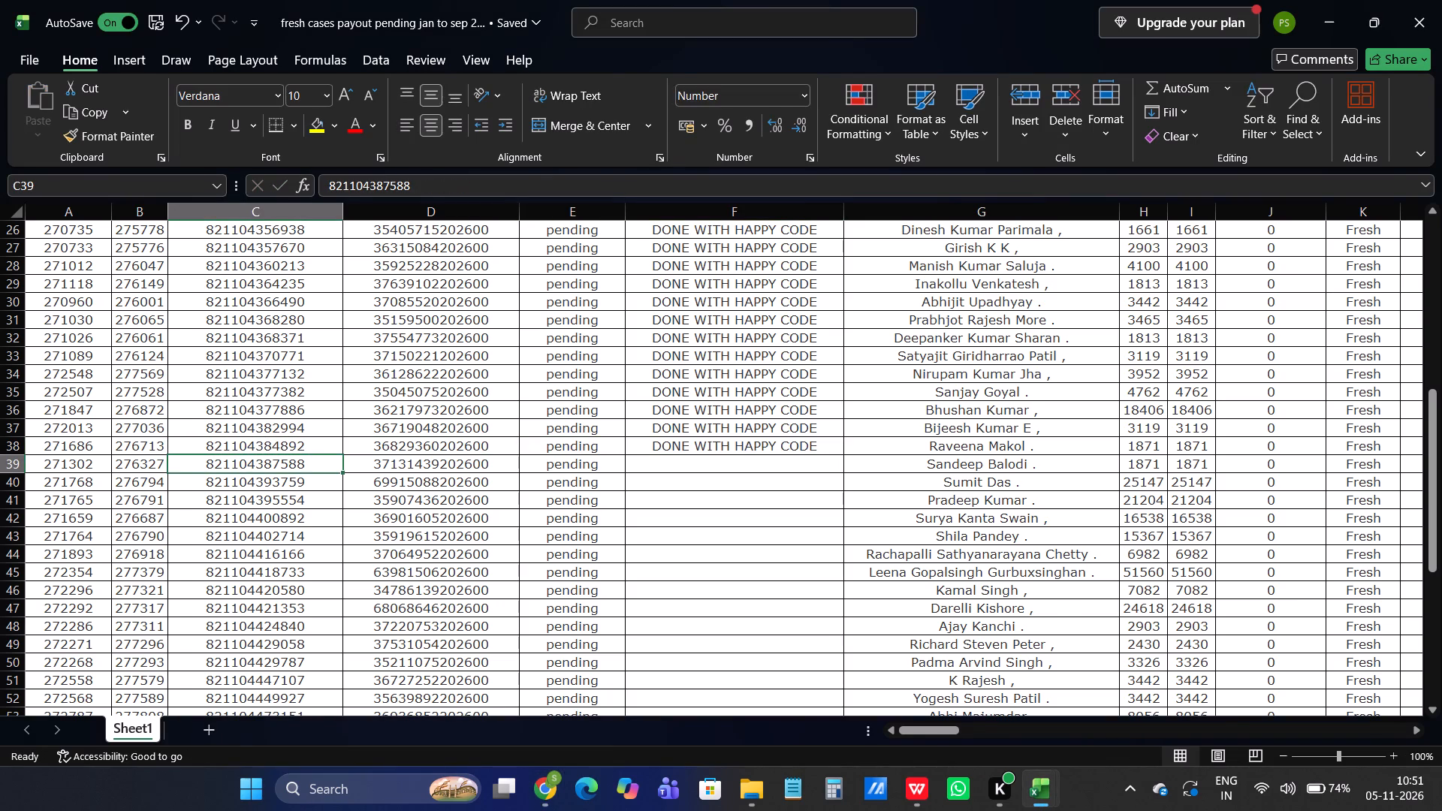
# Copy the APPID from row 39 and search the View Application portal by that Application ID, viewing the case's remarks.
pyautogui.hotkey('ctrl', 'c')
pyautogui.hotkey('alt', 'Tab')
pyautogui.scroll(9, 533, 321)
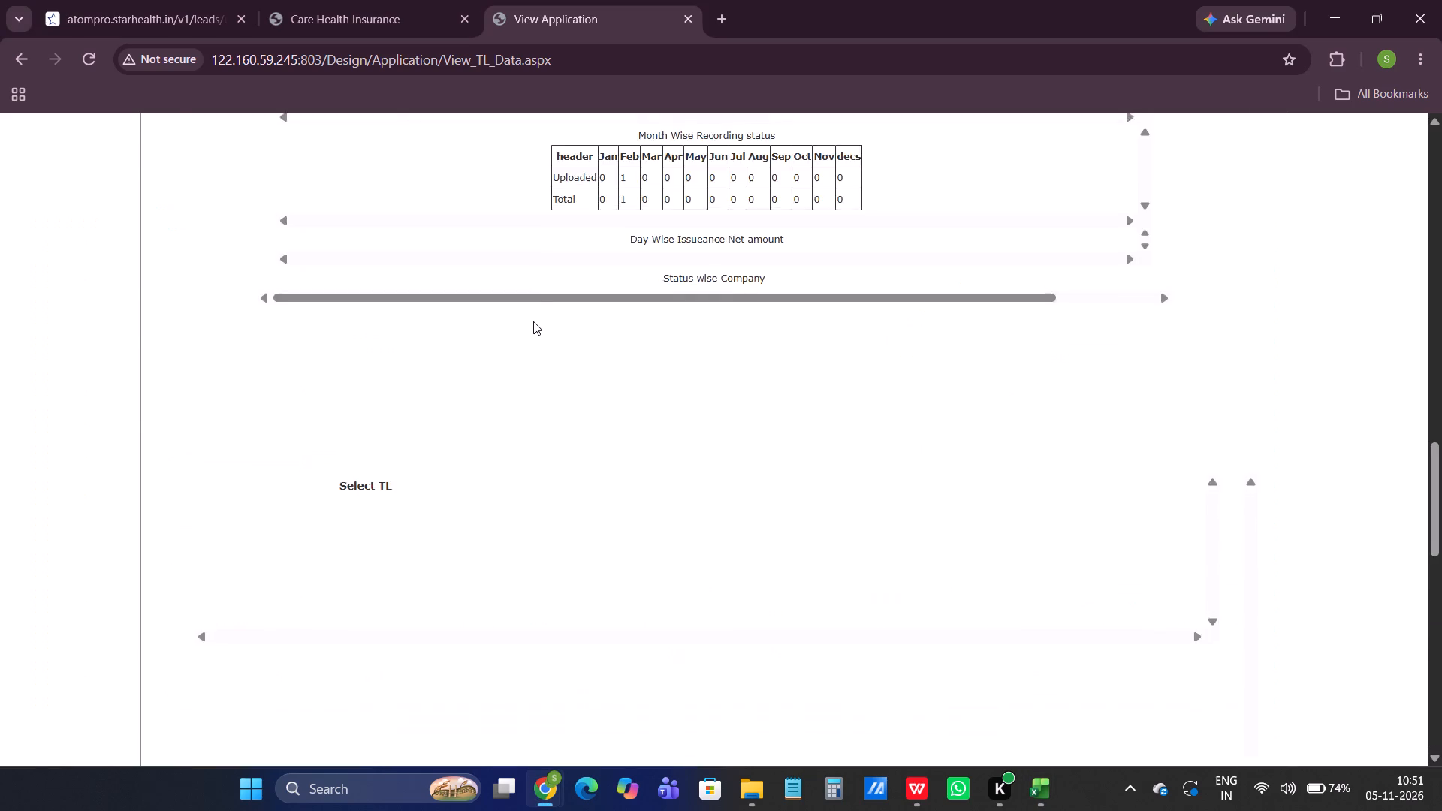
pyautogui.scroll(3, 533, 321)
pyautogui.doubleClick(675, 223)
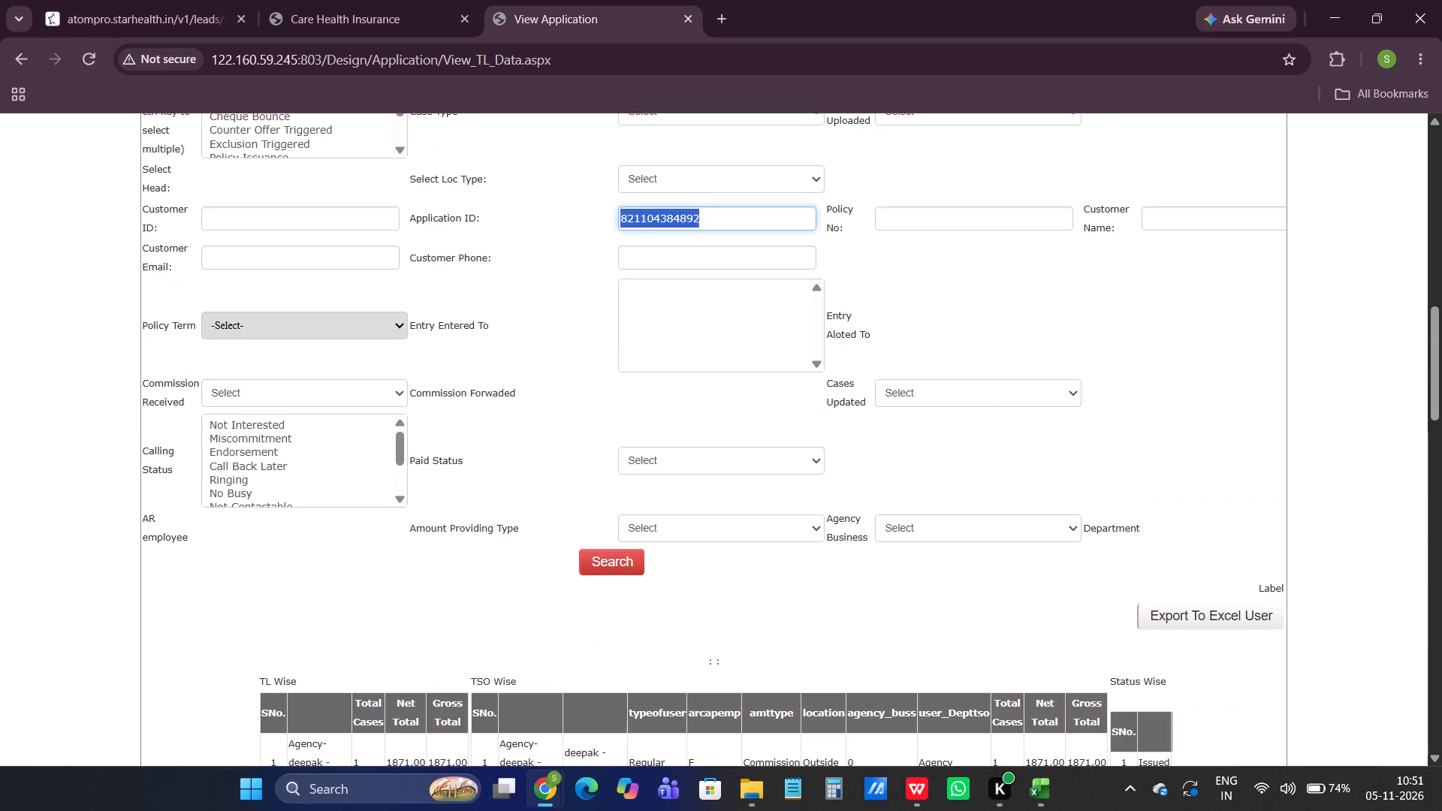
pyautogui.doubleClick(673, 223)
pyautogui.hotkey('ctrl', 'v')
pyautogui.scroll(-2, 518, 305)
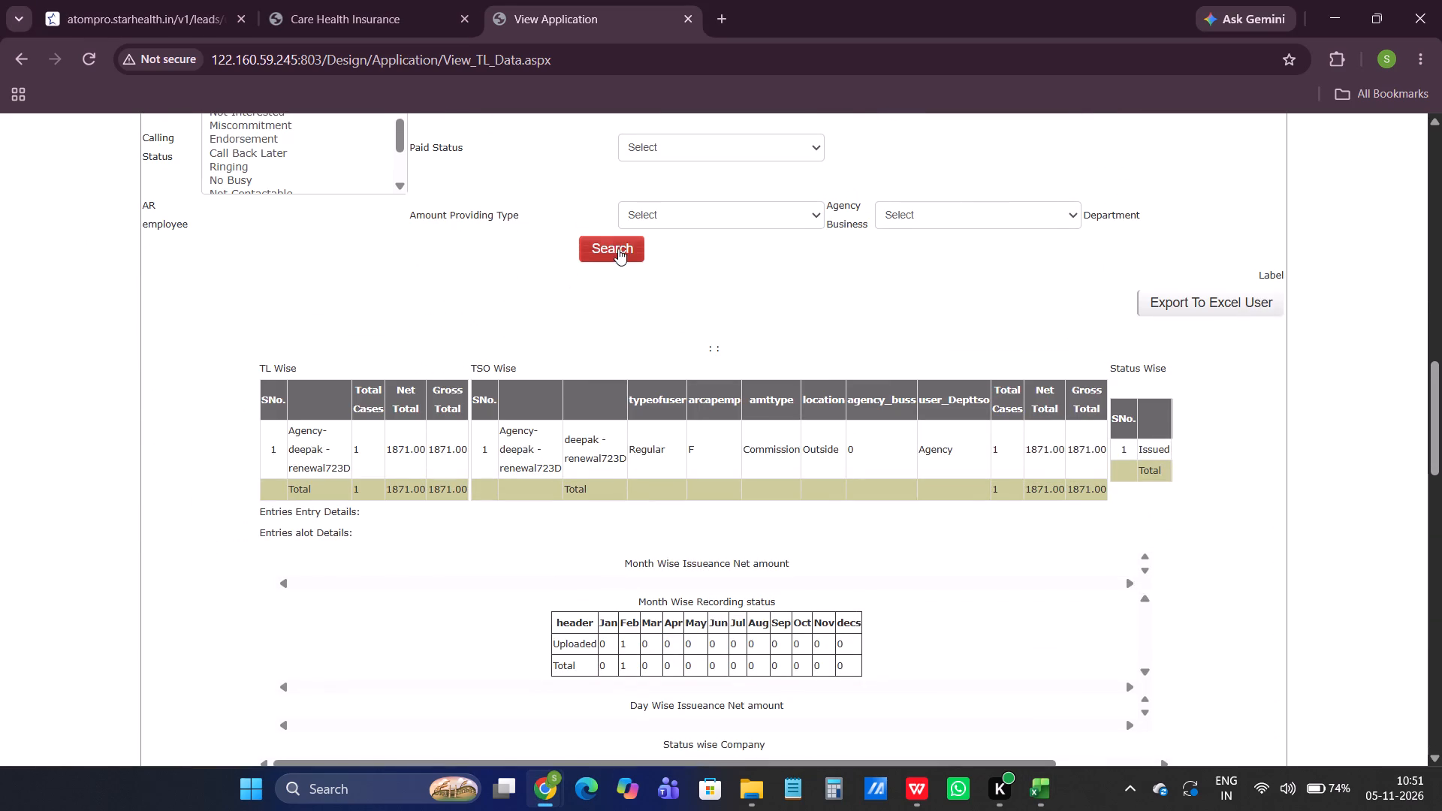
pyautogui.click(618, 249)
pyautogui.scroll(-20, 508, 297)
pyautogui.scroll(-12, 508, 297)
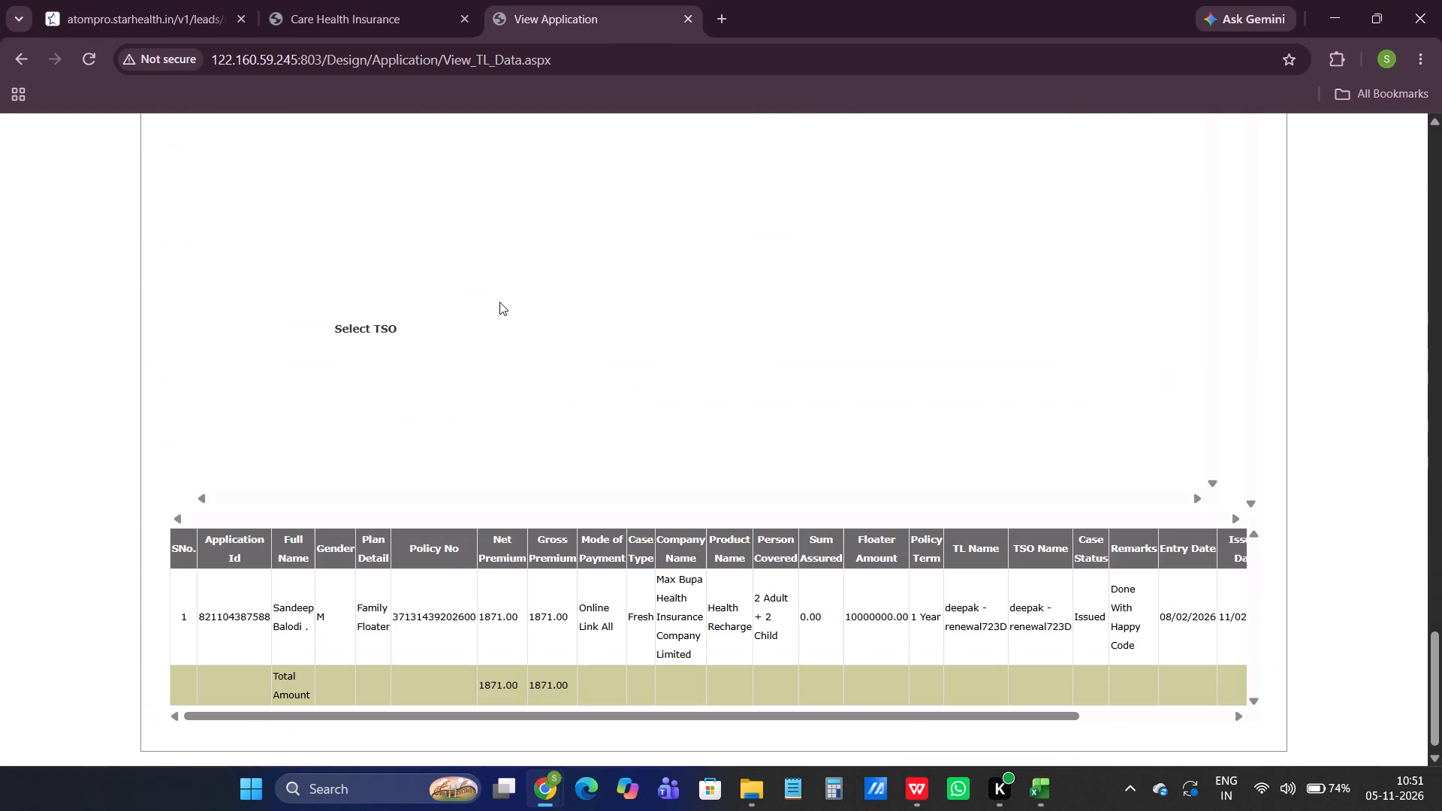
# Return to the payout pending workbook and enter "DONE WITH HAPPY CODE" under remarks on portal in row 39.
pyautogui.hotkey('alt', 'Tab')
pyautogui.press('Tab')
pyautogui.press('Tab')
pyautogui.press('Tab')
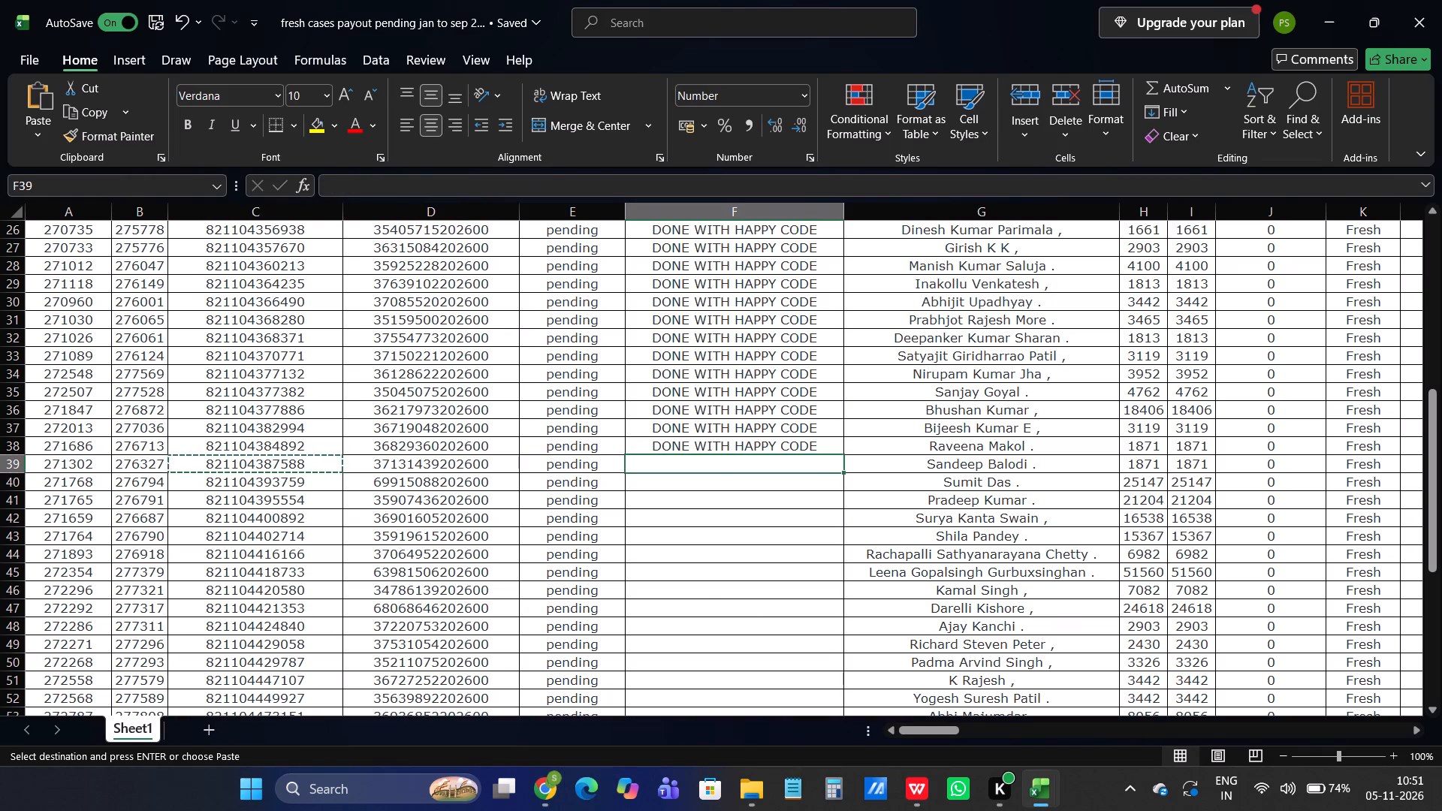
pyautogui.press('d')
pyautogui.press('Return')
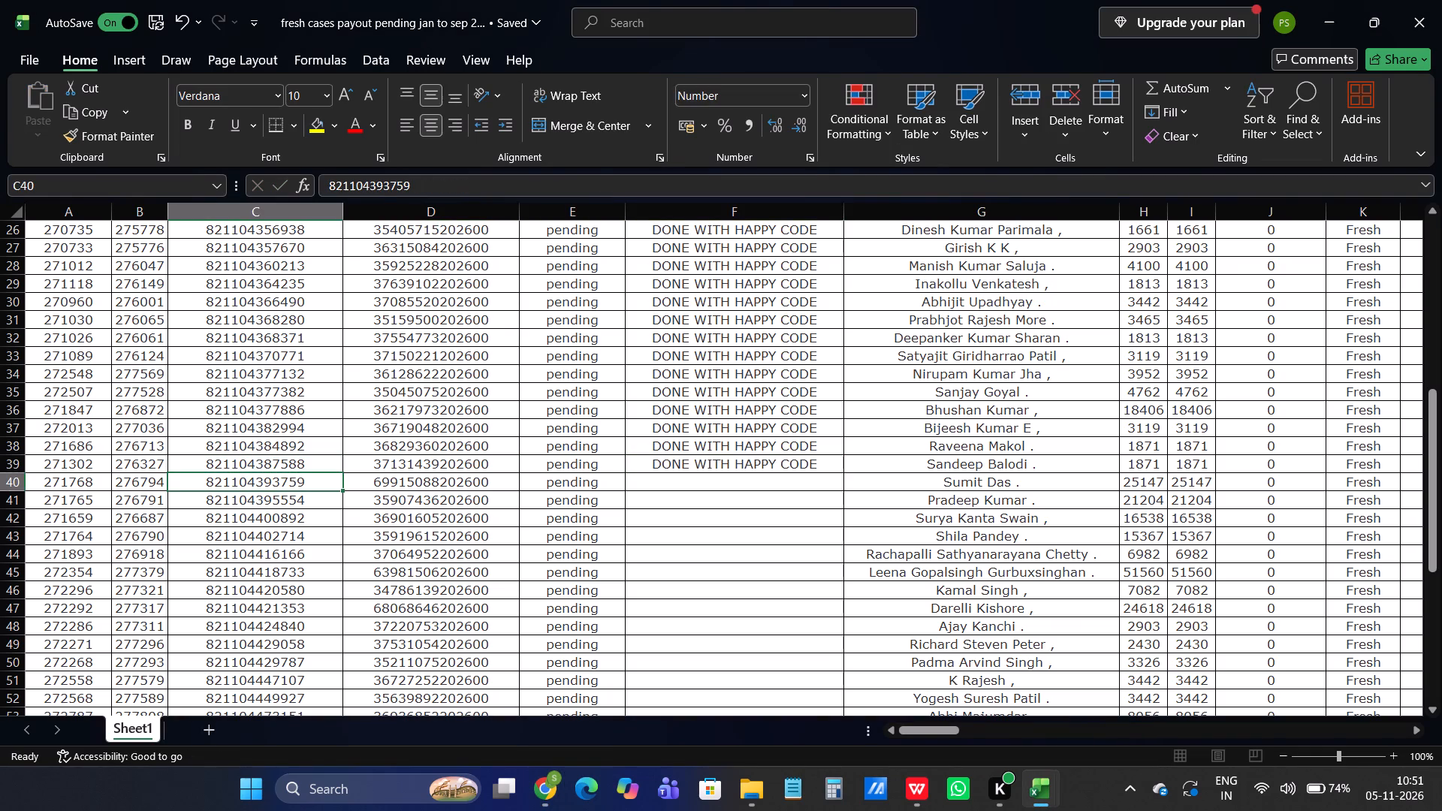
# Copy the APPID from row 40 and search the View Application portal by that Application ID, viewing the case's remarks.
pyautogui.hotkey('ctrl', 'c')
pyautogui.hotkey('alt', 'Tab')
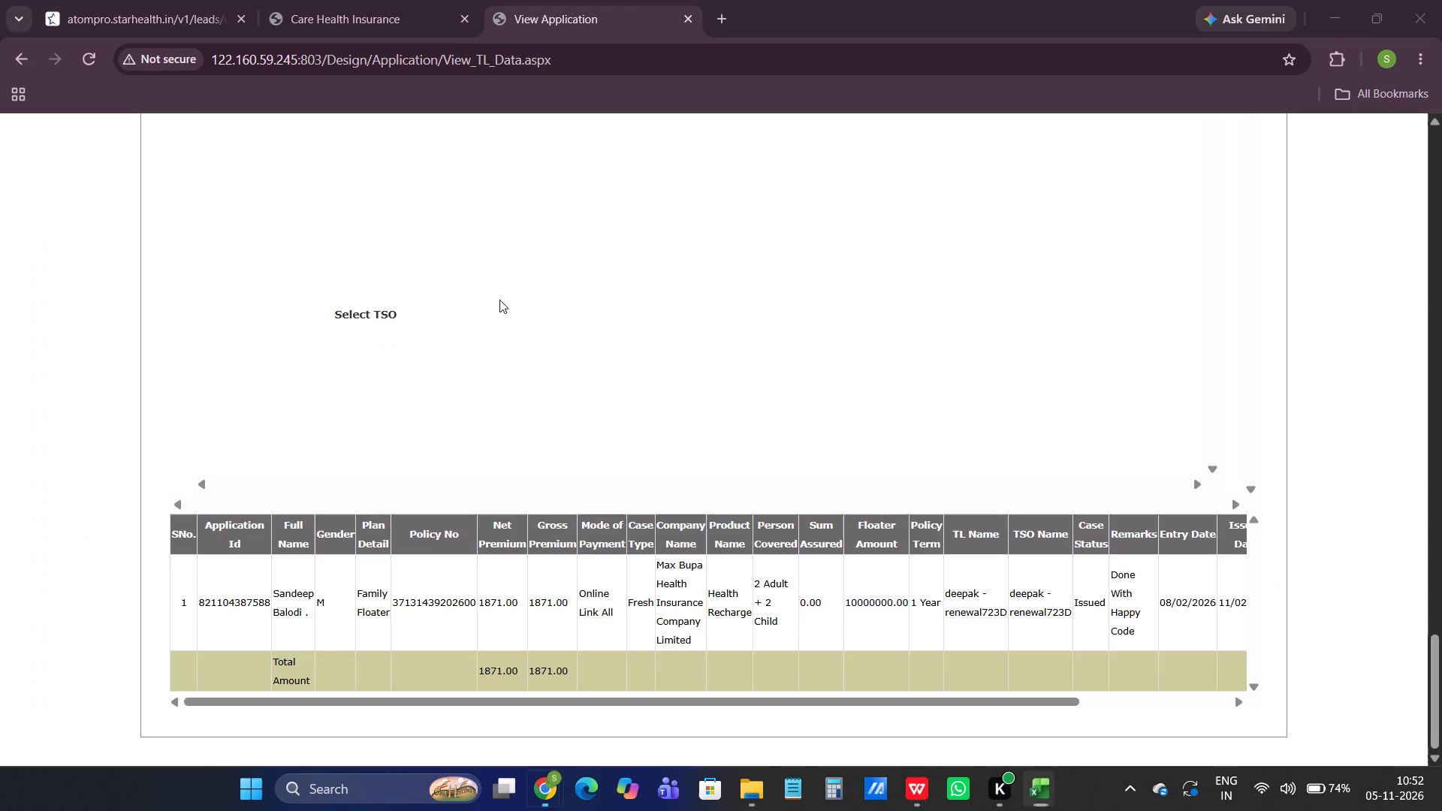
pyautogui.scroll(13, 499, 300)
pyautogui.click(649, 387)
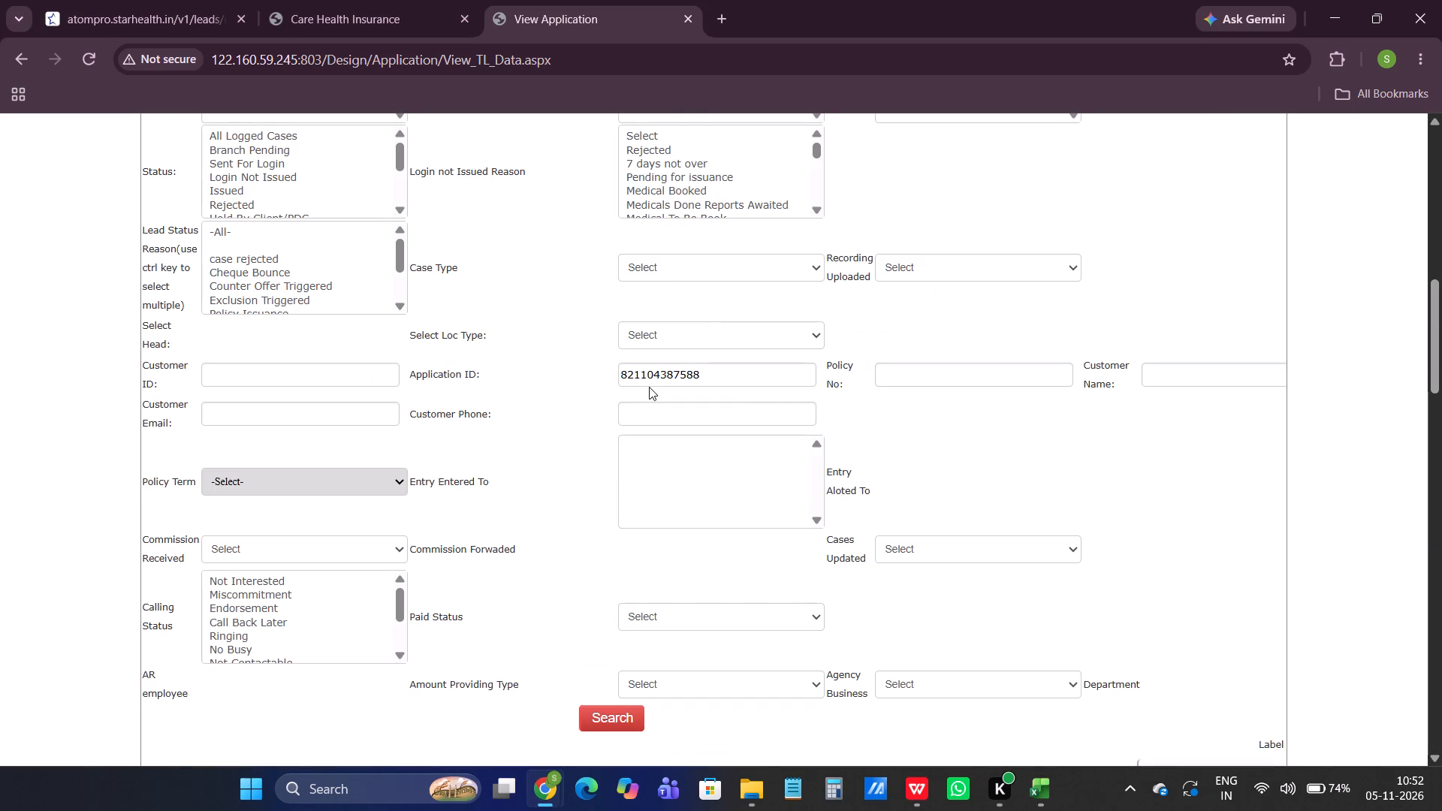
pyautogui.doubleClick(649, 378)
pyautogui.hotkey('ctrl', 'v')
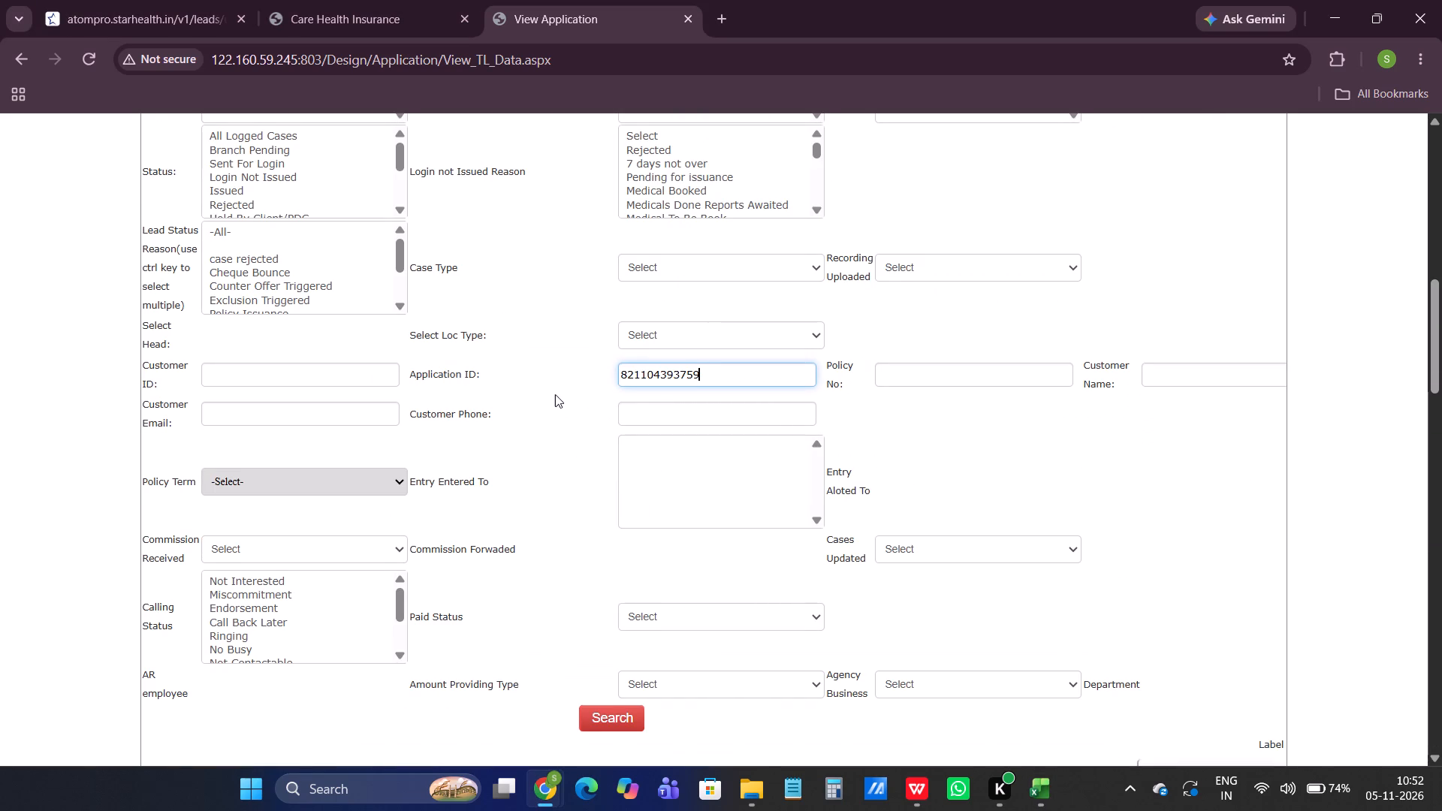
pyautogui.scroll(-2, 555, 394)
pyautogui.click(591, 409)
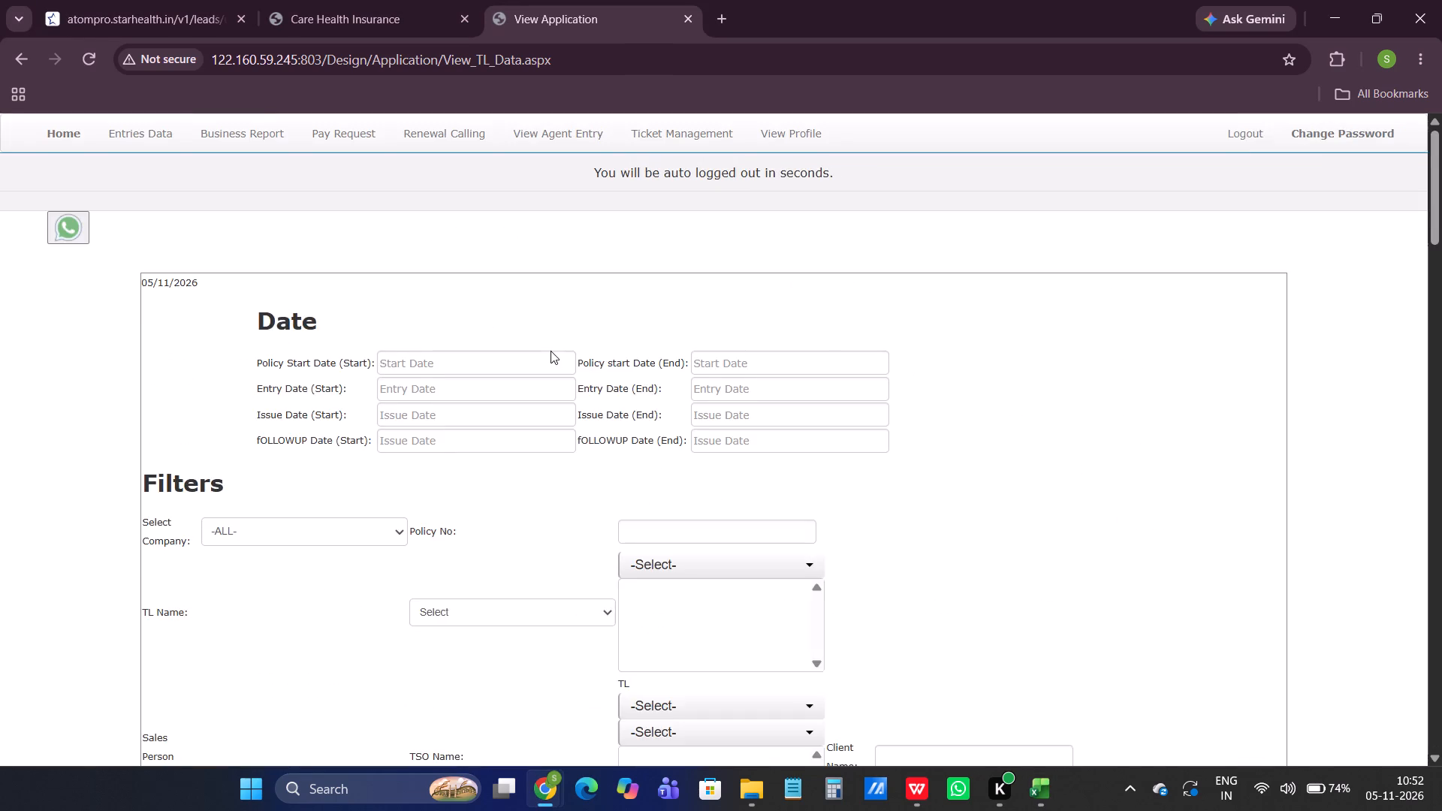
pyautogui.scroll(-20, 551, 351)
pyautogui.scroll(-5, 551, 351)
# Return to the payout pending workbook and enter "DONE WITH HAPPY CODE" under remarks on portal in row 40.
pyautogui.hotkey('alt', 'Tab')
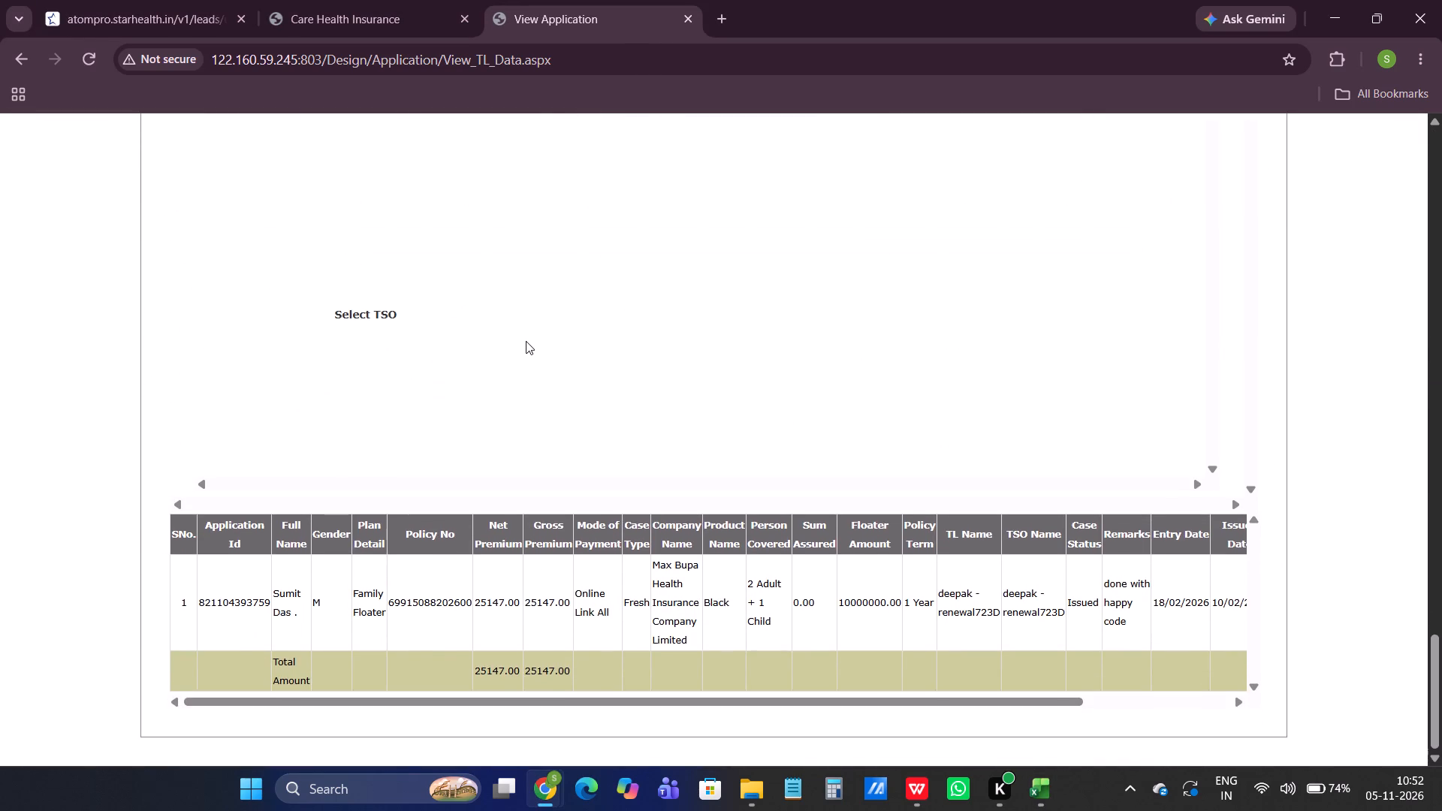
pyautogui.press('Tab')
pyautogui.press('Tab')
pyautogui.press('Tab')
pyautogui.press('d')
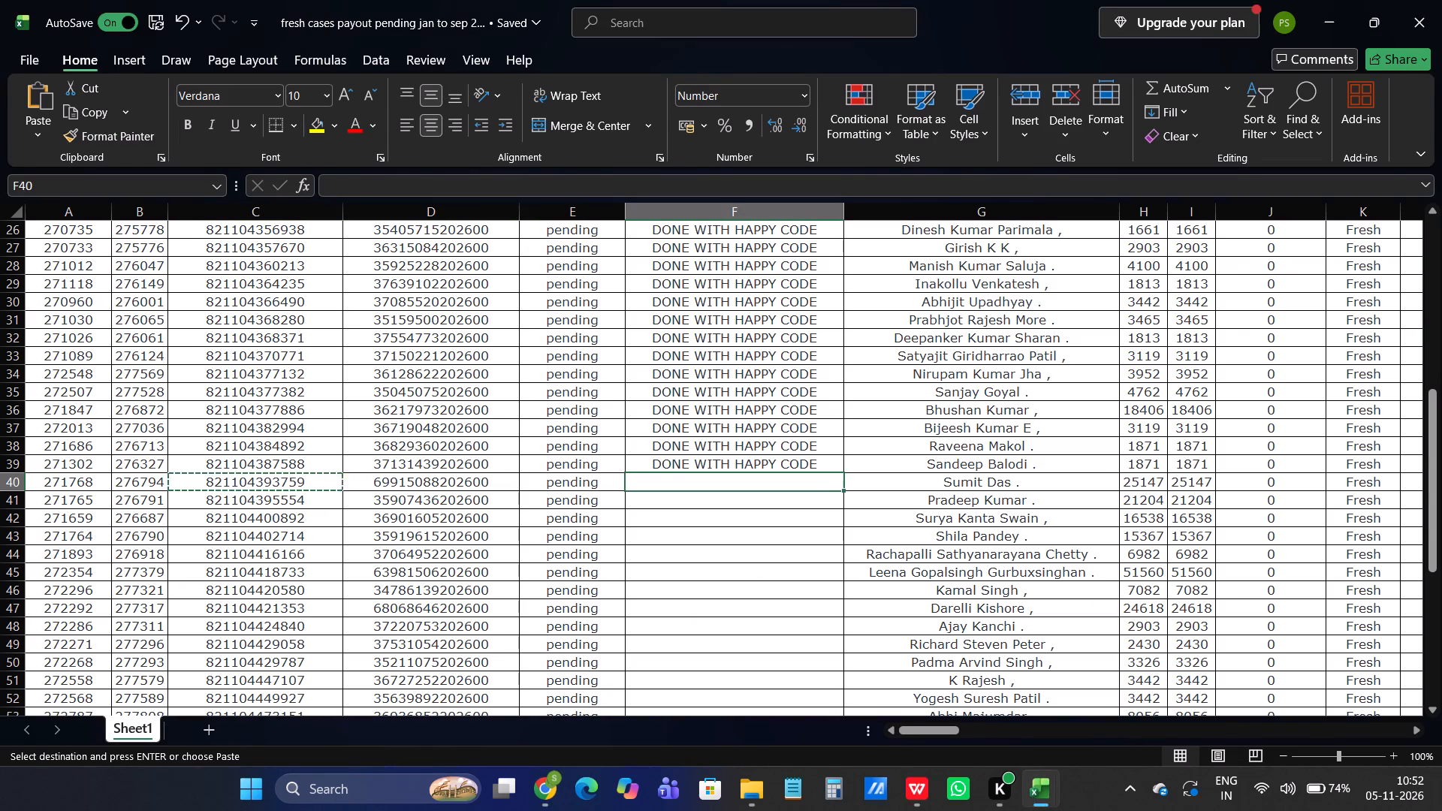
pyautogui.press('Return')
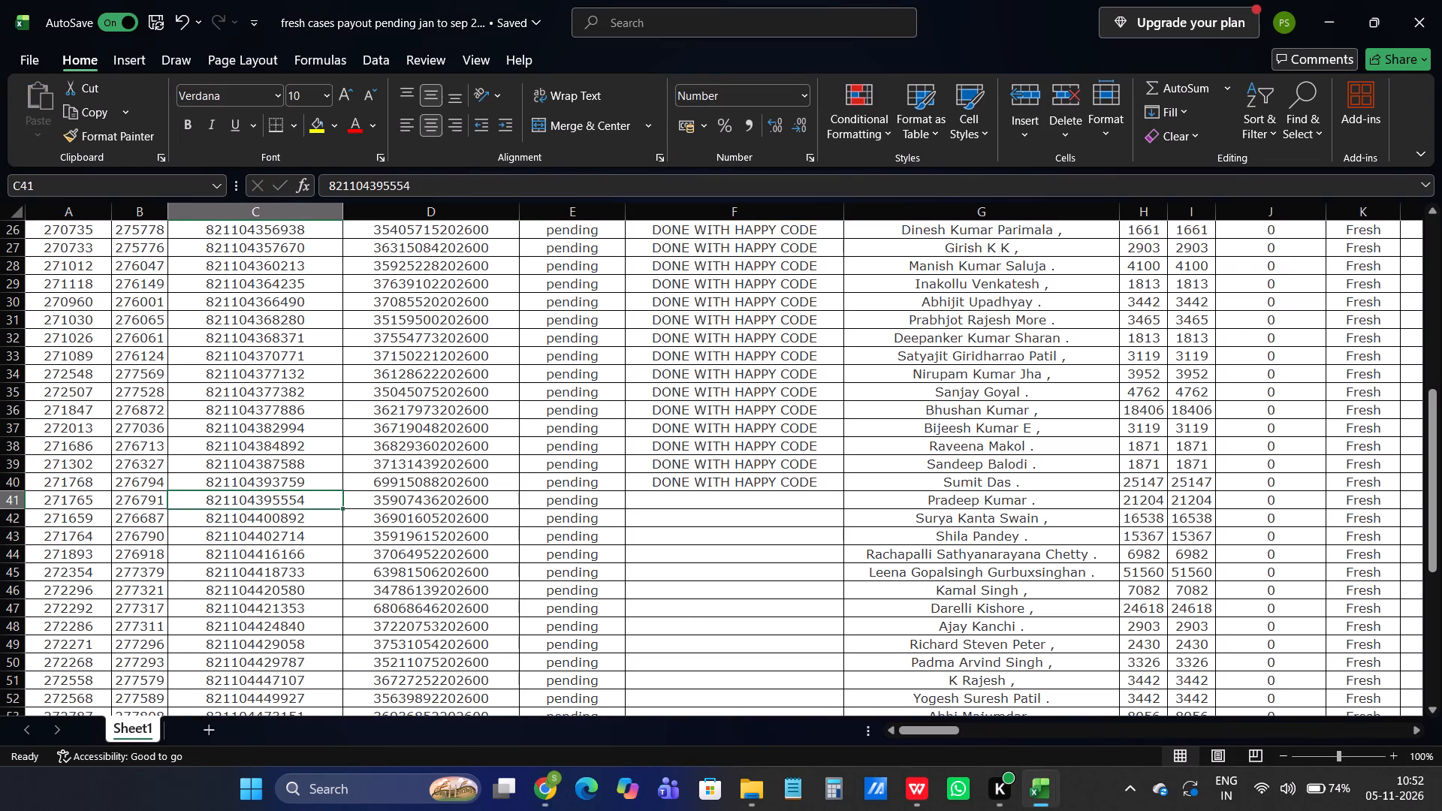
# Copy the APPID from row 41 and search the View Application portal by that Application ID, viewing the case's remarks.
pyautogui.hotkey('ctrl', 'c')
pyautogui.hotkey('alt', 'Tab')
pyautogui.scroll(12, 530, 337)
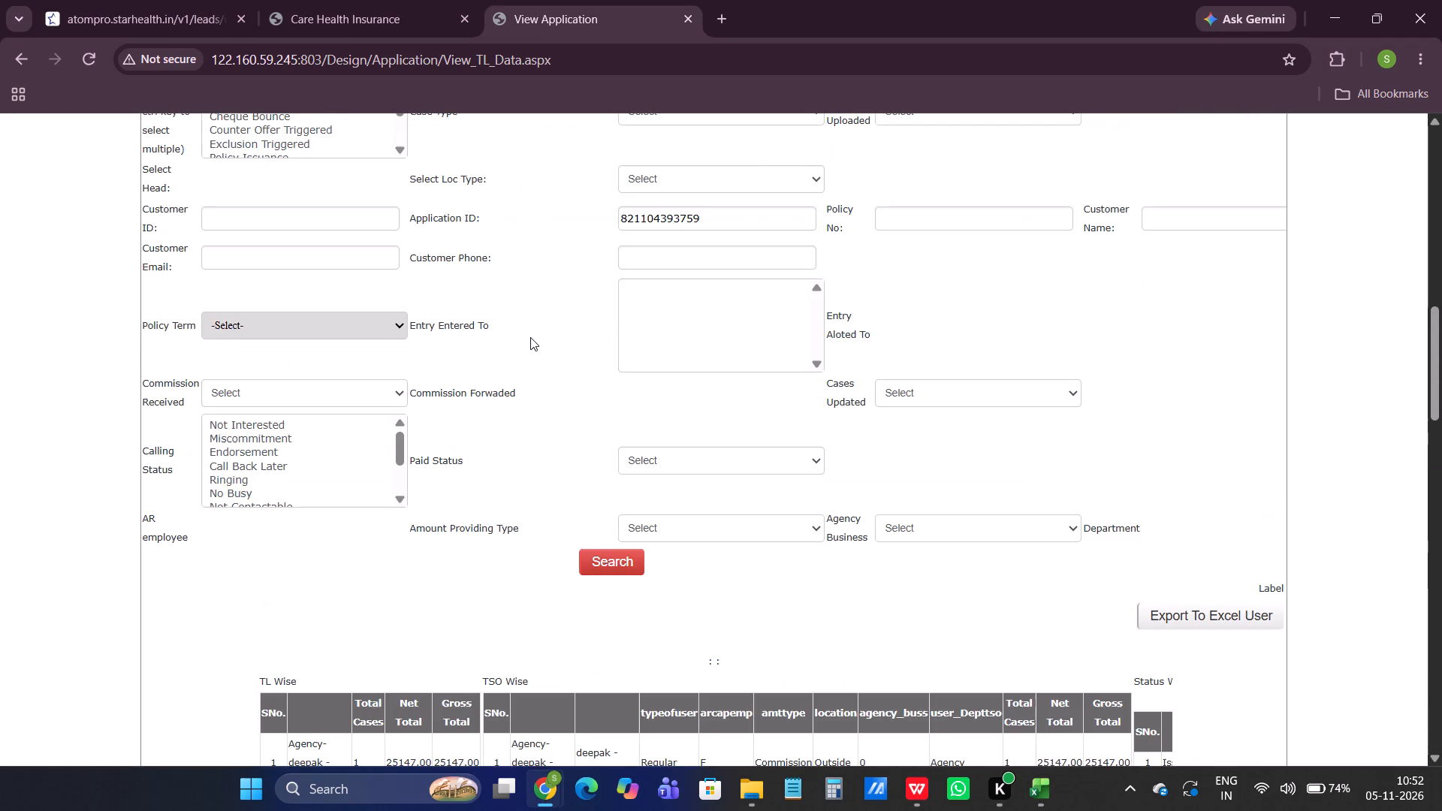
pyautogui.doubleClick(661, 222)
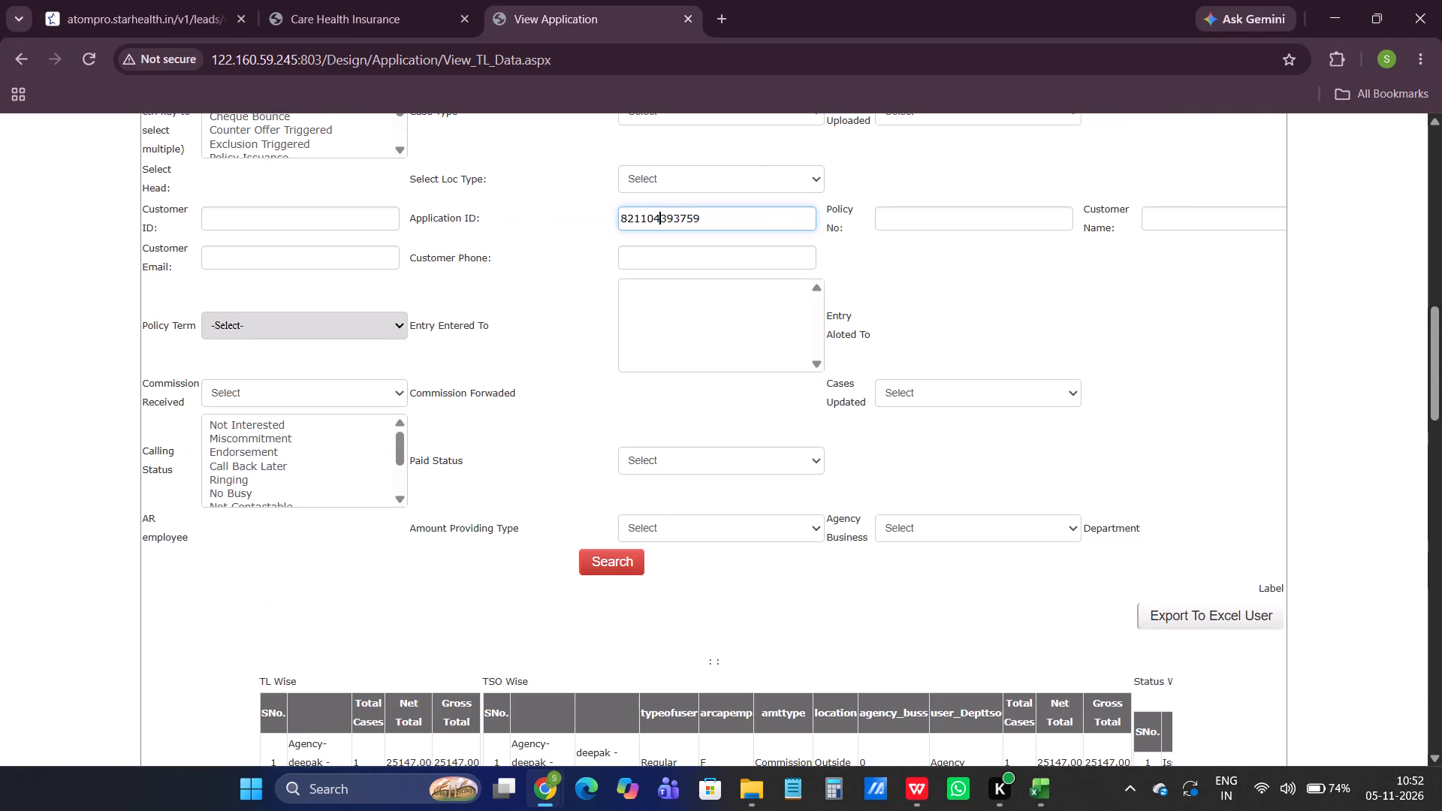
pyautogui.hotkey('ctrl', 'v')
pyautogui.scroll(-2, 561, 286)
pyautogui.click(598, 261)
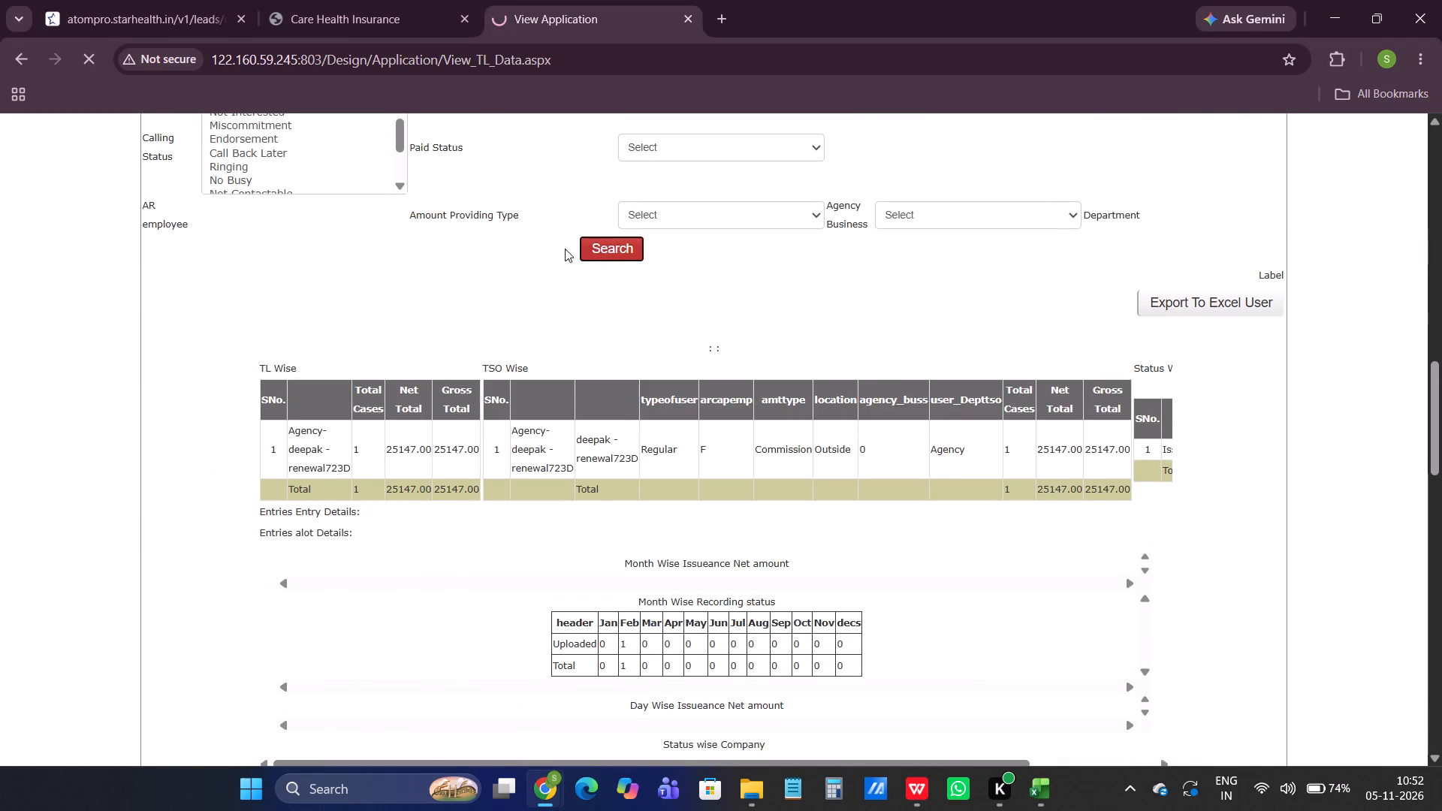
pyautogui.scroll(-20, 499, 246)
pyautogui.scroll(-7, 499, 246)
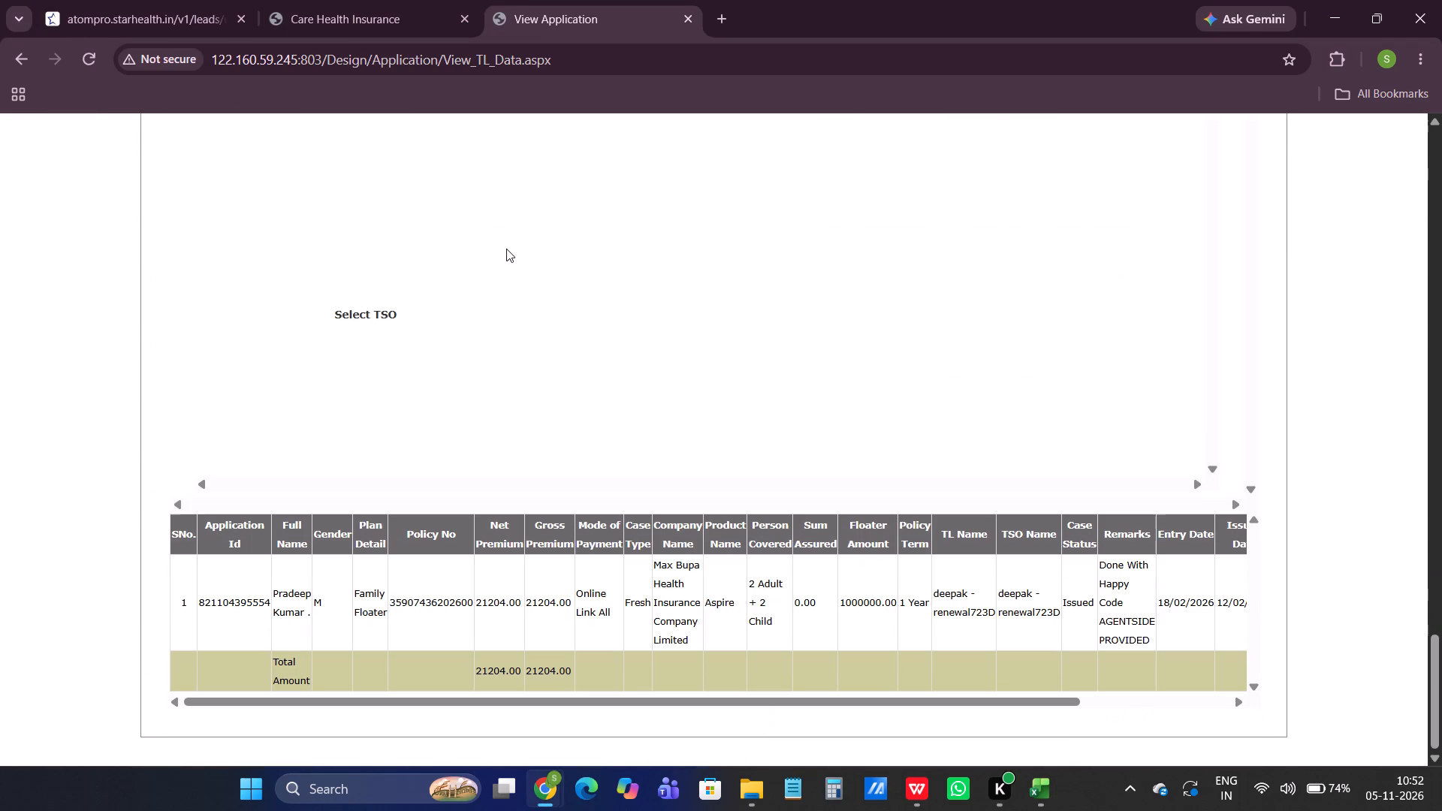
# Return to the payout pending workbook and enter "DONE WITH HAPPY CODE" under remarks on portal in row 41.
pyautogui.hotkey('alt', 'Tab')
pyautogui.press('Tab')
pyautogui.press('Tab')
pyautogui.press('Tab')
pyautogui.press('d')
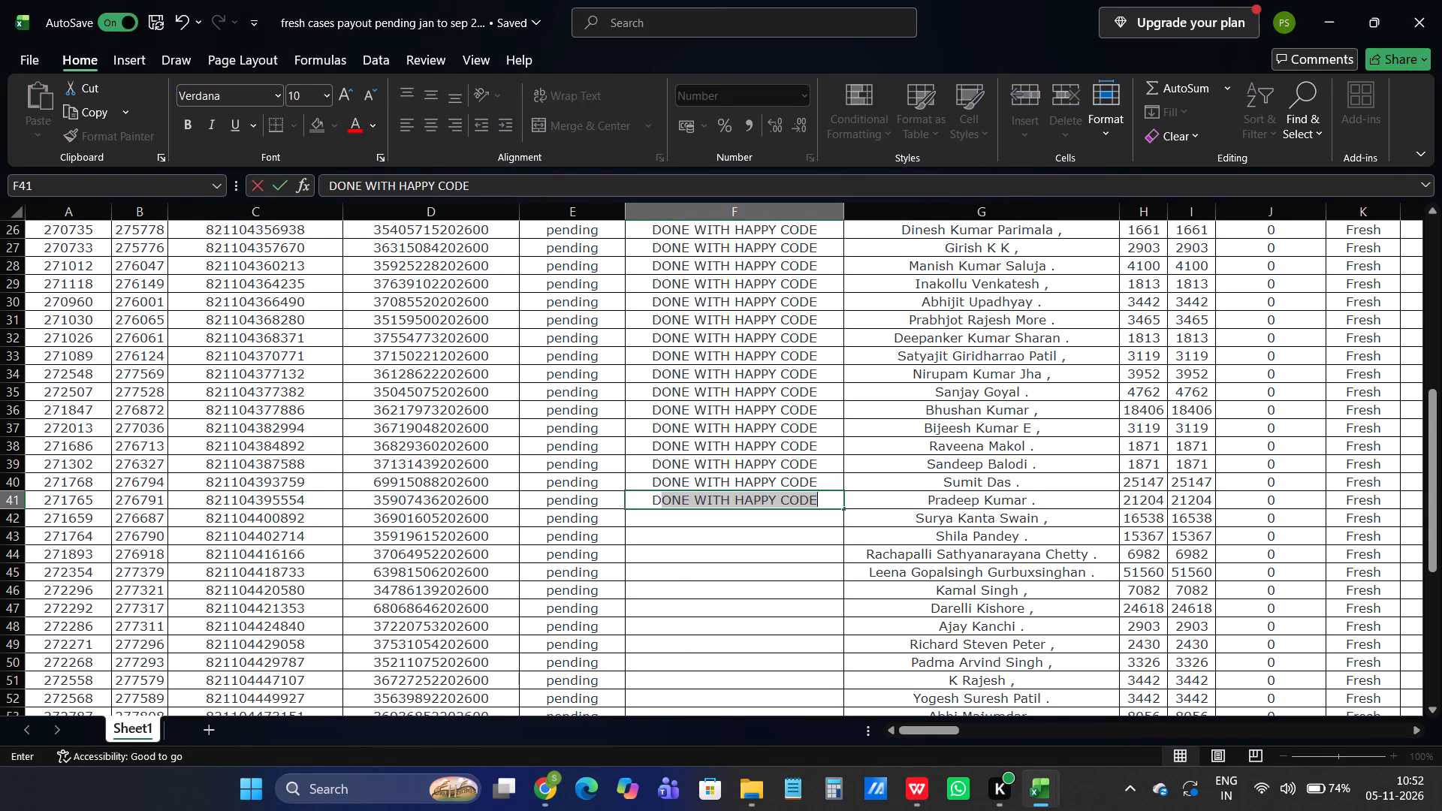
pyautogui.press('Return')
# Copy the APPID from row 42 and search the View Application portal by that Application ID, viewing the case's remarks.
pyautogui.hotkey('ctrl', 'c')
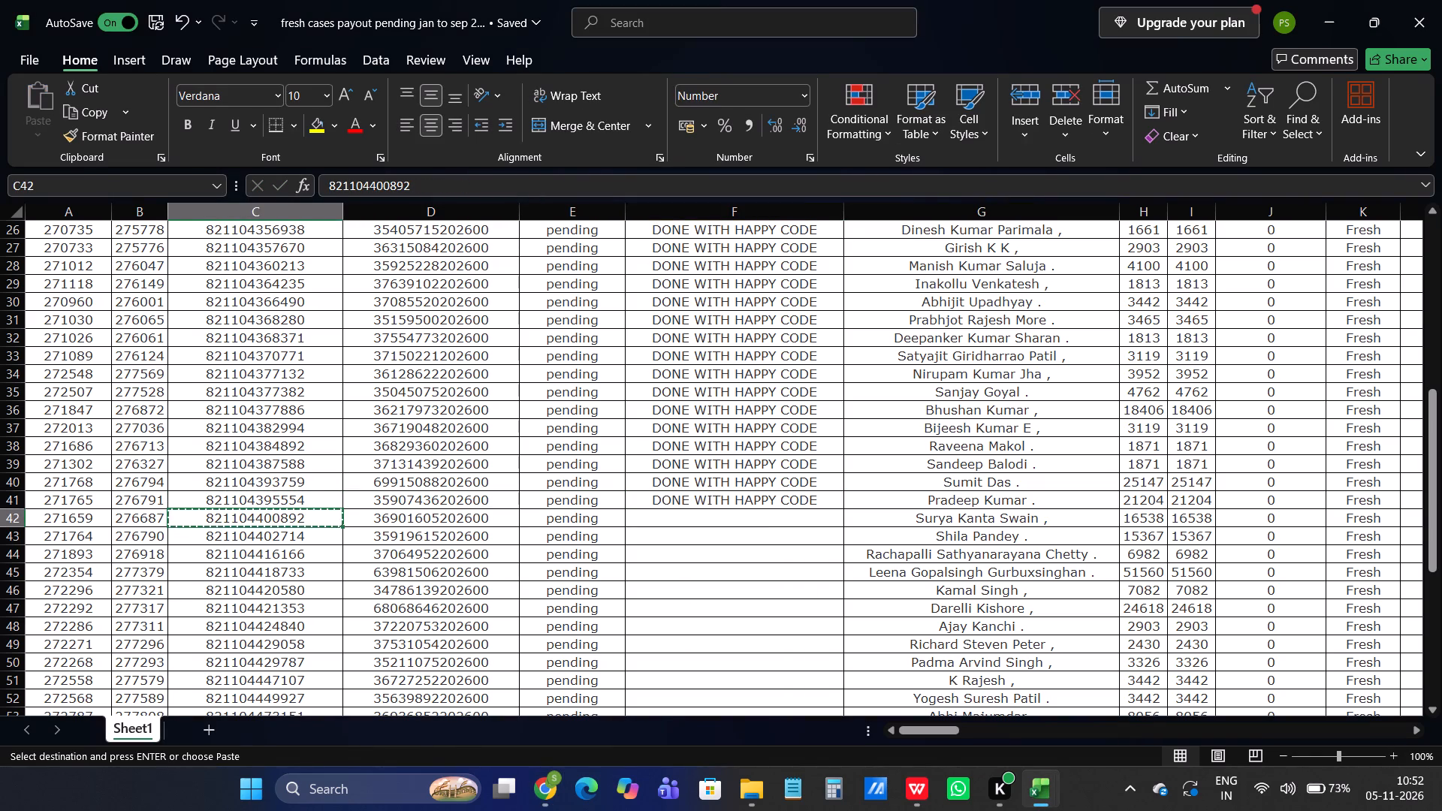
pyautogui.hotkey('alt', 'Tab')
pyautogui.scroll(16, 478, 367)
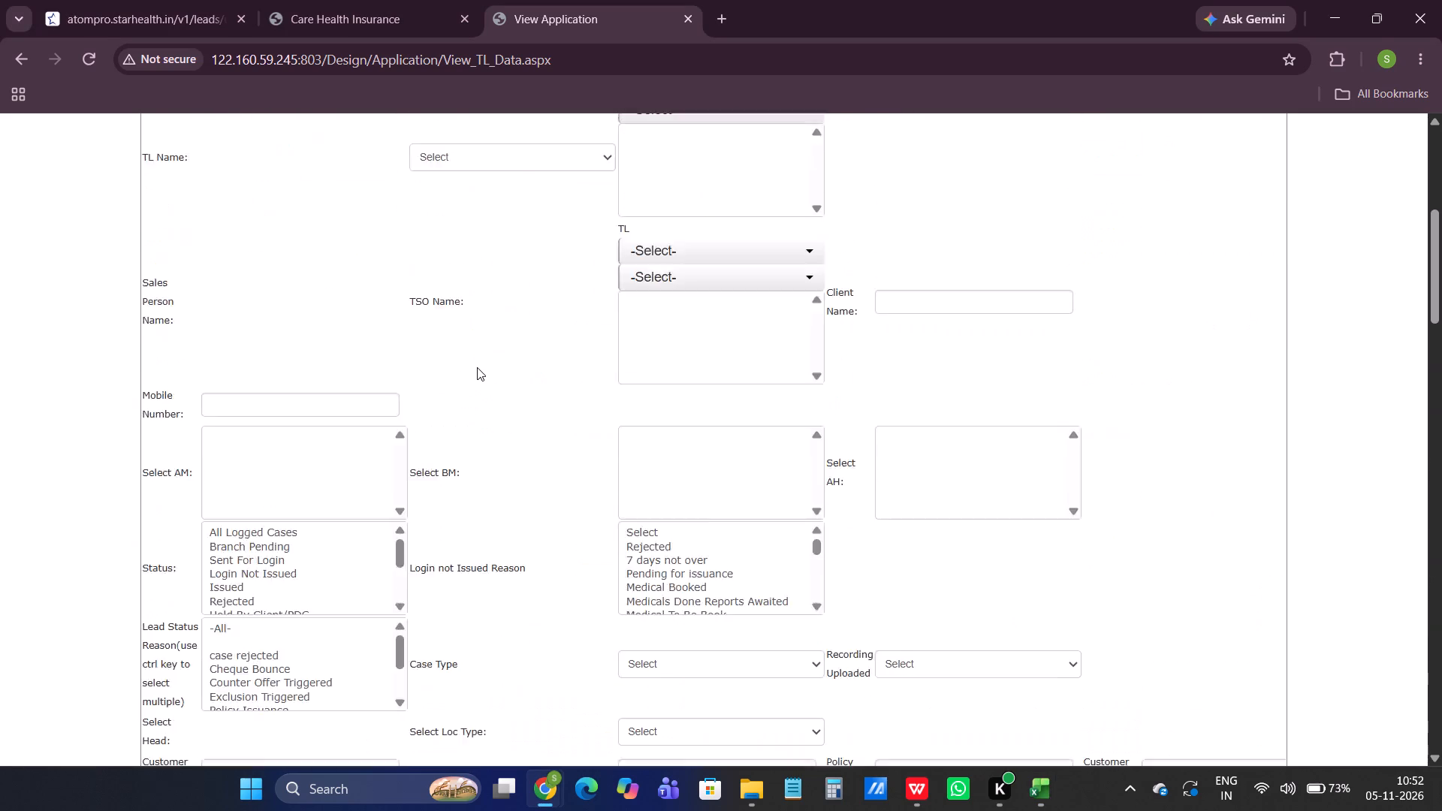
pyautogui.scroll(-4, 477, 365)
pyautogui.doubleClick(668, 219)
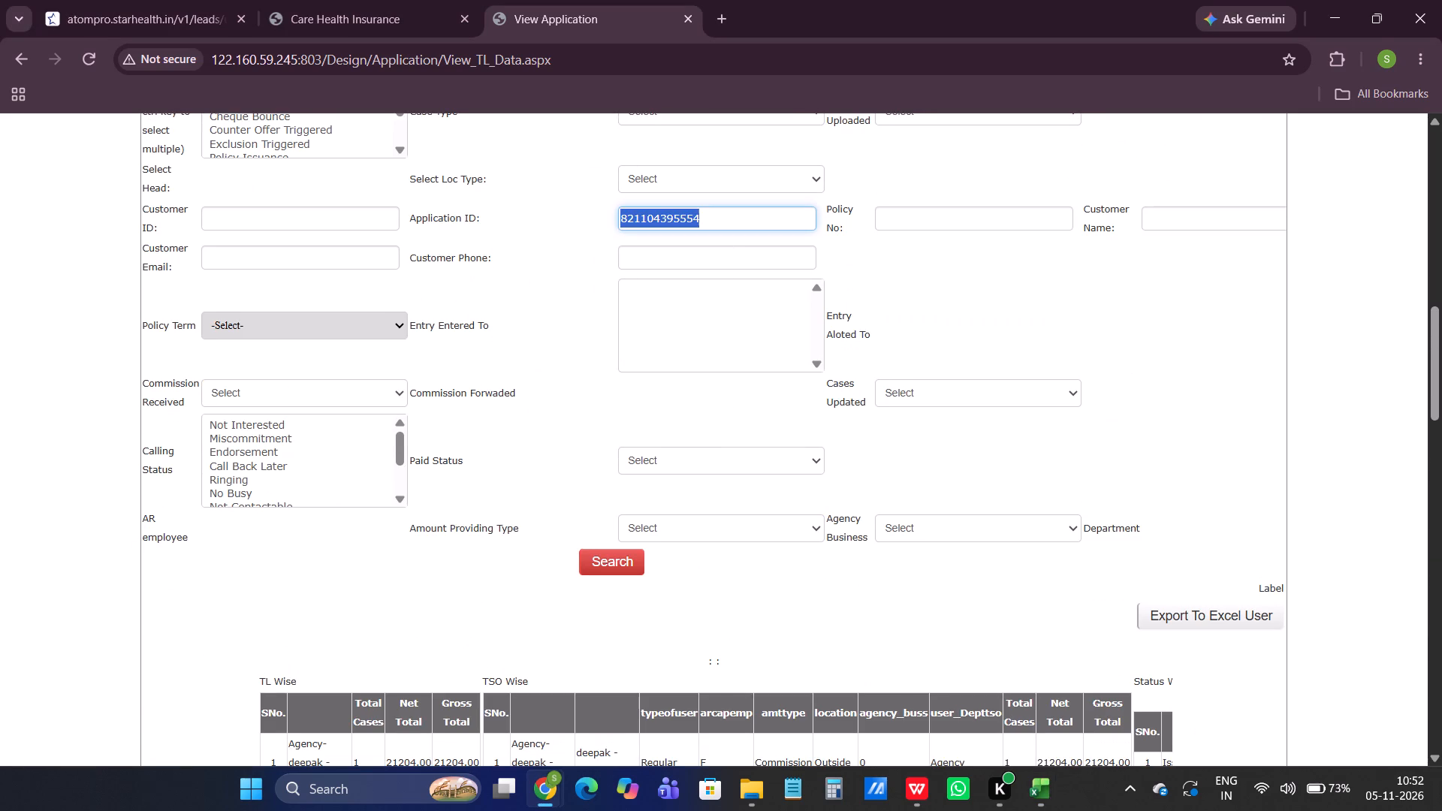
pyautogui.hotkey('ctrl', 'v')
pyautogui.scroll(-2, 570, 272)
pyautogui.click(592, 244)
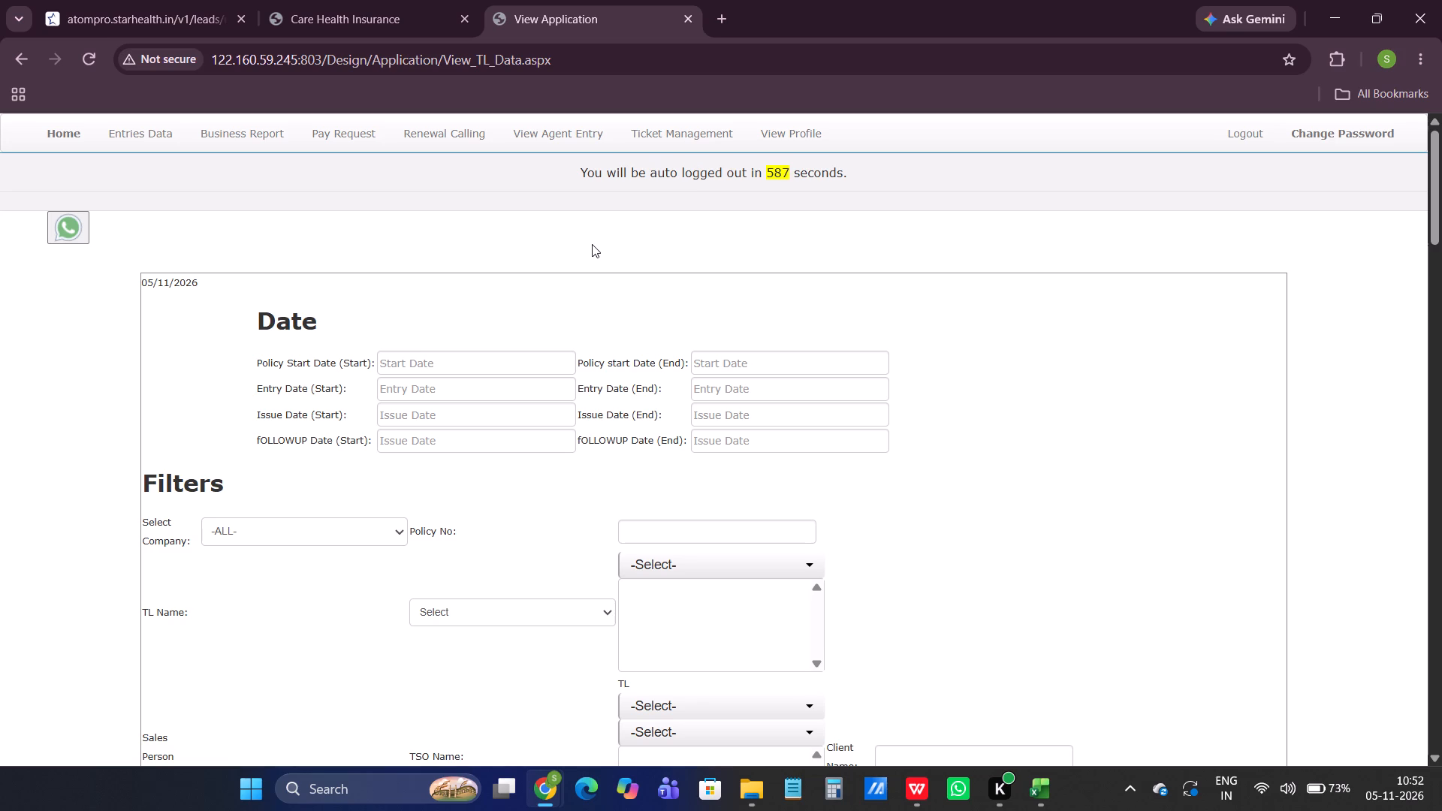
pyautogui.scroll(-18, 592, 244)
pyautogui.scroll(-9, 592, 244)
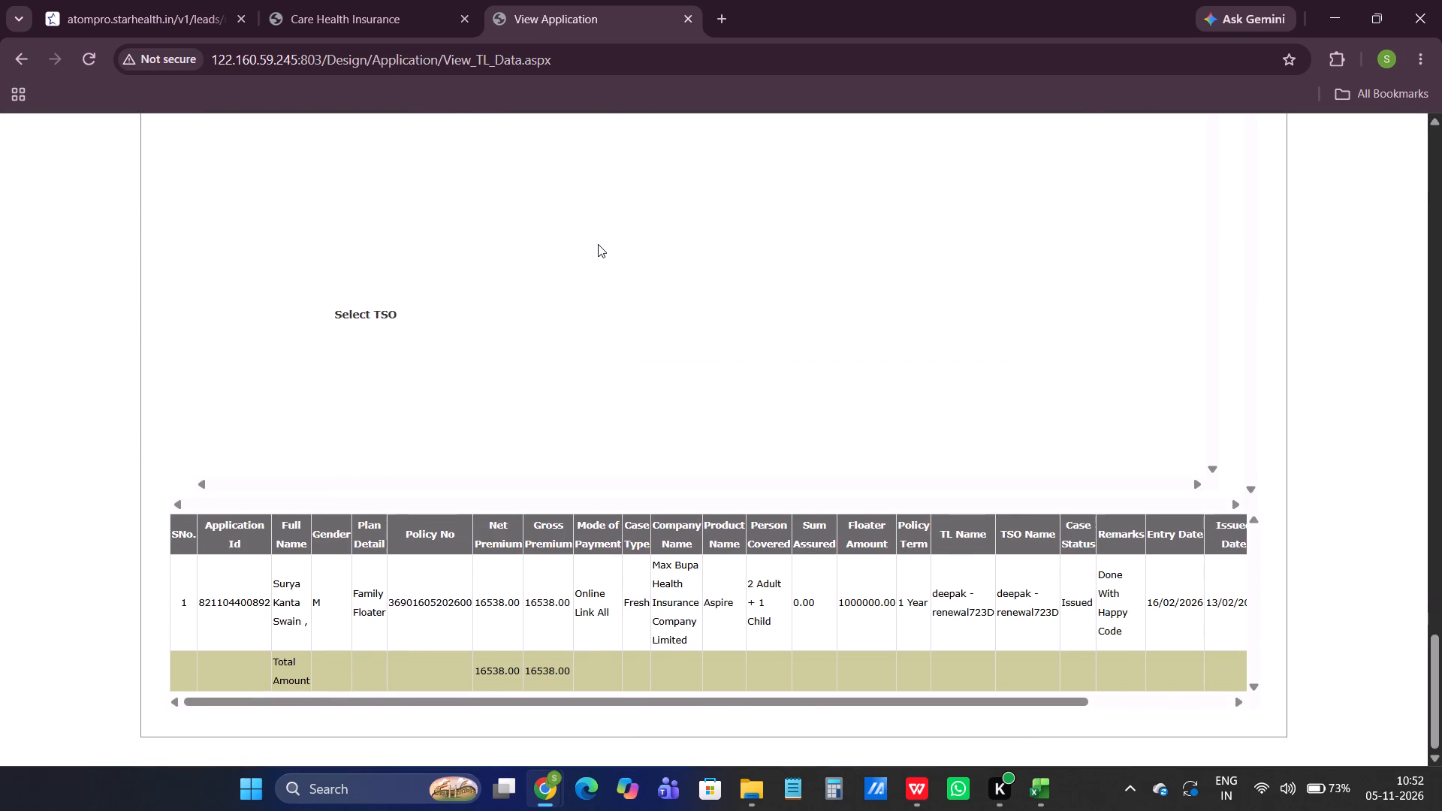
# Return to the payout pending workbook and enter "DONE WITH HAPPY CODE" under remarks on portal in row 42.
pyautogui.hotkey('alt', 'Tab')
pyautogui.press('Tab')
pyautogui.press('Tab')
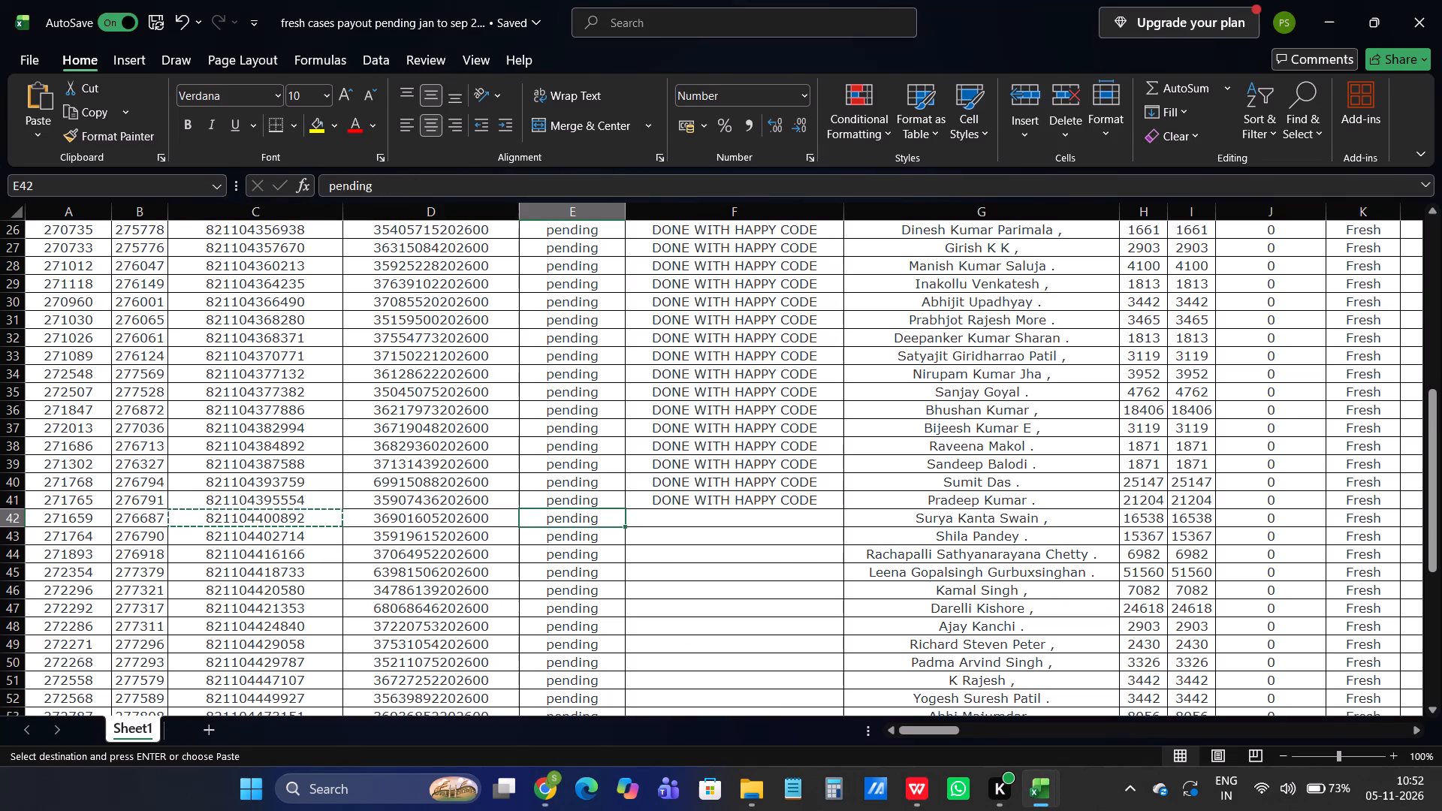
pyautogui.press('Tab')
pyautogui.press('s')
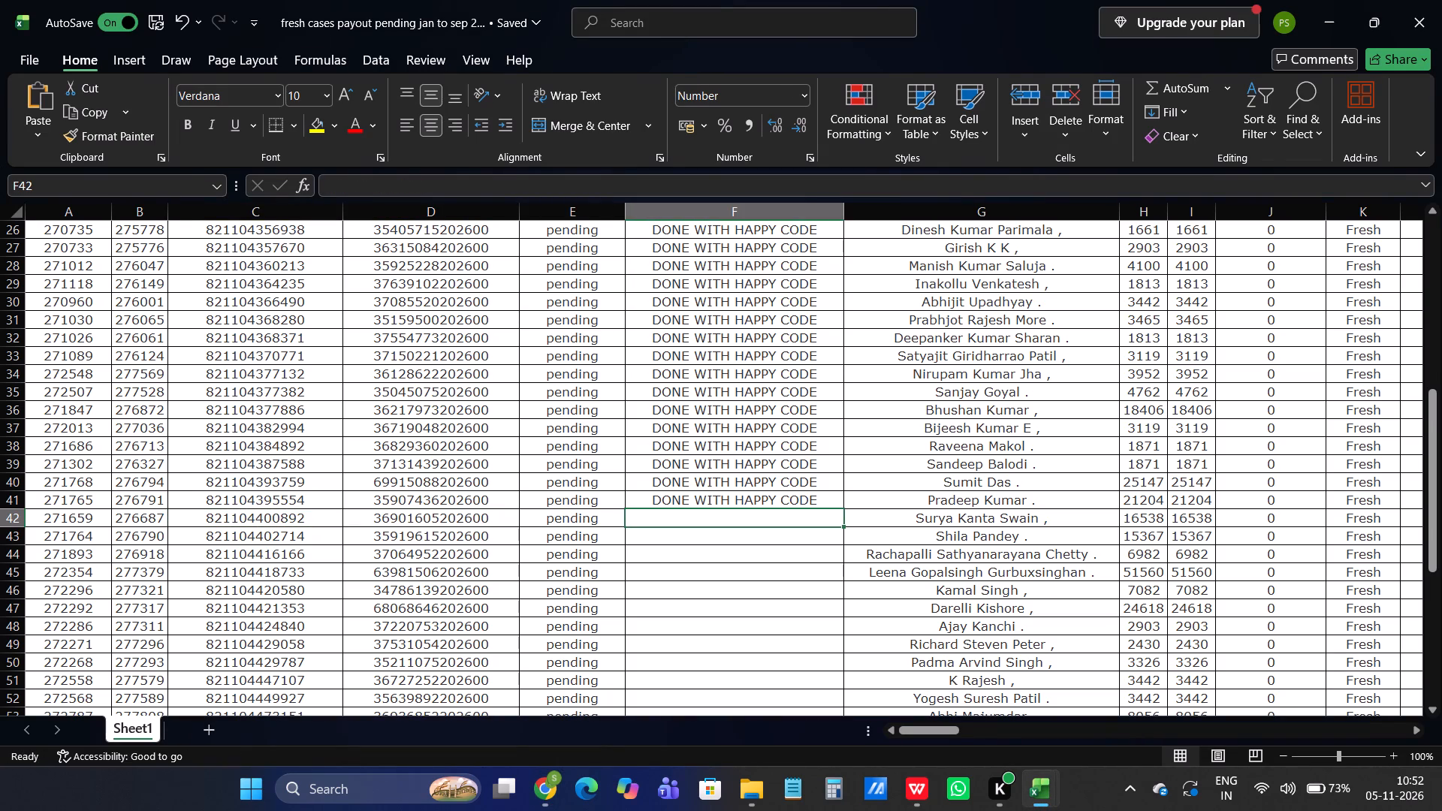
pyautogui.press('BackSpace')
pyautogui.press('d')
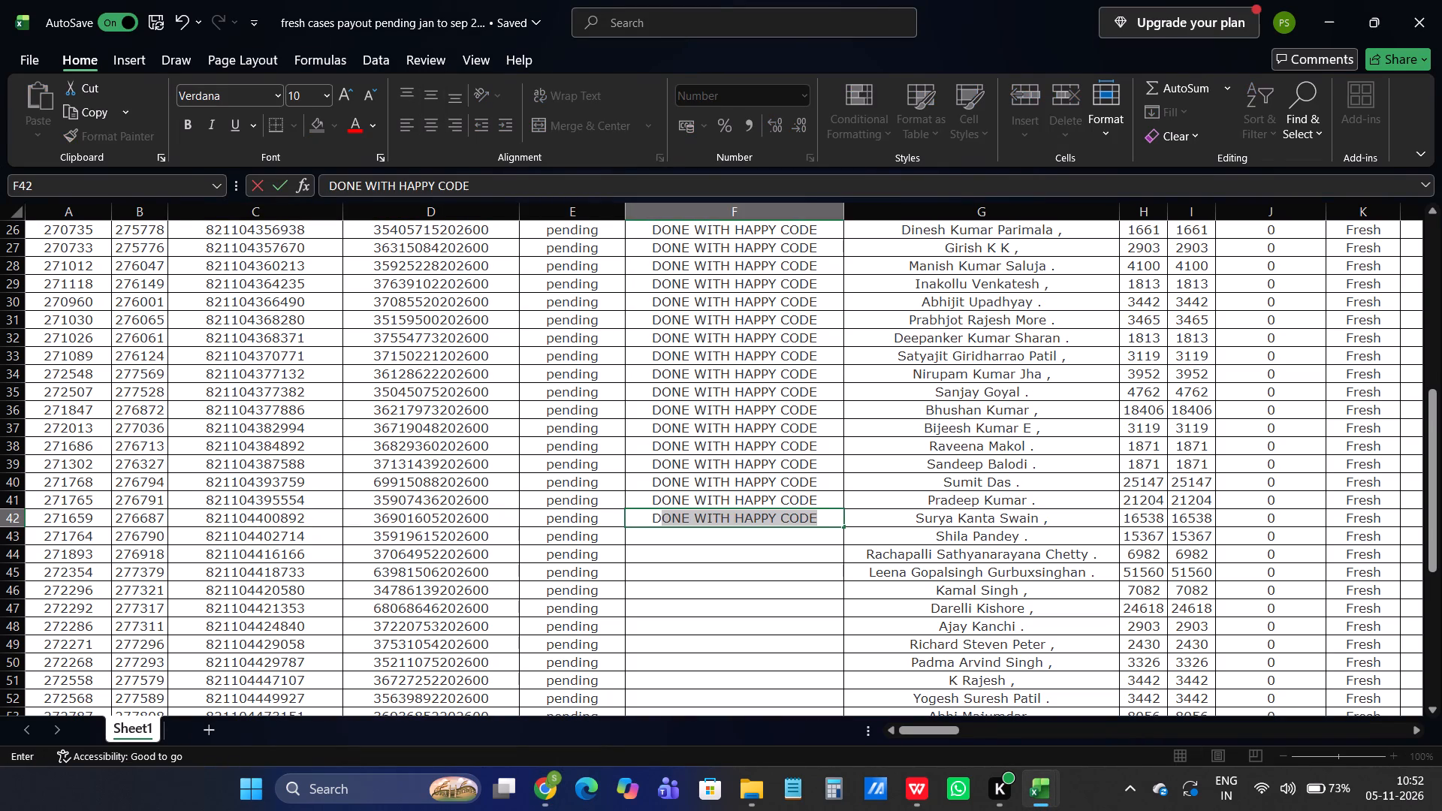
pyautogui.press('Return')
# Copy the APPID from row 43 and search the View Application portal by that Application ID, viewing the case's remarks.
pyautogui.hotkey('ctrl', 'c')
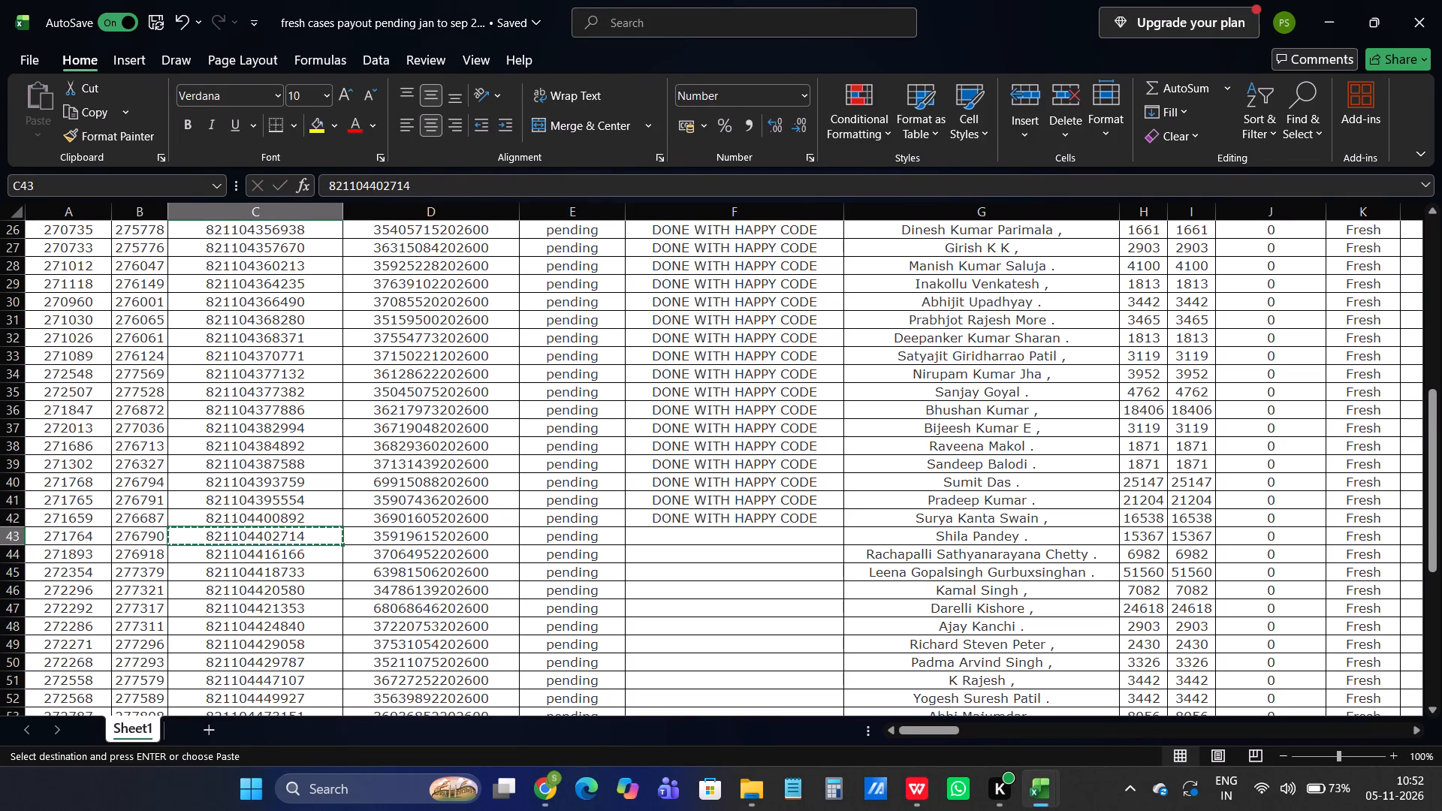
pyautogui.hotkey('alt', 'Tab')
pyautogui.scroll(13, 551, 322)
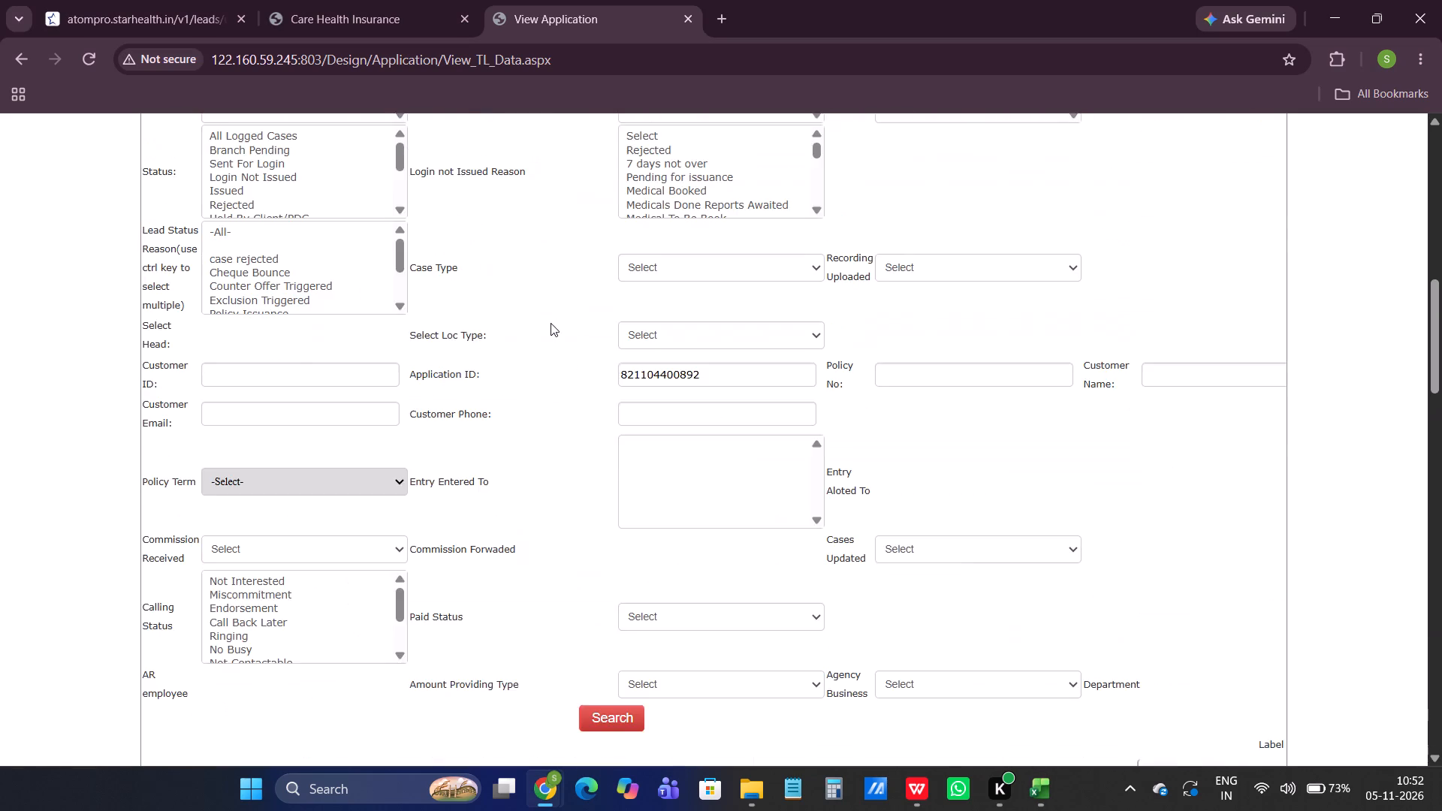
pyautogui.scroll(-2, 551, 323)
pyautogui.scroll(1, 689, 249)
pyautogui.doubleClick(676, 216)
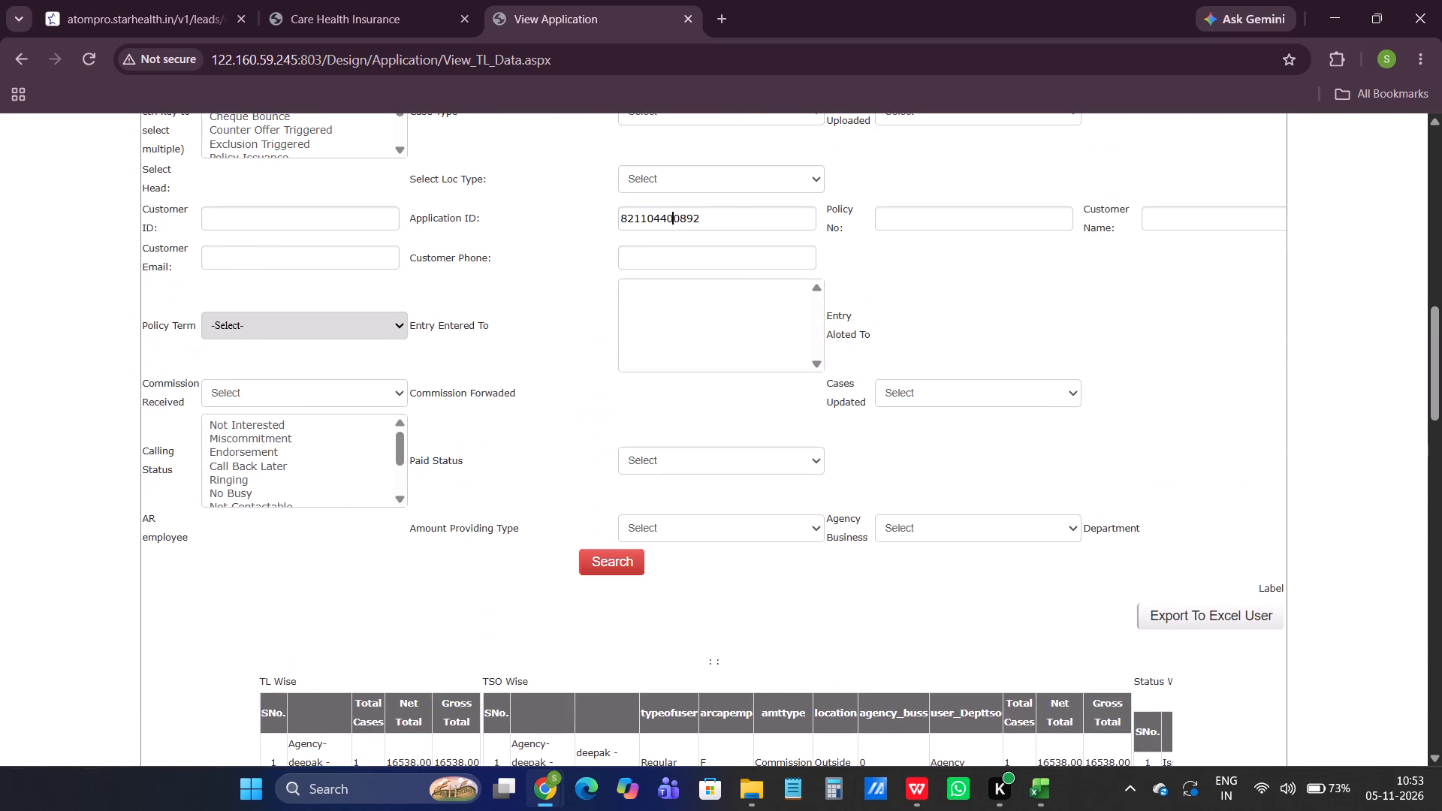
pyautogui.hotkey('ctrl', 'v')
pyautogui.scroll(-2, 550, 289)
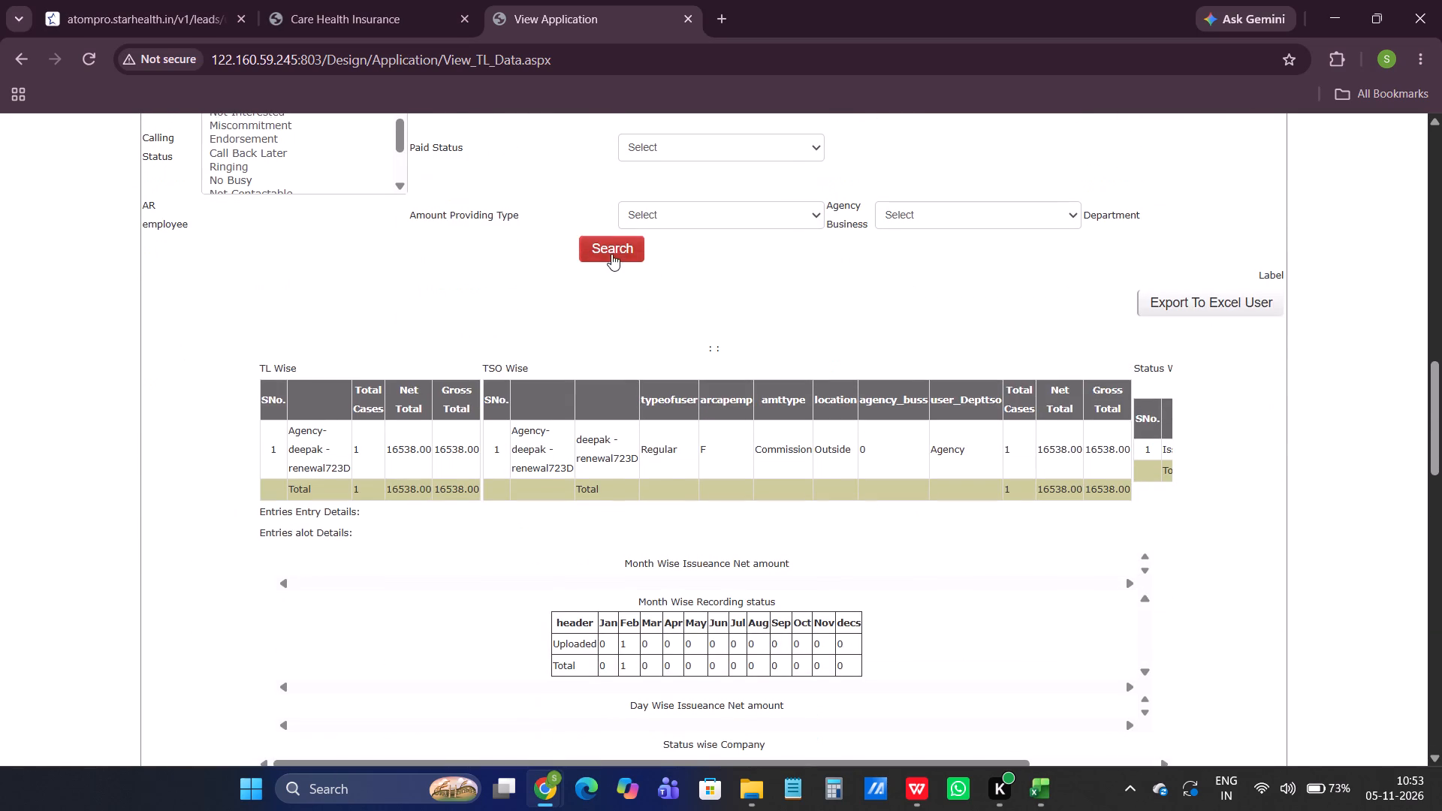
pyautogui.click(611, 254)
pyautogui.scroll(-20, 514, 273)
pyautogui.scroll(-12, 514, 273)
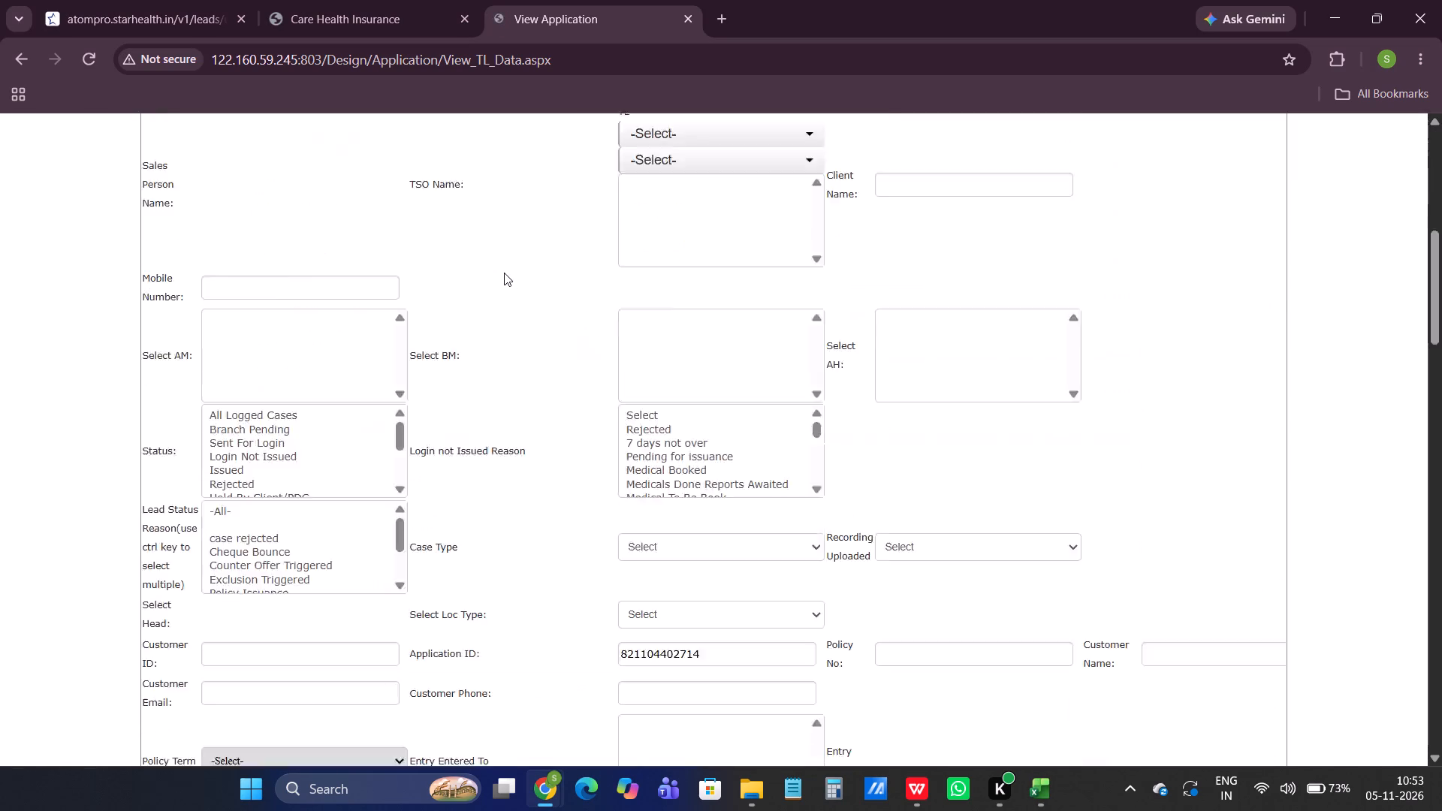
pyautogui.scroll(-15, 504, 273)
# Return to the payout pending workbook and enter "DONE WITH HAPPY CODE" under remarks on portal in row 43.
pyautogui.hotkey('alt', 'Tab')
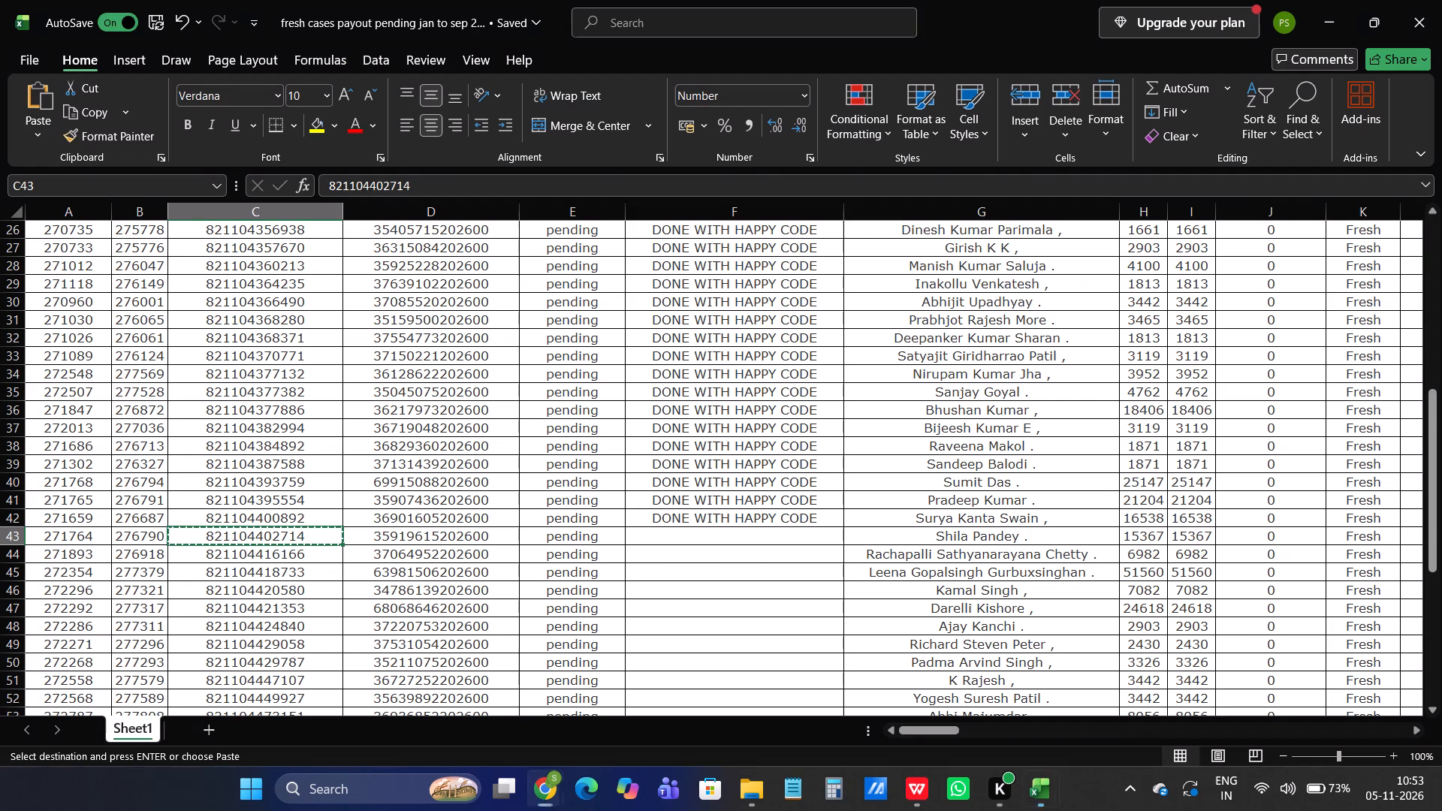
pyautogui.press('Tab')
pyautogui.press('Tab')
pyautogui.press('Tab')
pyautogui.press('d')
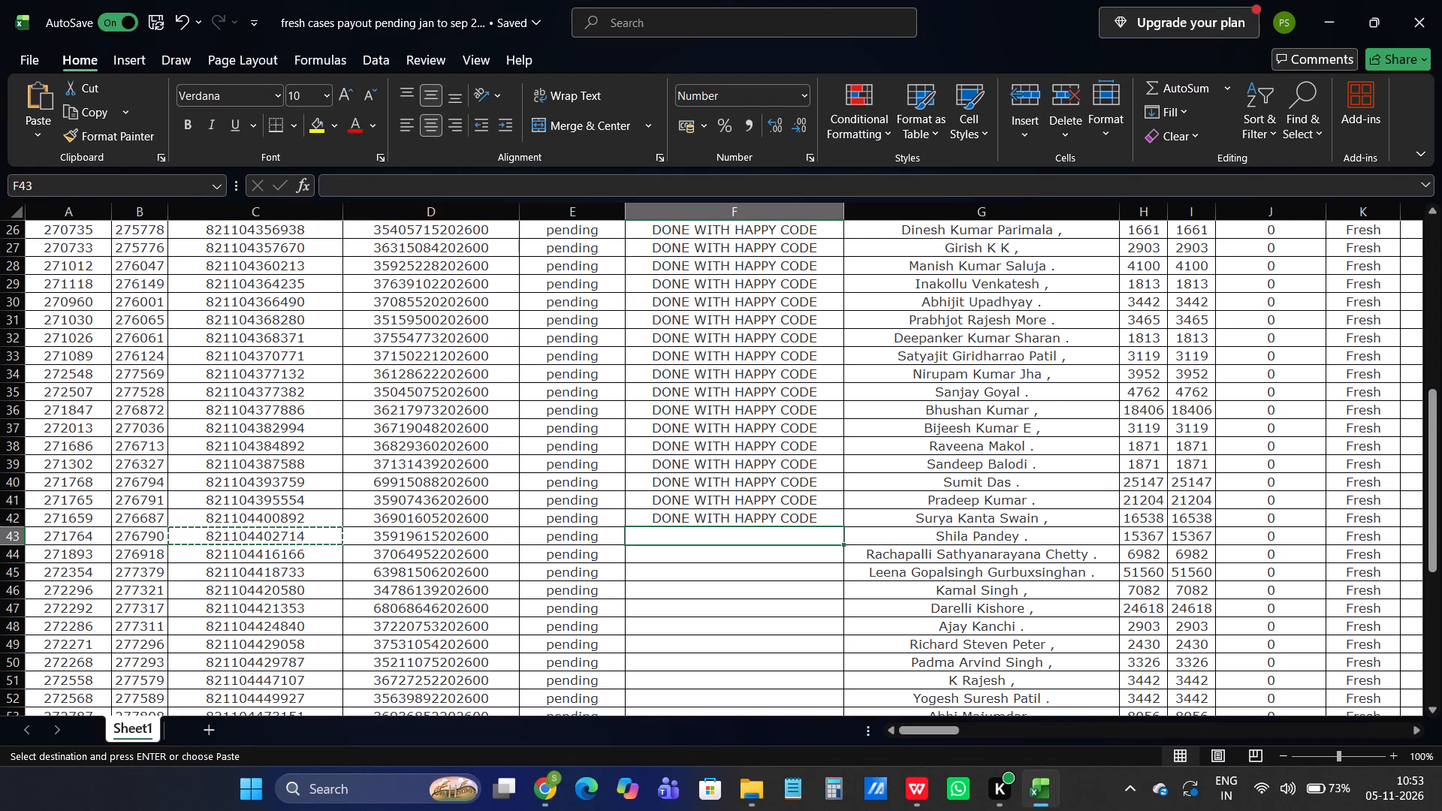
pyautogui.press('Return')
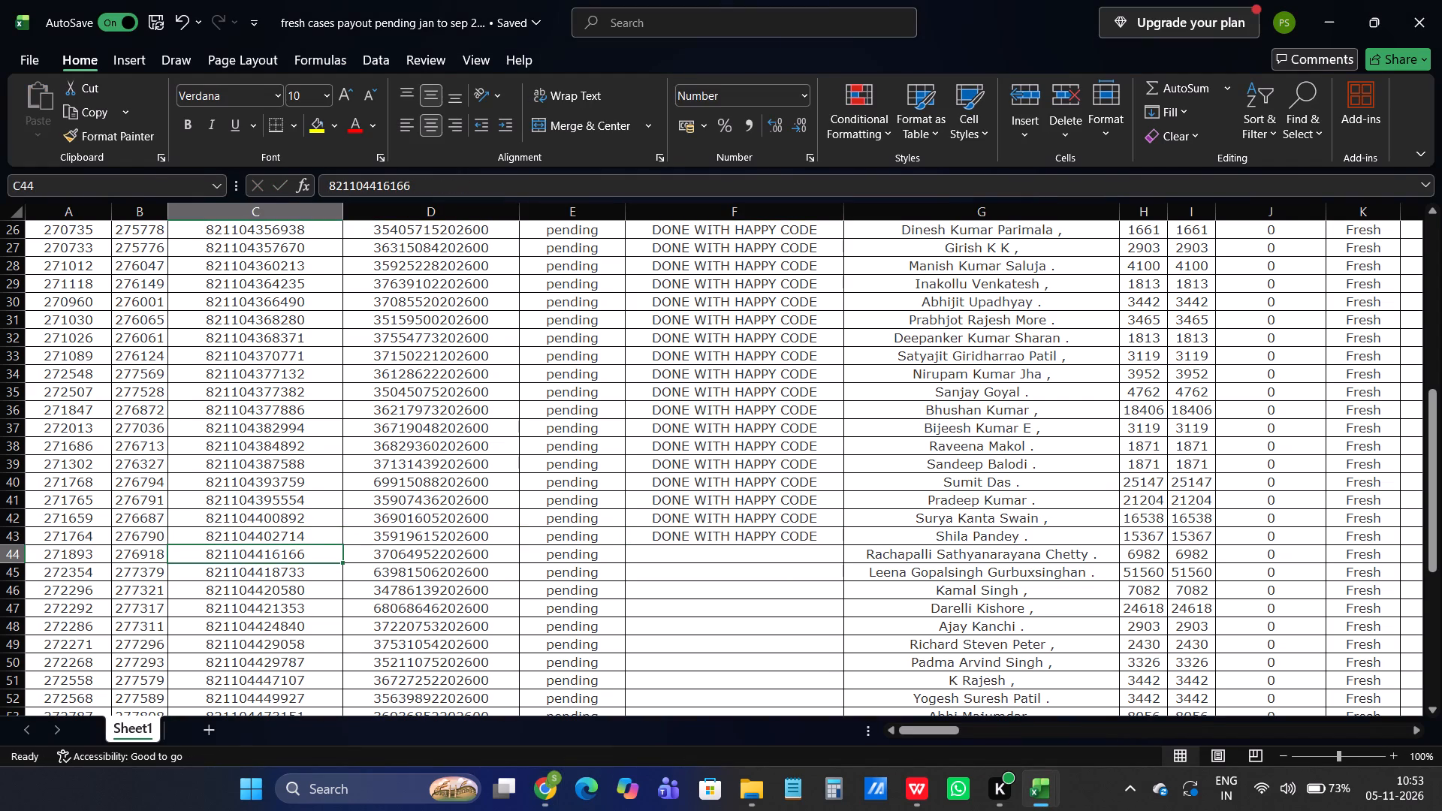
# Copy the APPID from row 44 and search the View Application portal by that Application ID, viewing the case's remarks.
pyautogui.hotkey('ctrl', 'c')
pyautogui.hotkey('alt', 'Tab')
pyautogui.scroll(12, 504, 274)
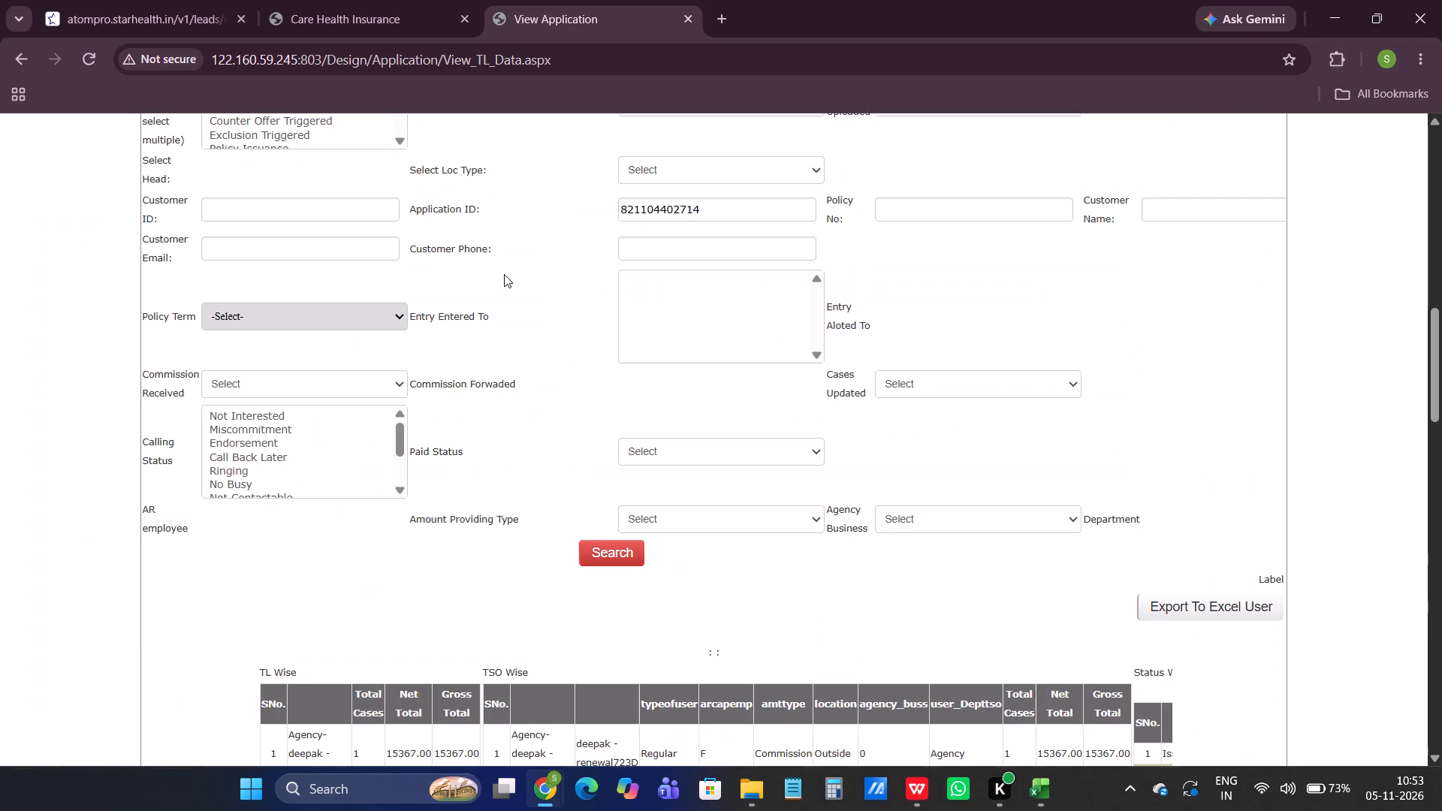
pyautogui.doubleClick(677, 224)
pyautogui.doubleClick(674, 224)
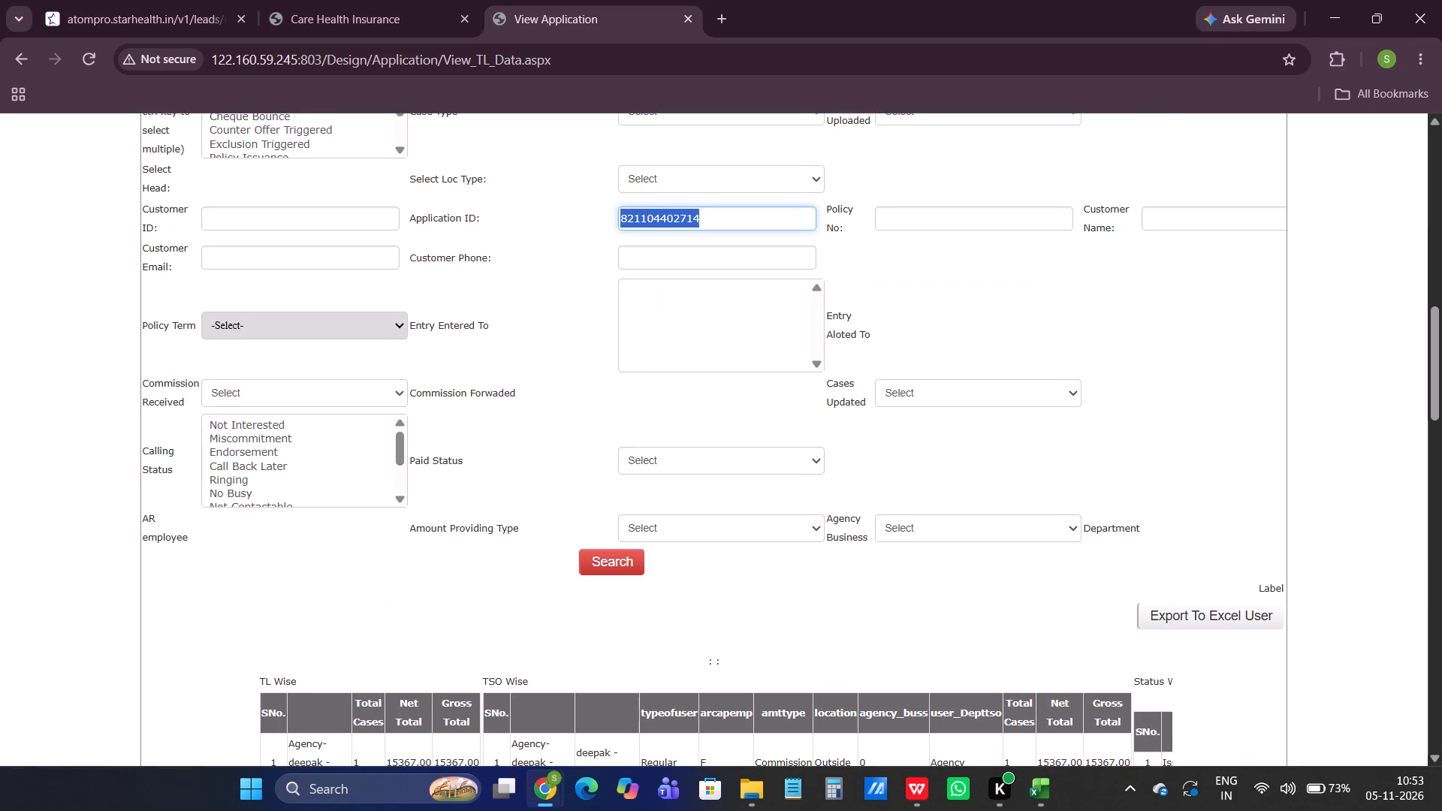
pyautogui.hotkey('ctrl', 'v')
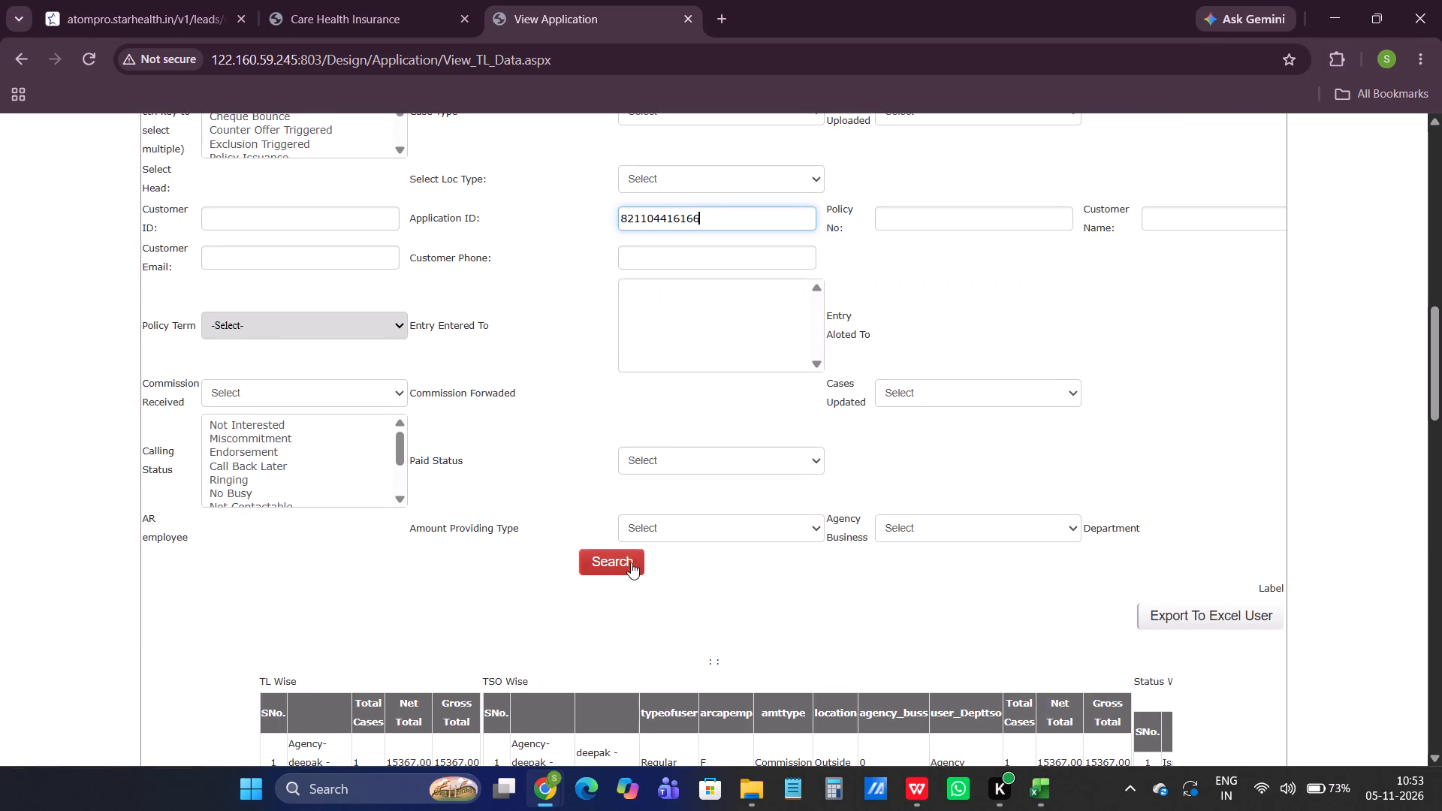
pyautogui.click(631, 562)
pyautogui.scroll(-8, 497, 422)
pyautogui.scroll(-20, 528, 381)
pyautogui.scroll(-7, 528, 381)
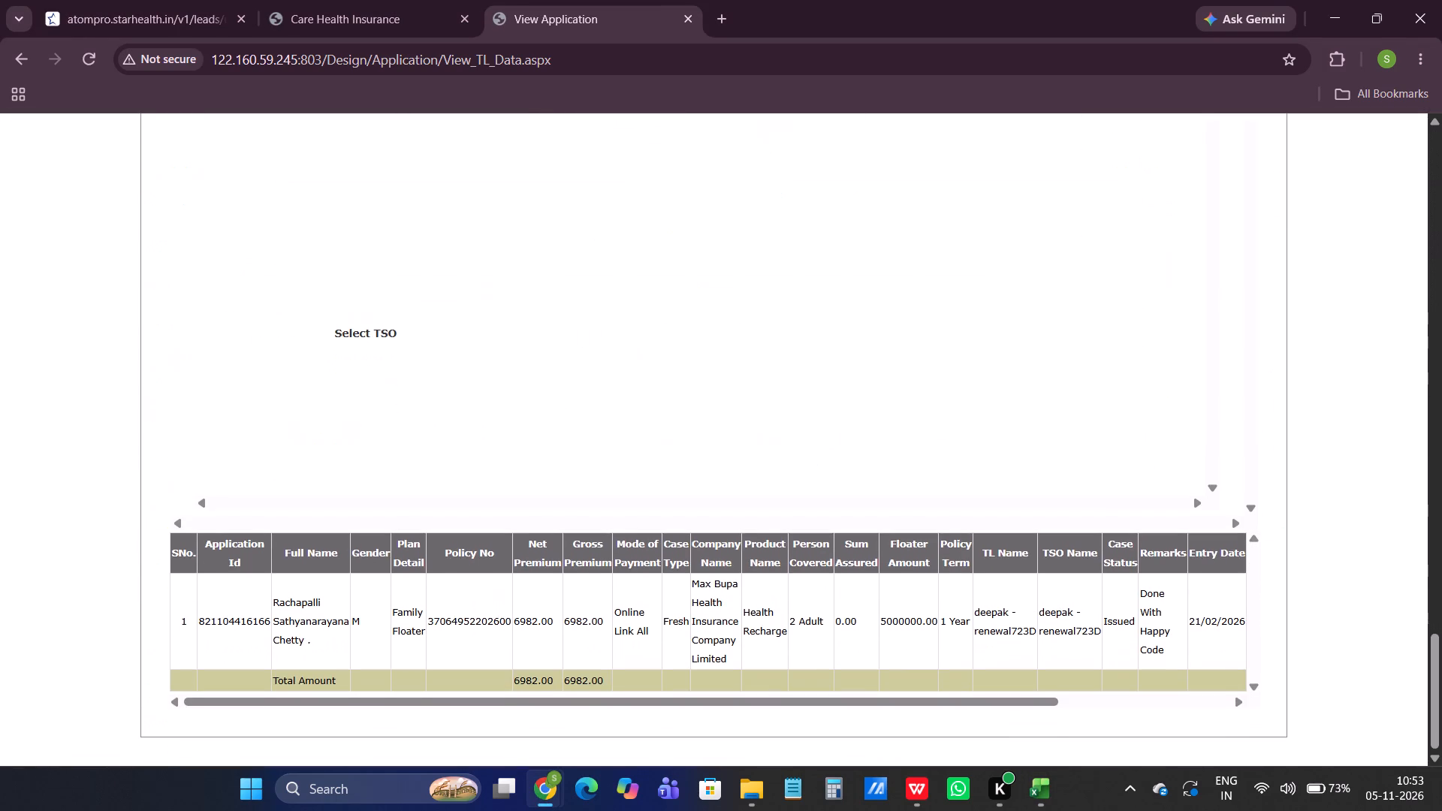
# Return to the payout pending workbook and enter "DONE WITH HAPPY CODE" under remarks on portal in row 44.
pyautogui.hotkey('alt', 'Tab')
pyautogui.press('Tab')
pyautogui.press('Tab')
pyautogui.press('Tab')
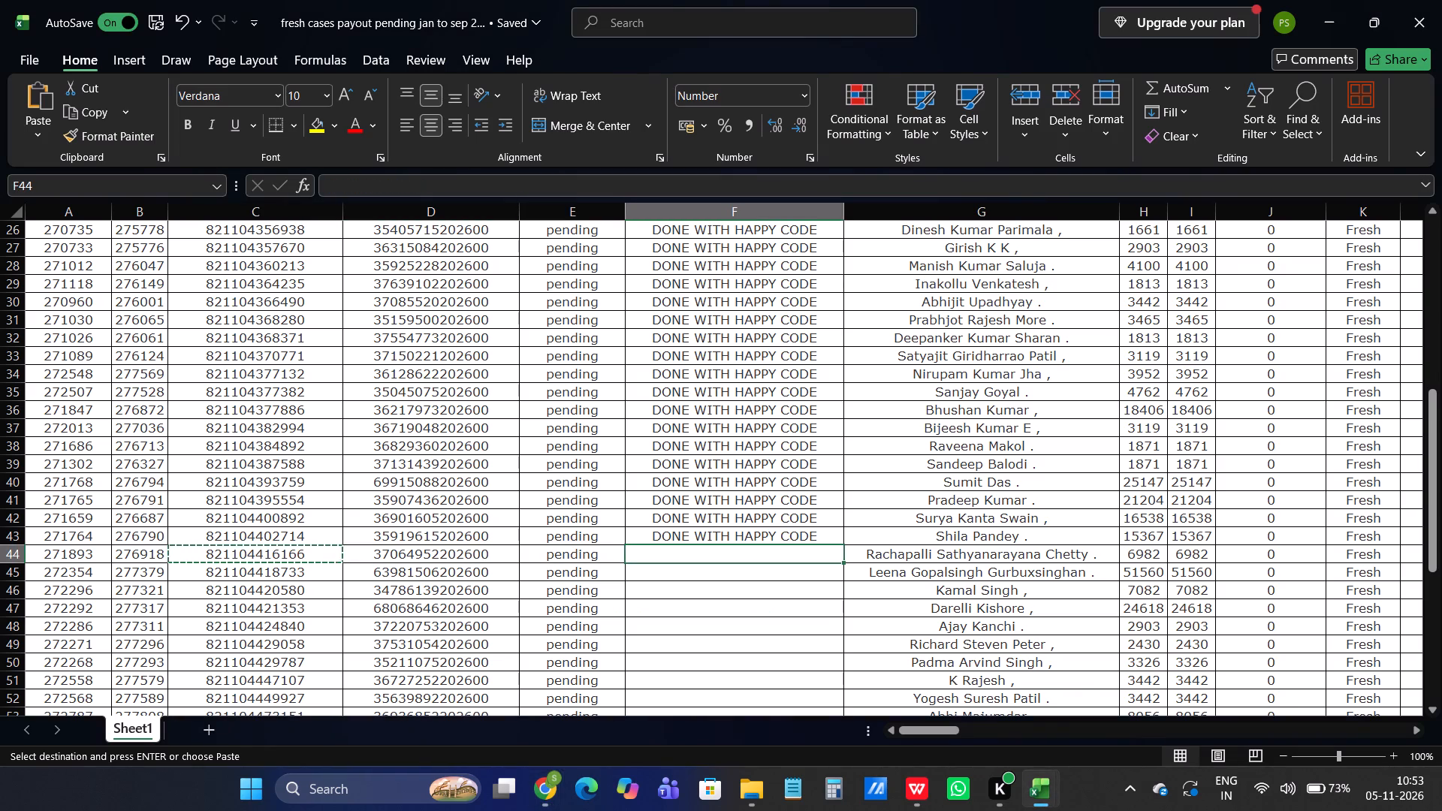
pyautogui.press('d')
pyautogui.press('Return')
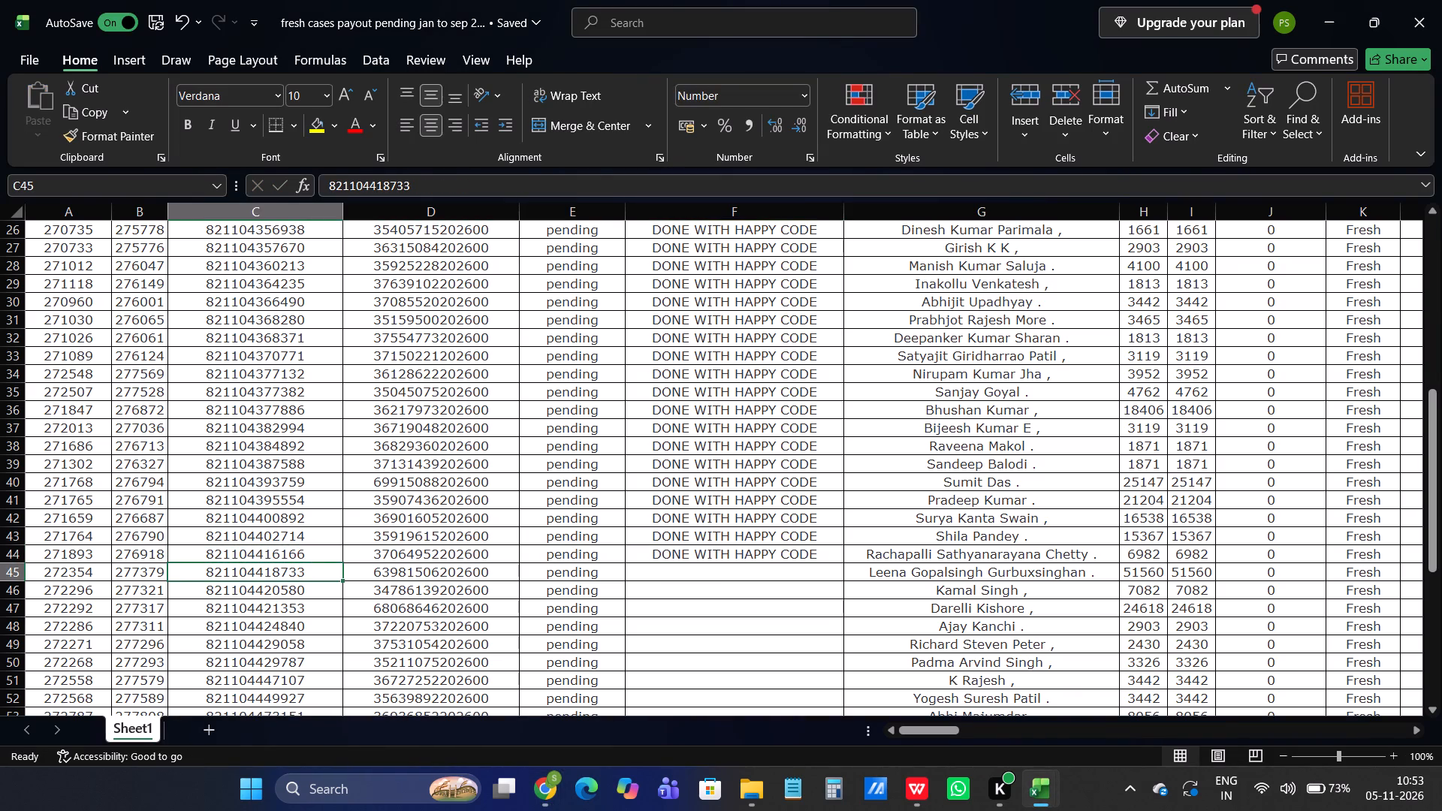
# Copy the APPID from row 45 and search the View Application portal by that Application ID.
pyautogui.hotkey('ctrl', 'c')
pyautogui.hotkey('alt', 'Tab')
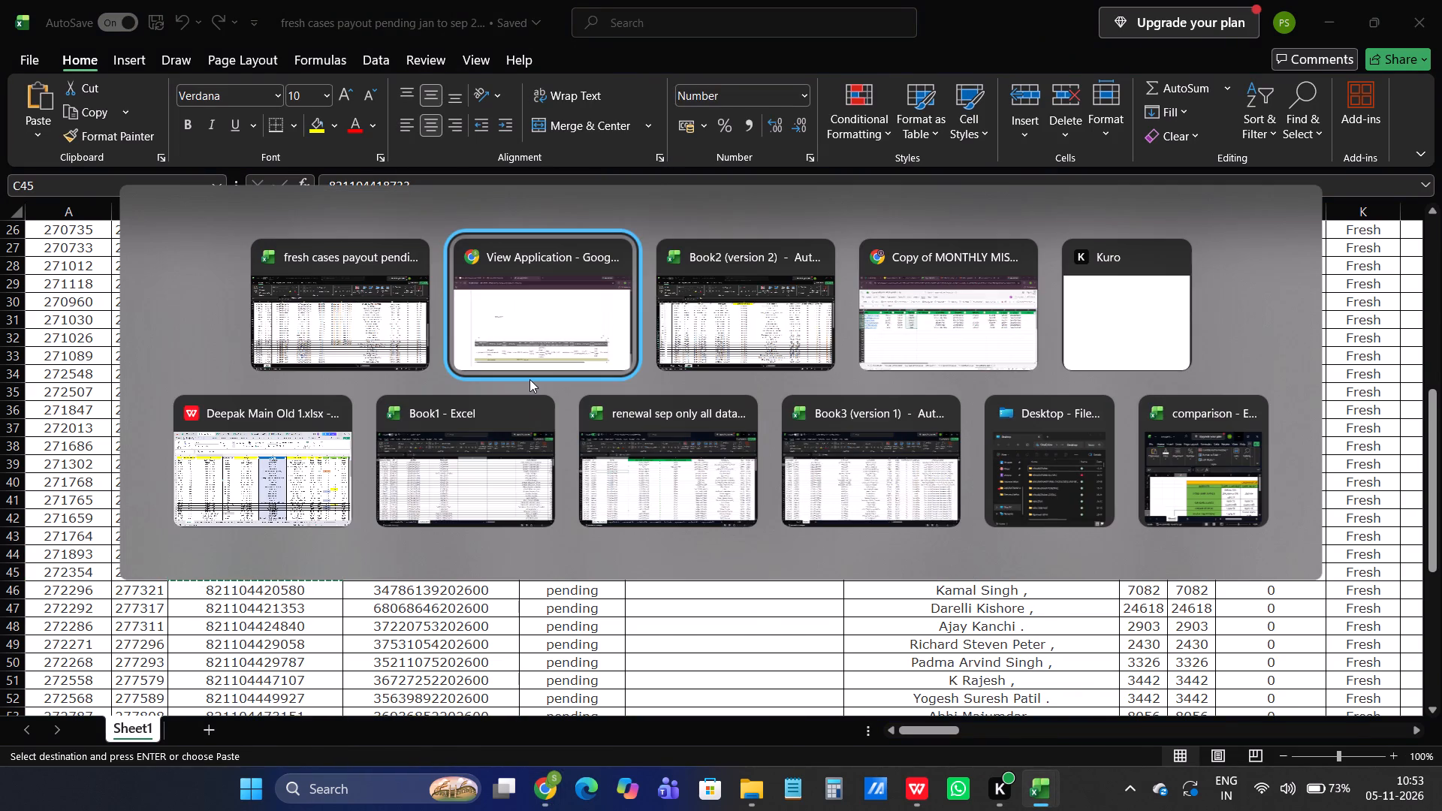
pyautogui.scroll(15, 529, 379)
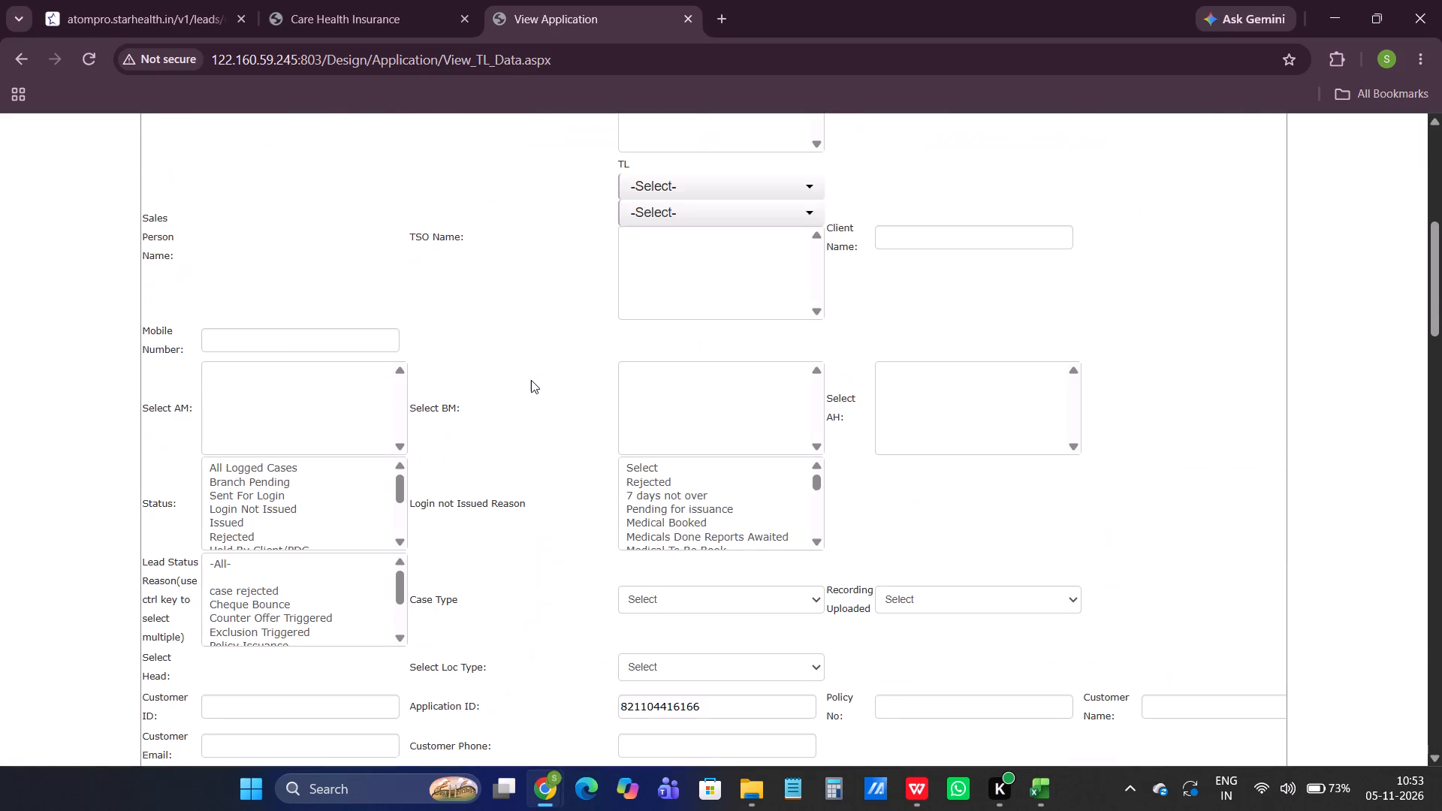
pyautogui.scroll(-3, 531, 380)
pyautogui.doubleClick(664, 243)
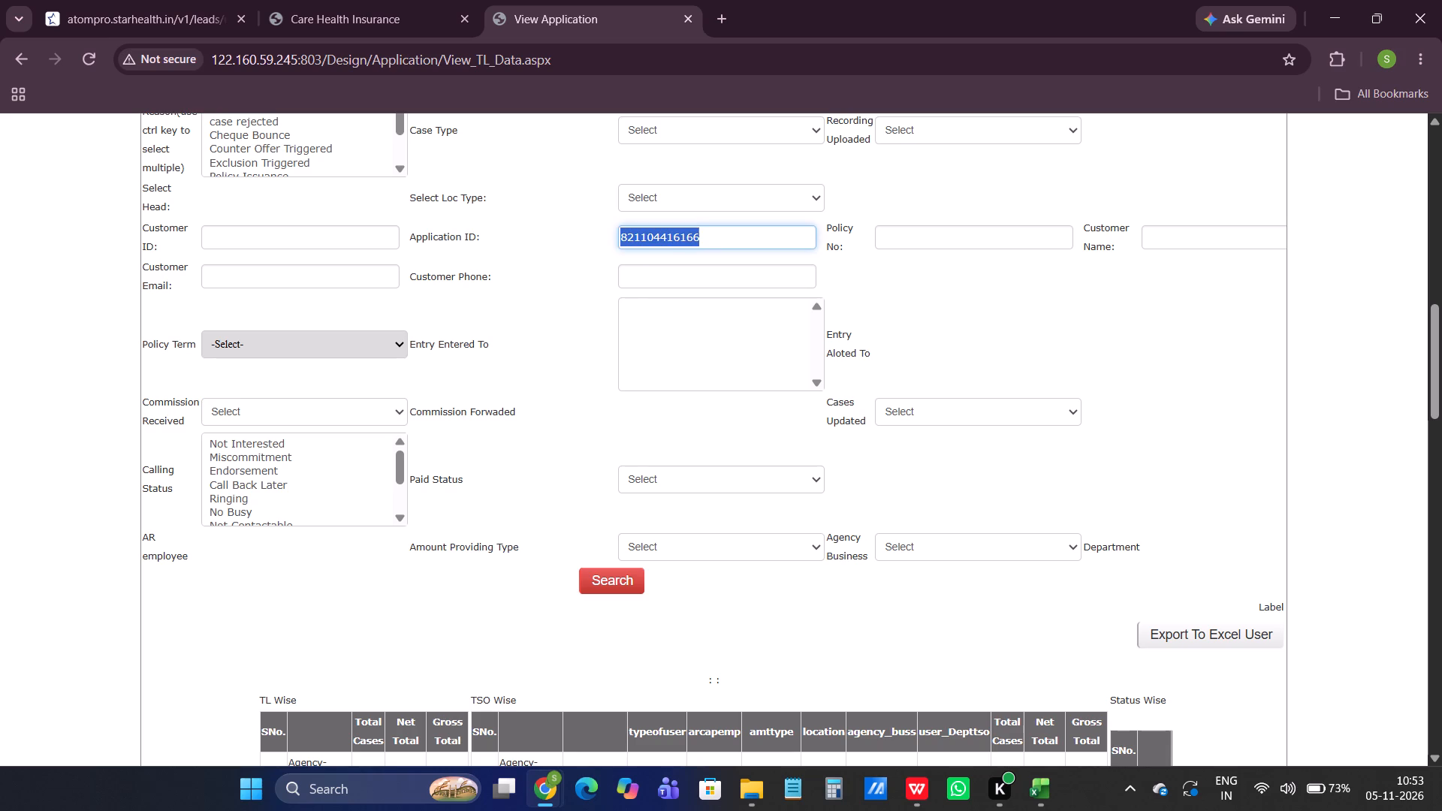
pyautogui.hotkey('ctrl', 'v')
pyautogui.click(601, 583)
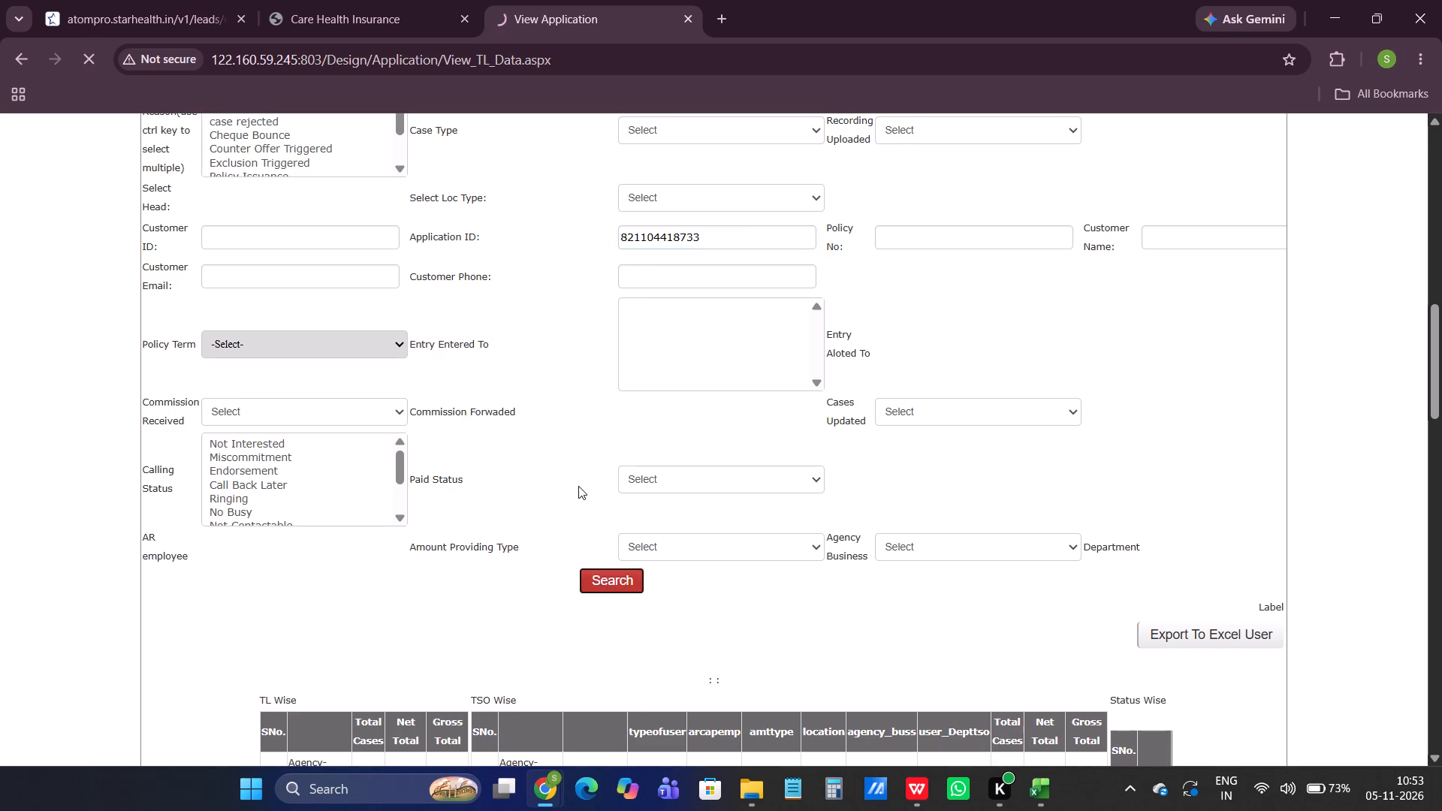
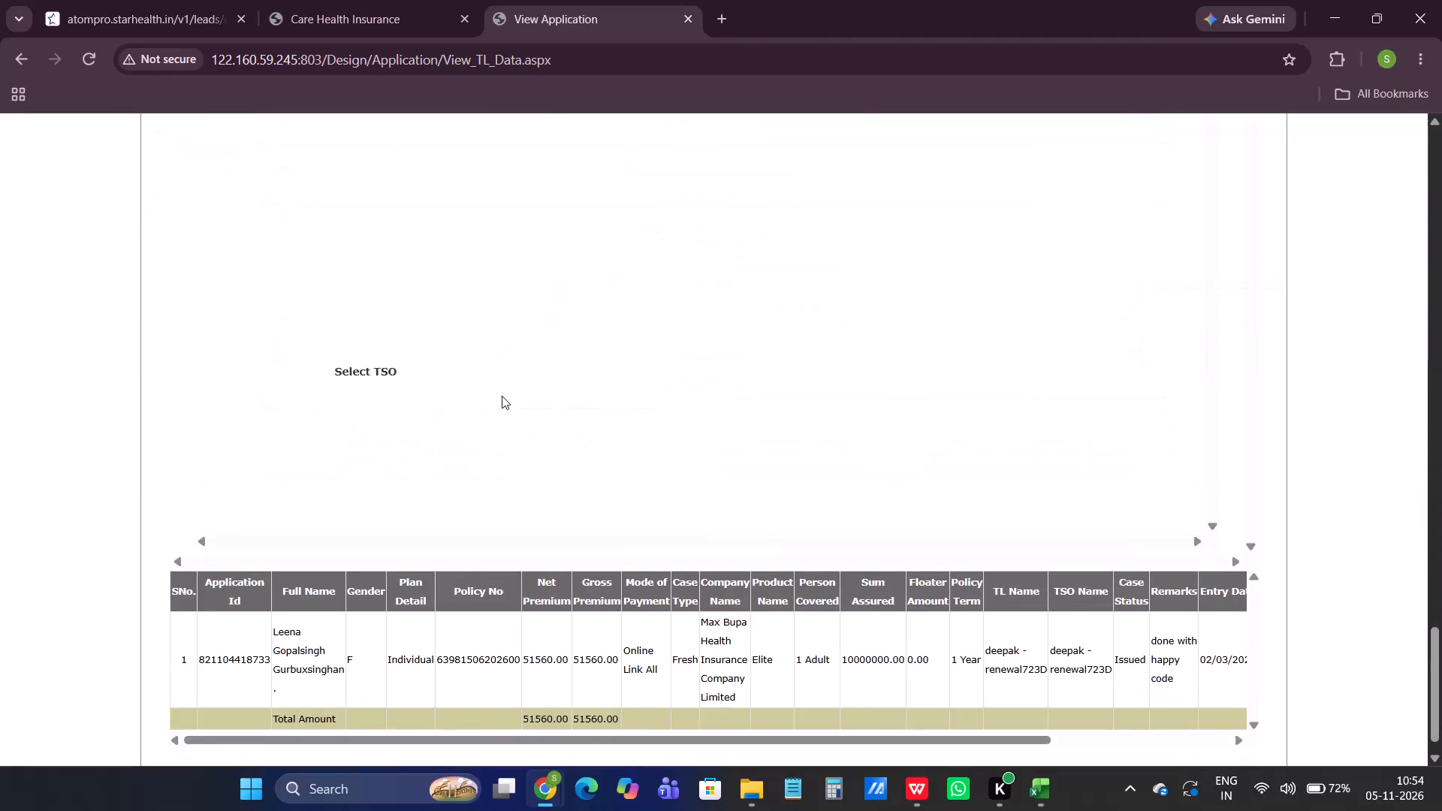
# Return to the payout pending workbook and enter "DONE WITH HAPPY CODE" under remarks on portal in row 45.
pyautogui.hotkey('alt', 'Tab')
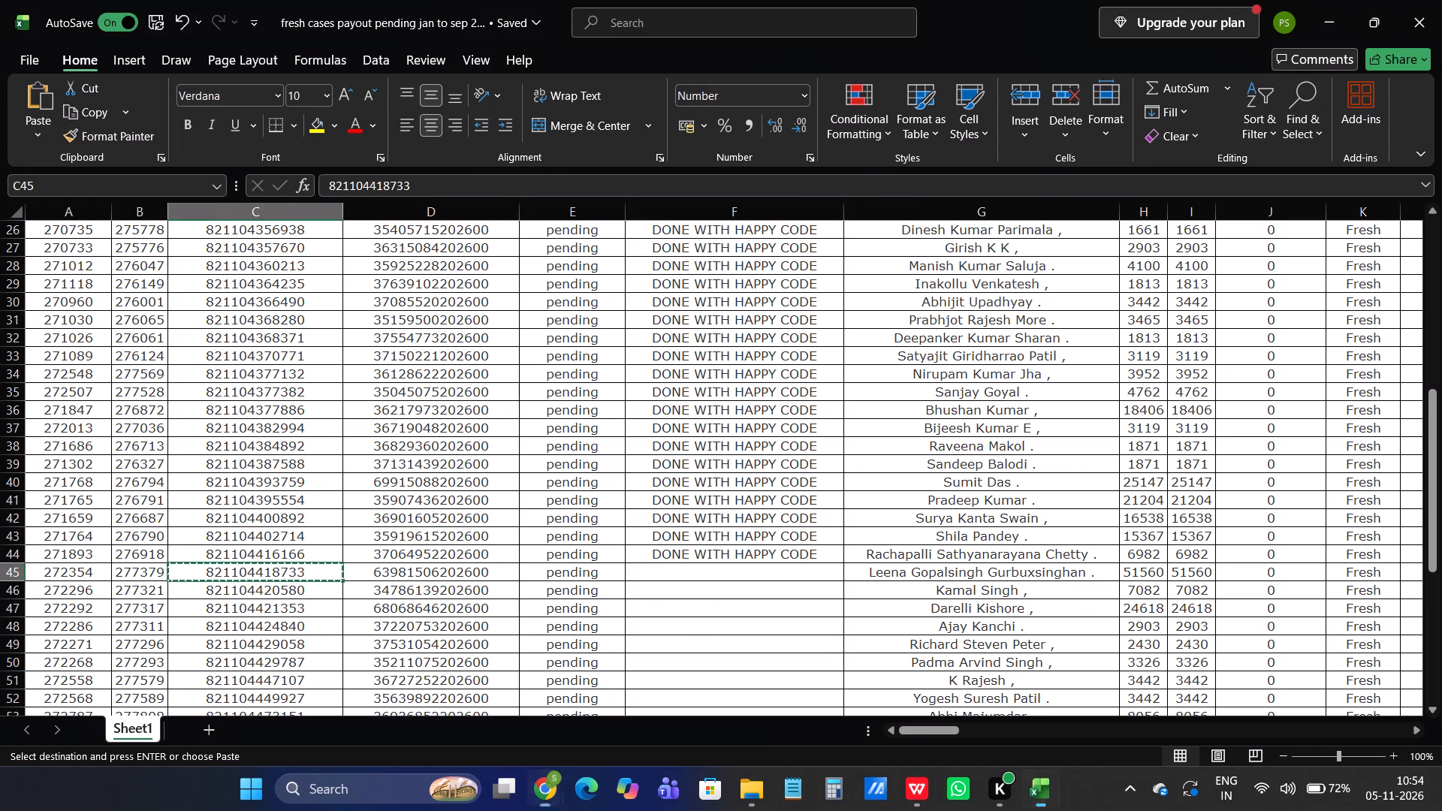
pyautogui.press('Tab')
pyautogui.press('Tab')
pyautogui.press('Tab')
pyautogui.press('d')
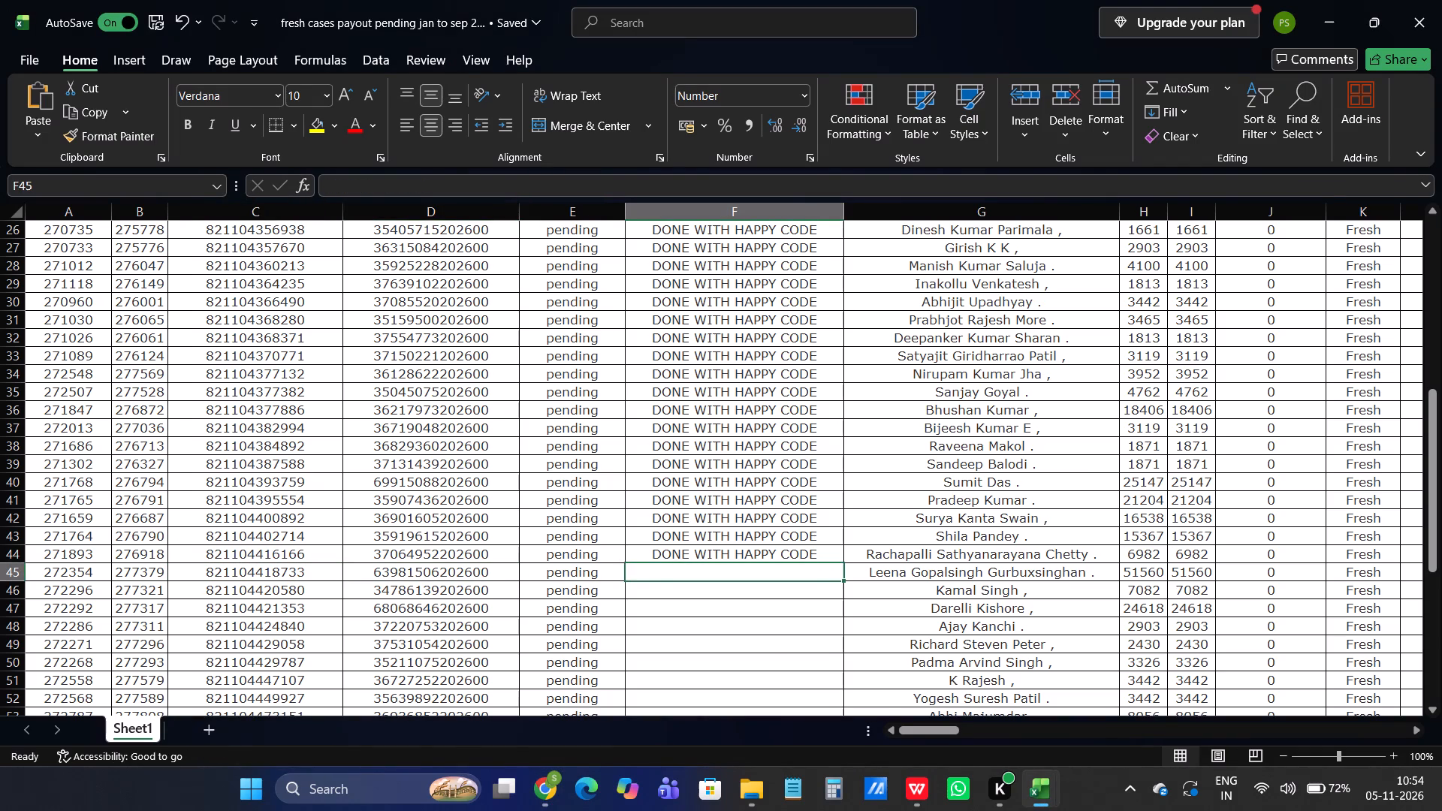
pyautogui.press('Return')
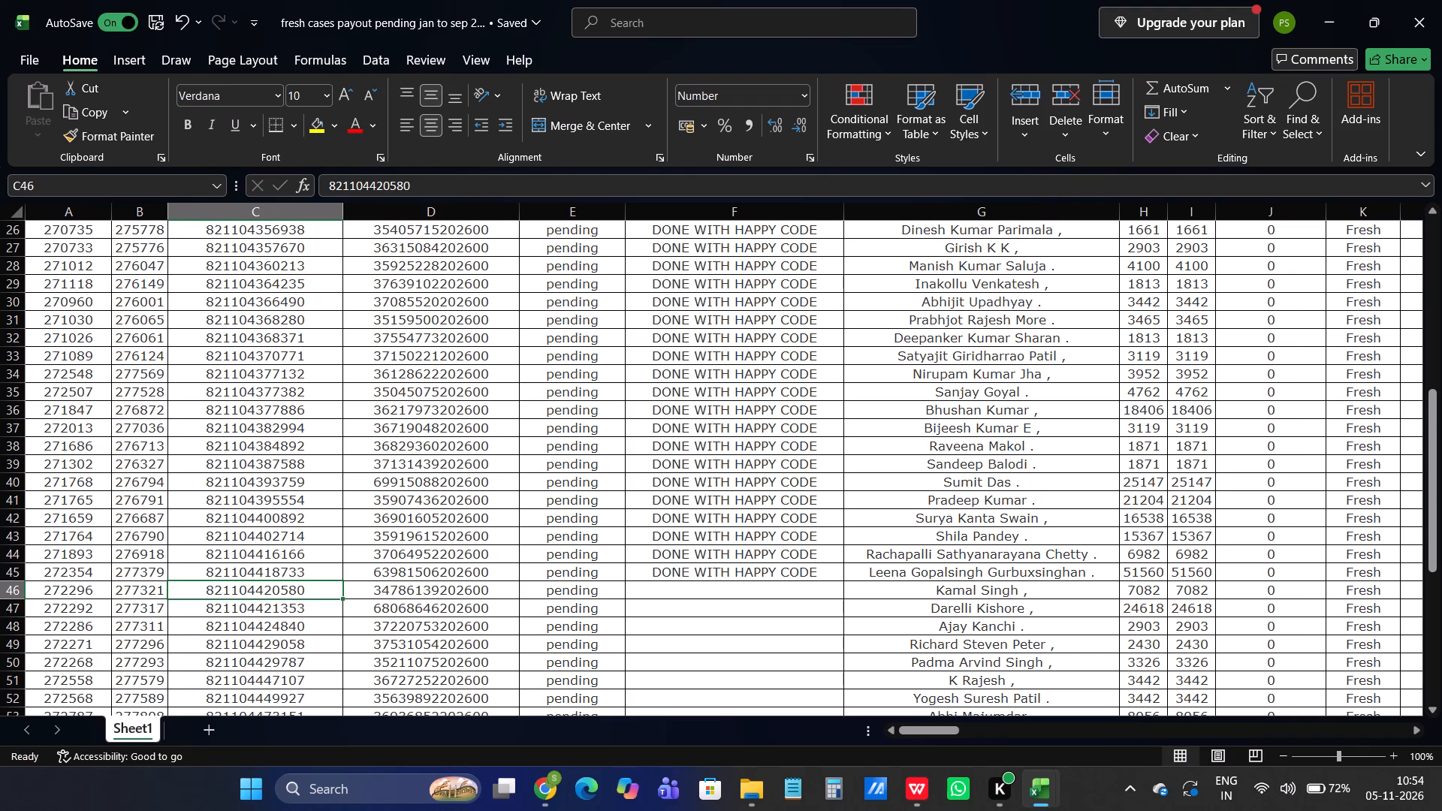
# Copy the APPID from row 46 and search the View Application portal by that Application ID, viewing the case's remarks.
pyautogui.hotkey('ctrl', 'c')
pyautogui.hotkey('alt', 'Tab')
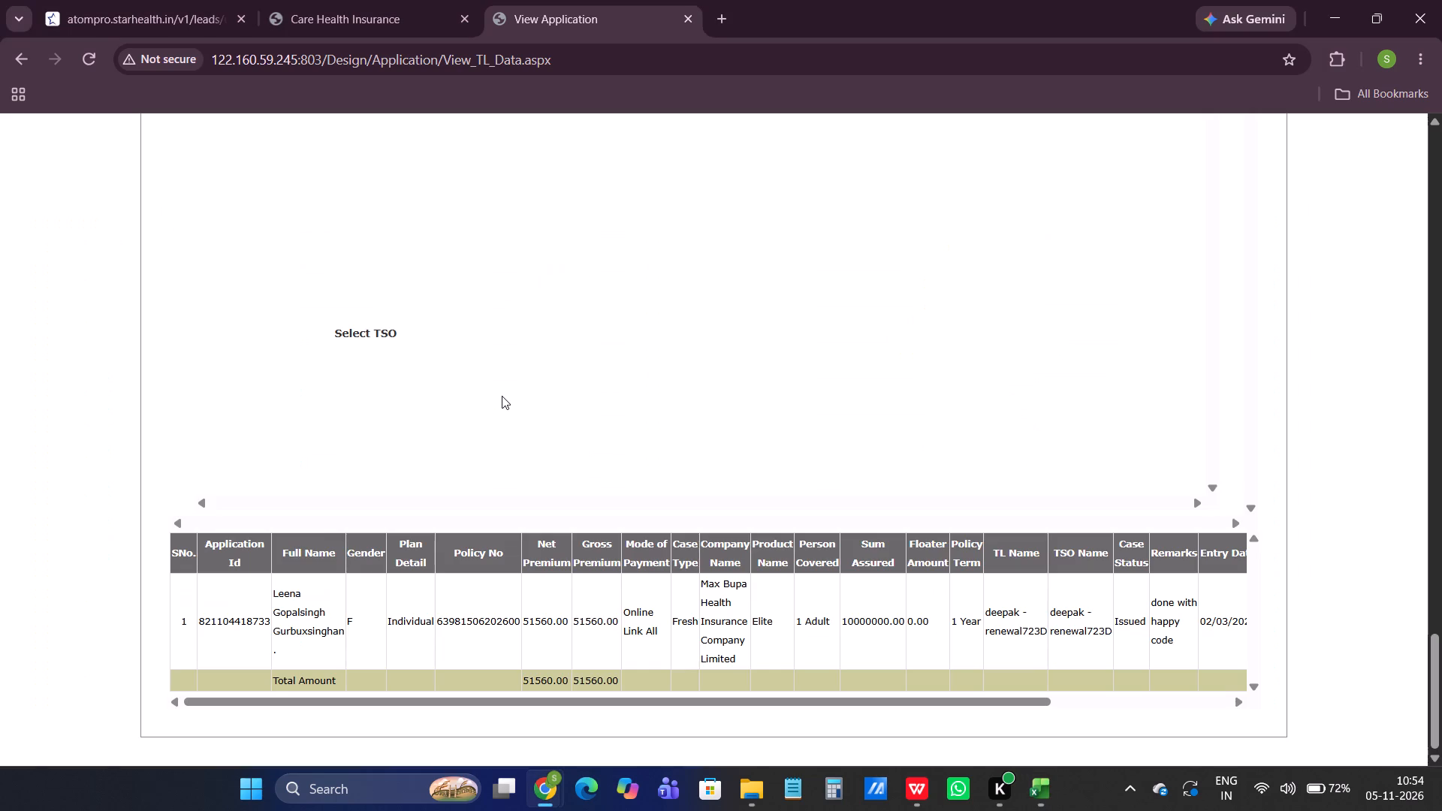
pyautogui.scroll(13, 502, 396)
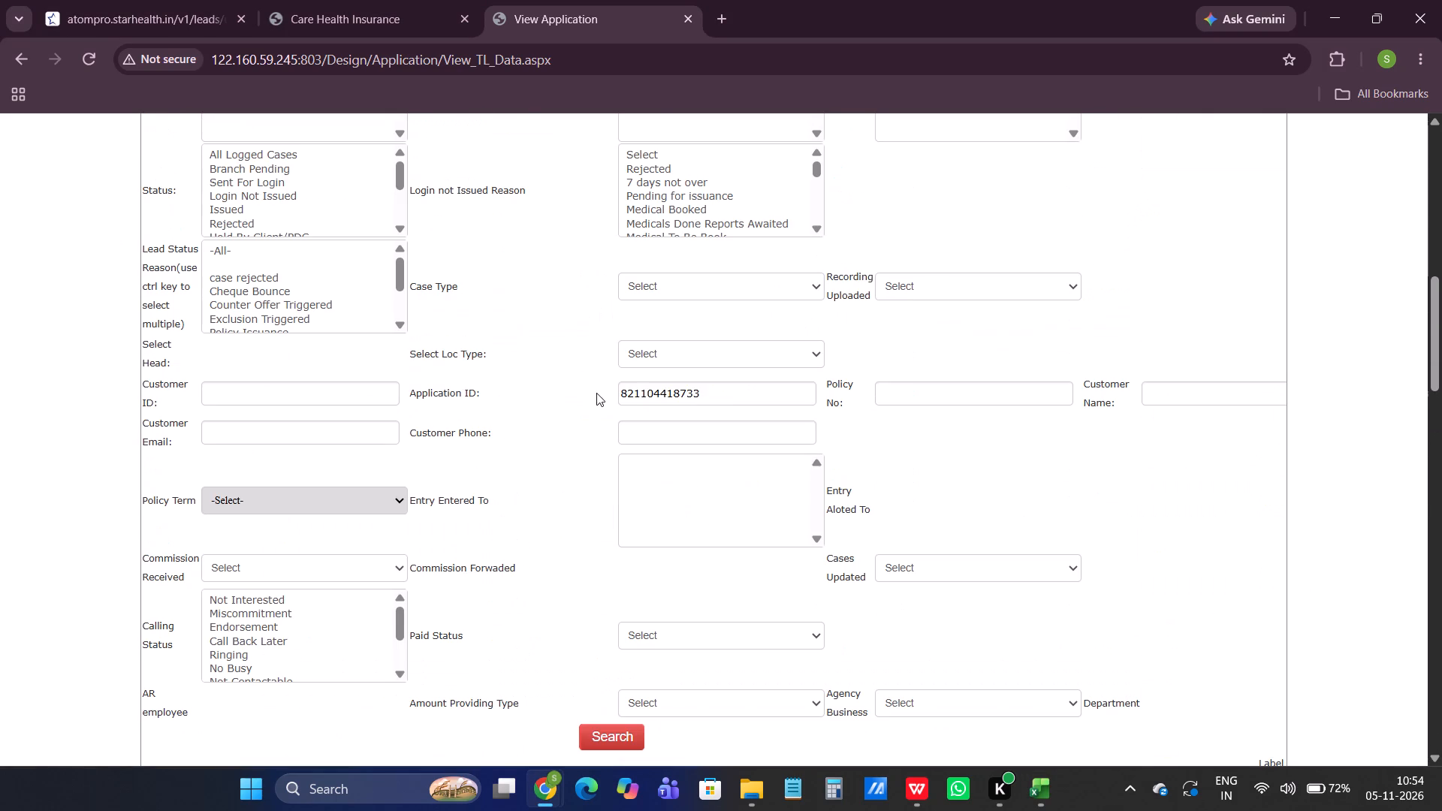
pyautogui.doubleClick(636, 378)
pyautogui.doubleClick(645, 393)
pyautogui.hotkey('ctrl', 'v')
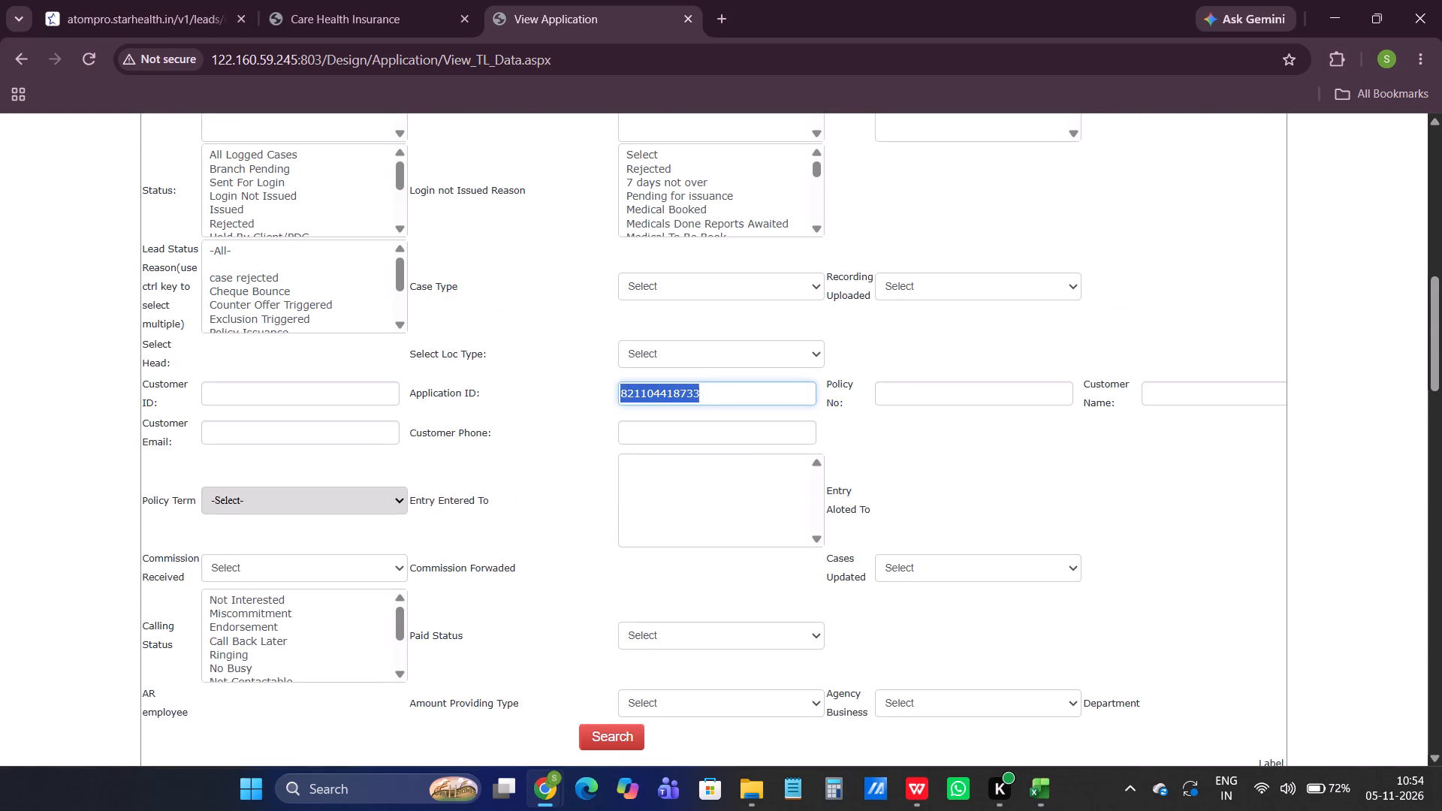
pyautogui.scroll(-2, 546, 414)
pyautogui.click(608, 417)
pyautogui.scroll(-20, 488, 333)
pyautogui.scroll(-5, 488, 333)
# Return to the payout pending workbook and enter "DONE WITH HAPPY CODE" under remarks on portal in row 46.
pyautogui.hotkey('alt', 'Tab')
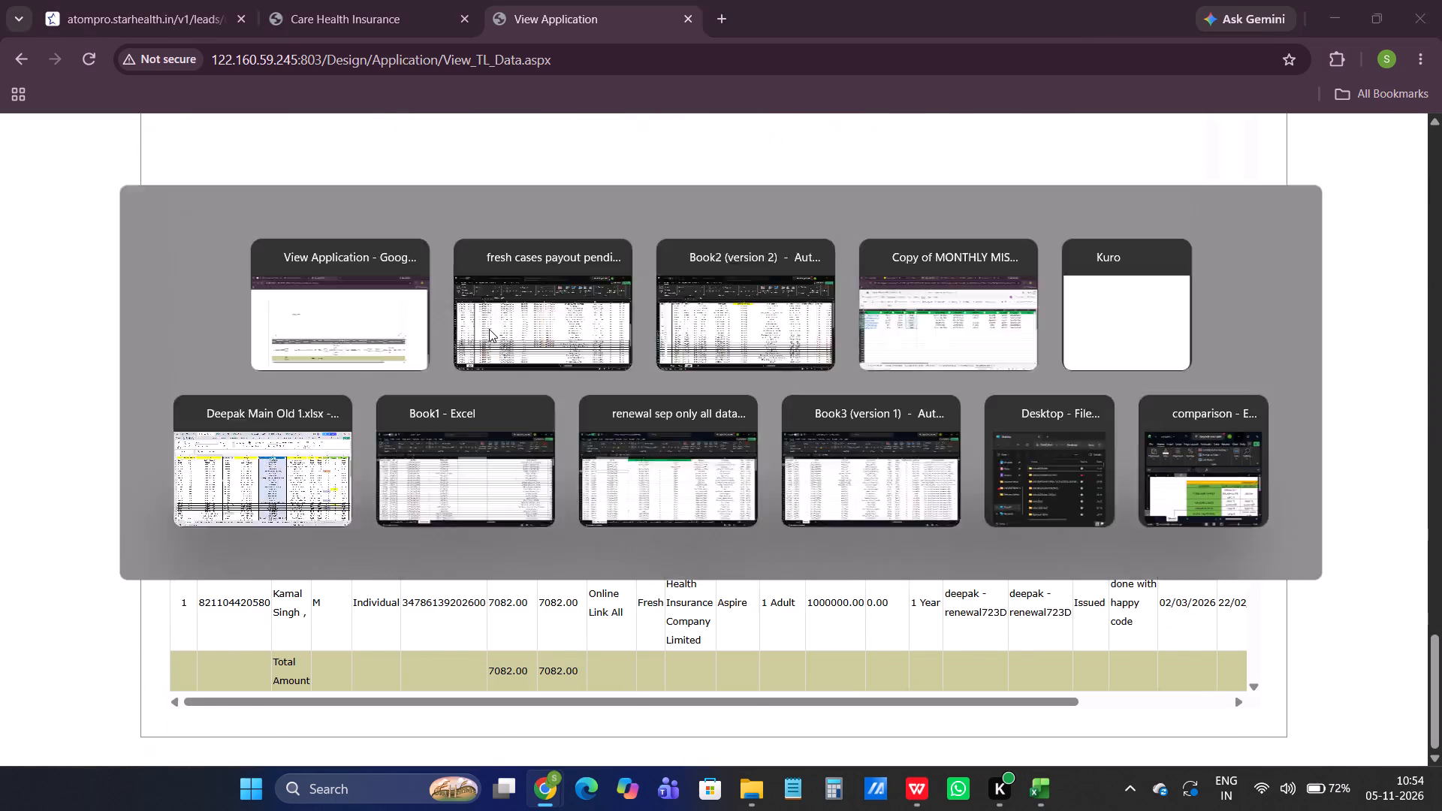
pyautogui.press('Tab')
pyautogui.press('Tab')
pyautogui.press('Tab')
pyautogui.press('d')
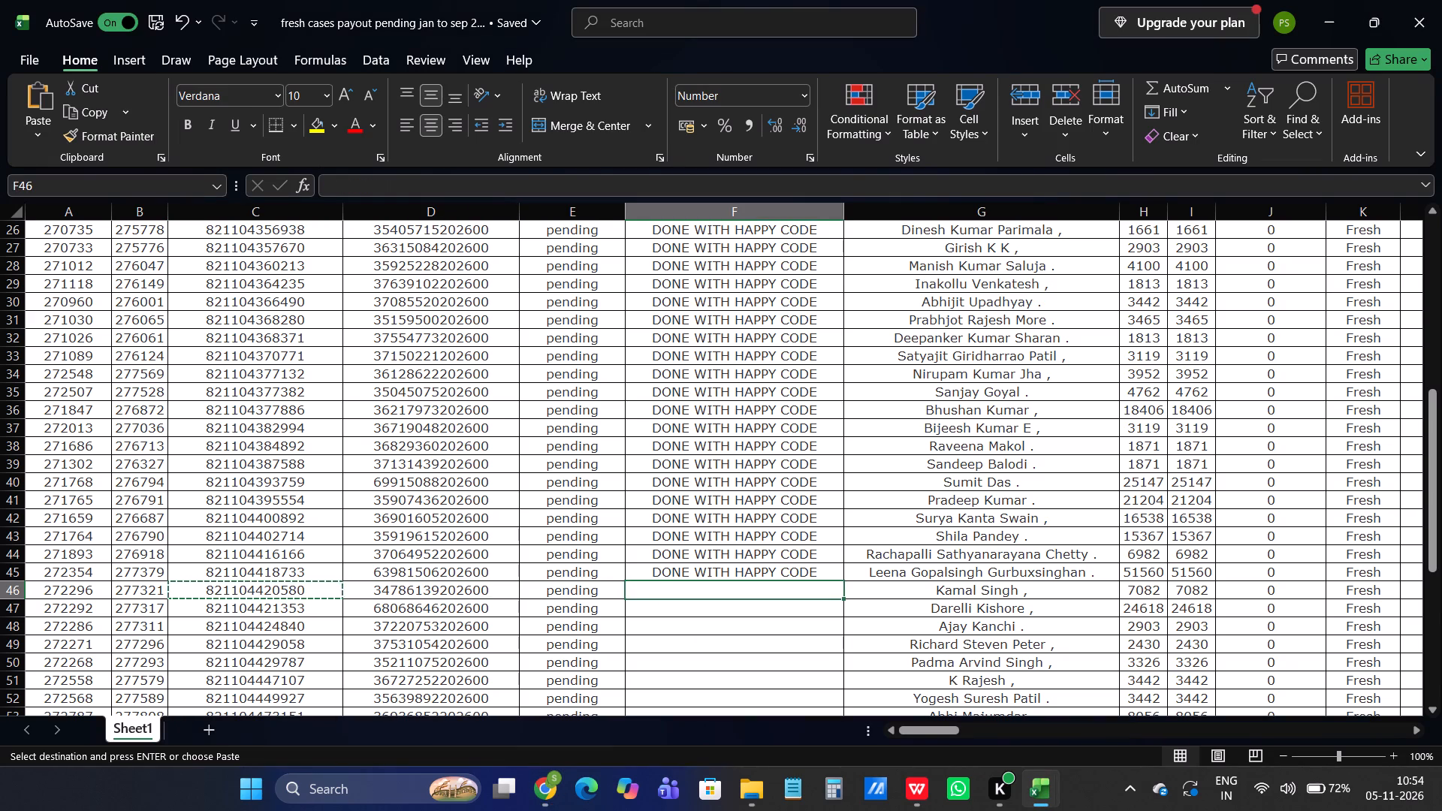
pyautogui.press('Return')
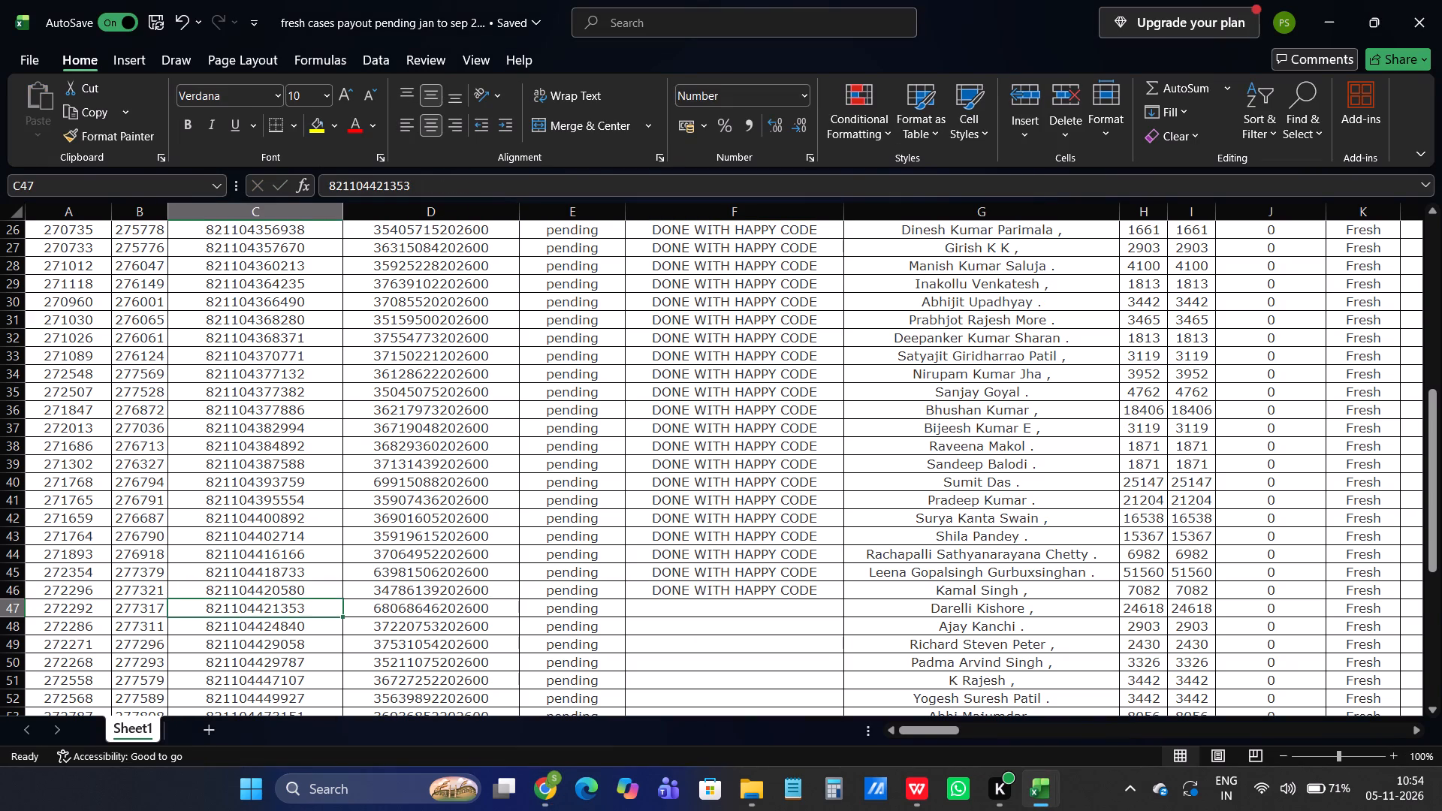
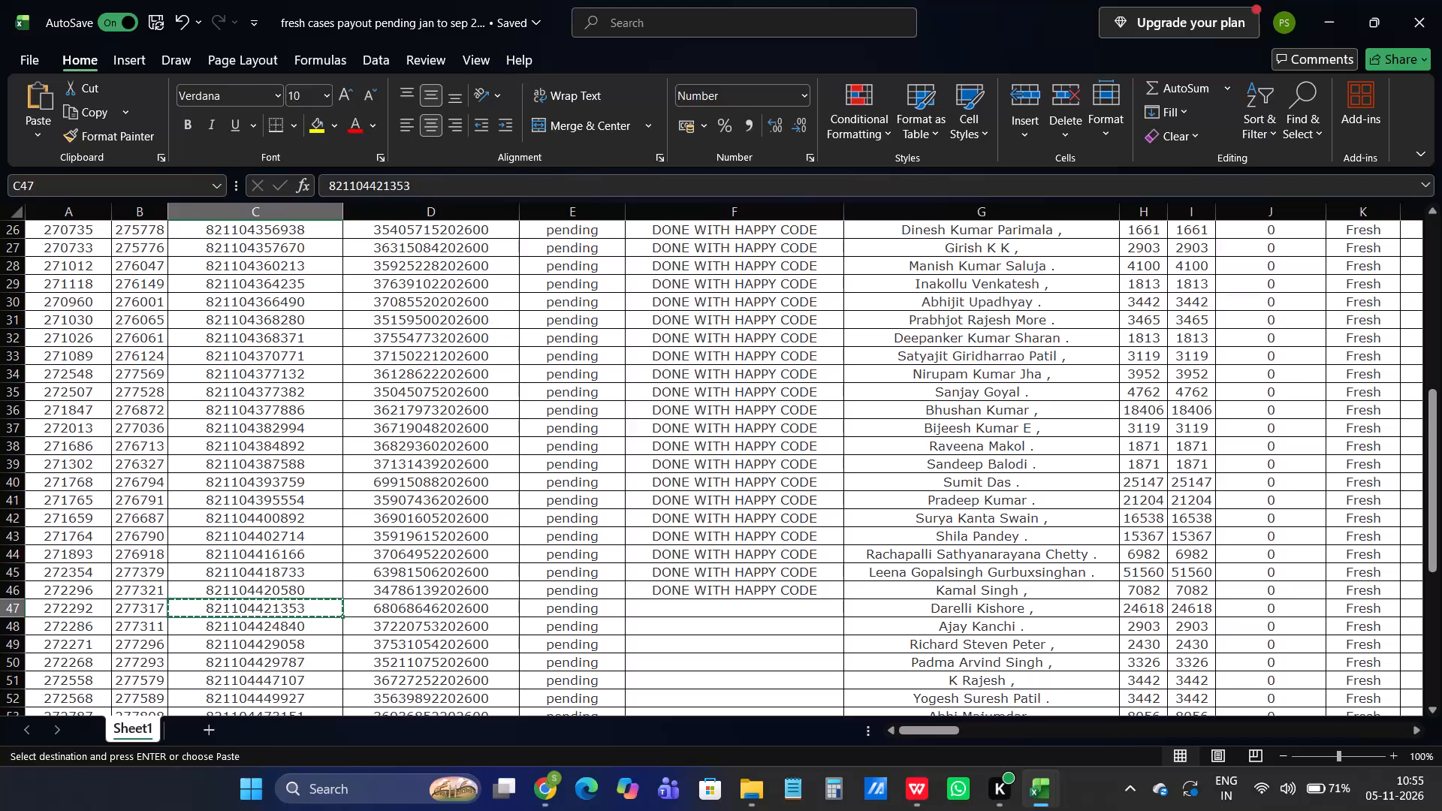
# Search the View Application portal for the APPID copied from row 47 and view the case's remarks.
pyautogui.hotkey('alt', 'Tab')
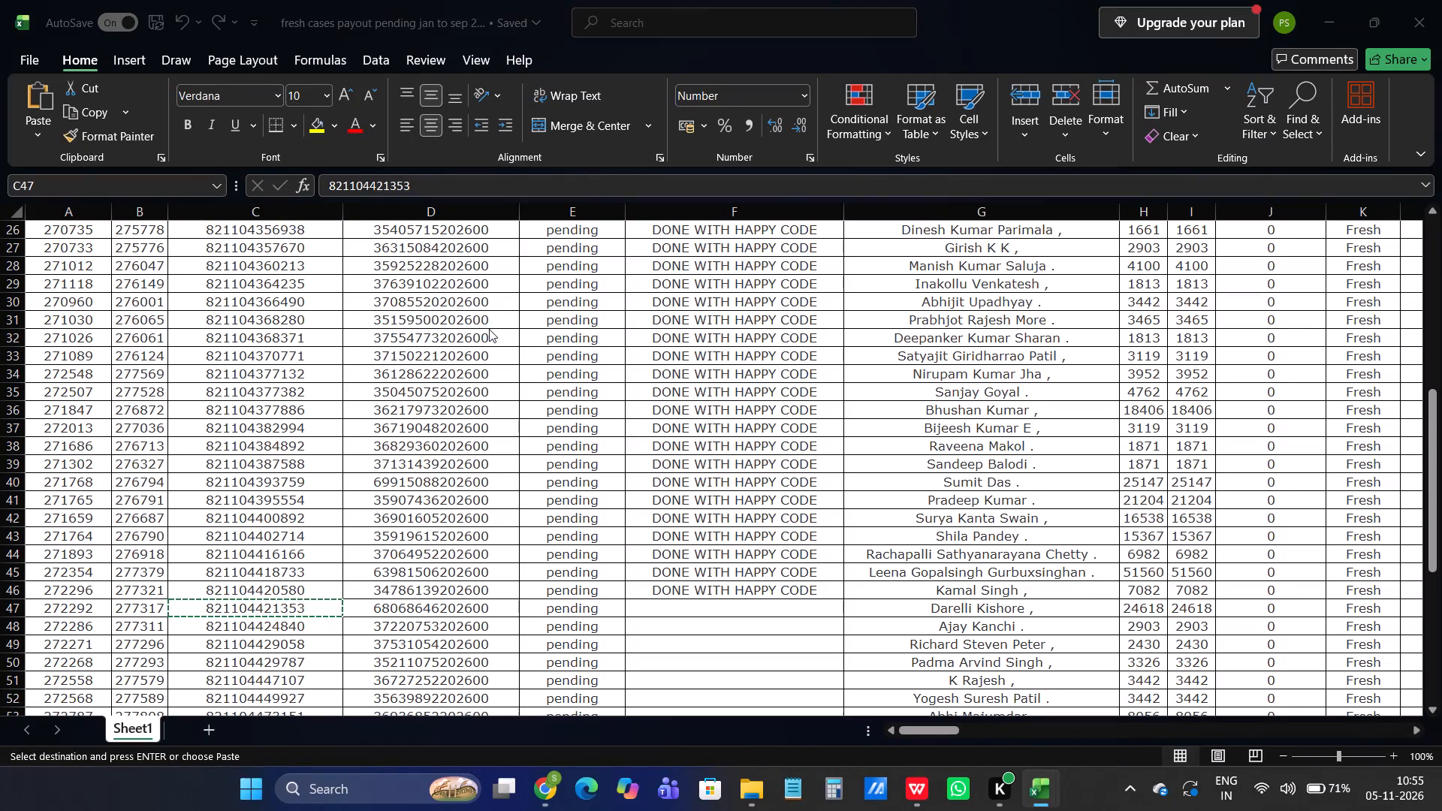
pyautogui.scroll(8, 489, 329)
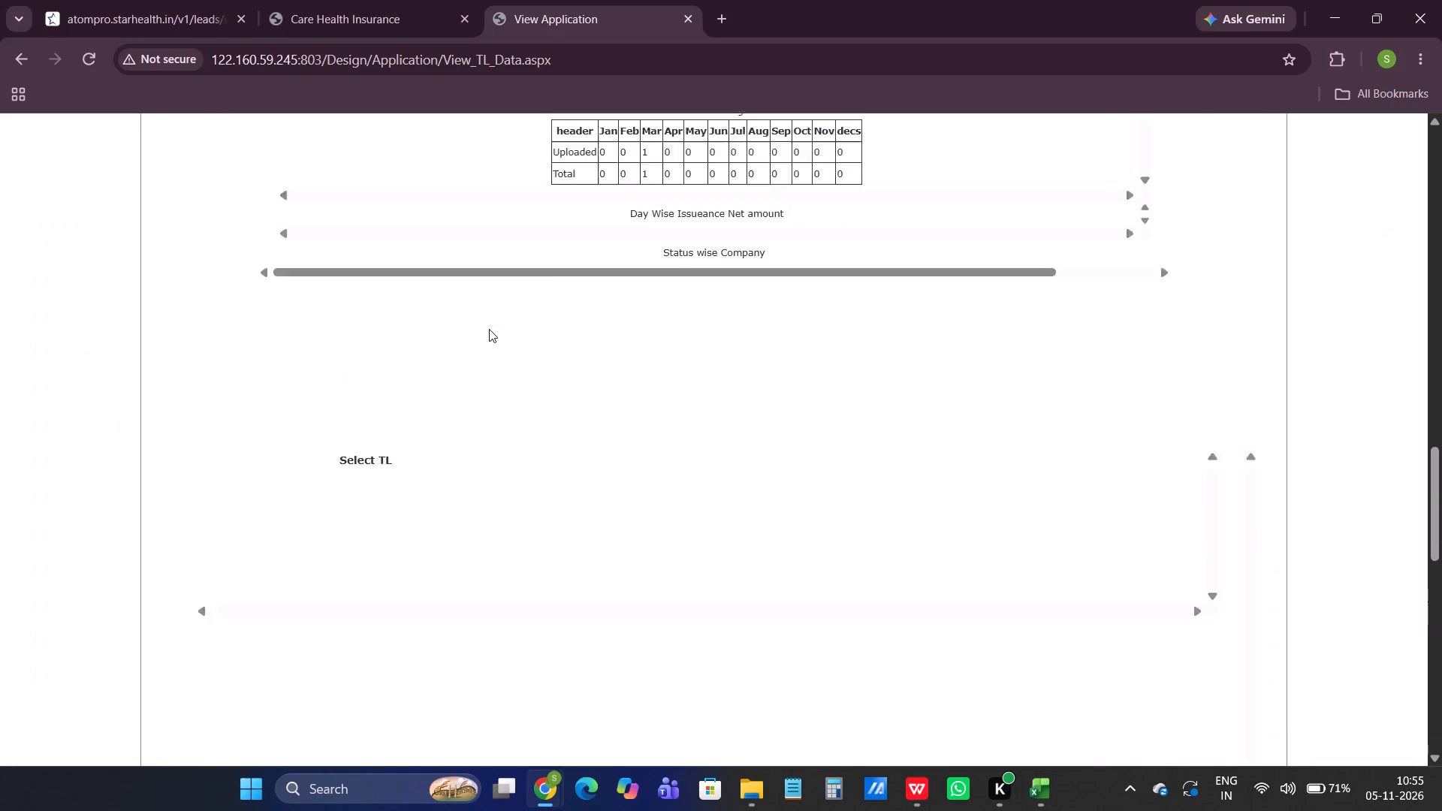
pyautogui.scroll(4, 489, 329)
pyautogui.doubleClick(690, 216)
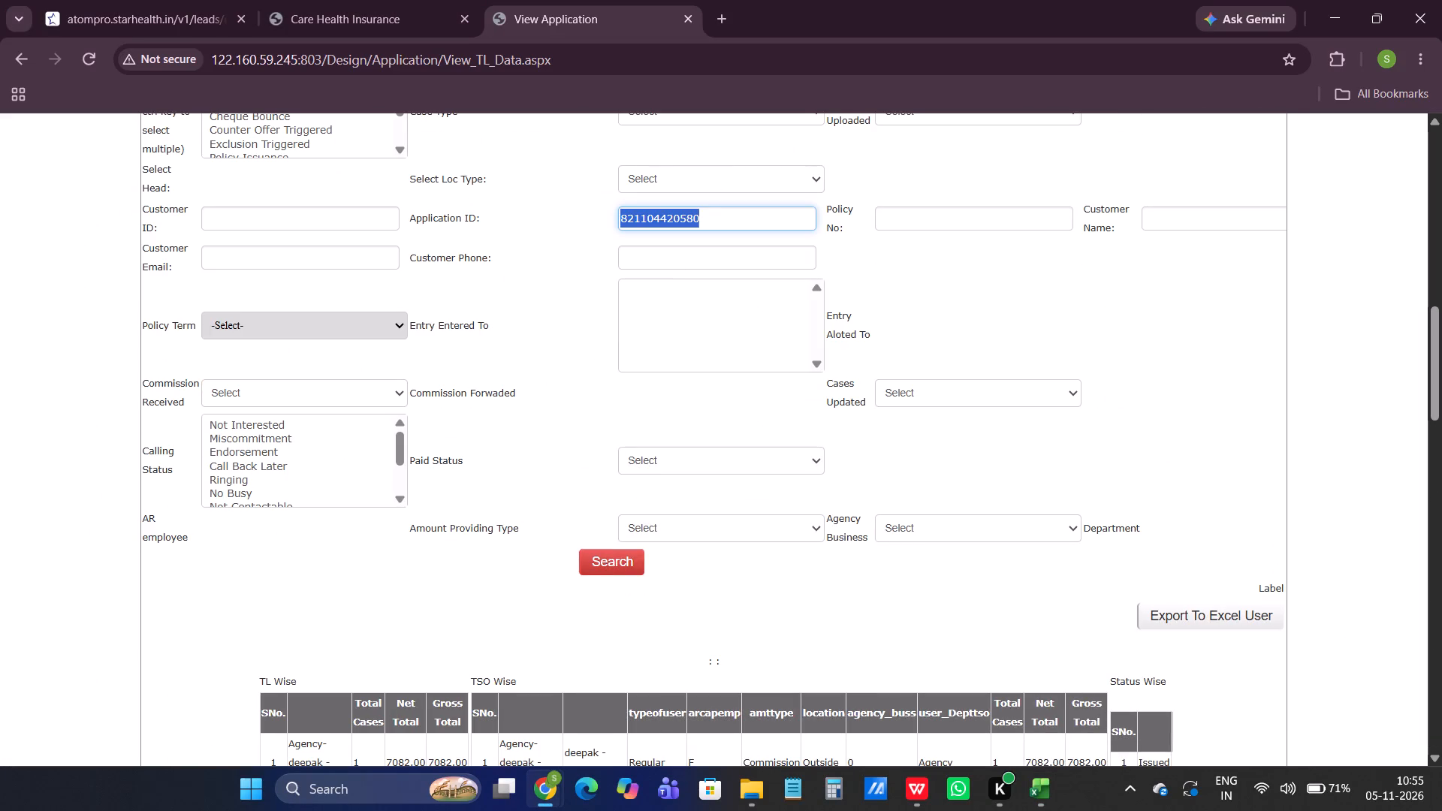
pyautogui.hotkey('ctrl', 'v')
pyautogui.scroll(-1, 619, 292)
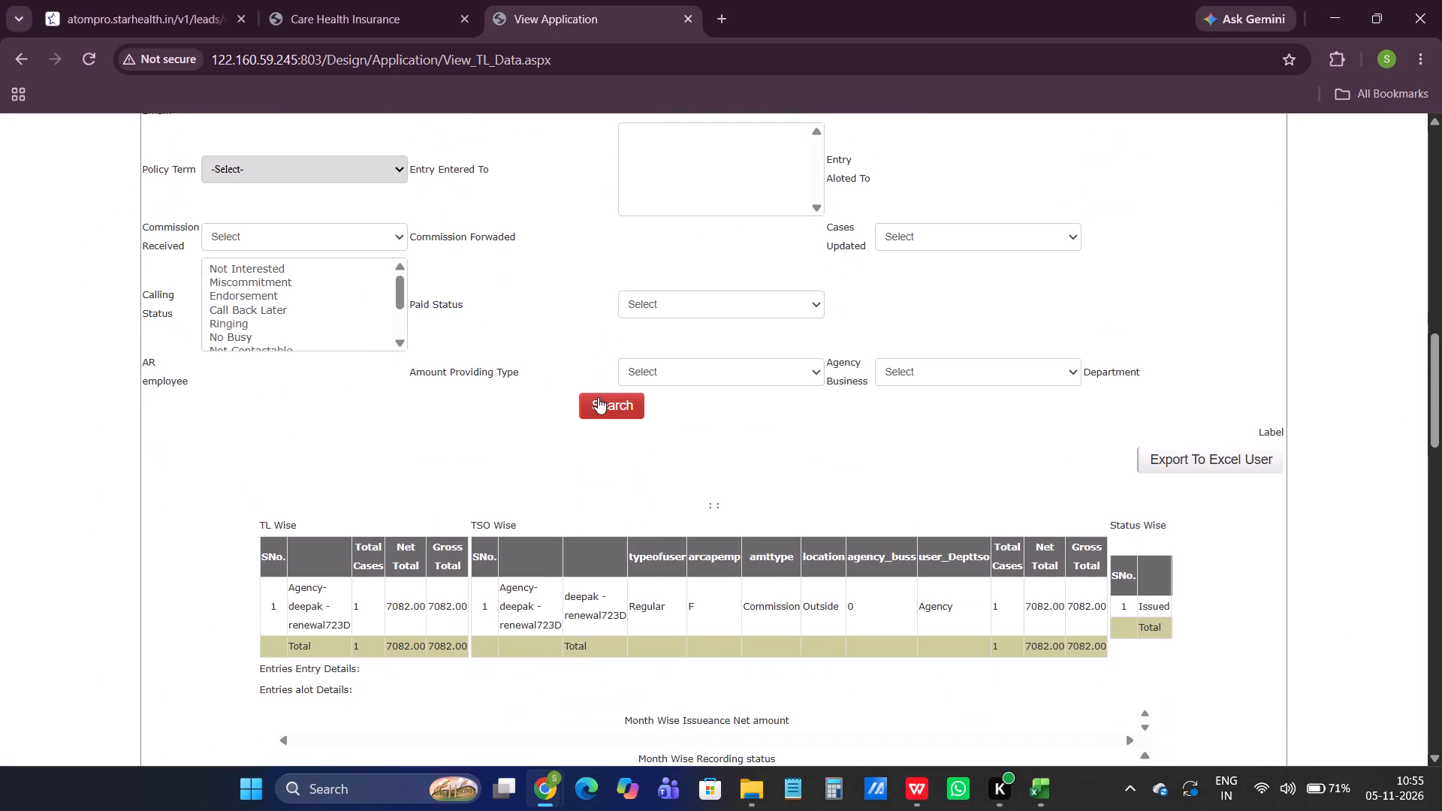
pyautogui.click(598, 397)
pyautogui.scroll(-19, 463, 277)
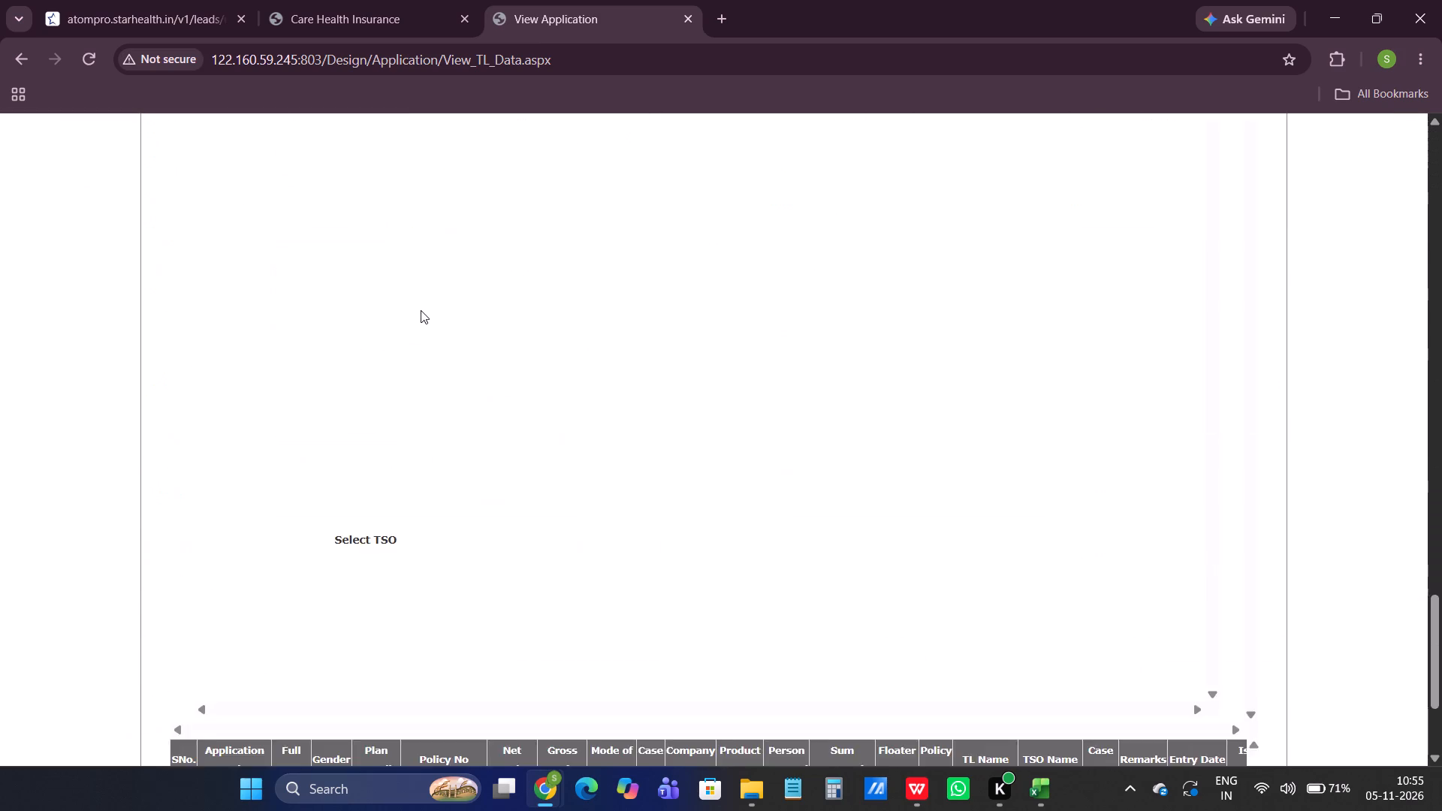
pyautogui.scroll(-7, 421, 310)
# Return to the payout pending workbook and enter "DONE WITH HAPPY CODE" under remarks on portal in row 47.
pyautogui.hotkey('alt', 'Tab')
pyautogui.press('Tab')
pyautogui.press('Tab')
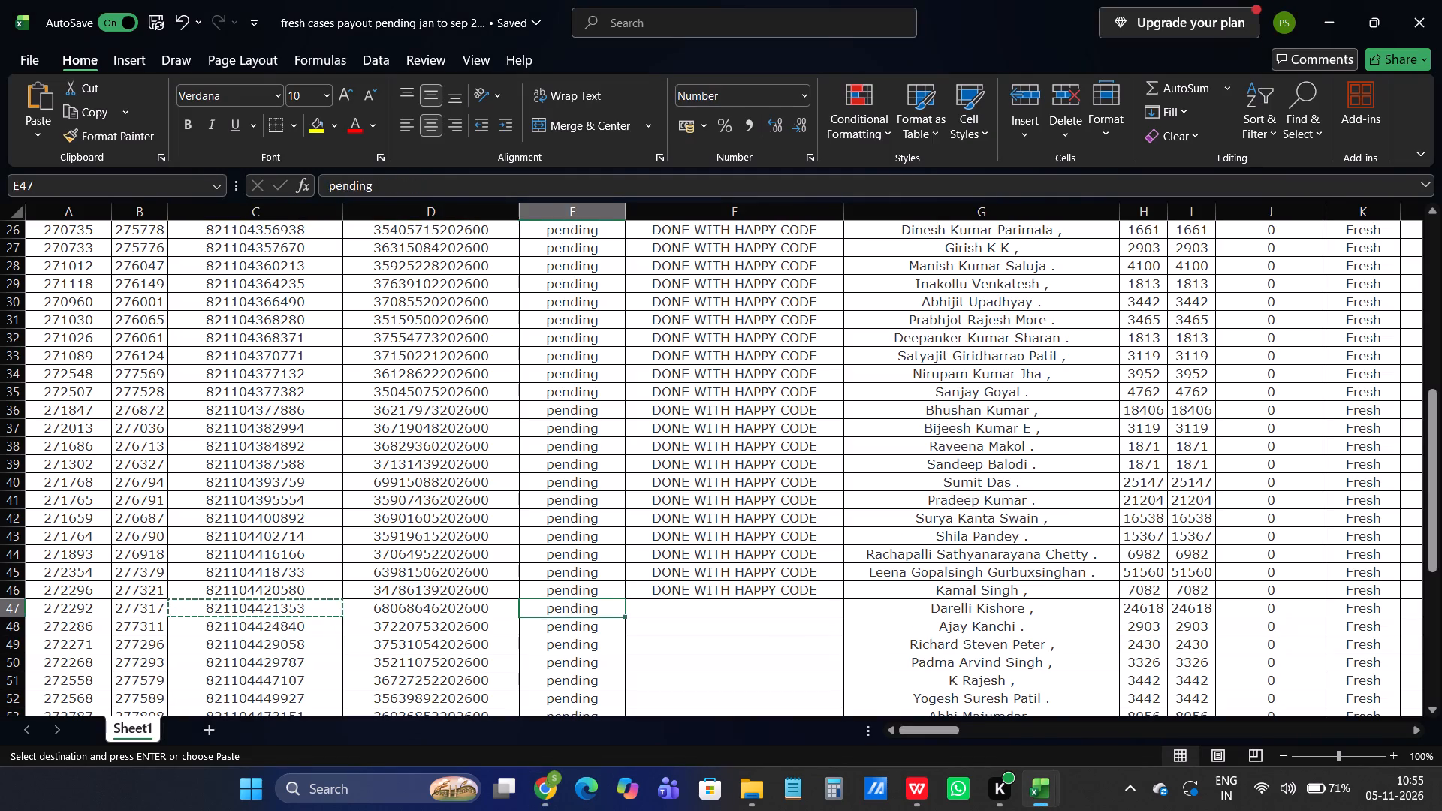
pyautogui.press('Tab')
pyautogui.press('d')
pyautogui.press('Return')
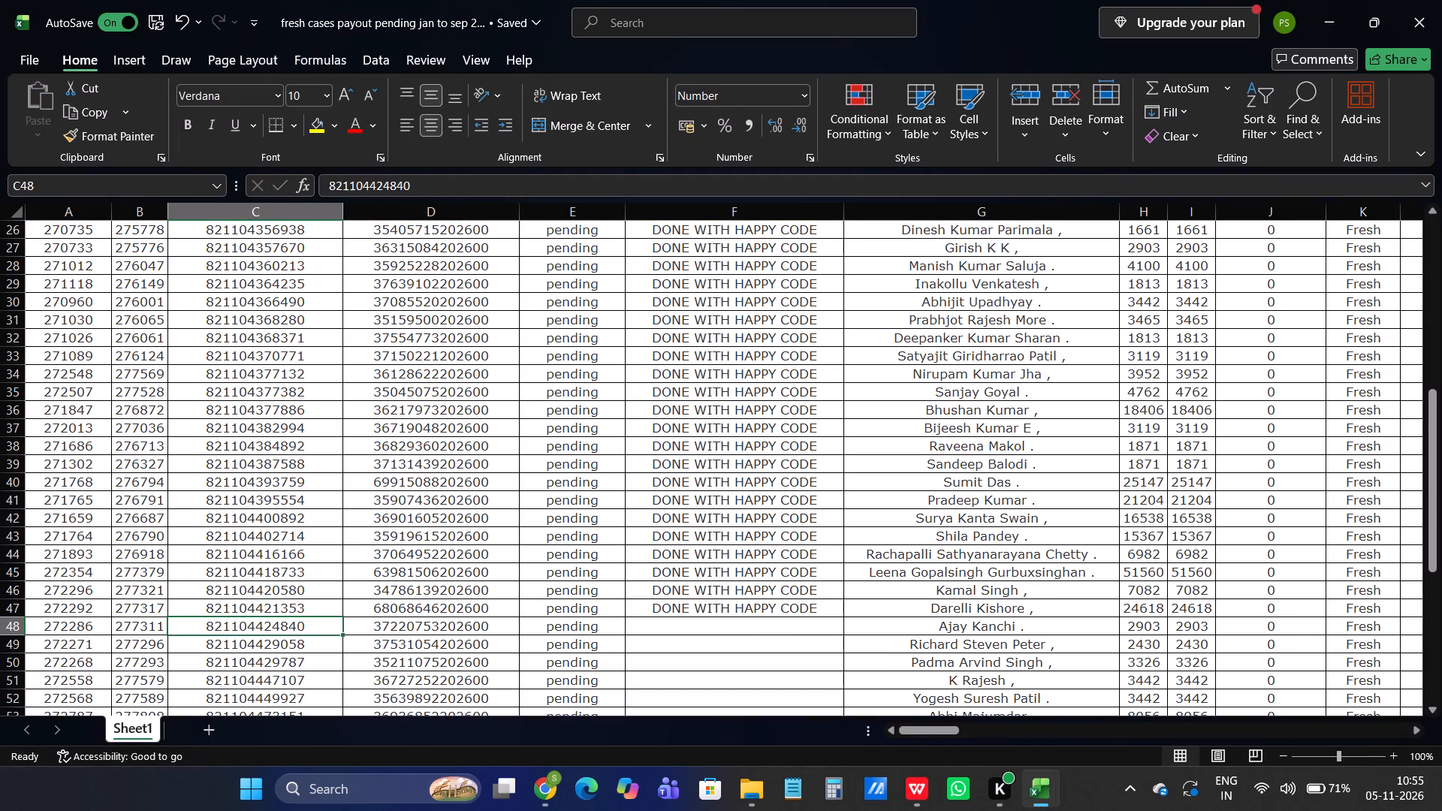
# Copy the APPID from row 48 and search the View Application portal by that Application ID, viewing the case's remarks.
pyautogui.hotkey('ctrl', 'c')
pyautogui.hotkey('alt', 'Tab')
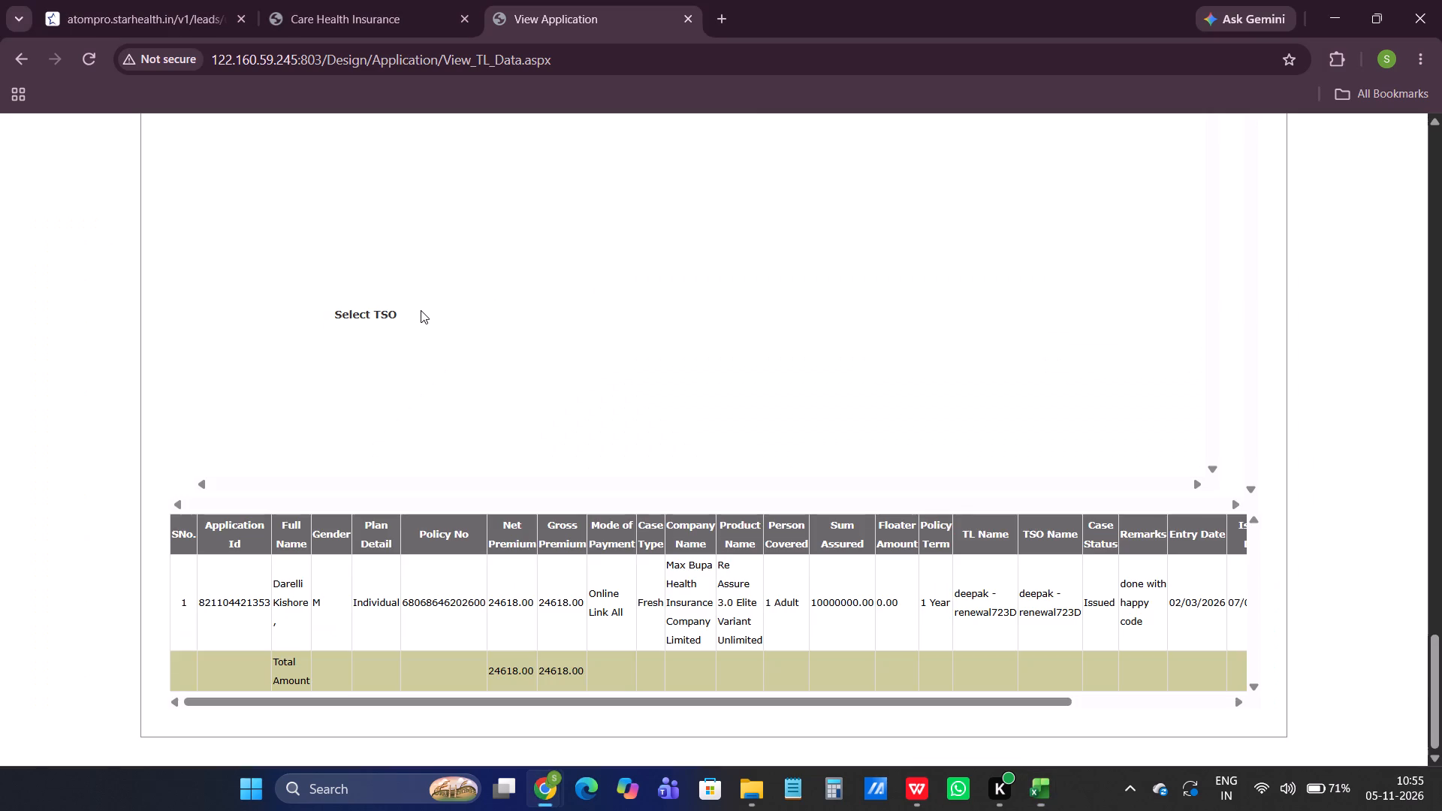
pyautogui.scroll(14, 421, 310)
pyautogui.doubleClick(657, 537)
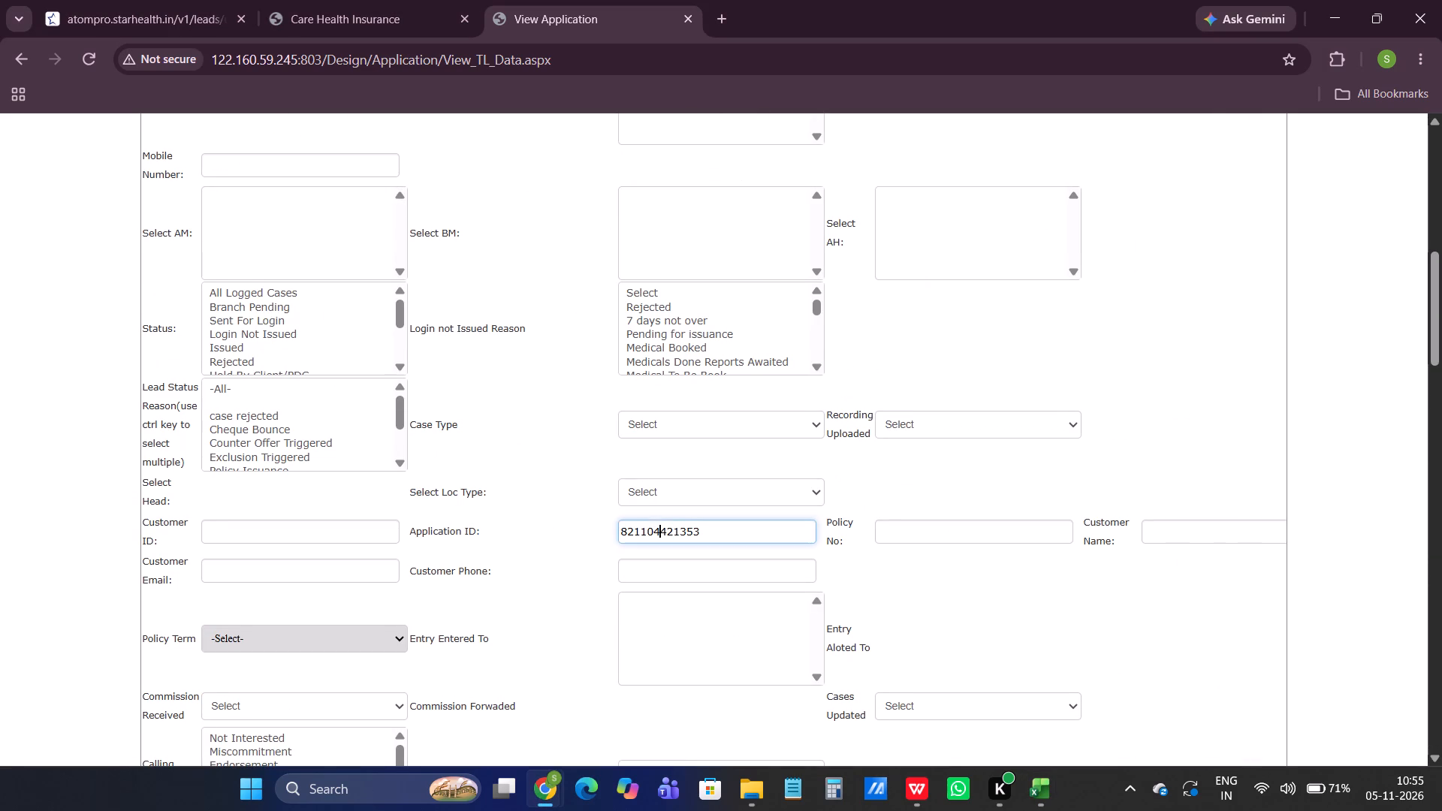
pyautogui.keyDown('ctrl'); pyautogui.doubleClick(657, 535); pyautogui.keyUp('ctrl')
pyautogui.hotkey('ctrl', 'v')
pyautogui.scroll(-4, 564, 494)
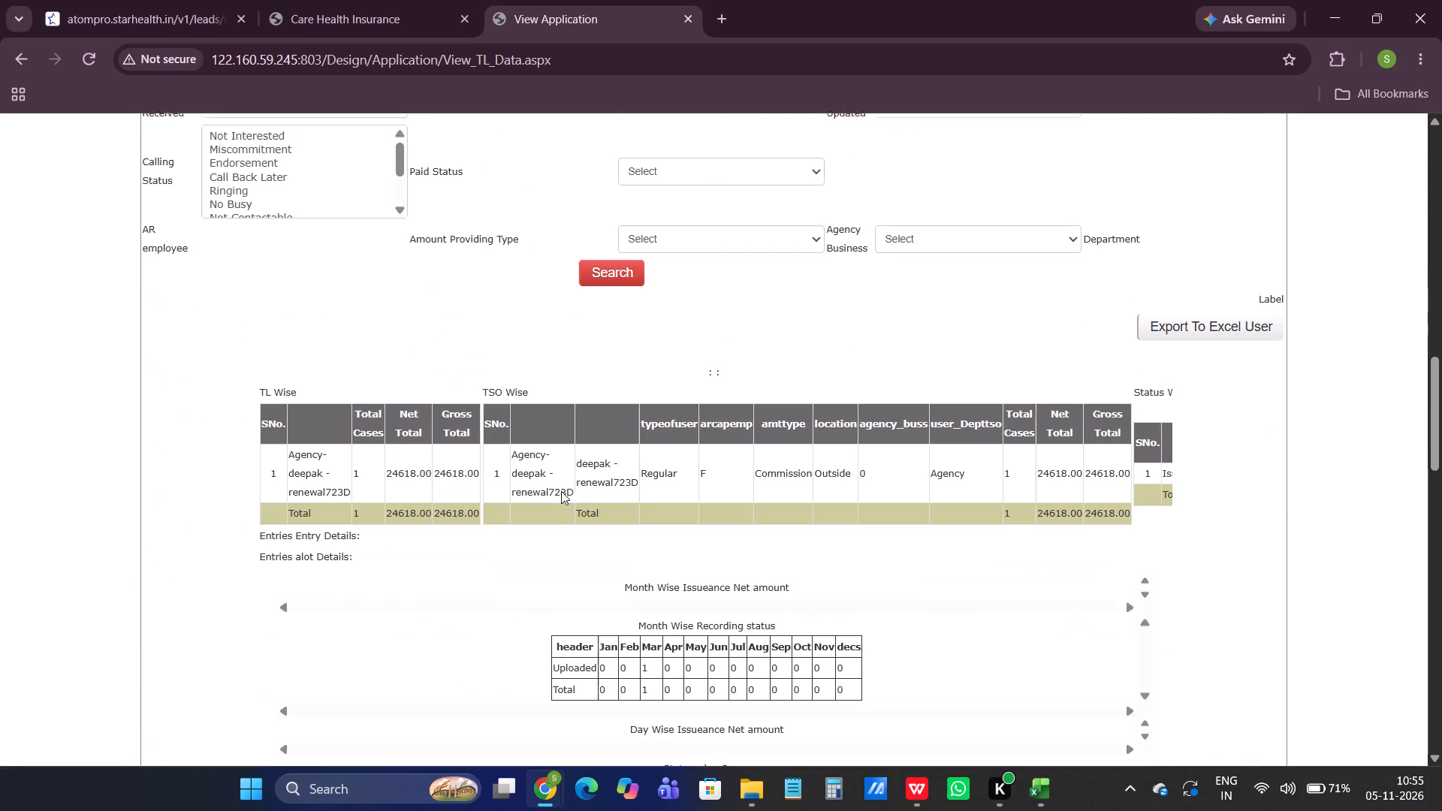
pyautogui.click(640, 231)
pyautogui.click(622, 250)
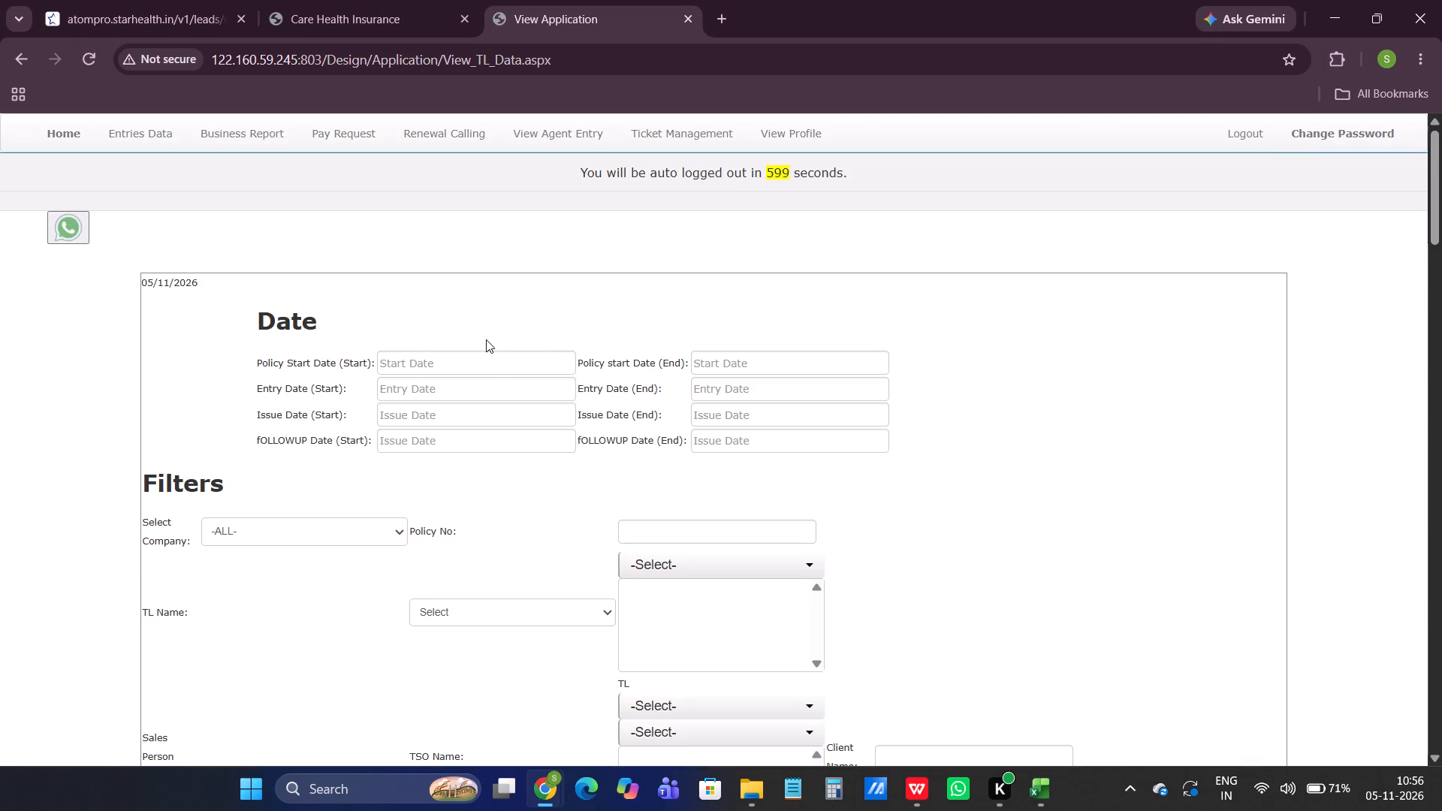
pyautogui.scroll(-20, 486, 339)
pyautogui.scroll(-9, 486, 339)
# Return to the payout pending workbook and enter "DONE WITH HAPPY CODE" under remarks on portal in row 48.
pyautogui.hotkey('alt', 'Tab')
pyautogui.press('Tab')
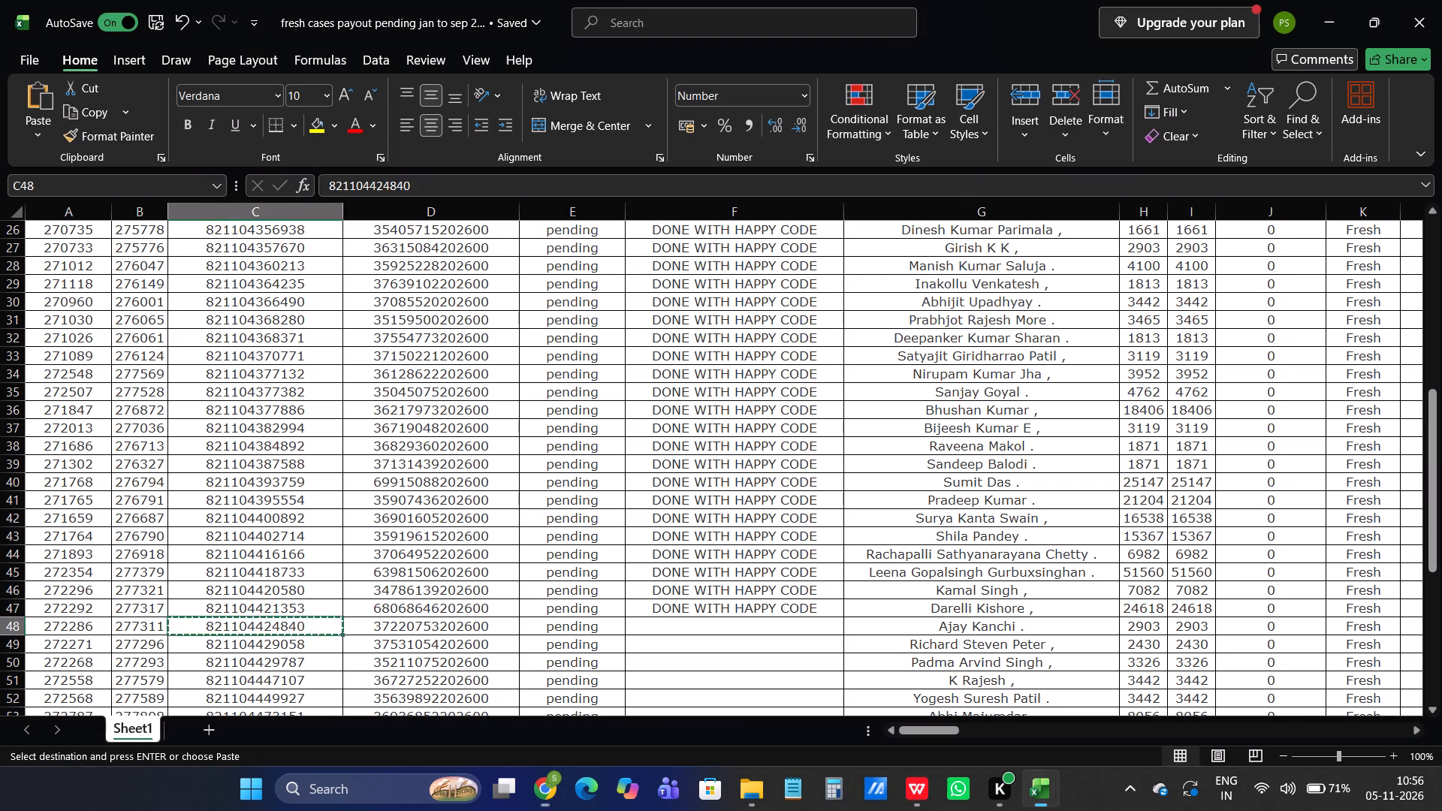
pyautogui.press('Tab')
pyautogui.press('Tab')
pyautogui.press('d')
pyautogui.press('Return')
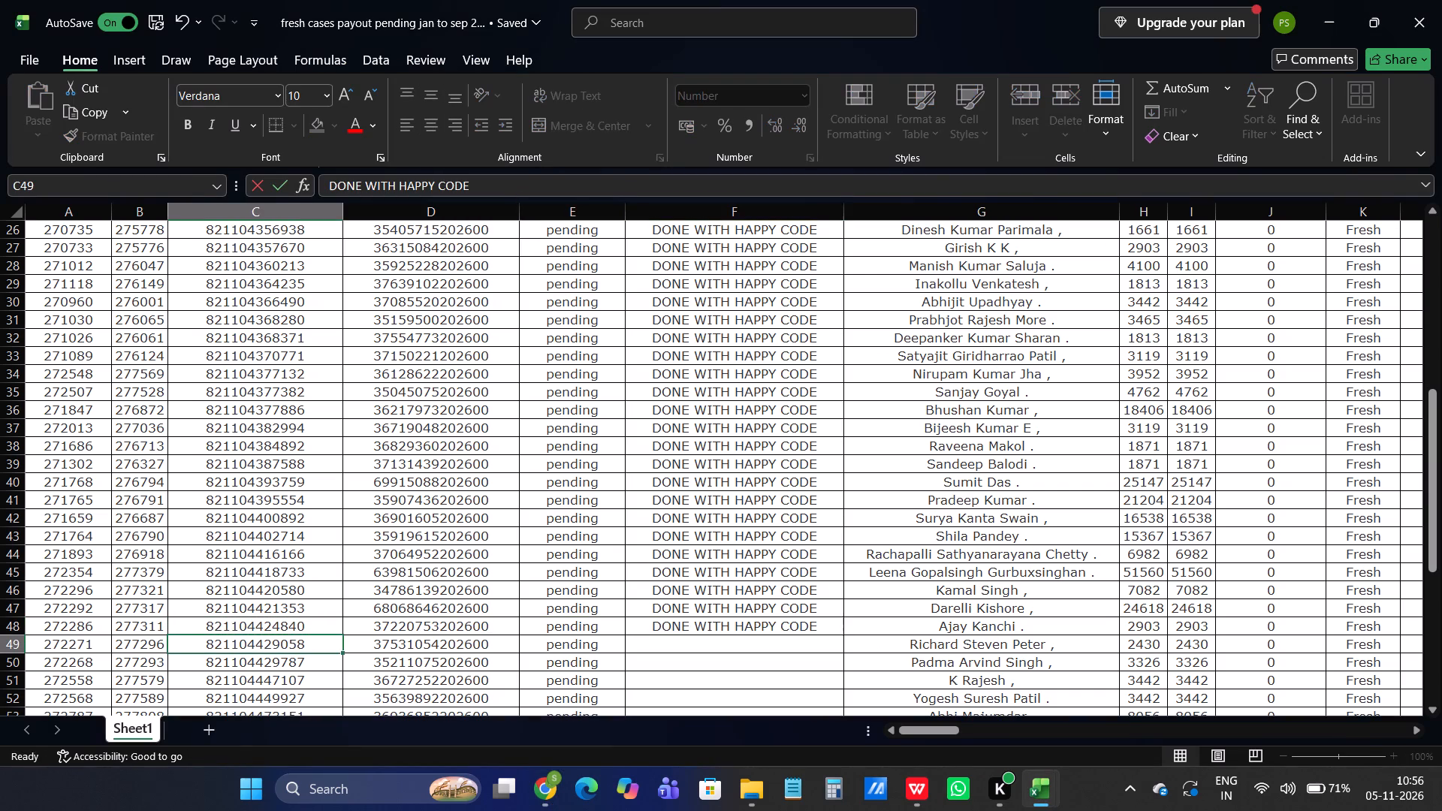
# Copy the APPID from row 49 and search the View Application portal by that Application ID, viewing the case's remarks.
pyautogui.hotkey('ctrl', 'c')
pyautogui.hotkey('alt', 'Tab')
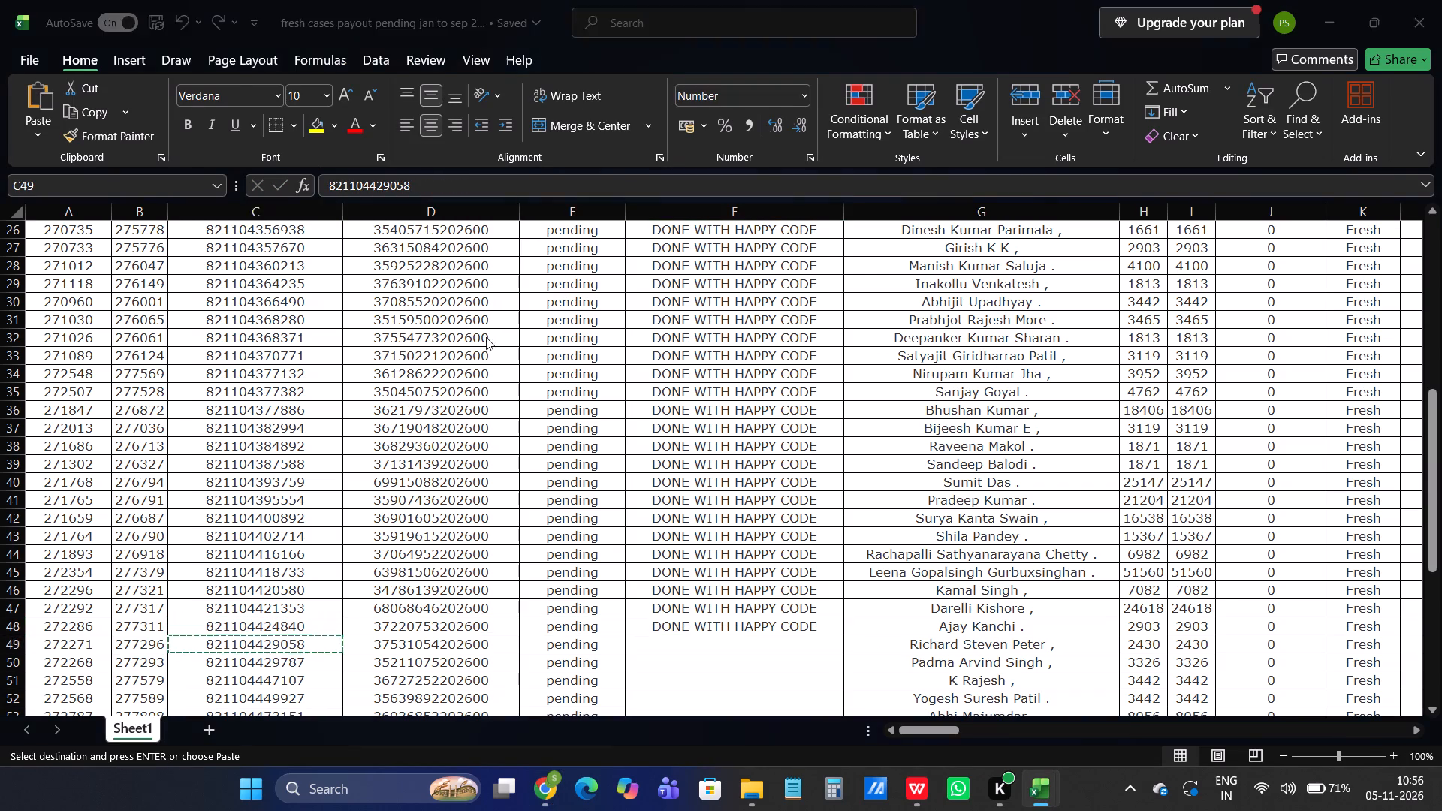
pyautogui.scroll(13, 506, 433)
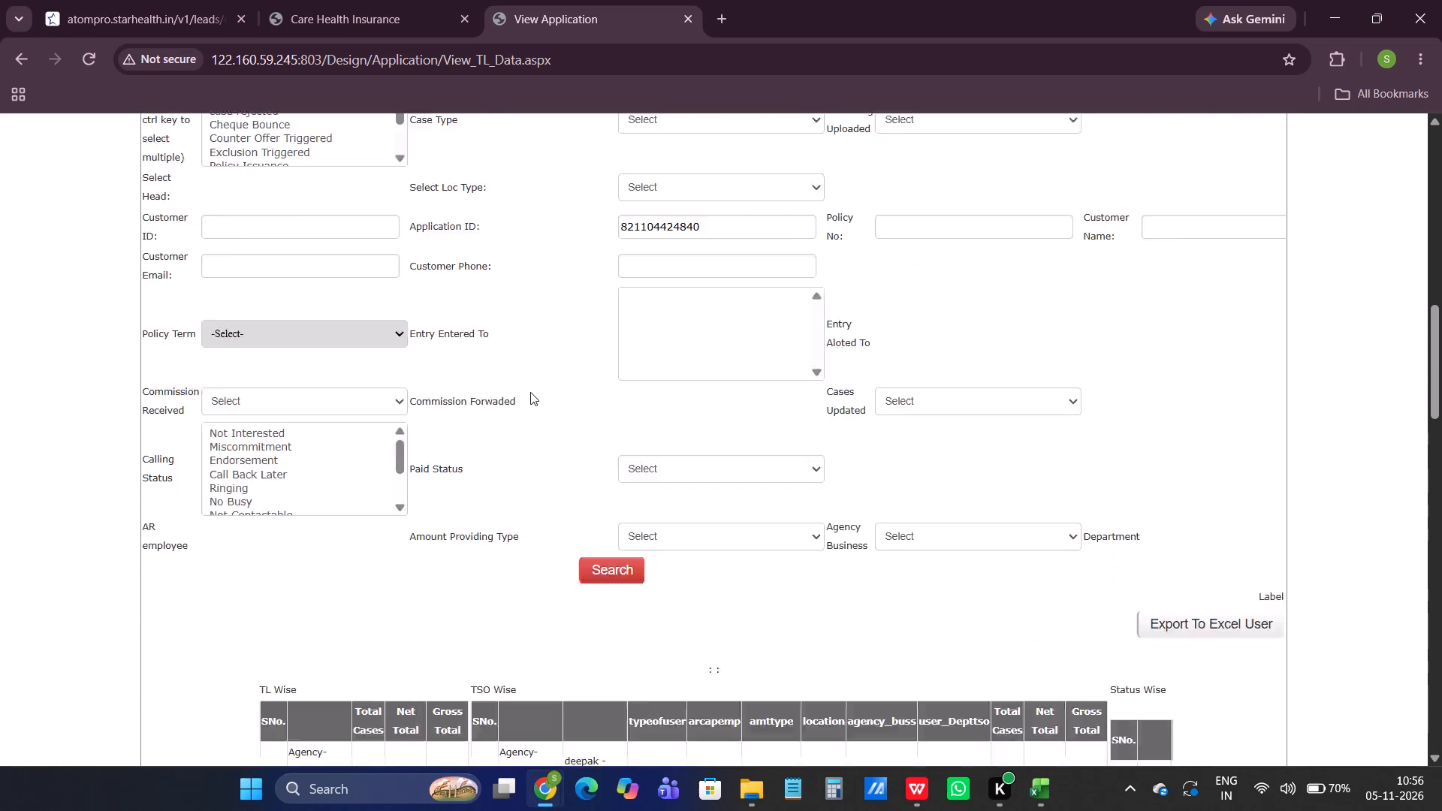
pyautogui.doubleClick(650, 370)
pyautogui.hotkey('ctrl', 'v')
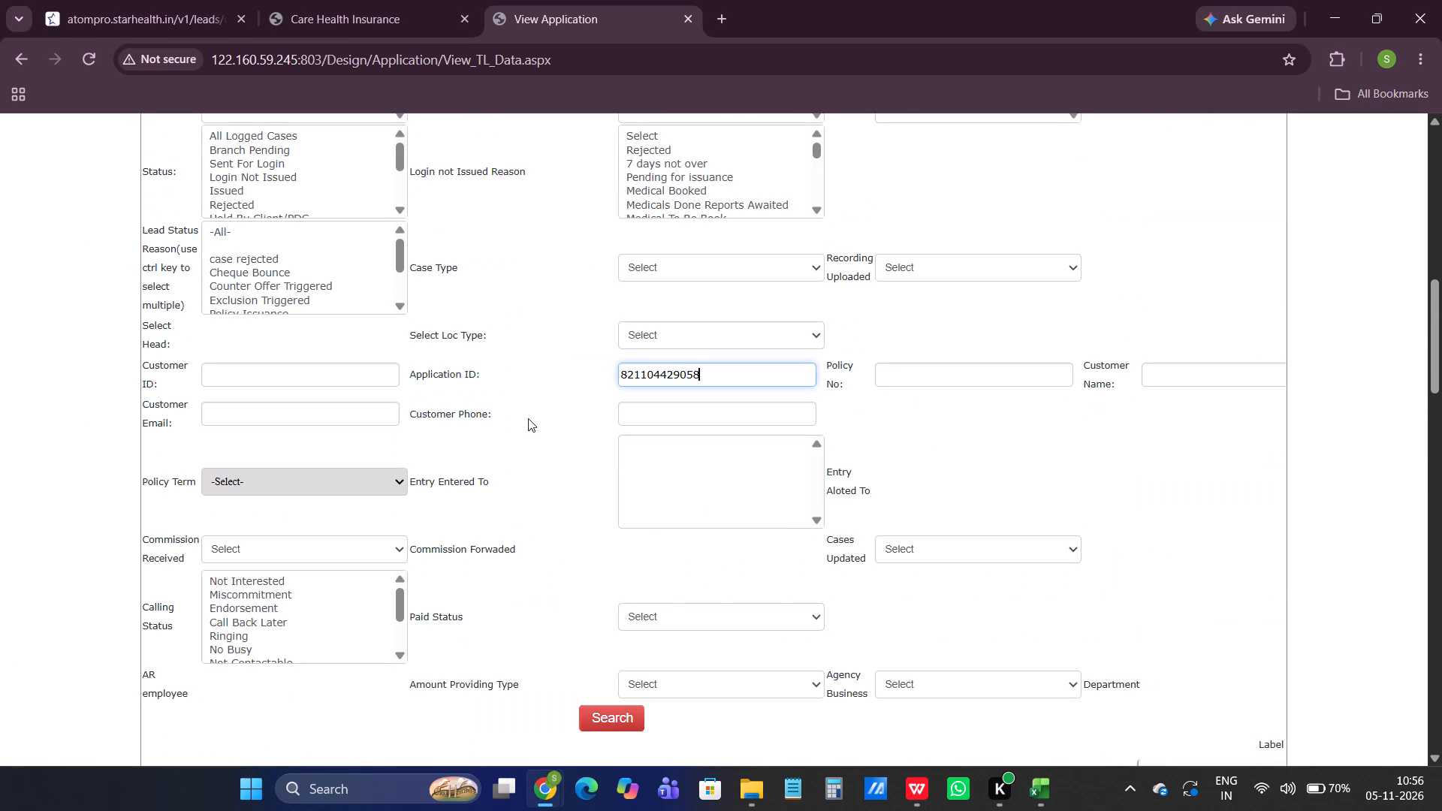
pyautogui.scroll(-2, 508, 433)
pyautogui.click(599, 394)
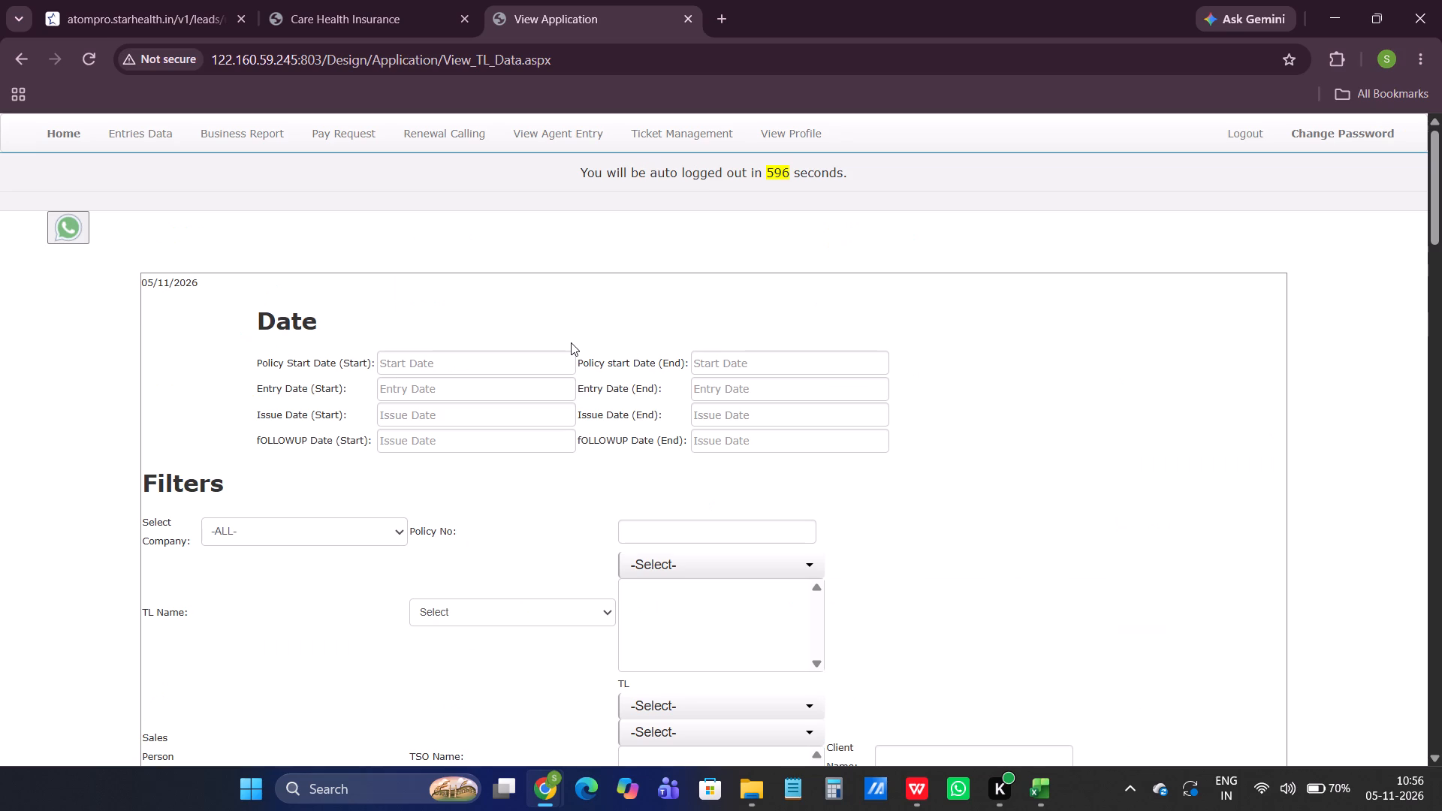
pyautogui.scroll(-20, 571, 342)
pyautogui.scroll(-5, 571, 342)
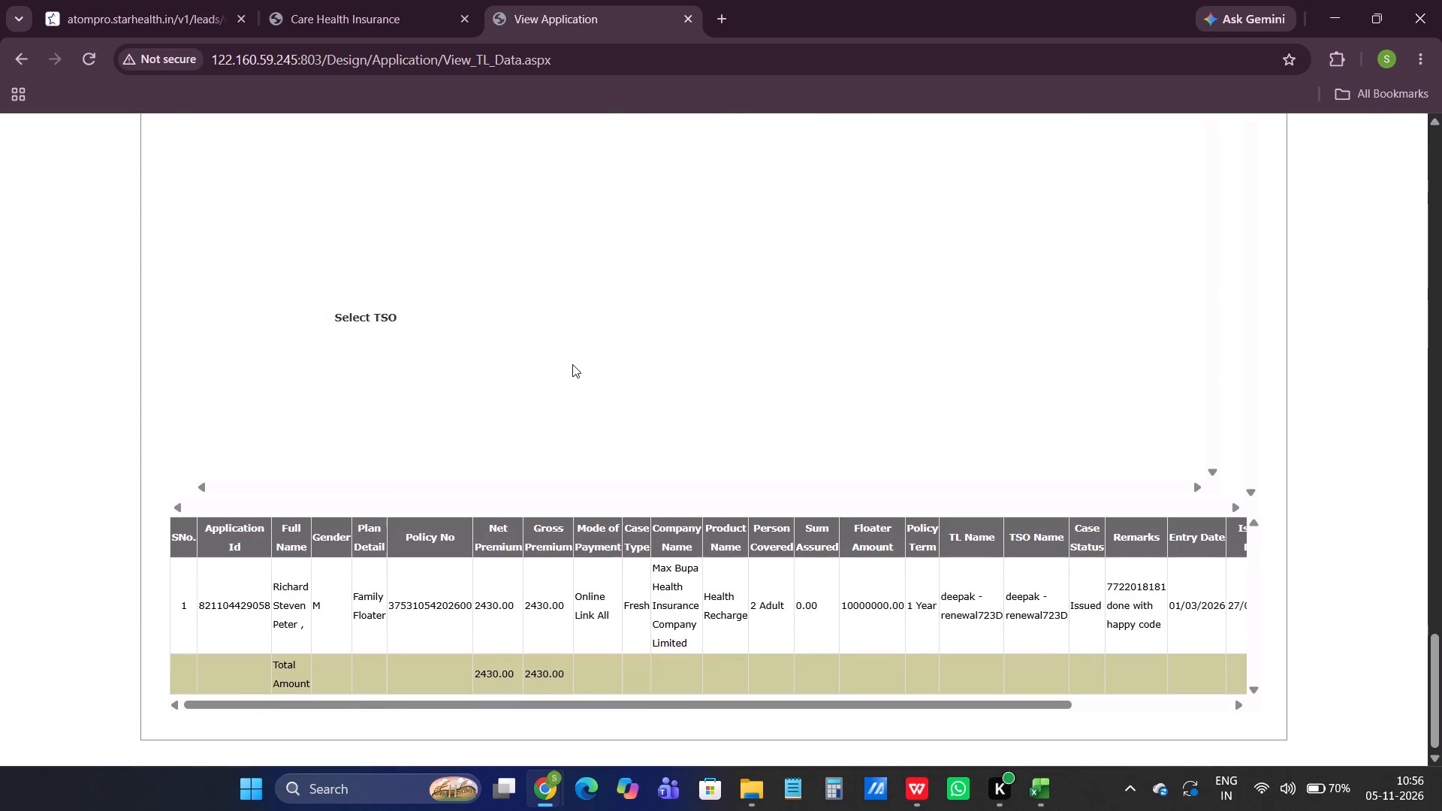
# Return to the payout pending workbook and enter "DONE WITH HAPPY CODE" under remarks on portal in row 49.
pyautogui.hotkey('alt', 'Tab')
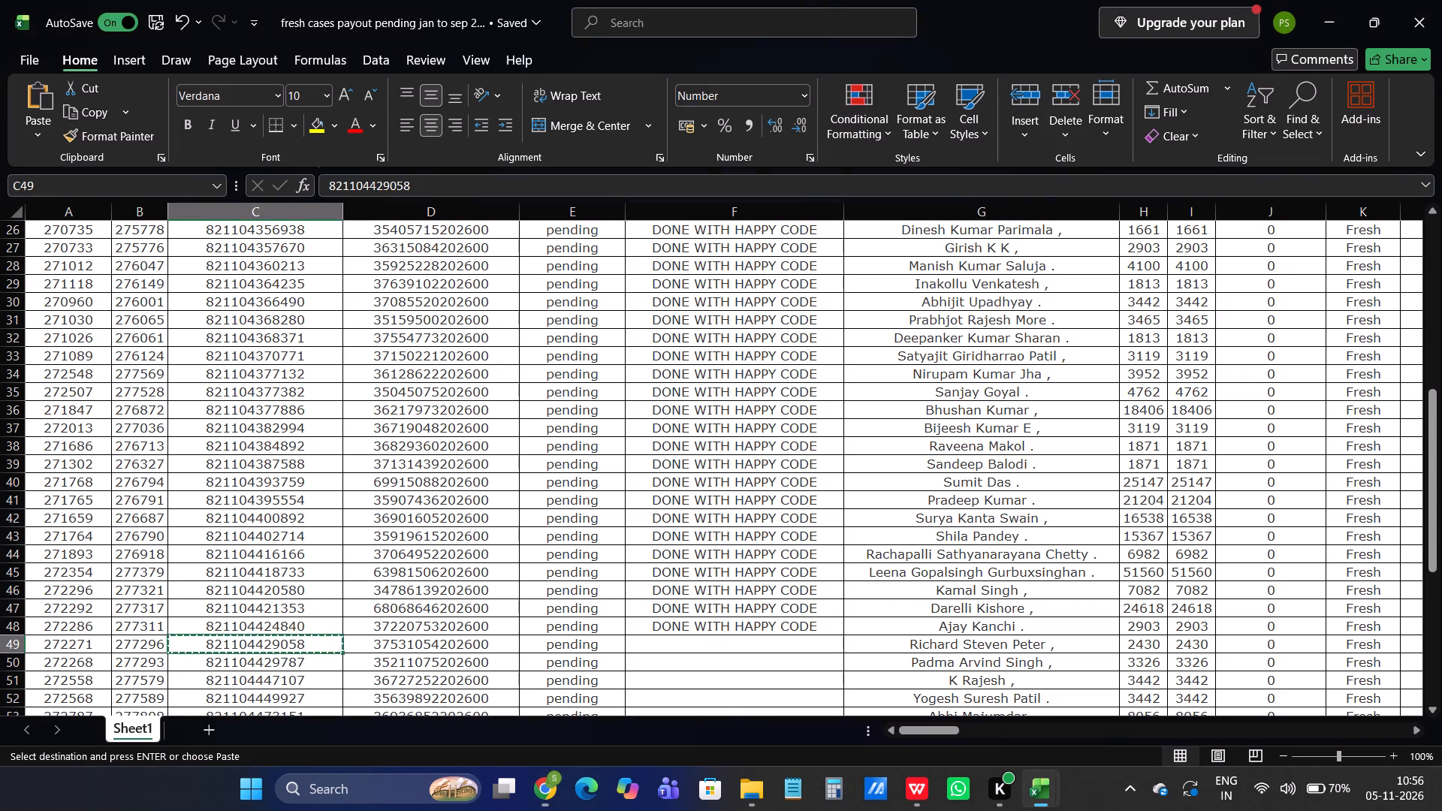
pyautogui.press('Tab')
pyautogui.press('Tab')
pyautogui.press('Tab')
pyautogui.press('d')
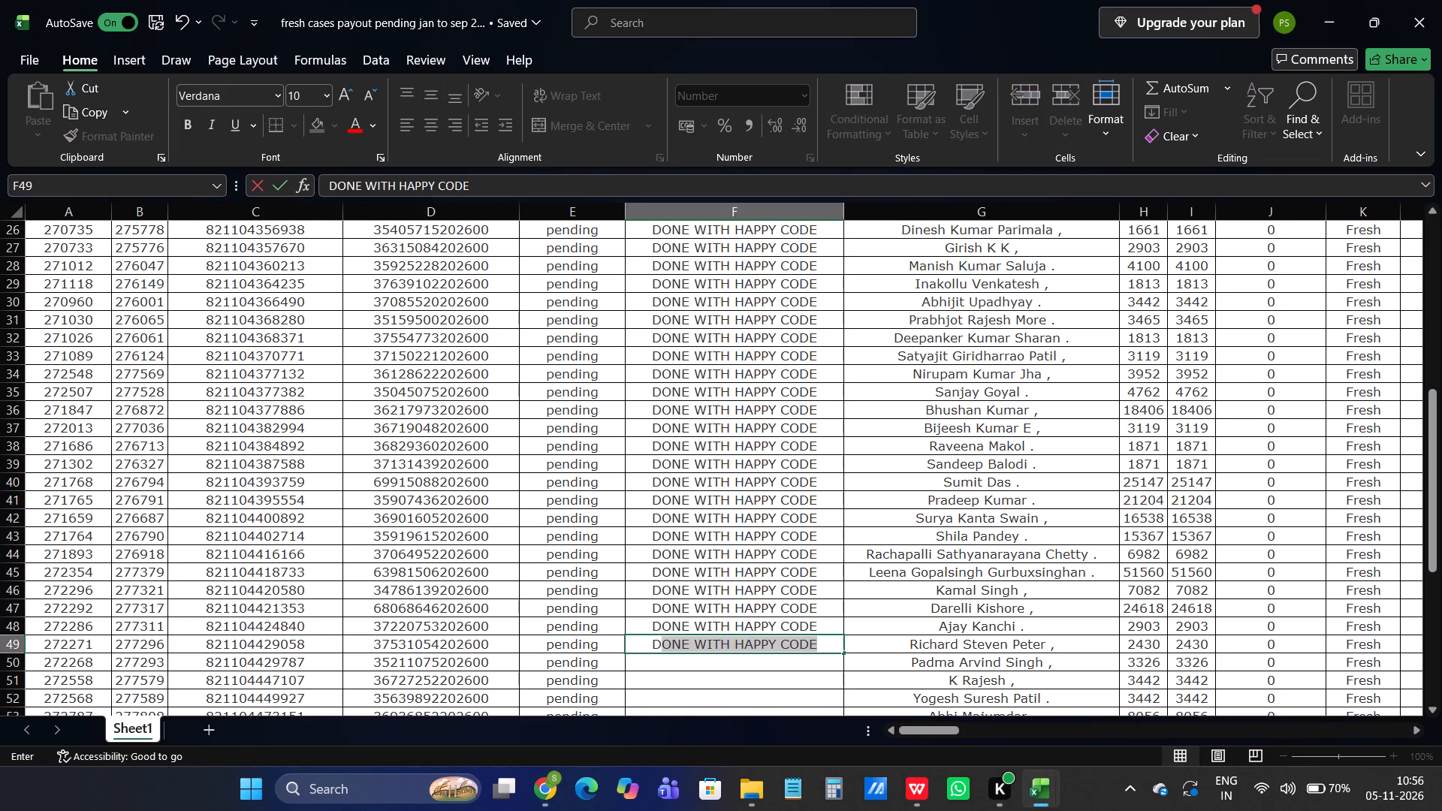
pyautogui.press('Return')
# Copy the APPID from row 50 and search the View Application portal by that Application ID, viewing the case's remarks.
pyautogui.hotkey('ctrl', 'c')
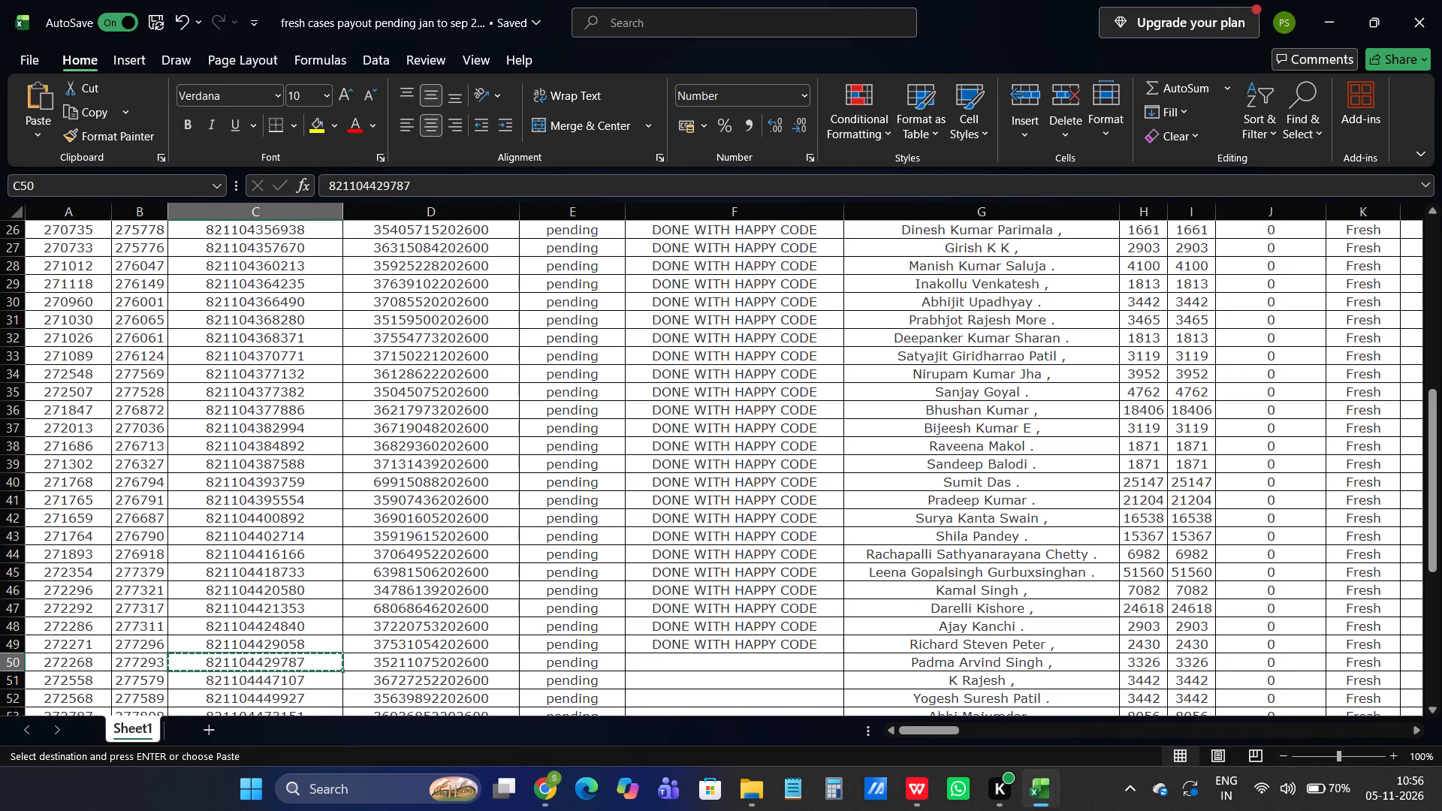
pyautogui.hotkey('alt', 'Tab')
pyautogui.scroll(14, 572, 364)
pyautogui.scroll(-1, 572, 364)
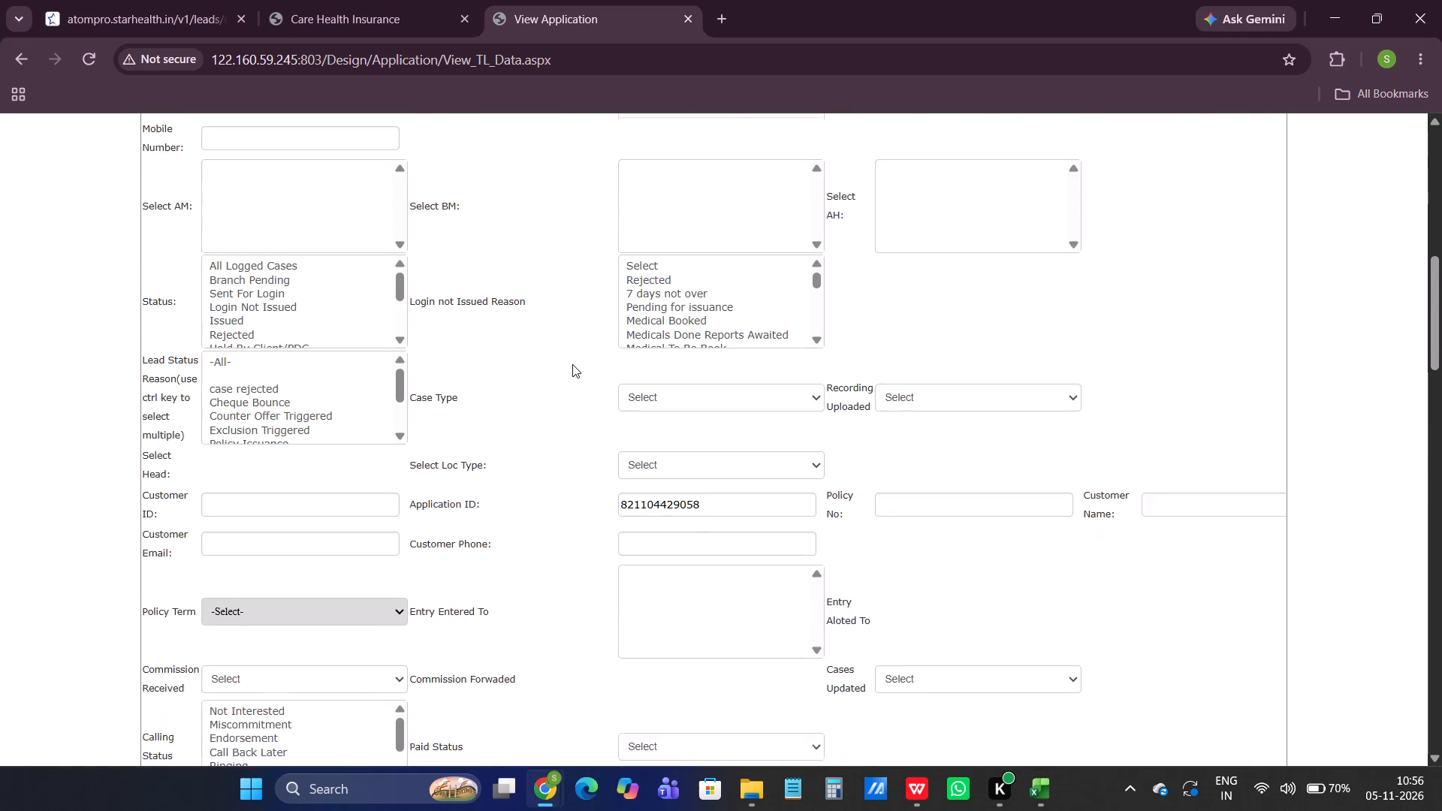
pyautogui.doubleClick(664, 369)
pyautogui.doubleClick(661, 366)
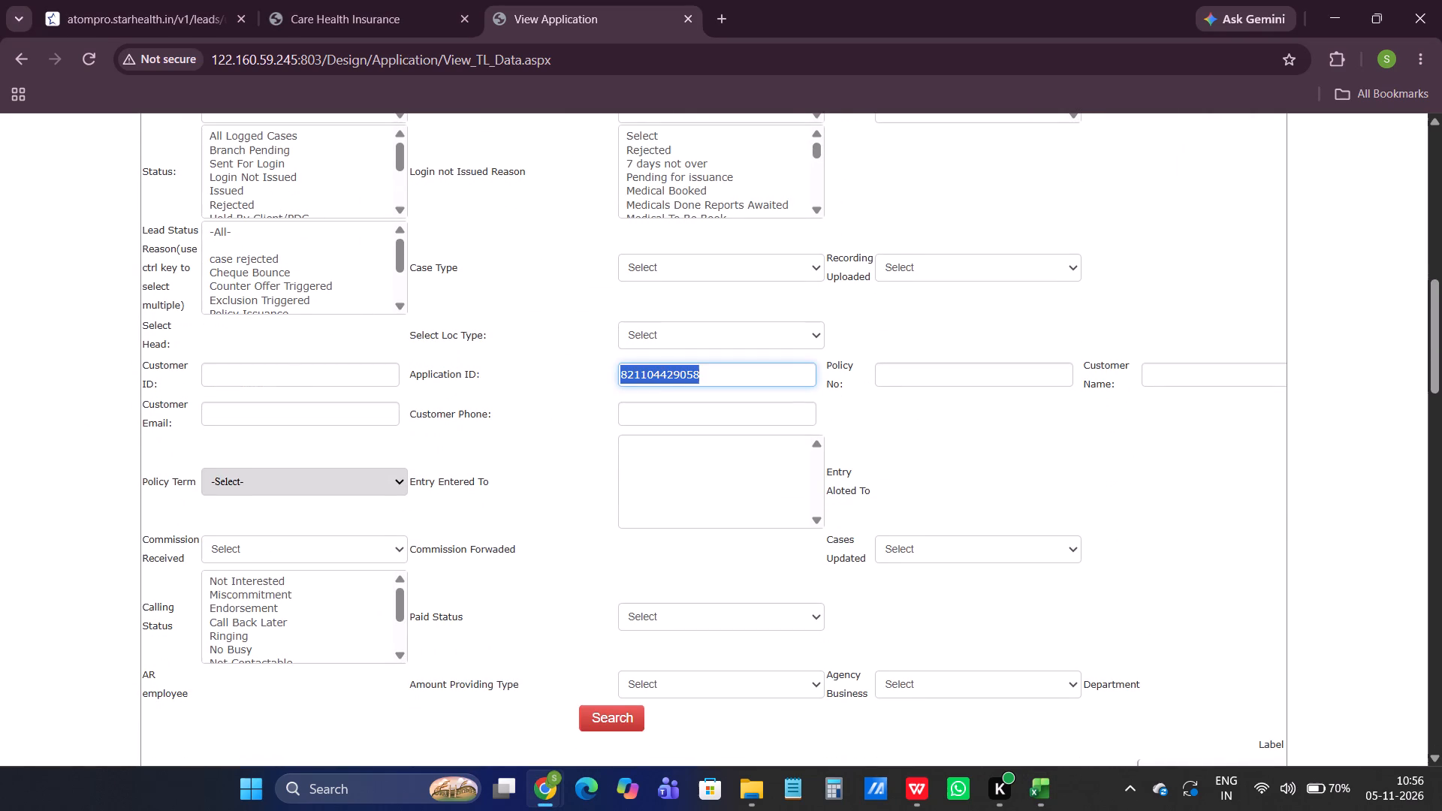
pyautogui.hotkey('ctrl', 'v')
pyautogui.scroll(-2, 537, 375)
pyautogui.click(596, 404)
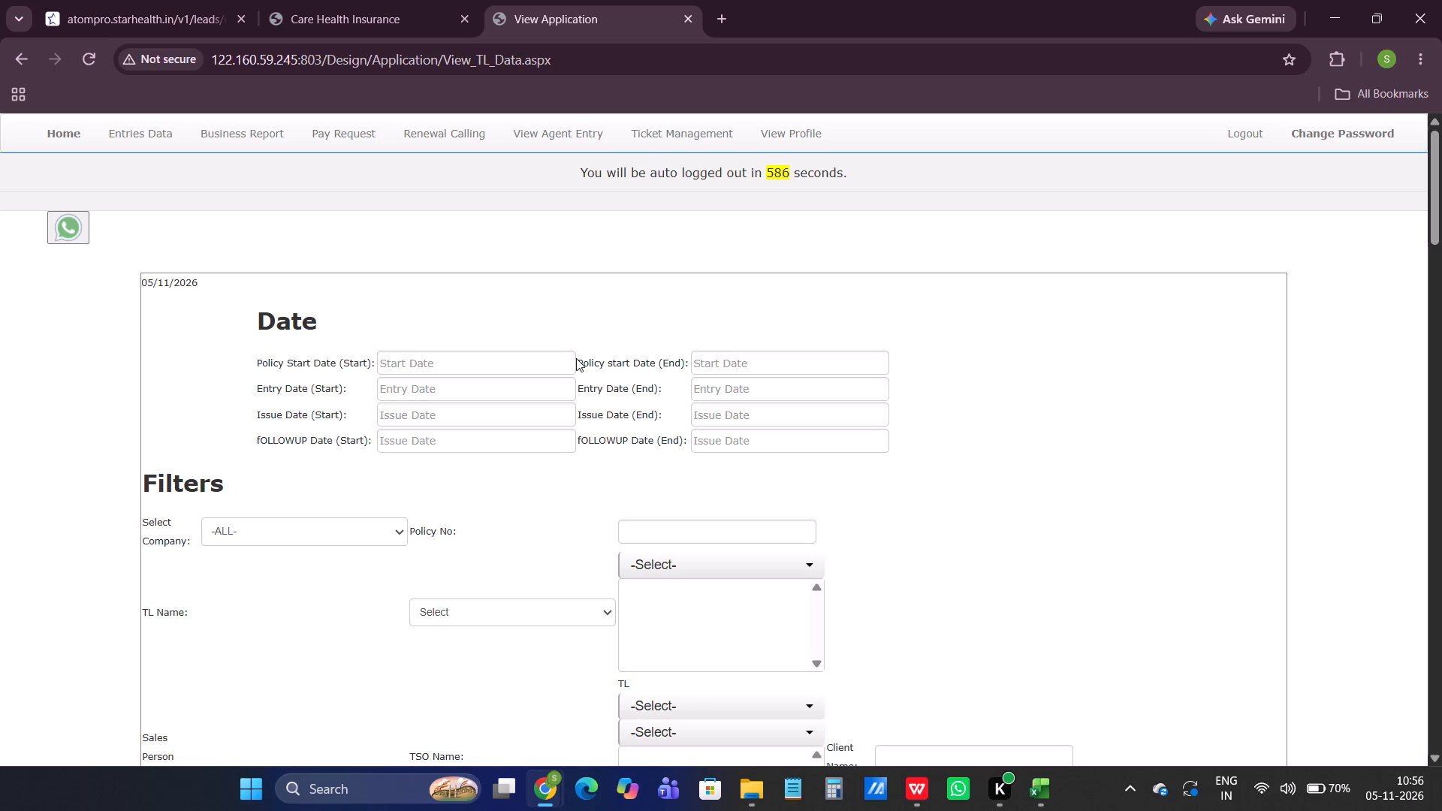
pyautogui.scroll(-20, 632, 343)
pyautogui.scroll(-5, 632, 343)
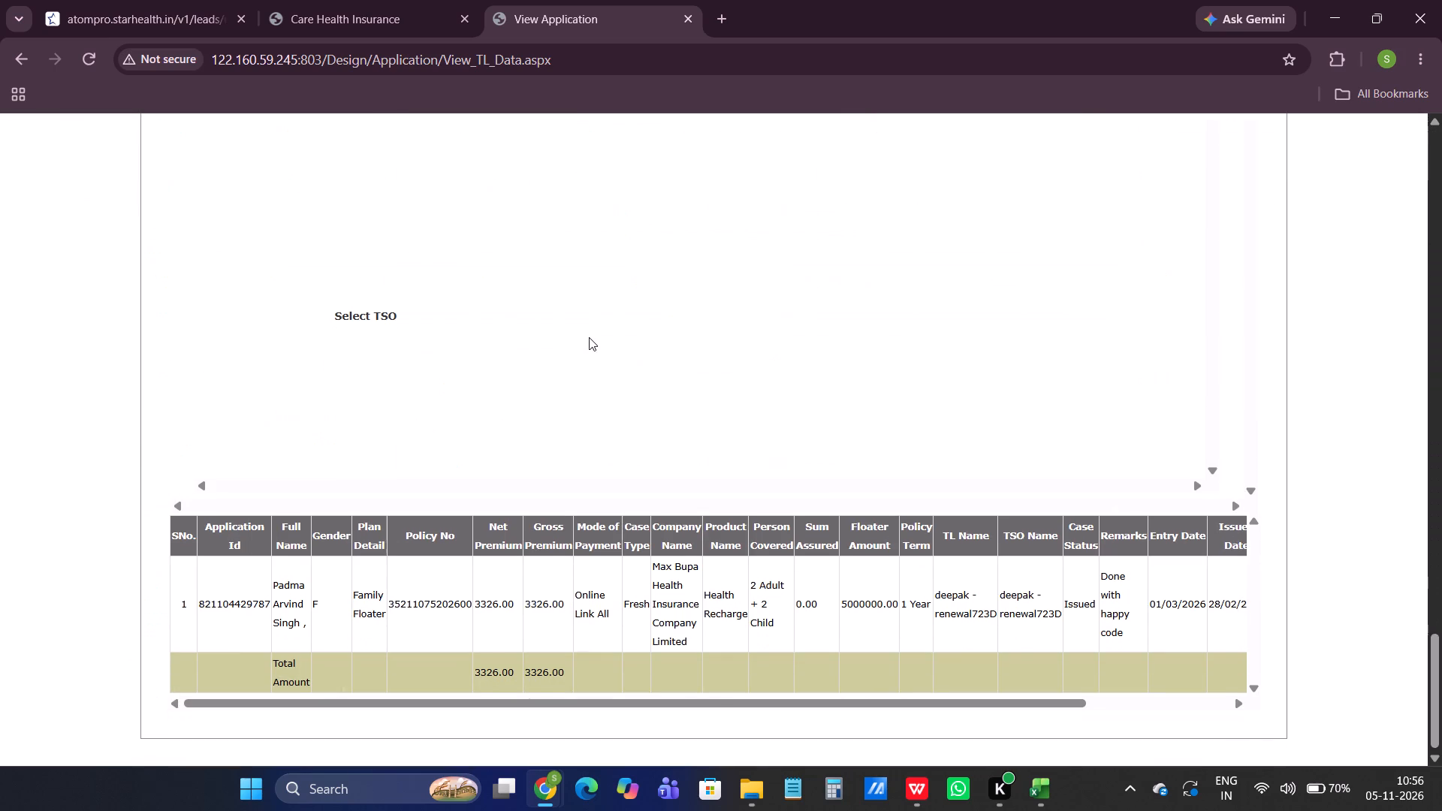
# Return to the payout pending workbook and enter "DONE WITH HAPPY CODE" under remarks on portal in row 50.
pyautogui.hotkey('alt', 'Tab')
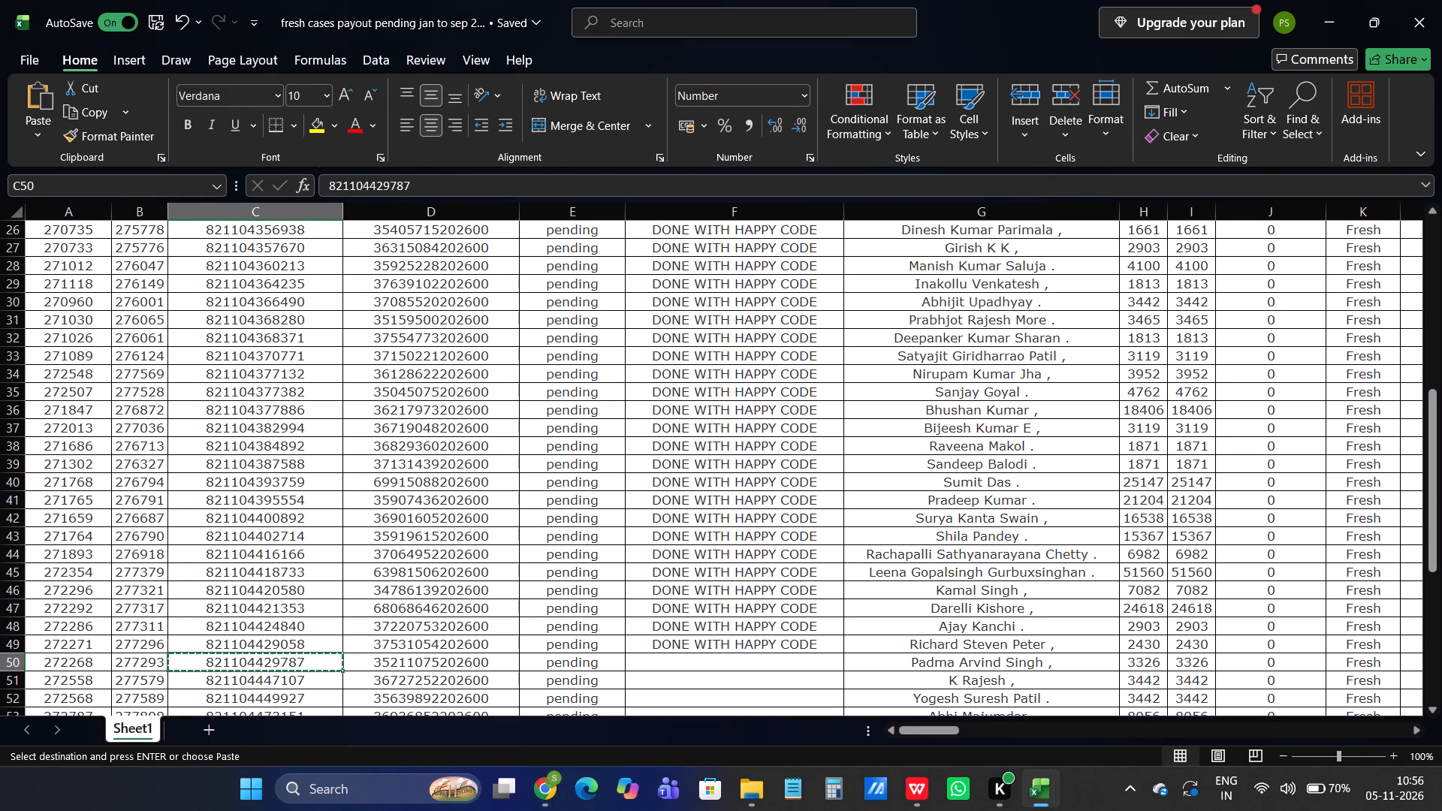
pyautogui.press('Tab')
pyautogui.press('Tab')
pyautogui.press('Tab')
pyautogui.press('d')
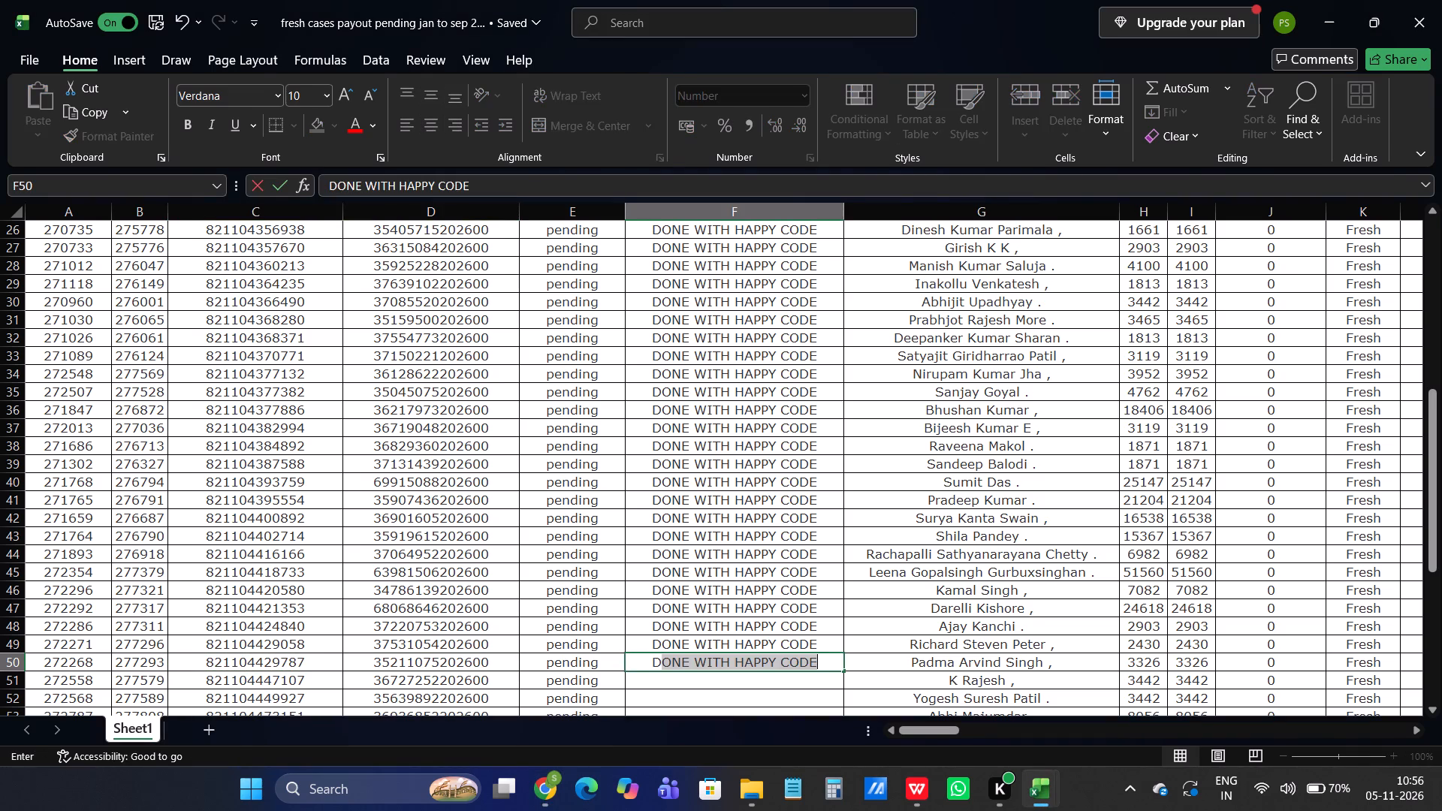
pyautogui.press('Return')
# Copy the APPID from row 51 and search the View Application portal by that Application ID, viewing the case's remarks.
pyautogui.scroll(-3, 528, 522)
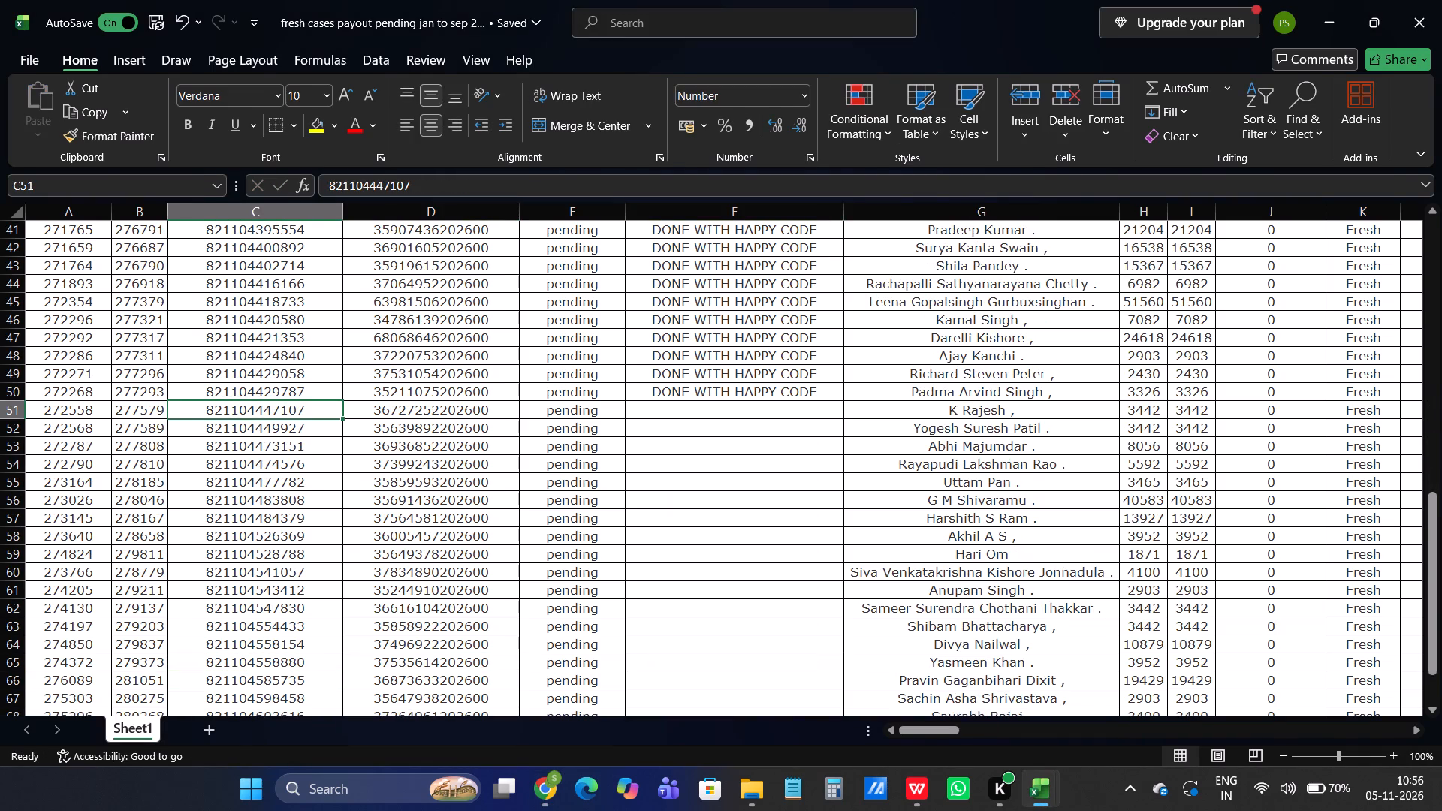
pyautogui.hotkey('ctrl', 'c')
pyautogui.hotkey('alt', 'Tab')
pyautogui.scroll(13, 497, 485)
pyautogui.doubleClick(652, 378)
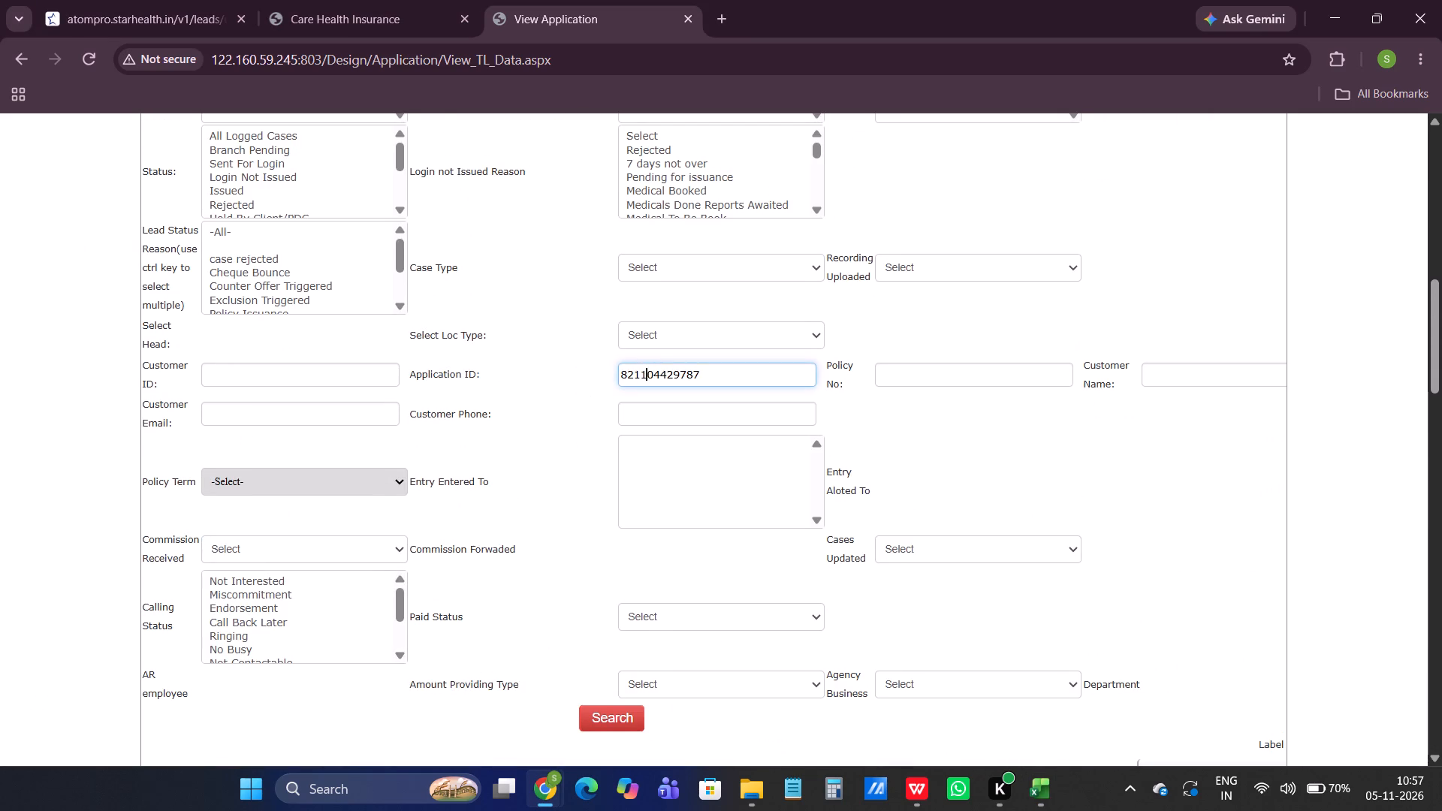
pyautogui.doubleClick(650, 378)
pyautogui.hotkey('ctrl', 'v')
pyautogui.scroll(-2, 554, 360)
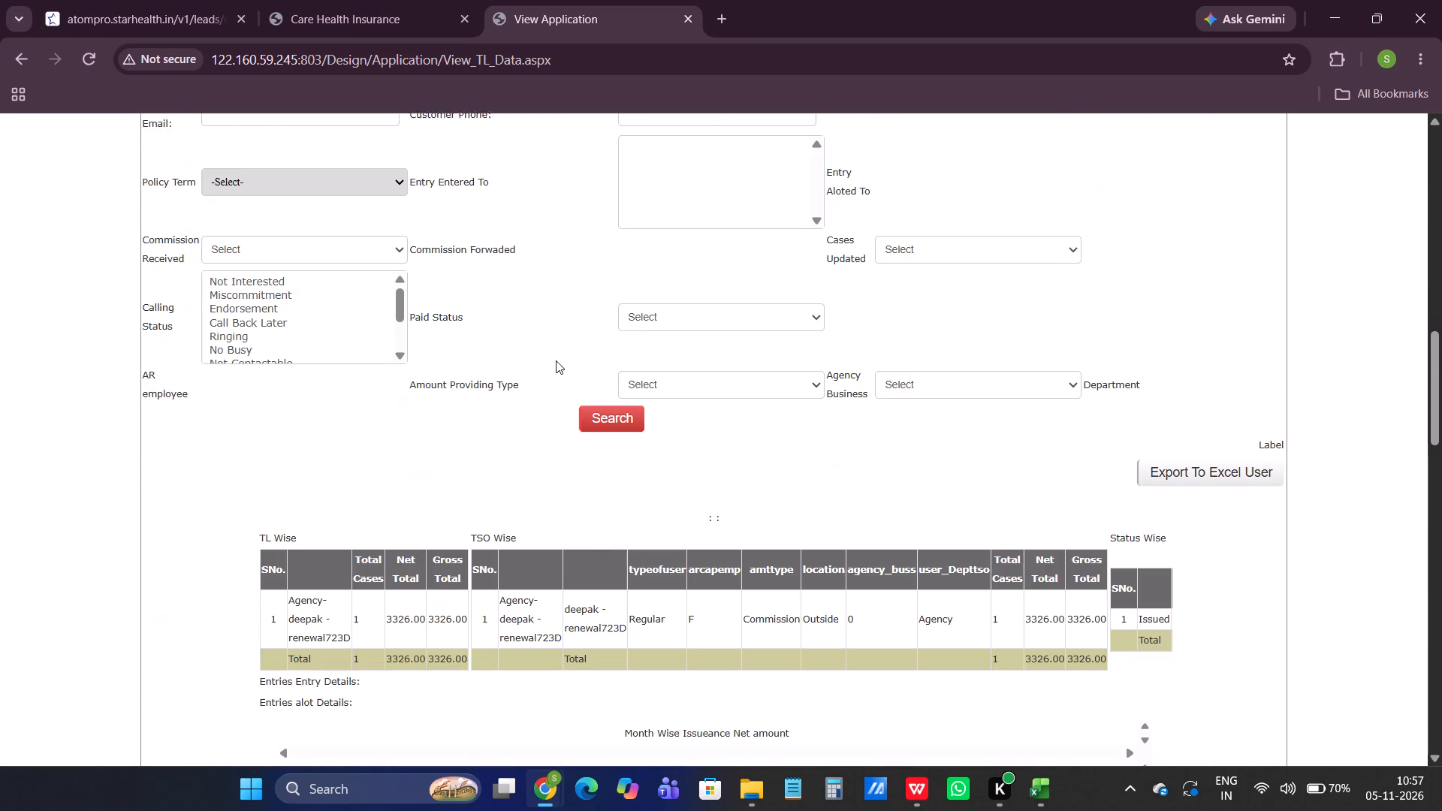
pyautogui.click(591, 405)
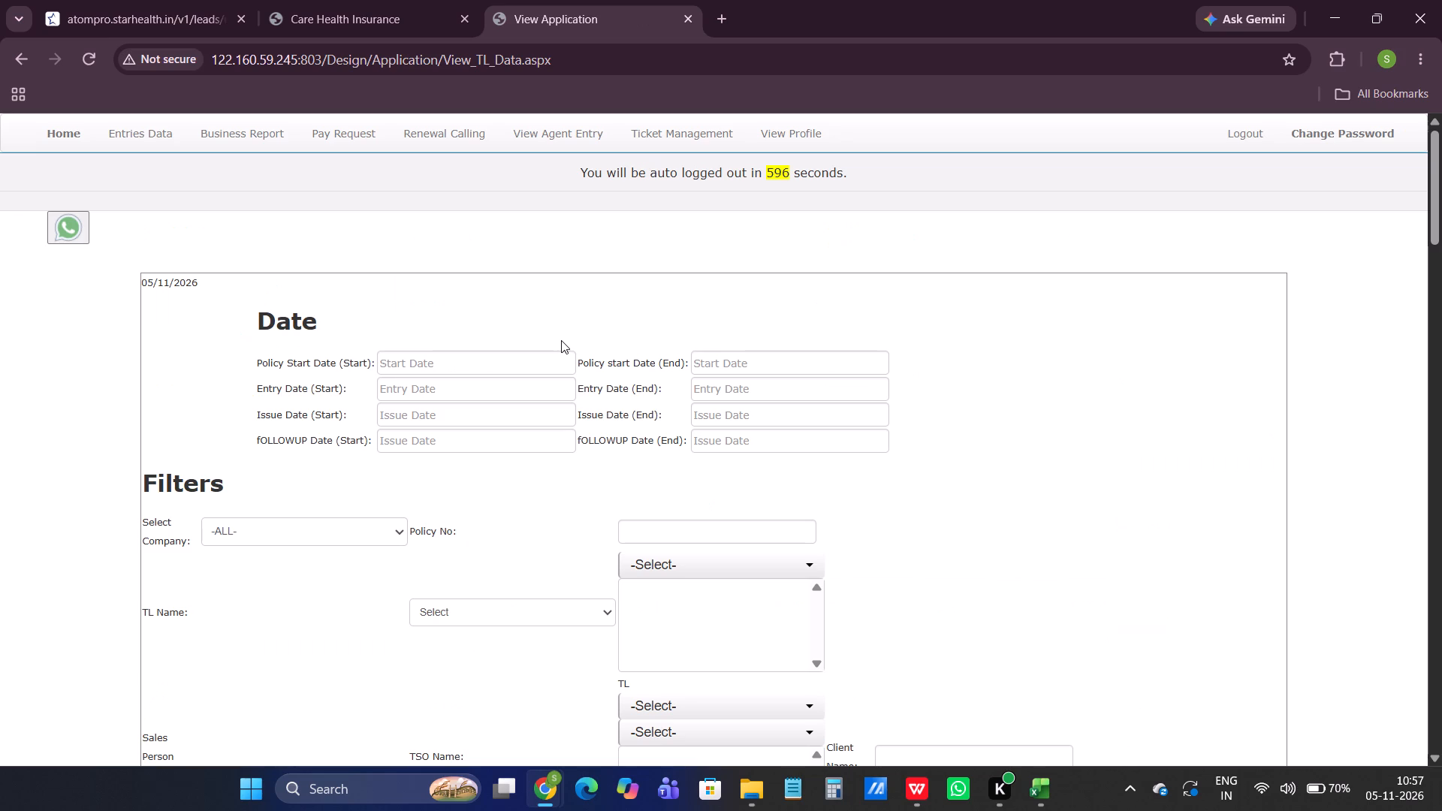
pyautogui.scroll(-5, 426, 415)
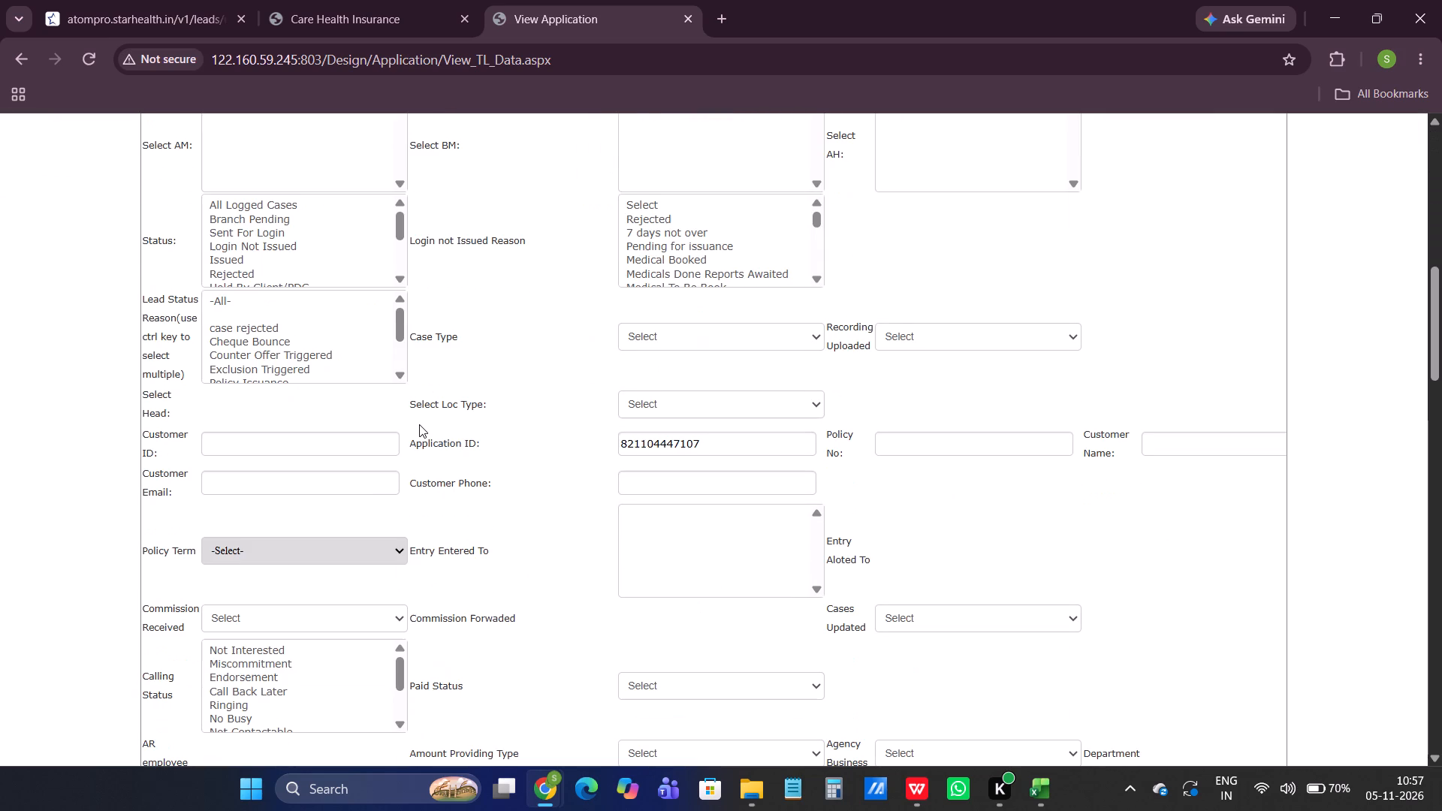
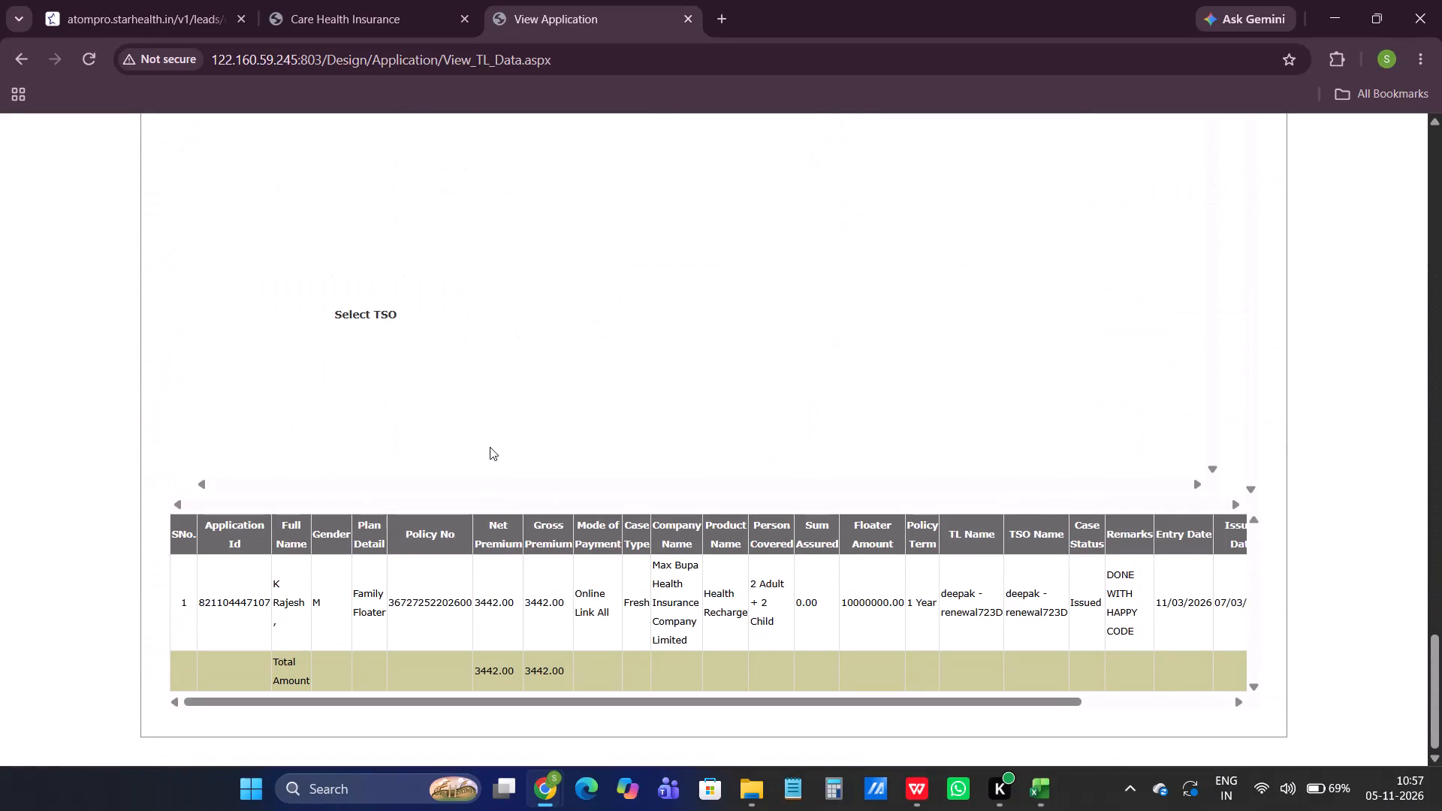
# Recheck the case's remarks on the portal and enter "DONE WITH HAPPY CODE" under remarks on portal in row 51 of the payout pending workbook.
pyautogui.scroll(13, 490, 447)
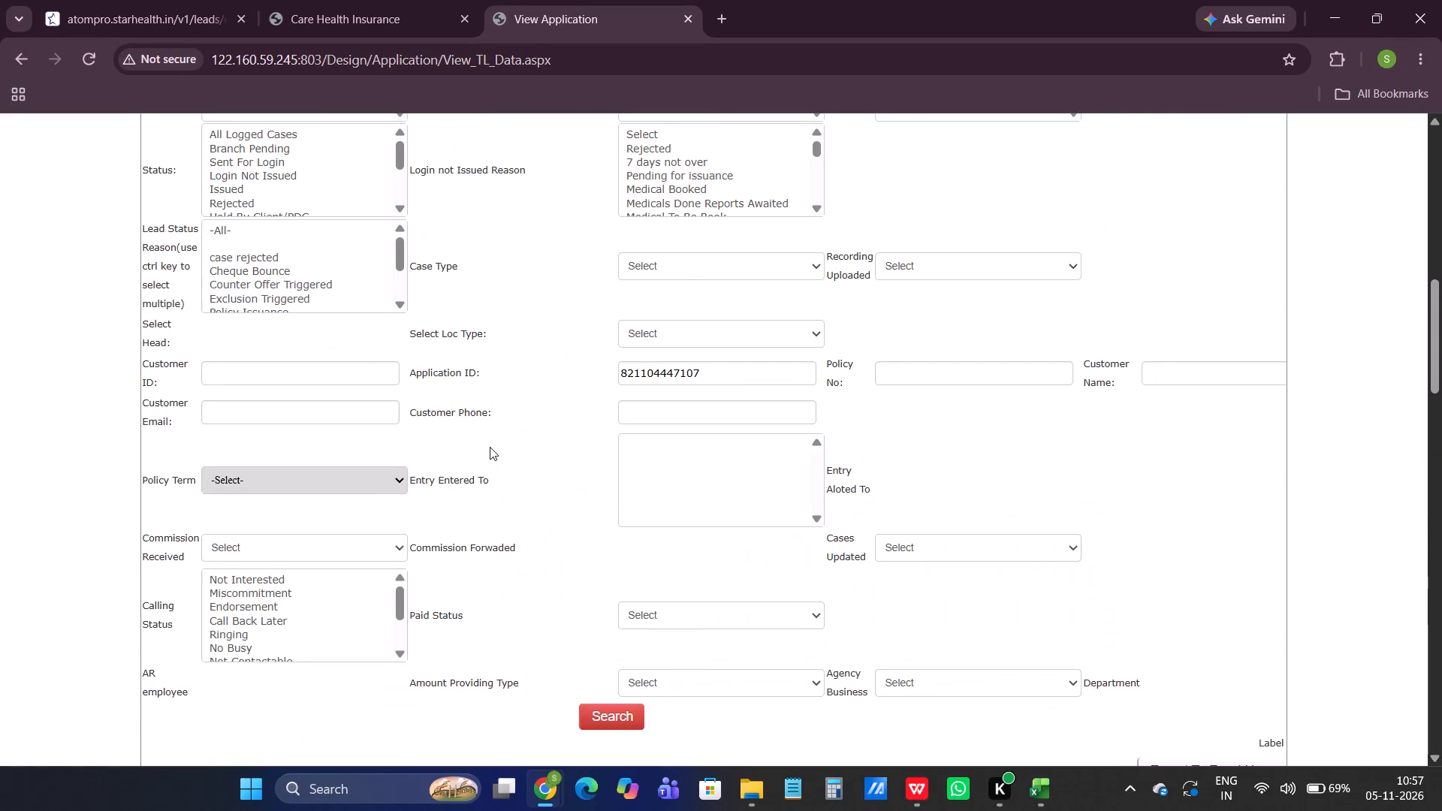
pyautogui.click(565, 380)
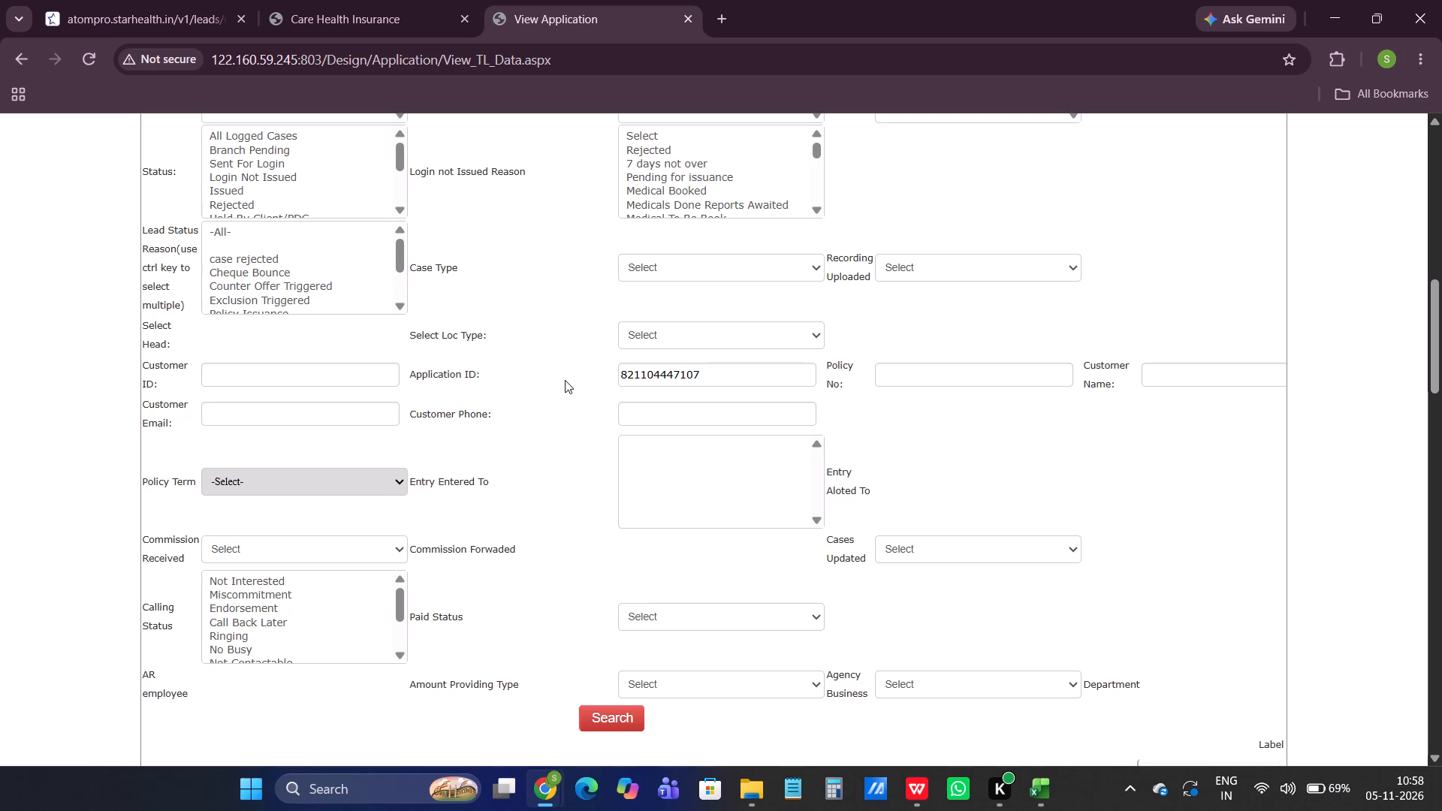
pyautogui.hotkey('alt', 'Tab')
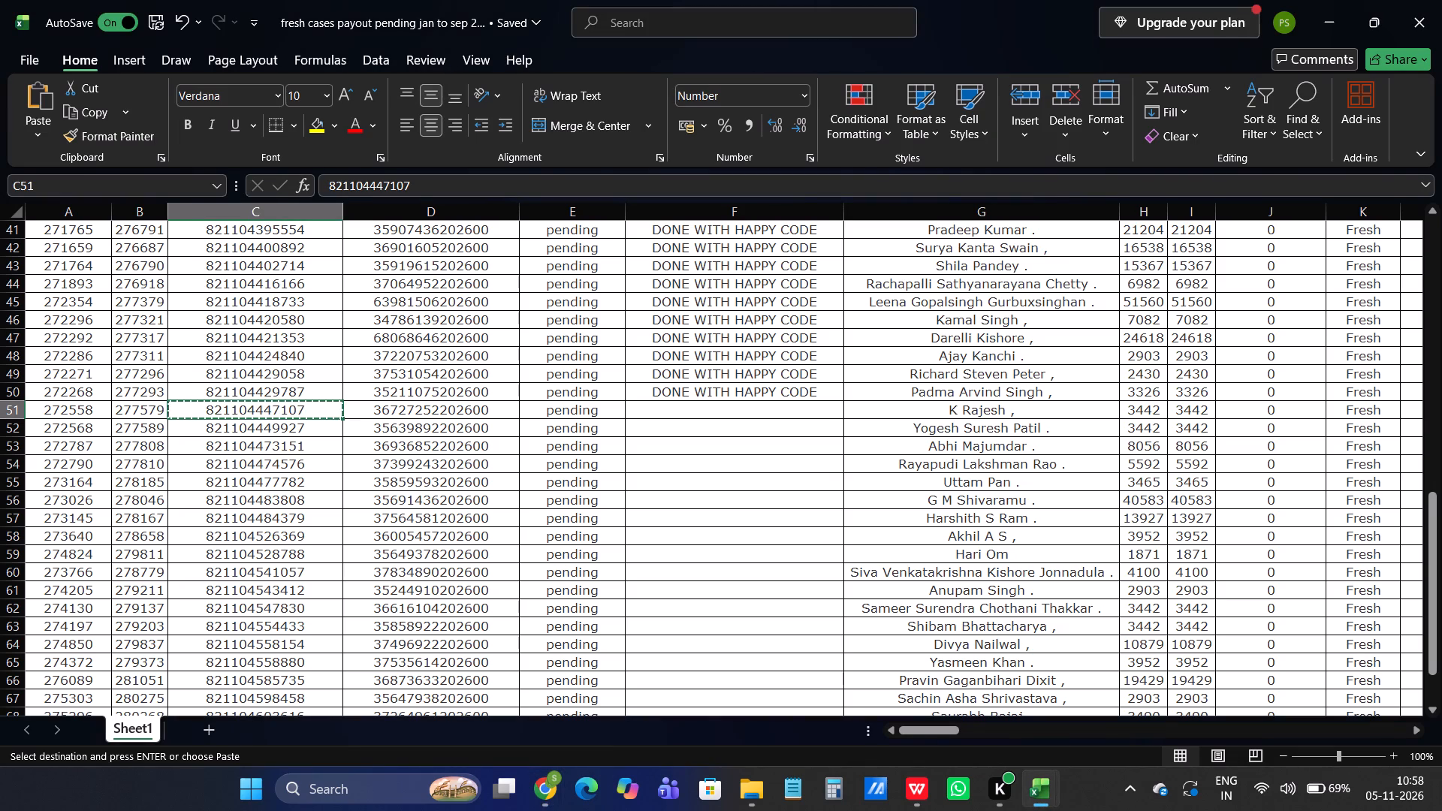
pyautogui.hotkey('alt', 'Tab')
pyautogui.scroll(-11, 565, 380)
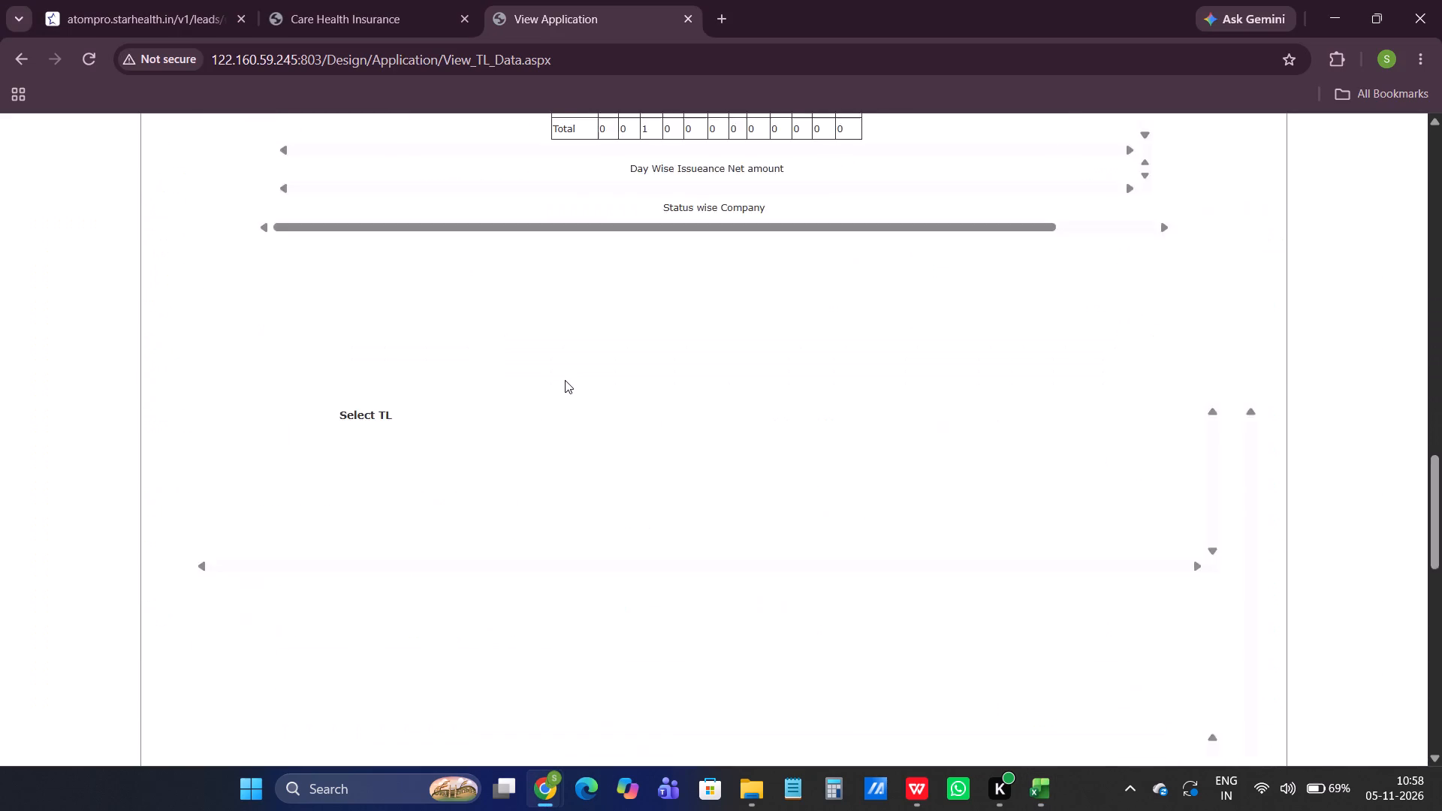
pyautogui.scroll(-4, 565, 380)
pyautogui.hotkey('alt', 'Tab')
pyautogui.press('Tab')
pyautogui.press('Tab')
pyautogui.press('Tab')
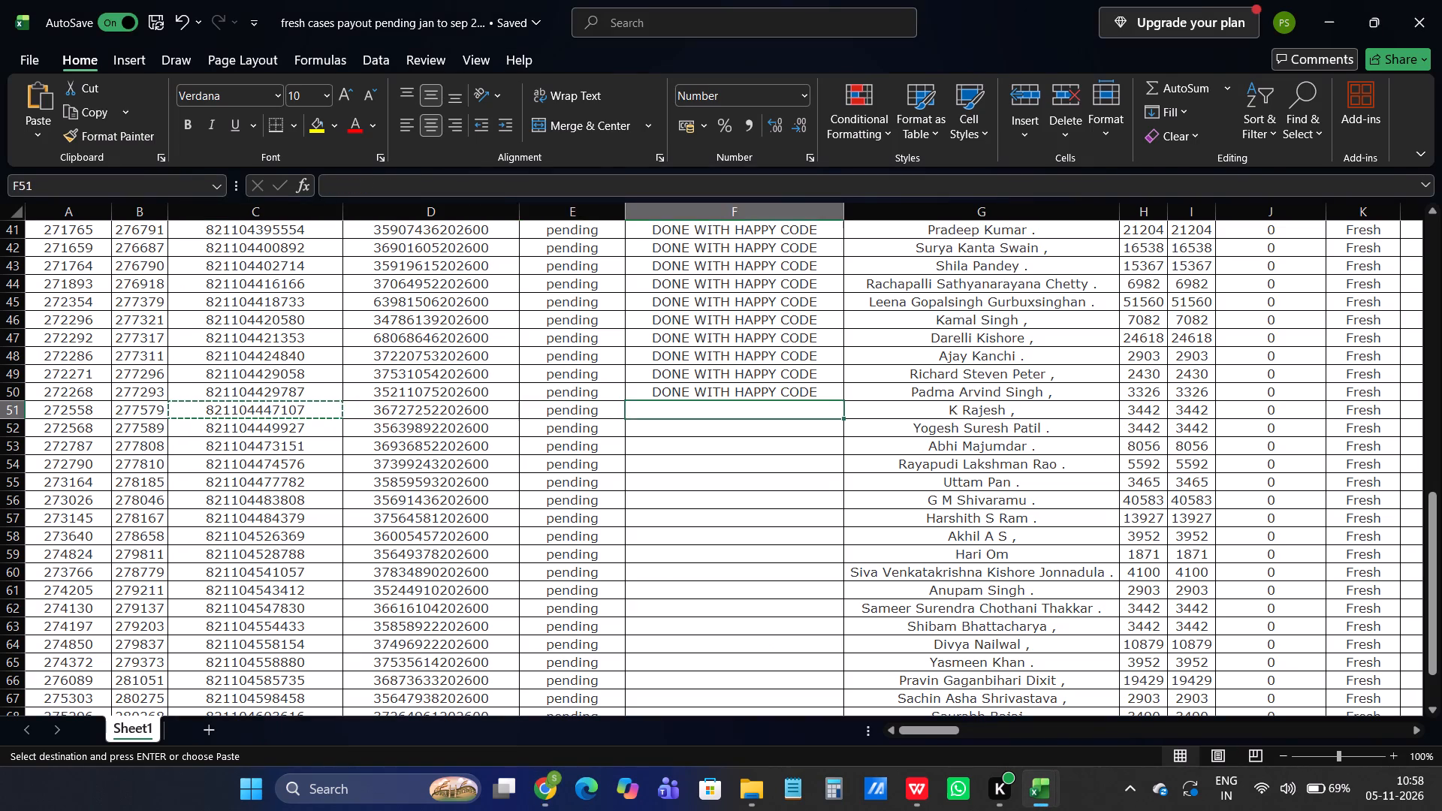
pyautogui.press('d')
pyautogui.press('Return')
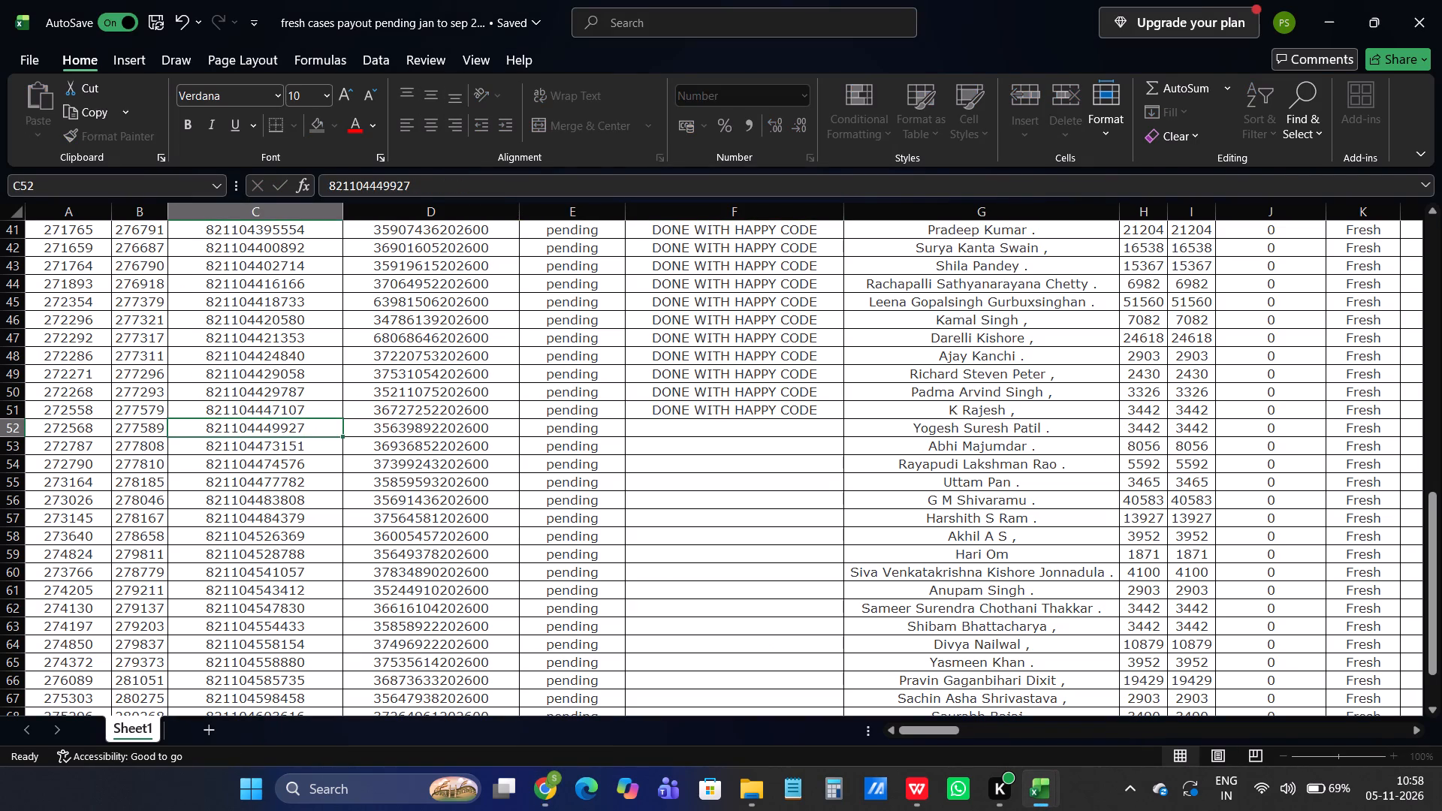
# Copy the APPID from row 52 and search the View Application portal by that Application ID, viewing the case's remarks.
pyautogui.hotkey('ctrl', 'c')
pyautogui.hotkey('alt', 'Tab')
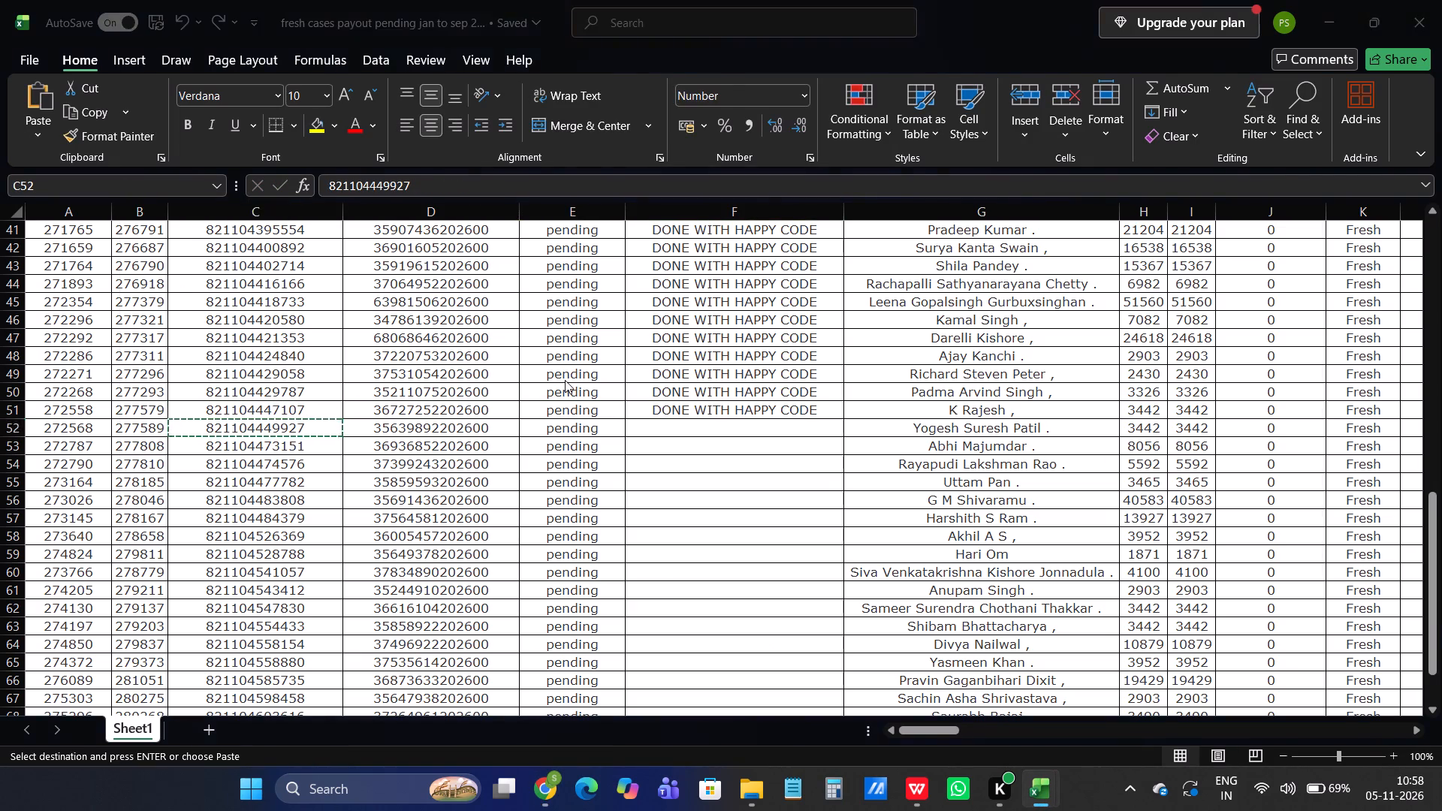
pyautogui.scroll(16, 542, 449)
pyautogui.scroll(-2, 542, 449)
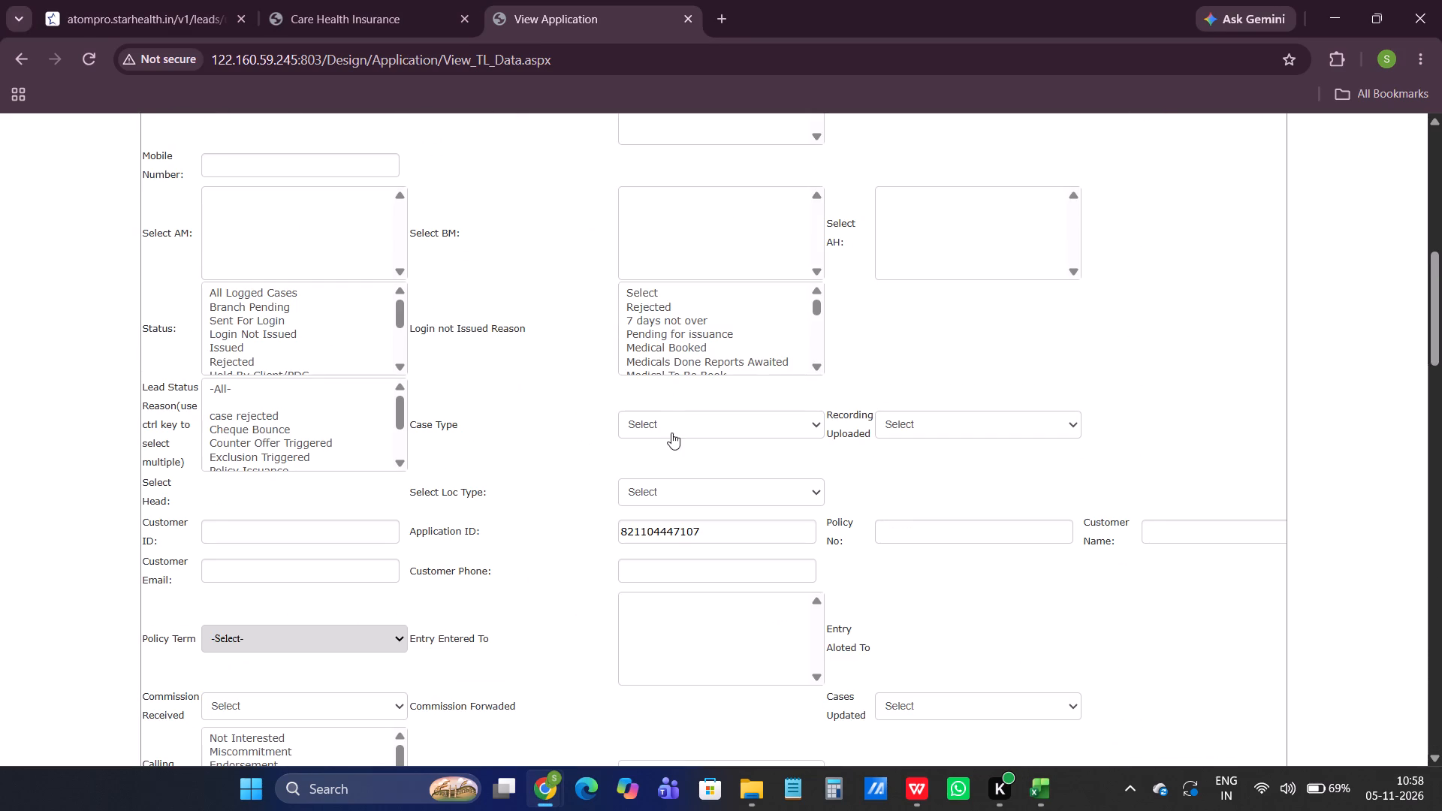
pyautogui.doubleClick(662, 518)
pyautogui.doubleClick(656, 531)
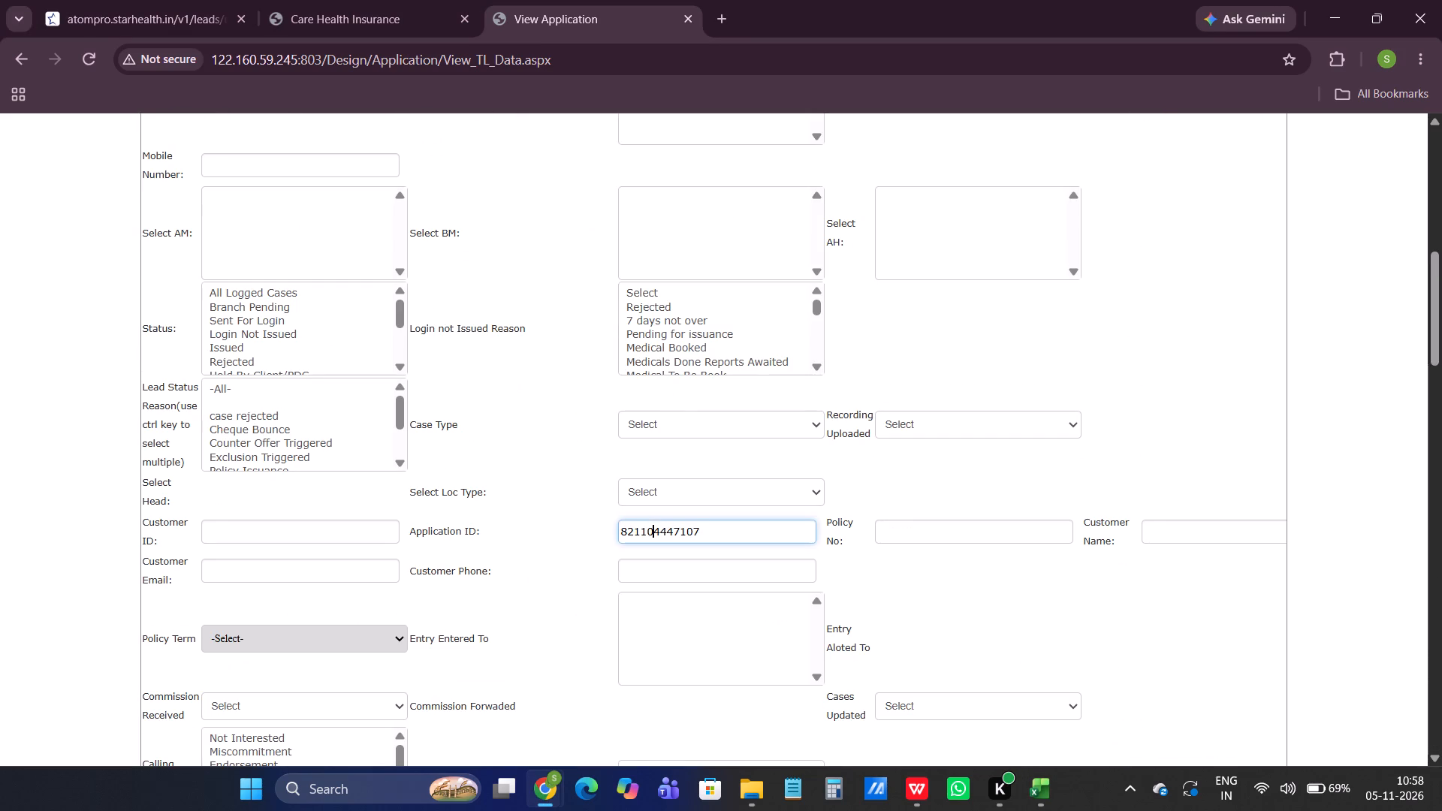
pyautogui.hotkey('ctrl', 'v')
pyautogui.scroll(-3, 511, 514)
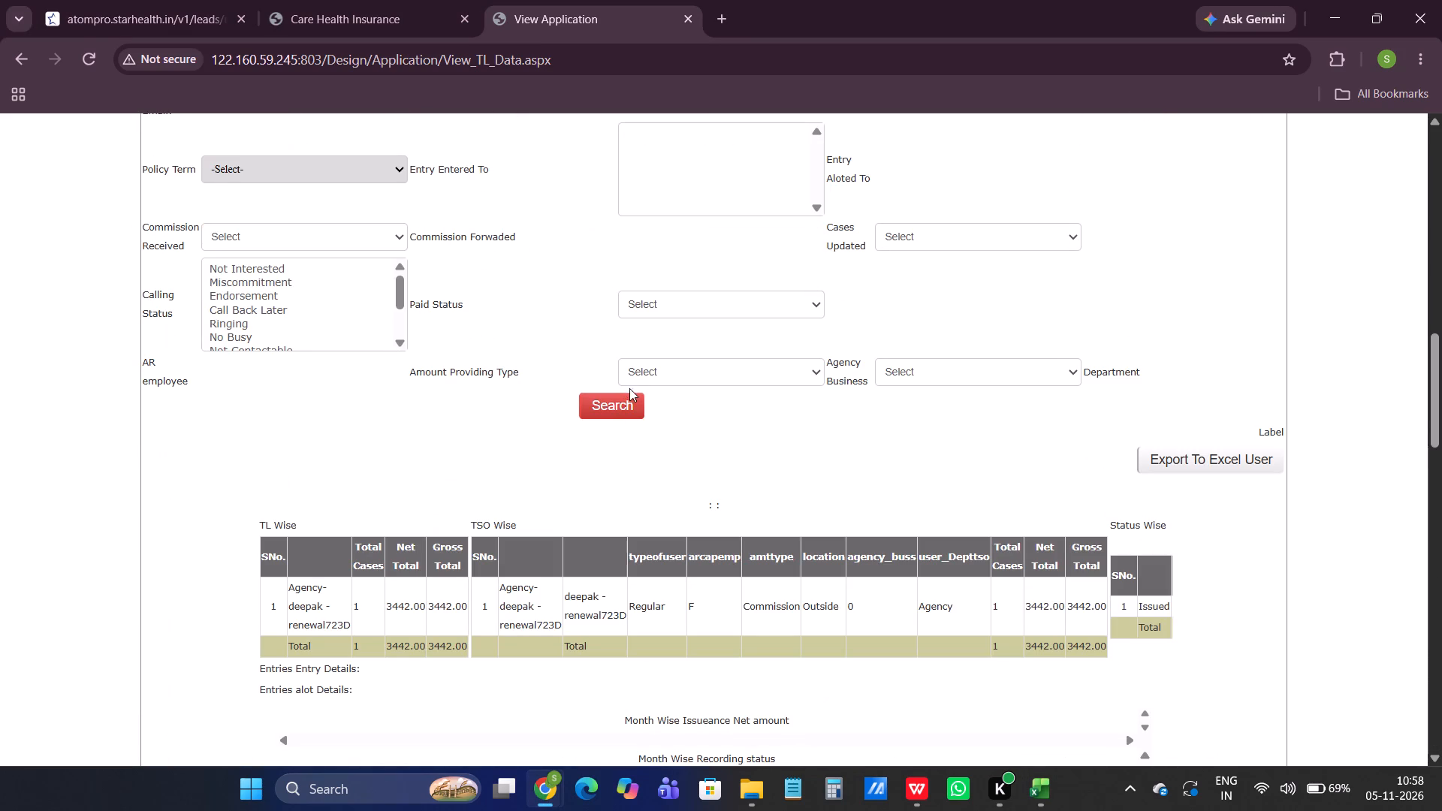
pyautogui.click(615, 402)
pyautogui.scroll(-9, 510, 386)
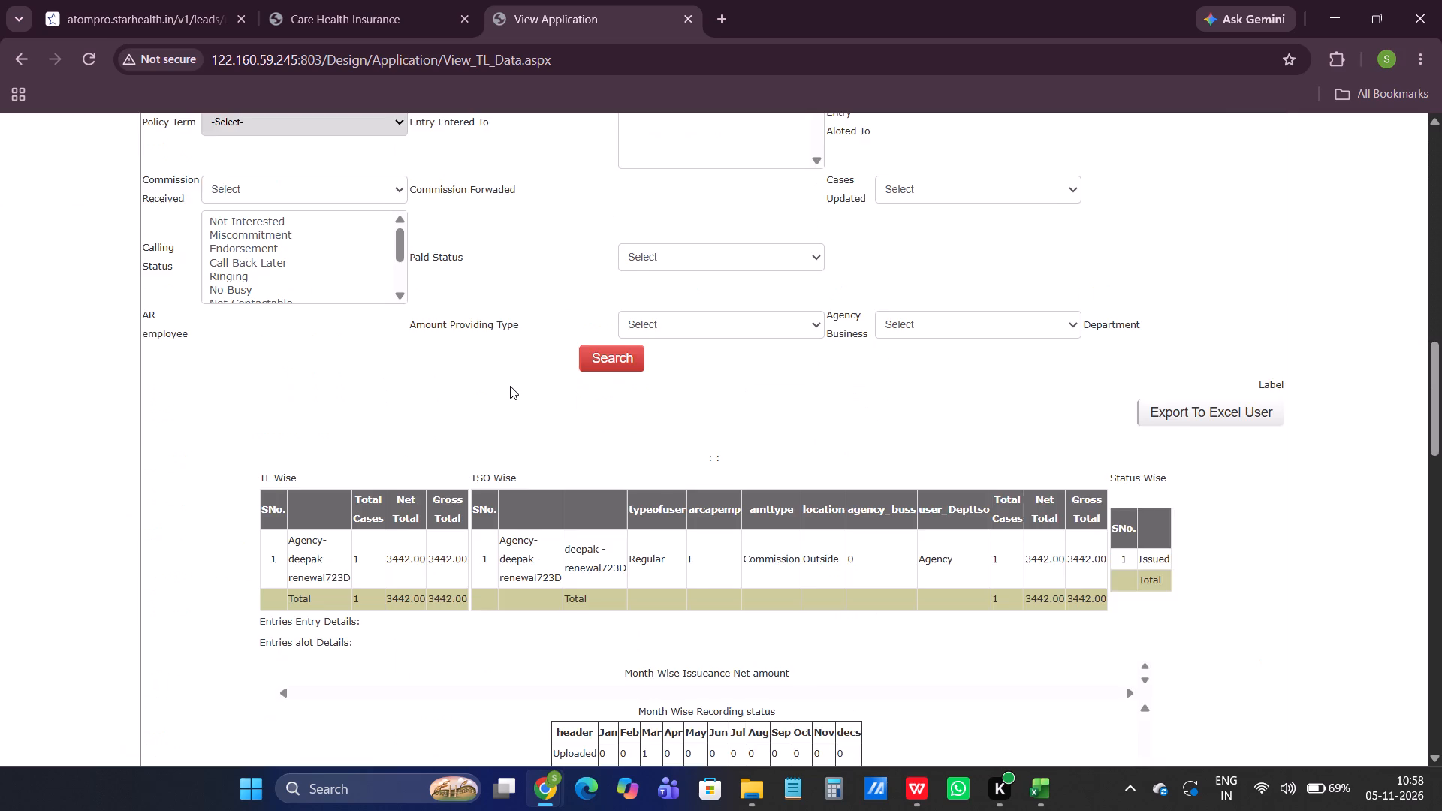
pyautogui.scroll(-20, 510, 386)
pyautogui.scroll(-3, 510, 386)
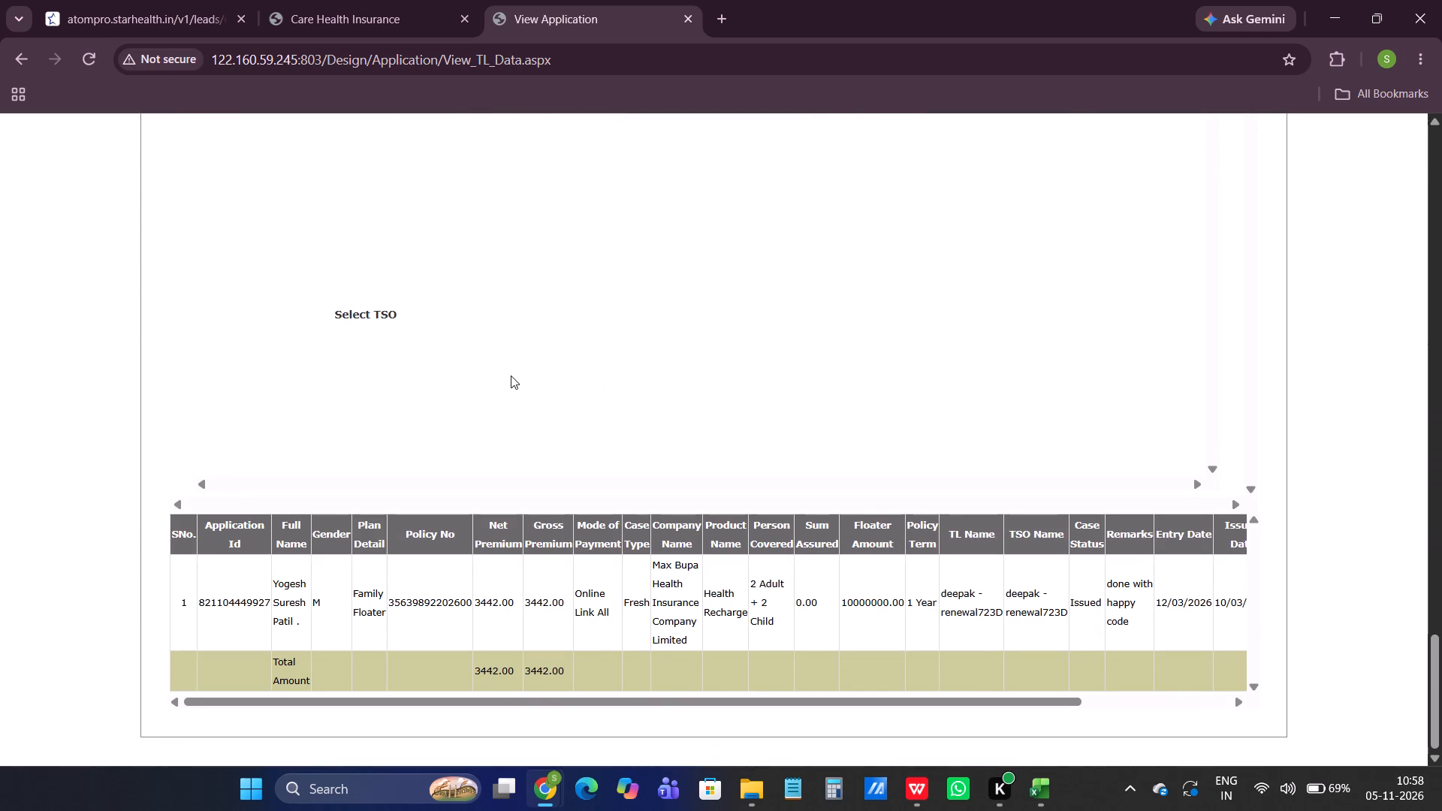
# Return to the payout pending workbook and enter "DONE WITH HAPPY CODE" under remarks on portal in row 52.
pyautogui.hotkey('alt', 'Tab')
pyautogui.press('Tab')
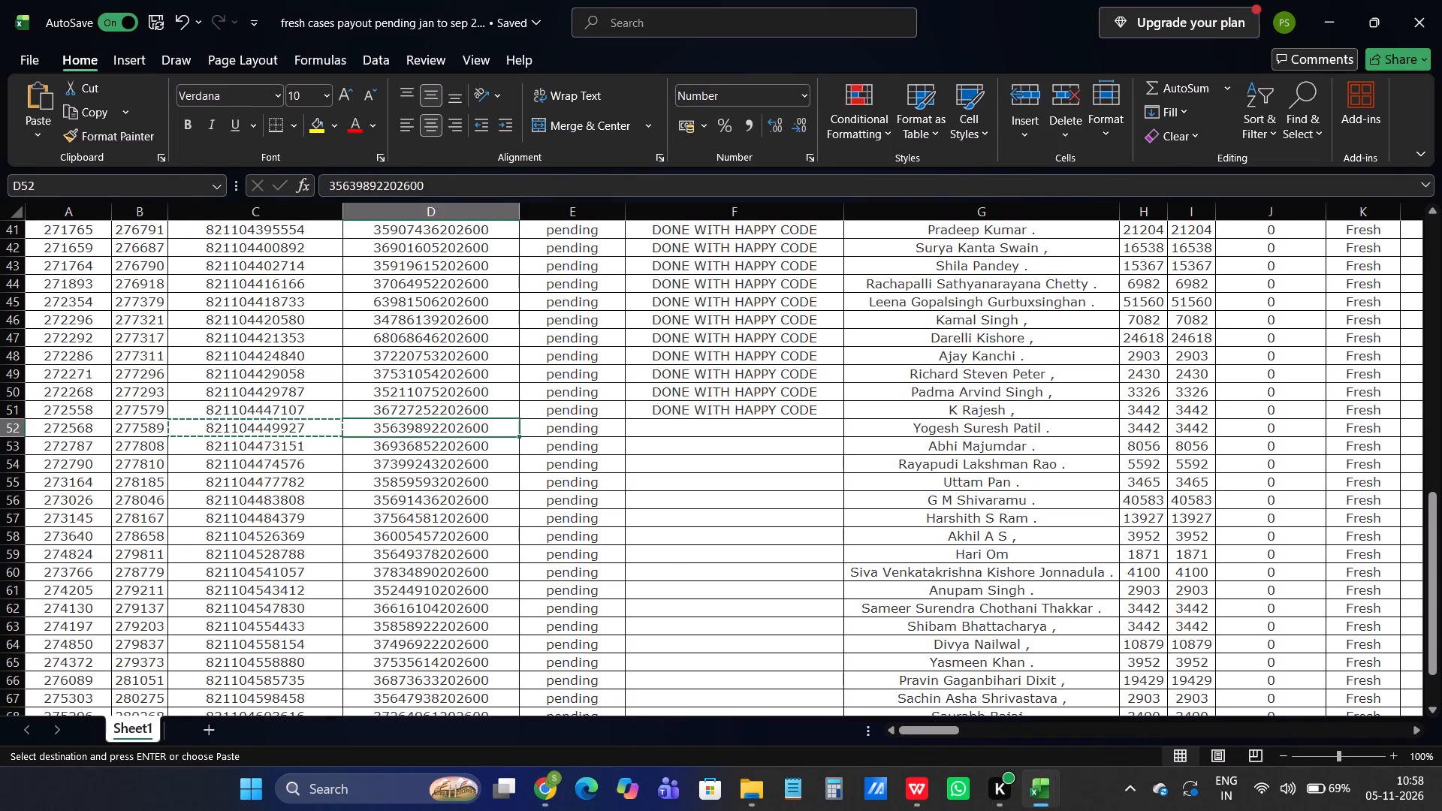
pyautogui.press('Tab')
pyautogui.press('Tab')
pyautogui.press('d')
pyautogui.press('Return')
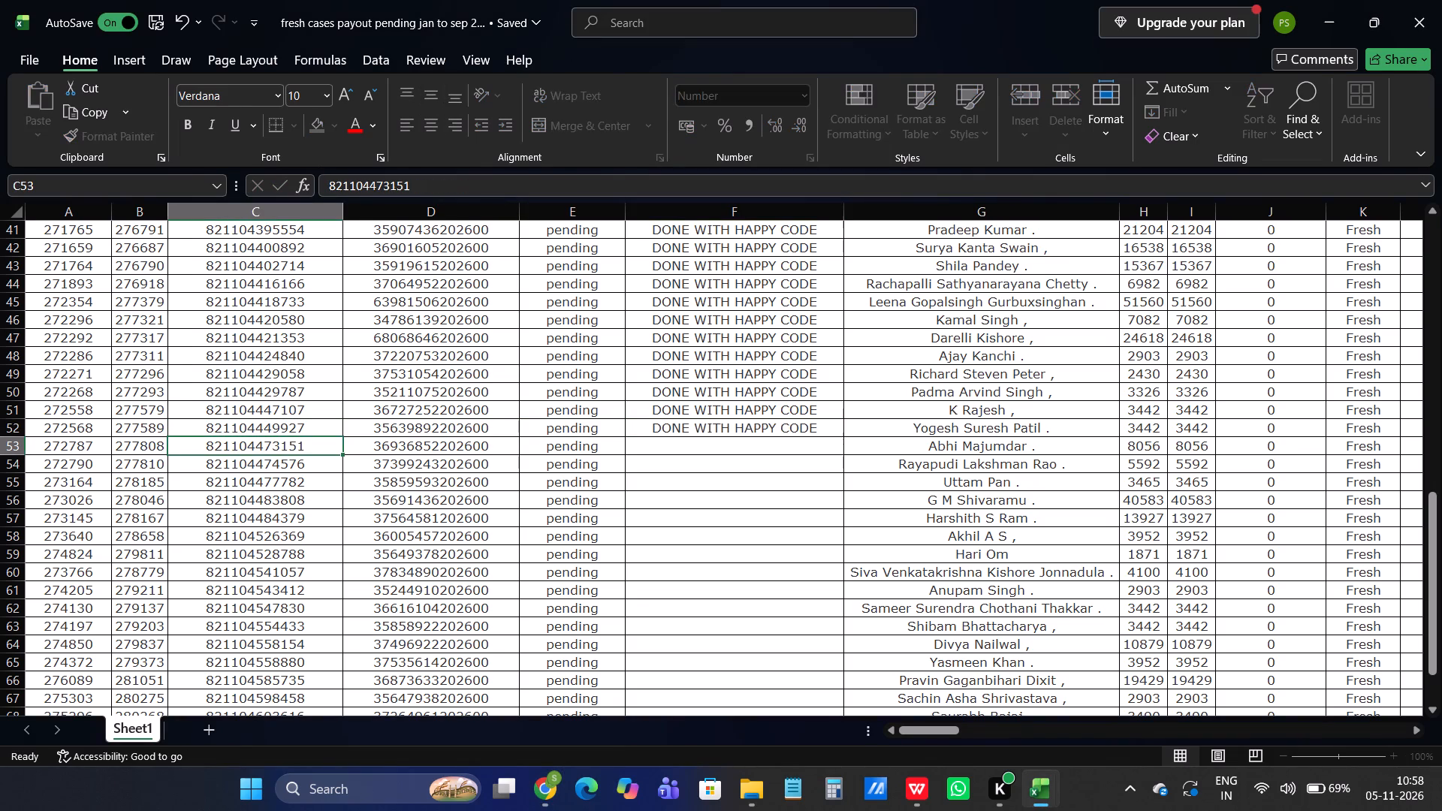
# Copy the APPID from row 53 and search the View Application portal by that Application ID, viewing the case's remarks.
pyautogui.hotkey('ctrl', 'c')
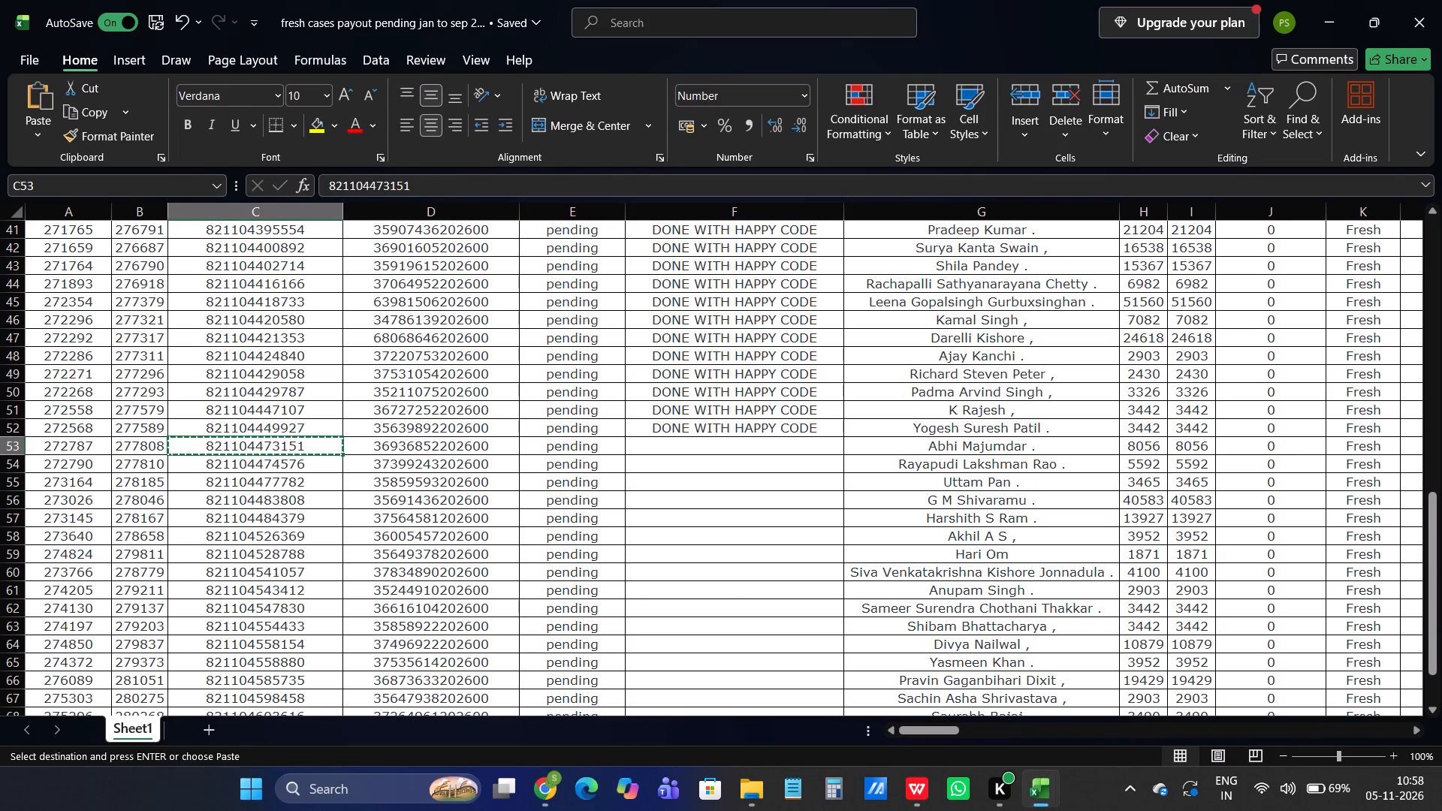
pyautogui.hotkey('alt', 'Tab')
pyautogui.scroll(13, 511, 375)
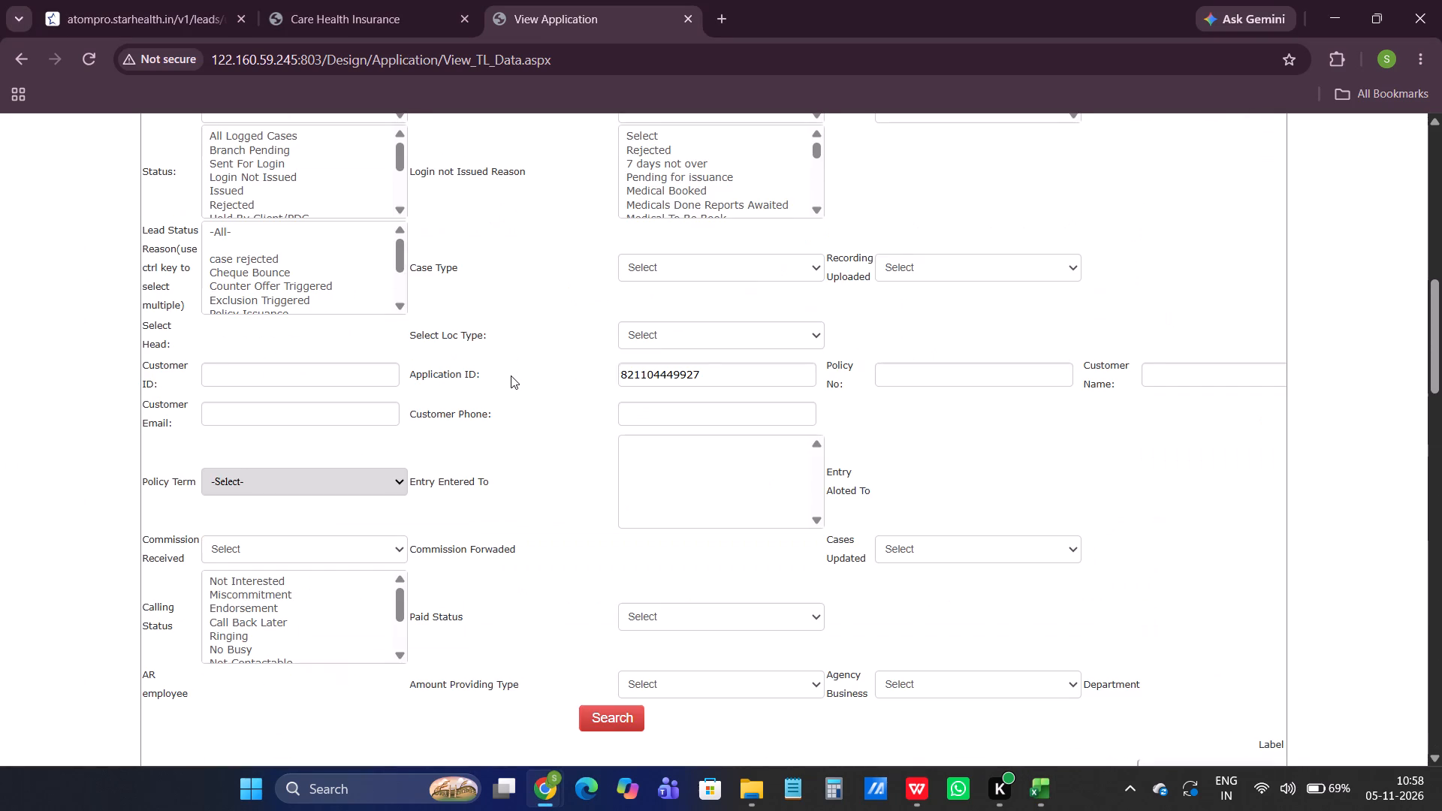
pyautogui.doubleClick(675, 378)
pyautogui.hotkey('ctrl', 'v')
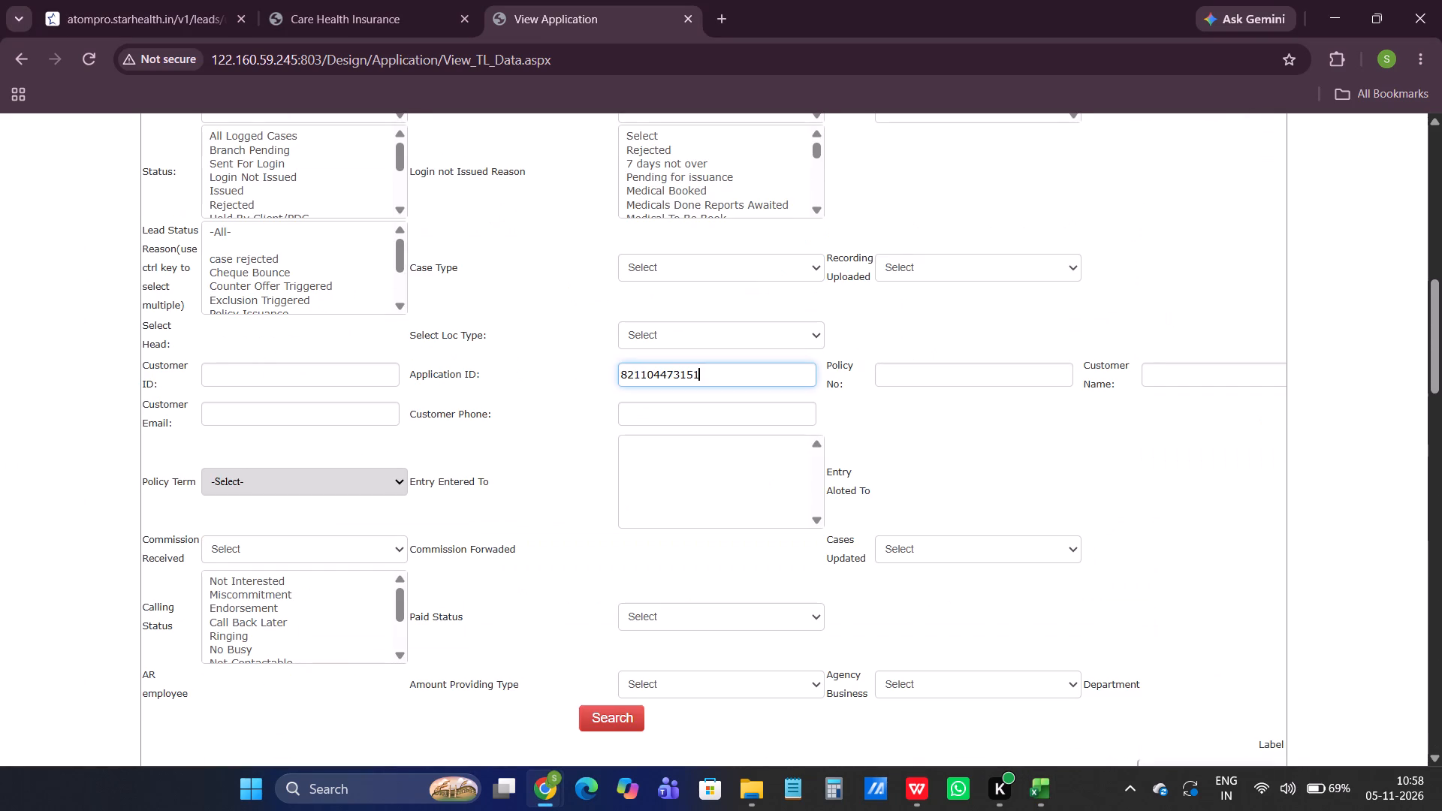
pyautogui.scroll(-3, 587, 409)
pyautogui.click(619, 252)
pyautogui.scroll(-7, 578, 265)
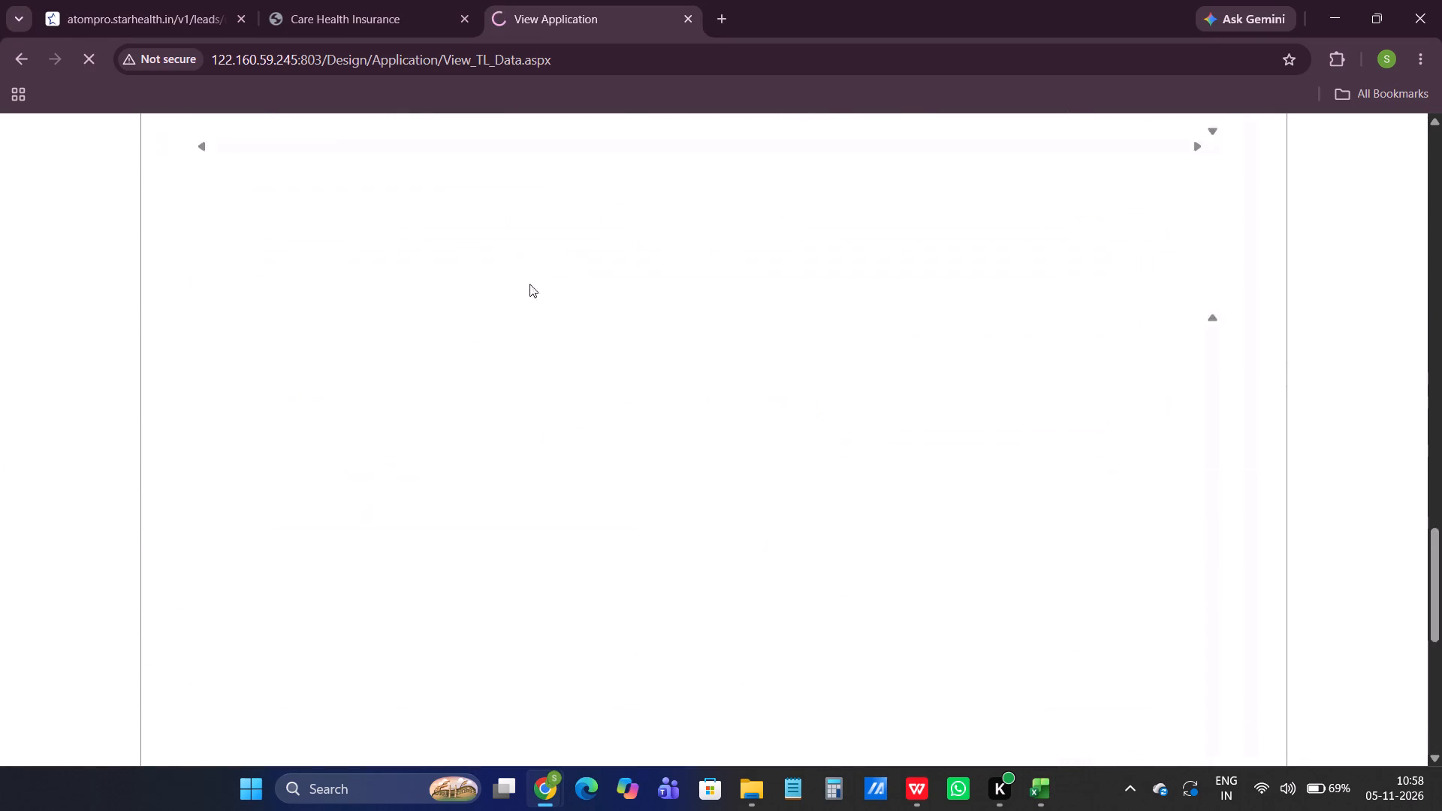
pyautogui.scroll(-20, 529, 284)
pyautogui.scroll(-9, 529, 284)
pyautogui.scroll(-5, 447, 302)
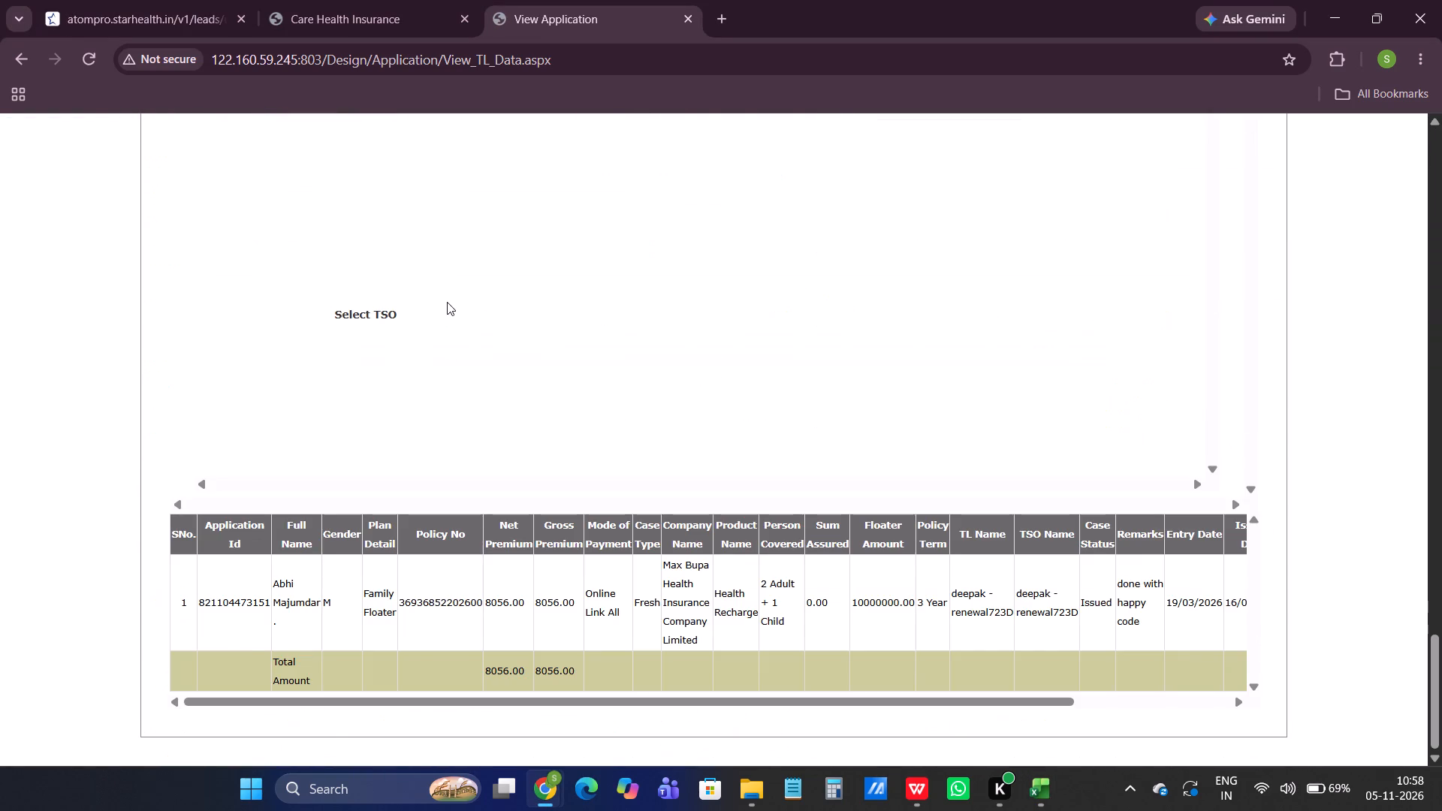
# Return to the payout pending workbook and enter "DONE WITH HAPPY CODE" under remarks on portal in row 53.
pyautogui.hotkey('alt', 'Tab')
pyautogui.press('Tab')
pyautogui.press('Tab')
pyautogui.press('Tab')
pyautogui.press('d')
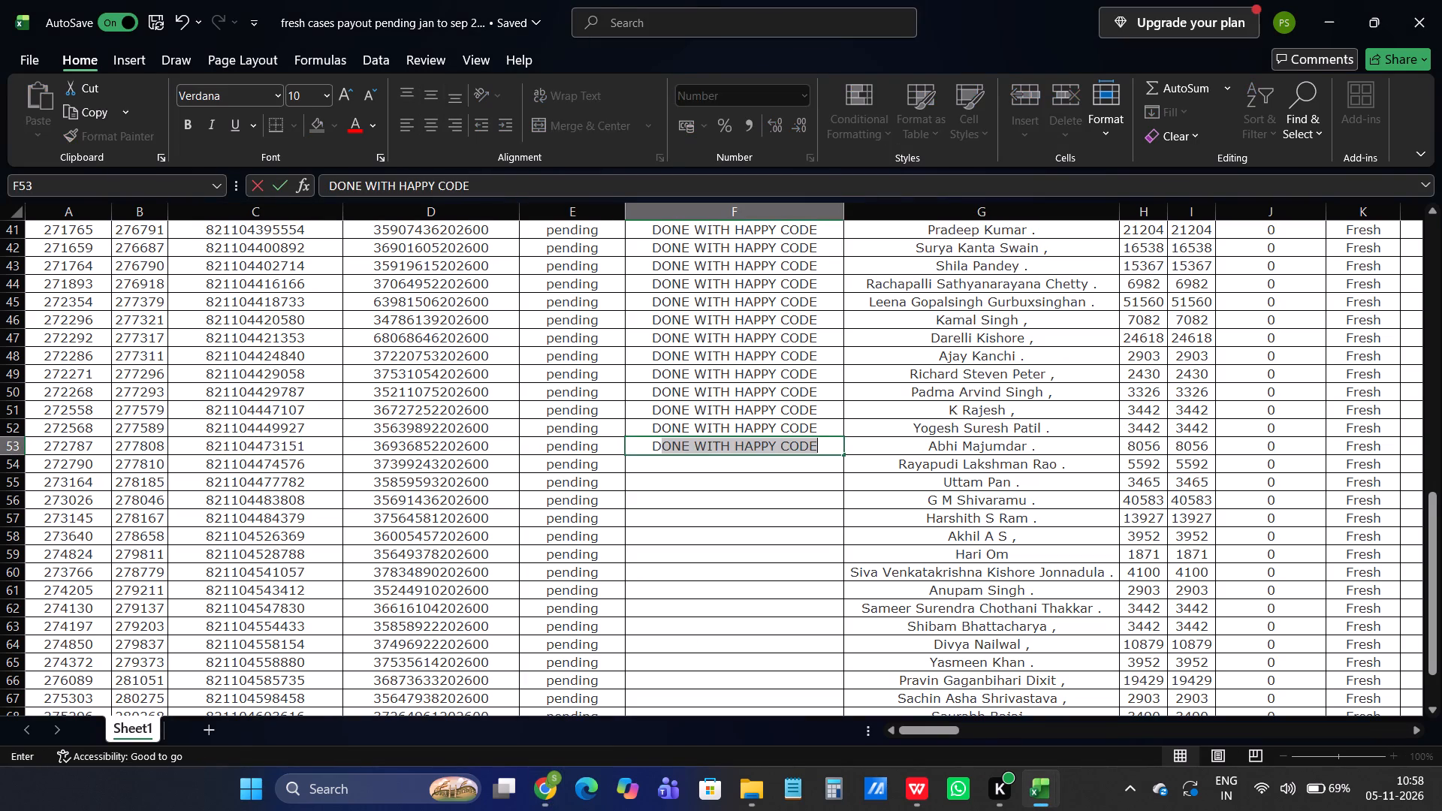
pyautogui.press('Return')
# Copy the APPID from row 54 and search the View Application portal by that Application ID, viewing the case's remarks.
pyautogui.hotkey('ctrl', 'c')
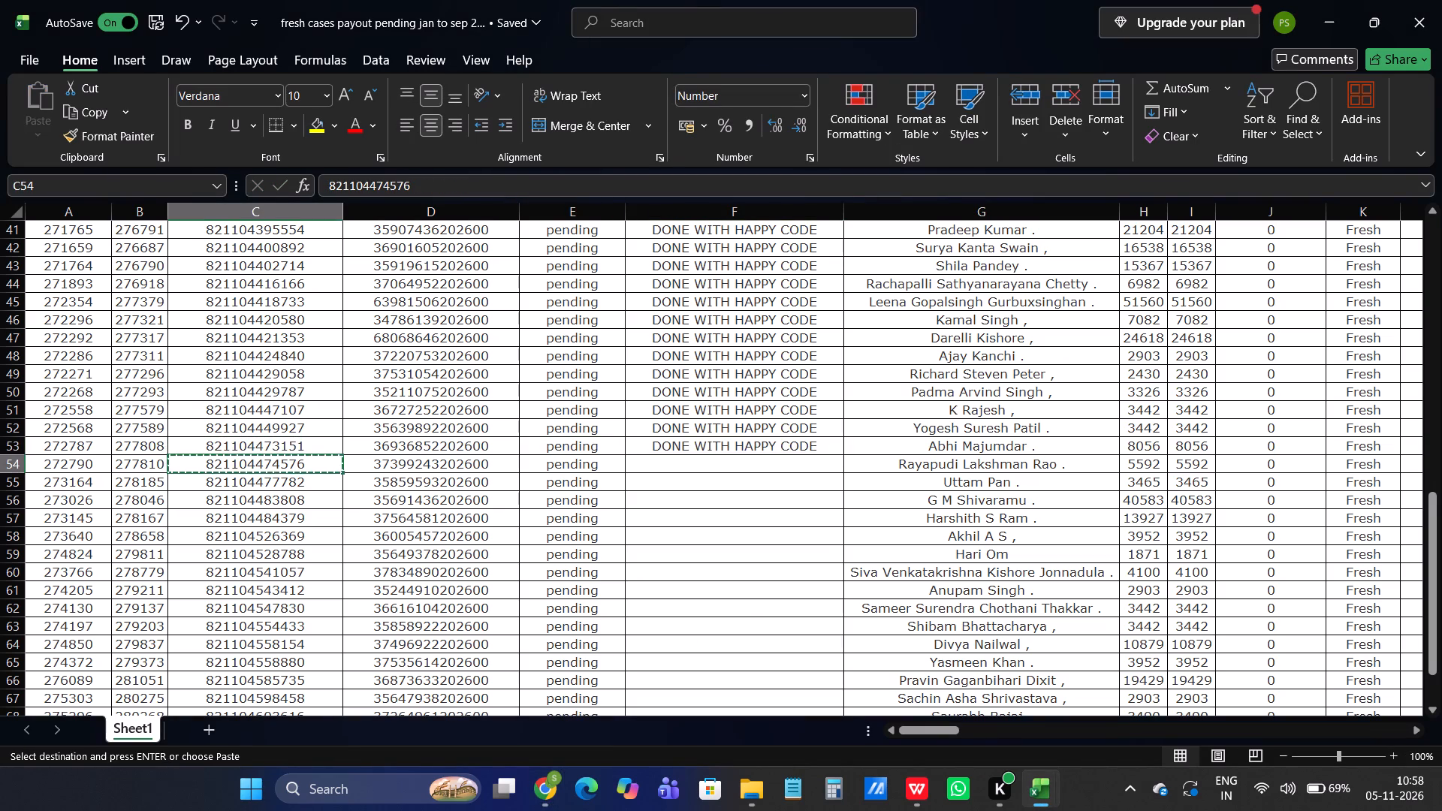
pyautogui.hotkey('alt', 'Tab')
pyautogui.scroll(14, 436, 470)
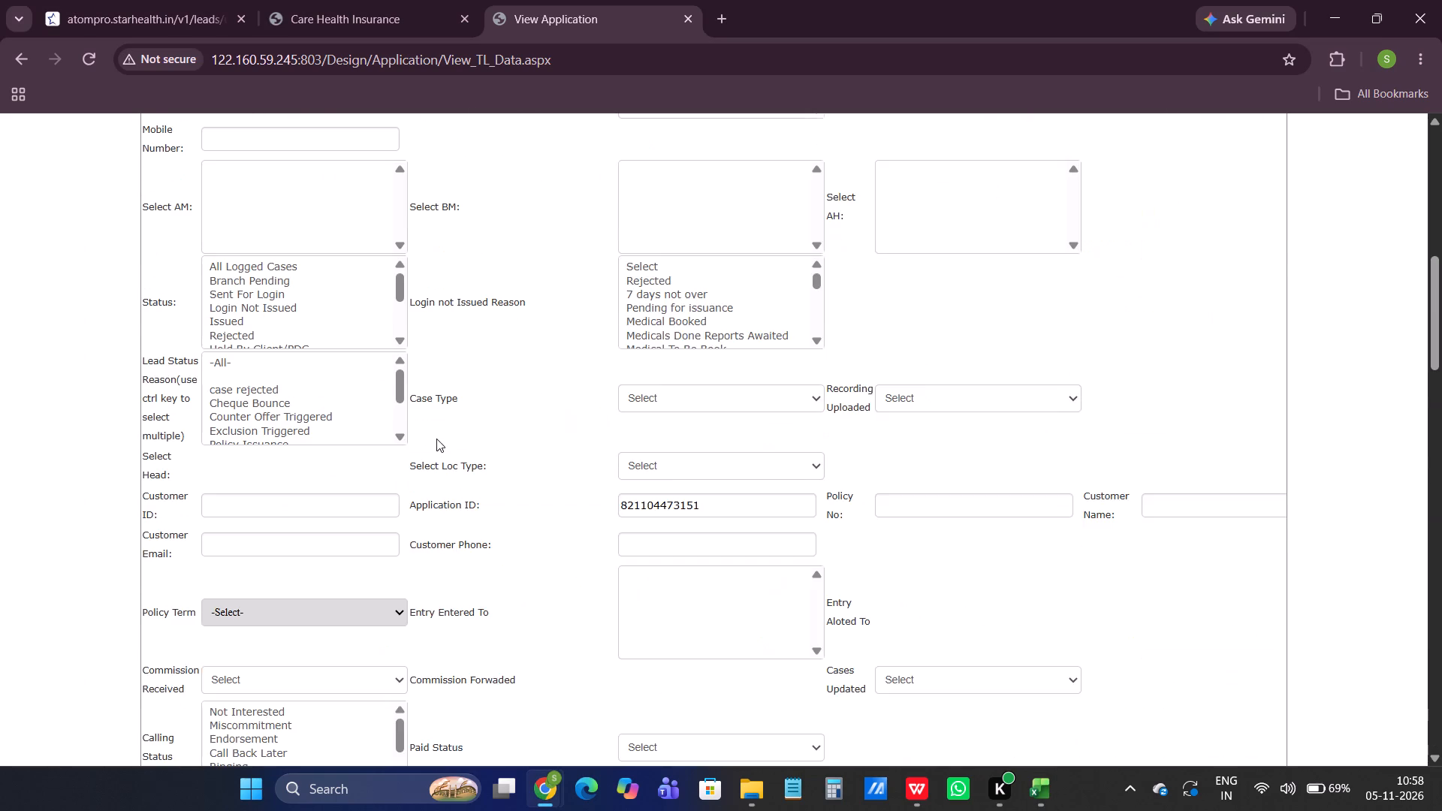
pyautogui.doubleClick(656, 522)
pyautogui.hotkey('ctrl', 'v')
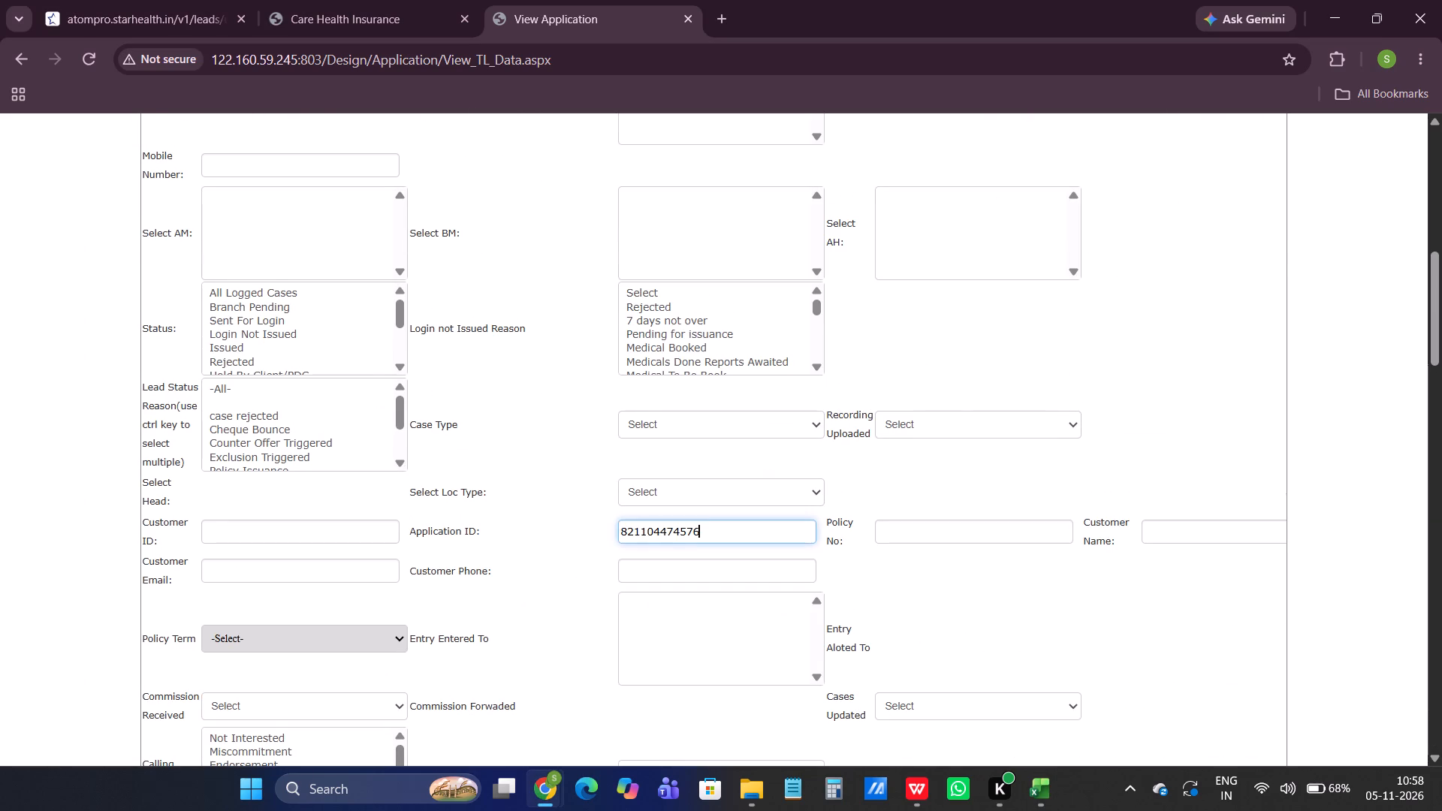
pyautogui.scroll(-2, 503, 499)
pyautogui.click(601, 561)
pyautogui.scroll(-11, 505, 401)
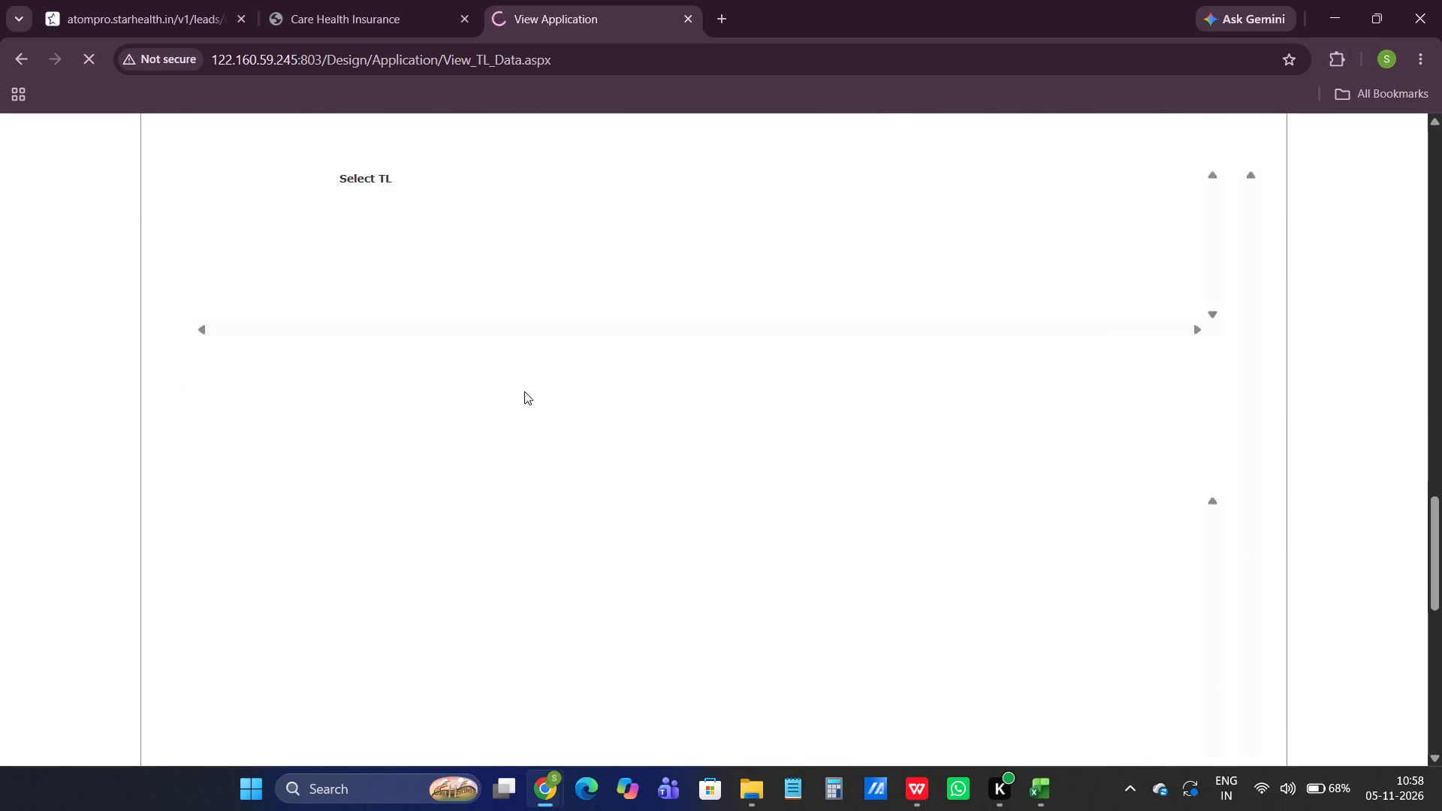
pyautogui.scroll(-20, 524, 391)
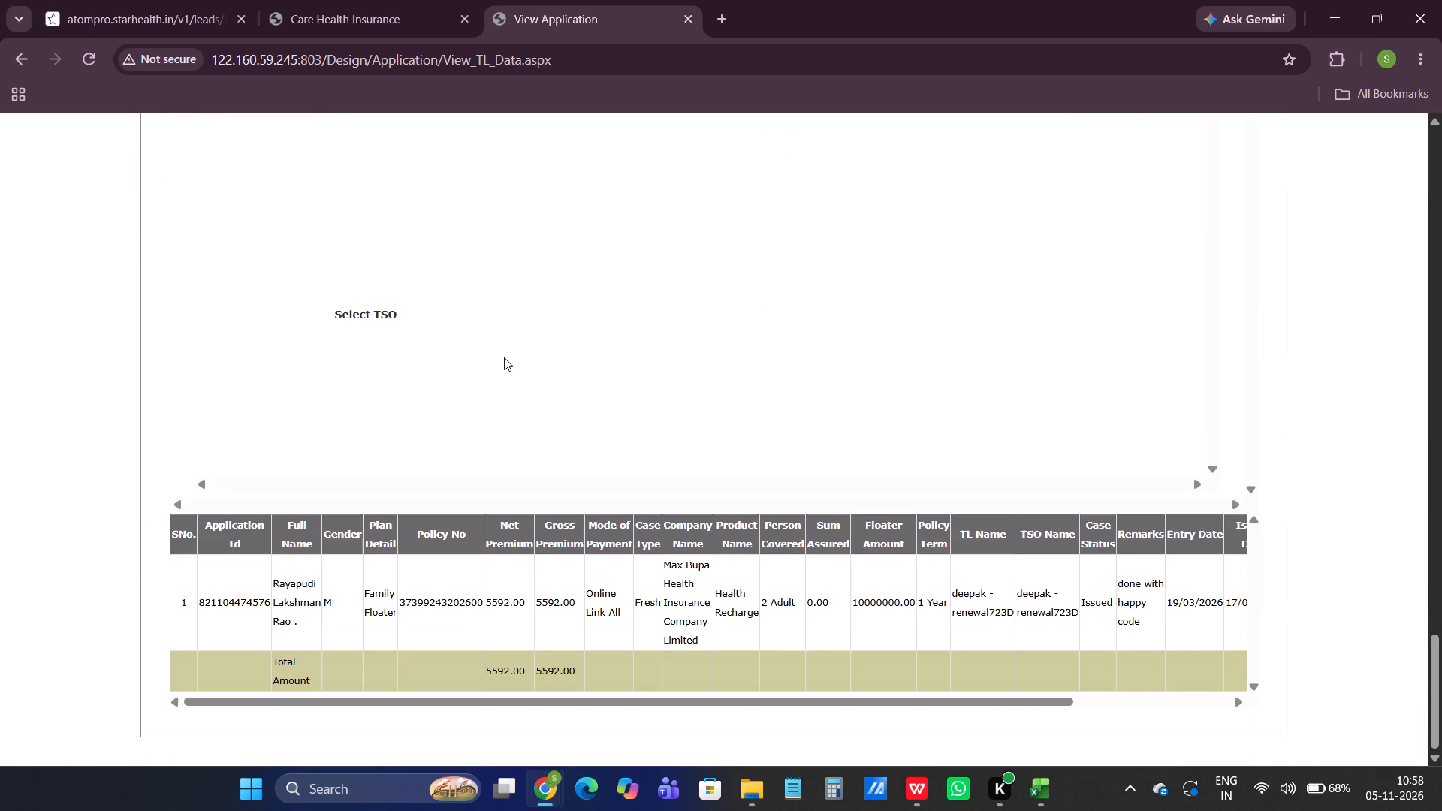
# Return to the payout pending workbook and enter "DONE WITH HAPPY CODE" under remarks on portal in row 54.
pyautogui.hotkey('alt', 'Tab')
pyautogui.press('Tab')
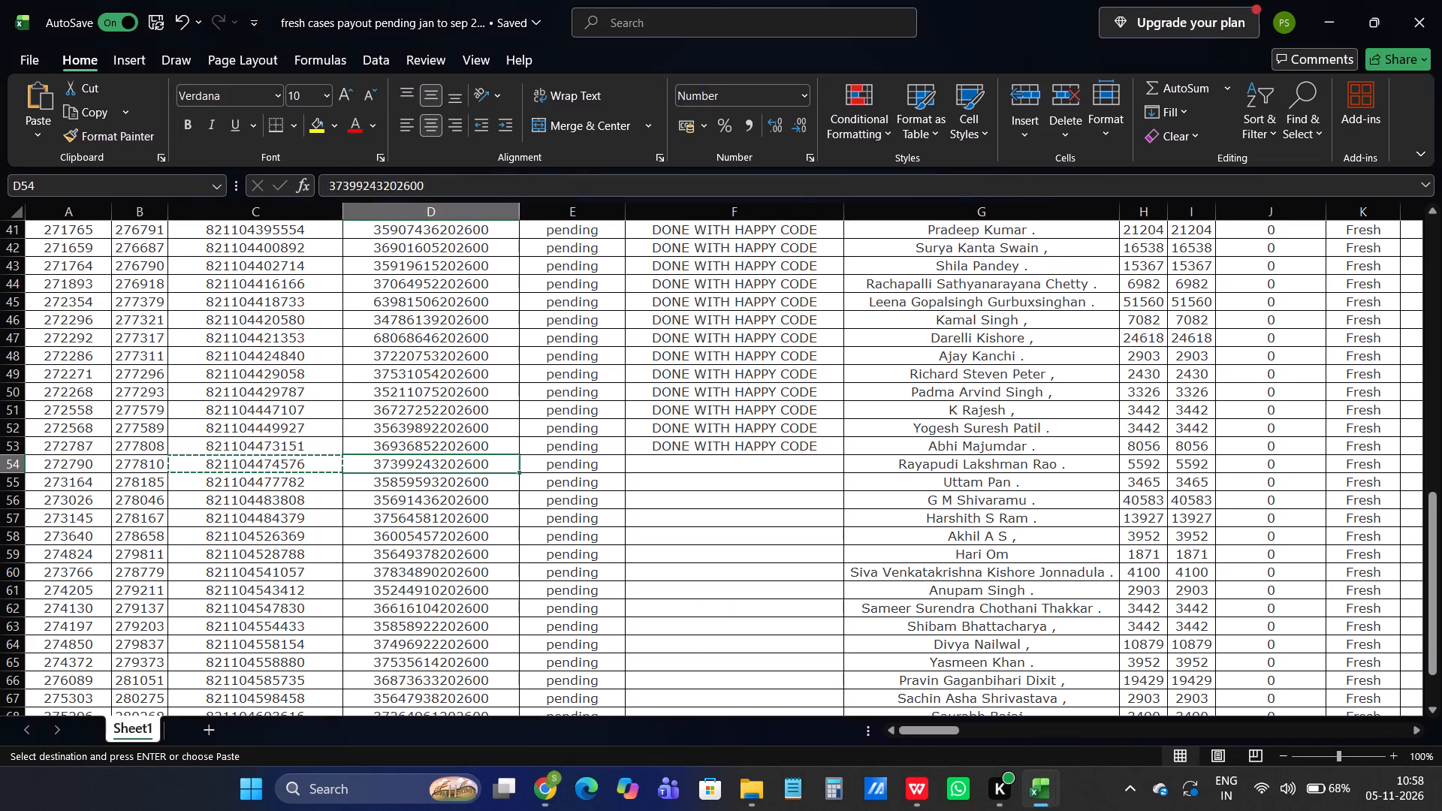
pyautogui.press('Tab')
pyautogui.press('Tab')
pyautogui.press('d')
pyautogui.press('Return')
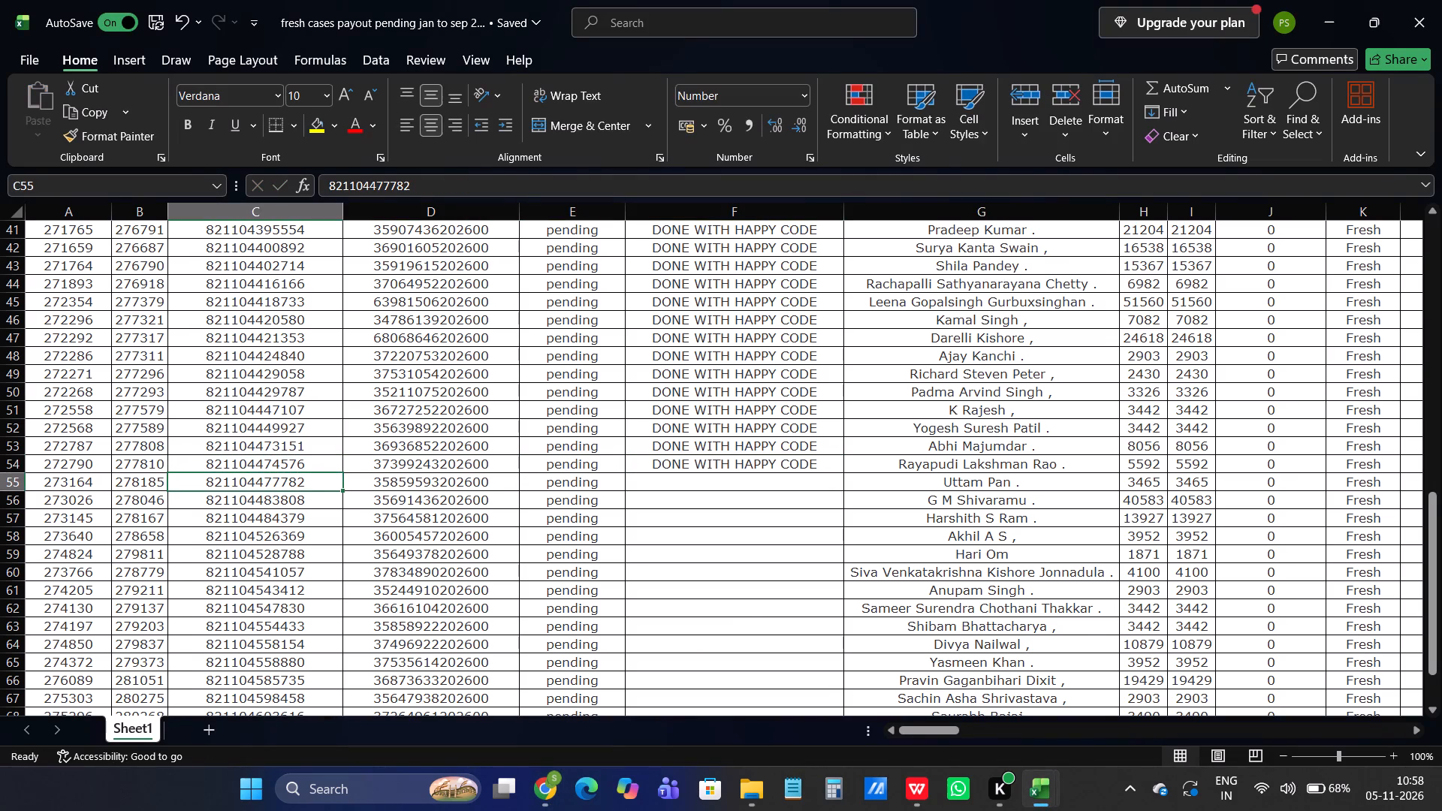
# Copy the APPID from row 55 and search the View Application portal by that Application ID, viewing the case's remarks.
pyautogui.hotkey('ctrl', 'c')
pyautogui.hotkey('alt', 'Tab')
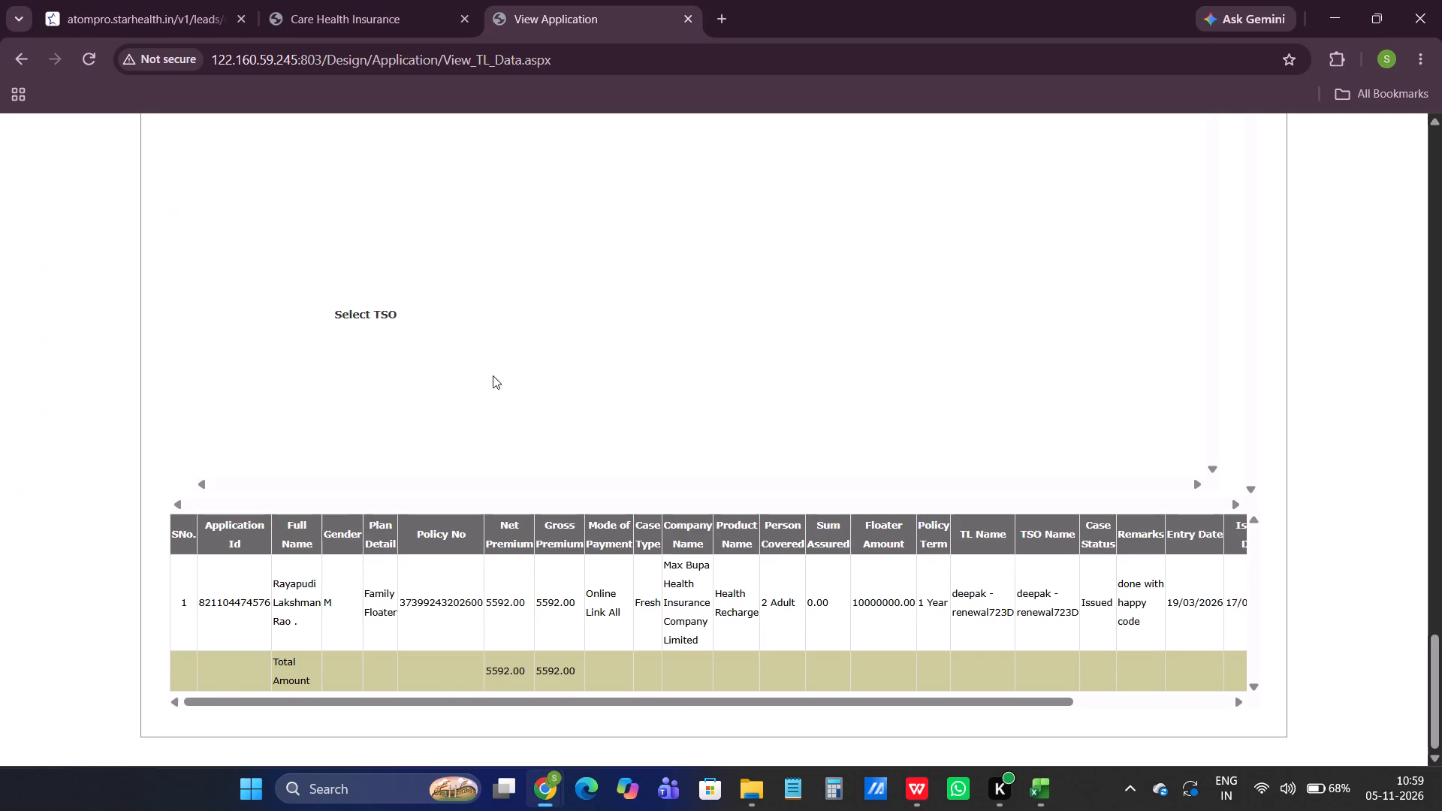
pyautogui.scroll(12, 475, 401)
pyautogui.doubleClick(662, 228)
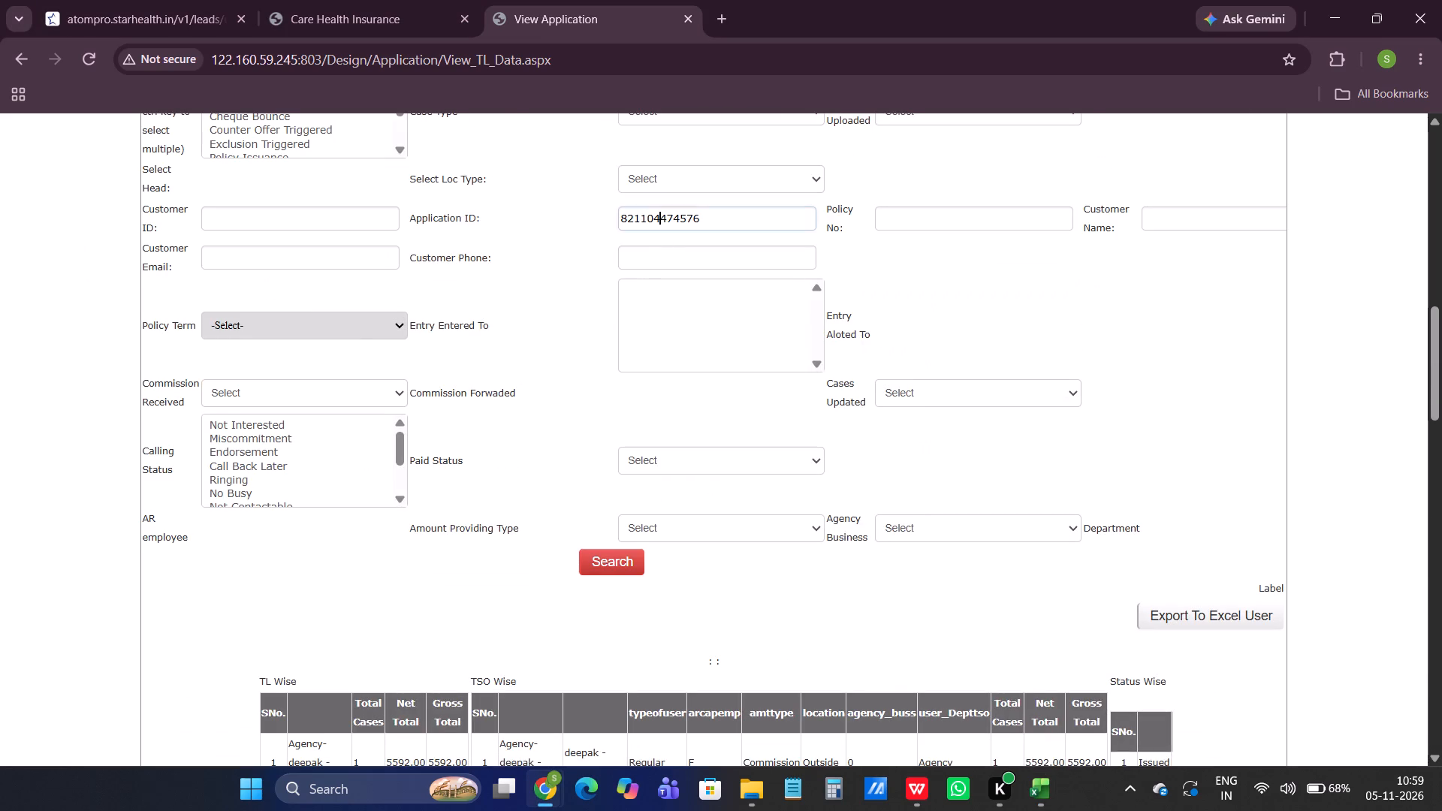
pyautogui.hotkey('ctrl', 'v')
pyautogui.scroll(-2, 568, 268)
pyautogui.click(599, 247)
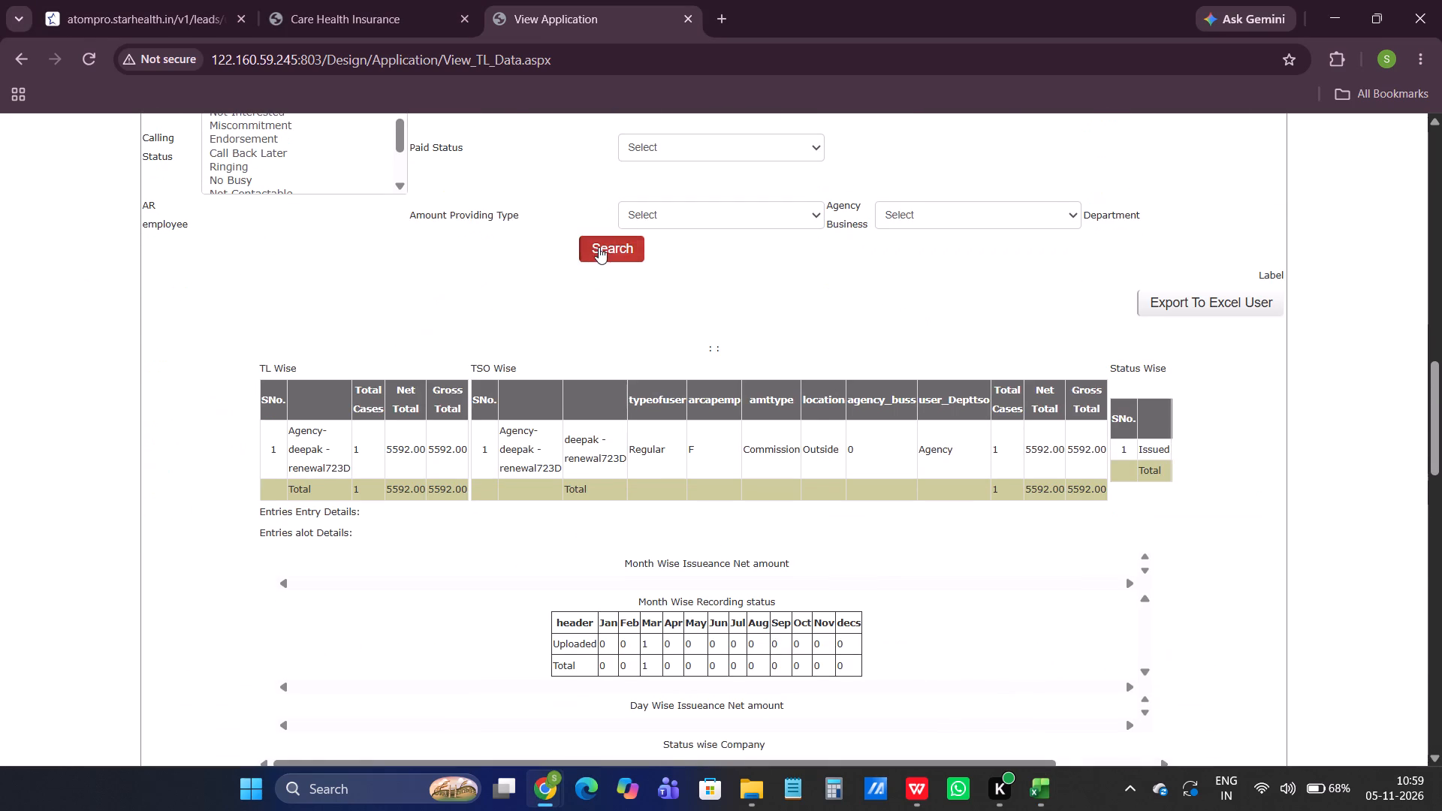
pyautogui.scroll(-4, 504, 250)
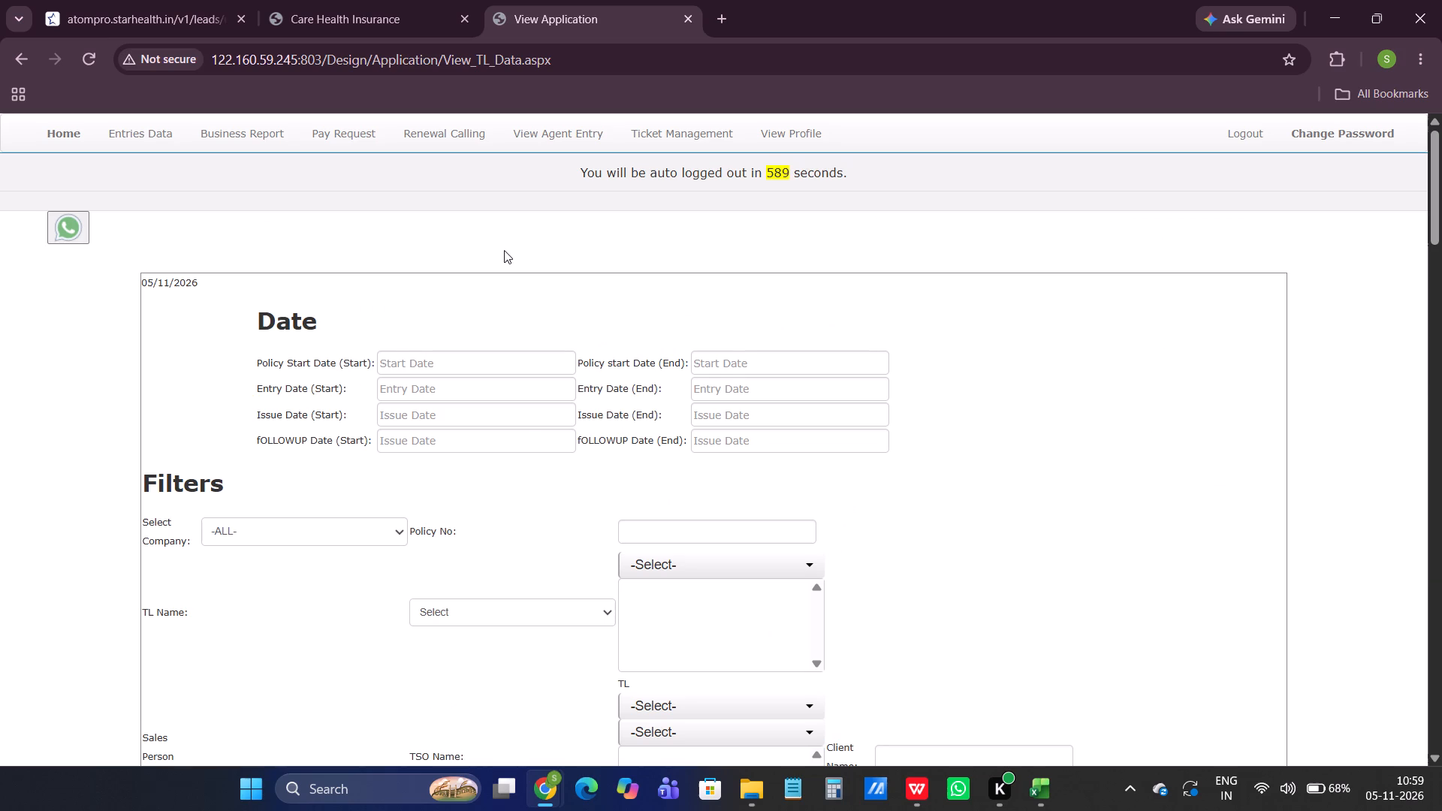
pyautogui.scroll(-20, 504, 250)
pyautogui.scroll(-7, 504, 250)
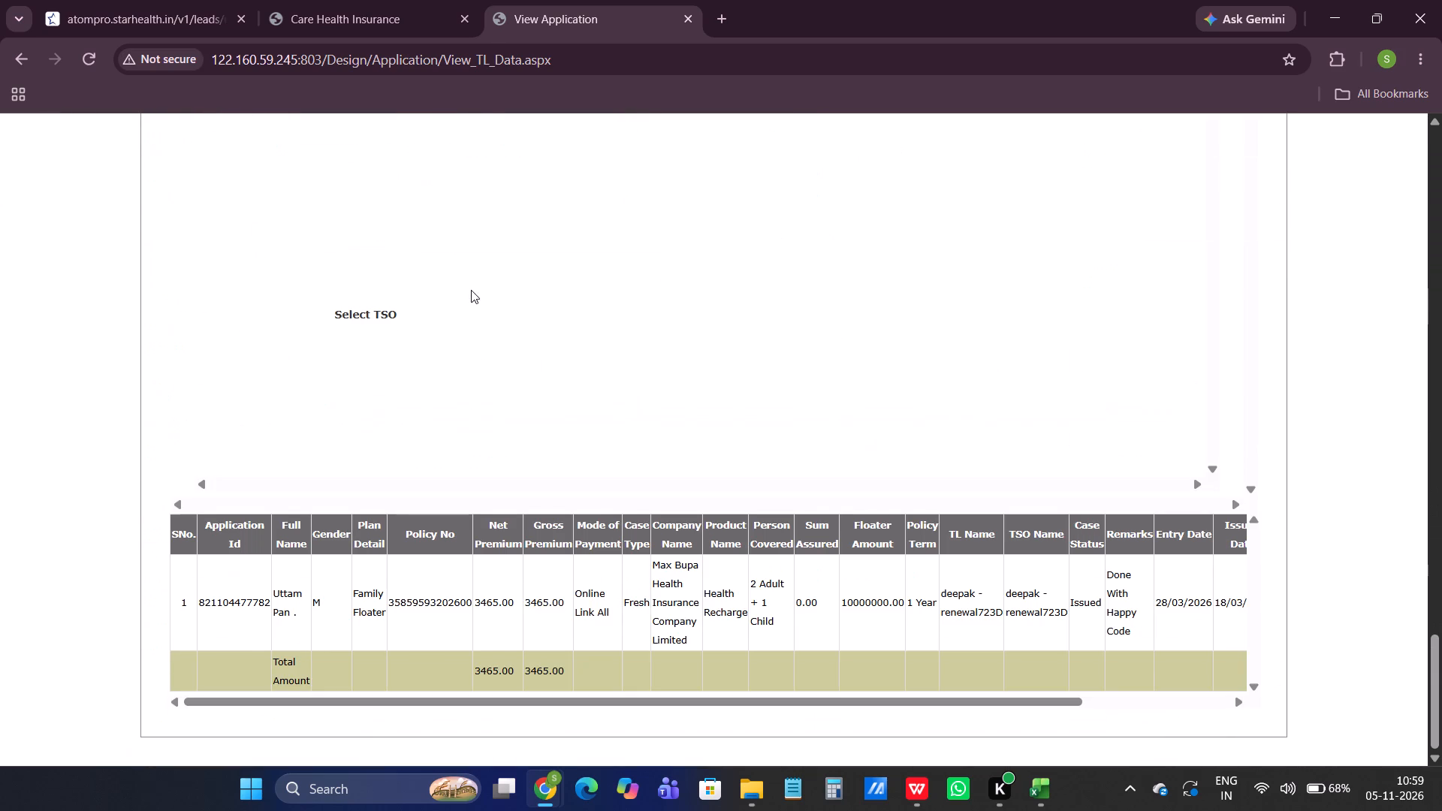
# Return to the payout pending workbook and enter "DONE WITH HAPPY CODE" under remarks on portal in row 55.
pyautogui.hotkey('alt', 'Tab')
pyautogui.press('Tab')
pyautogui.press('Tab')
pyautogui.press('Tab')
pyautogui.press('d')
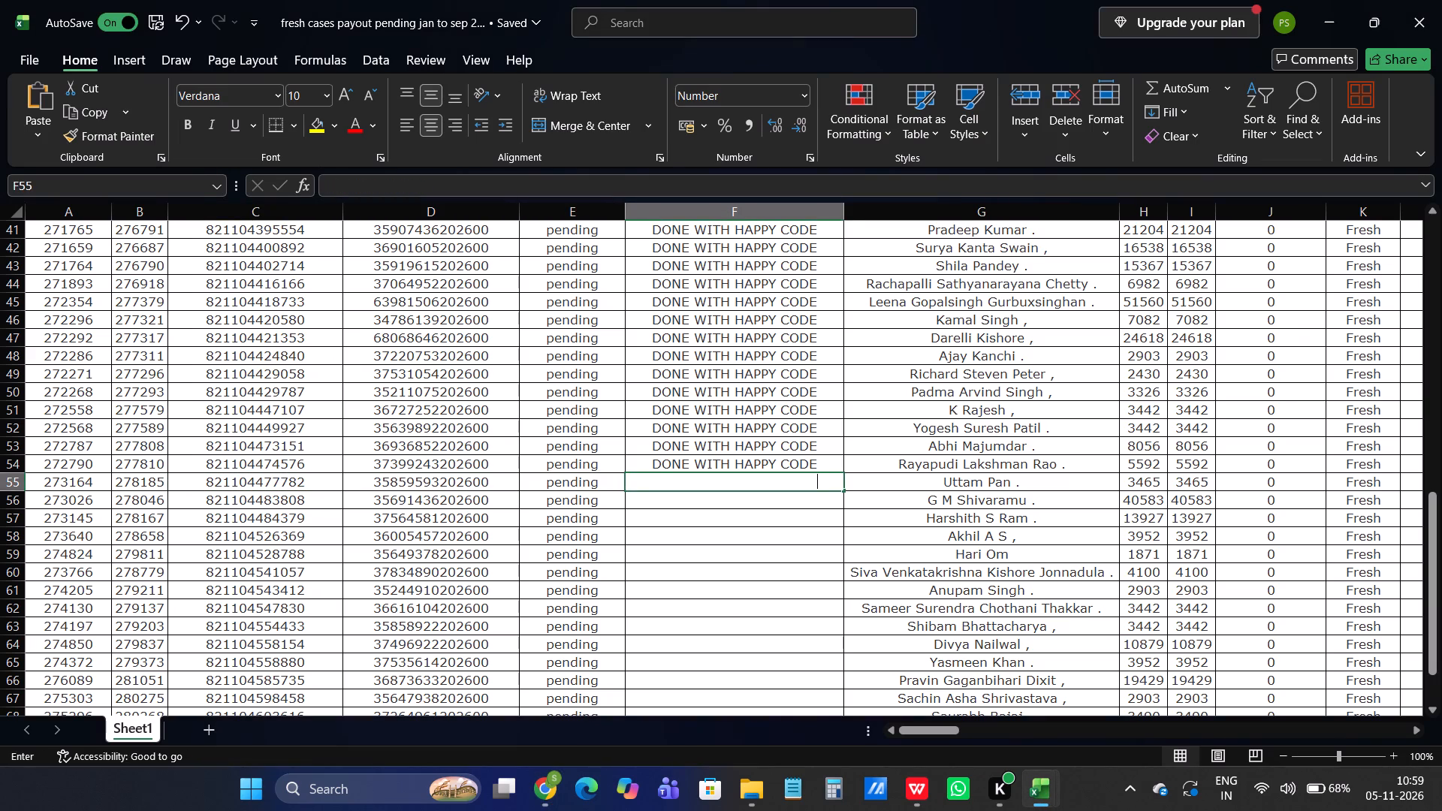
pyautogui.press('Return')
# Copy the APPID from row 56 and search the View Application portal by that Application ID, viewing the case's remarks.
pyautogui.hotkey('ctrl', 'c')
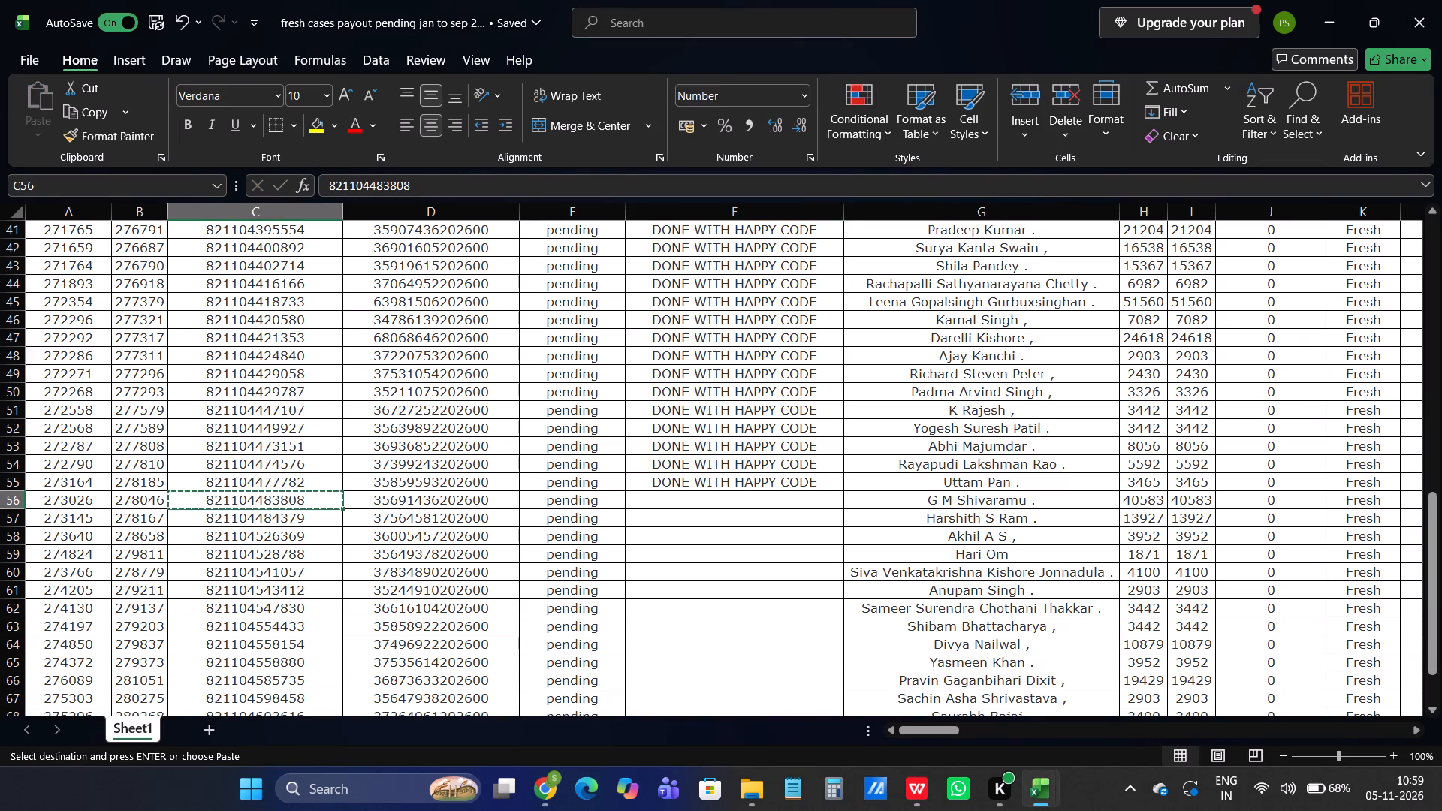
pyautogui.hotkey('alt', 'Tab')
pyautogui.scroll(17, 479, 396)
pyautogui.scroll(-4, 480, 396)
pyautogui.doubleClick(682, 366)
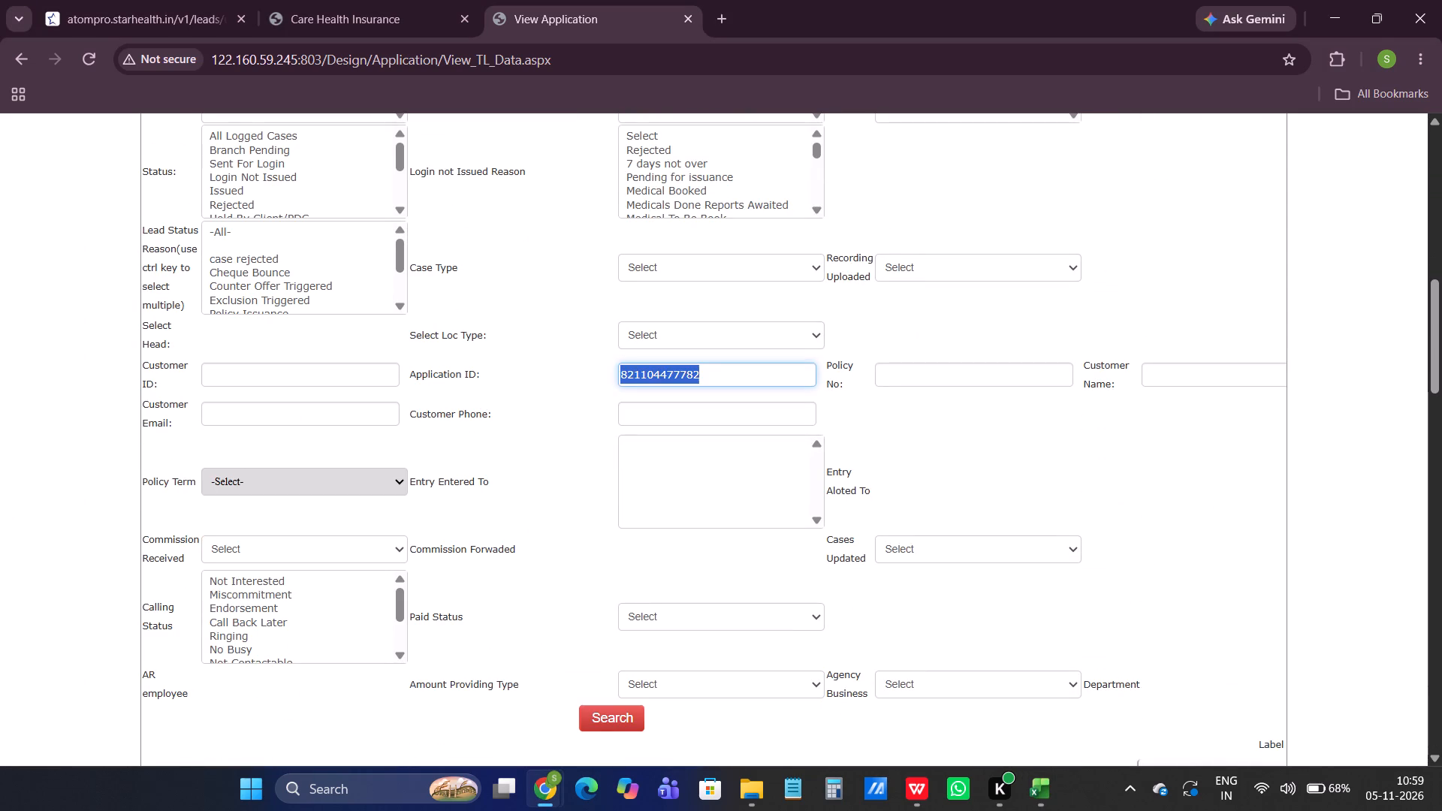
pyautogui.hotkey('ctrl', 'v')
pyautogui.scroll(-3, 532, 430)
pyautogui.click(607, 257)
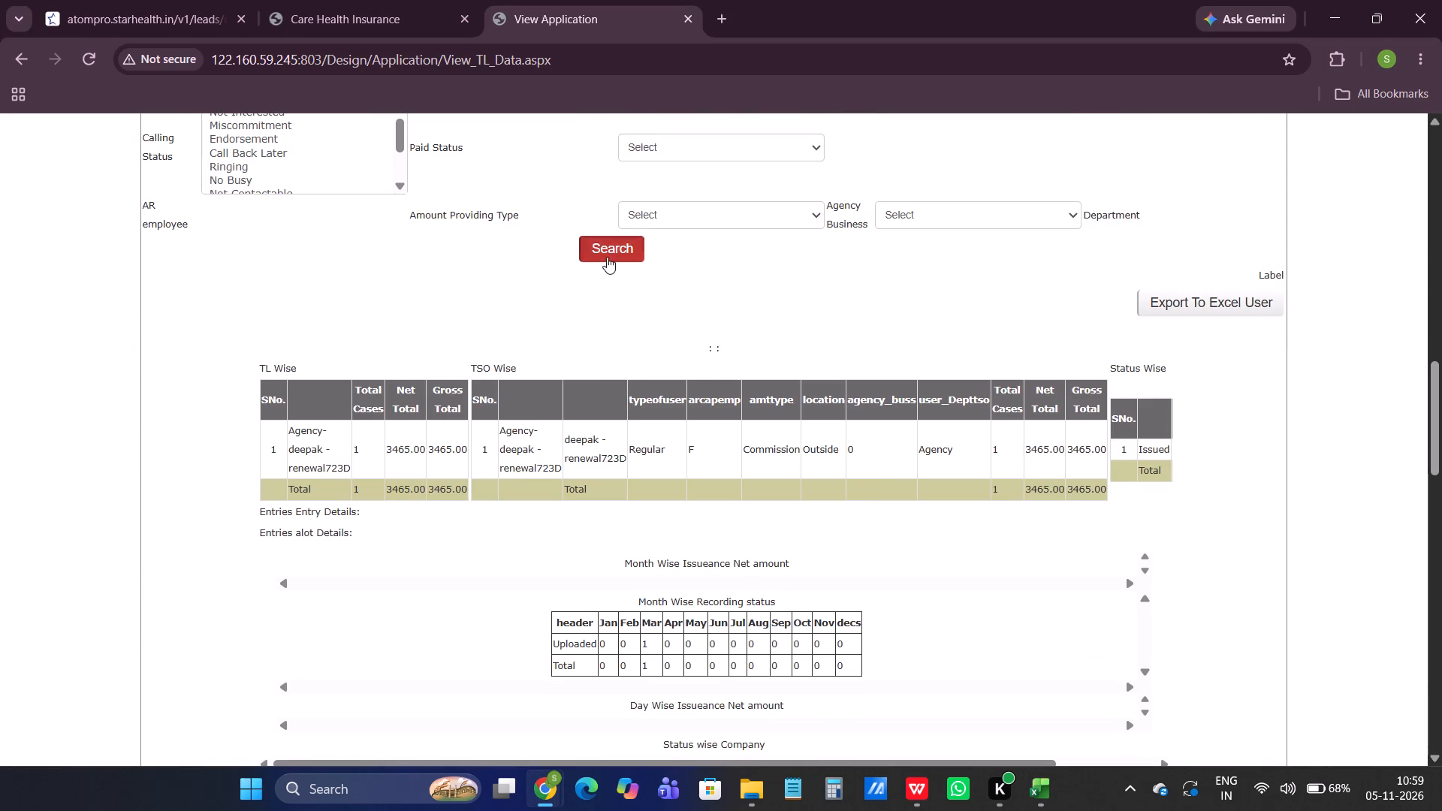
pyautogui.scroll(-20, 542, 277)
pyautogui.scroll(-12, 542, 277)
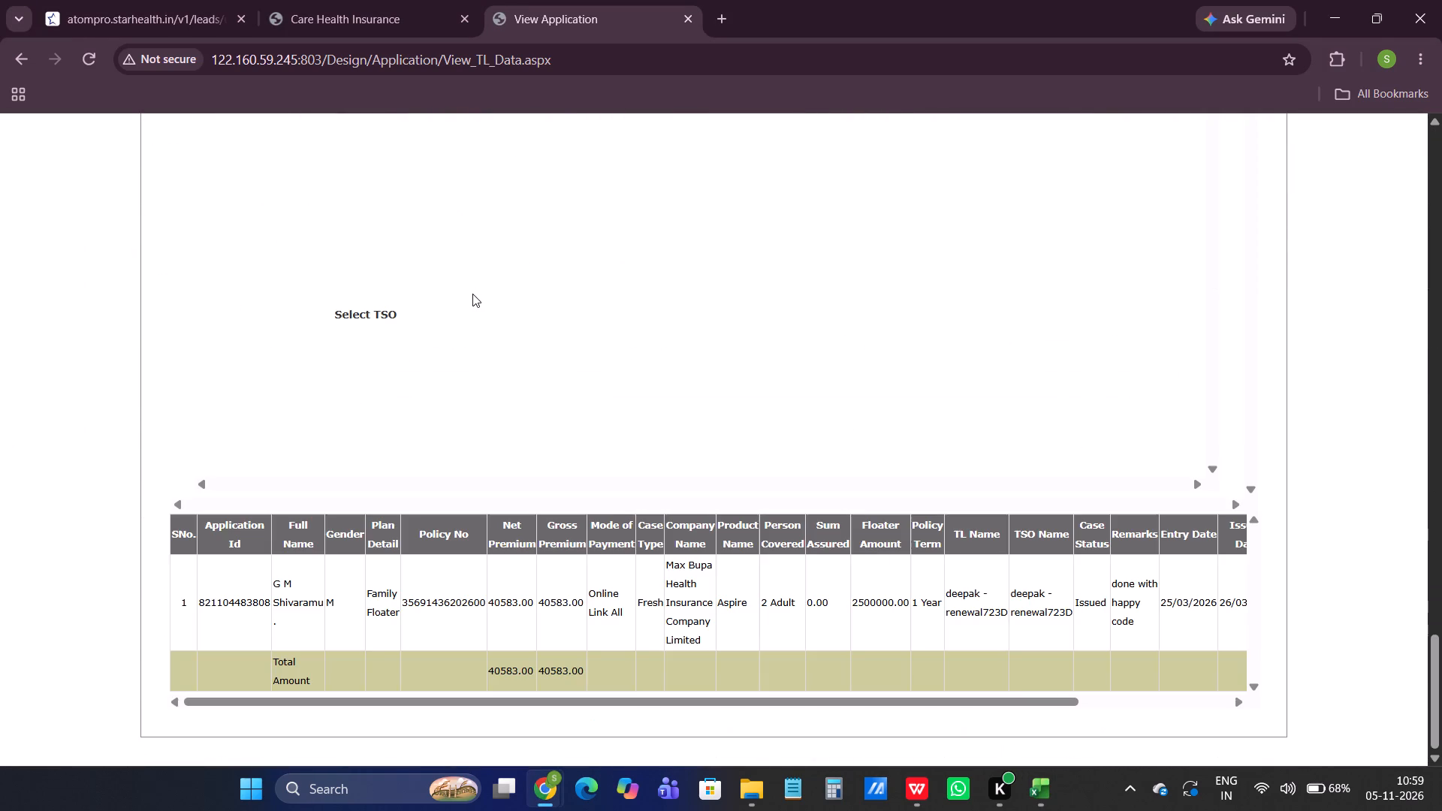
# Return to the payout pending workbook and enter "DONE WITH HAPPY CODE" under remarks on portal in row 56.
pyautogui.hotkey('alt', 'Tab')
pyautogui.press('Tab')
pyautogui.press('Tab')
pyautogui.press('Tab')
pyautogui.press('d')
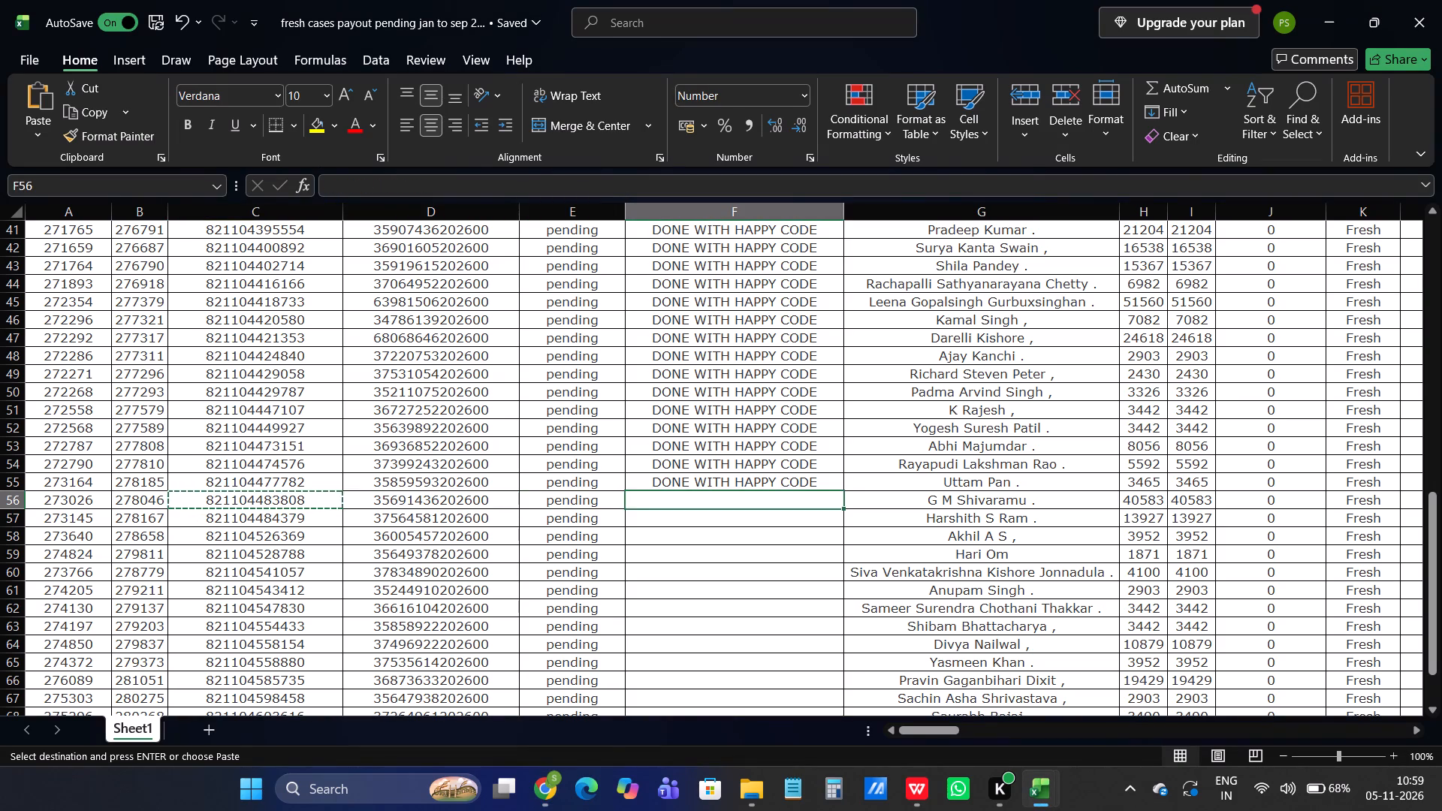
pyautogui.press('Return')
# Copy the APPID from row 57 and search the View Application portal by that Application ID, viewing the case's remarks.
pyautogui.hotkey('ctrl', 'c')
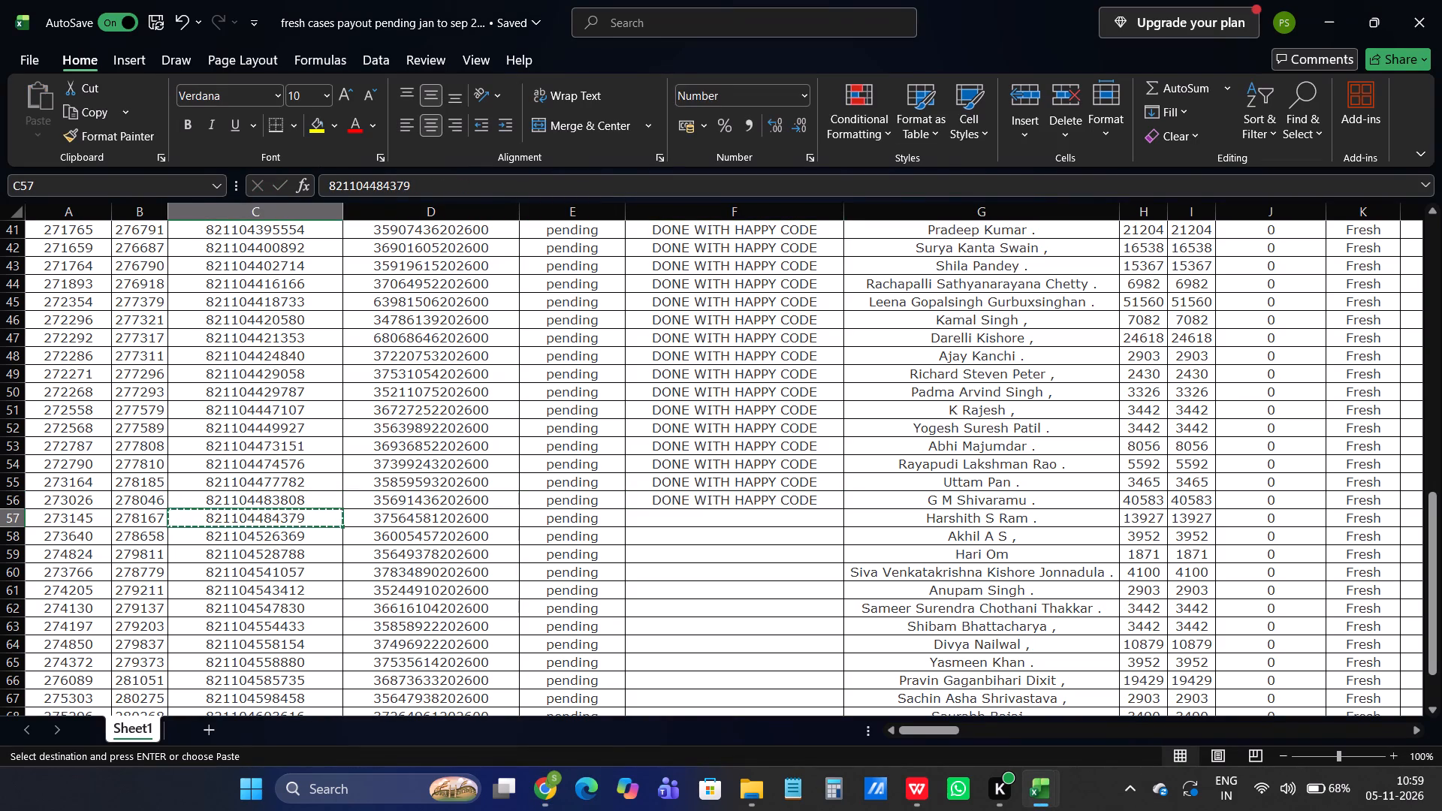
pyautogui.hotkey('alt', 'Tab')
pyautogui.scroll(12, 472, 294)
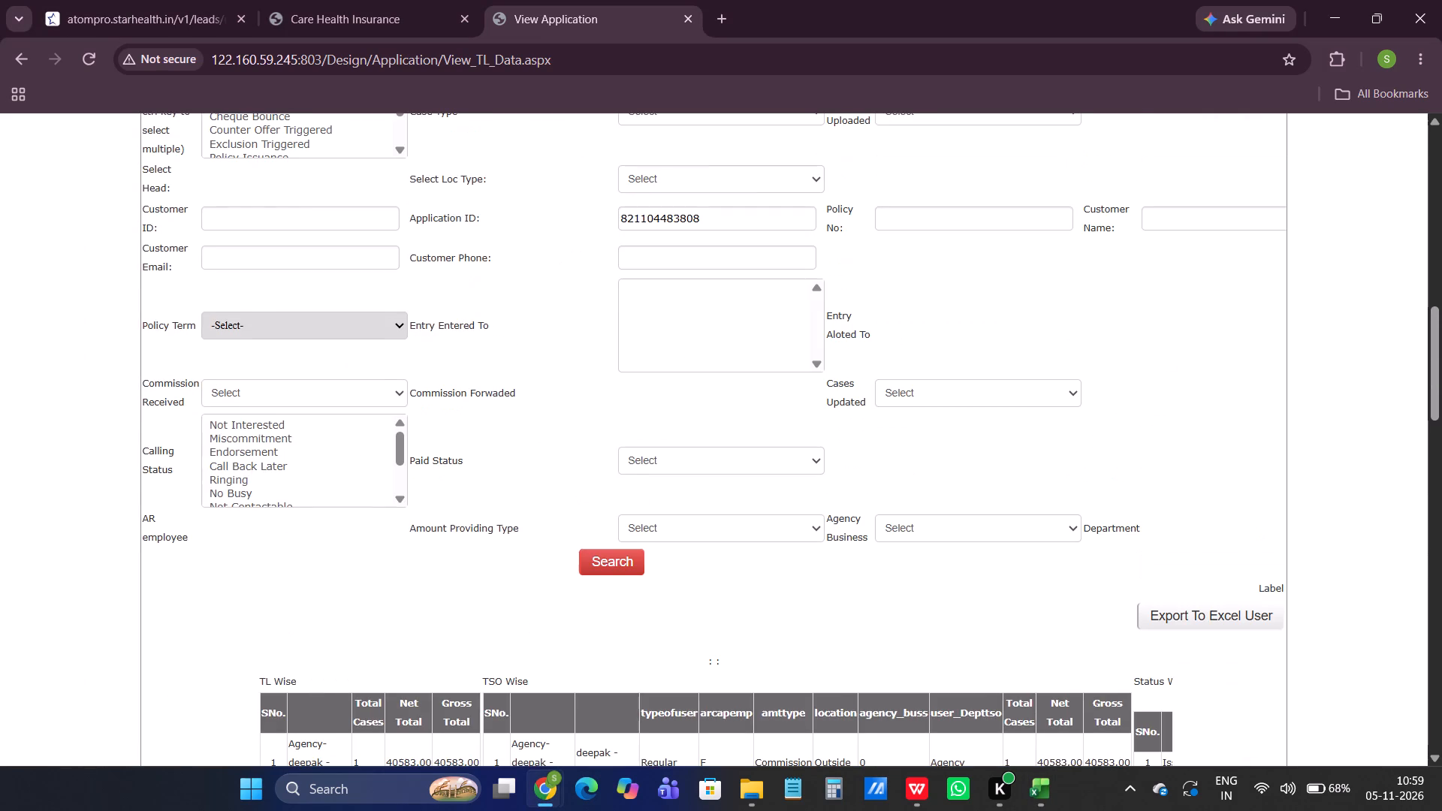
pyautogui.doubleClick(644, 225)
pyautogui.hotkey('ctrl', 'v')
pyautogui.scroll(-2, 541, 263)
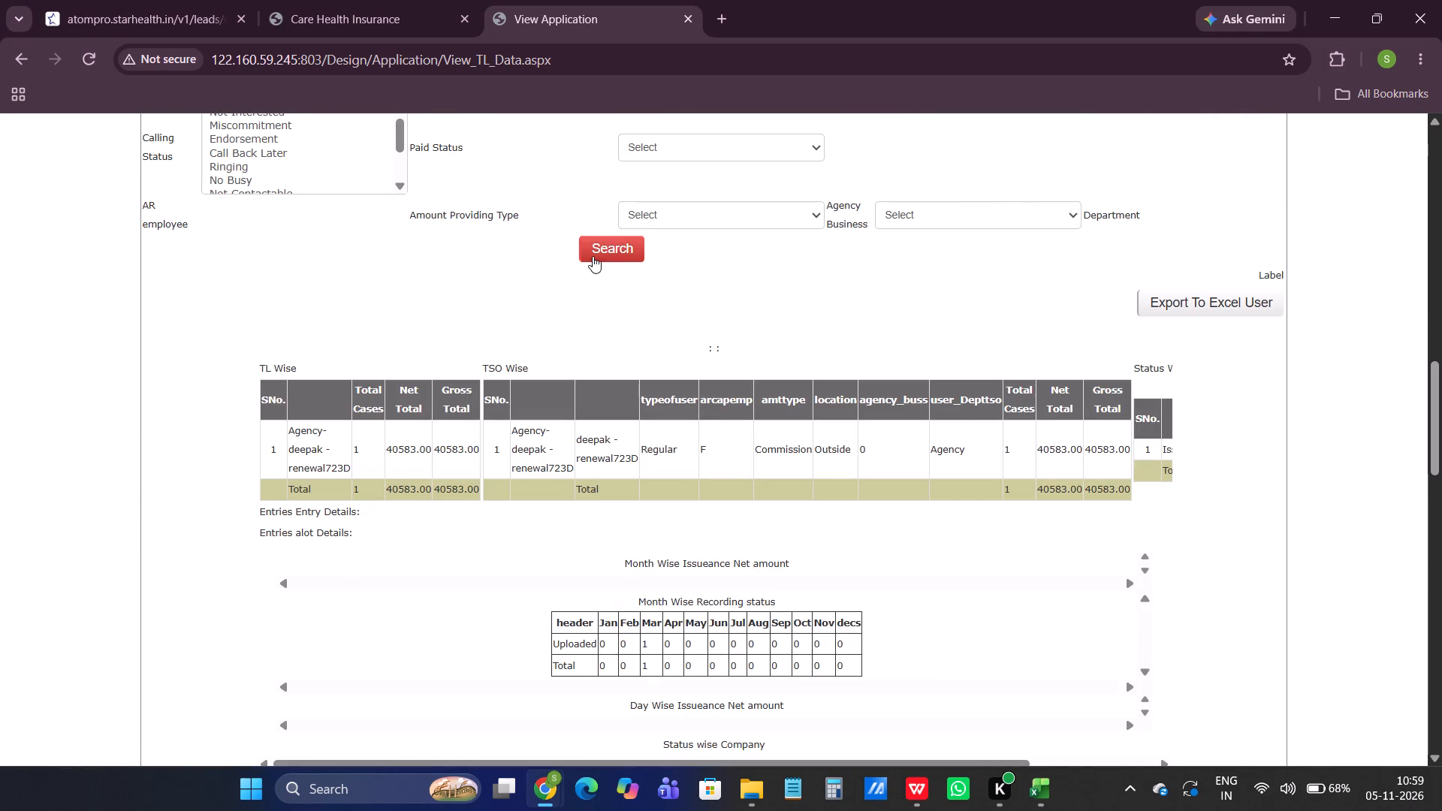
pyautogui.click(596, 256)
pyautogui.scroll(-20, 547, 258)
pyautogui.scroll(-10, 547, 258)
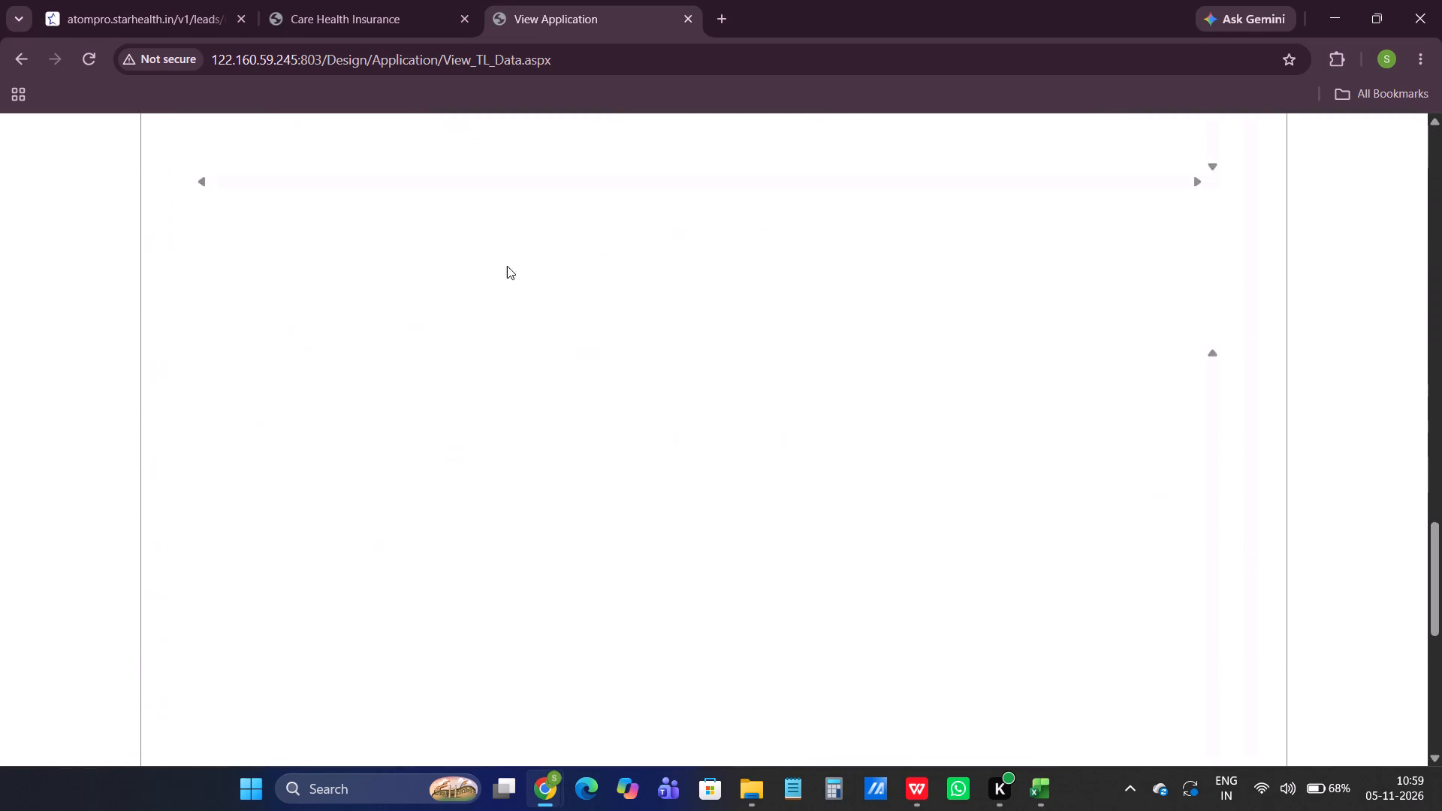
pyautogui.scroll(-15, 507, 266)
# Return to the payout pending workbook and enter "DONE WITH HAPPY CODE" under remarks on portal in row 57.
pyautogui.hotkey('alt', 'Tab')
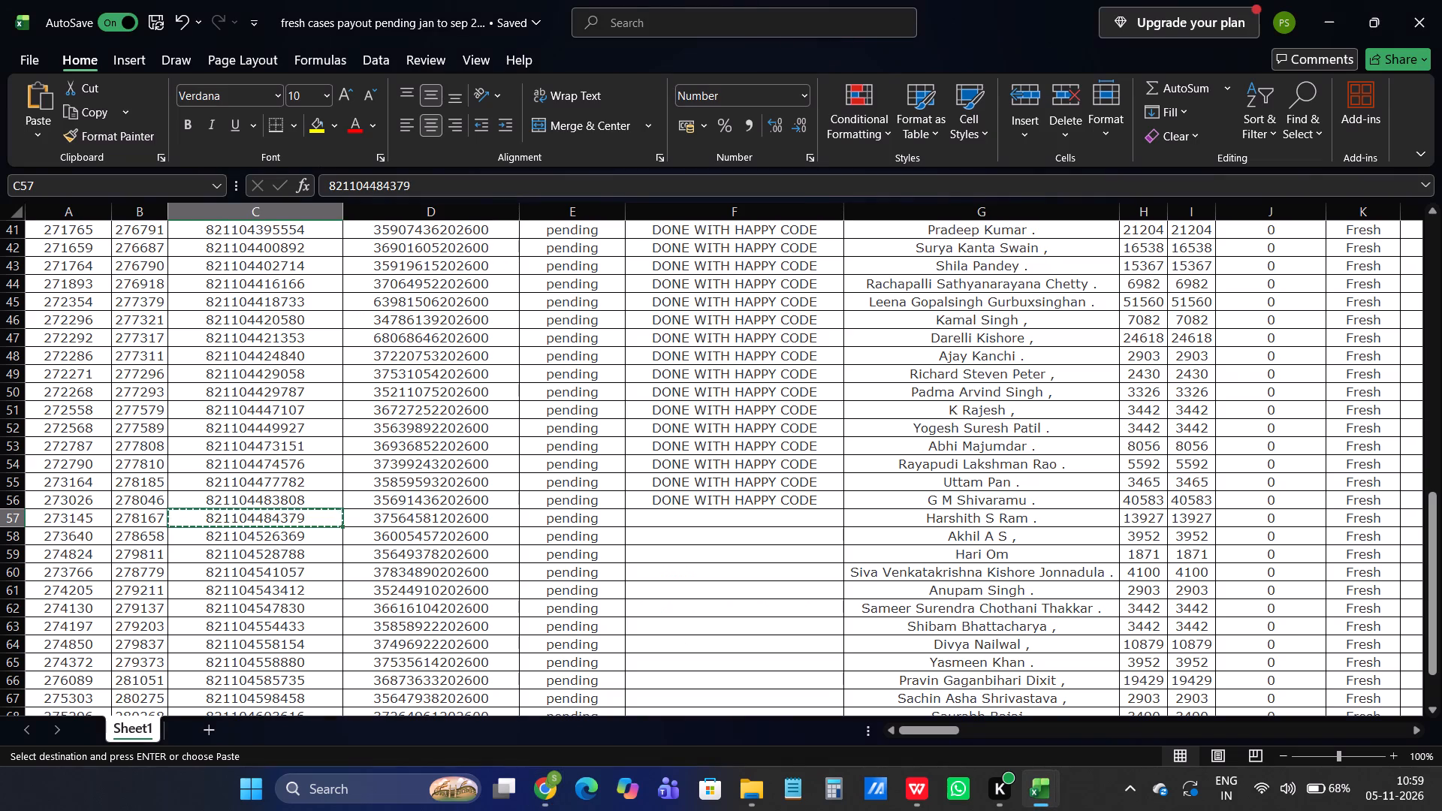
pyautogui.press('Tab')
pyautogui.press('Tab')
pyautogui.press('Tab')
pyautogui.press('d')
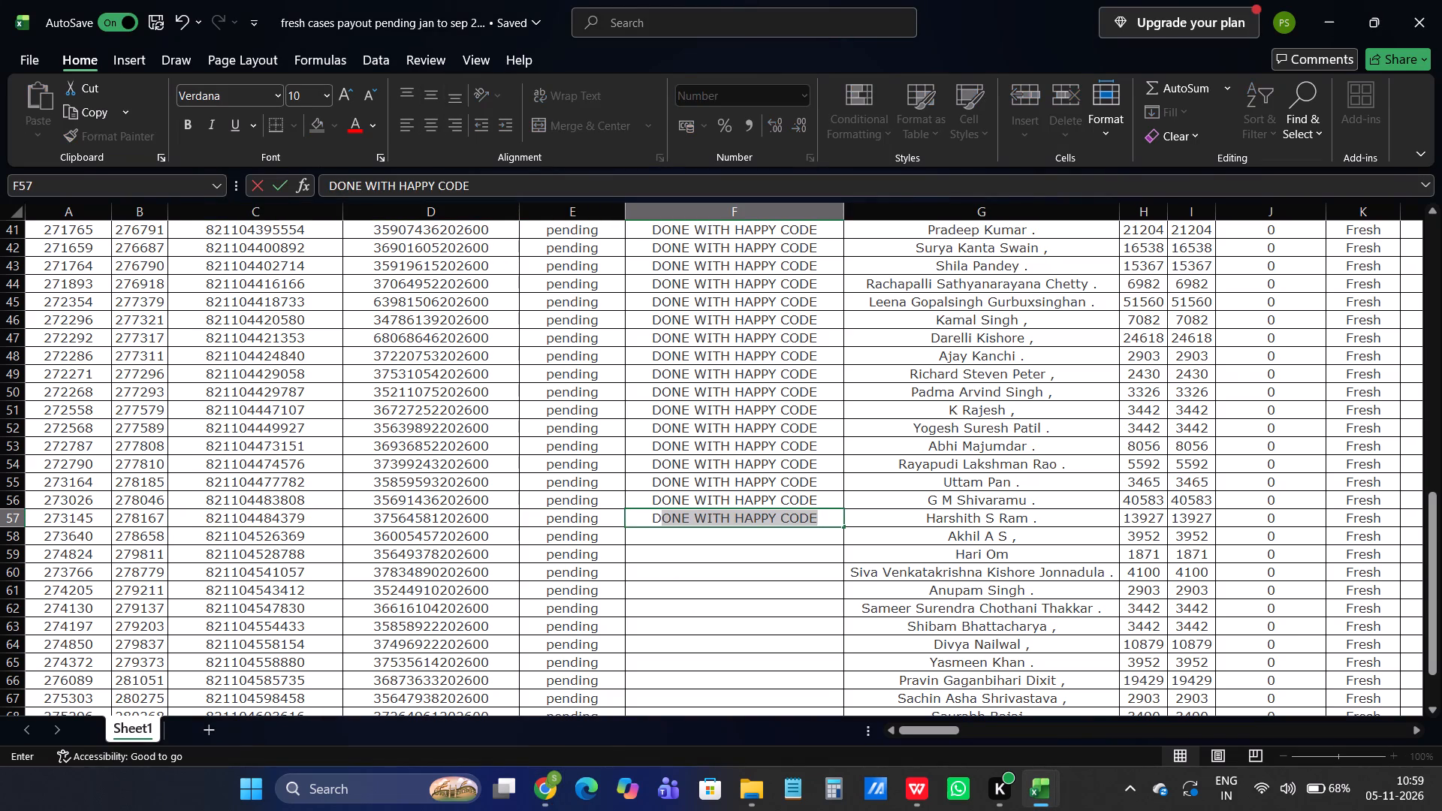
pyautogui.press('Return')
pyautogui.hotkey('alt', 'Tab')
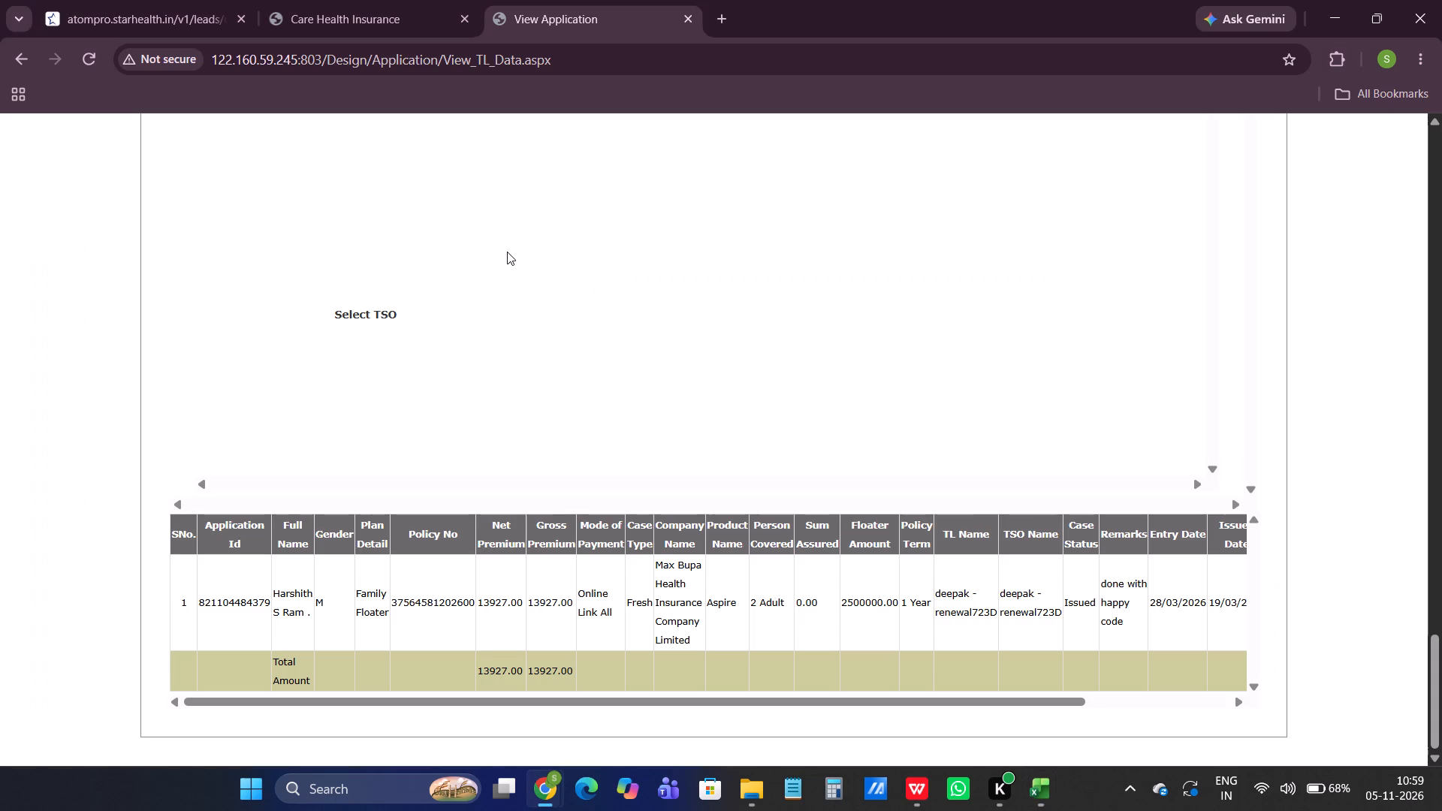
pyautogui.hotkey('alt', 'Tab')
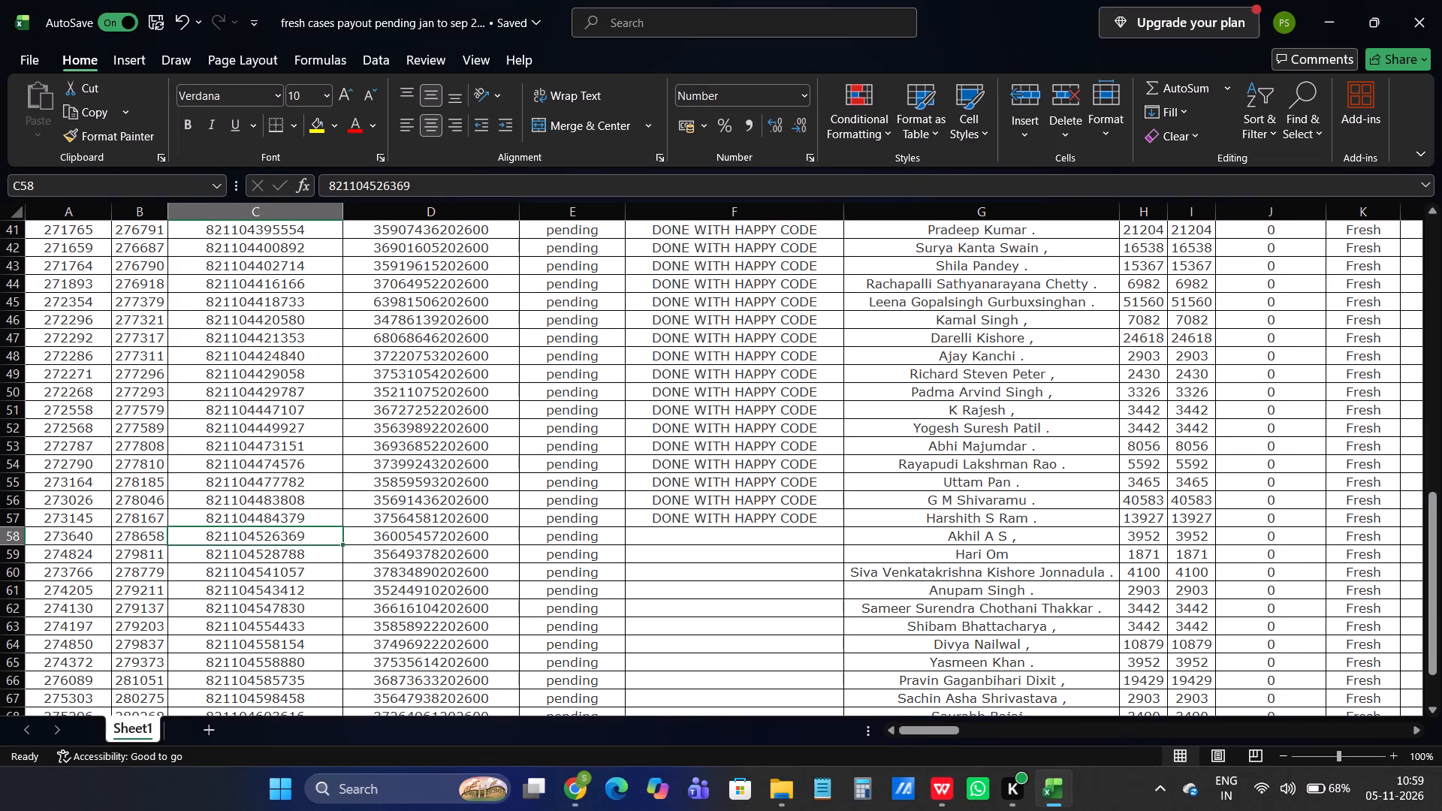
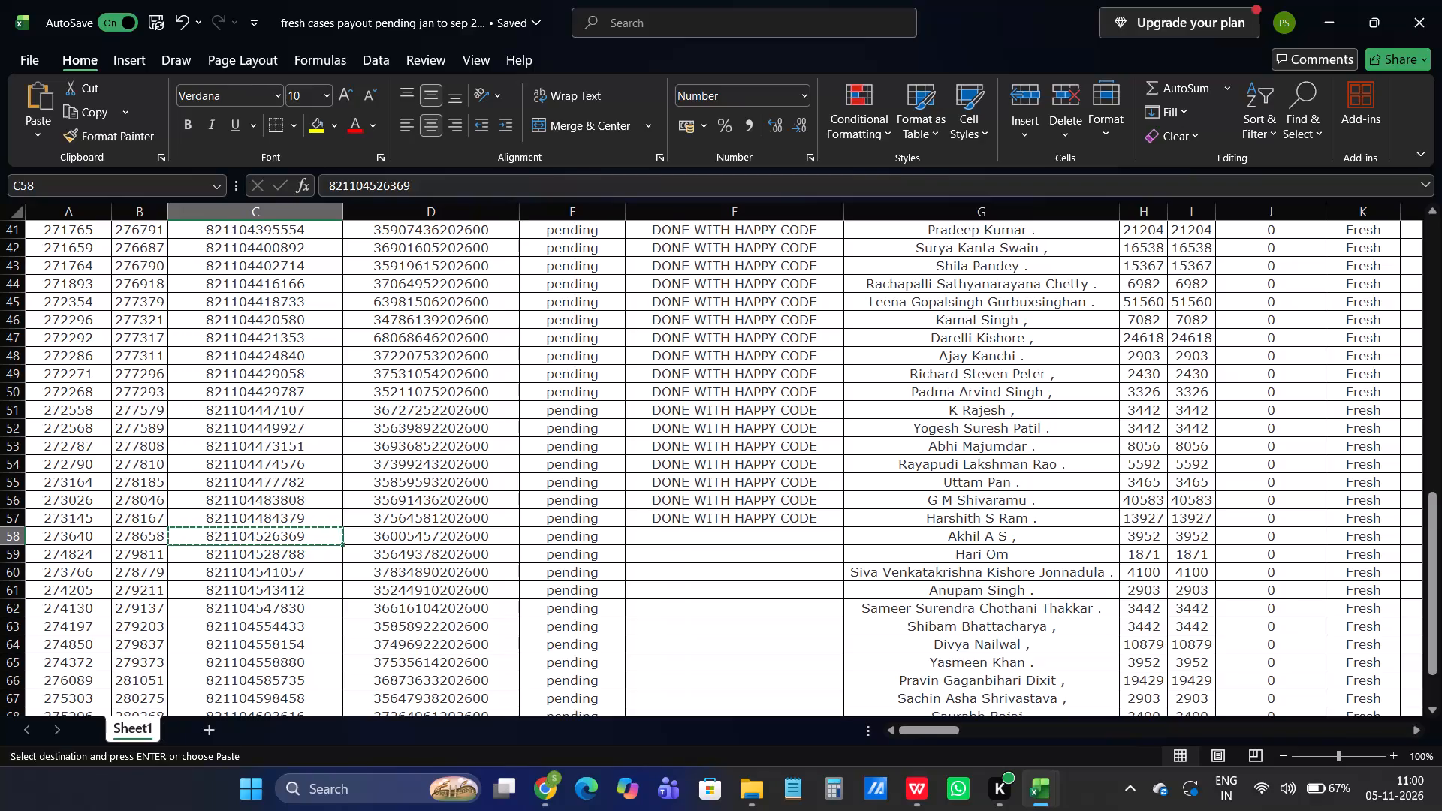
# Switch to the View Application portal and search by the Application ID copied from row 58, viewing the case's remarks.
pyautogui.hotkey('alt', 'Tab')
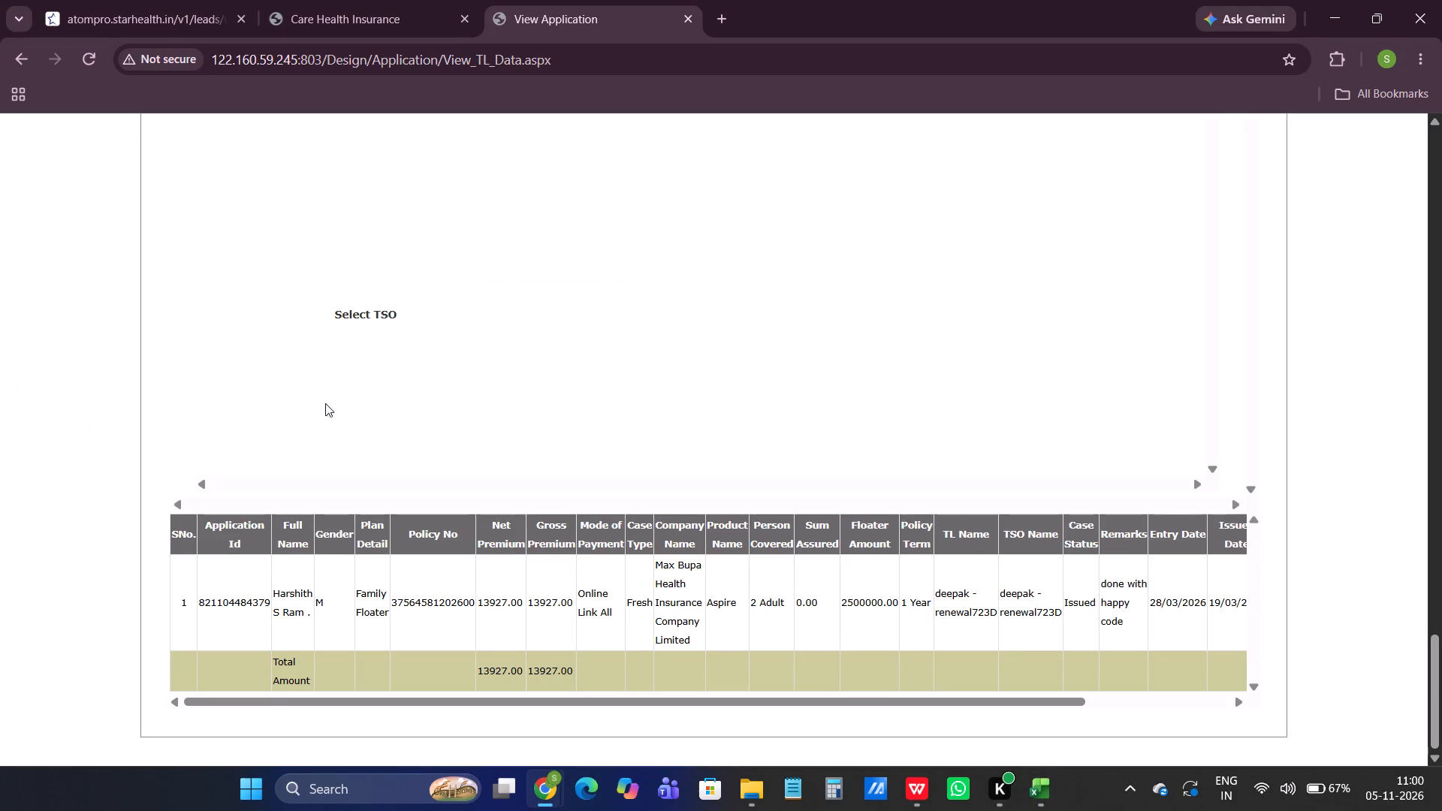
pyautogui.scroll(8, 385, 432)
pyautogui.scroll(3, 533, 381)
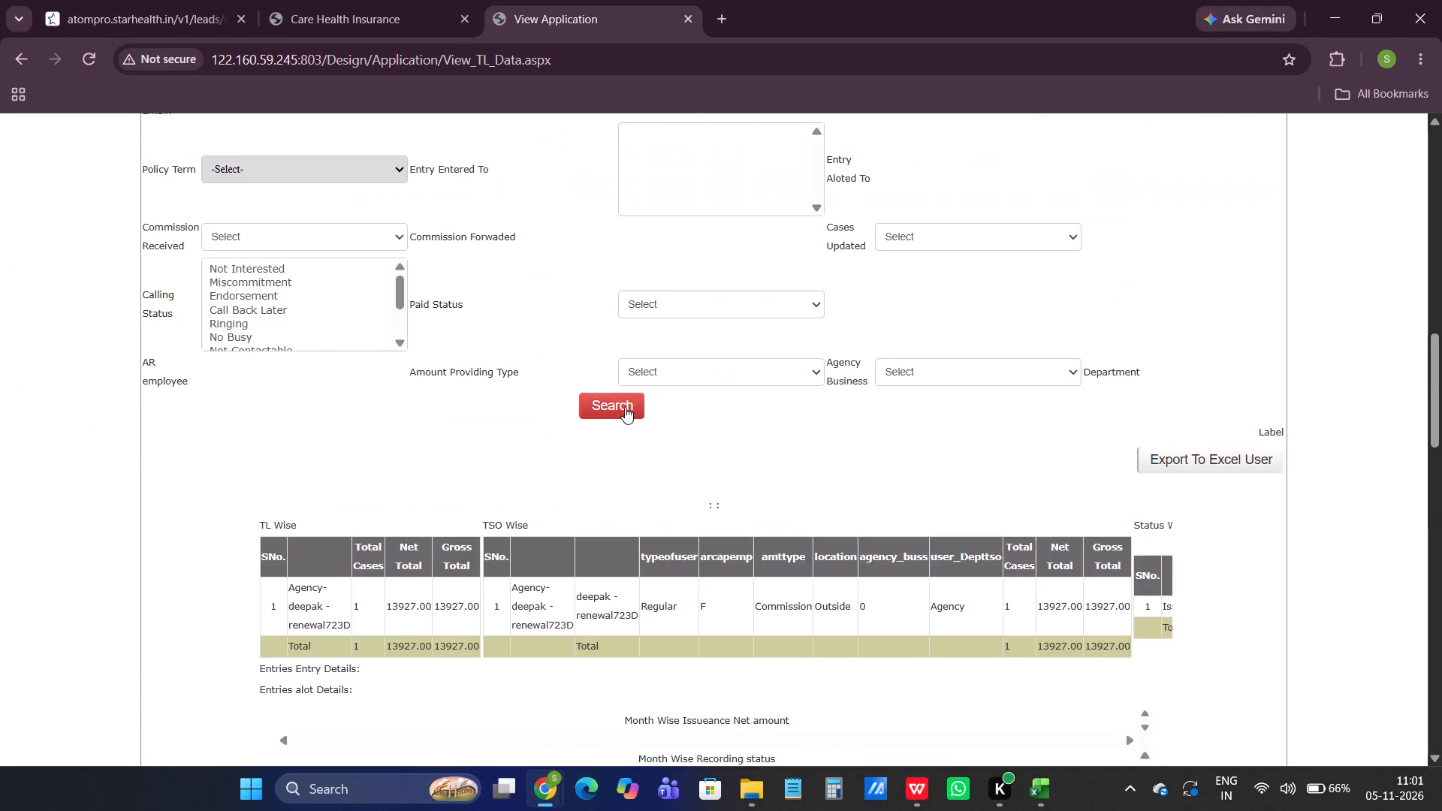
pyautogui.scroll(2, 533, 384)
pyautogui.doubleClick(650, 381)
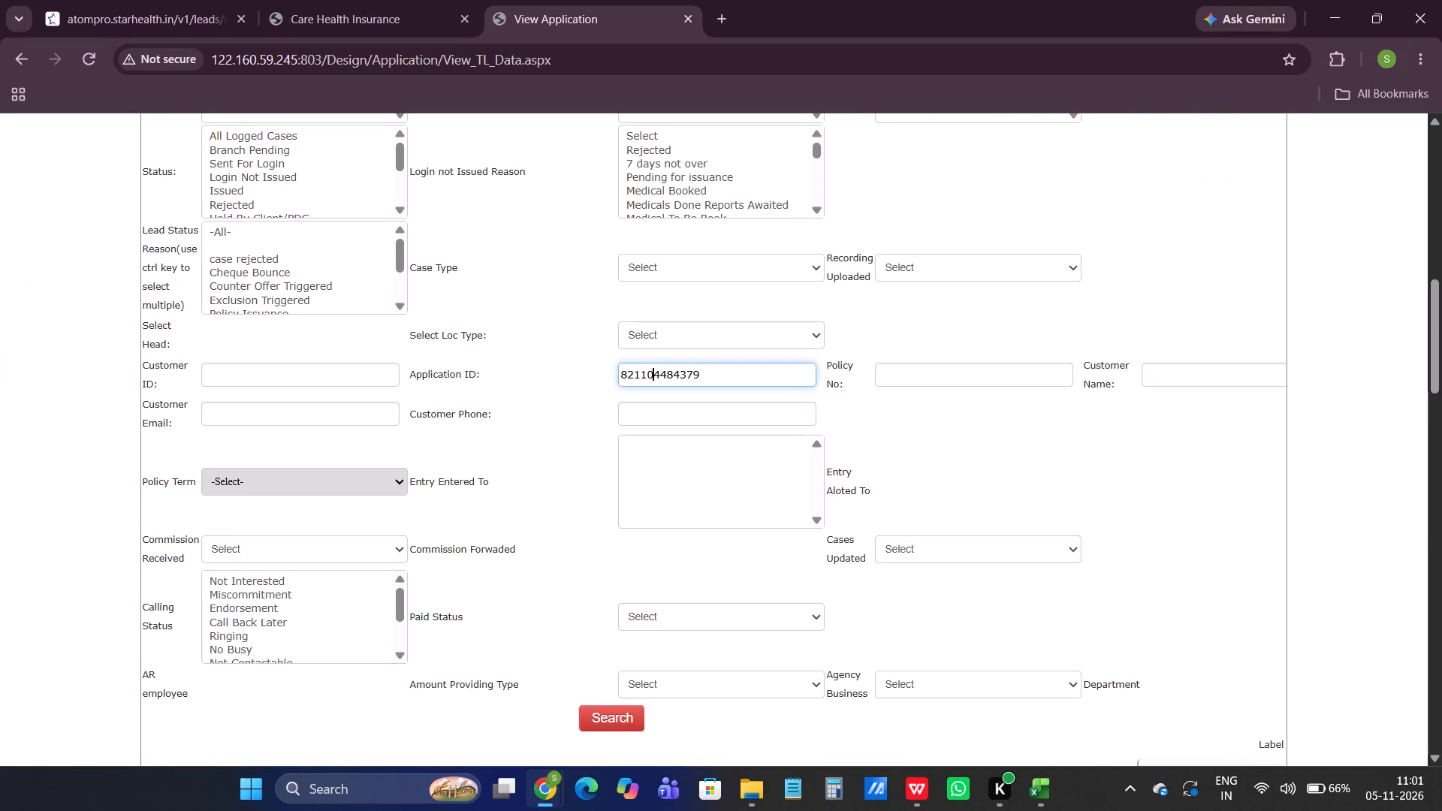
pyautogui.hotkey('ctrl', 'v')
pyautogui.scroll(-3, 582, 445)
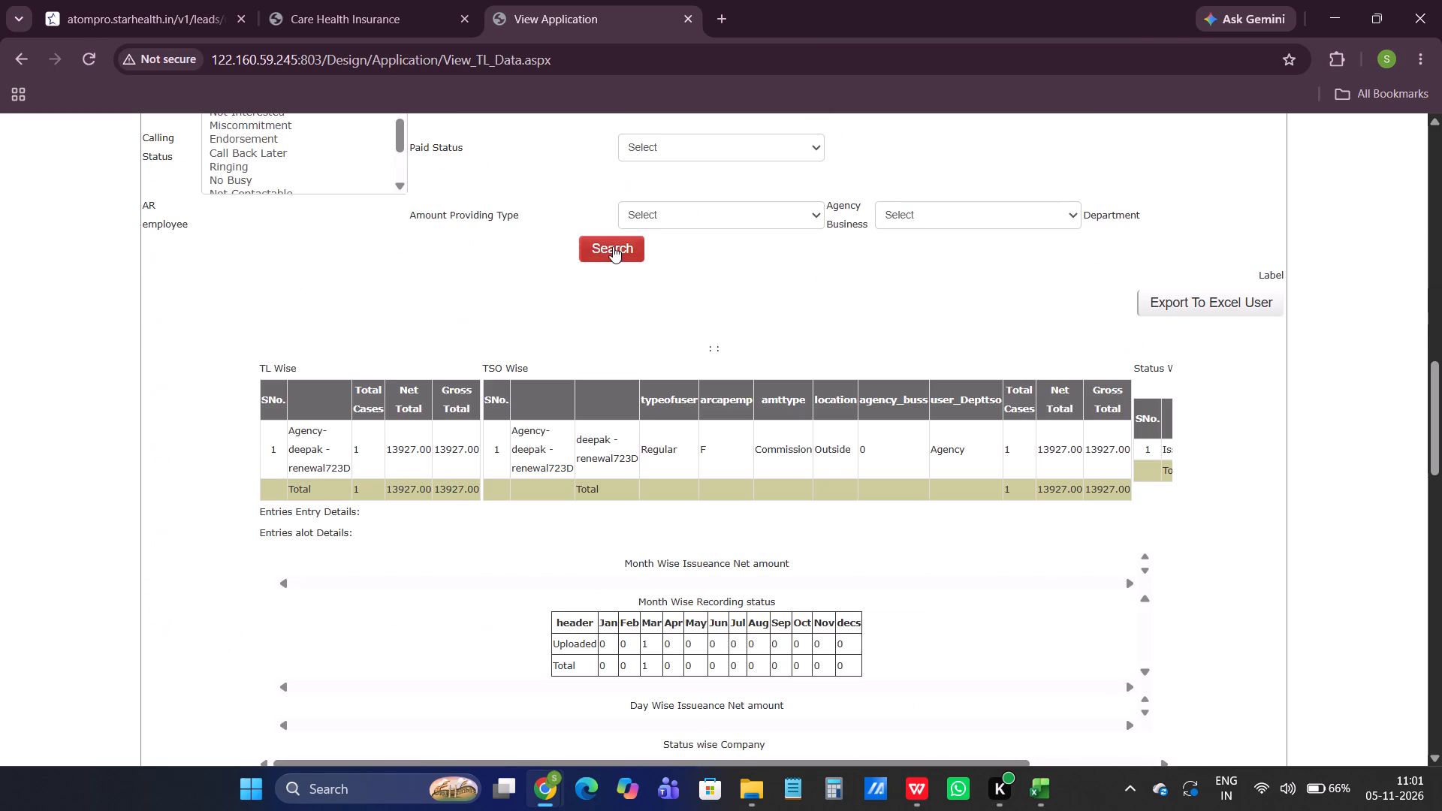
pyautogui.click(613, 246)
pyautogui.scroll(-7, 420, 356)
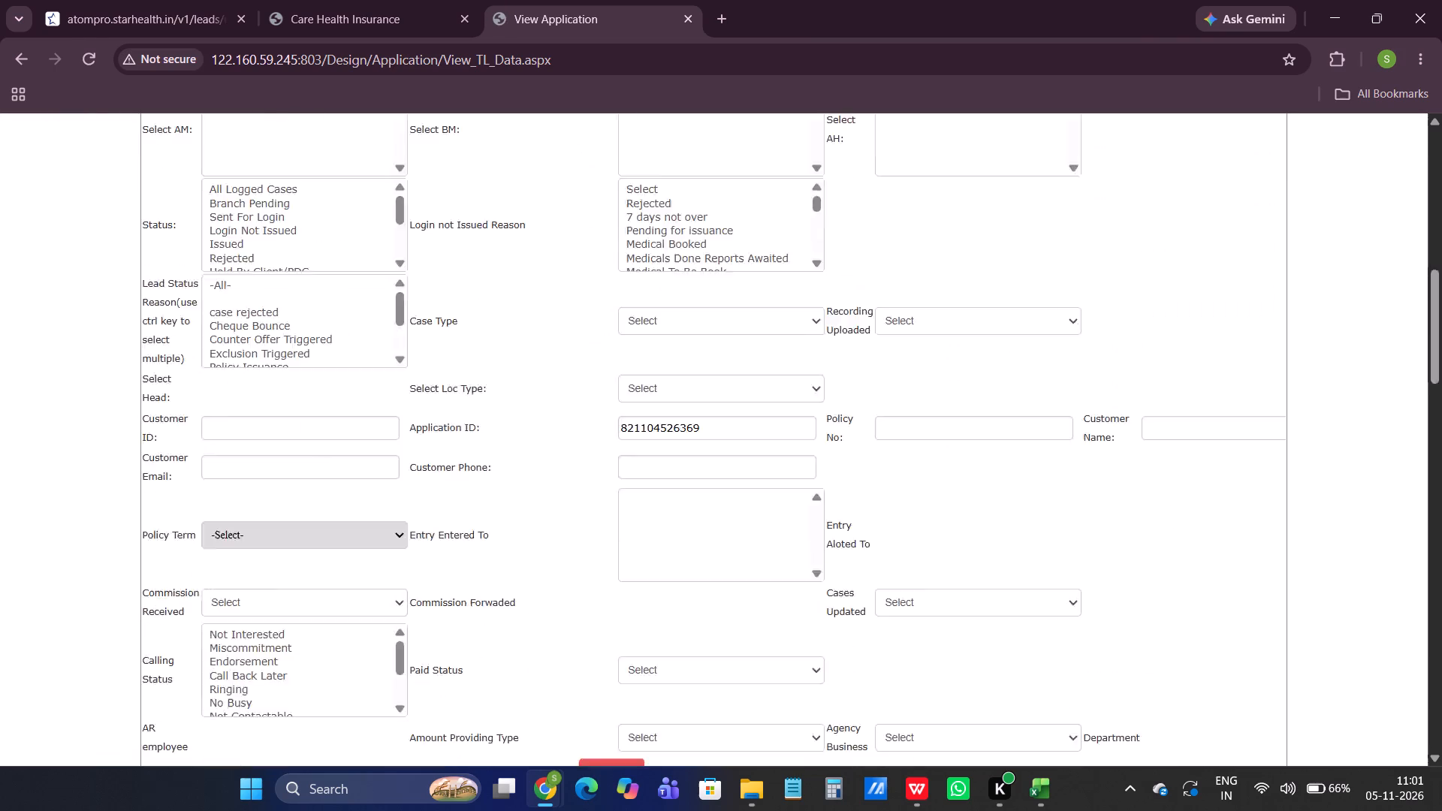
pyautogui.scroll(-19, 420, 357)
pyautogui.scroll(-9, 420, 357)
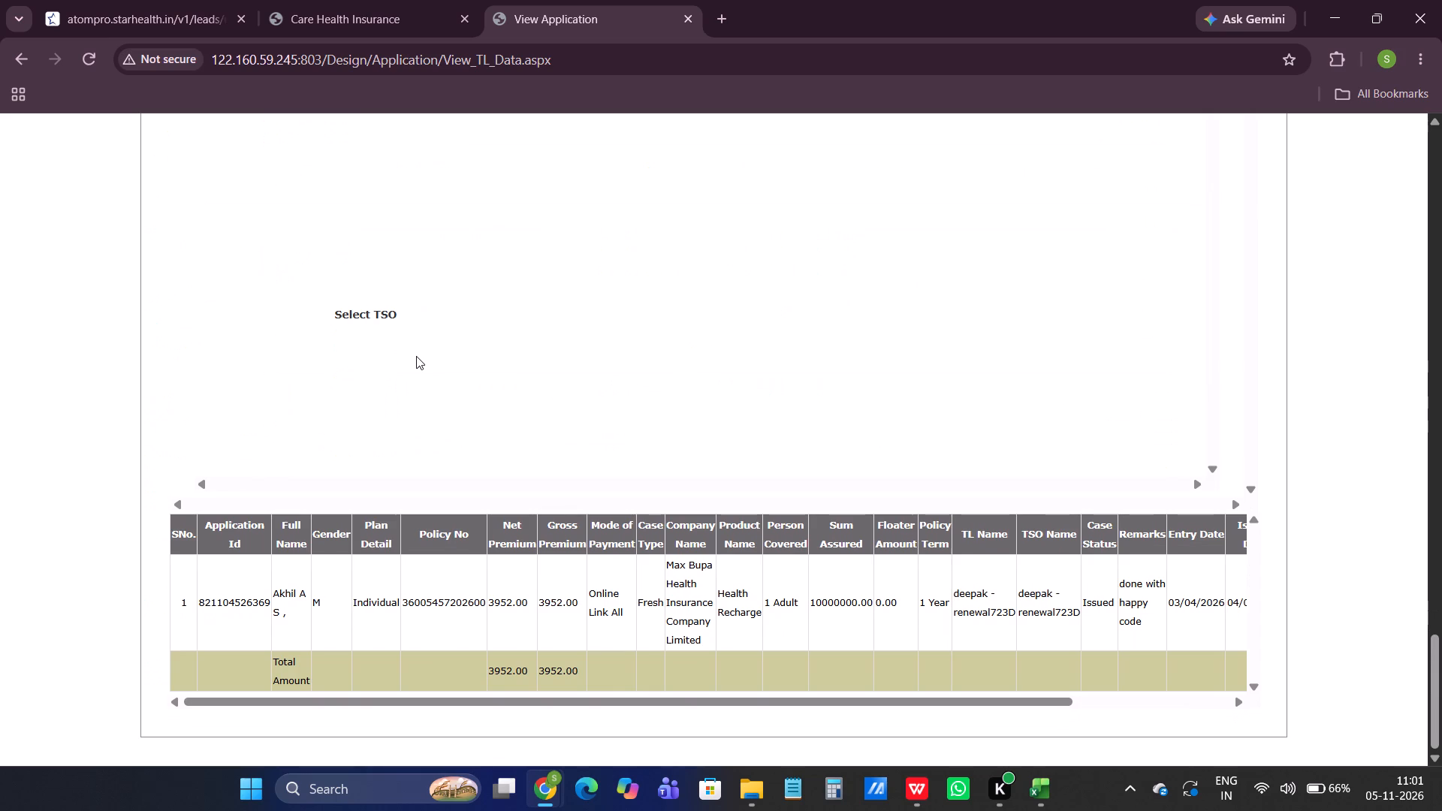
# Return to the payout pending workbook and enter "DONE WITH HAPPY CODE" under remarks on portal in row 58.
pyautogui.hotkey('alt', 'Tab')
pyautogui.press('Tab')
pyautogui.press('Tab')
pyautogui.press('Tab')
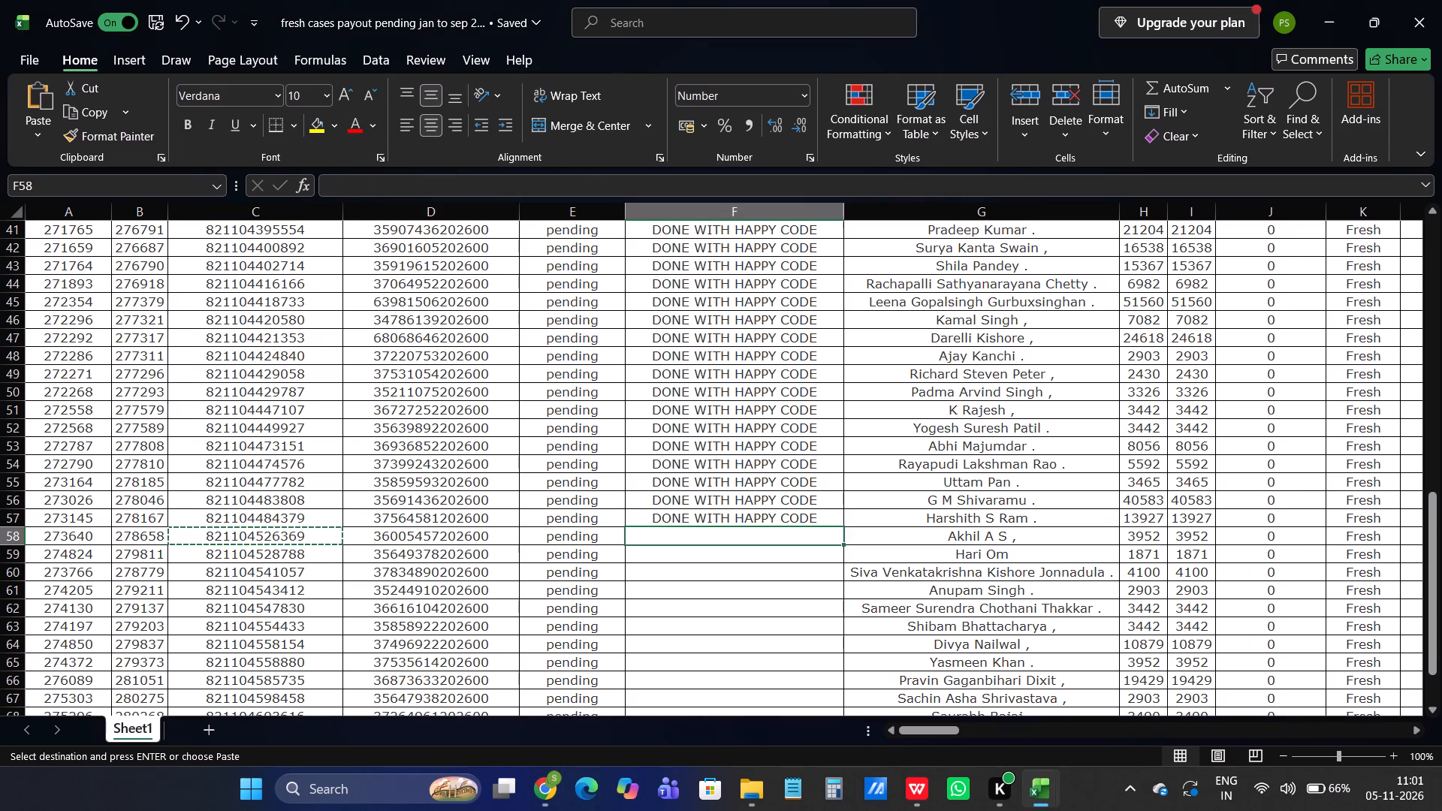
pyautogui.press('d')
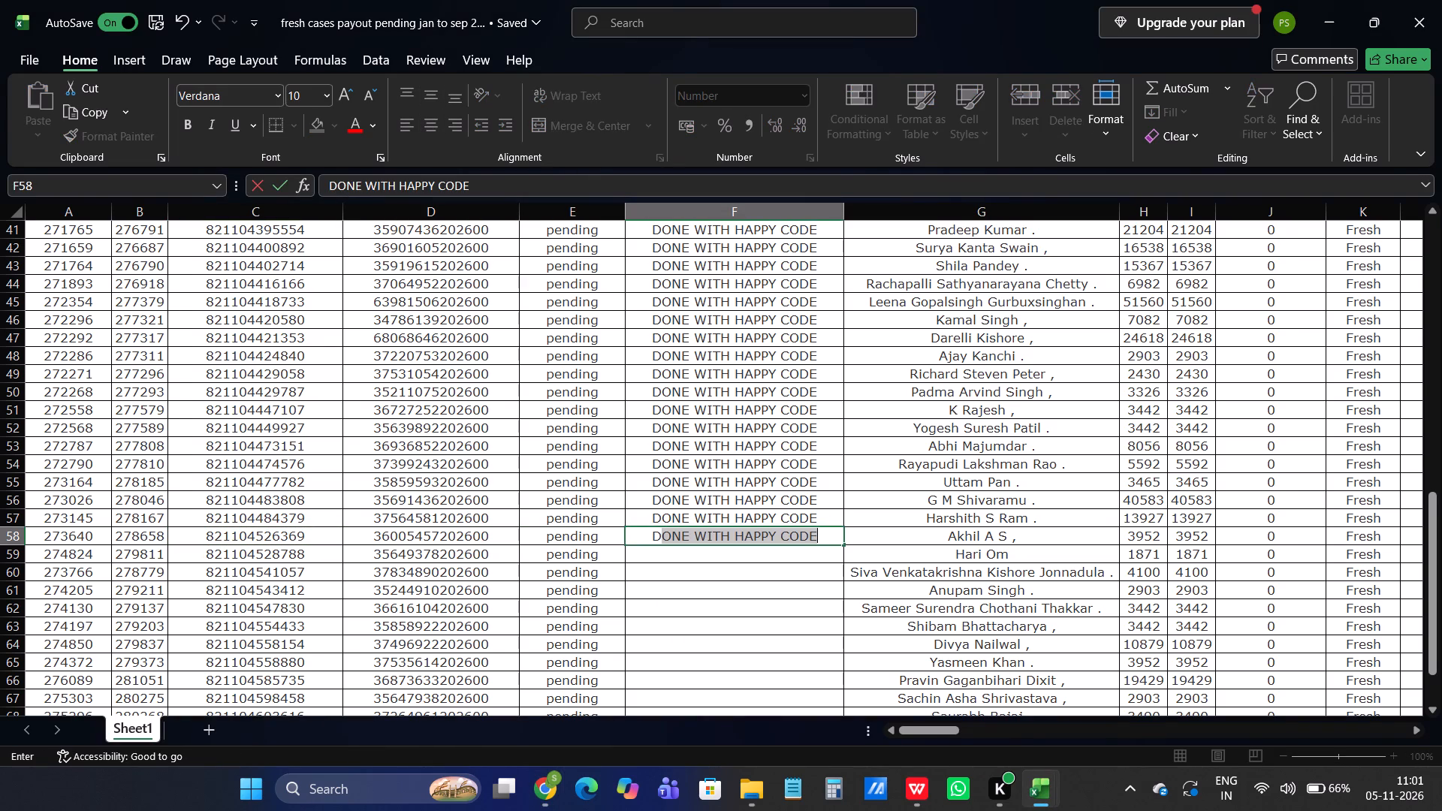
pyautogui.press('Return')
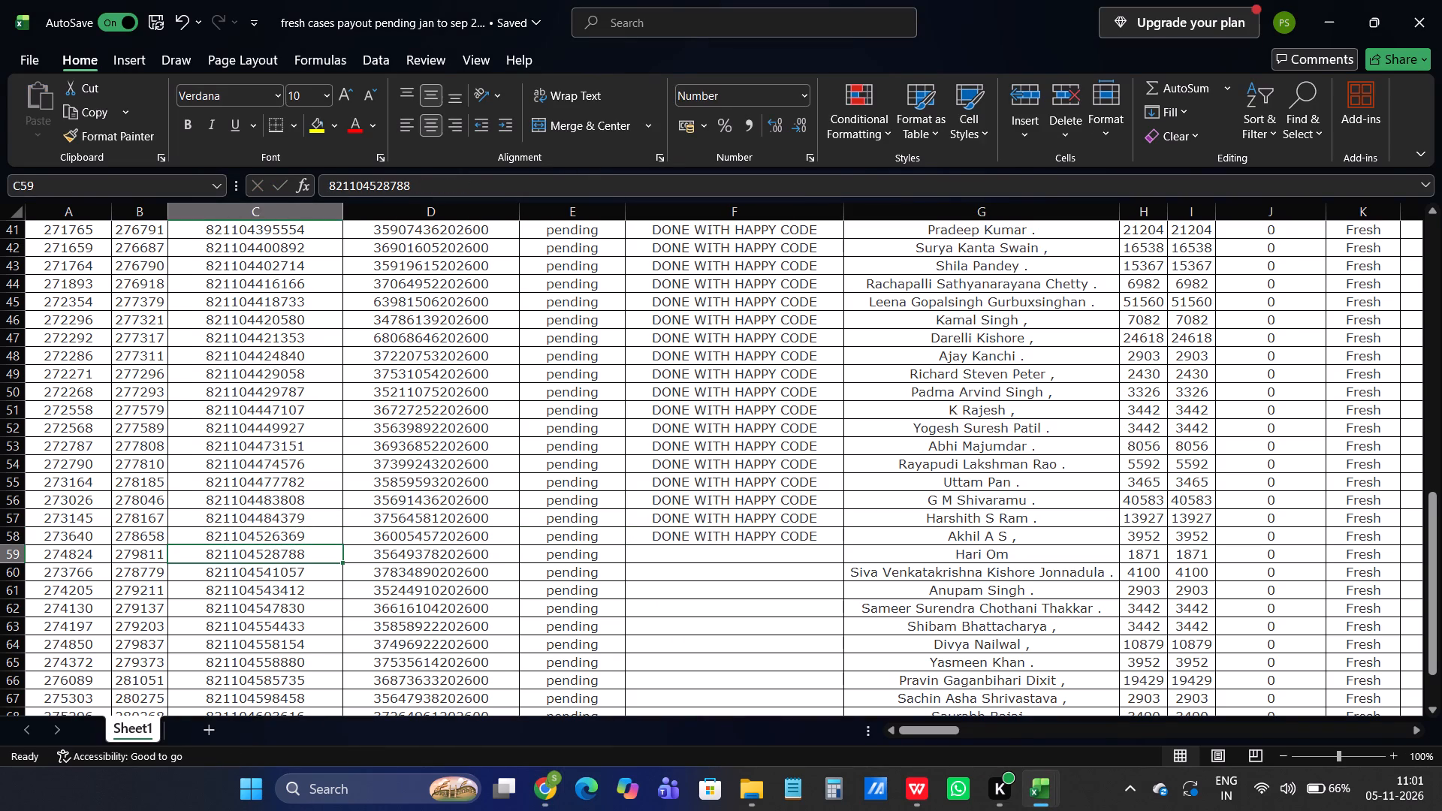
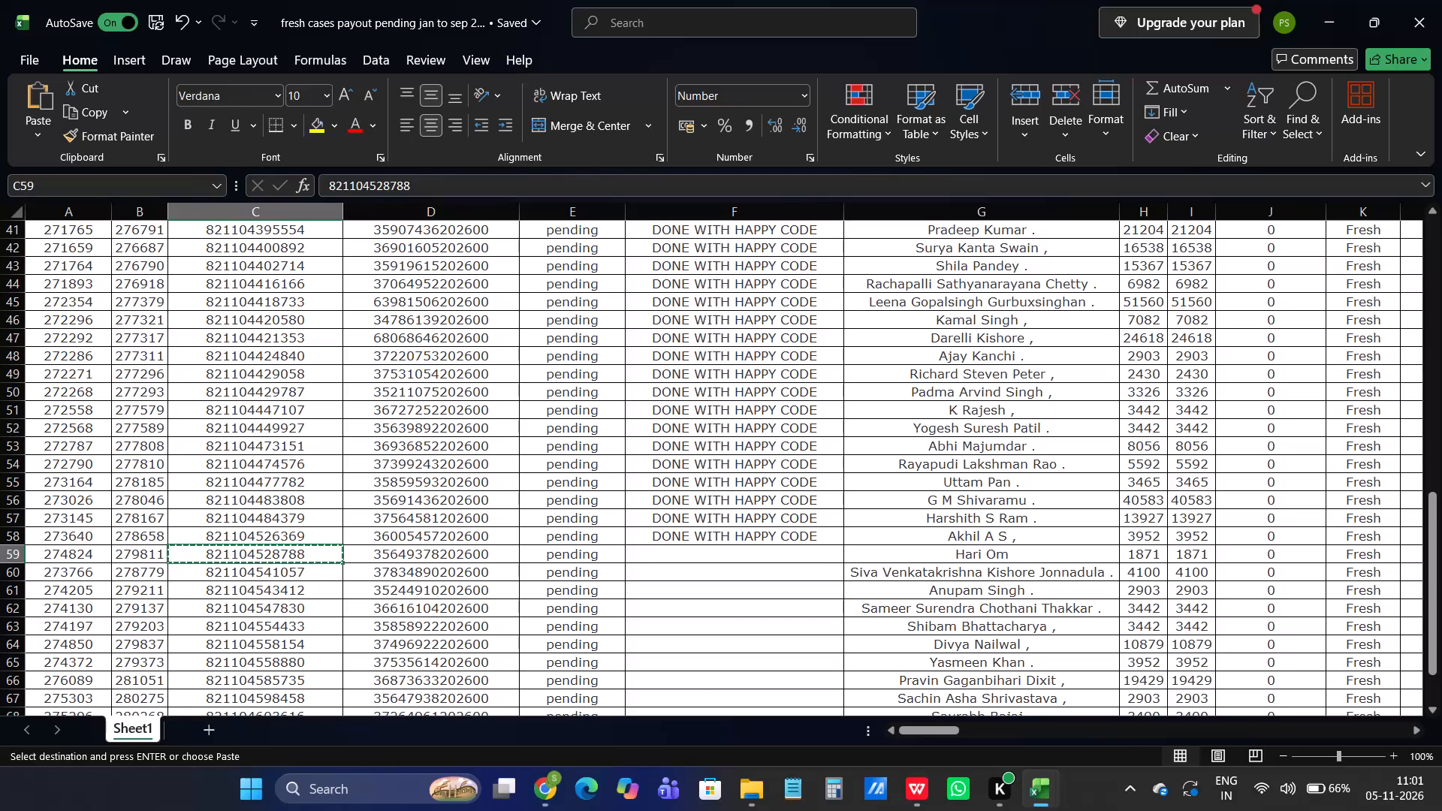
# Switch to the View Application portal and search by the Application ID copied from row 59, viewing the case's remarks.
pyautogui.hotkey('alt', 'Tab')
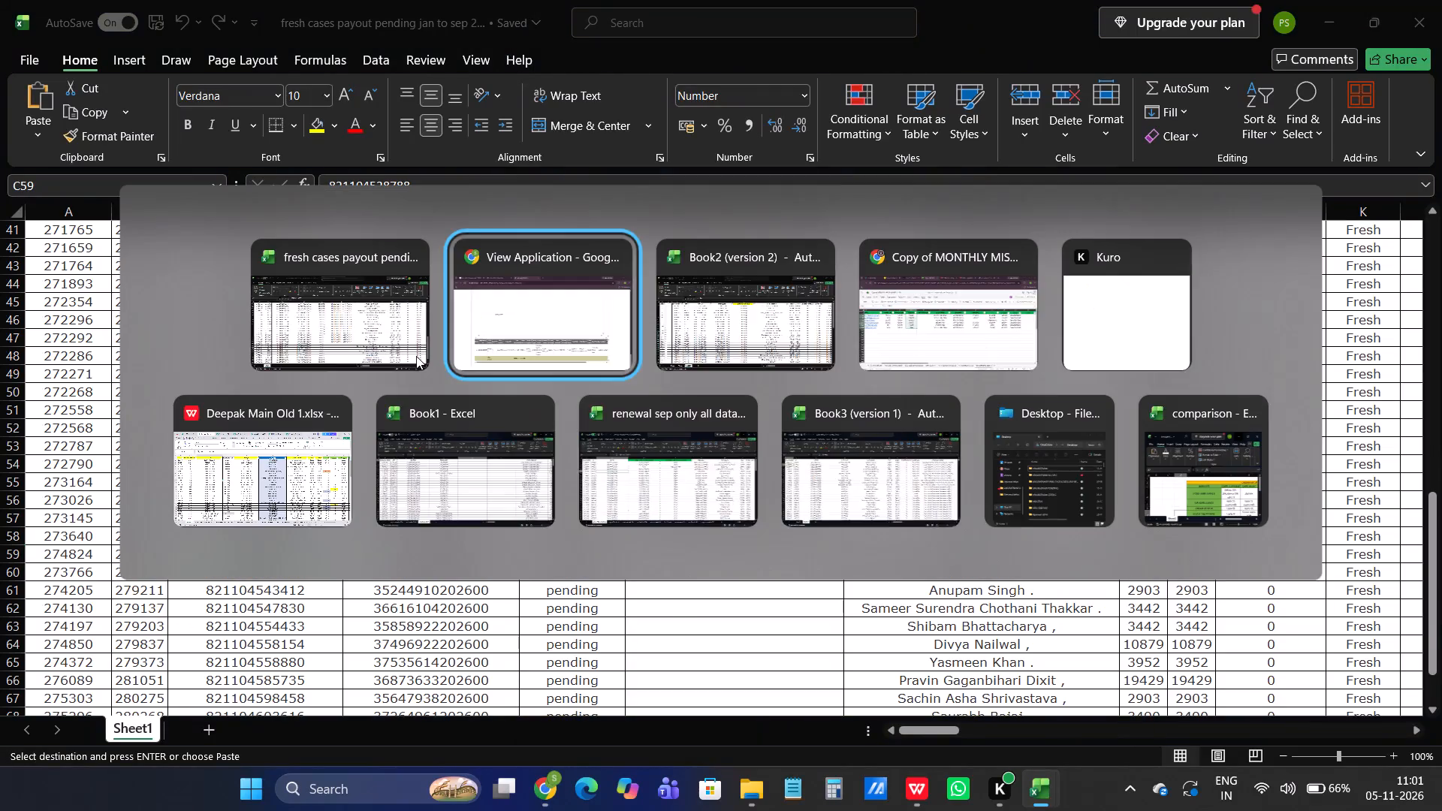
pyautogui.scroll(13, 416, 356)
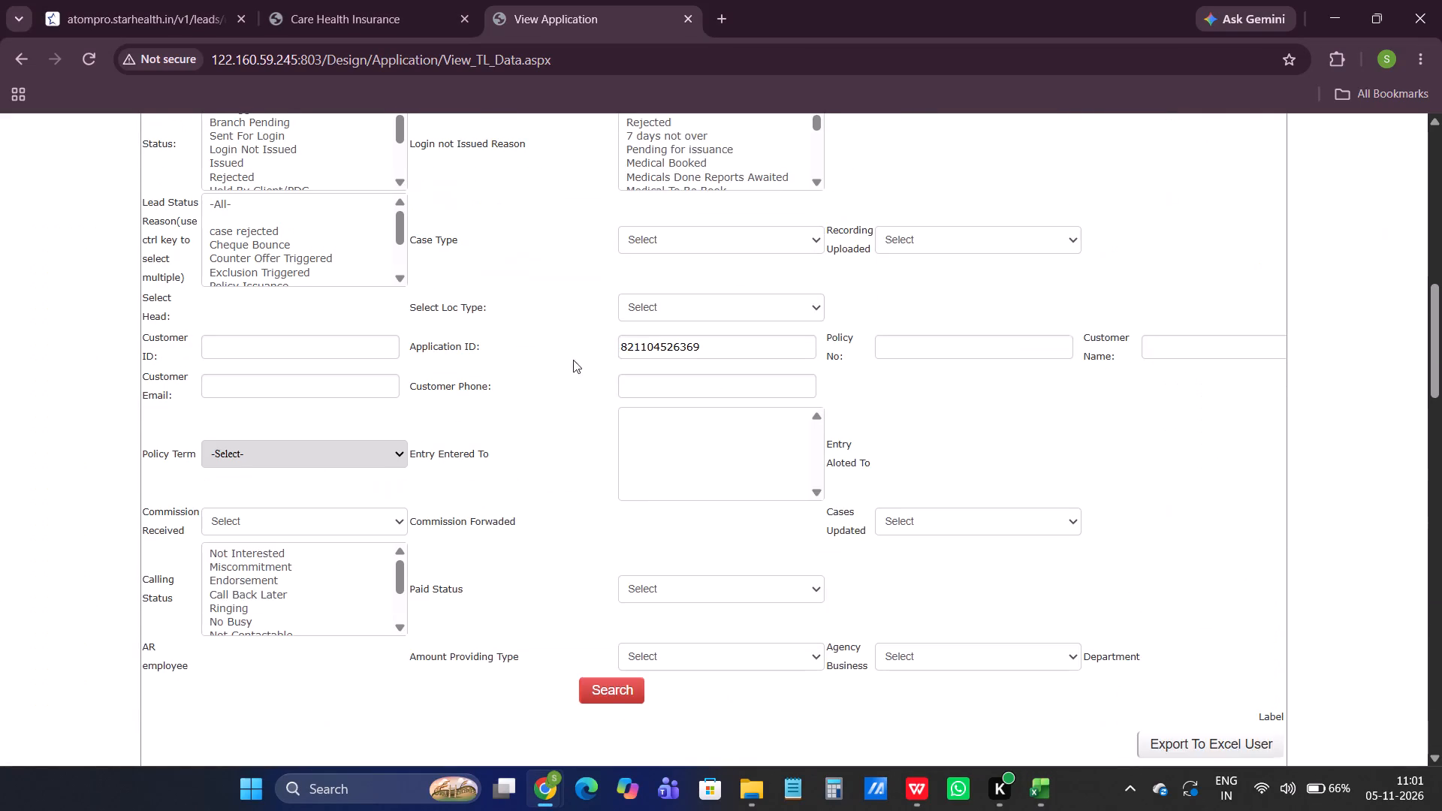
pyautogui.doubleClick(652, 379)
pyautogui.hotkey('ctrl', 'v')
pyautogui.scroll(-2, 529, 407)
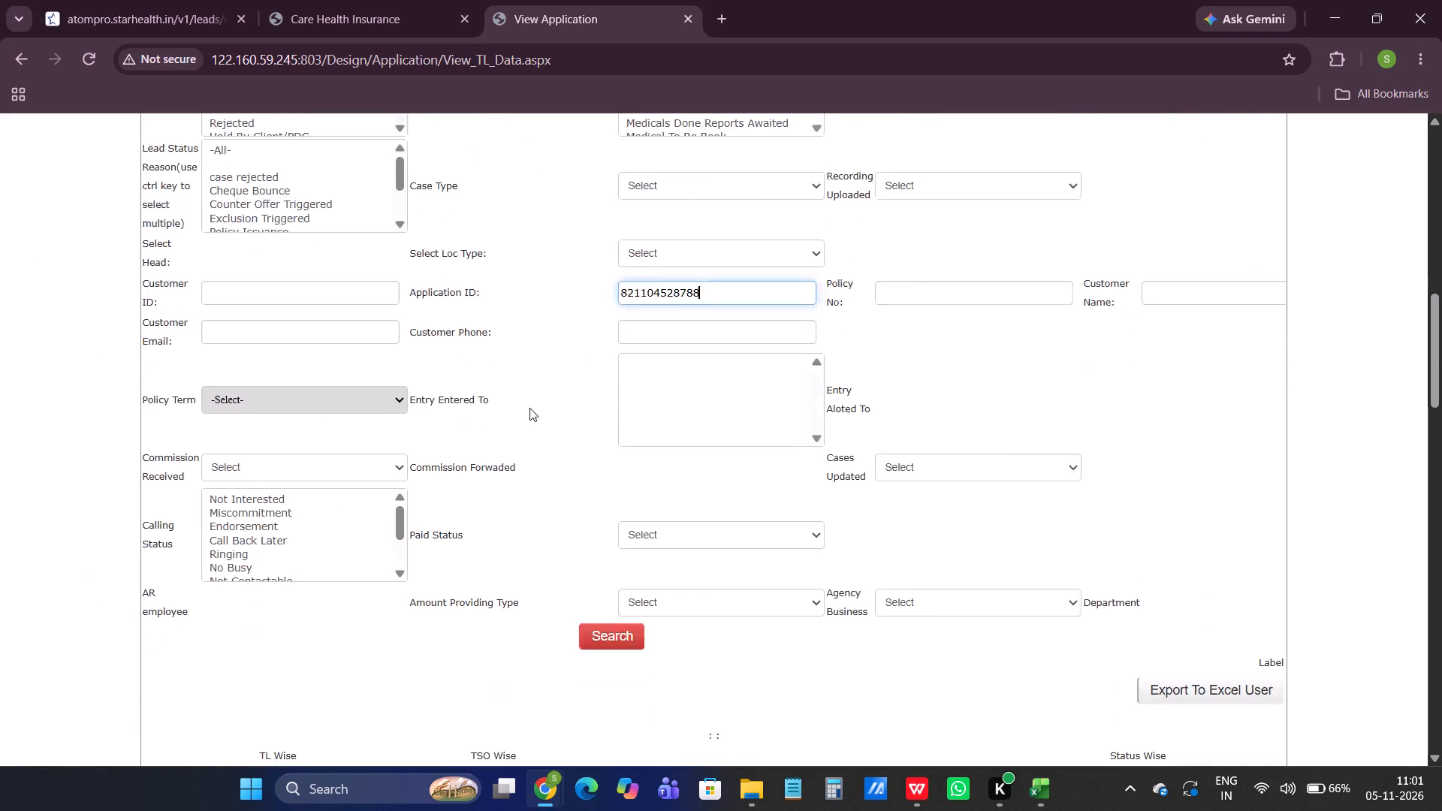
pyautogui.click(598, 392)
pyautogui.click(601, 407)
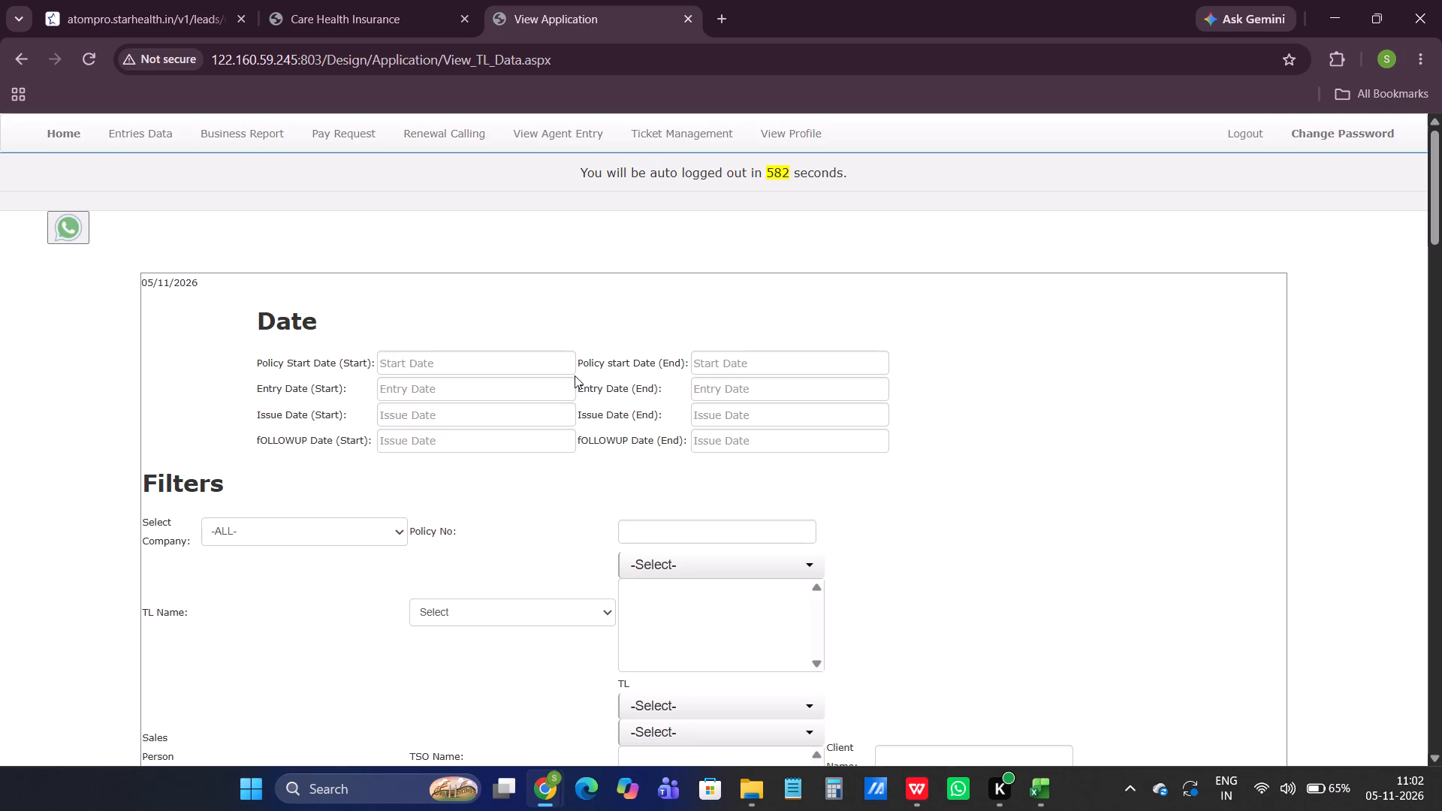
pyautogui.scroll(-6, 575, 375)
pyautogui.scroll(-20, 573, 372)
pyautogui.scroll(-4, 573, 372)
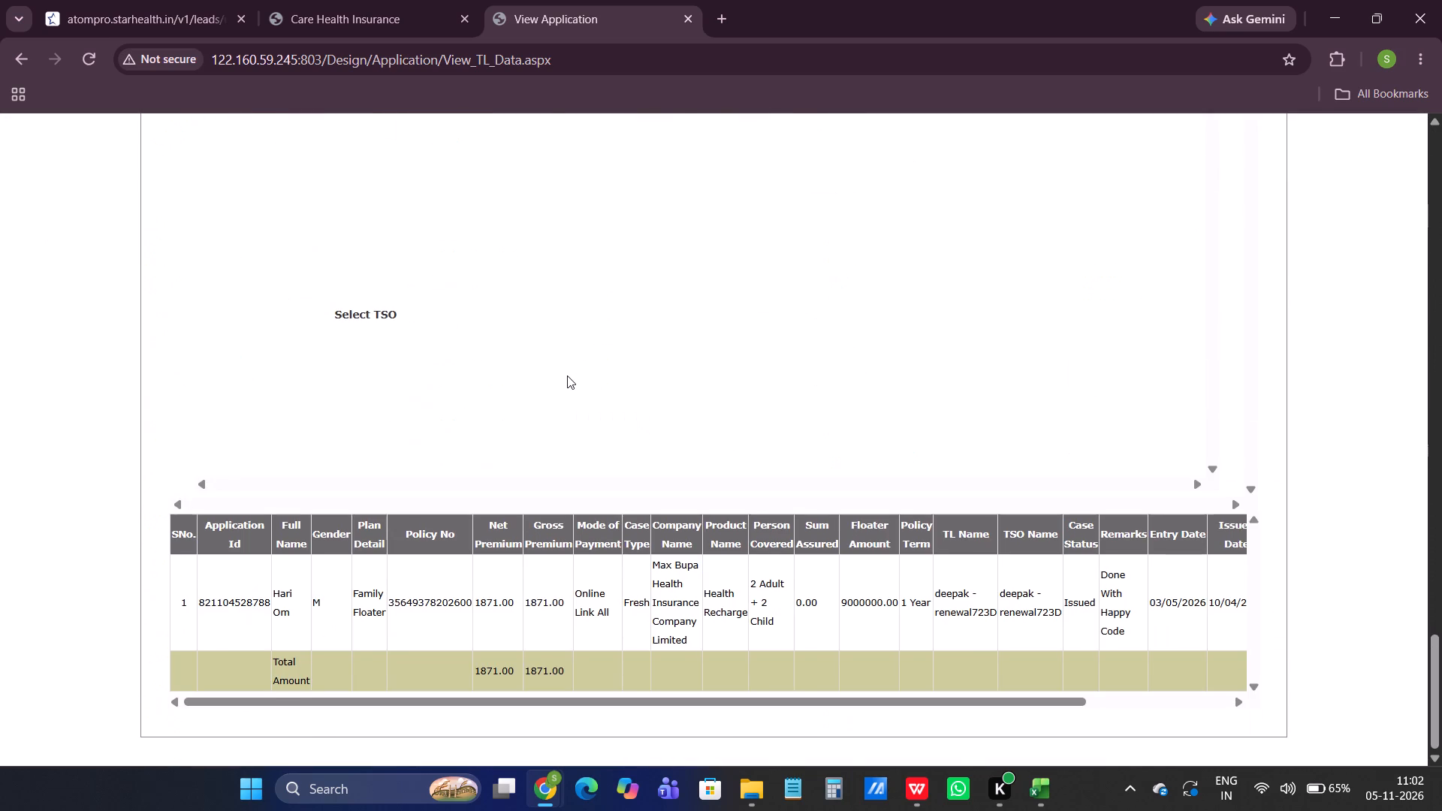
# Return to the payout pending workbook and enter "DONE WITH HAPPY CODE" under remarks on portal in row 59.
pyautogui.hotkey('alt', 'Tab')
pyautogui.press('Tab')
pyautogui.press('Tab')
pyautogui.press('Tab')
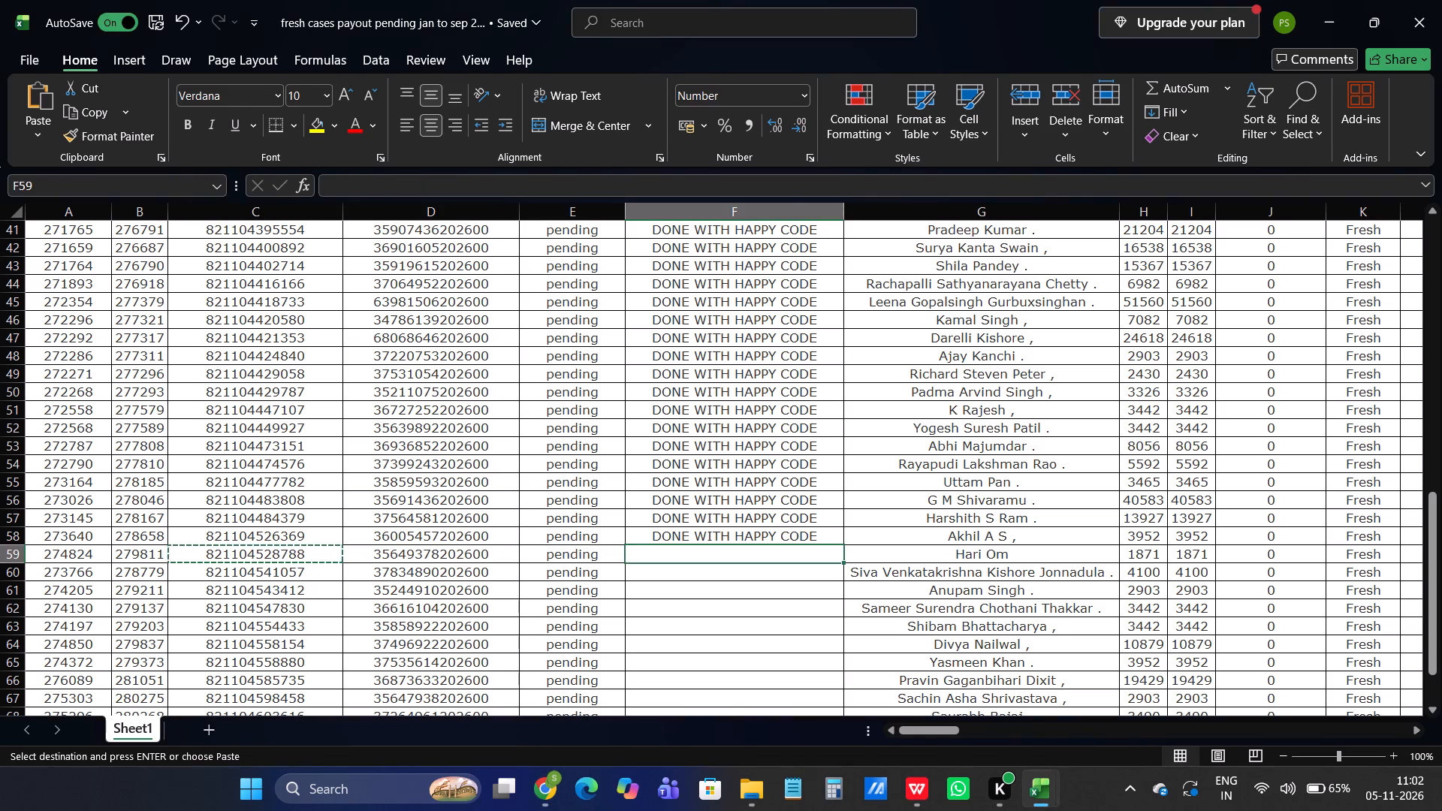
pyautogui.press('d')
pyautogui.press('Return')
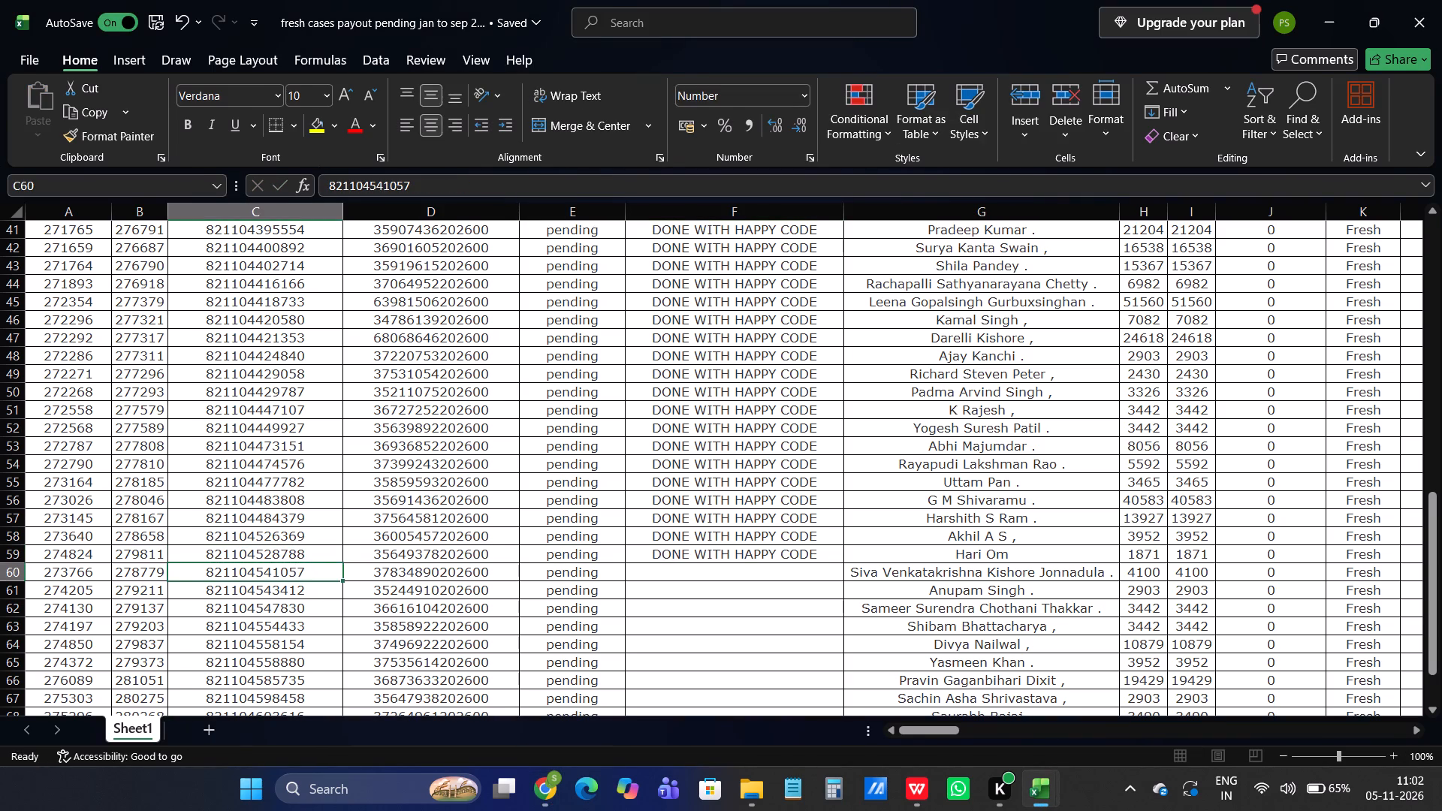
# Copy the APPID from row 60 and search for it by Application ID on the View Application portal, viewing the case's remarks.
pyautogui.hotkey('ctrl', 'c')
pyautogui.hotkey('alt', 'Tab')
pyautogui.scroll(12, 567, 375)
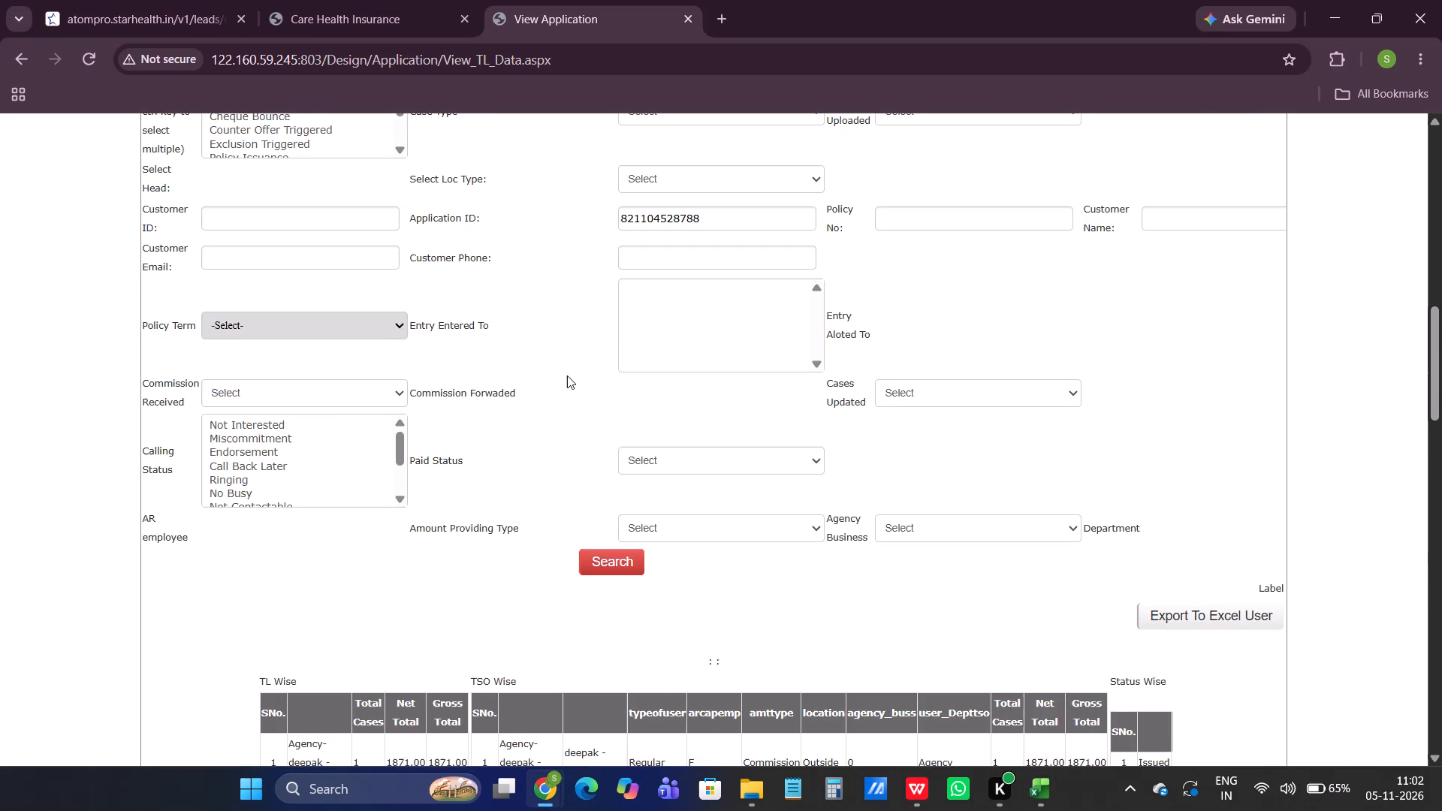
pyautogui.doubleClick(648, 225)
pyautogui.hotkey('ctrl', 'v')
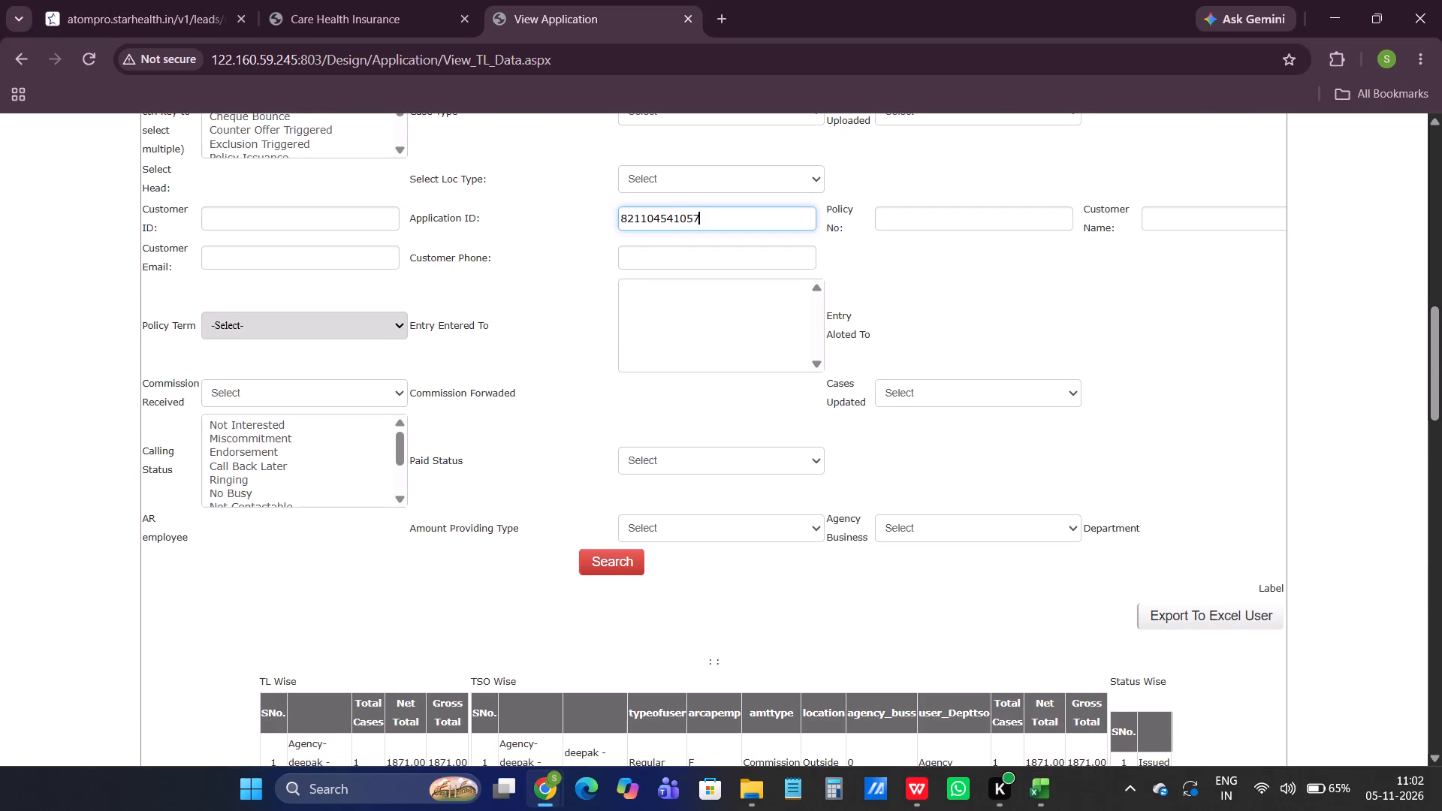
pyautogui.click(611, 570)
pyautogui.scroll(-19, 527, 377)
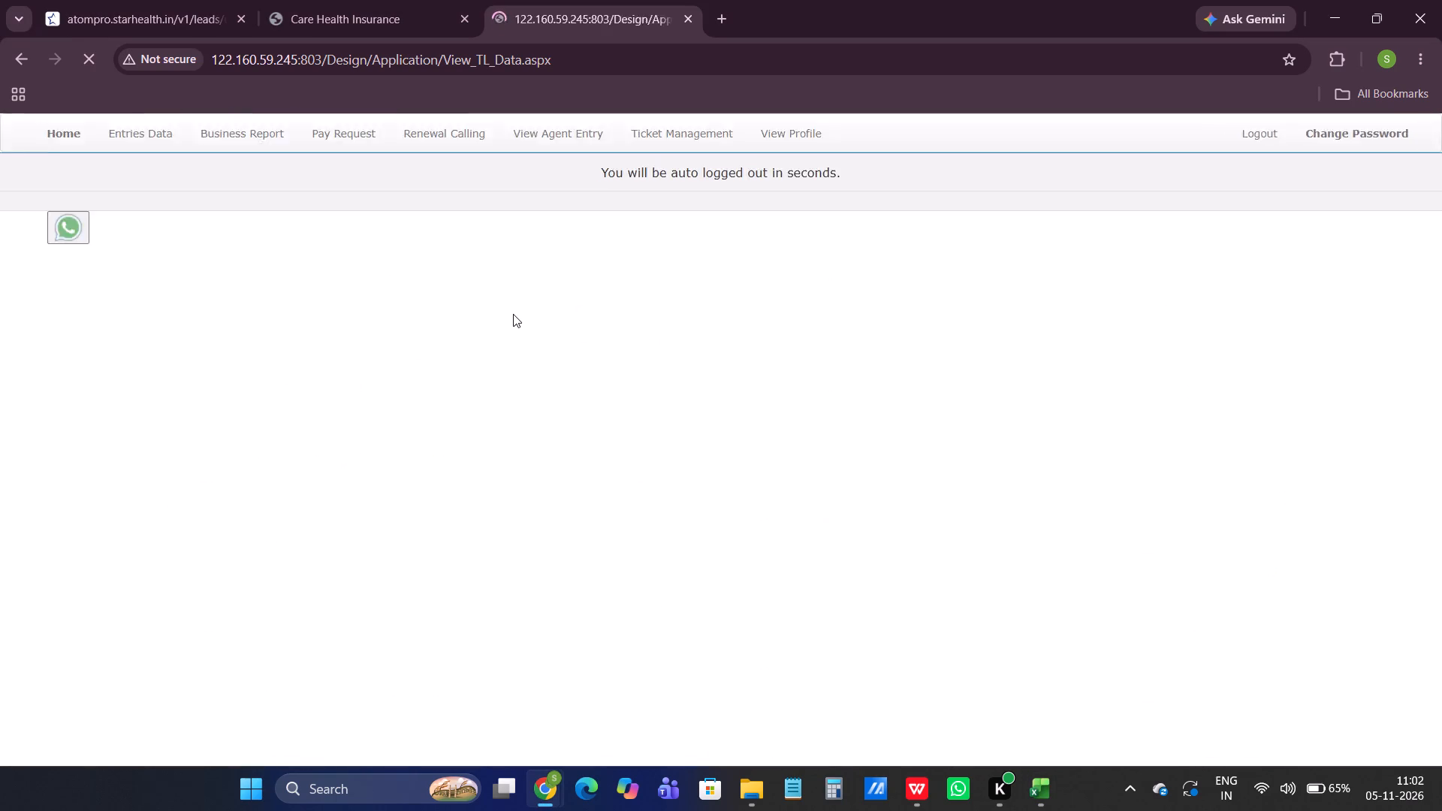
pyautogui.scroll(-20, 513, 314)
# Return to the payout pending workbook and enter "DONE WITH HAPPY CODE" under remarks on portal in row 60.
pyautogui.hotkey('alt', 'Tab')
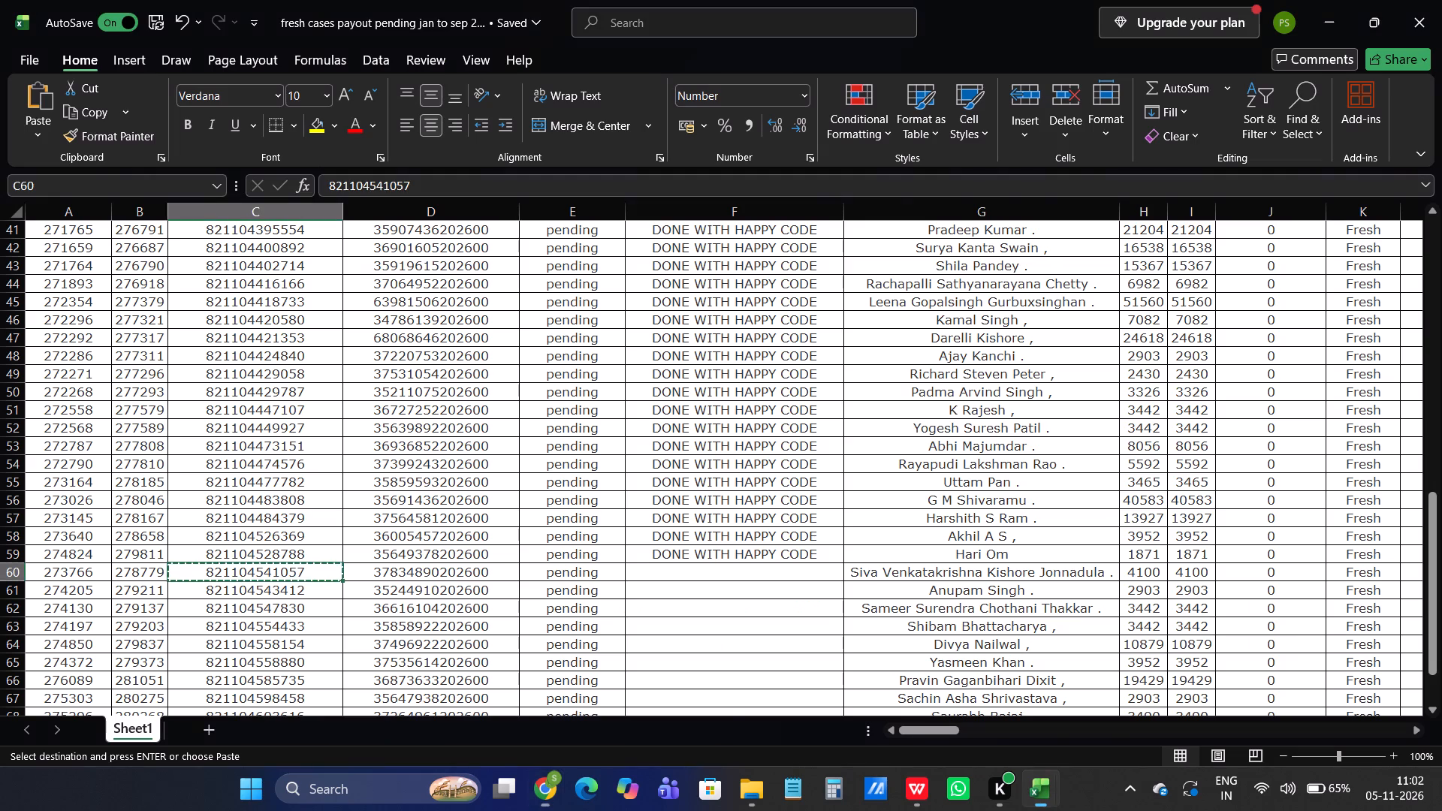
pyautogui.press('Tab')
pyautogui.press('Tab')
pyautogui.press('Tab')
pyautogui.press('d')
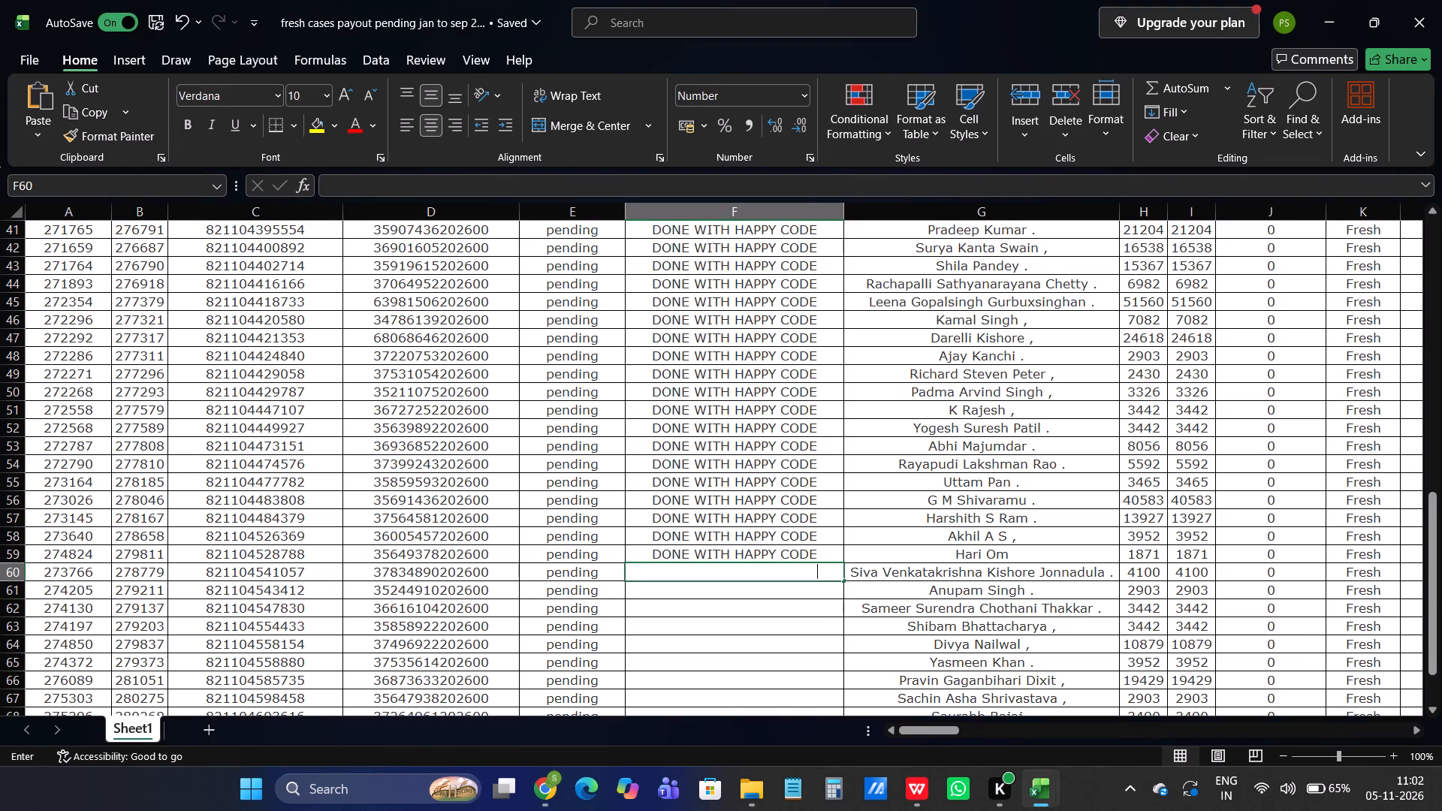
pyautogui.press('Return')
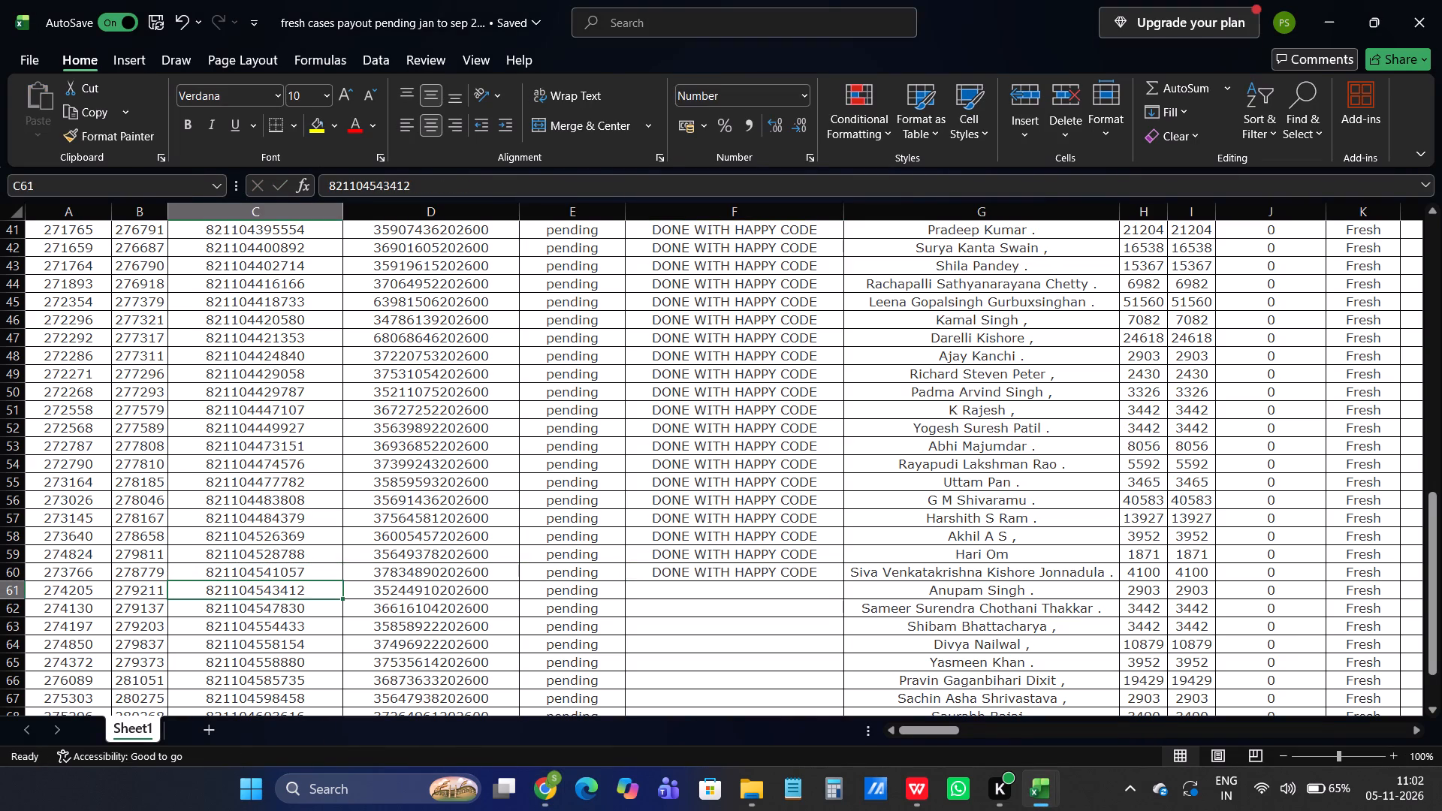
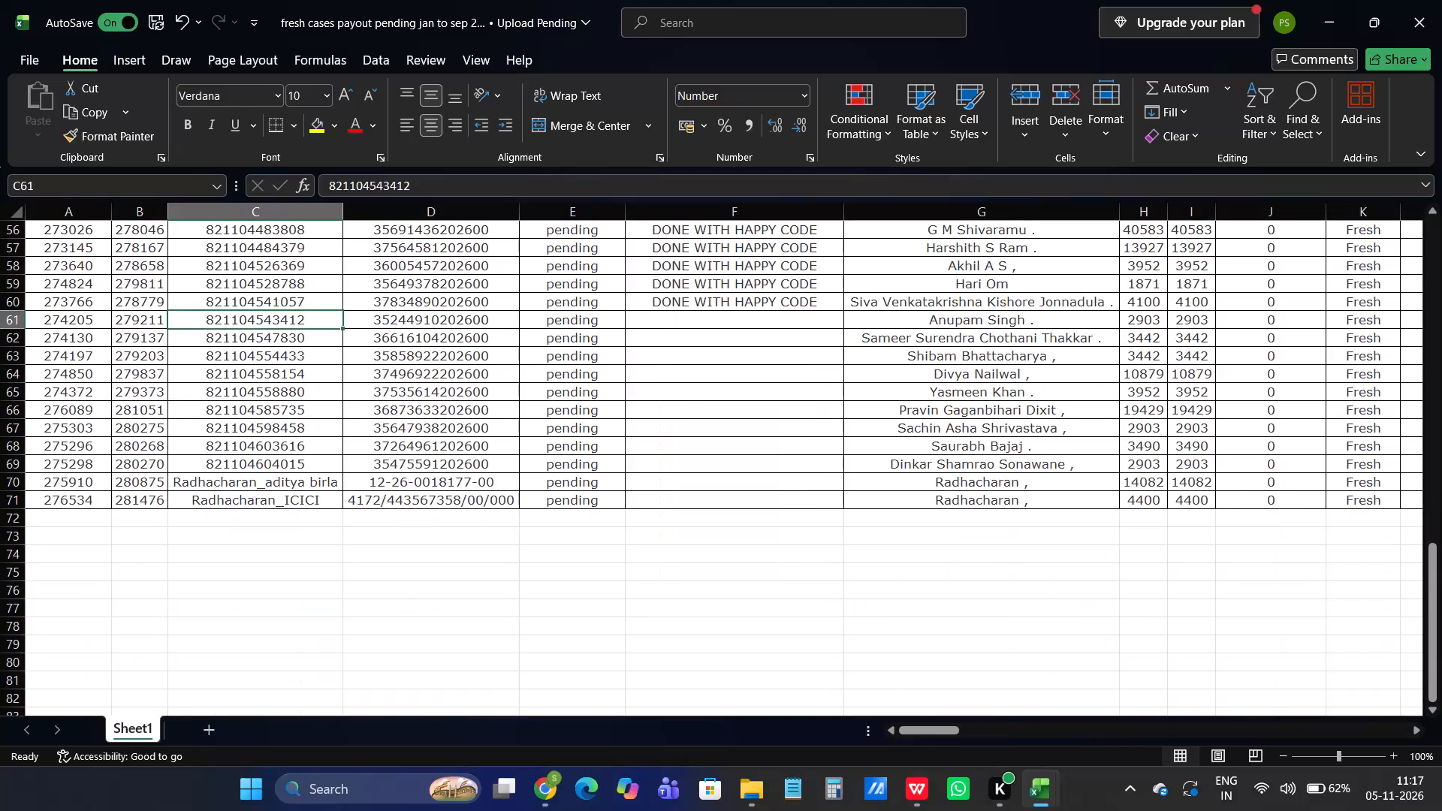
# Copy the APPID from row 61 and search for it by Application ID on the View Application portal, viewing the case's remarks.
pyautogui.hotkey('ctrl', 'c')
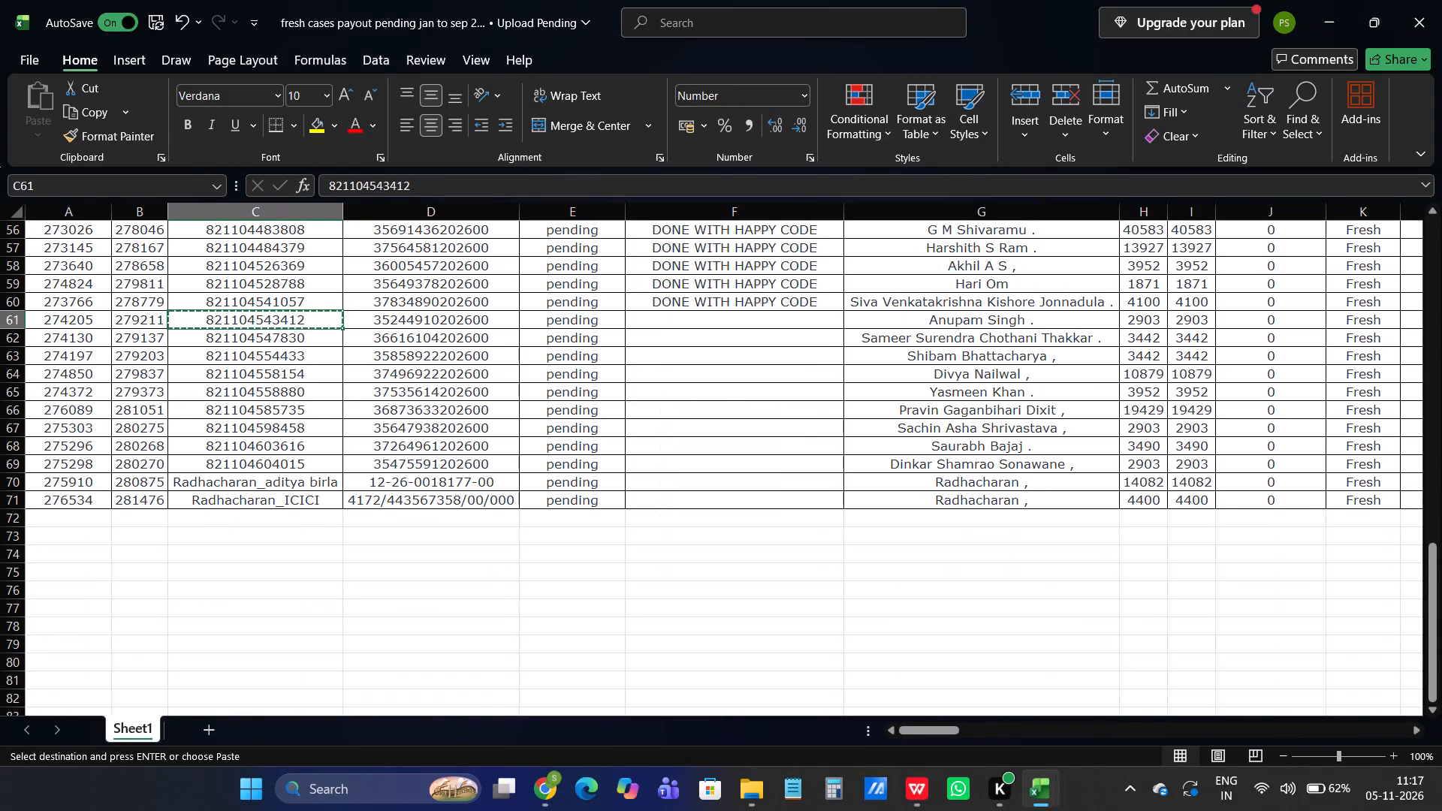
pyautogui.hotkey('alt', 'Tab')
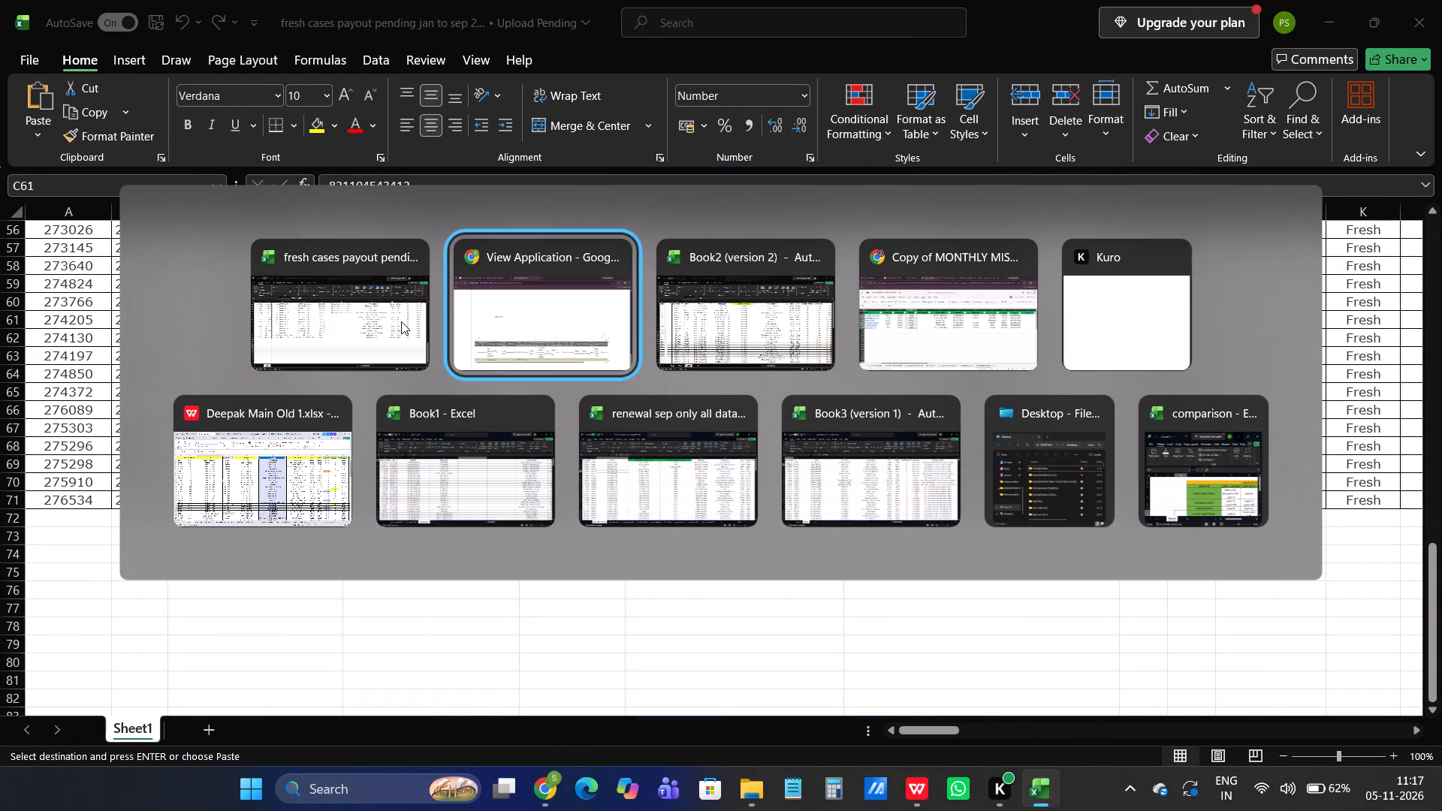
pyautogui.scroll(8, 406, 339)
pyautogui.scroll(4, 517, 336)
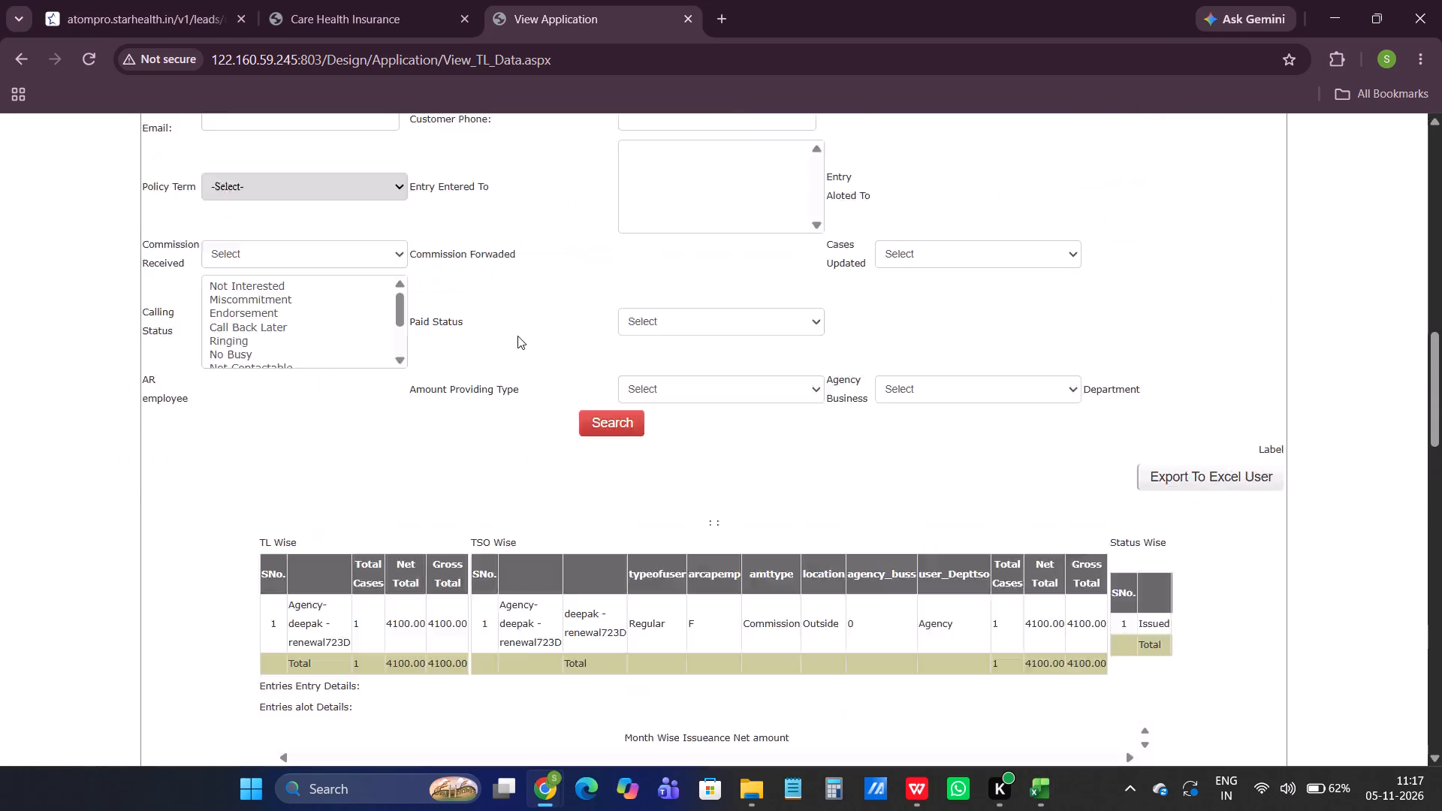
pyautogui.doubleClick(652, 231)
pyautogui.hotkey('ctrl', 'v')
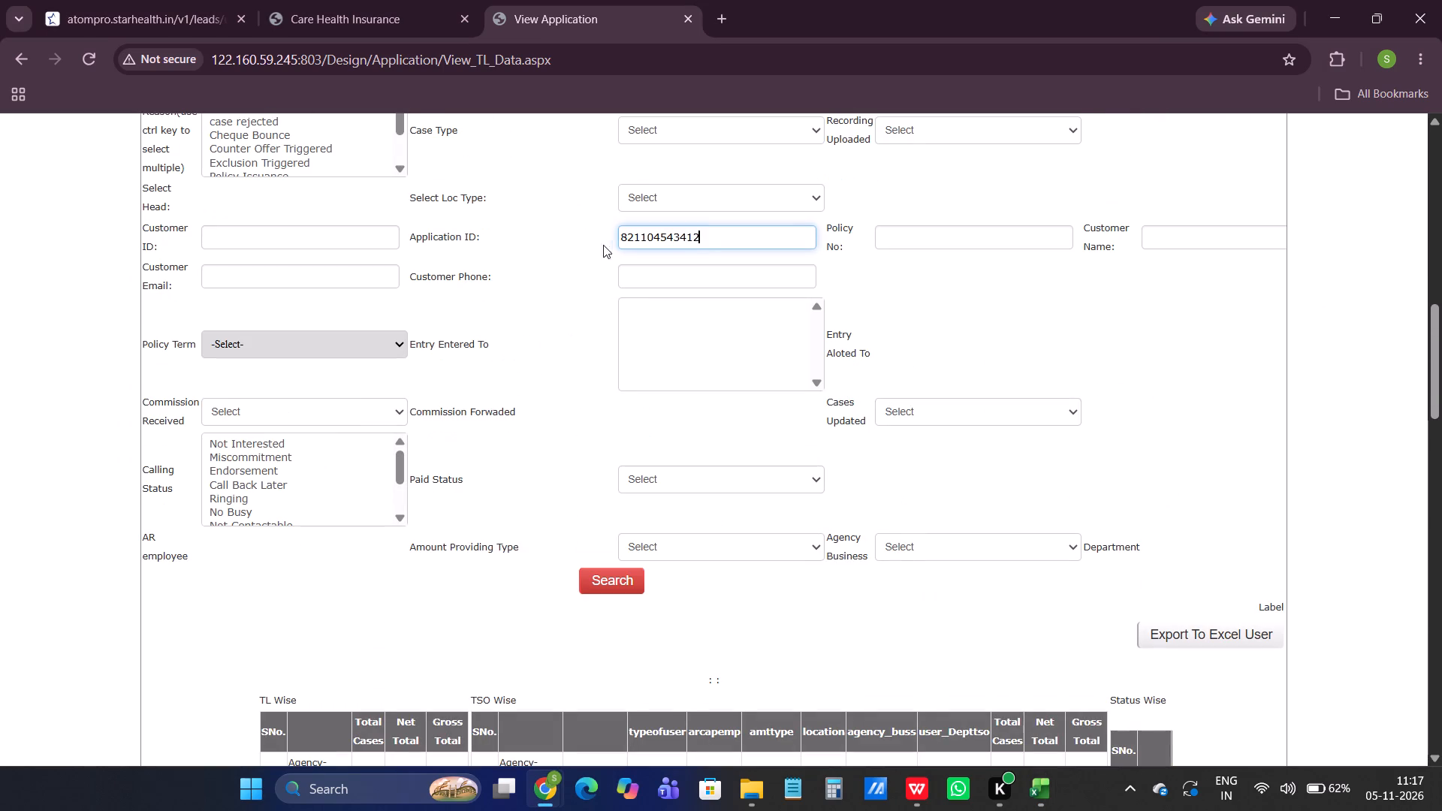
pyautogui.click(595, 568)
pyautogui.scroll(-2, 532, 401)
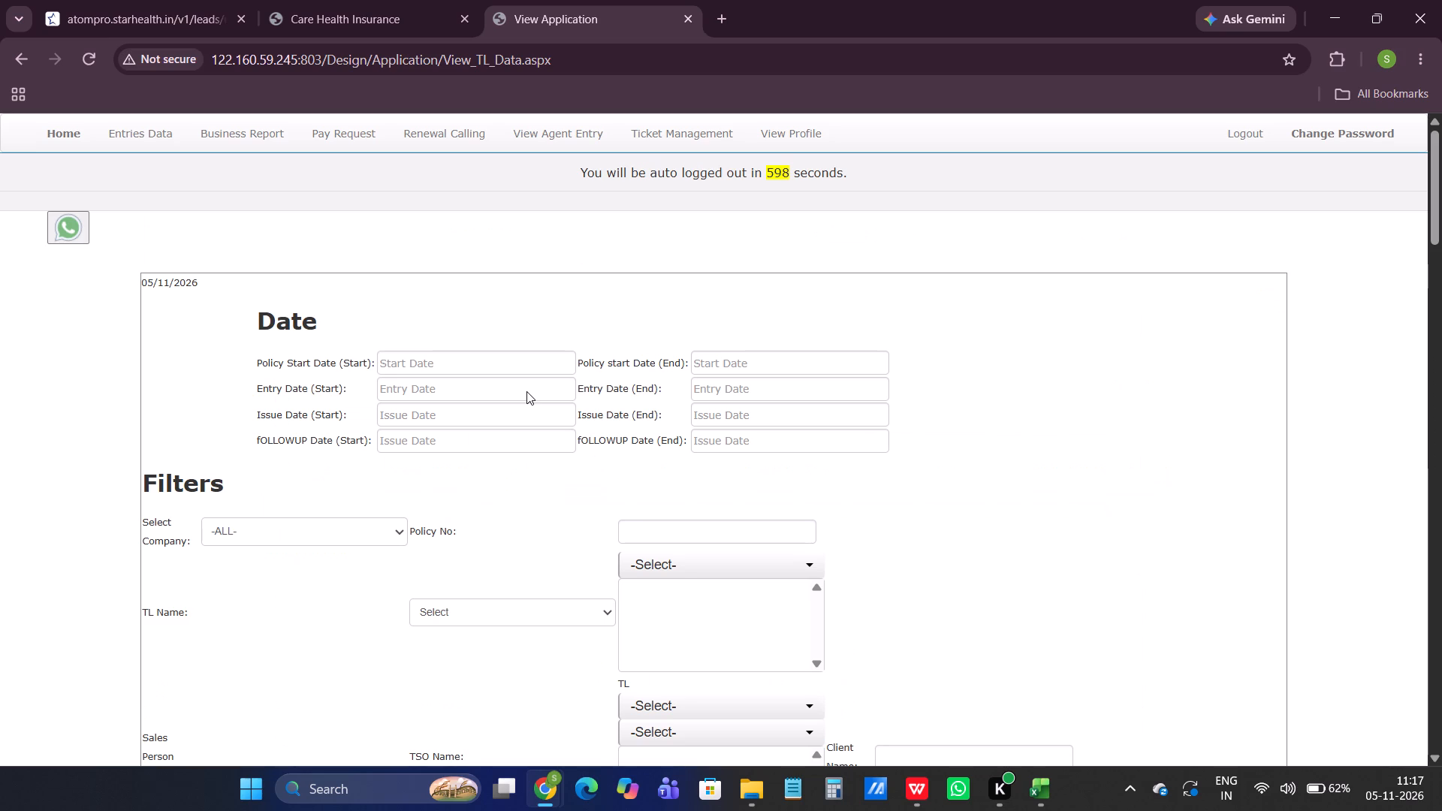
pyautogui.scroll(-20, 526, 391)
pyautogui.scroll(-2, 526, 391)
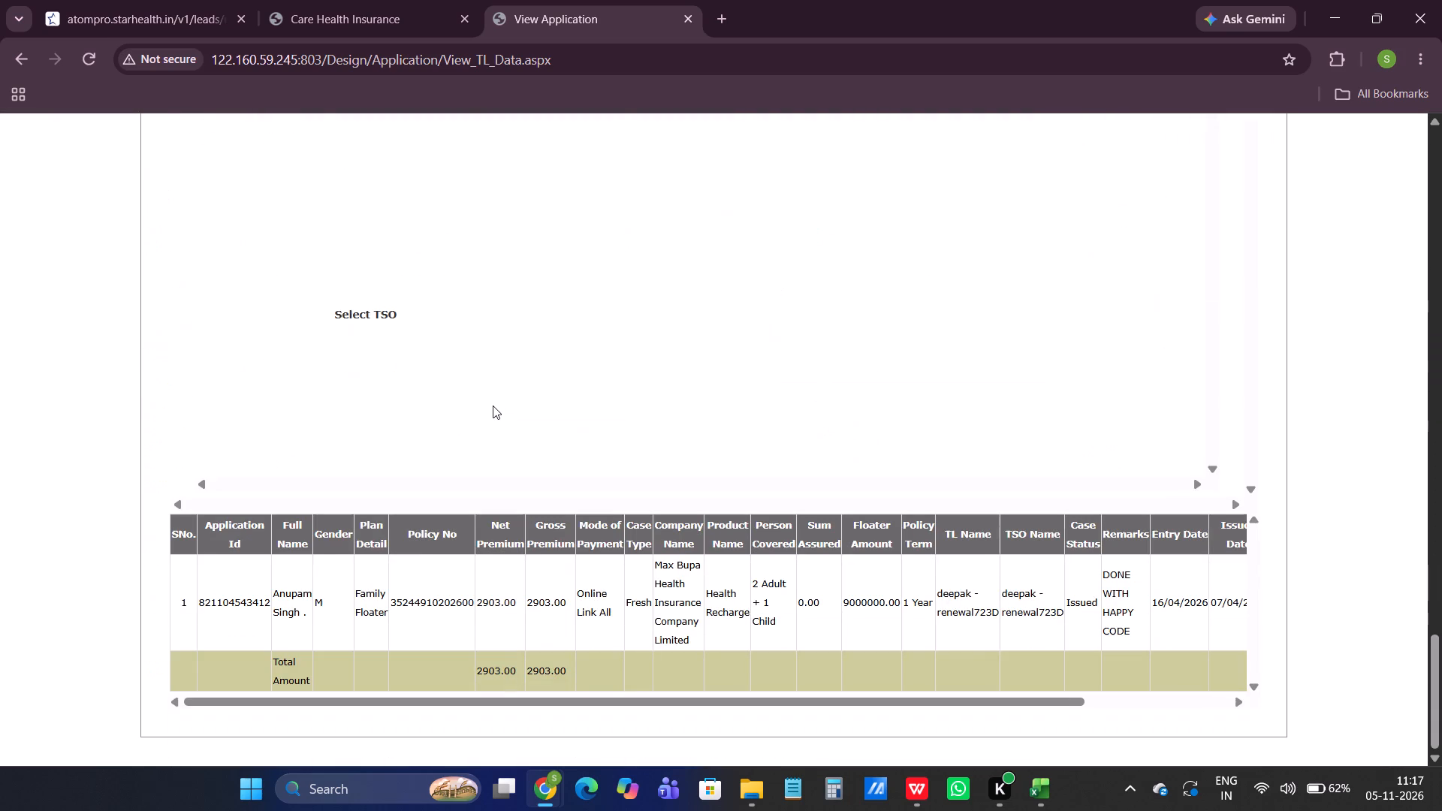
# Return to the payout pending workbook and enter "DONE WITH HAPPY CODE" under remarks on portal in row 61.
pyautogui.hotkey('alt', 'Tab')
pyautogui.press('Tab')
pyautogui.press('Tab')
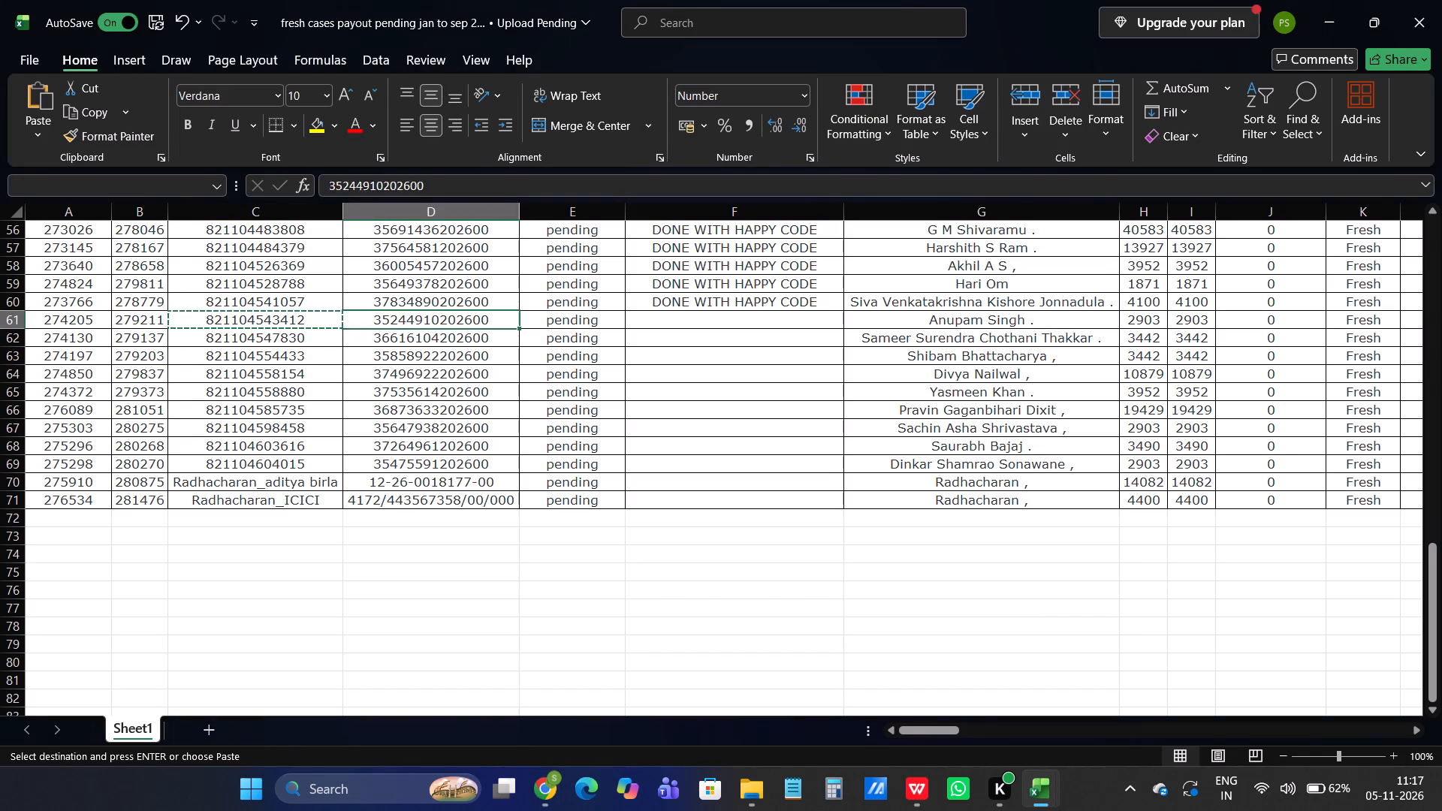
pyautogui.press('Tab')
pyautogui.press('d')
pyautogui.press('Return')
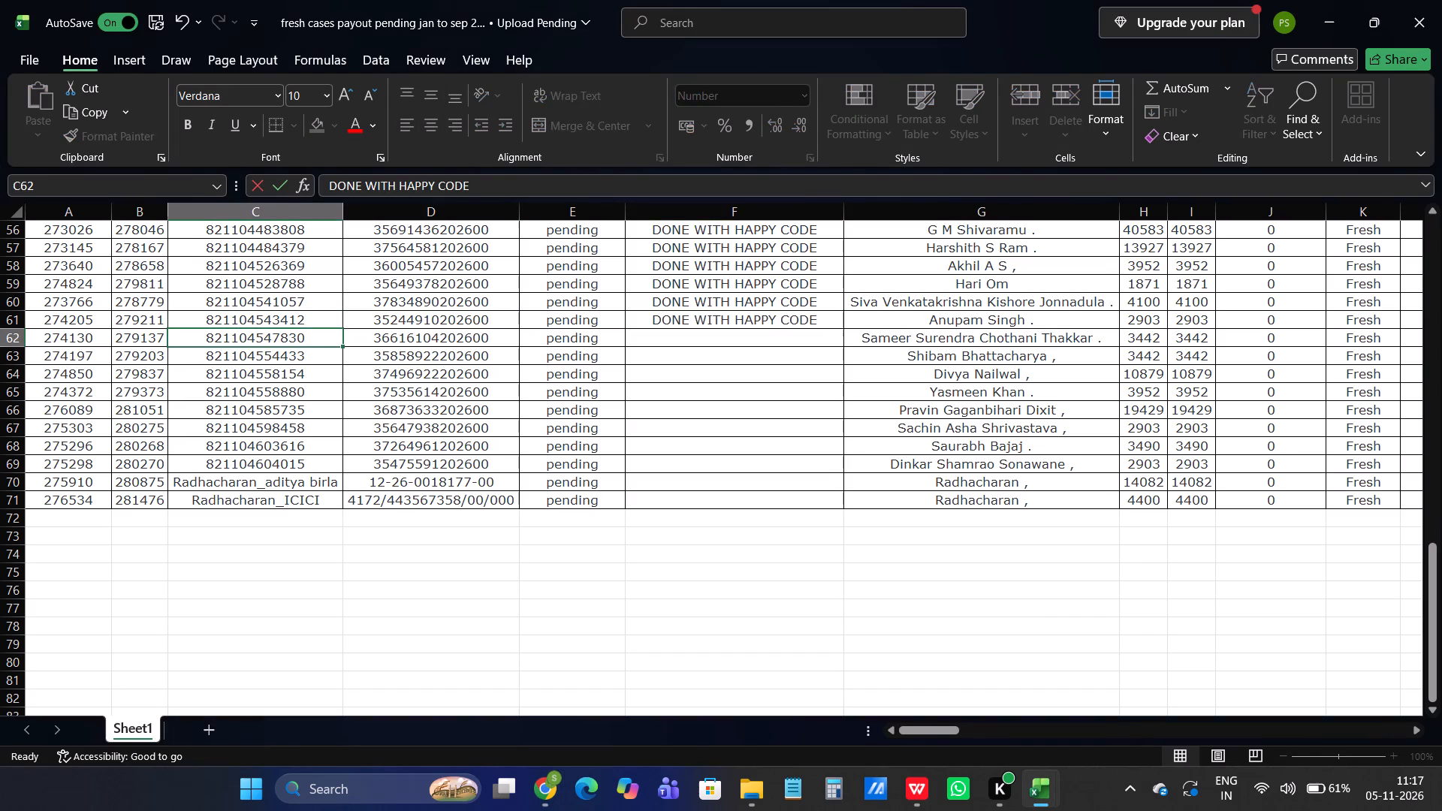
# Copy the APPID from row 62 and search for it by Application ID on the View Application portal, viewing the case's remarks.
pyautogui.hotkey('ctrl', 'c')
pyautogui.hotkey('alt', 'Tab')
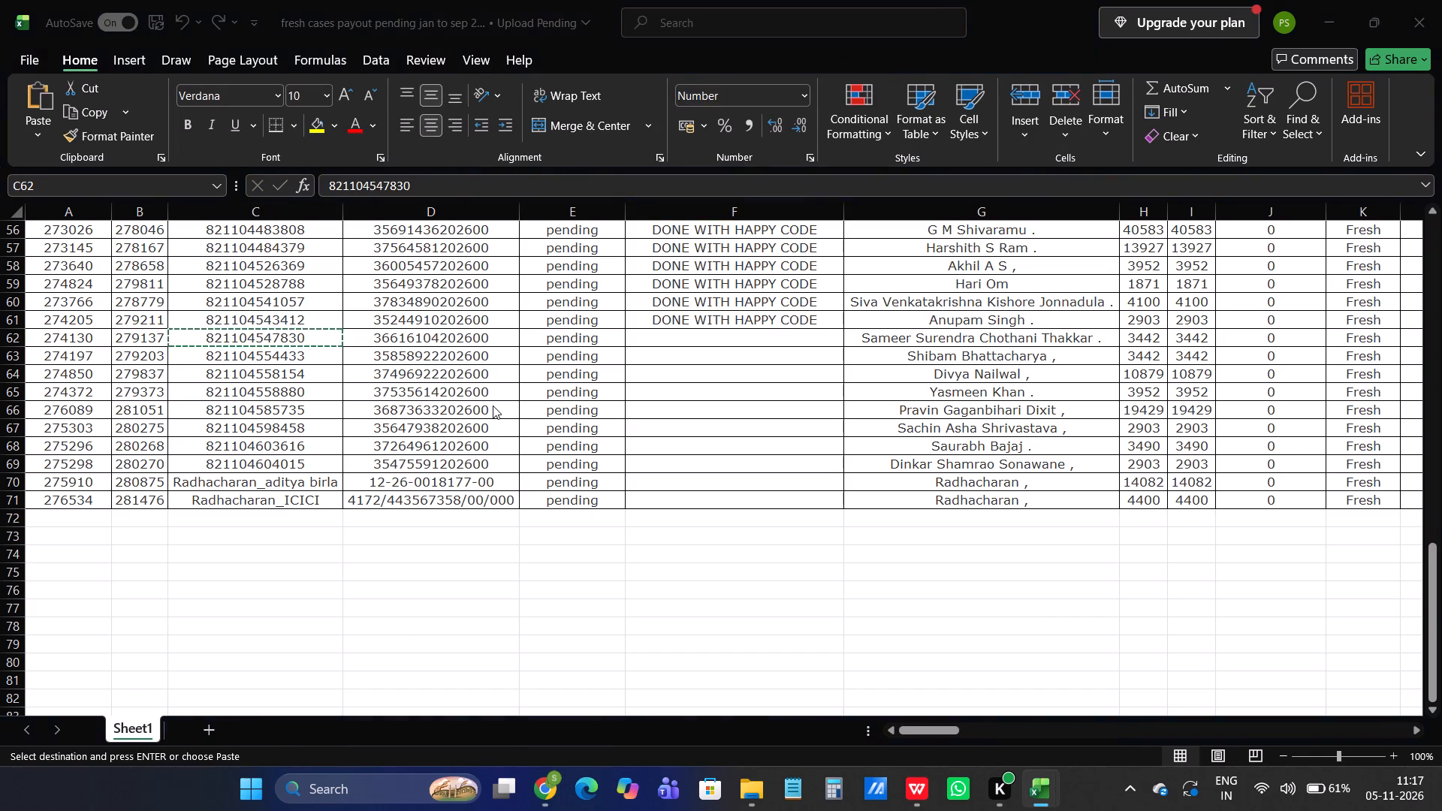
pyautogui.scroll(19, 493, 405)
pyautogui.doubleClick(658, 381)
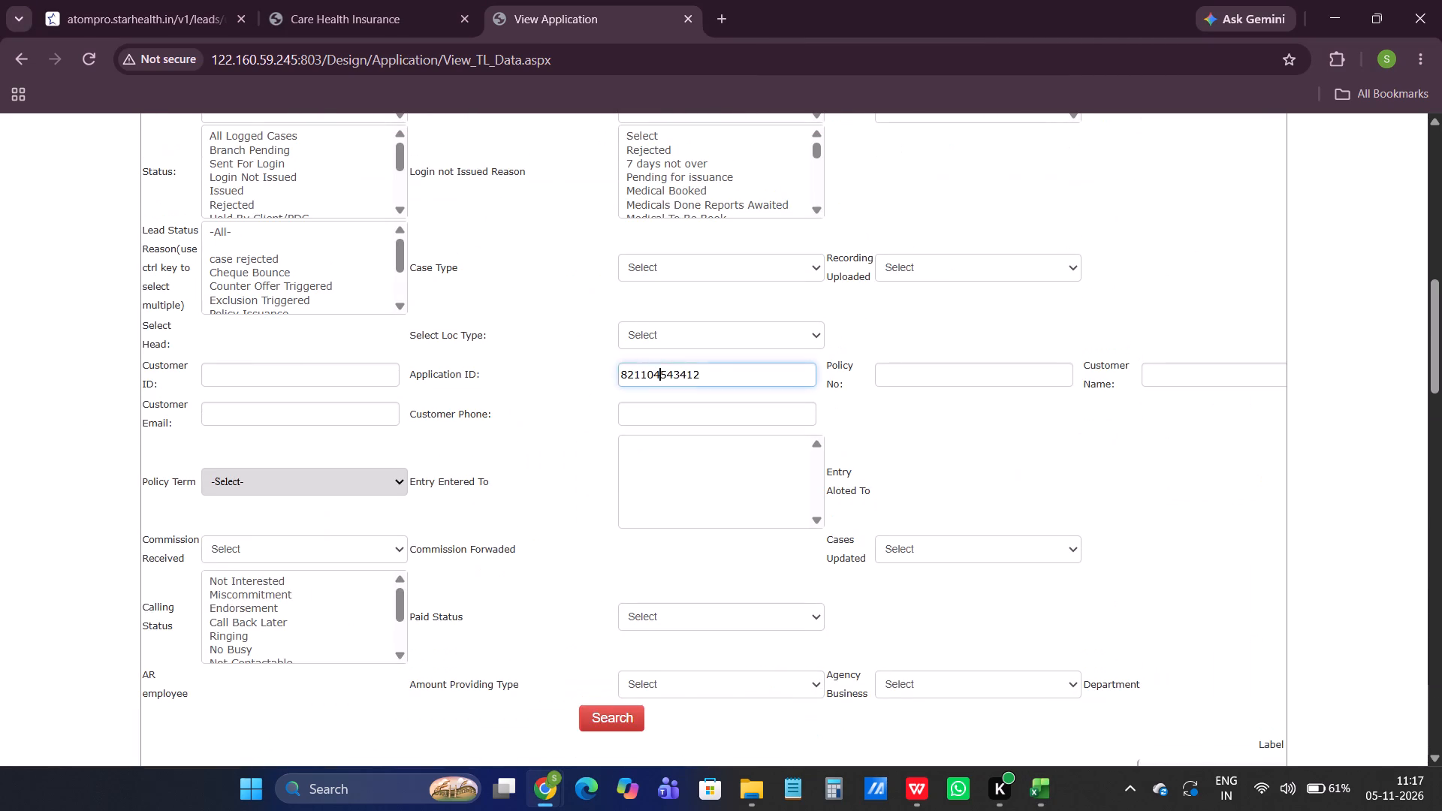
pyautogui.hotkey('ctrl', 'v')
pyautogui.scroll(-2, 540, 384)
pyautogui.click(611, 412)
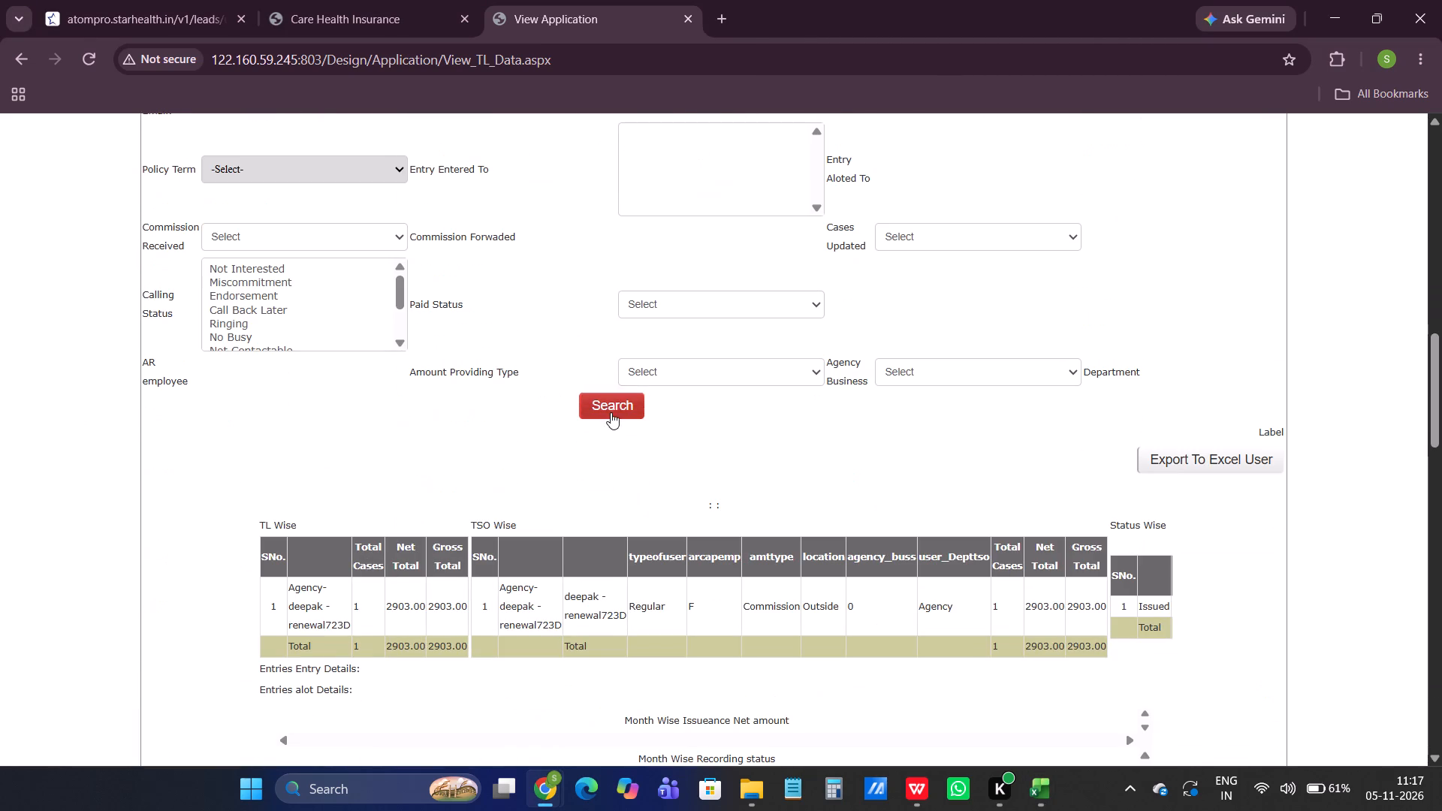
pyautogui.scroll(-20, 564, 384)
pyautogui.scroll(-18, 564, 384)
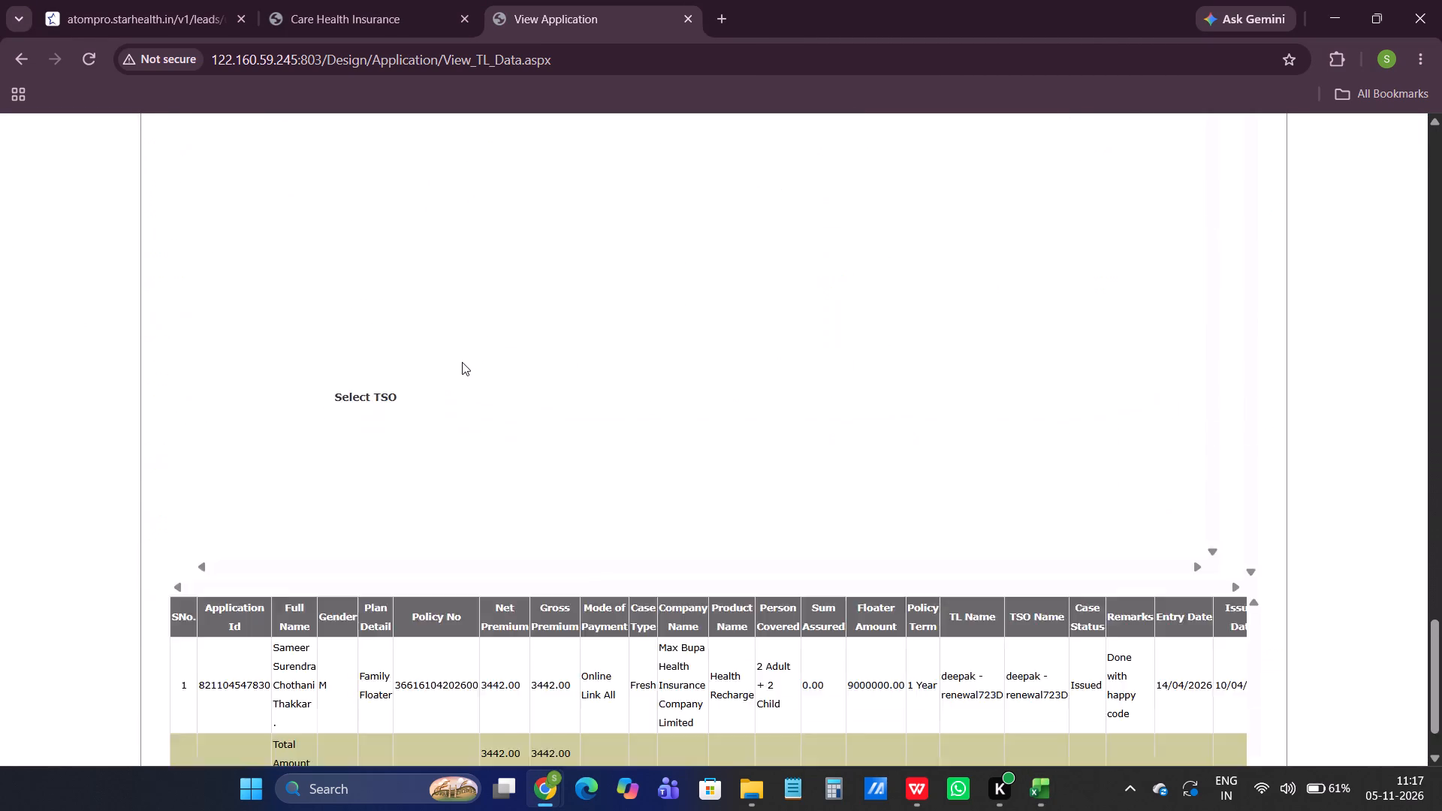
pyautogui.scroll(-4, 462, 362)
# Return to the payout pending workbook and enter "DONE WITH HAPPY CODE" under remarks on portal in row 62.
pyautogui.hotkey('alt', 'Tab')
pyautogui.press('Tab')
pyautogui.press('Tab')
pyautogui.press('Tab')
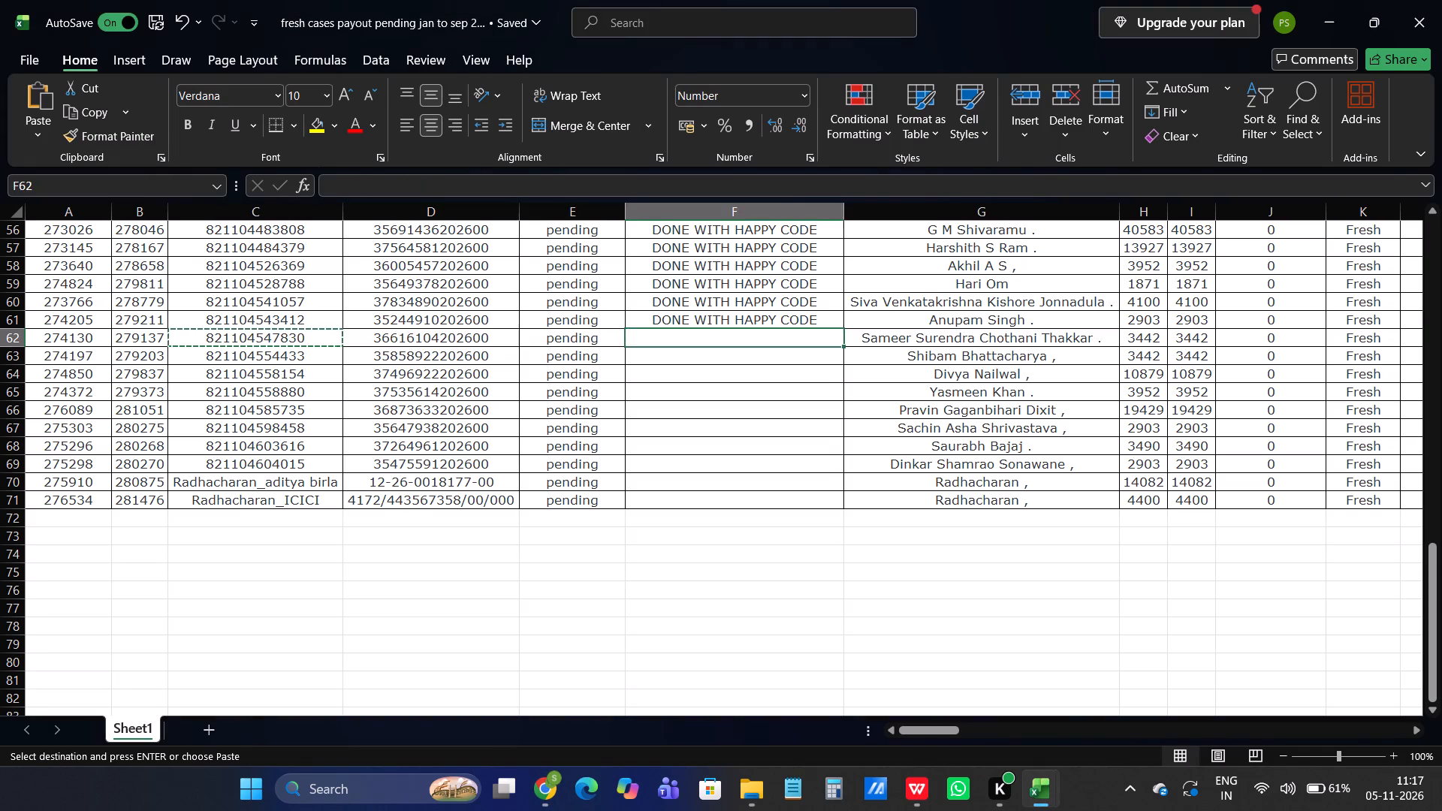
pyautogui.press('d')
pyautogui.press('Return')
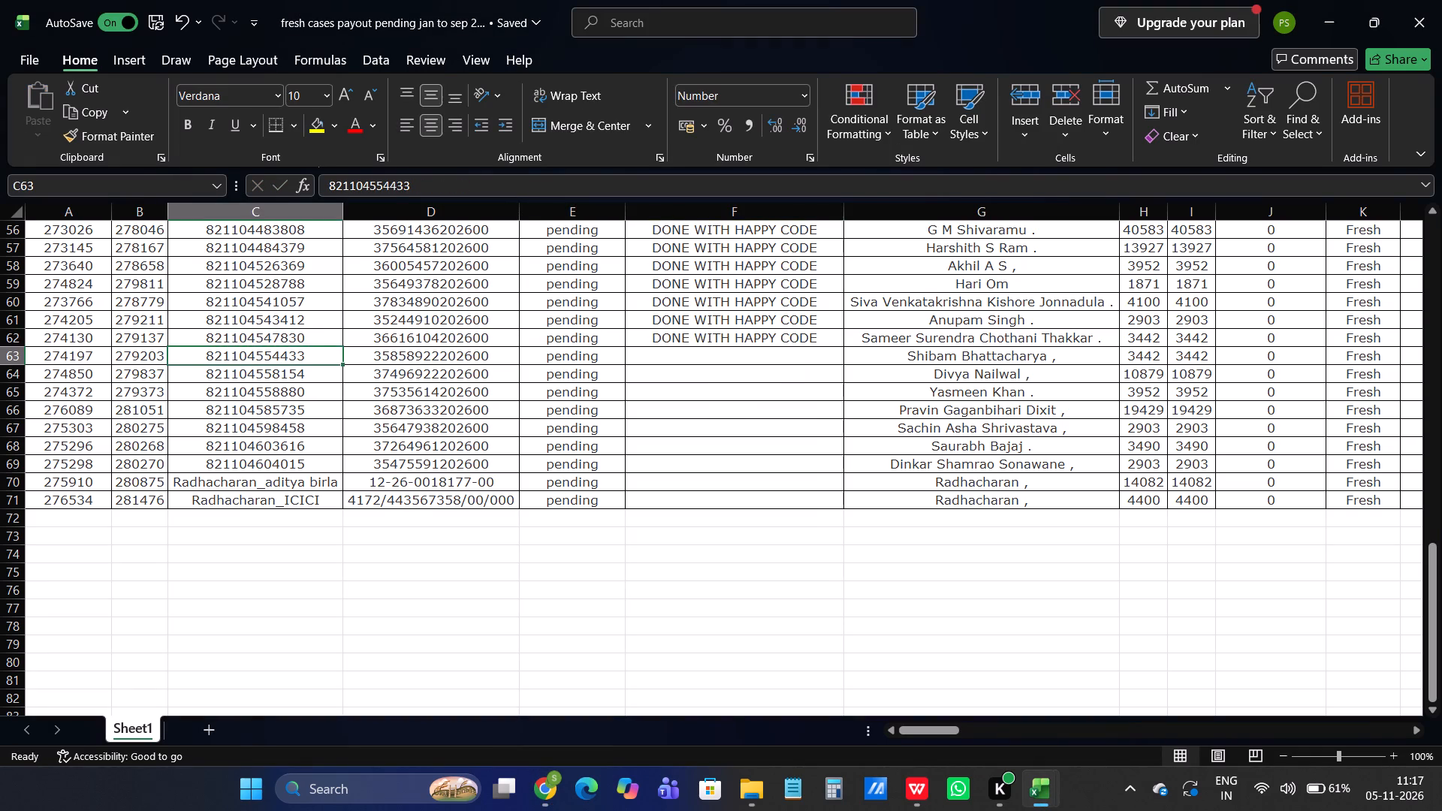
# Copy the APPID from row 63 and search for it by Application ID on the View Application portal, viewing the case's remarks.
pyautogui.hotkey('ctrl', 'c')
pyautogui.hotkey('alt', 'Tab')
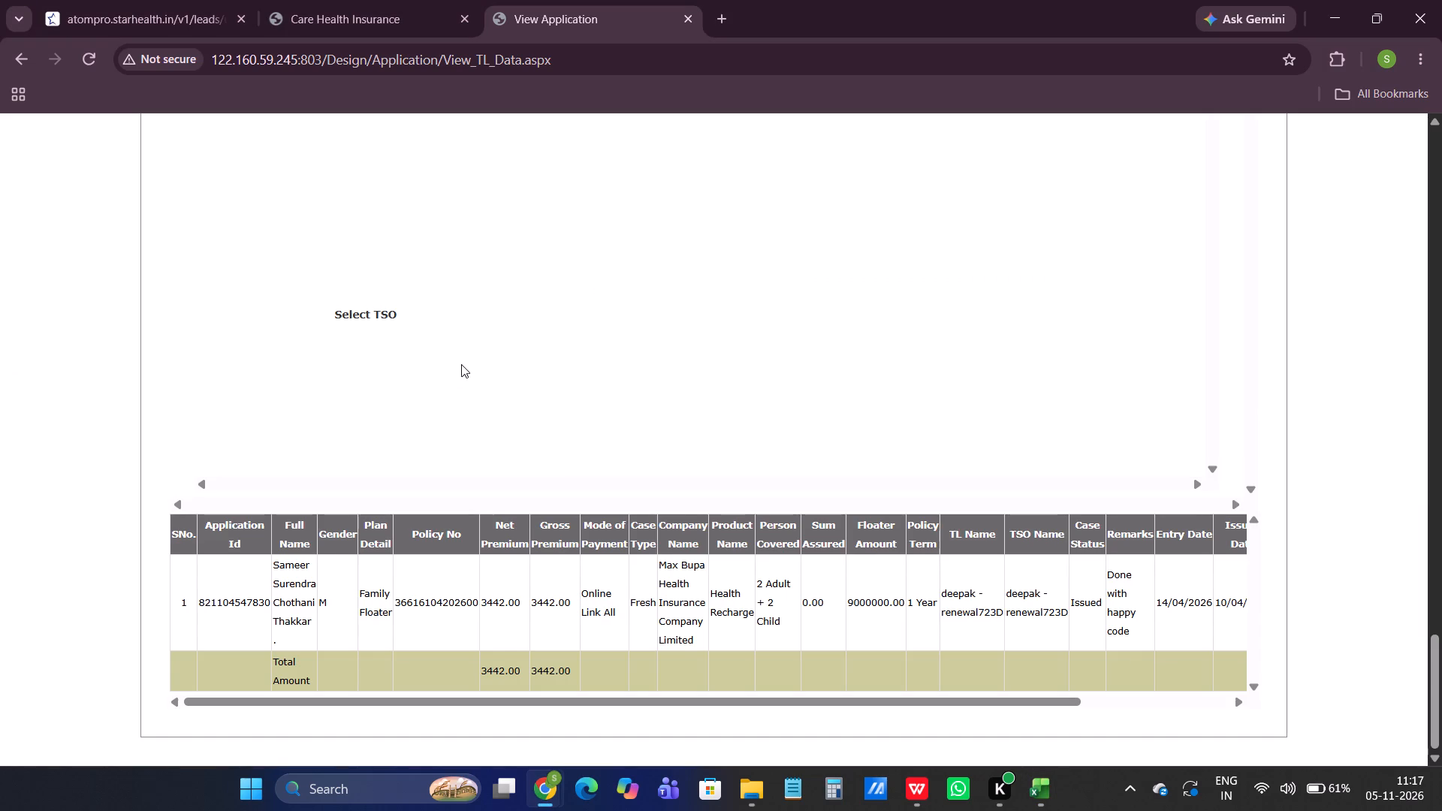
pyautogui.scroll(14, 461, 364)
pyautogui.click(650, 544)
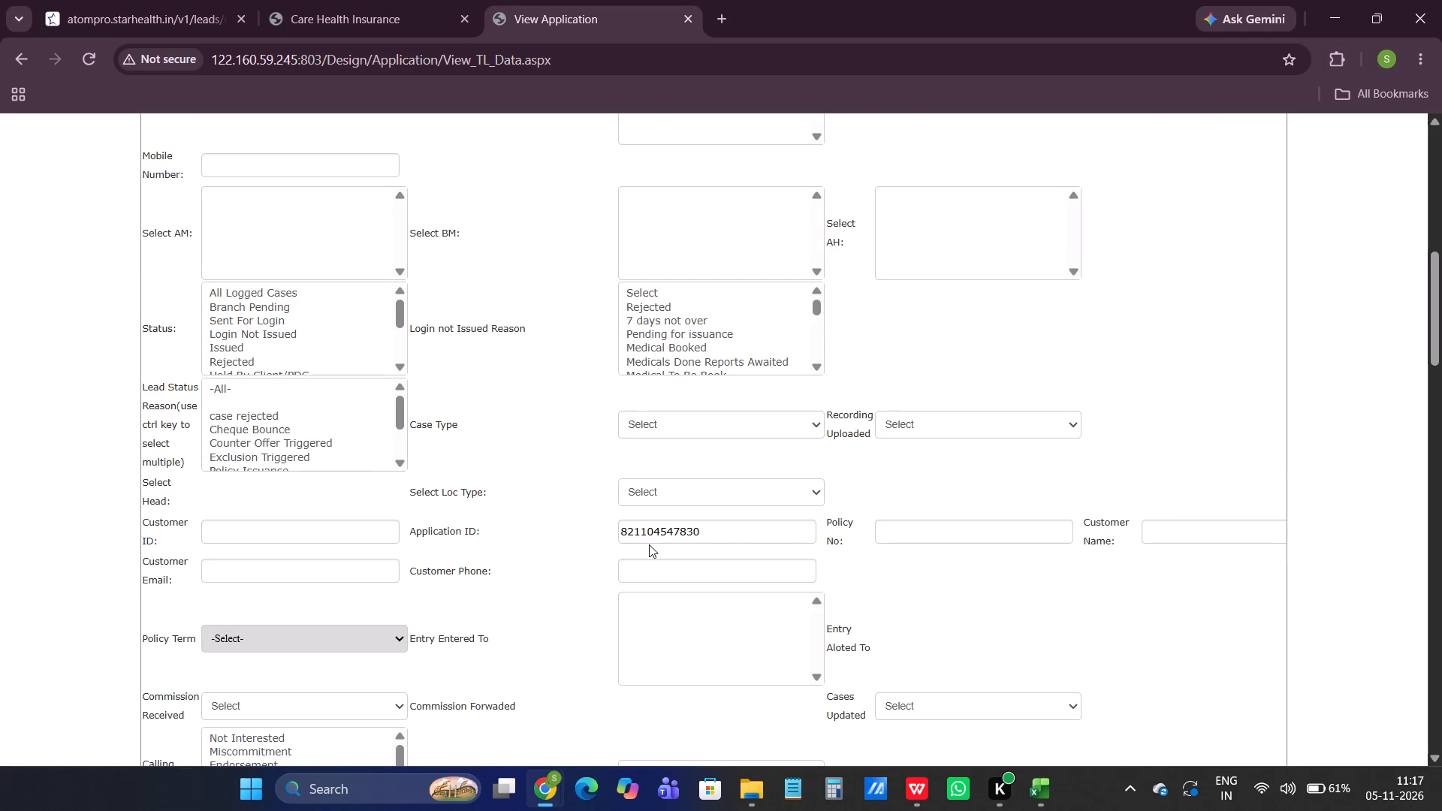
pyautogui.doubleClick(650, 535)
pyautogui.hotkey('ctrl', 'v')
pyautogui.scroll(-2, 544, 496)
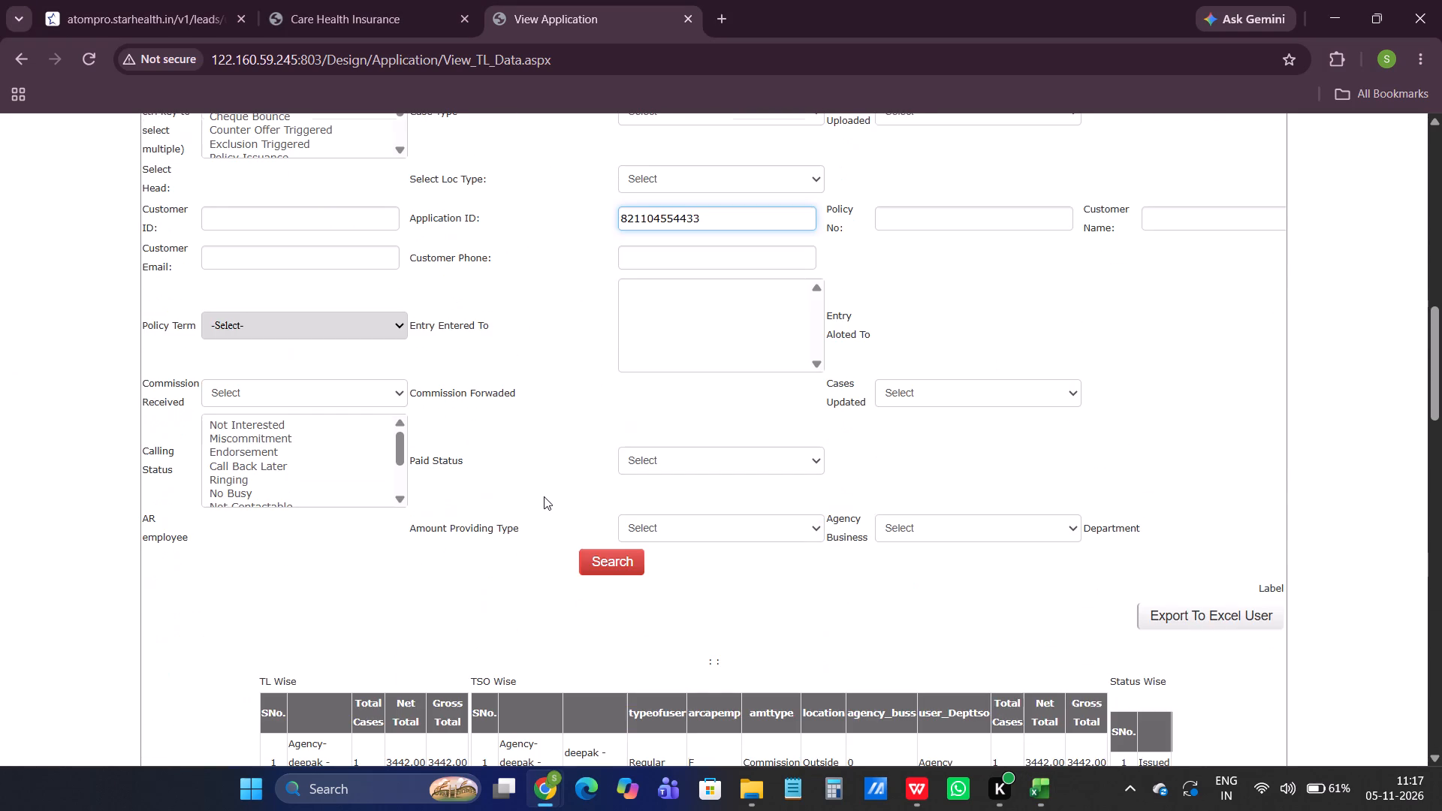
pyautogui.click(605, 571)
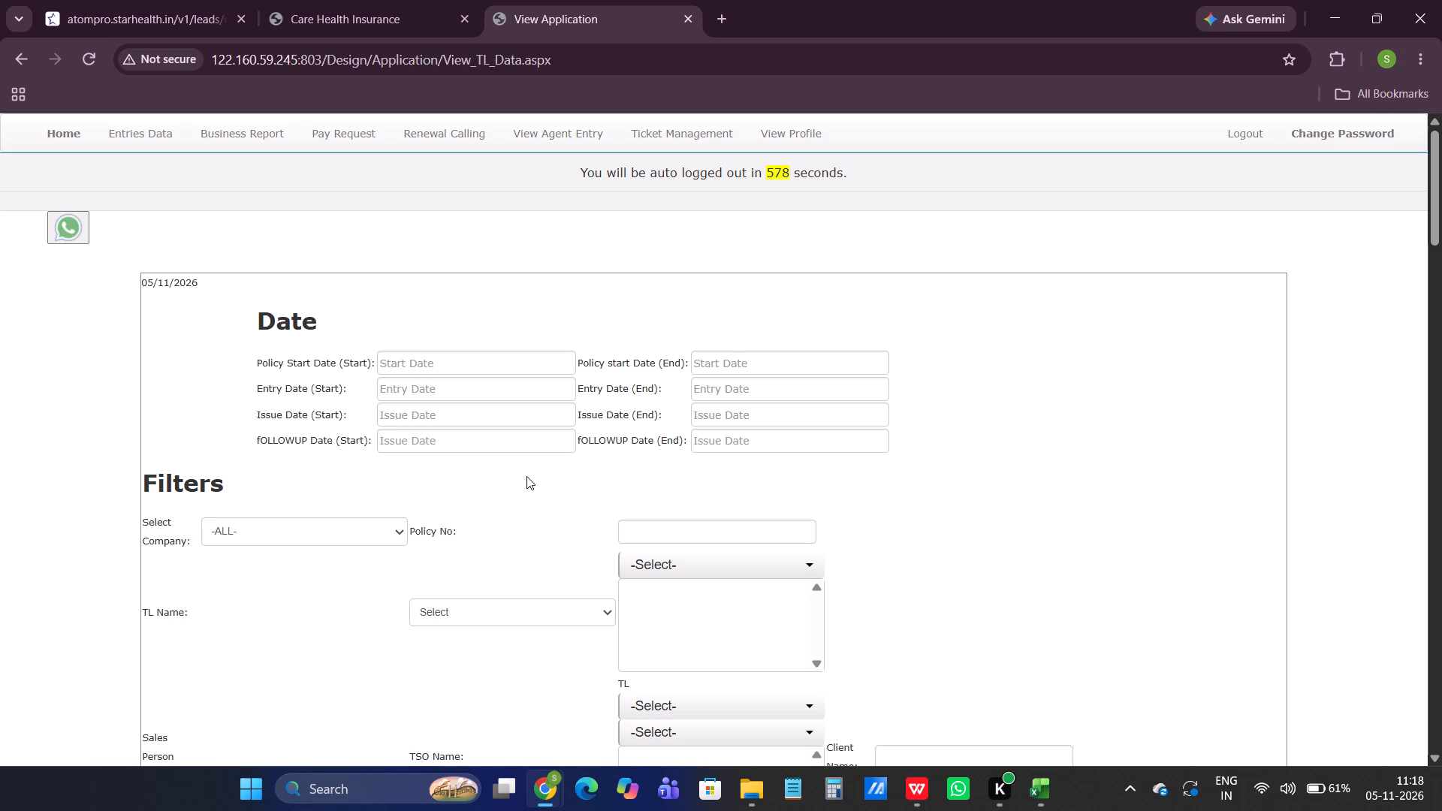
pyautogui.hotkey('alt', 'Tab')
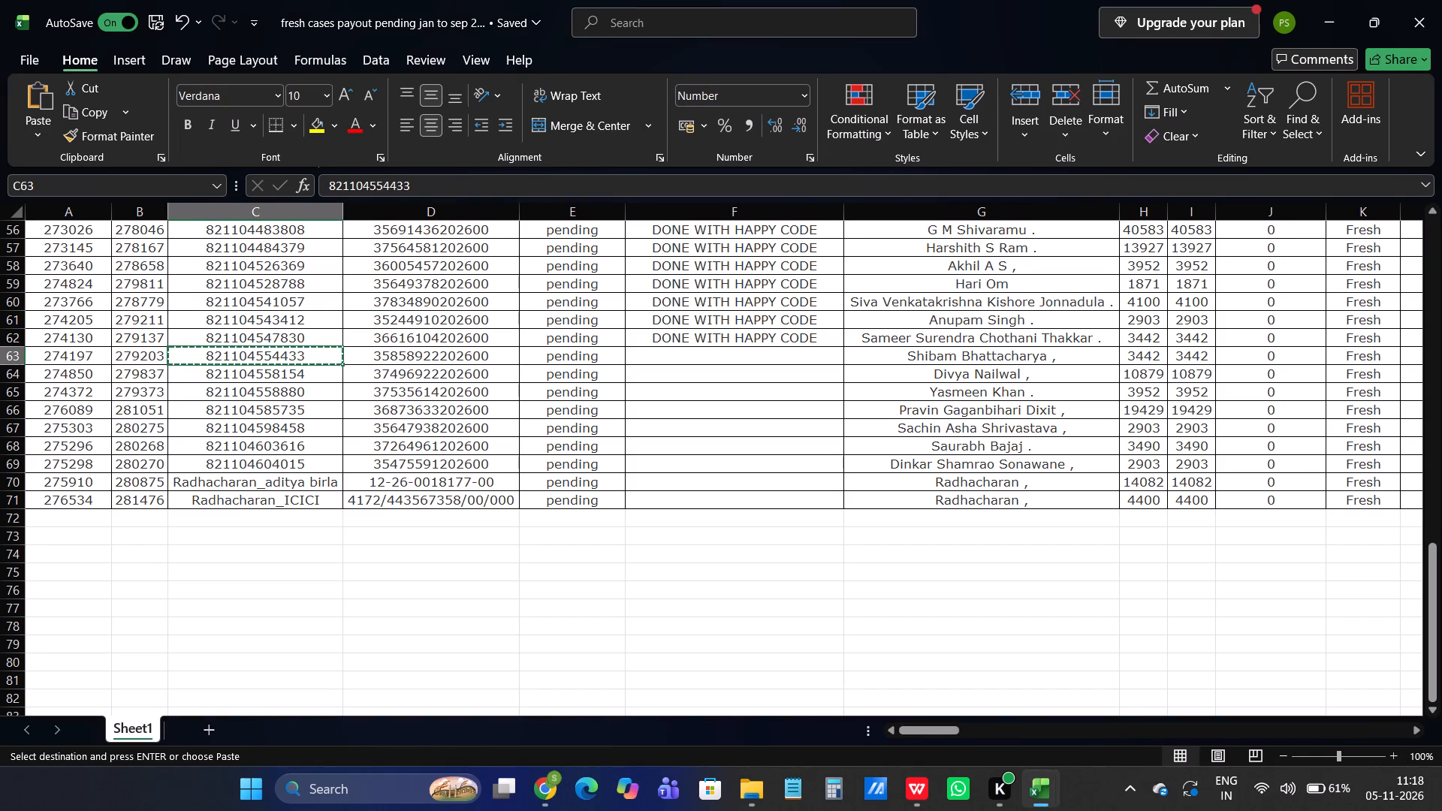
pyautogui.hotkey('ctrl', 'c')
pyautogui.hotkey('alt', 'Tab')
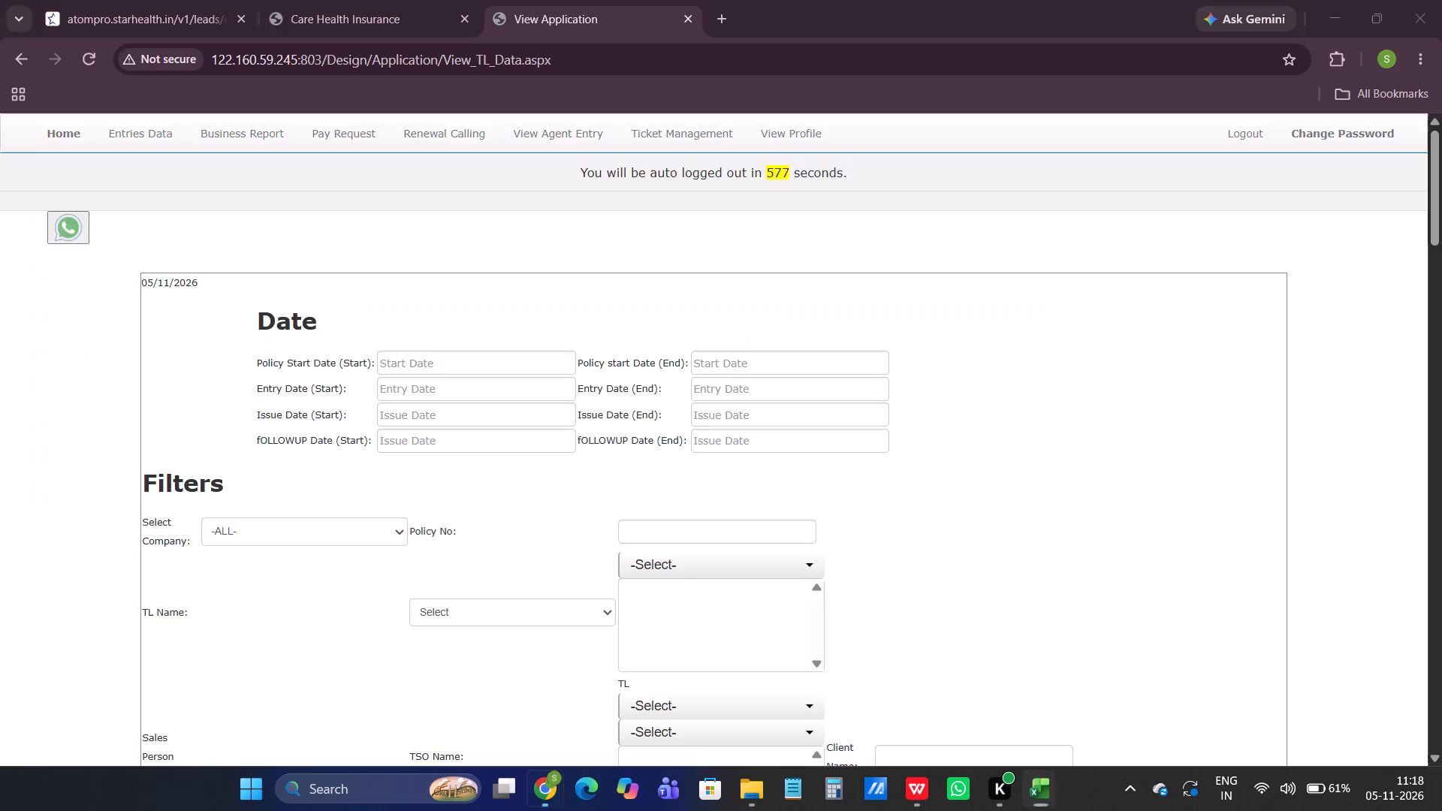
pyautogui.scroll(-20, 528, 443)
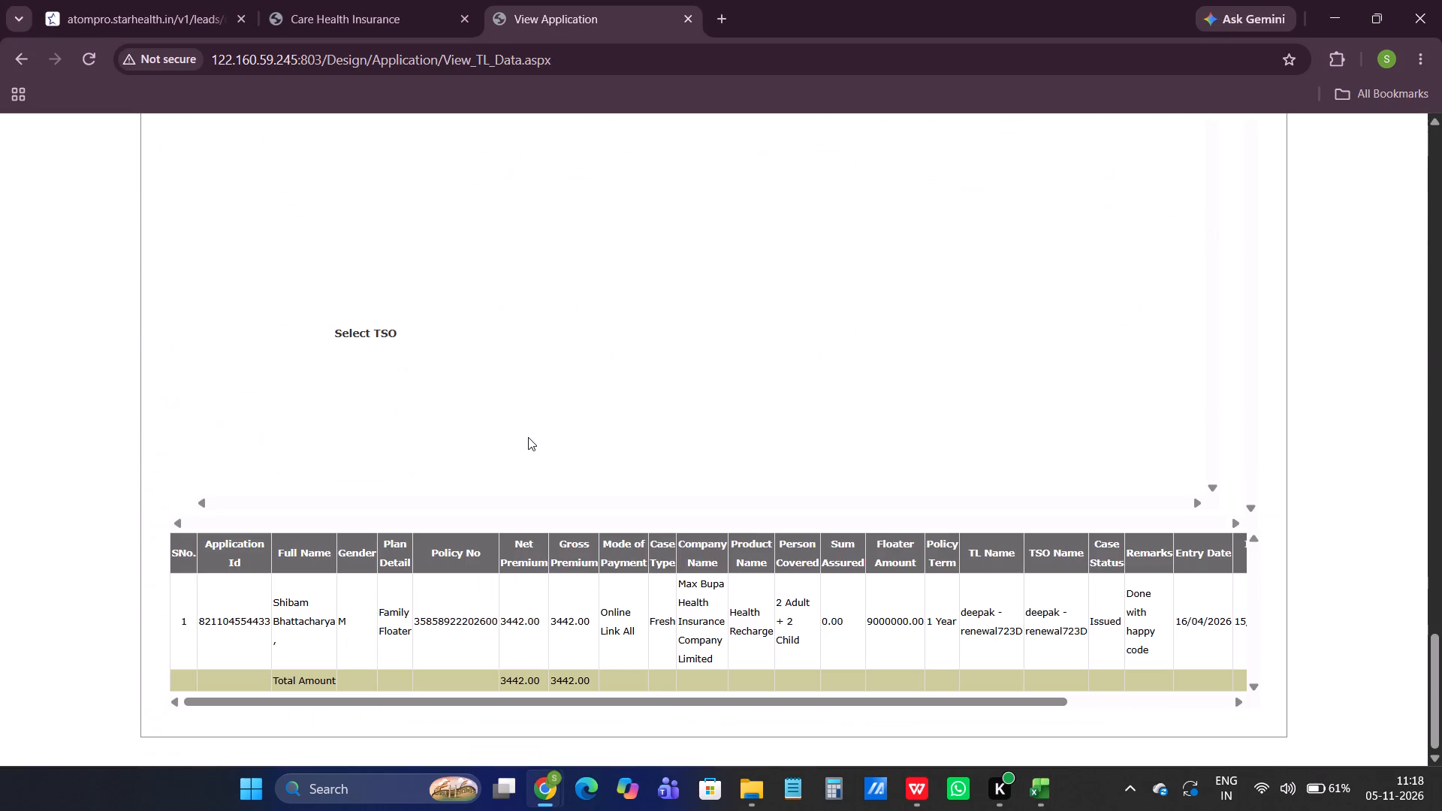
# Return to the payout pending workbook and enter "DONE WITH HAPPY CODE" under remarks on portal in row 63.
pyautogui.hotkey('alt', 'Tab')
pyautogui.press('Tab')
pyautogui.press('Tab')
pyautogui.press('Tab')
pyautogui.press('d')
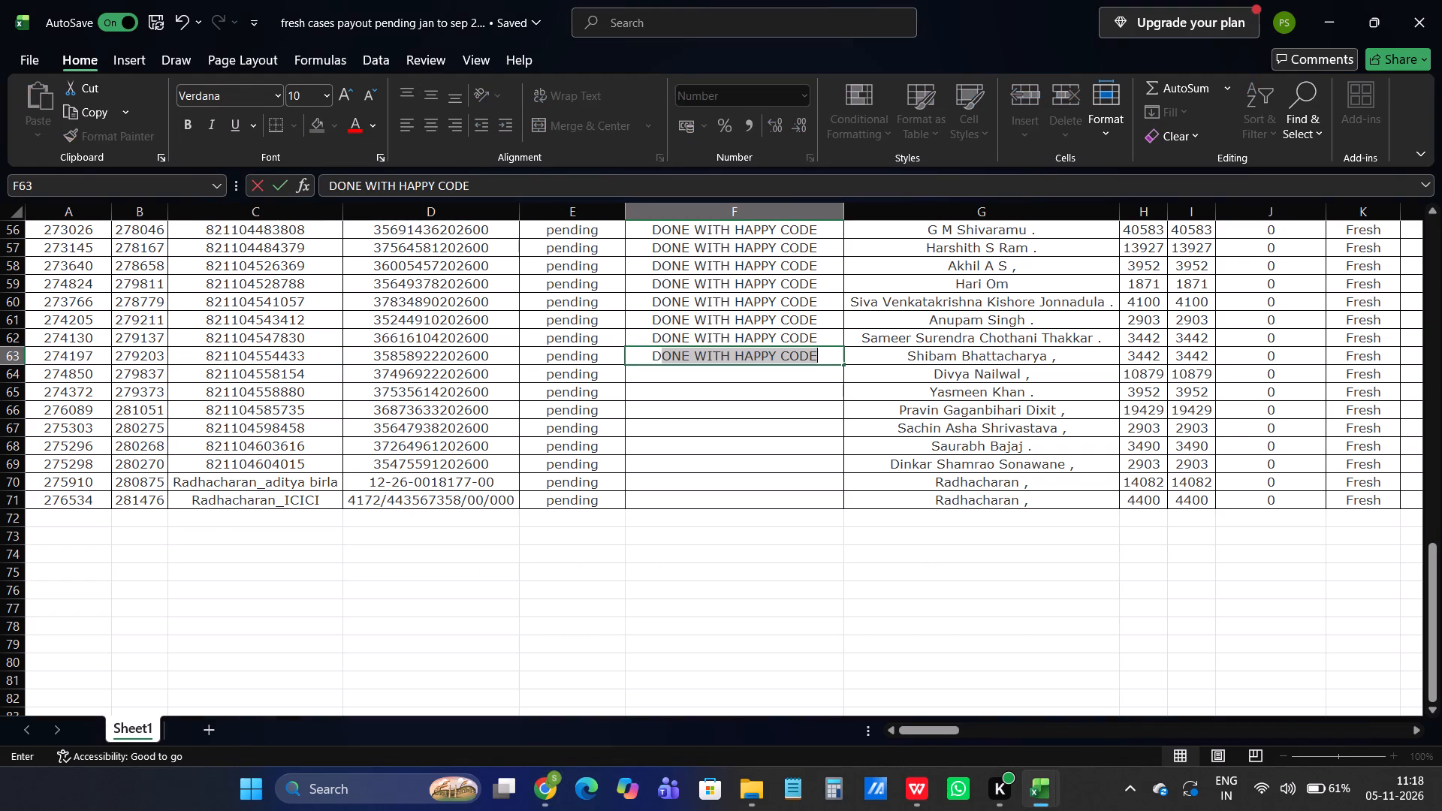
pyautogui.press('Return')
# Copy the APPID from row 64 and search for it by Application ID on the View Application portal, viewing the case's remarks.
pyautogui.hotkey('ctrl', 'c')
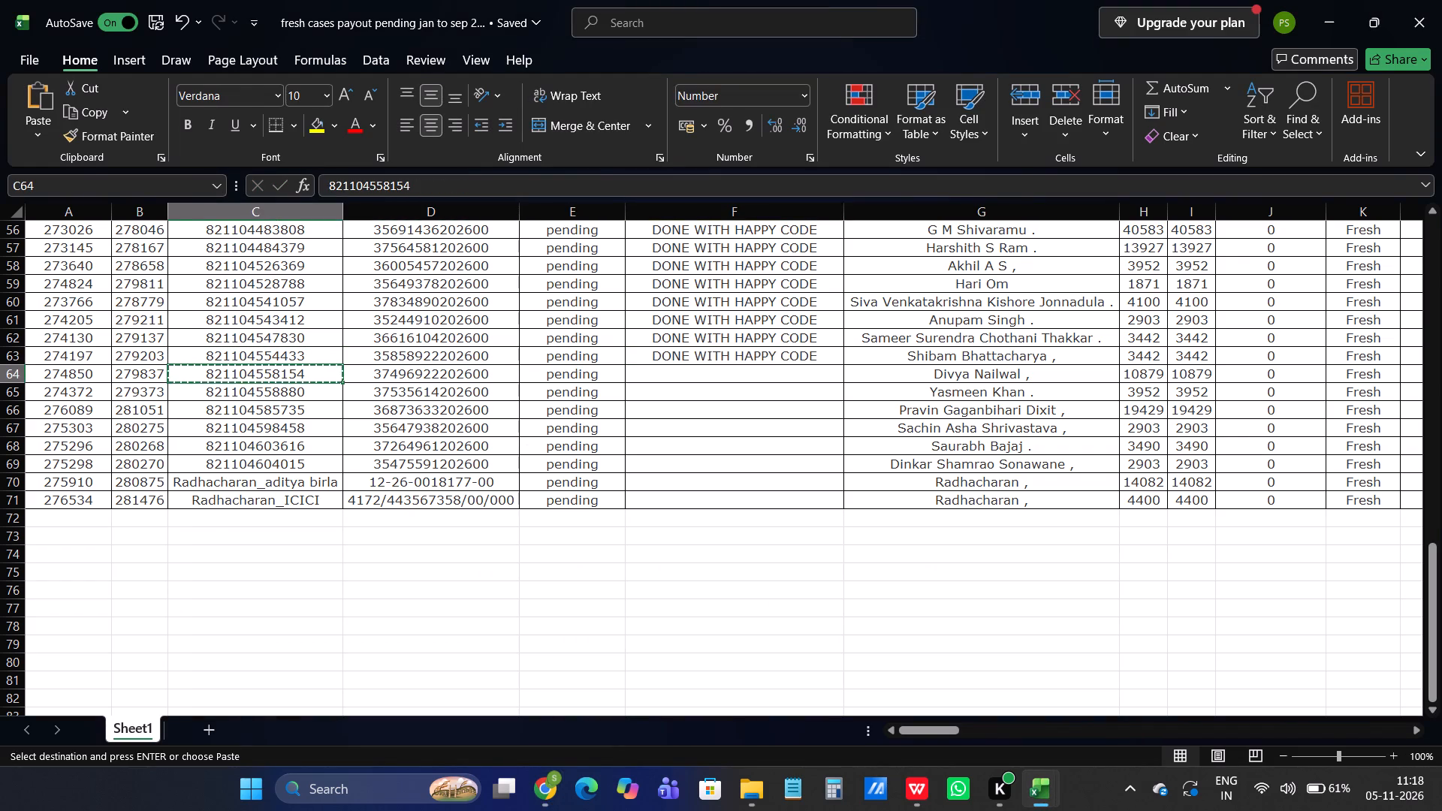
pyautogui.hotkey('alt', 'Tab')
pyautogui.scroll(15, 528, 437)
pyautogui.scroll(-3, 528, 437)
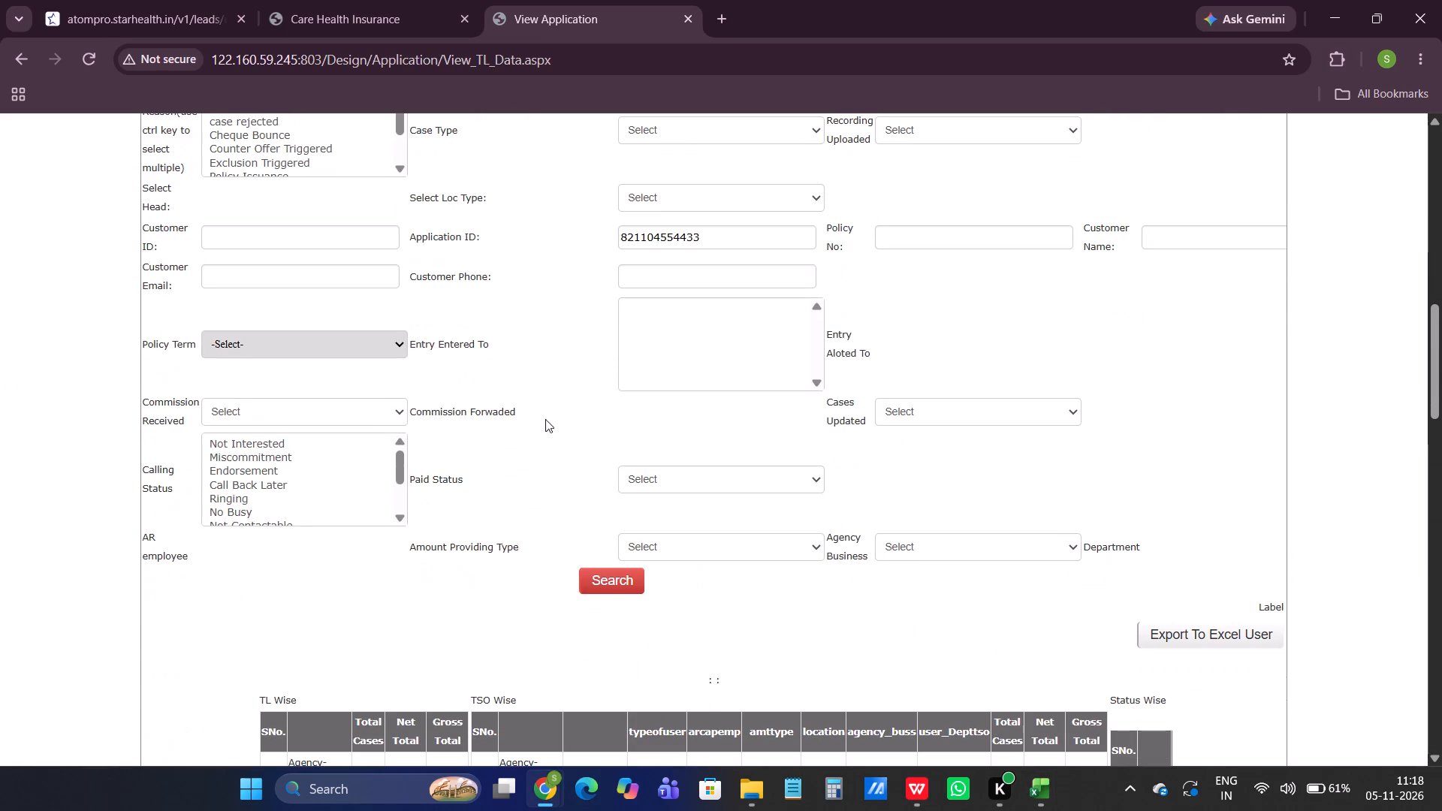
pyautogui.click(653, 238)
pyautogui.click(645, 238)
pyautogui.doubleClick(645, 238)
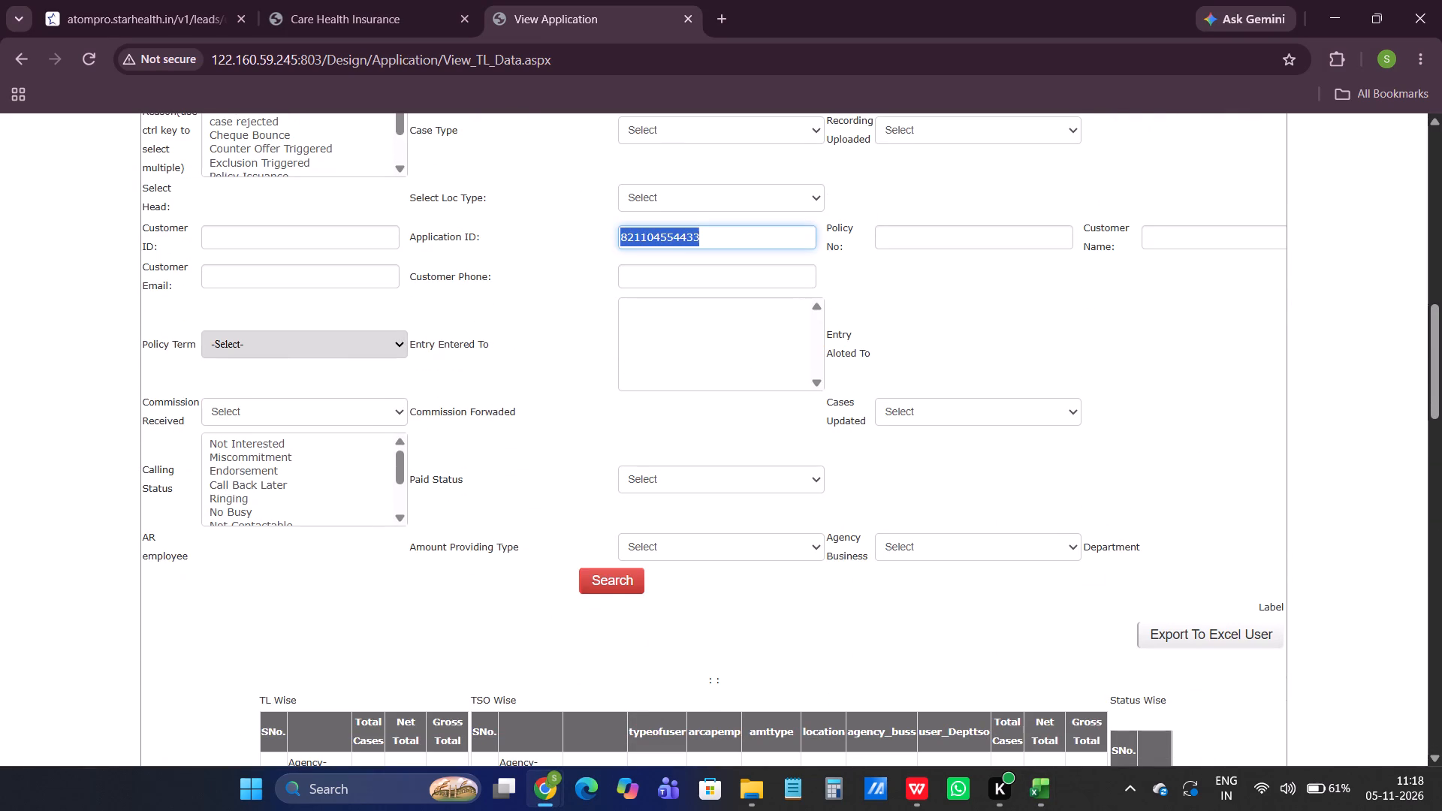
pyautogui.hotkey('ctrl', 'v')
pyautogui.scroll(-1, 543, 378)
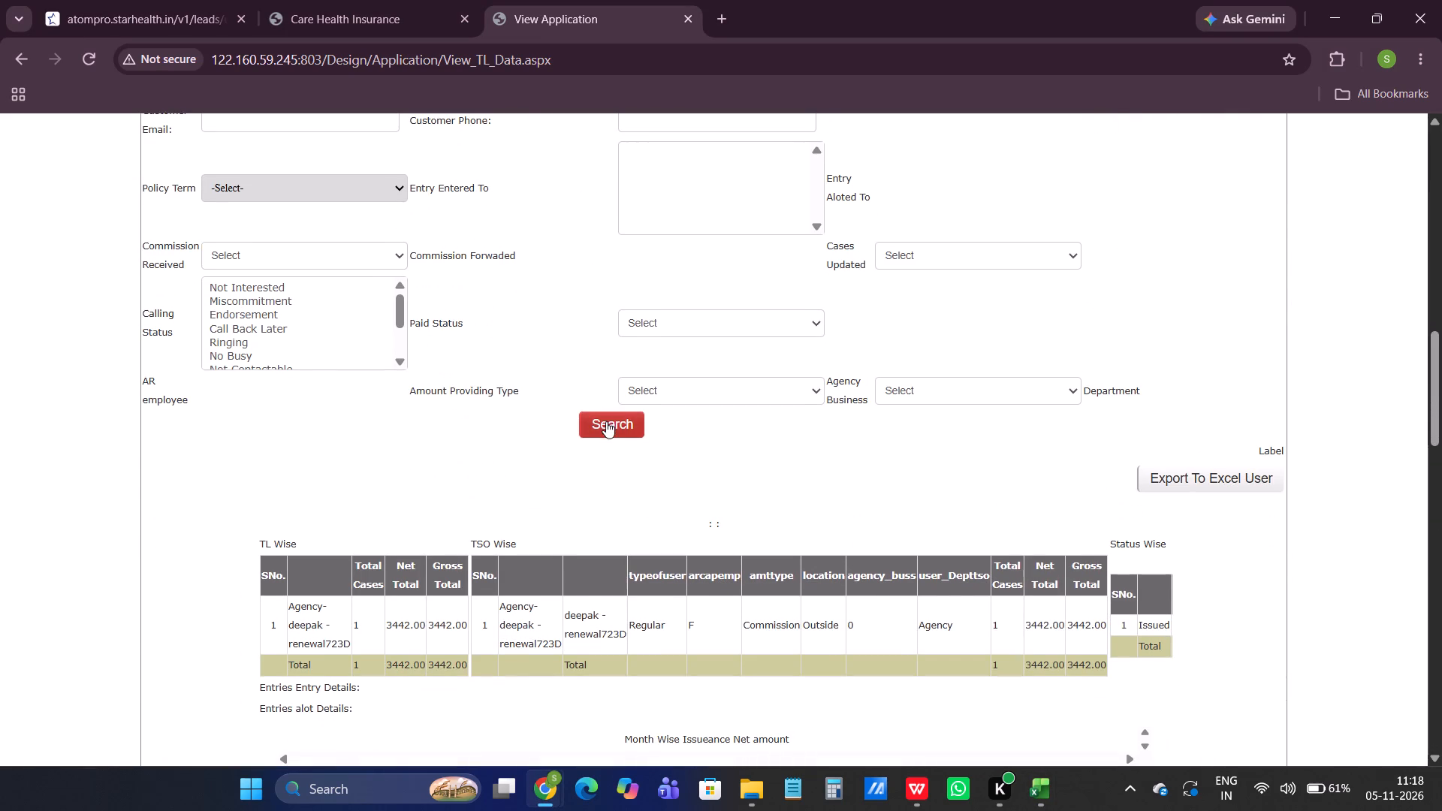
pyautogui.click(606, 421)
pyautogui.scroll(-20, 492, 380)
pyautogui.scroll(-18, 492, 380)
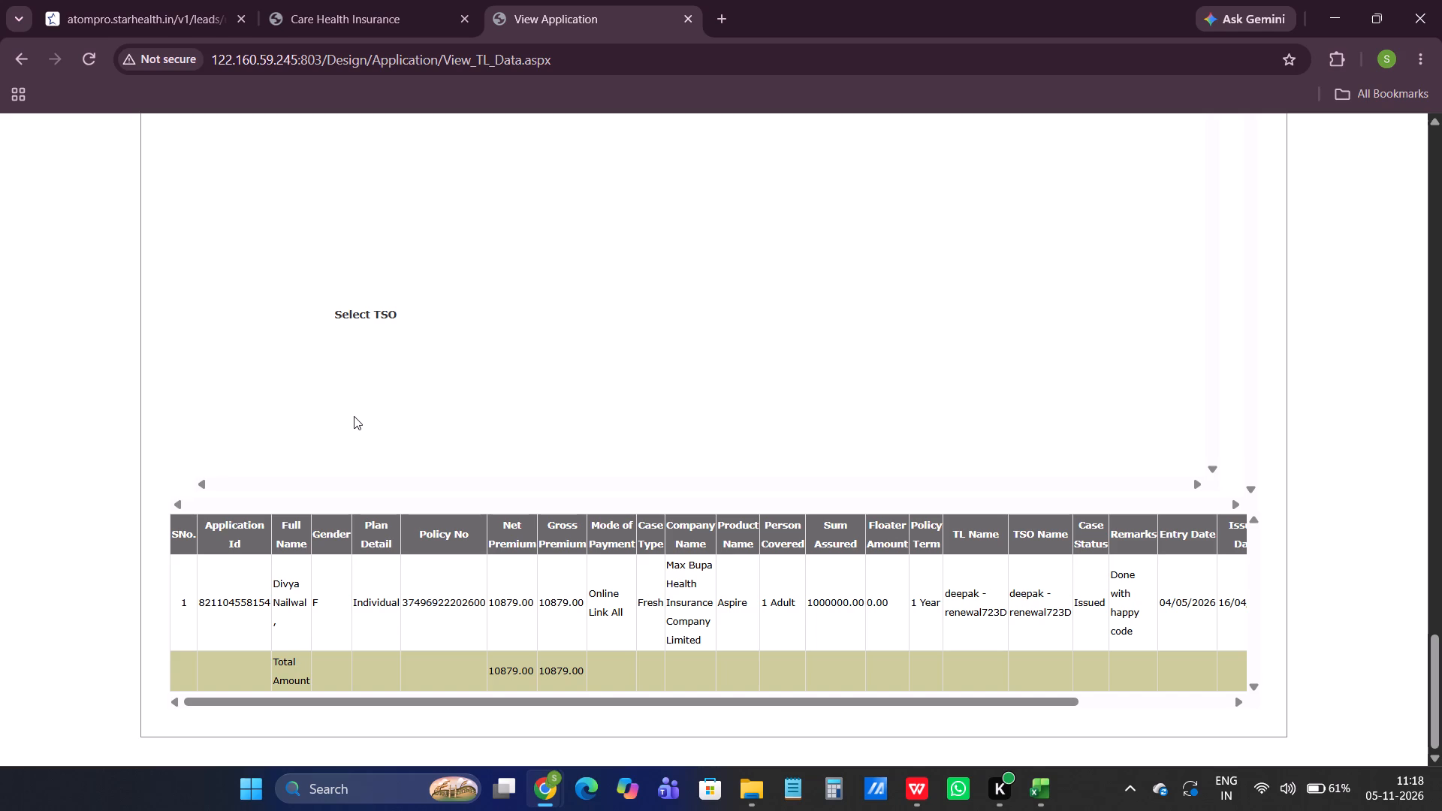
# Return to the payout pending workbook and enter "DONE WITH HAPPY CODE" under remarks on portal in row 64.
pyautogui.hotkey('alt', 'Tab')
pyautogui.press('Tab')
pyautogui.press('Tab')
pyautogui.press('Tab')
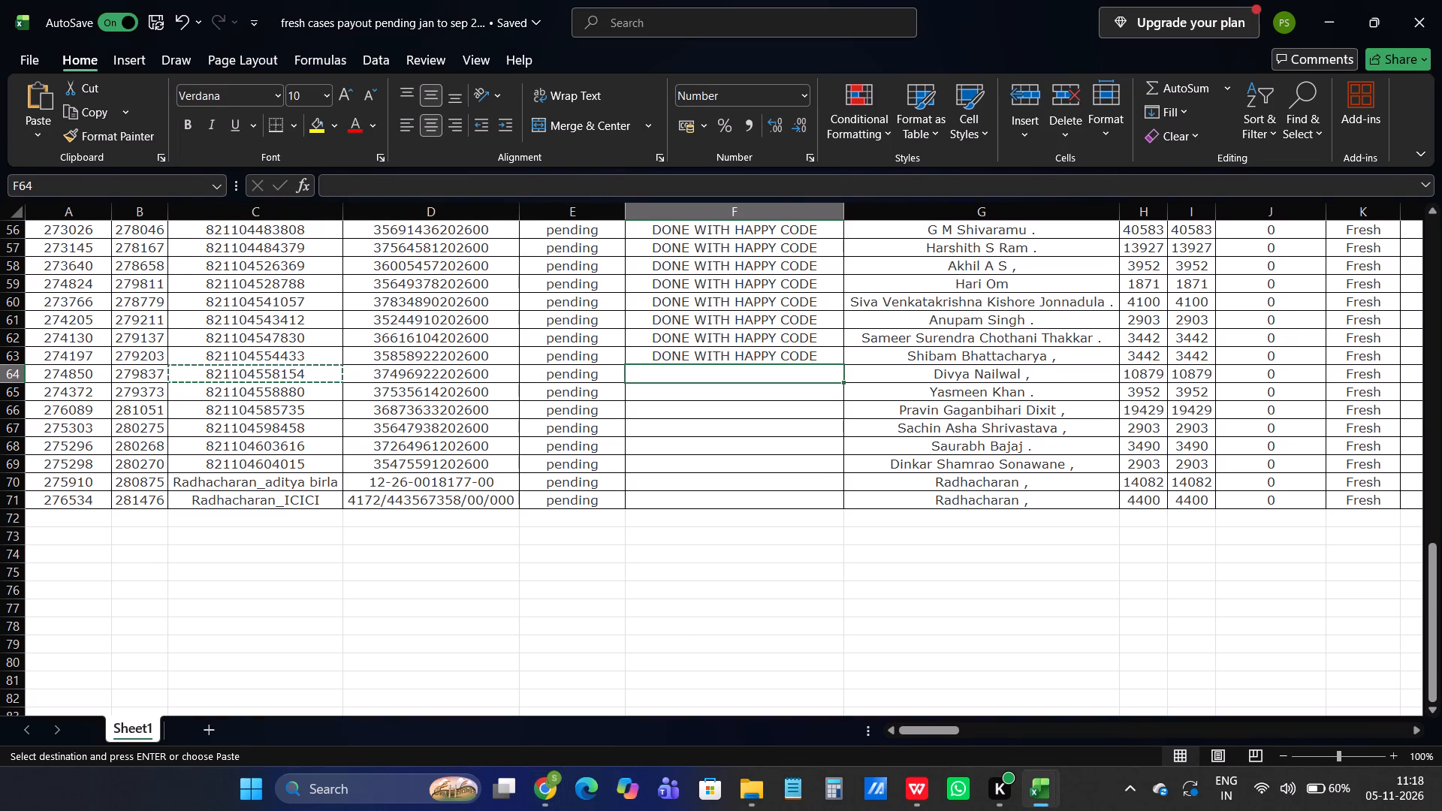
pyautogui.press('d')
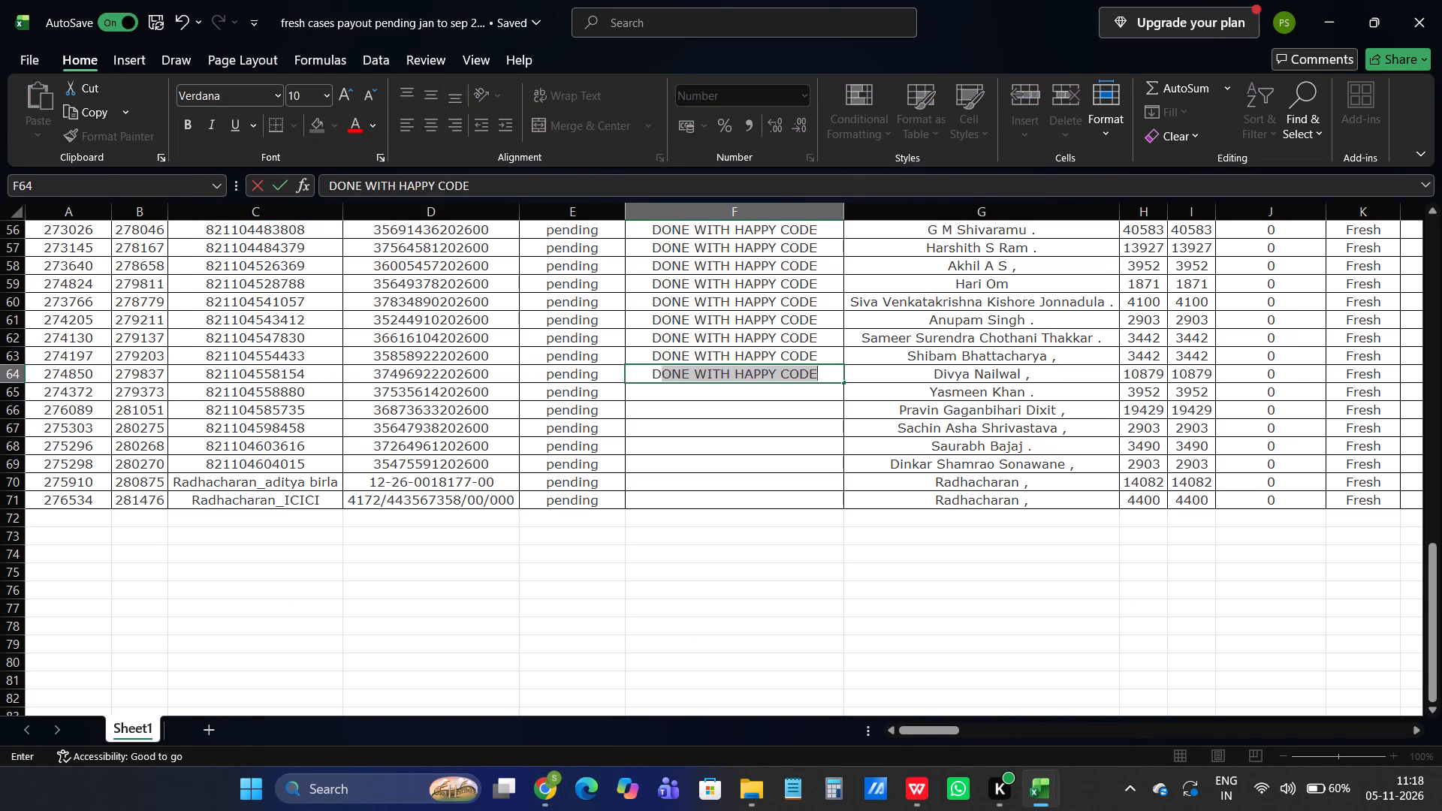
pyautogui.press('Return')
# Copy the APPID from row 65 and search for it by Application ID on the View Application portal, viewing the case's remarks.
pyautogui.hotkey('ctrl', 'c')
pyautogui.hotkey('alt', 'Tab')
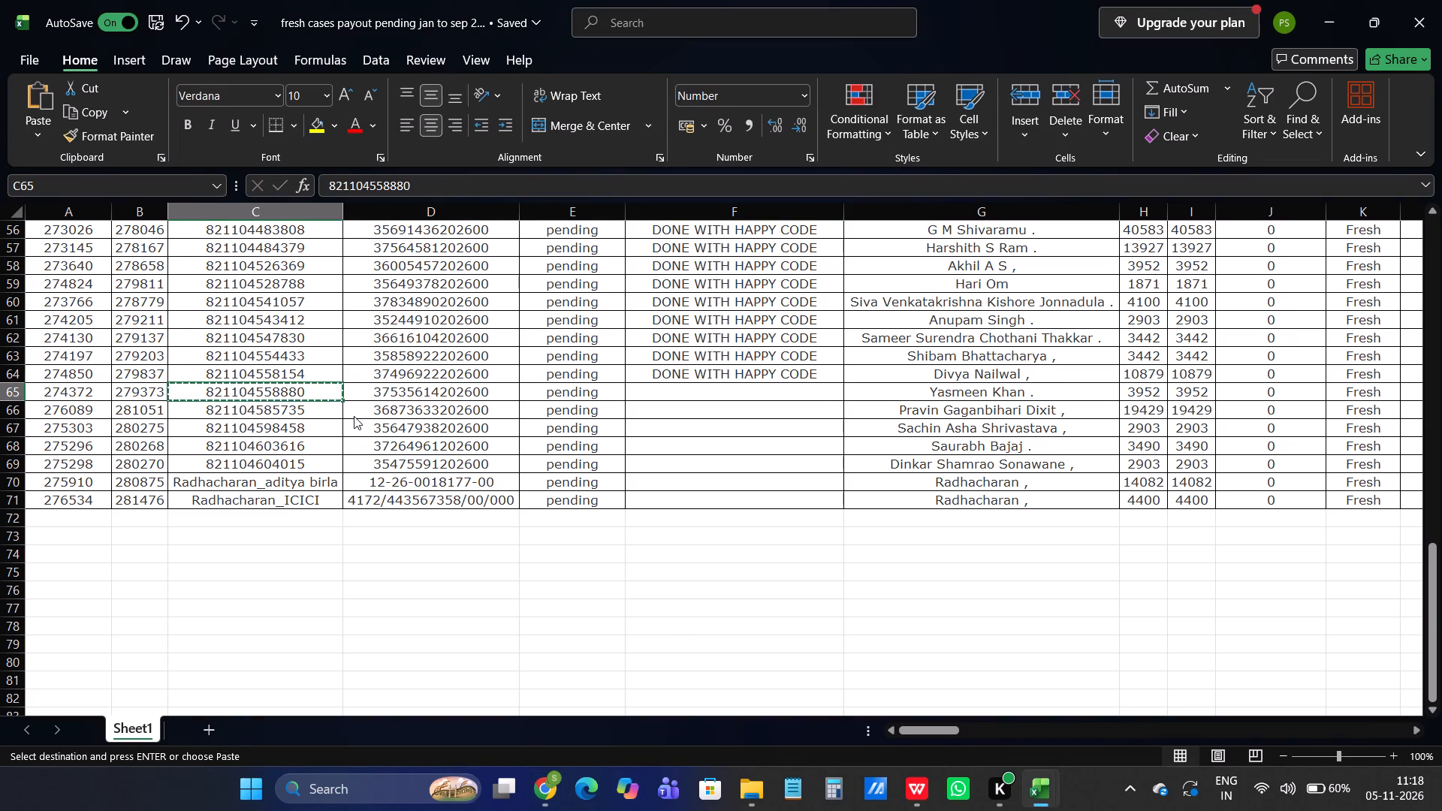
pyautogui.scroll(12, 354, 416)
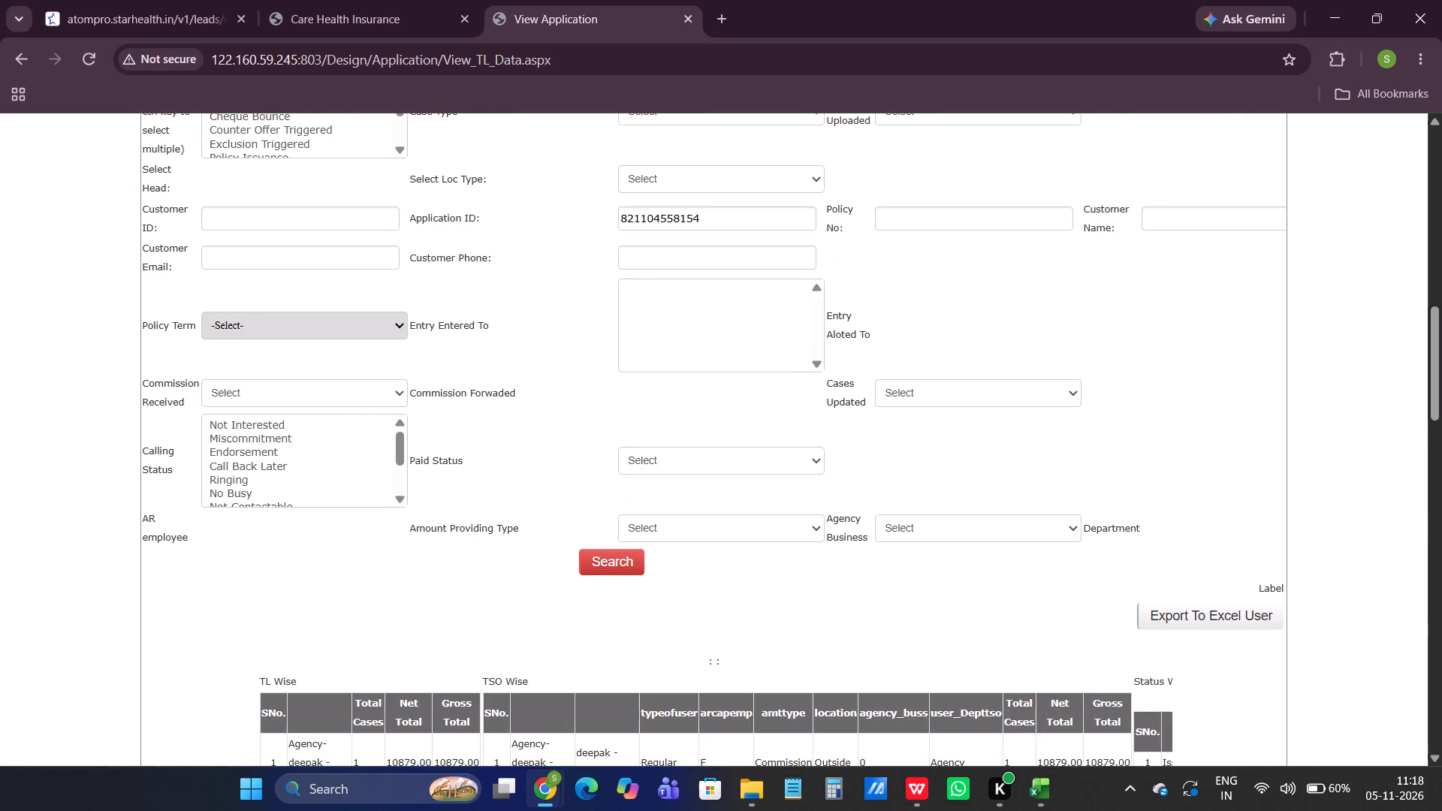
pyautogui.doubleClick(627, 216)
pyautogui.hotkey('ctrl', 'v')
pyautogui.scroll(-1, 536, 311)
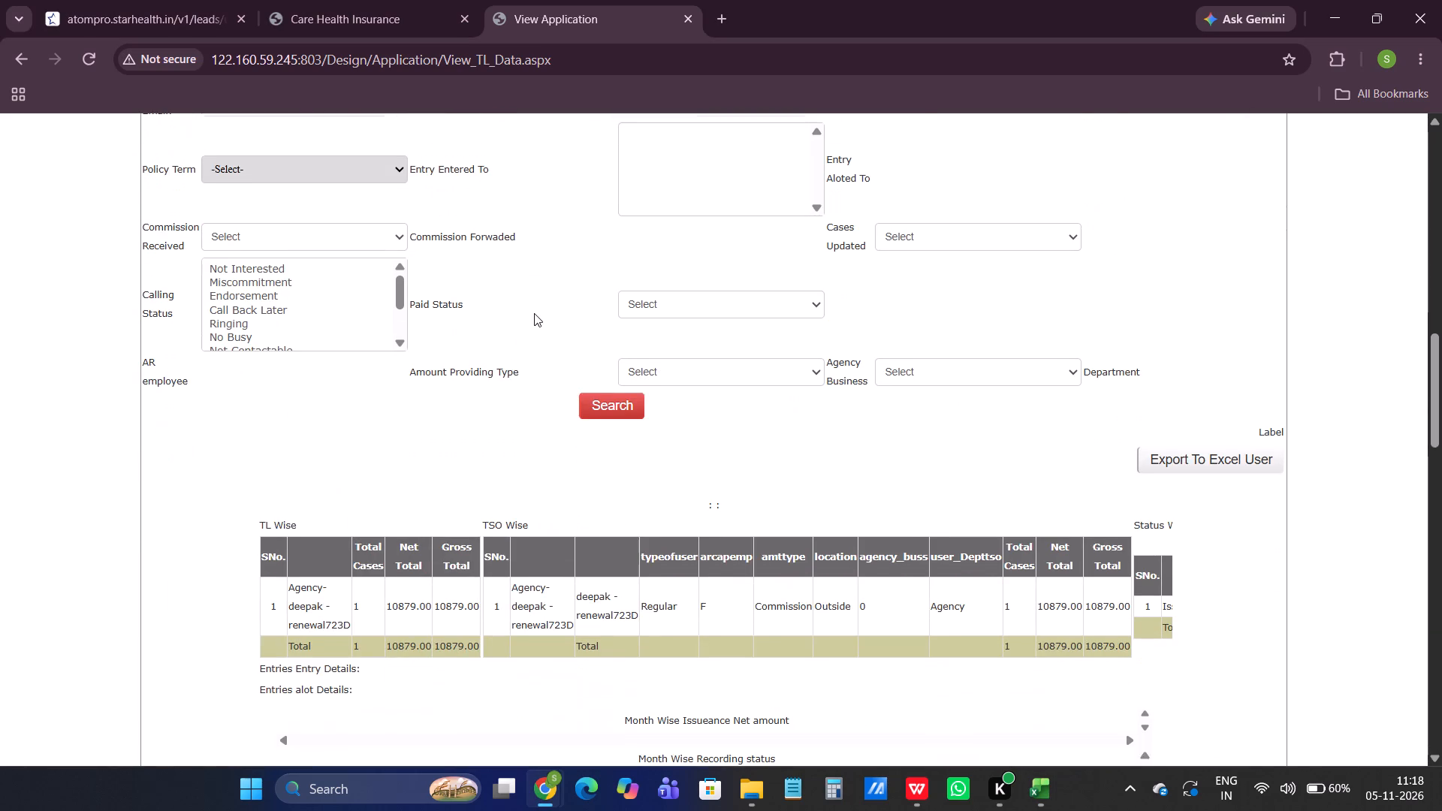
pyautogui.click(593, 412)
pyautogui.scroll(-20, 544, 364)
pyautogui.scroll(-4, 544, 364)
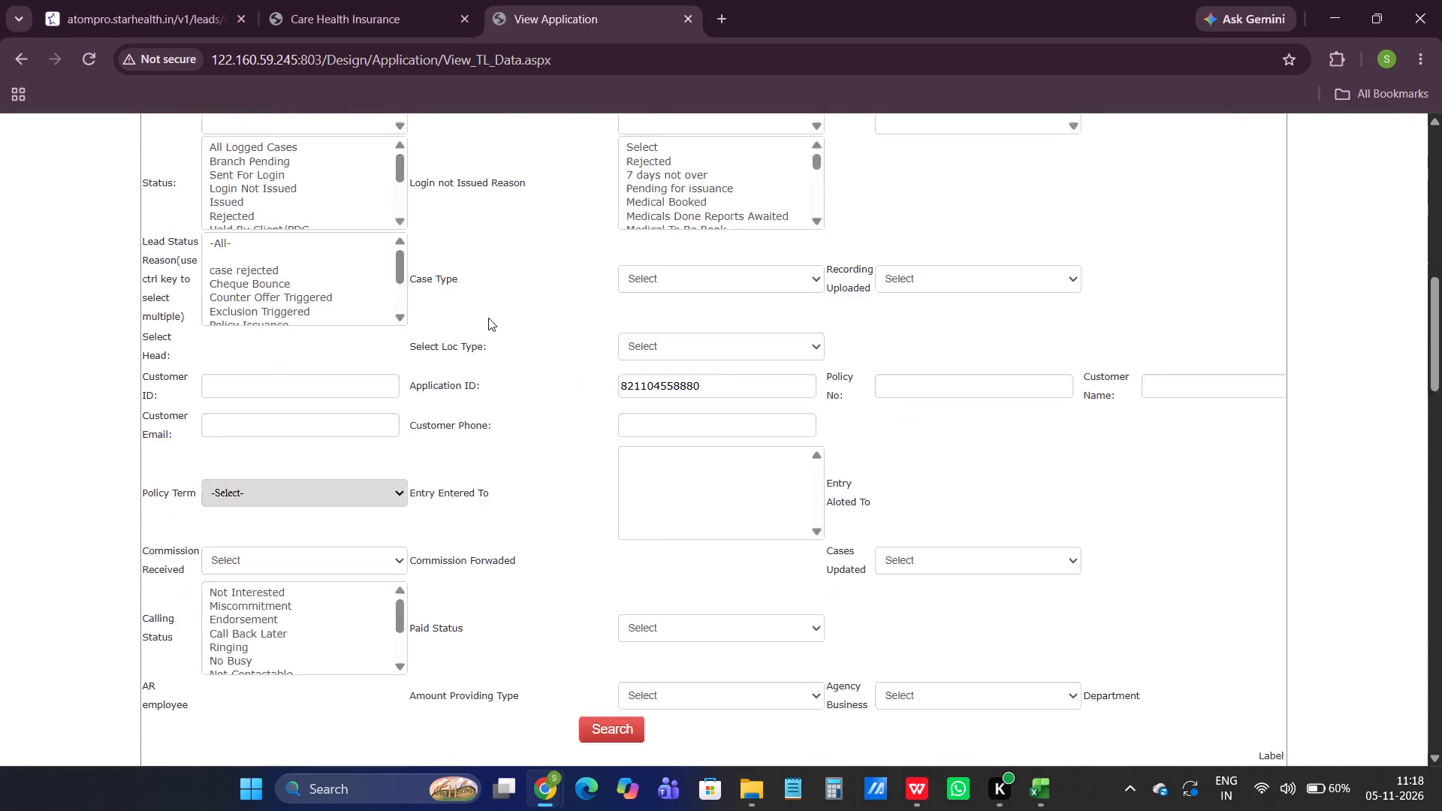
pyautogui.scroll(-17, 488, 318)
# Return to the payout pending workbook and enter "DONE WITH HAPPY CODE" under remarks on portal in row 65.
pyautogui.hotkey('alt', 'Tab')
pyautogui.press('Tab')
pyautogui.press('Tab')
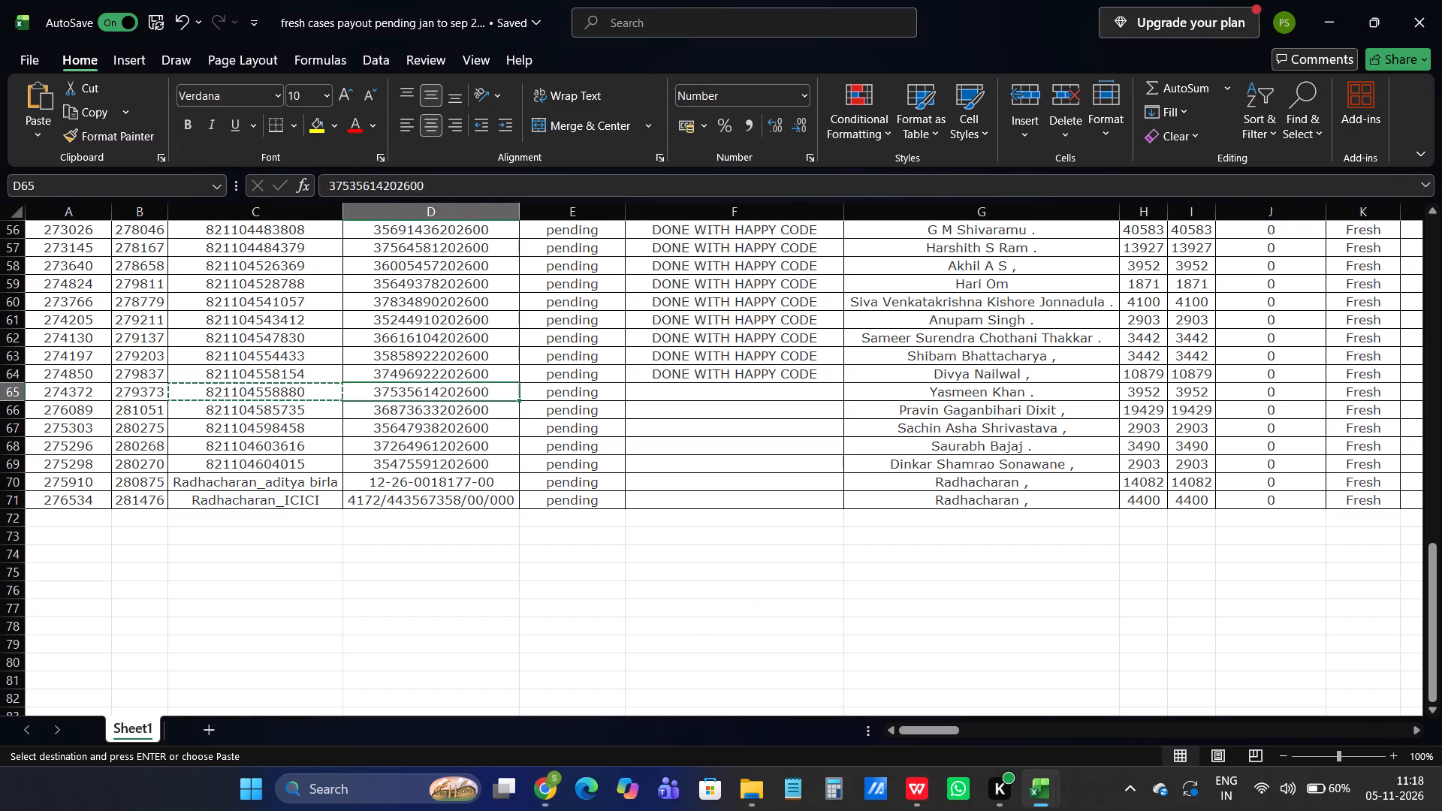
pyautogui.press('Tab')
pyautogui.press('d')
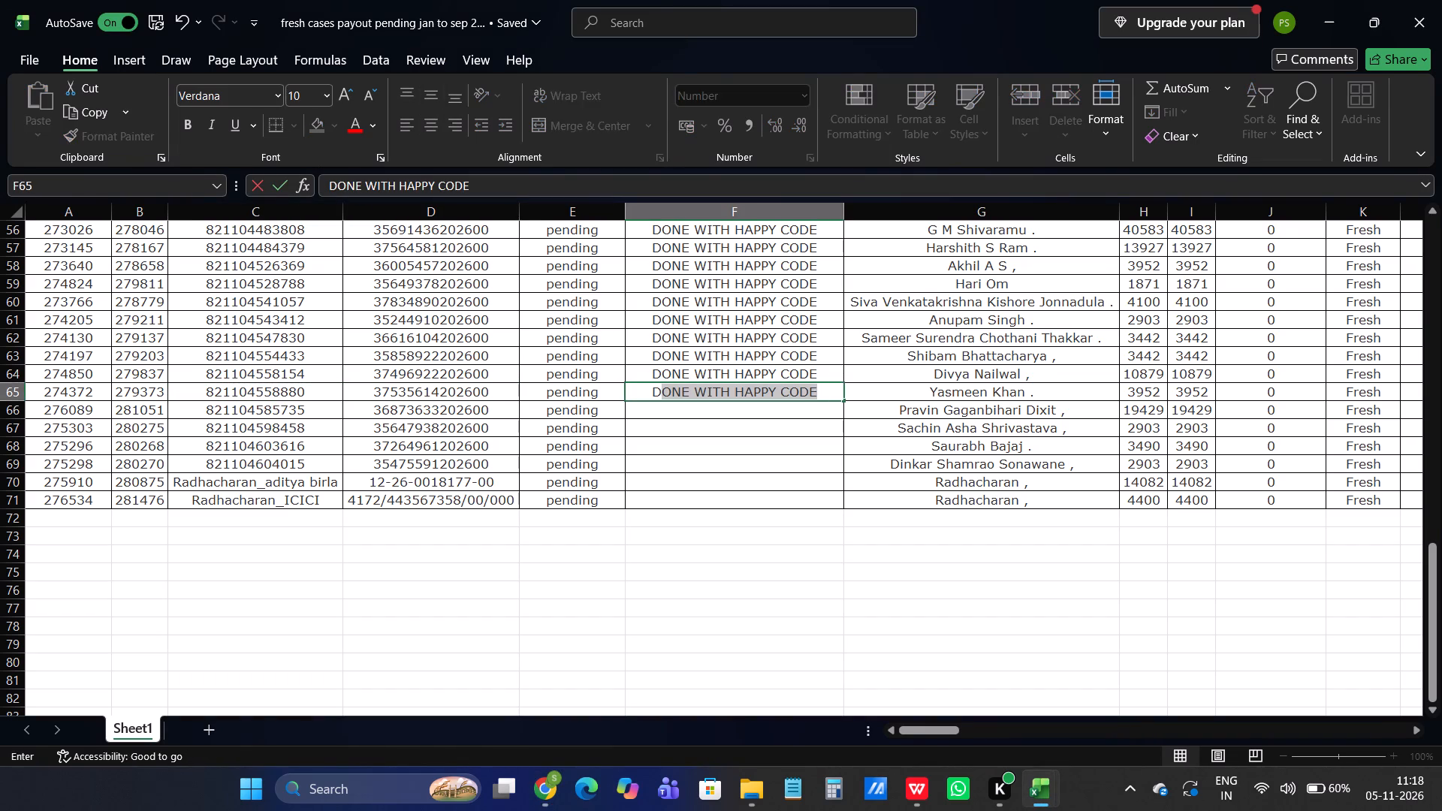
pyautogui.press('Return')
# Copy the APPID from row 66 and search for it by Application ID on the View Application portal, viewing the case's remarks.
pyautogui.hotkey('ctrl', 'c')
pyautogui.hotkey('alt', 'Tab')
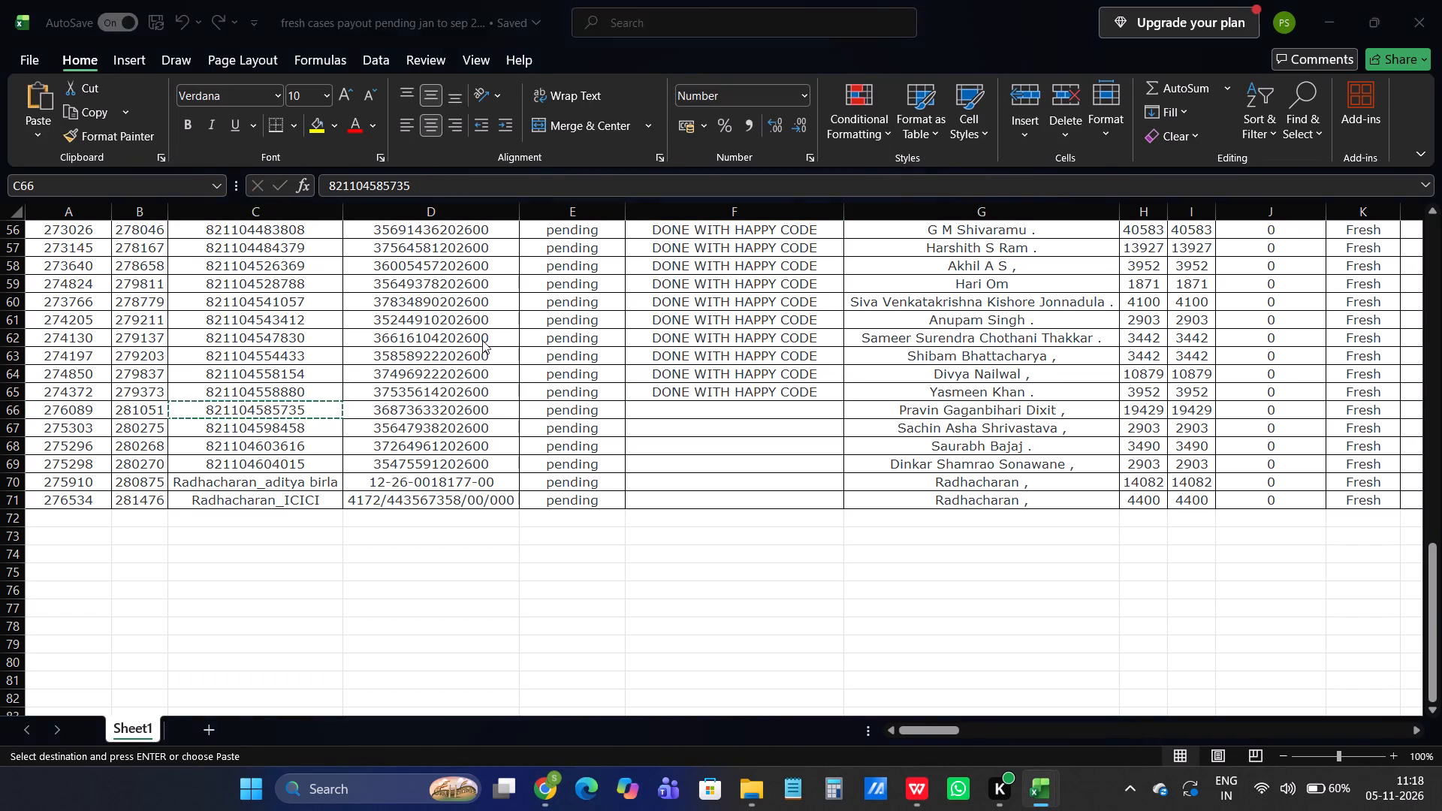
pyautogui.scroll(12, 482, 340)
pyautogui.doubleClick(669, 214)
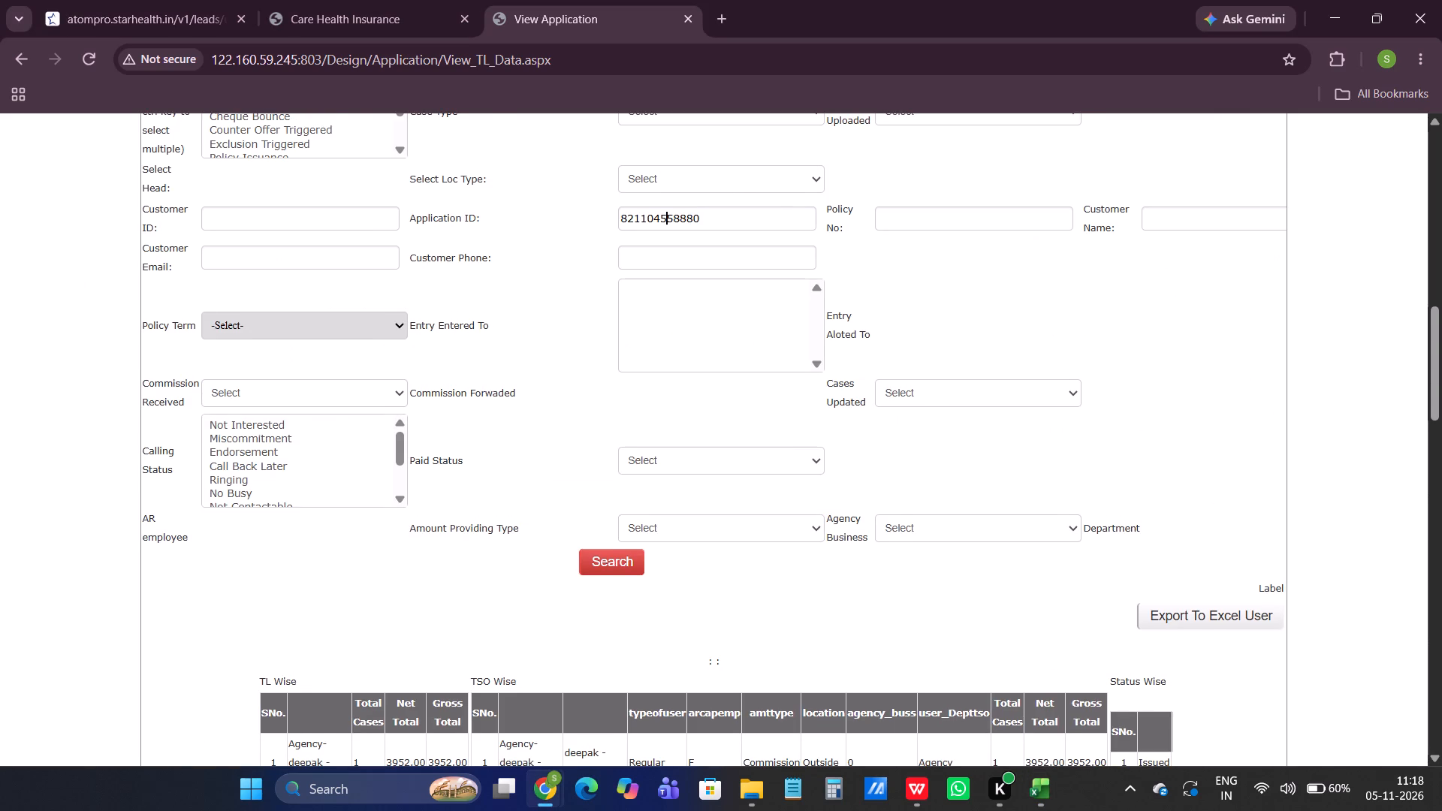
pyautogui.hotkey('ctrl', 'v')
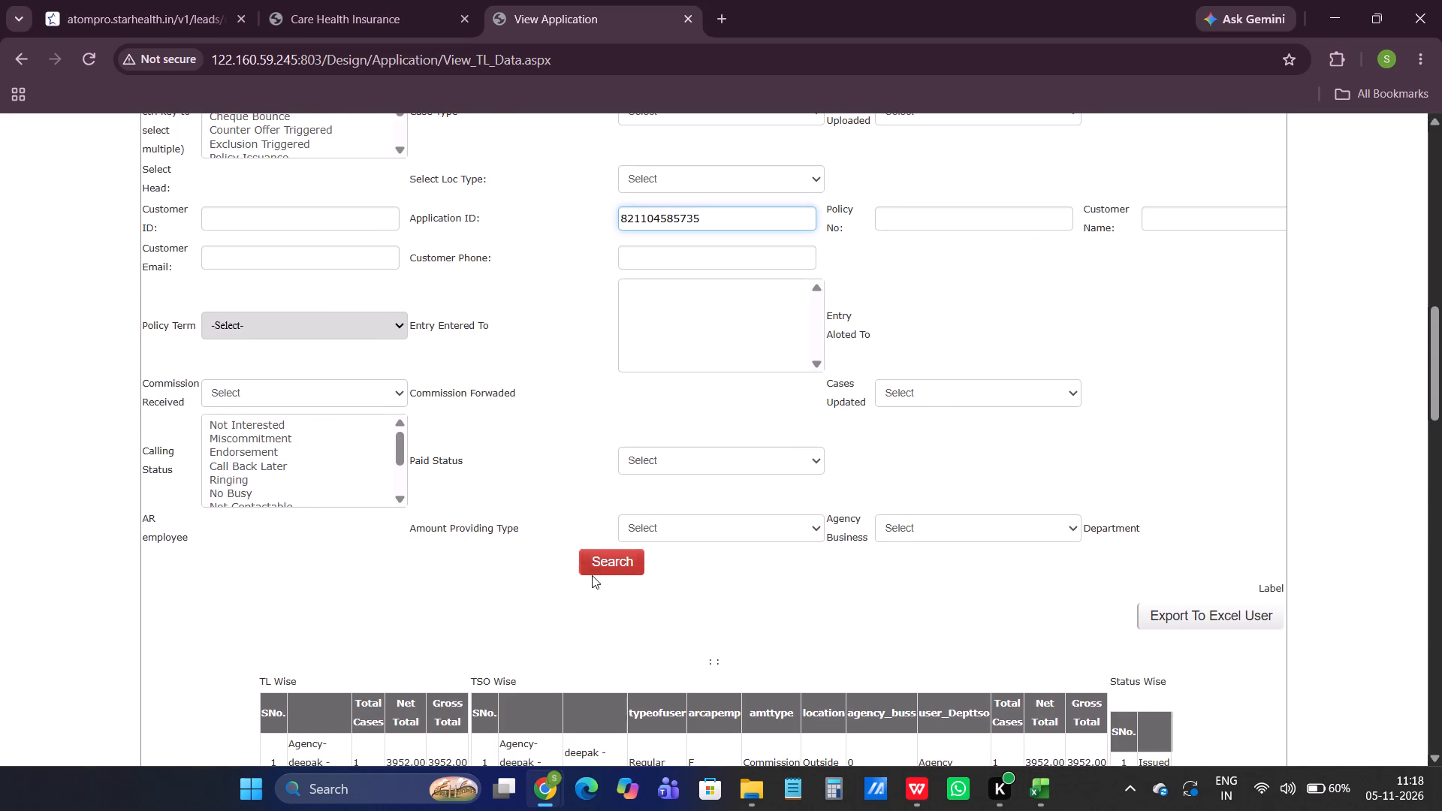
pyautogui.click(588, 575)
pyautogui.click(587, 550)
pyautogui.scroll(-20, 562, 504)
pyautogui.scroll(-5, 562, 504)
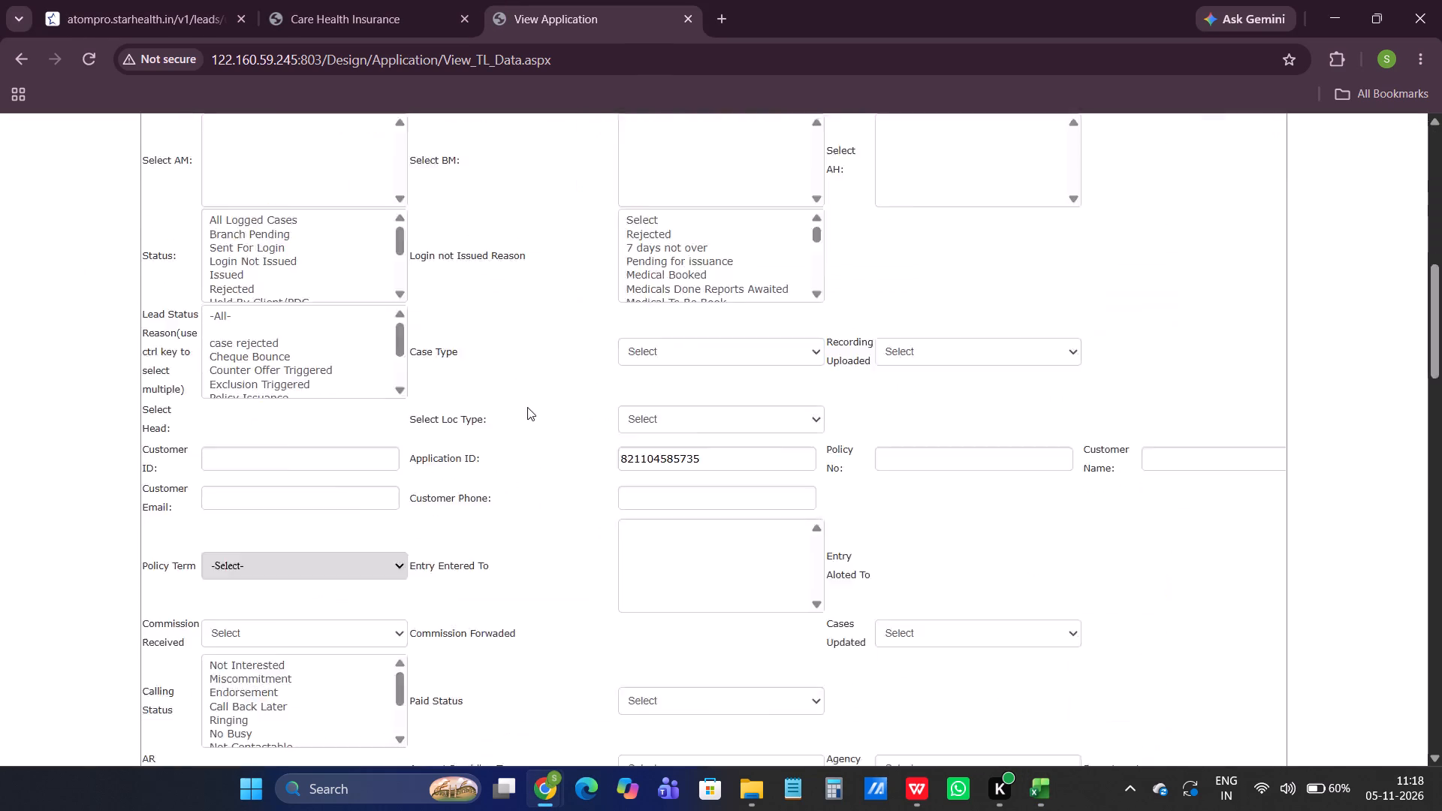
pyautogui.scroll(-19, 527, 407)
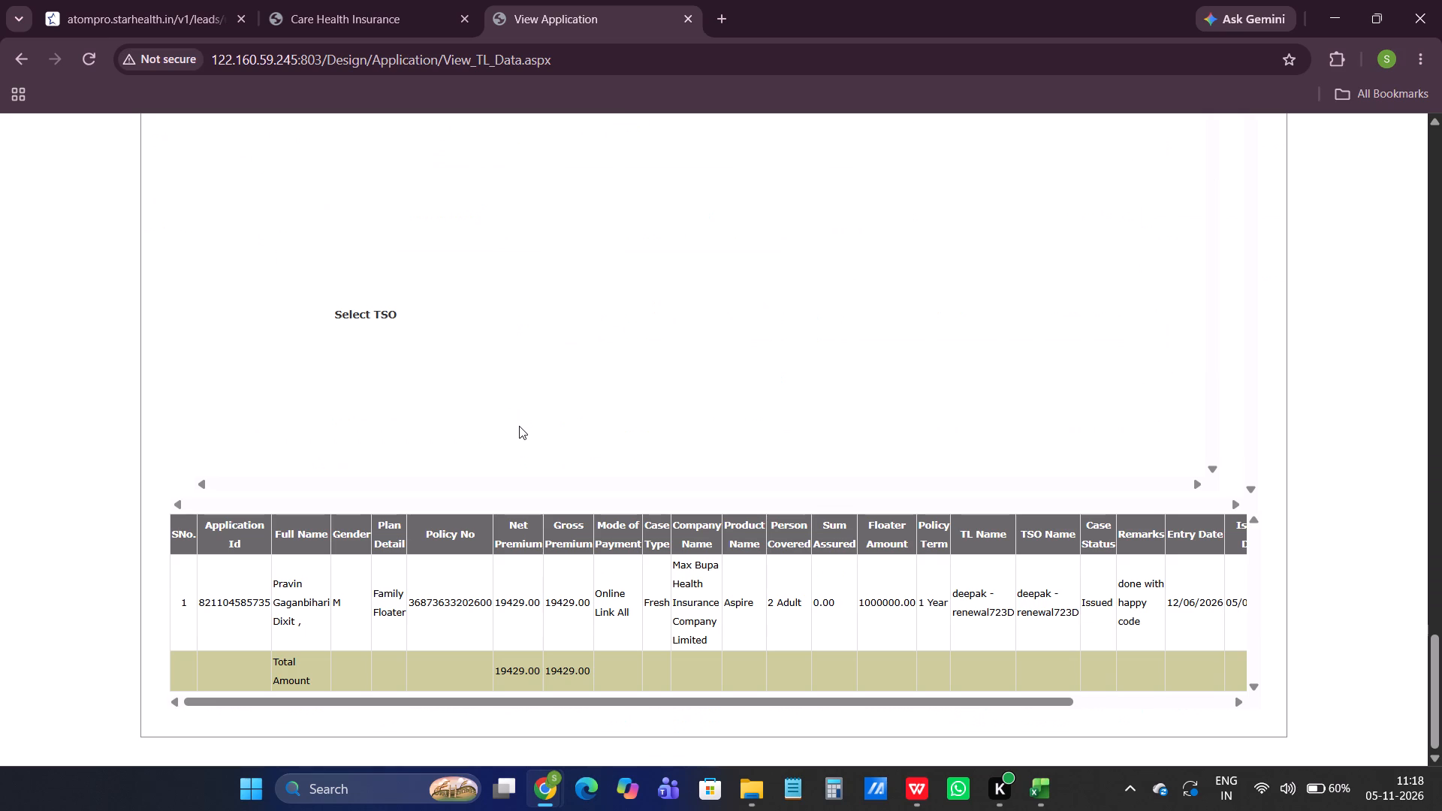
# Return to the payout pending workbook and enter "DONE WITH HAPPY CODE" under remarks on portal in row 66.
pyautogui.hotkey('alt', 'Tab')
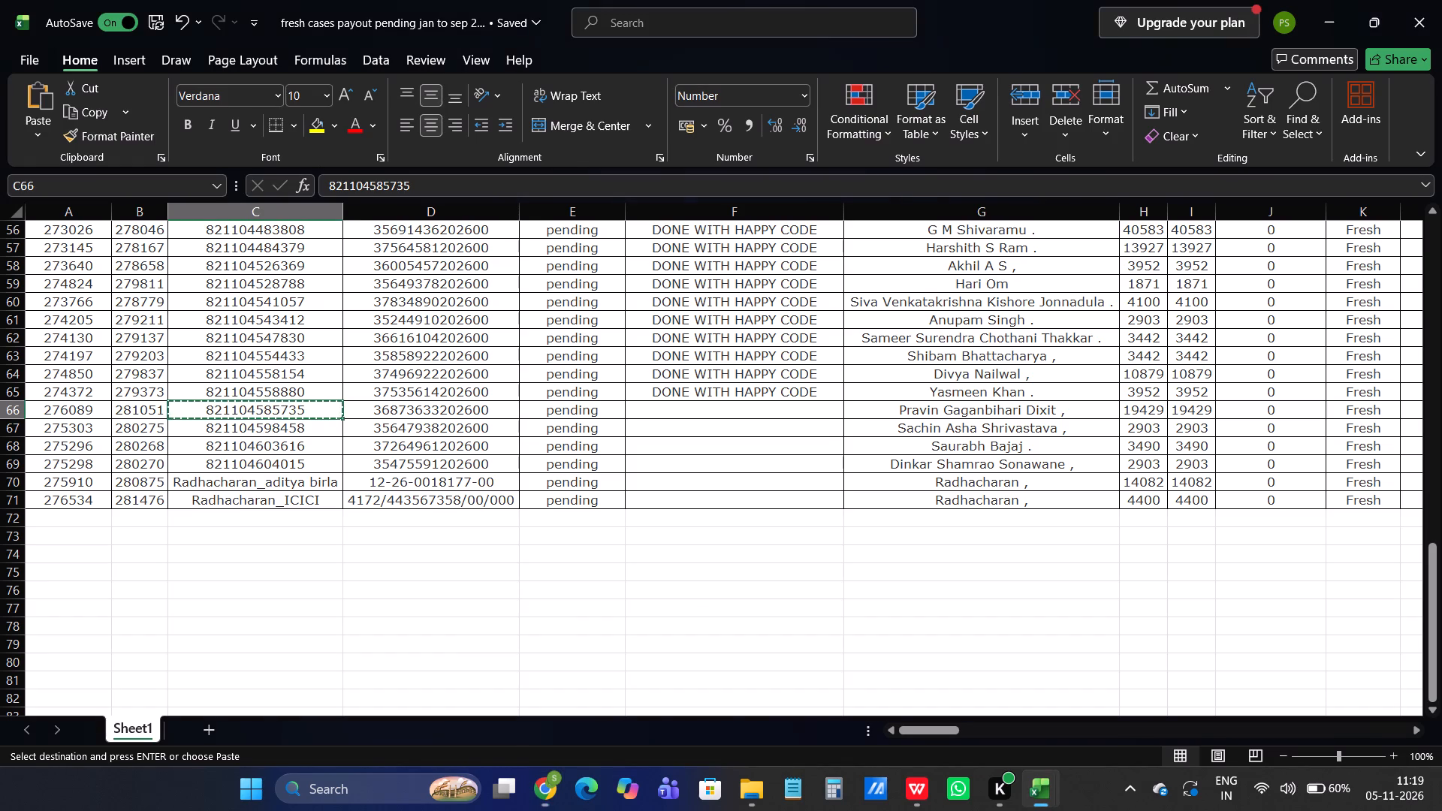
pyautogui.press('Tab')
pyautogui.press('Tab')
pyautogui.press('Tab')
pyautogui.press('d')
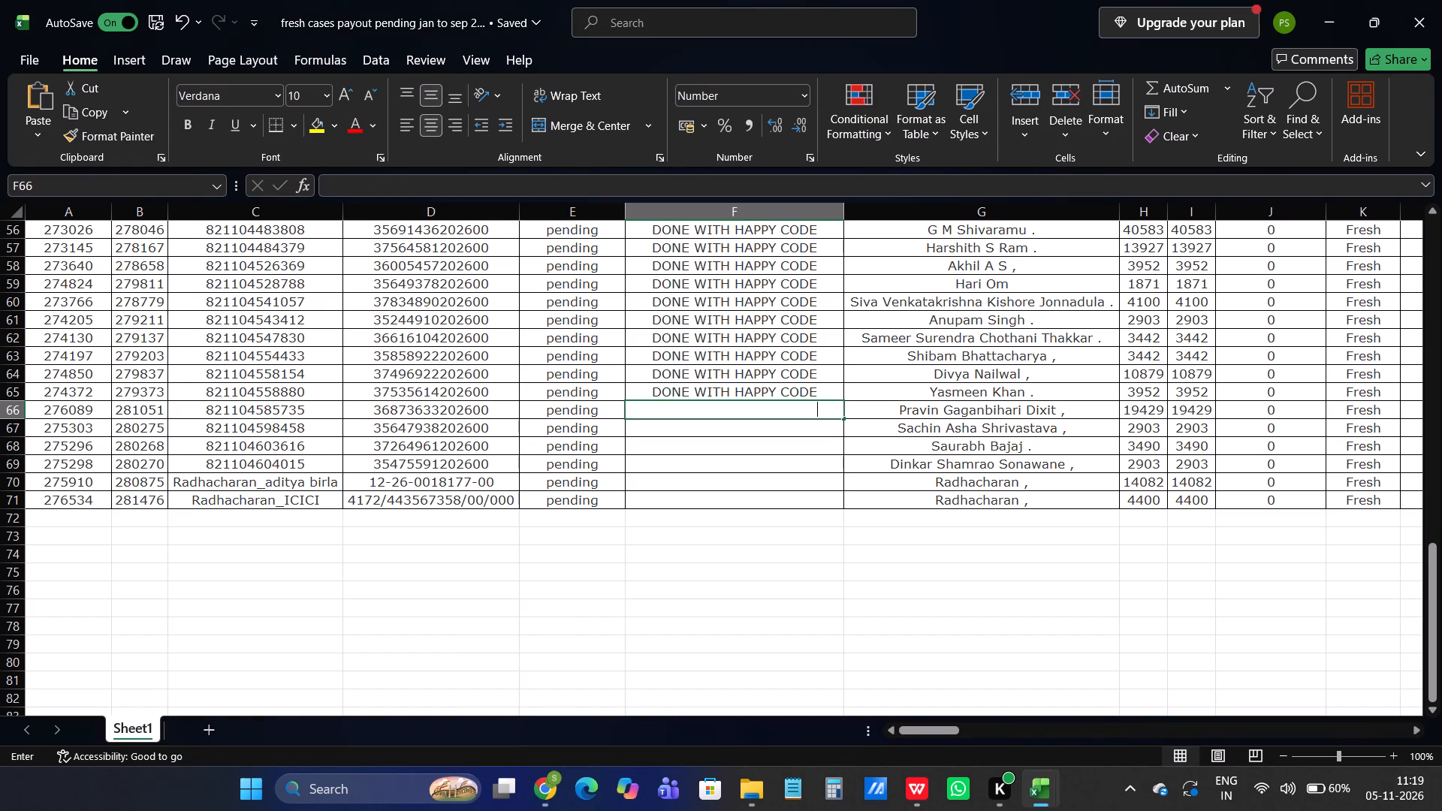
pyautogui.press('Return')
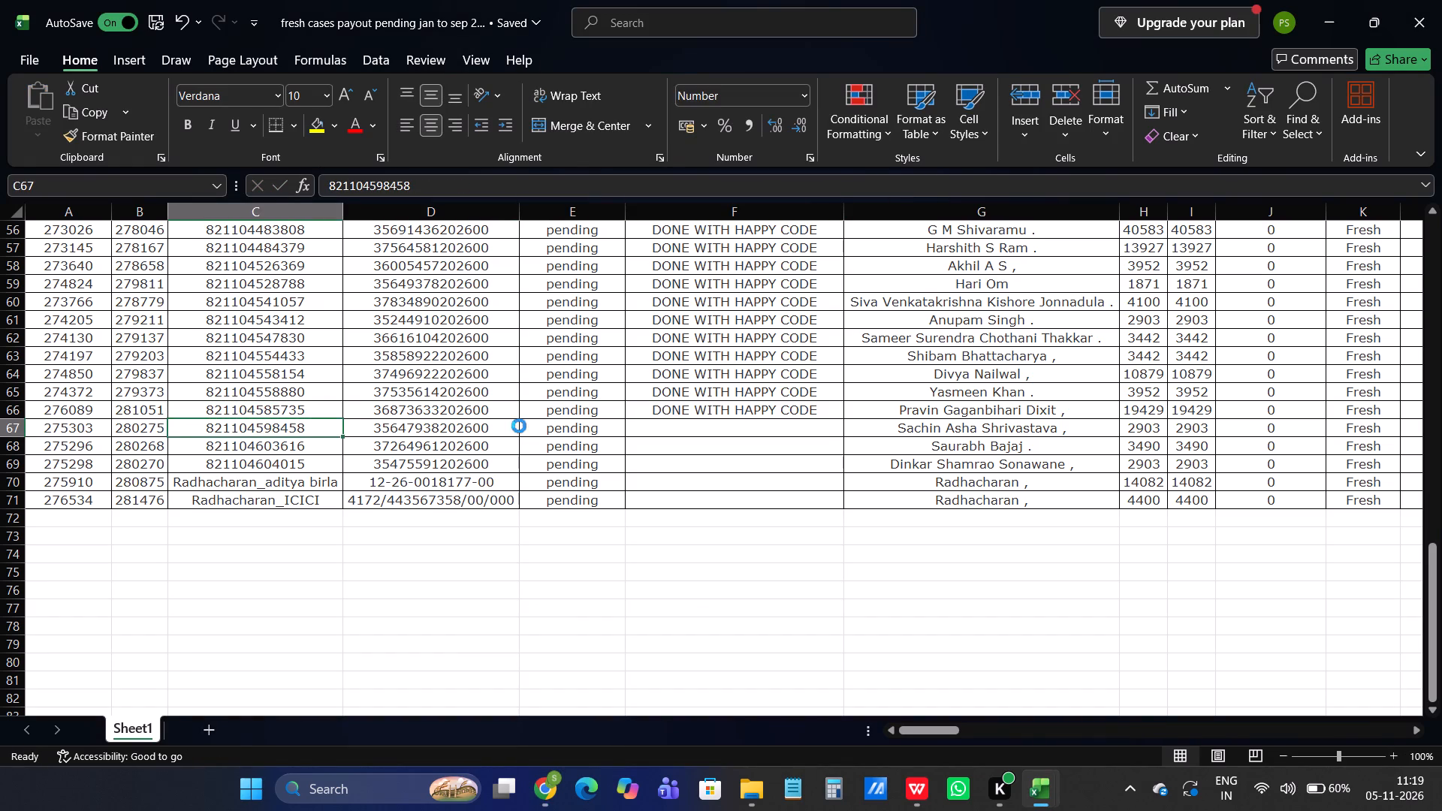
# Copy the APPID from row 67 and search for it by Application ID on the View Application portal, viewing the case's remarks.
pyautogui.hotkey('ctrl', 'c')
pyautogui.hotkey('alt', 'Tab')
pyautogui.scroll(15, 519, 426)
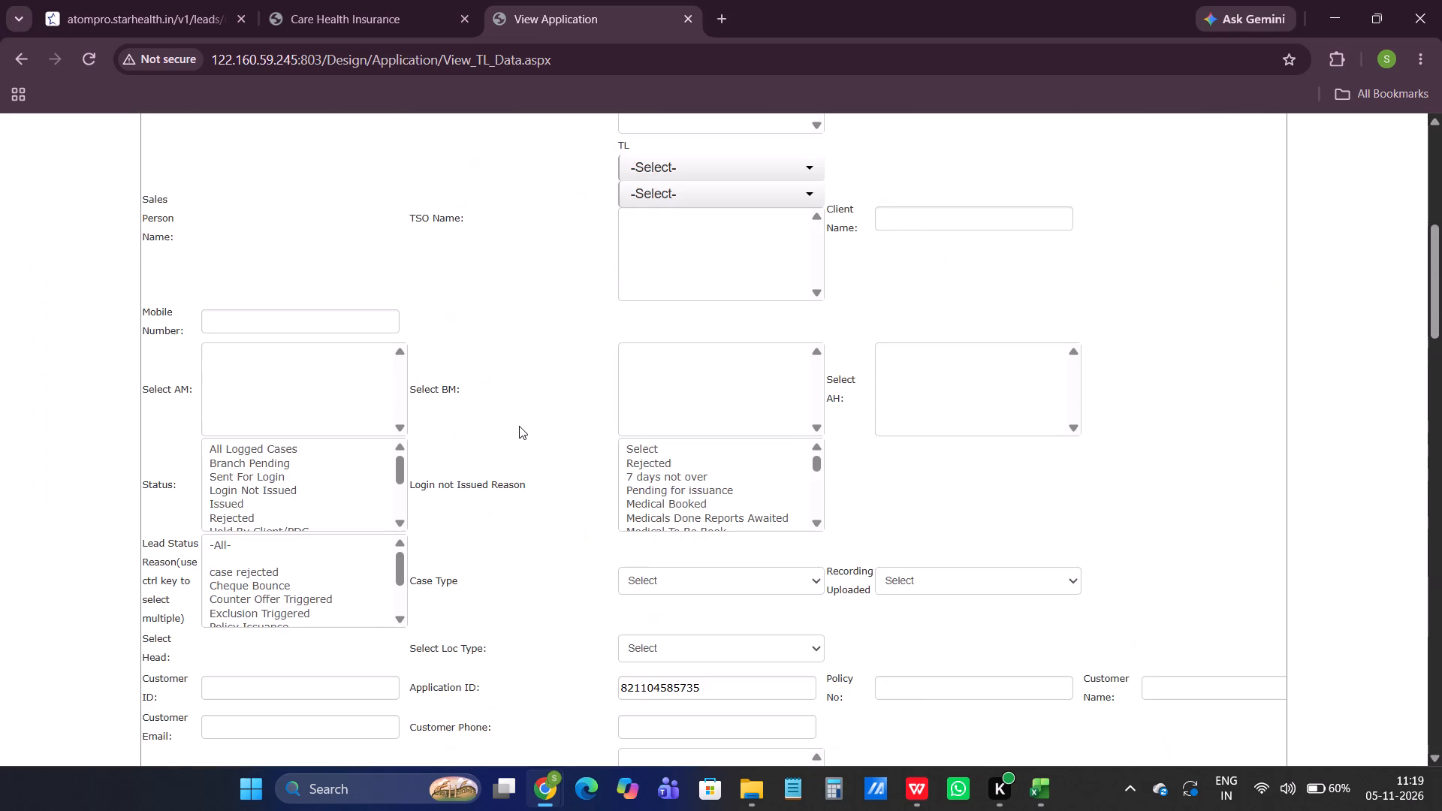
pyautogui.scroll(-2, 519, 426)
pyautogui.doubleClick(665, 380)
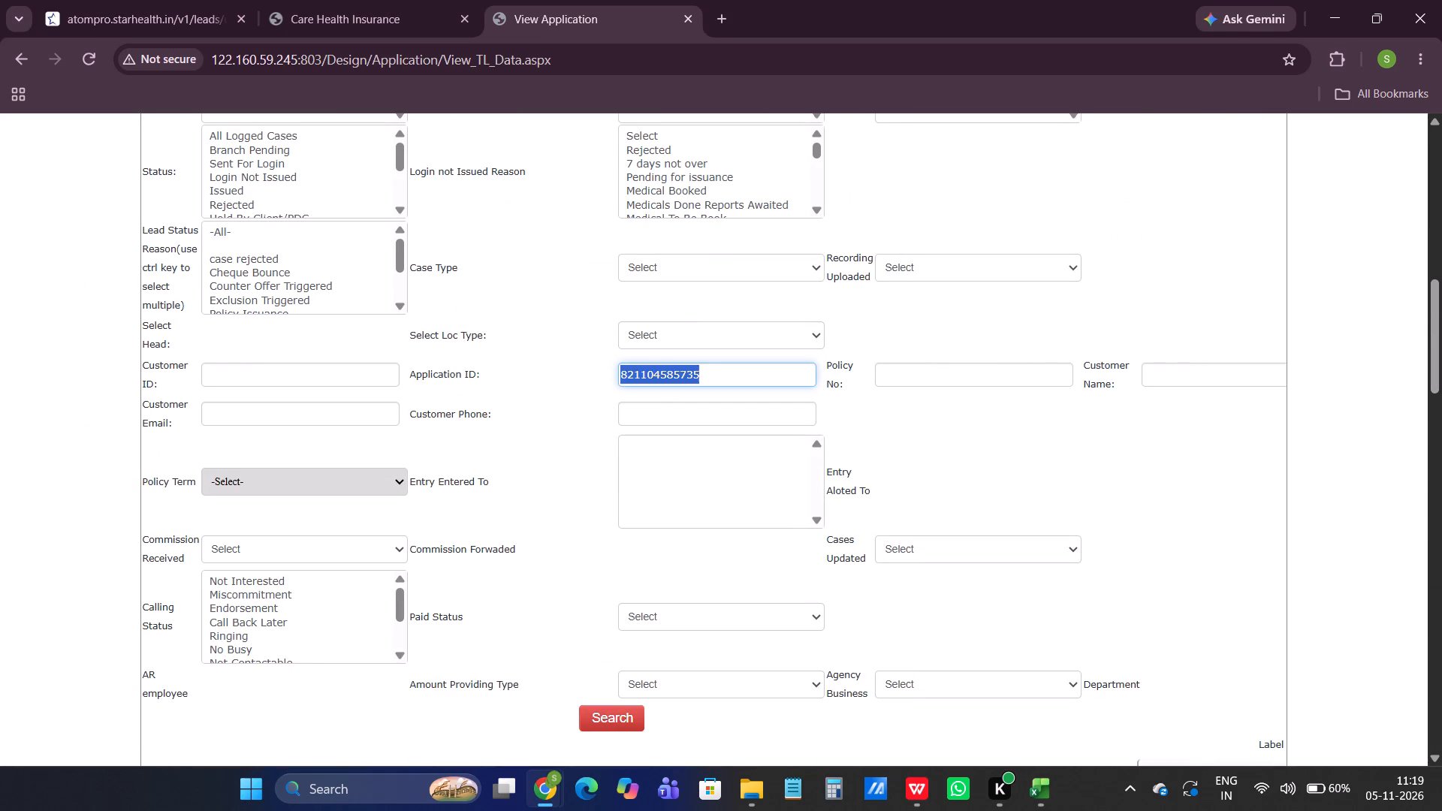
pyautogui.hotkey('ctrl', 'v')
pyautogui.scroll(-3, 506, 404)
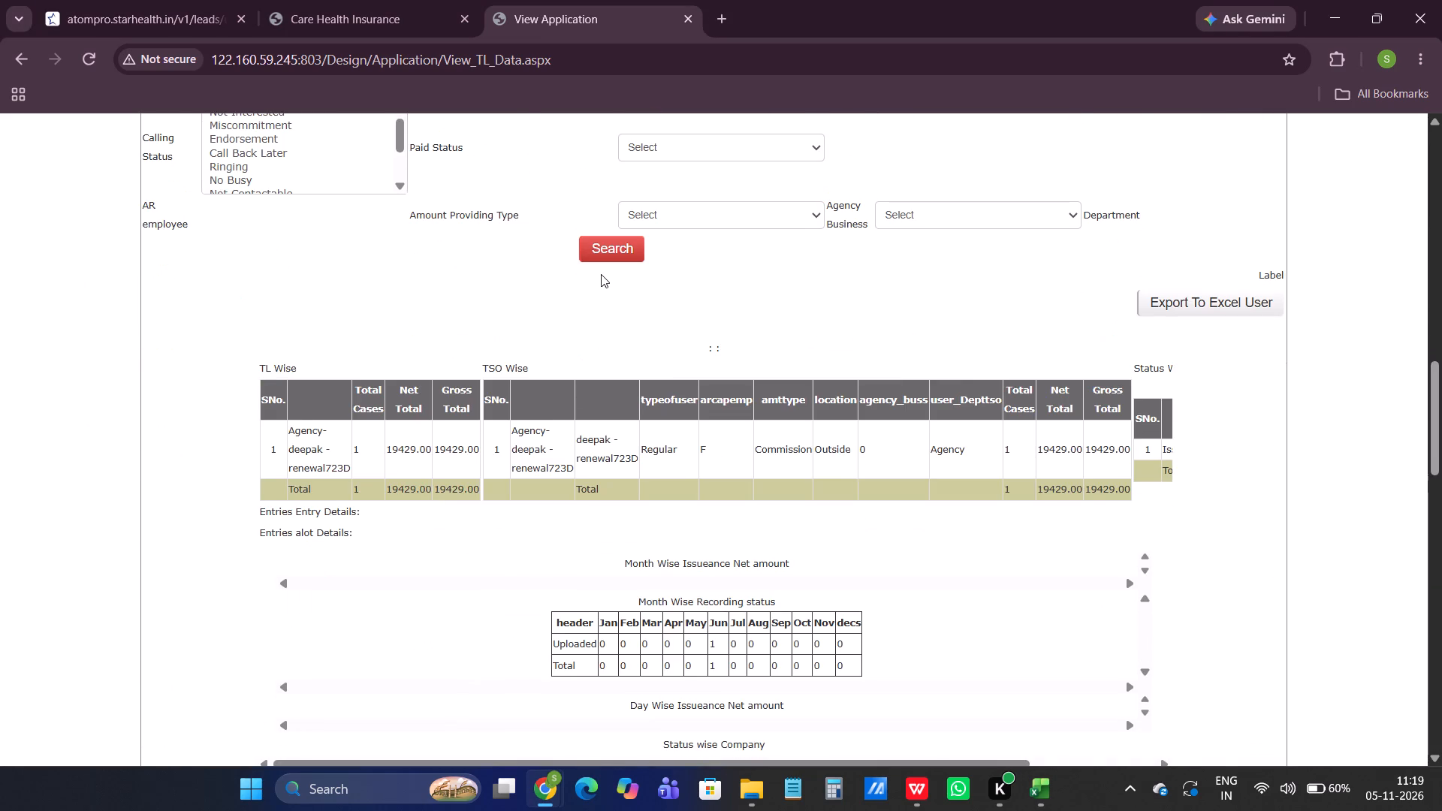
pyautogui.click(601, 264)
pyautogui.click(604, 252)
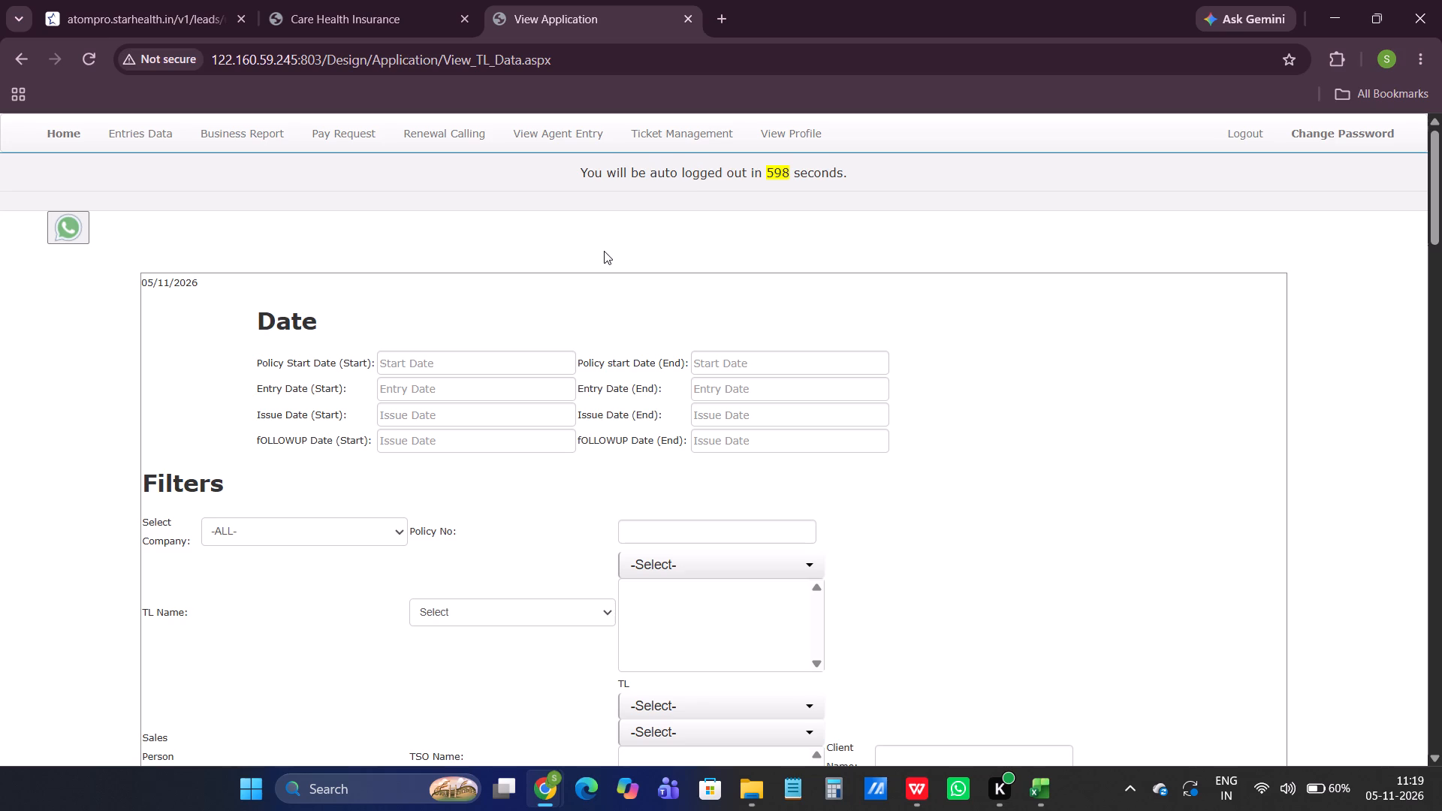
pyautogui.scroll(-3, 604, 251)
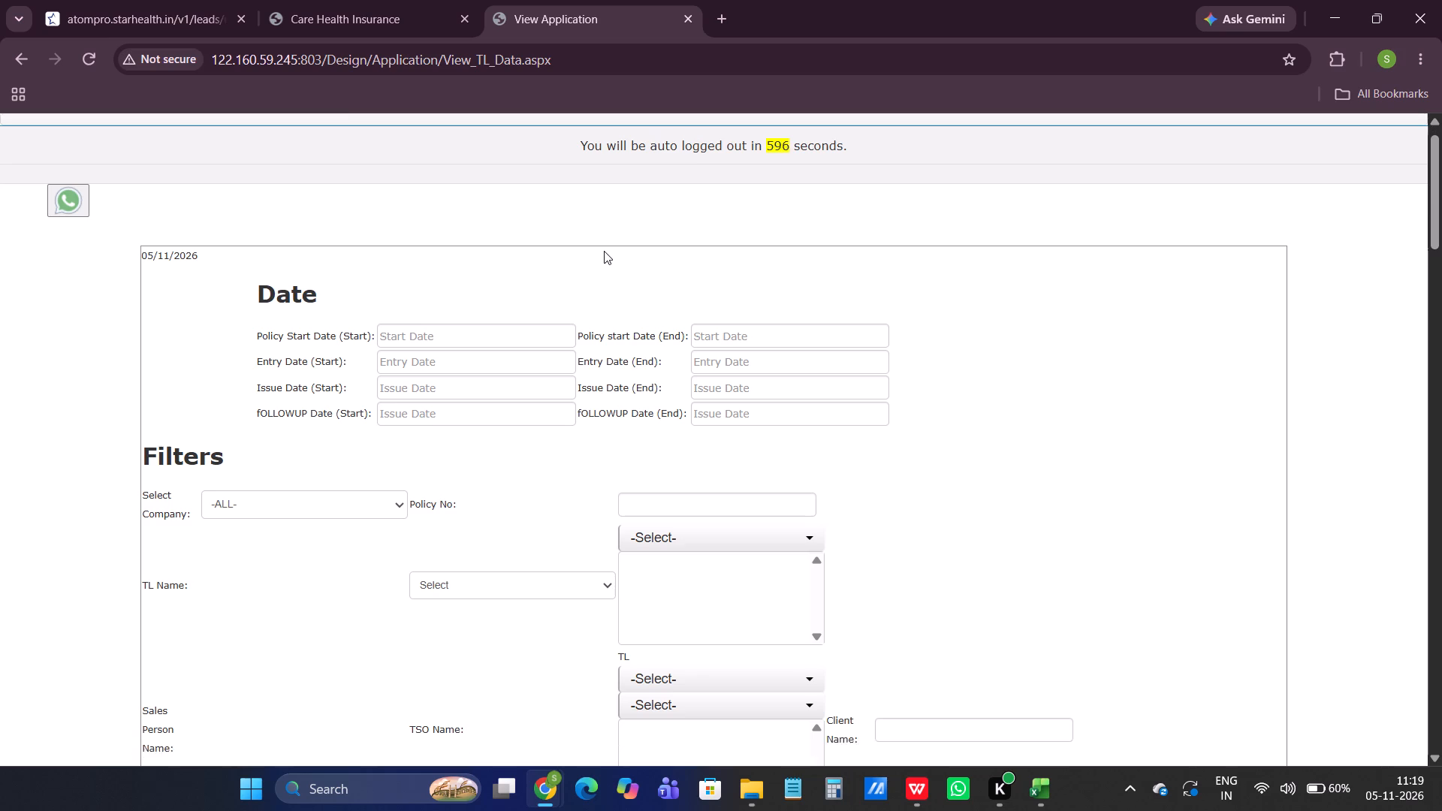
pyautogui.scroll(-16, 604, 251)
pyautogui.scroll(-9, 602, 251)
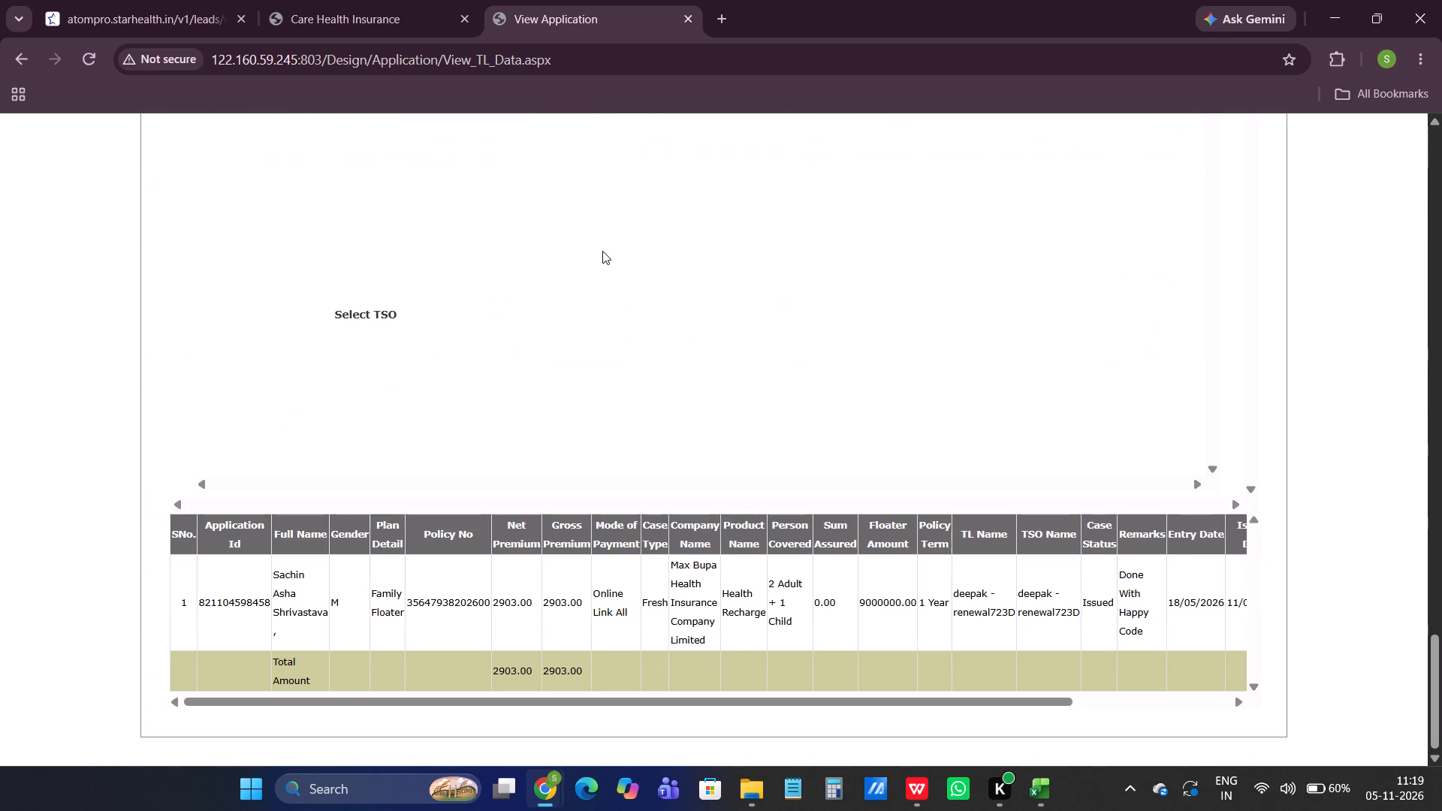
pyautogui.scroll(-2, 602, 251)
# Return to the payout pending workbook and enter "DONE WITH HAPPY CODE" under remarks on portal in row 67.
pyautogui.hotkey('alt', 'Tab')
pyautogui.press('Tab')
pyautogui.press('Tab')
pyautogui.press('Tab')
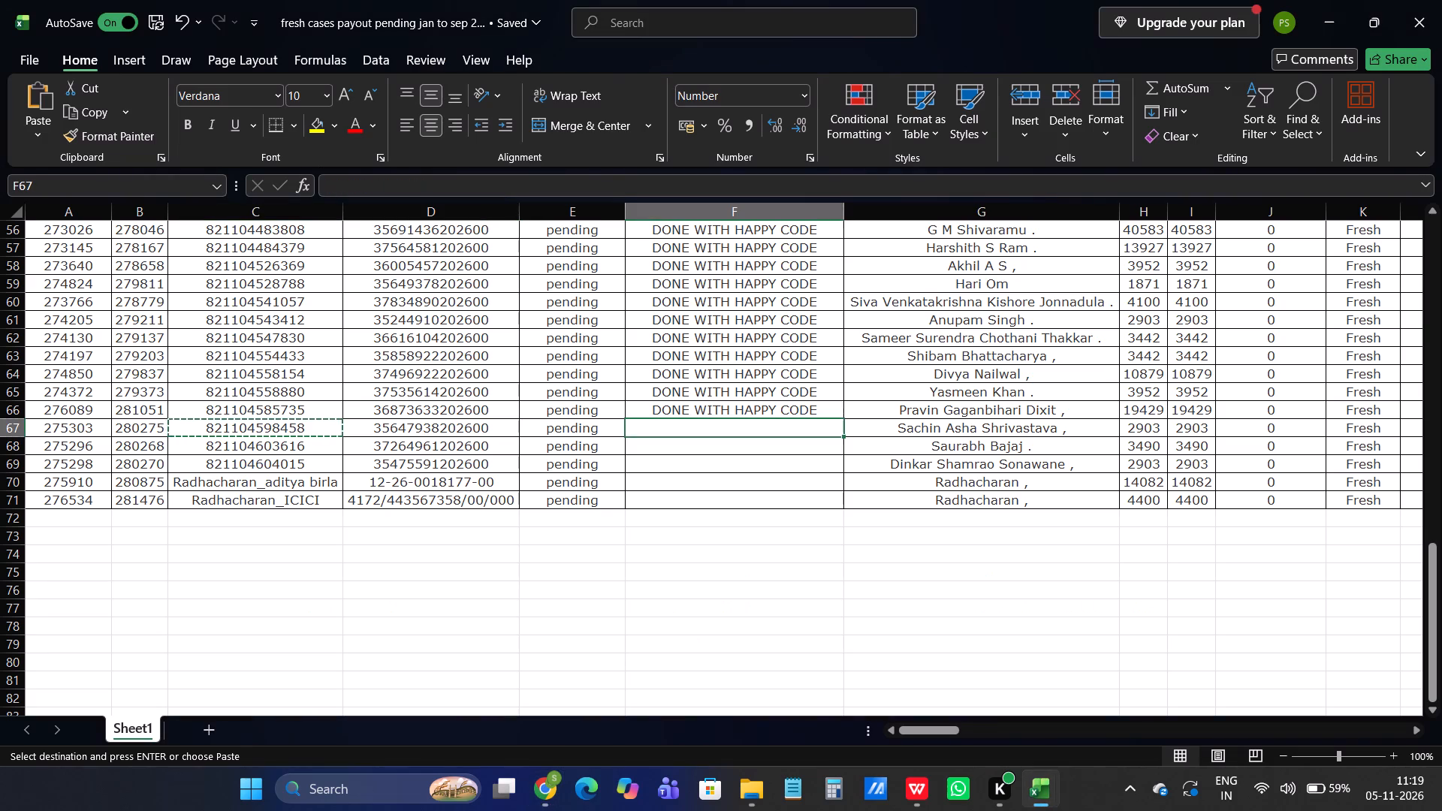
pyautogui.press('d')
pyautogui.press('Return')
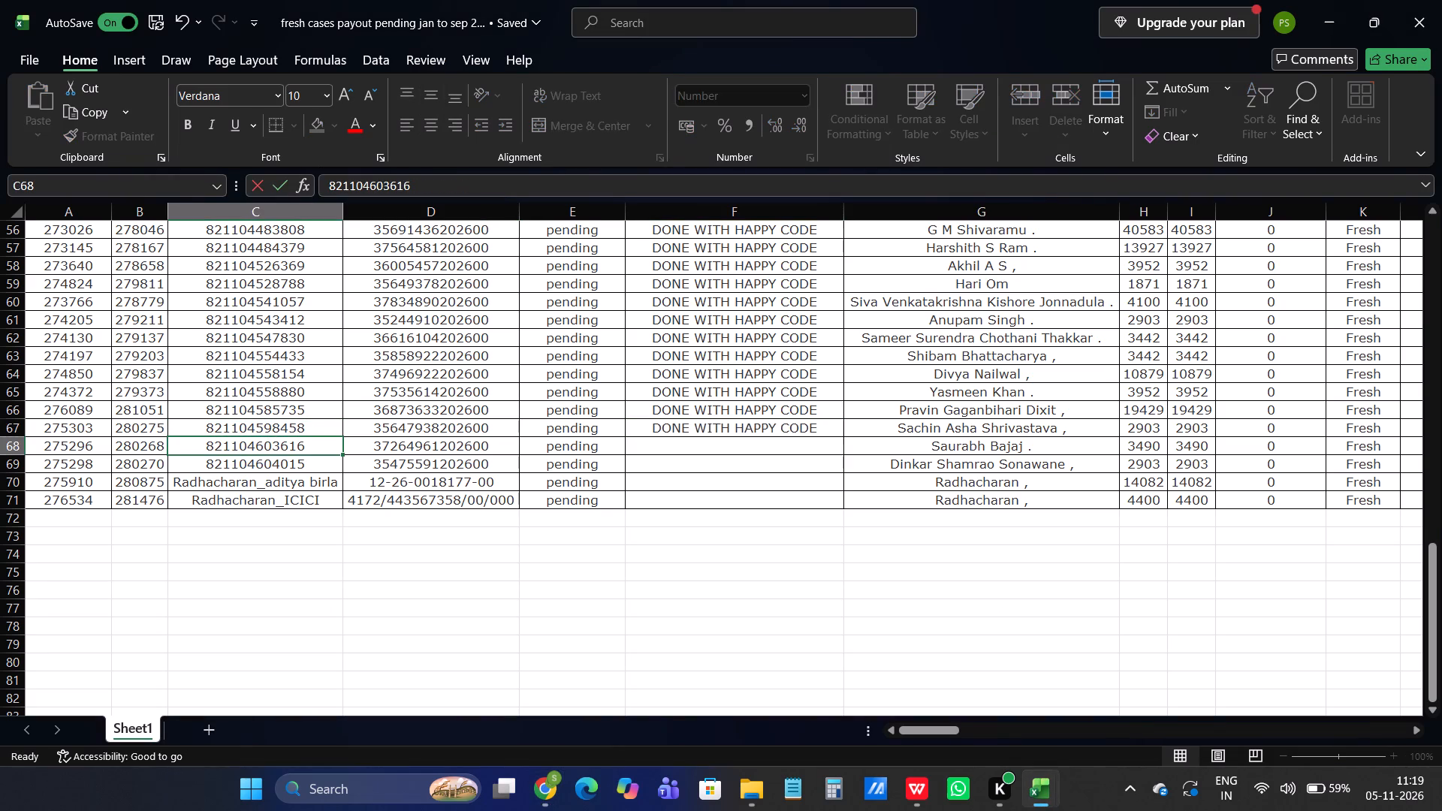
# Copy the APPID from row 68 and search for it by Application ID on the View Application portal, viewing the case's remarks.
pyautogui.hotkey('ctrl', 'c')
pyautogui.hotkey('alt', 'Tab')
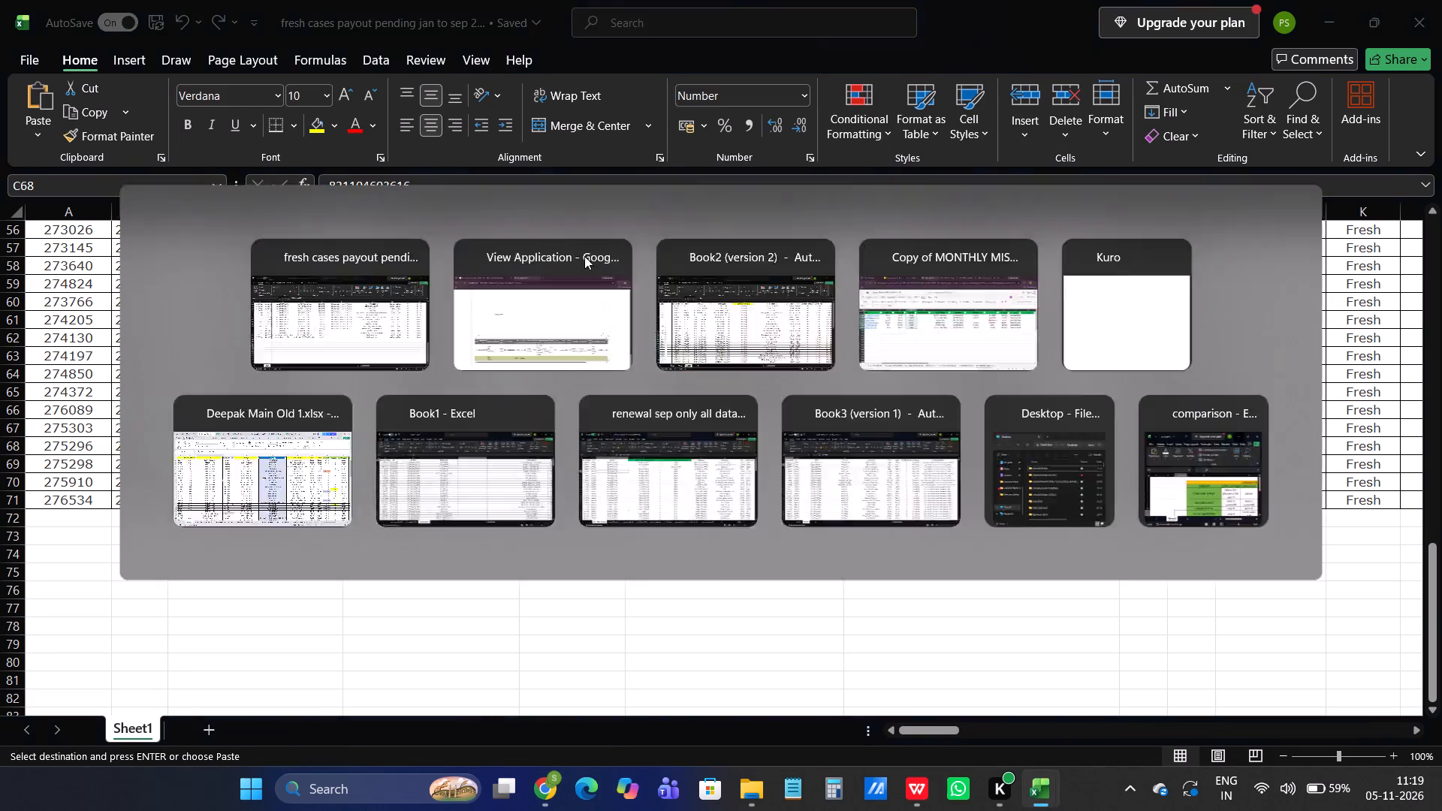
pyautogui.scroll(13, 584, 256)
pyautogui.doubleClick(650, 376)
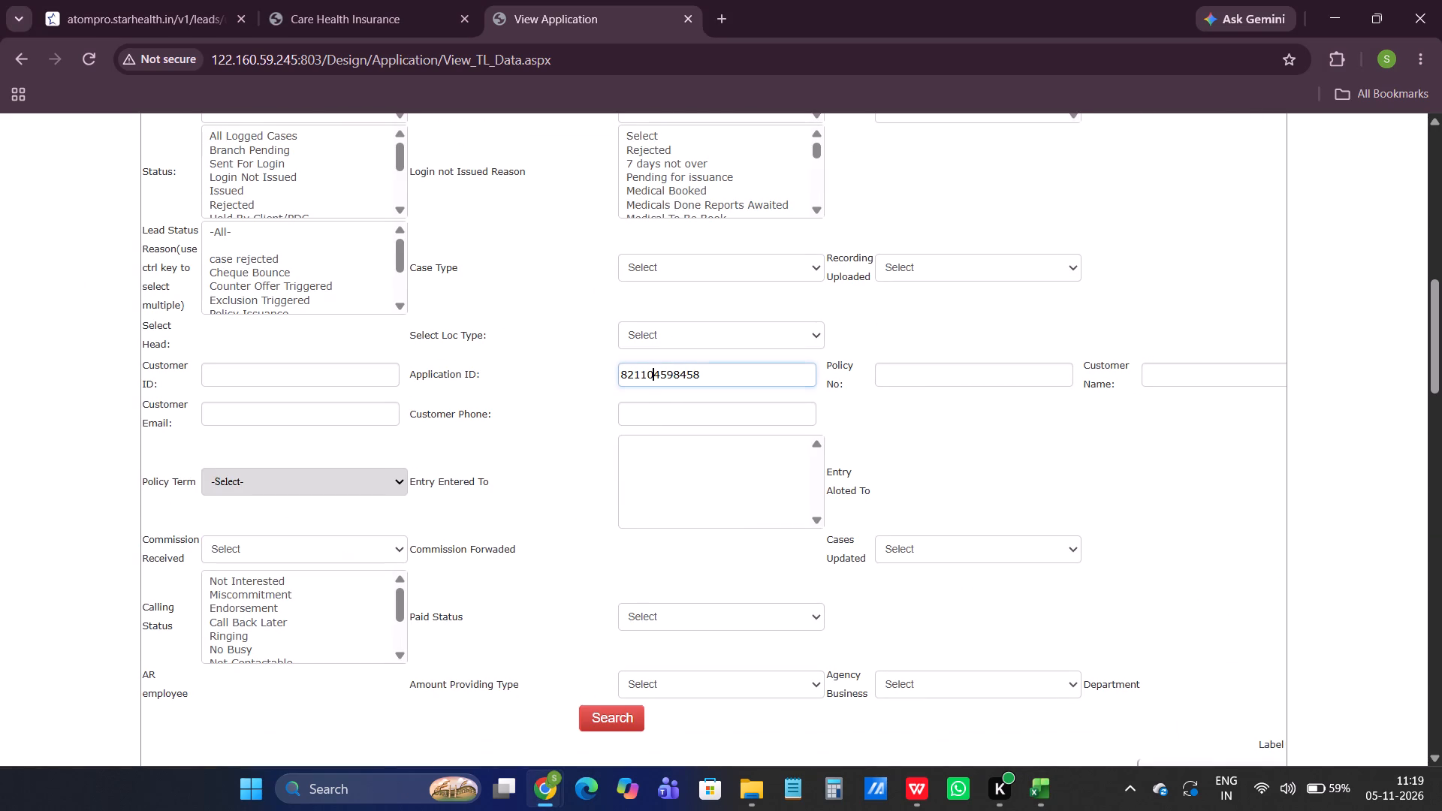
pyautogui.hotkey('ctrl', 'v')
pyautogui.scroll(-2, 578, 384)
pyautogui.click(598, 402)
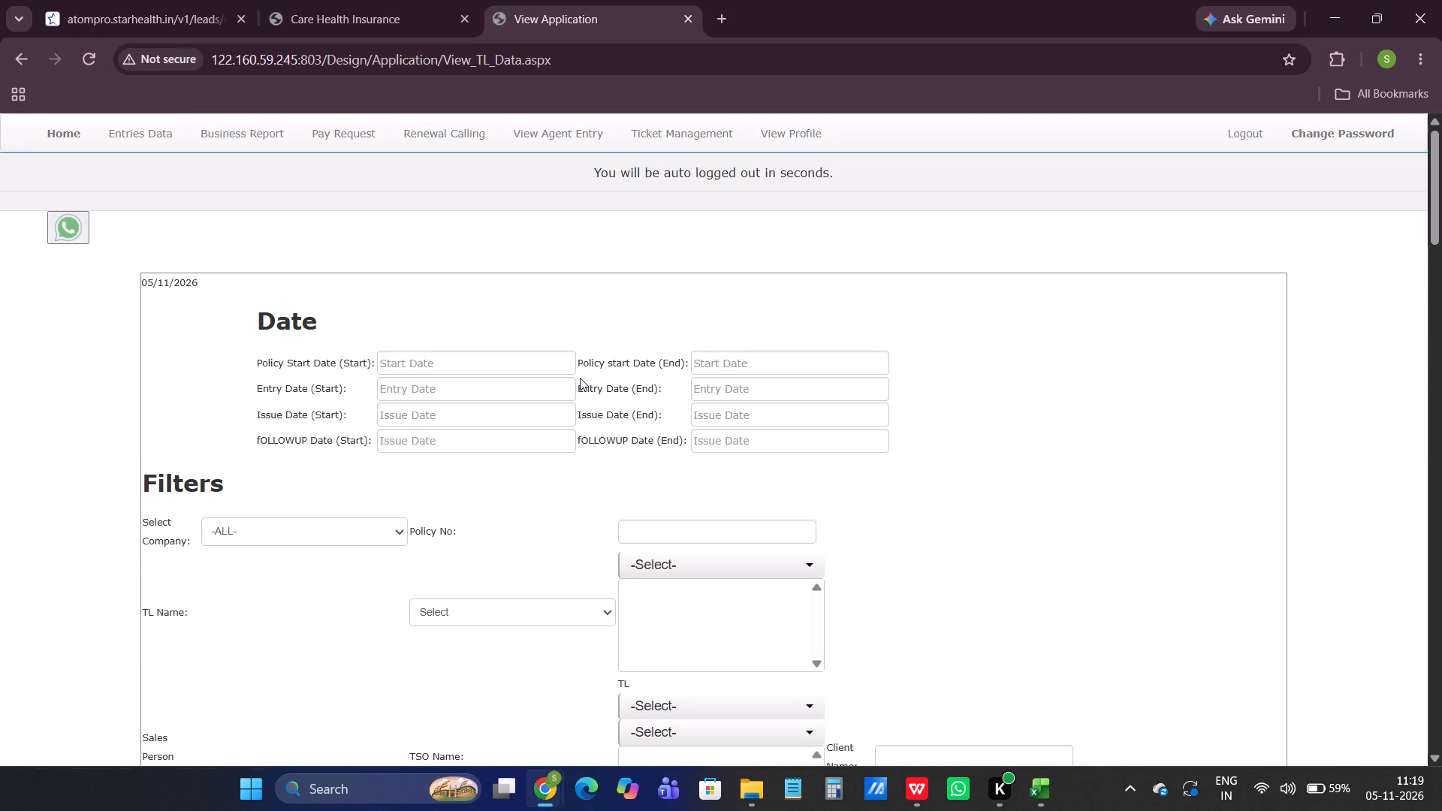
pyautogui.scroll(-20, 563, 378)
pyautogui.scroll(-6, 563, 378)
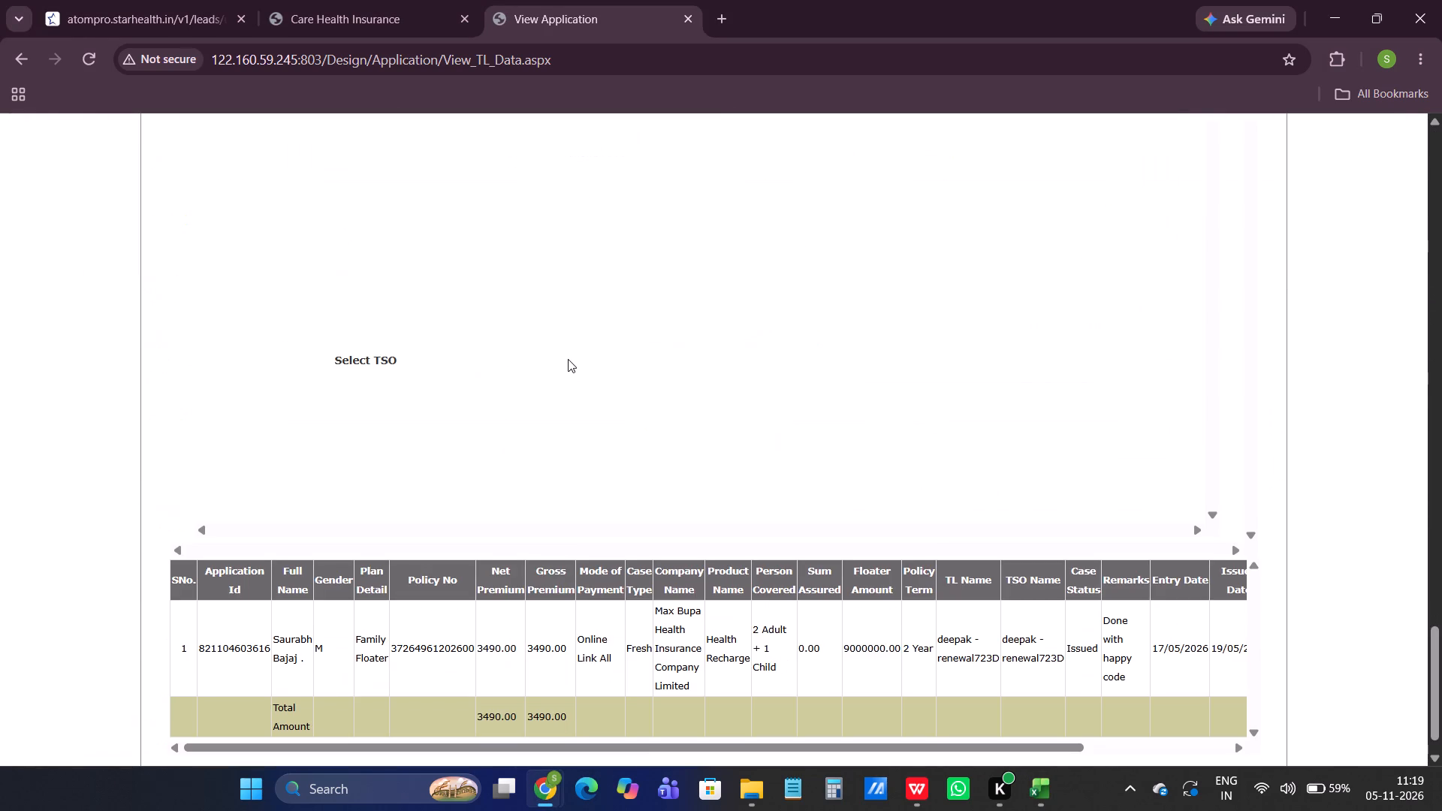
pyautogui.scroll(-2, 568, 359)
# Return to the payout pending workbook and enter "DONE WITH HAPPY CODE" under remarks on portal in row 68.
pyautogui.hotkey('alt', 'Tab')
pyautogui.press('Tab')
pyautogui.press('Tab')
pyautogui.press('Tab')
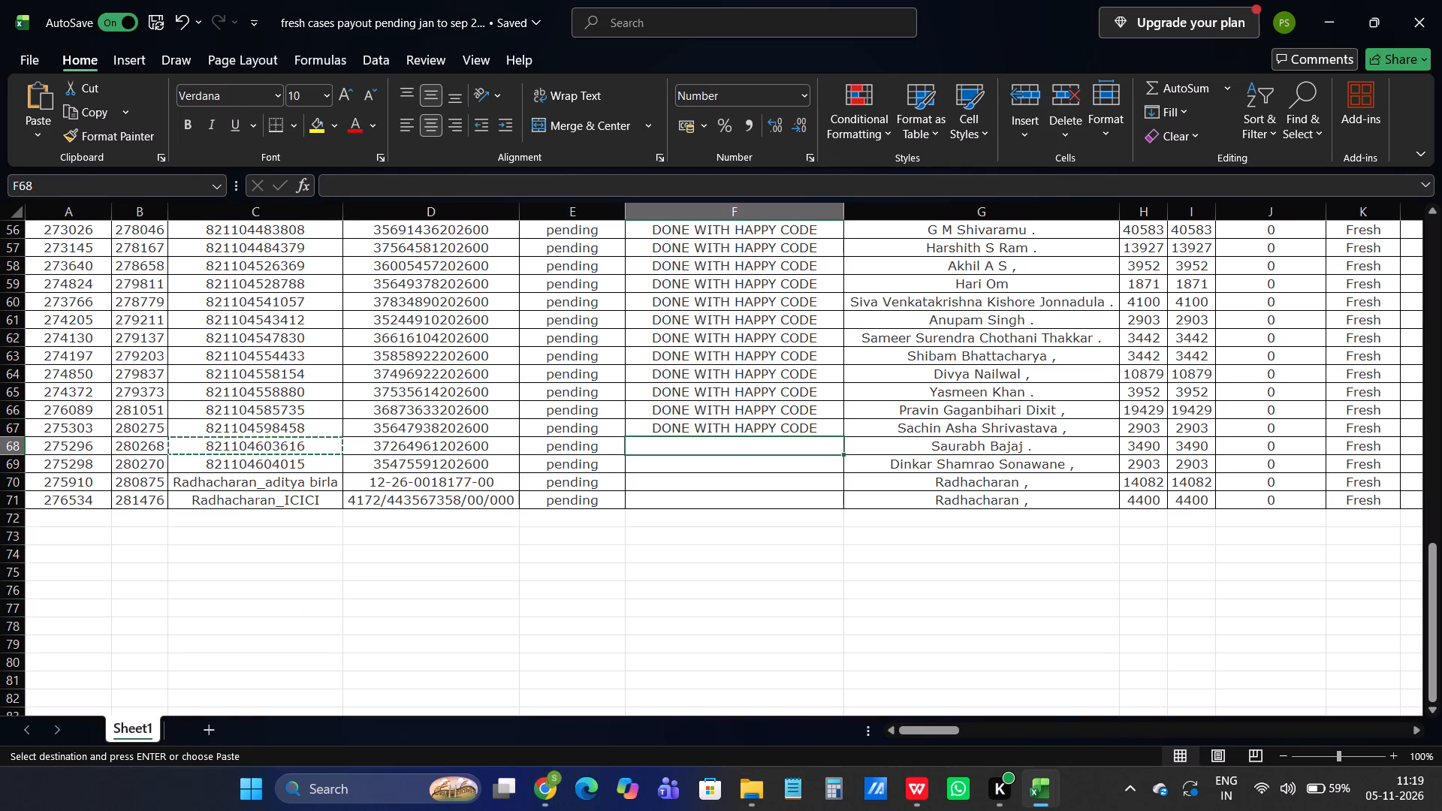
pyautogui.press('d')
pyautogui.press('Return')
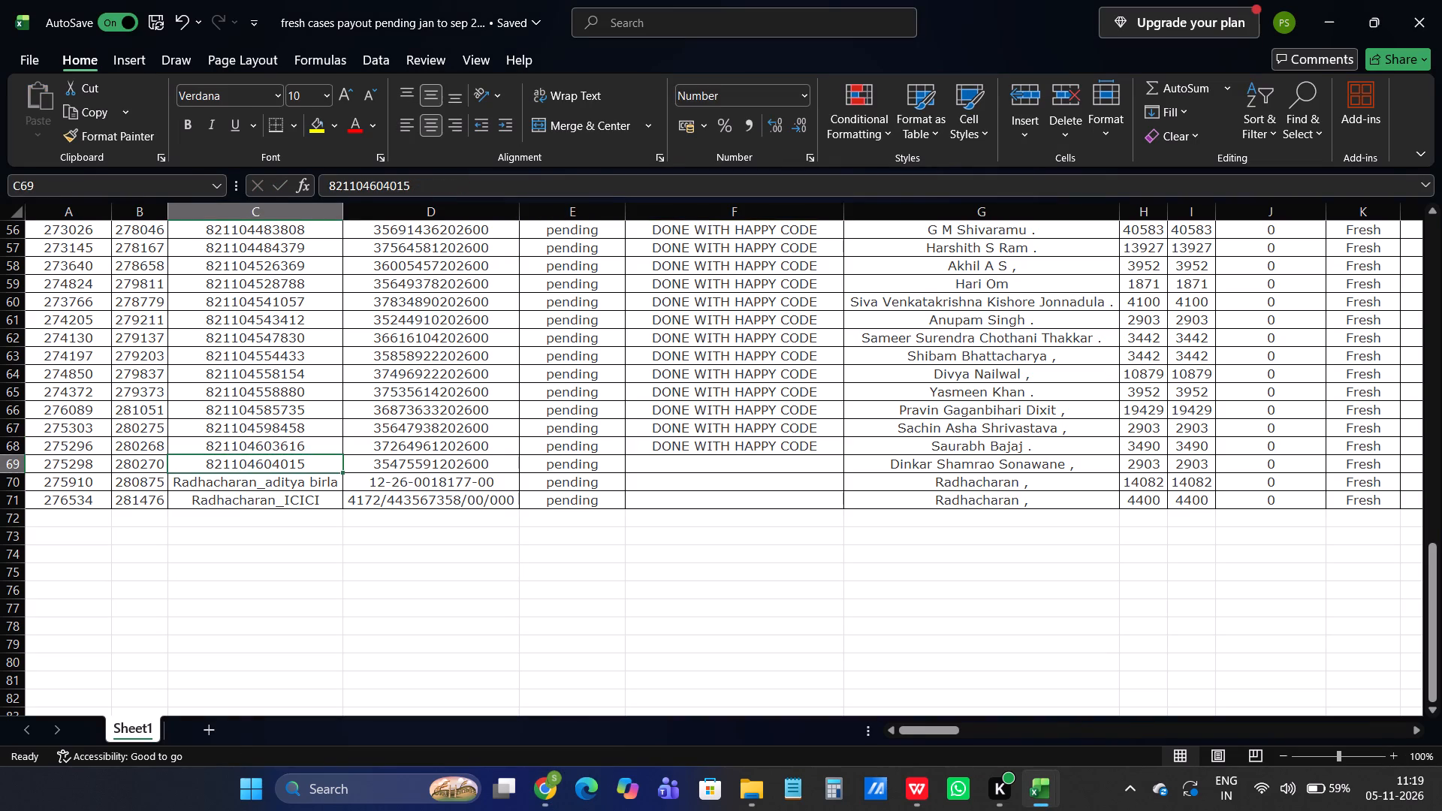
# Copy the APPID from row 69 and search for it by Application ID on the View Application portal, viewing the case's remarks.
pyautogui.hotkey('ctrl', 'c')
pyautogui.hotkey('alt', 'Tab')
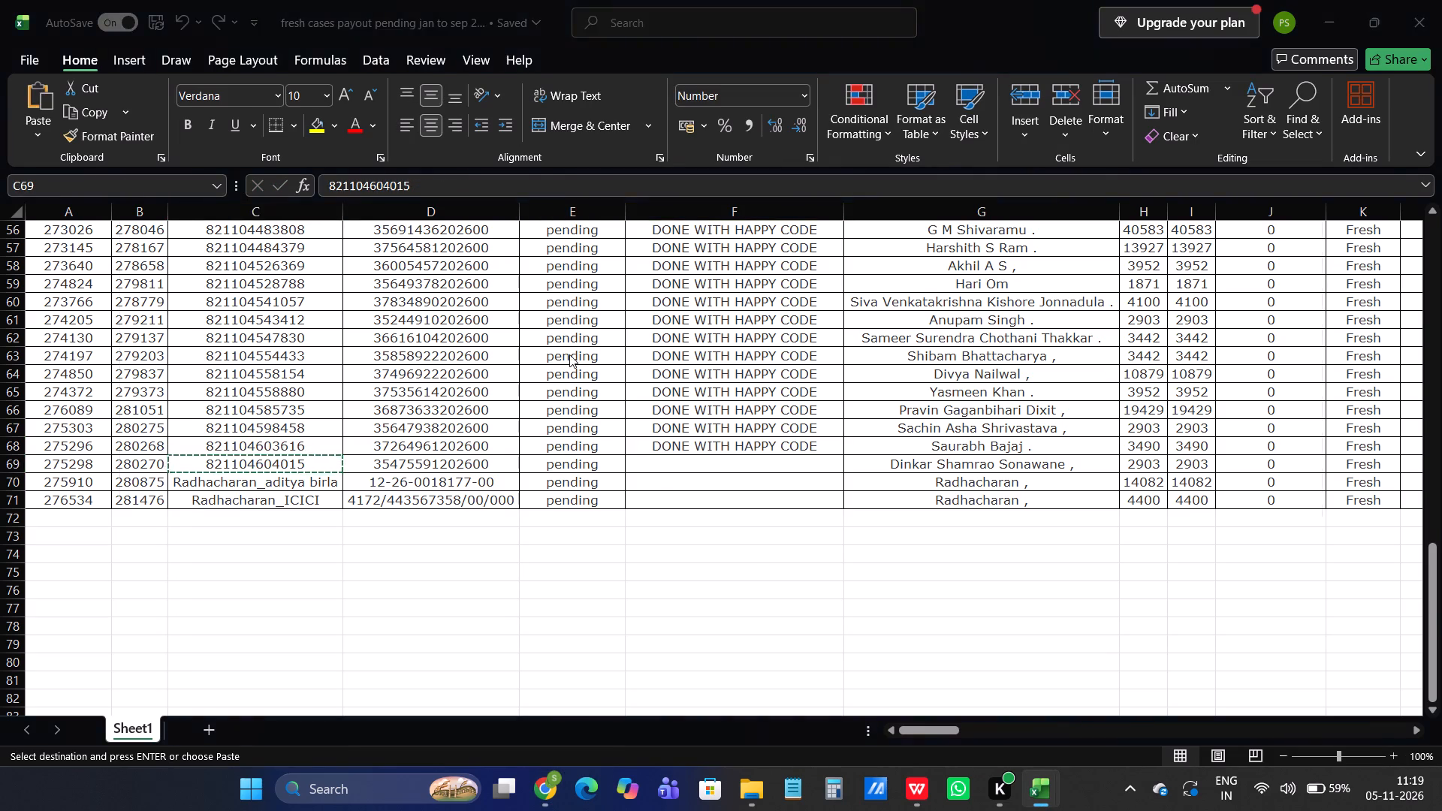
pyautogui.scroll(13, 569, 354)
pyautogui.doubleClick(638, 366)
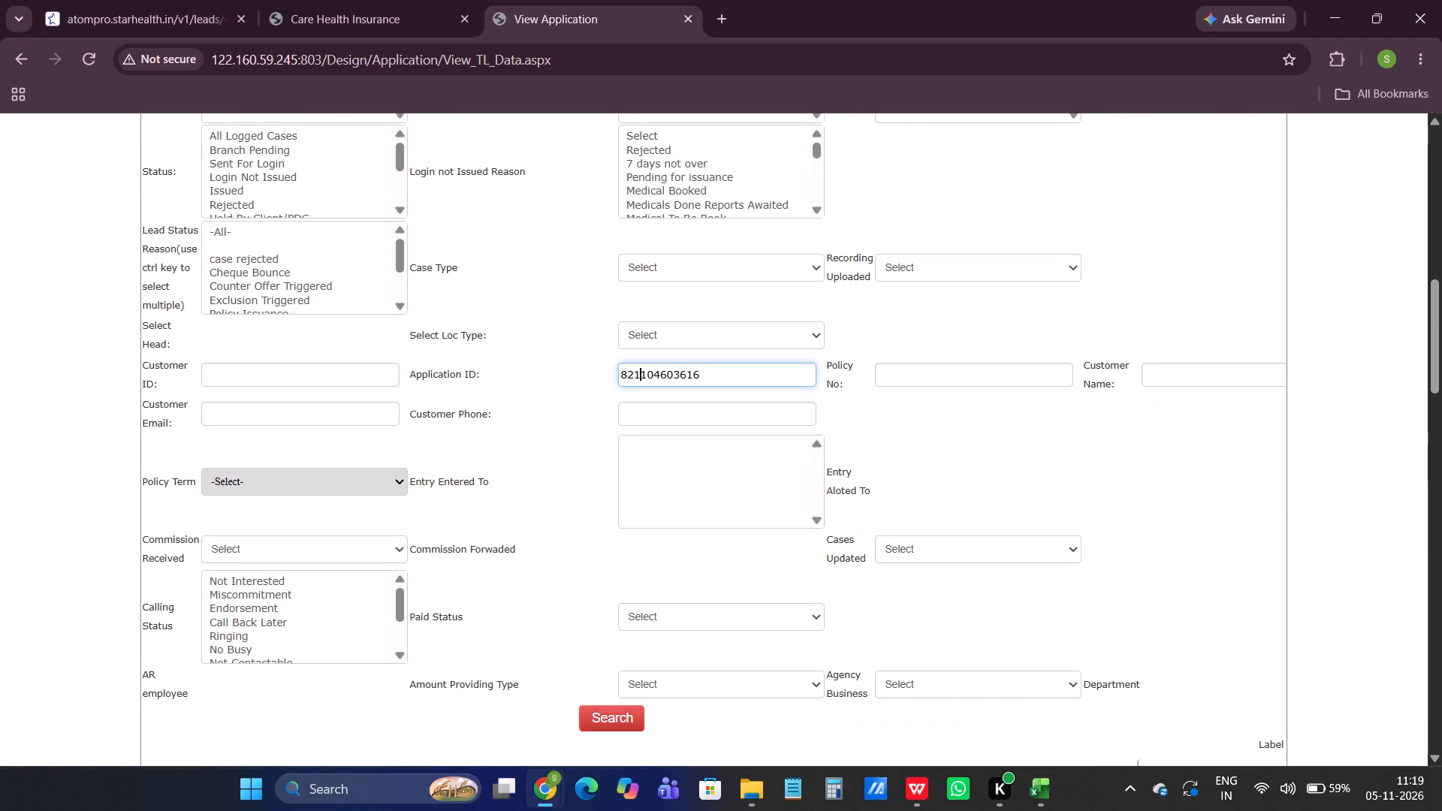
pyautogui.hotkey('ctrl', 'v')
pyautogui.scroll(-1, 571, 382)
pyautogui.click(594, 550)
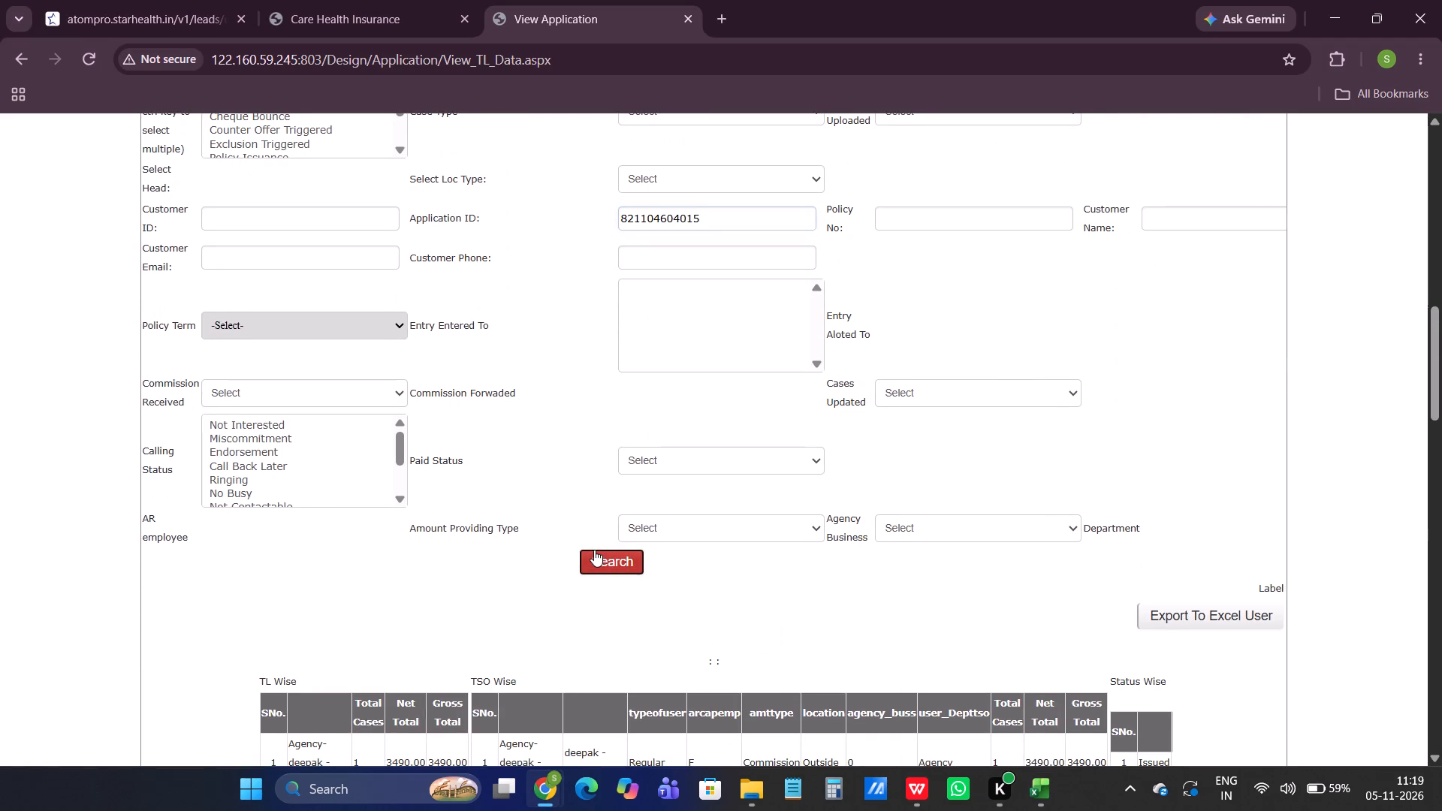
pyautogui.scroll(-20, 560, 439)
pyautogui.scroll(-13, 560, 439)
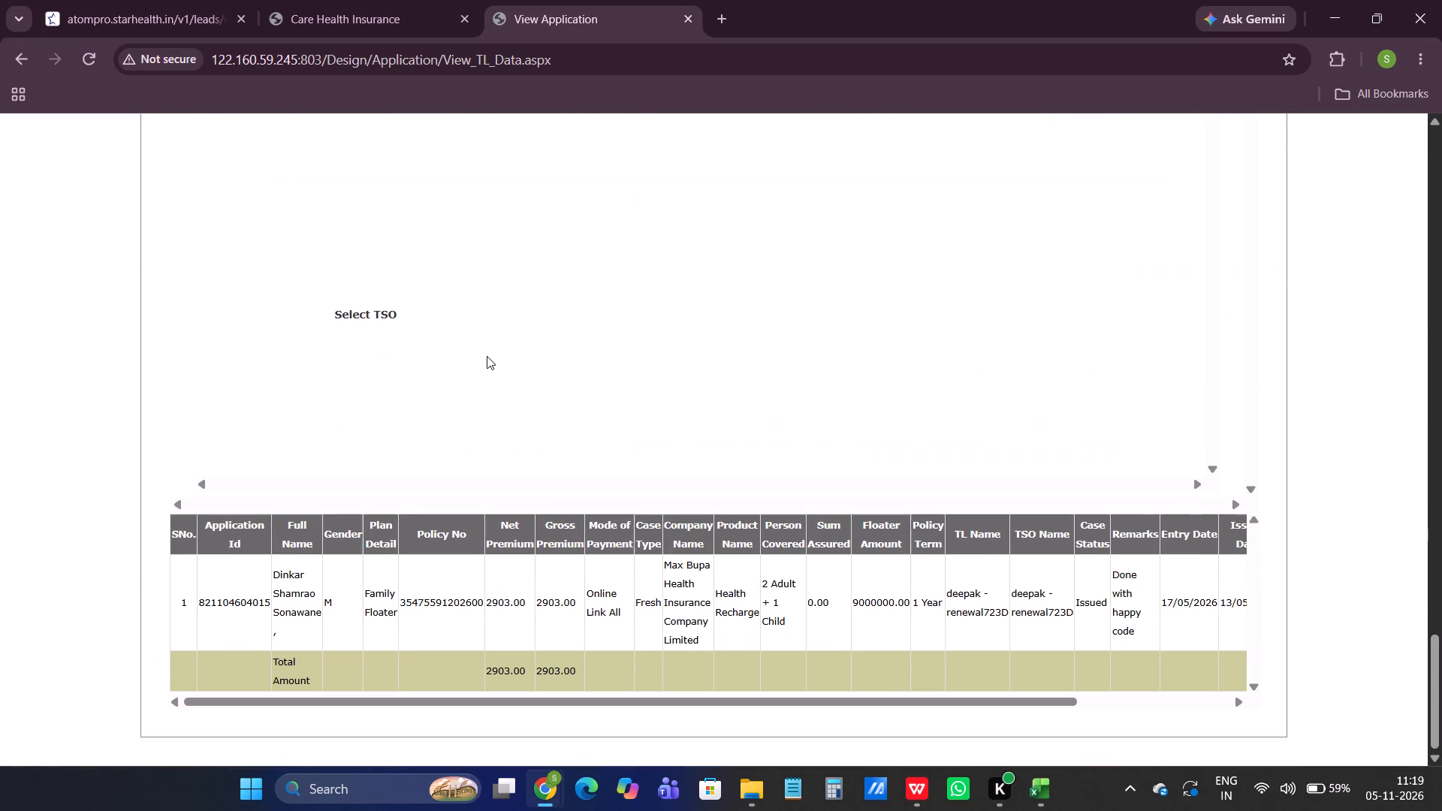
# Return to the payout pending workbook and enter "DONE WITH HAPPY CODE" under remarks on portal in row 69.
pyautogui.hotkey('alt', 'Tab')
pyautogui.press('Tab')
pyautogui.press('Tab')
pyautogui.press('Tab')
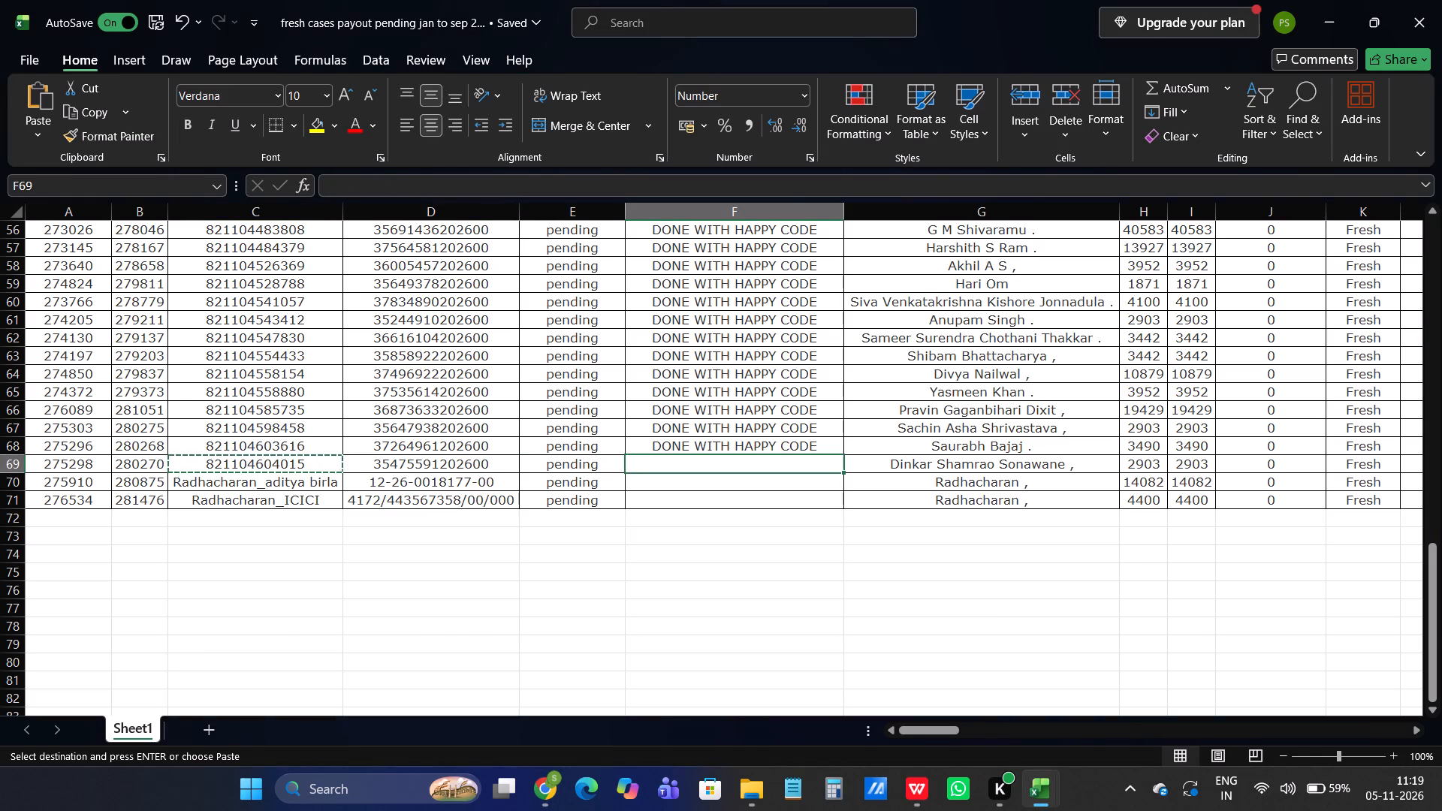
pyautogui.press('d')
pyautogui.press('Return')
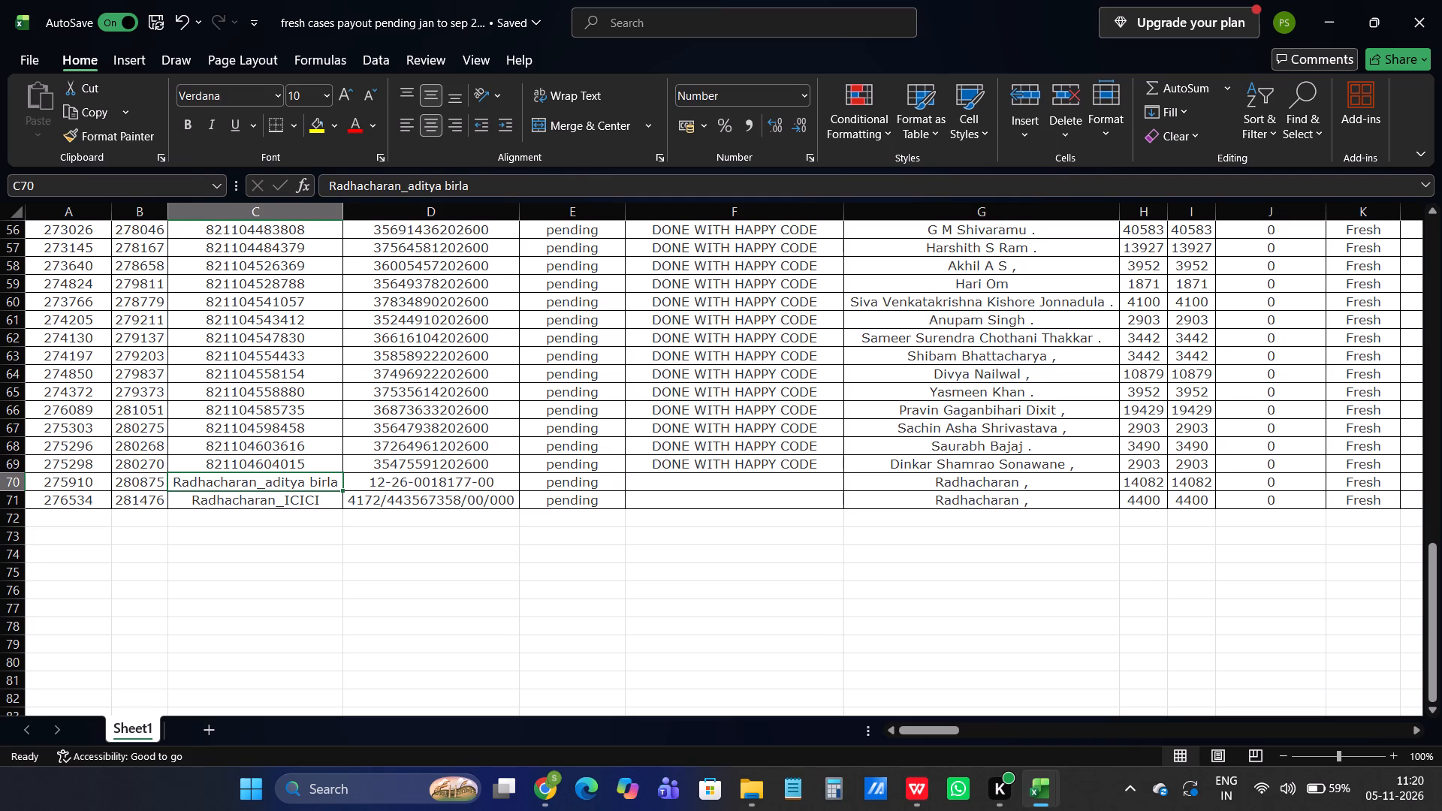
# Copy the APPID from row 70 and search for it by Application ID on the View Application portal, viewing the case's remarks.
pyautogui.hotkey('ctrl', 'c')
pyautogui.hotkey('alt', 'Tab')
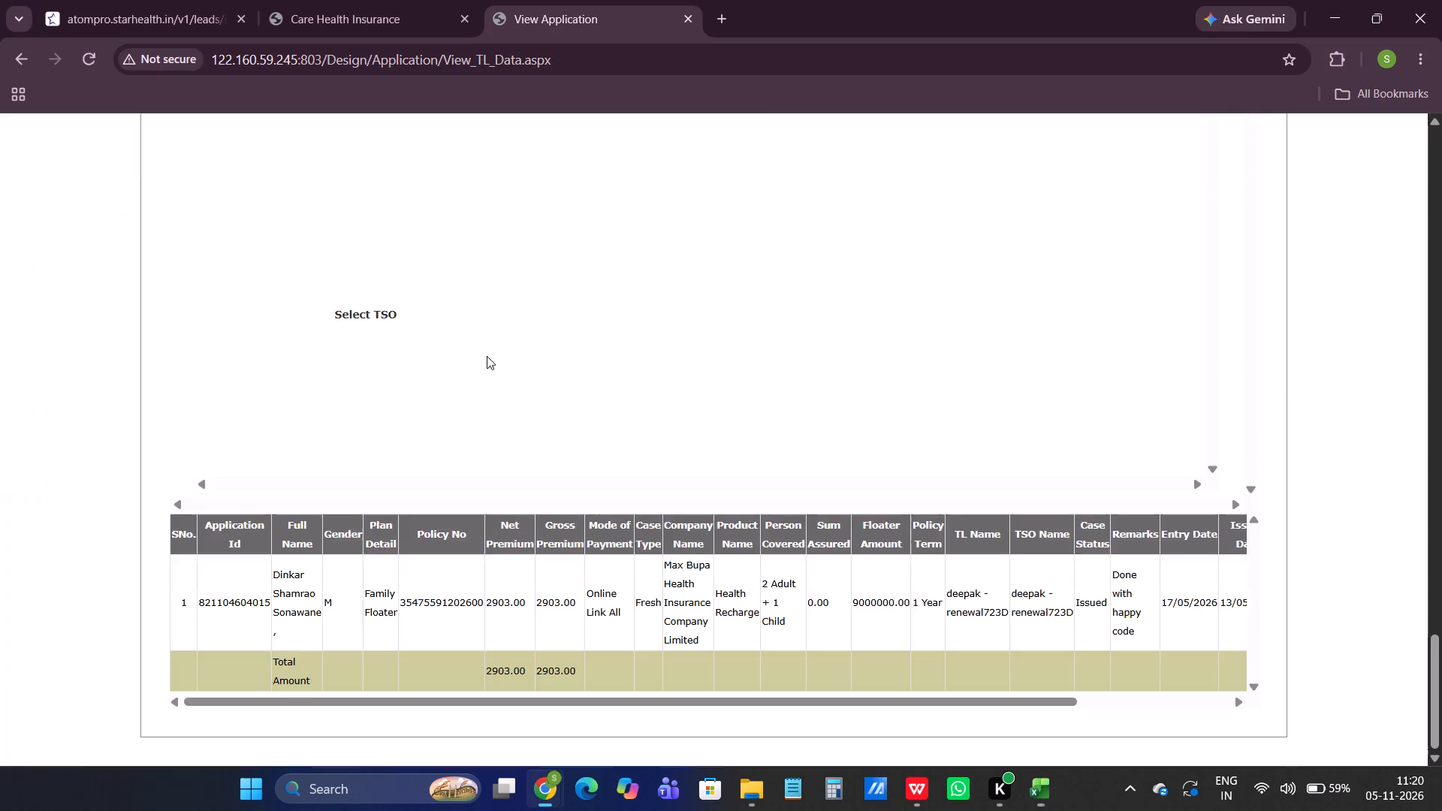
pyautogui.scroll(12, 487, 356)
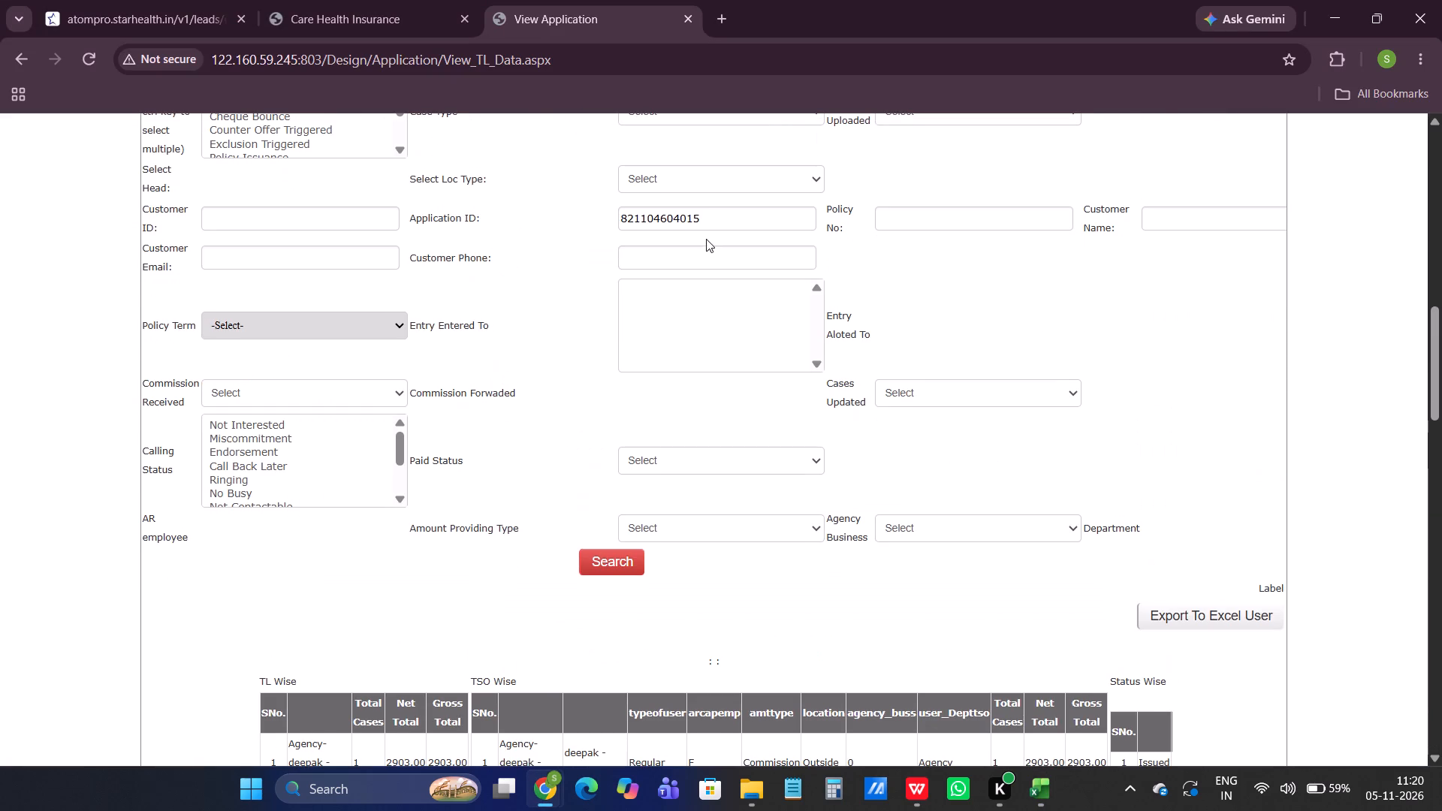
pyautogui.doubleClick(704, 220)
pyautogui.hotkey('ctrl', 'v')
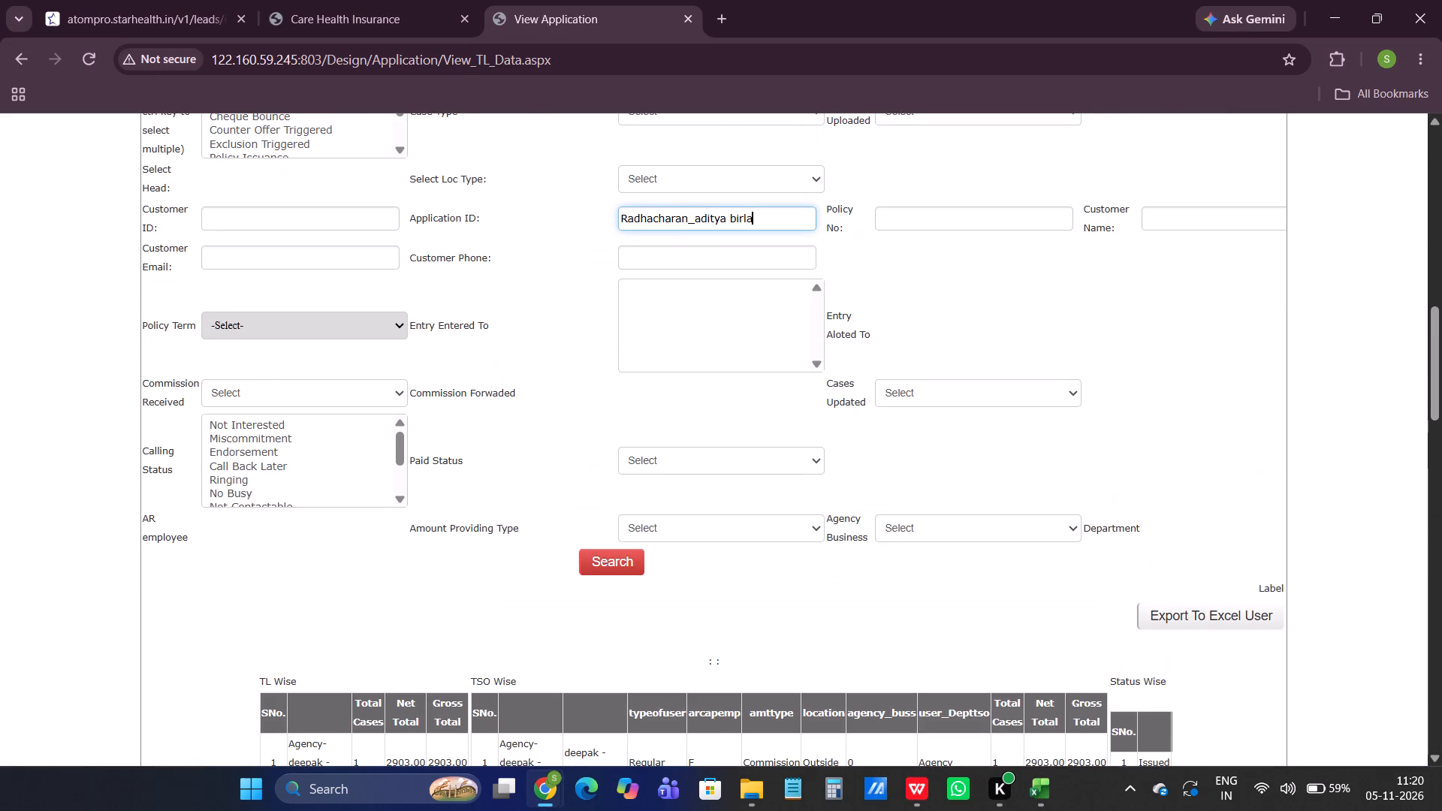
pyautogui.click(612, 562)
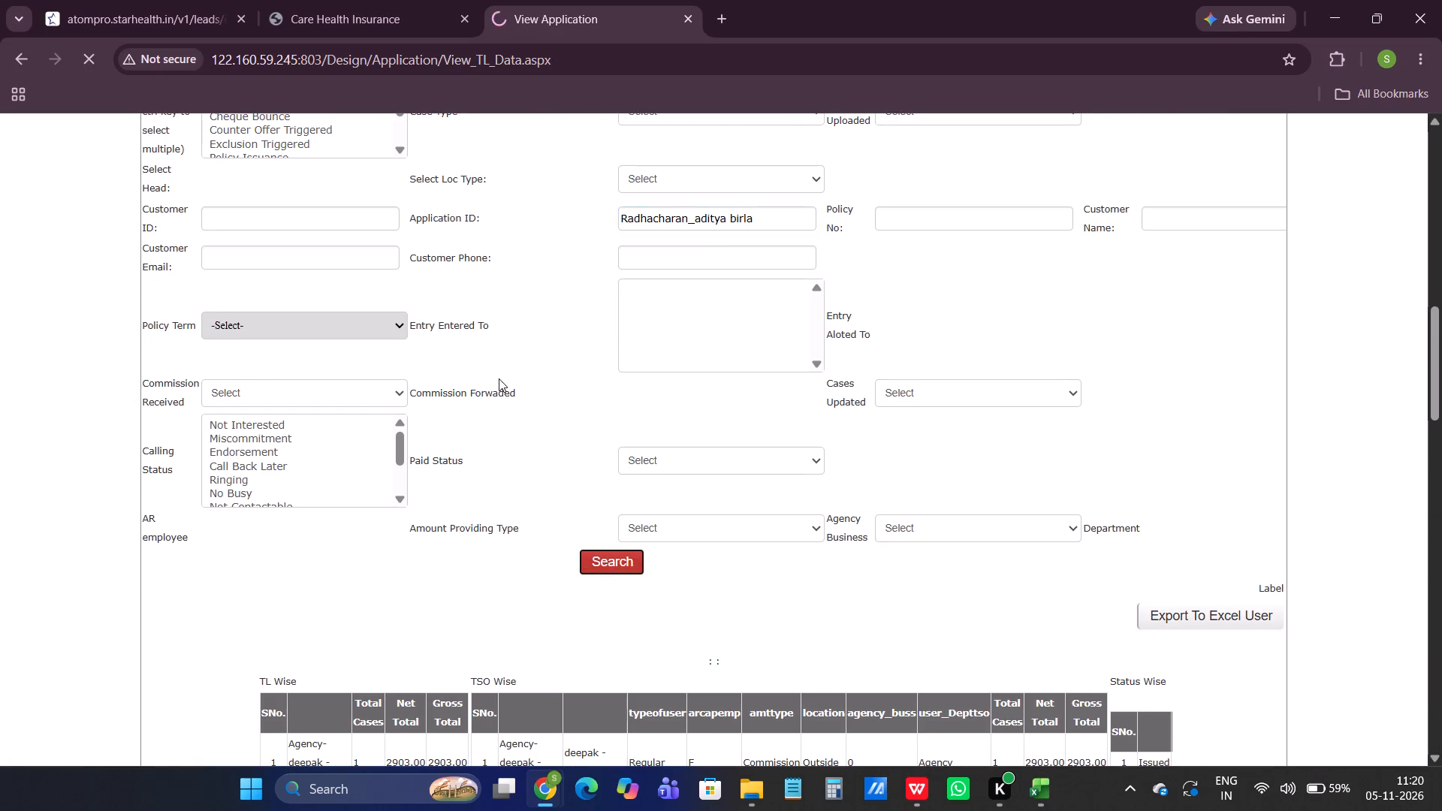
pyautogui.scroll(-20, 499, 378)
pyautogui.scroll(-6, 499, 378)
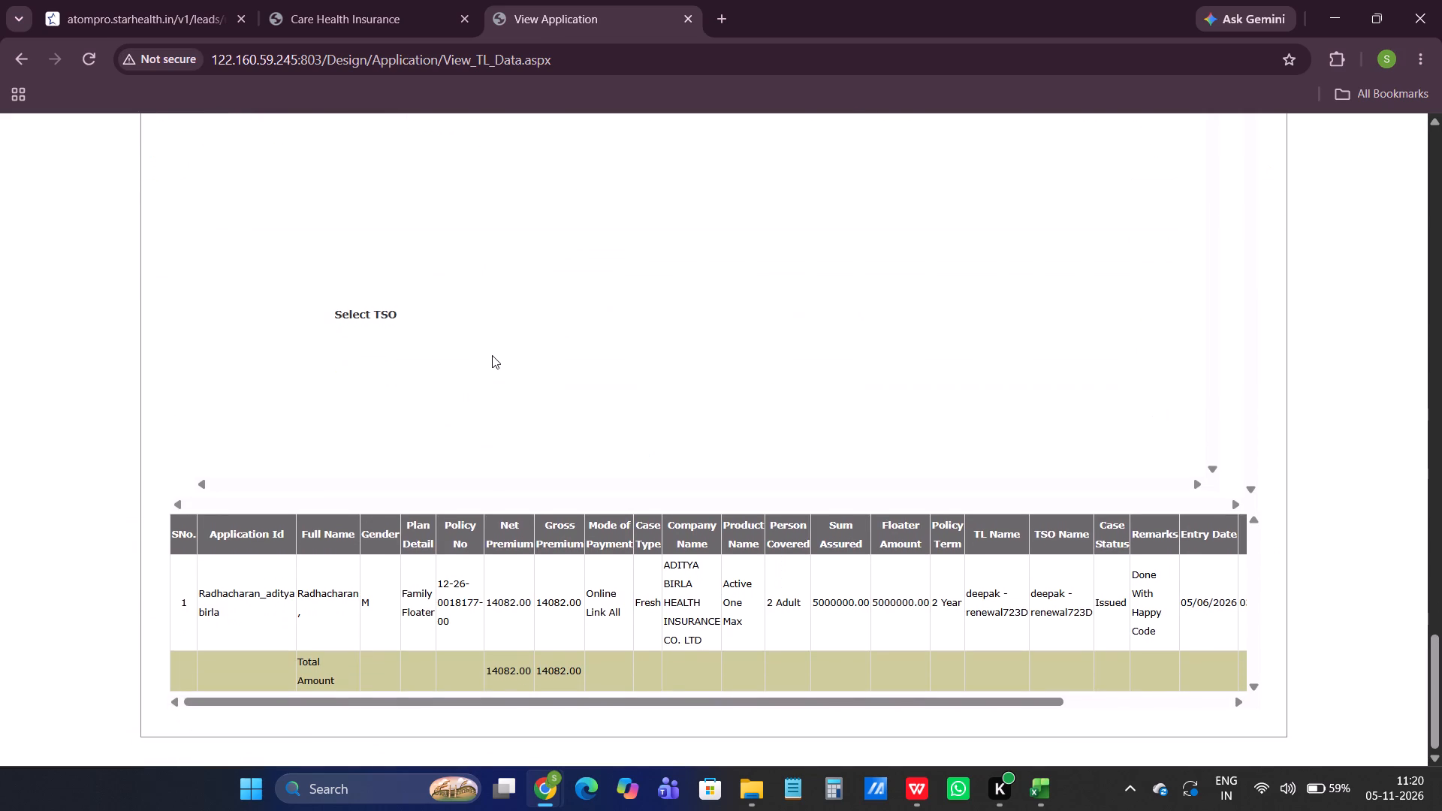
# Return to the payout pending workbook and enter "DONE WITH HAPPY CODE" under remarks on portal in row 70.
pyautogui.hotkey('alt', 'Tab')
pyautogui.press('Tab')
pyautogui.press('Tab')
pyautogui.press('Tab')
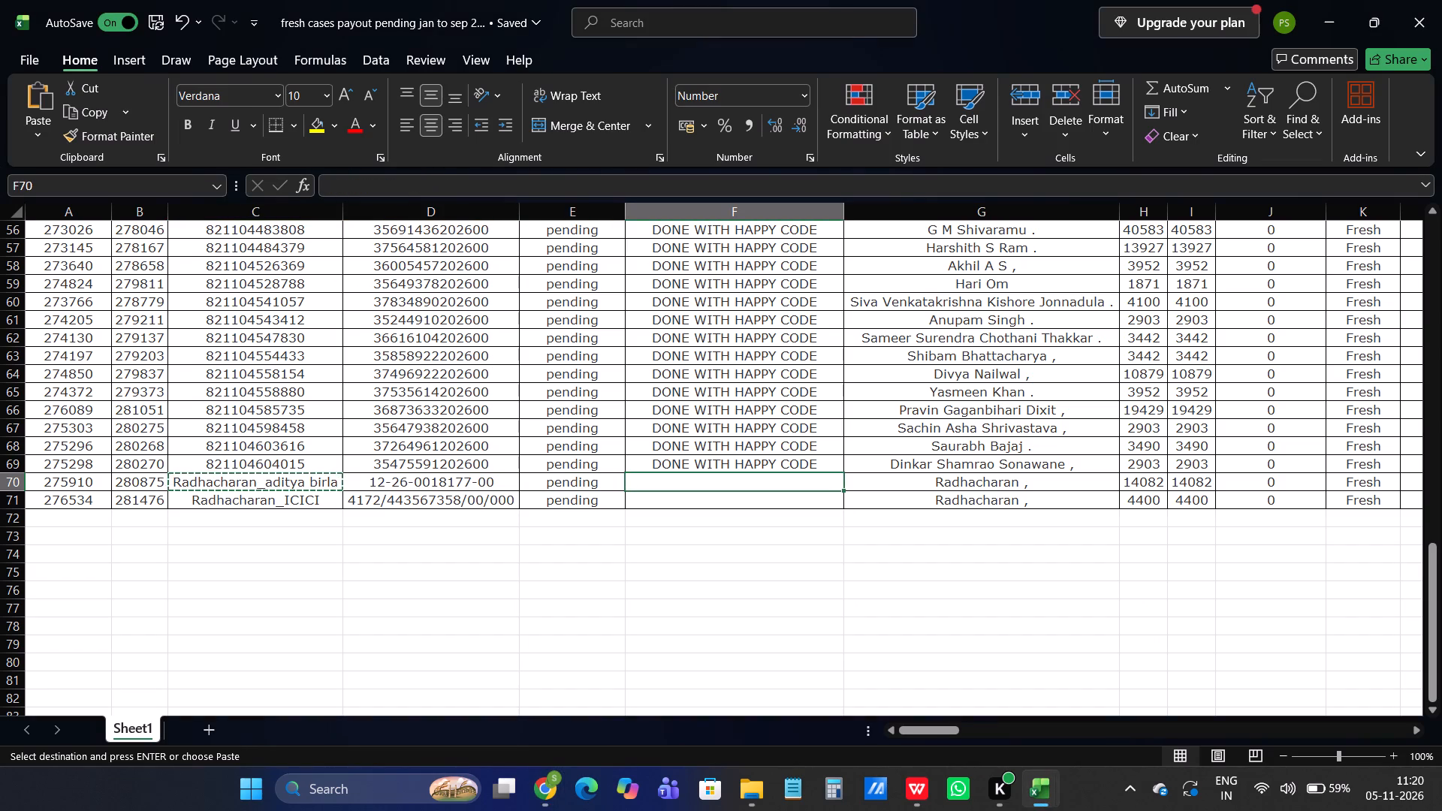
pyautogui.press('d')
pyautogui.press('Return')
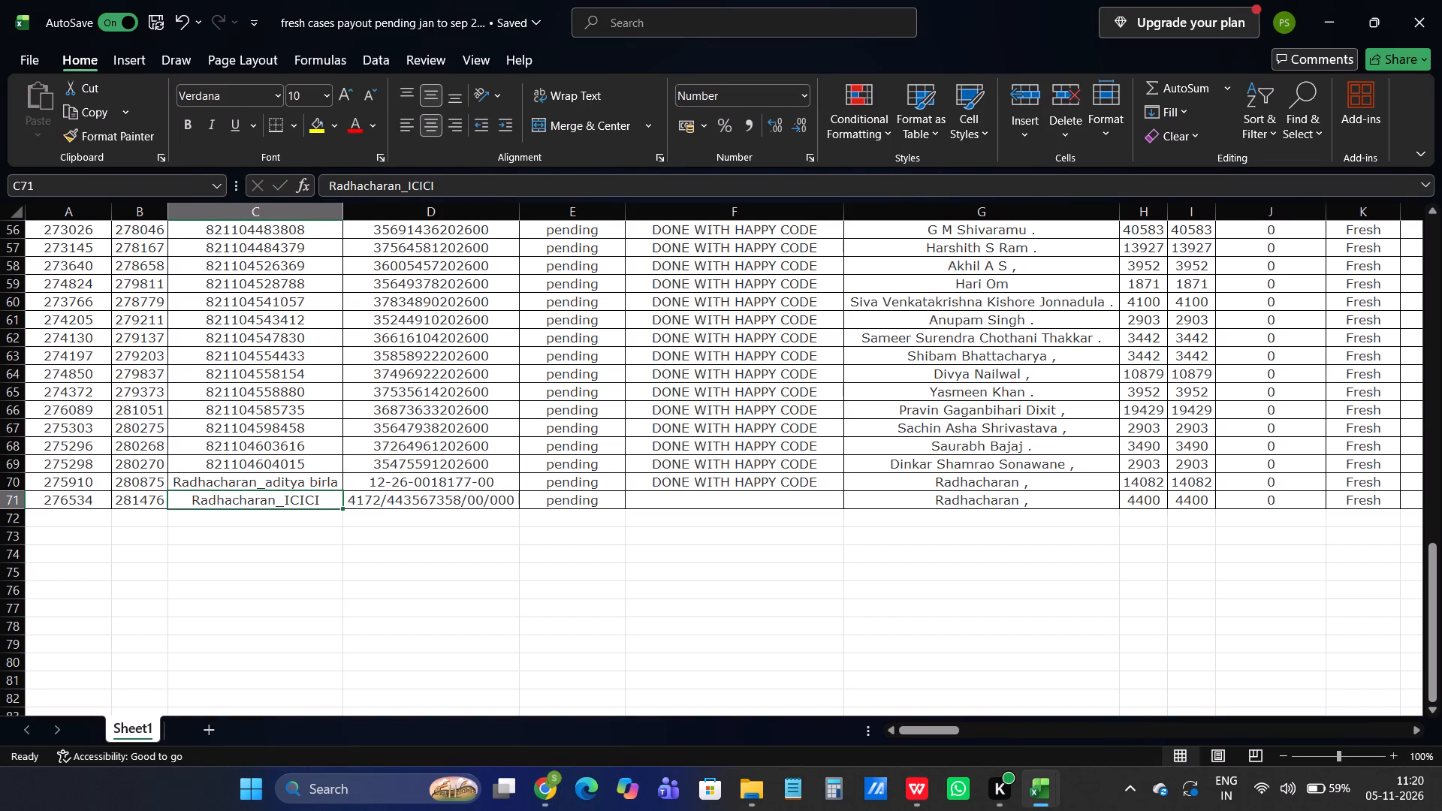
# Copy the APPID from row 71 and search for it by Application ID on the View Application portal, viewing the case's remarks.
pyautogui.hotkey('ctrl', 'c')
pyautogui.hotkey('alt', 'Tab')
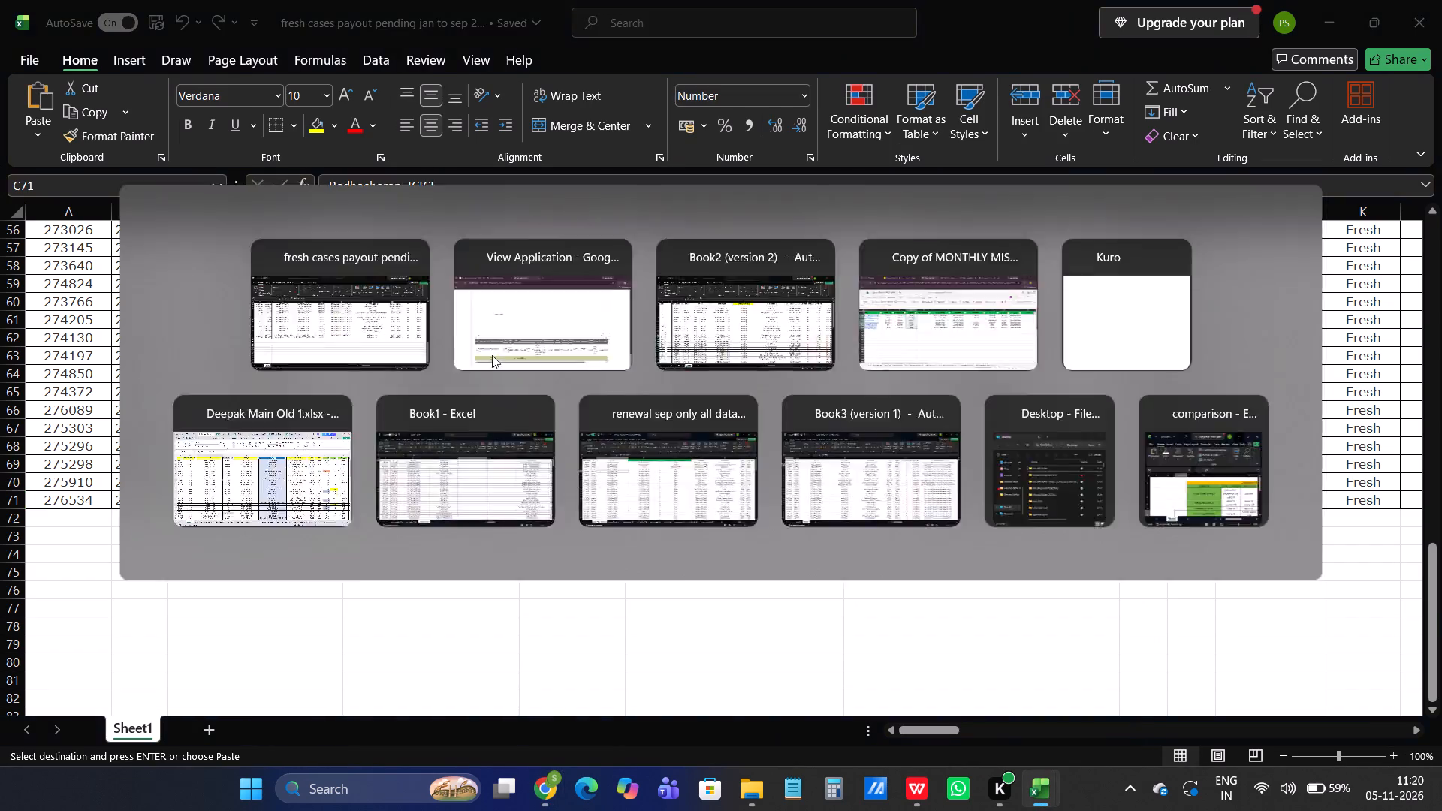
pyautogui.scroll(11, 519, 372)
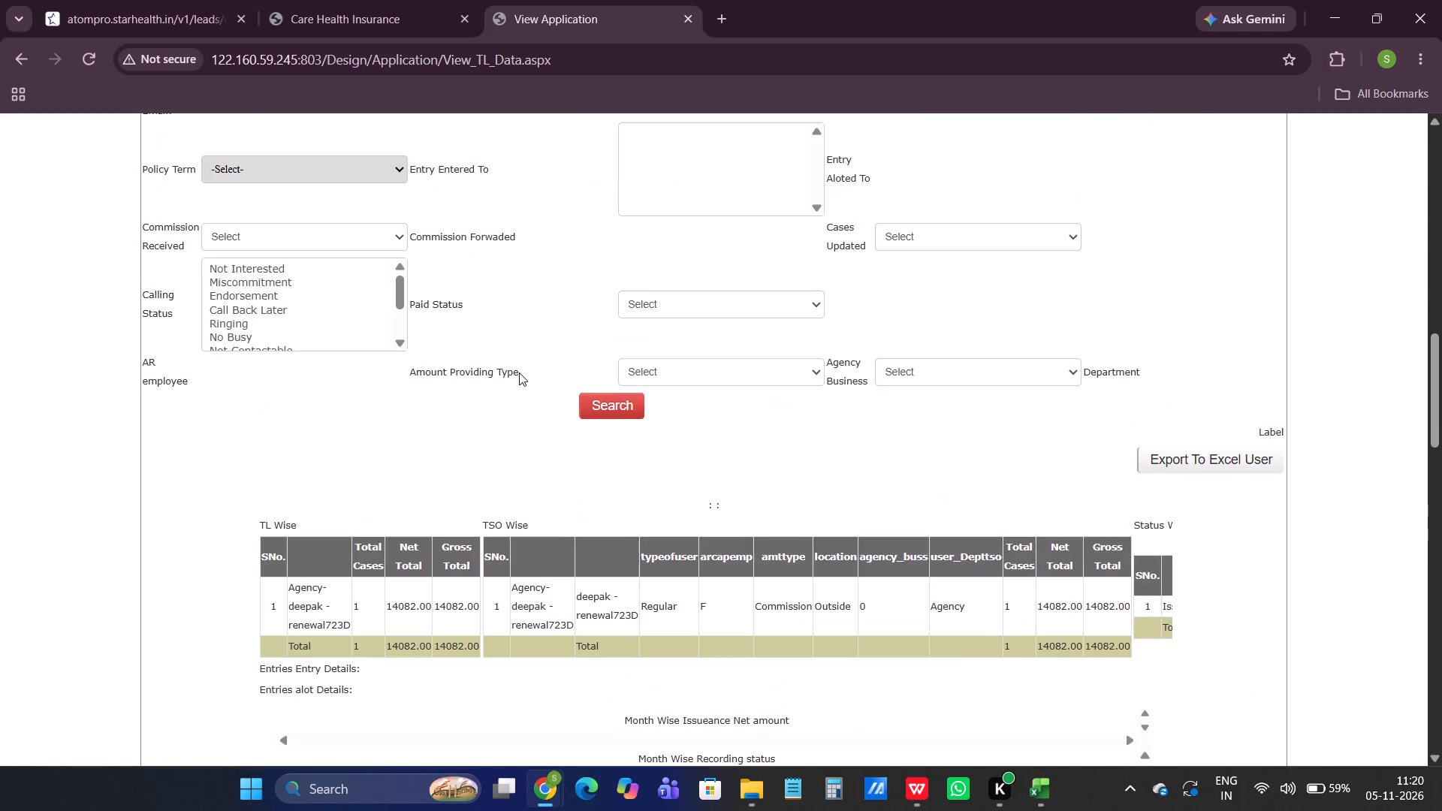
pyautogui.scroll(2, 519, 372)
pyautogui.moveTo(761, 372); pyautogui.dragTo(608, 339)
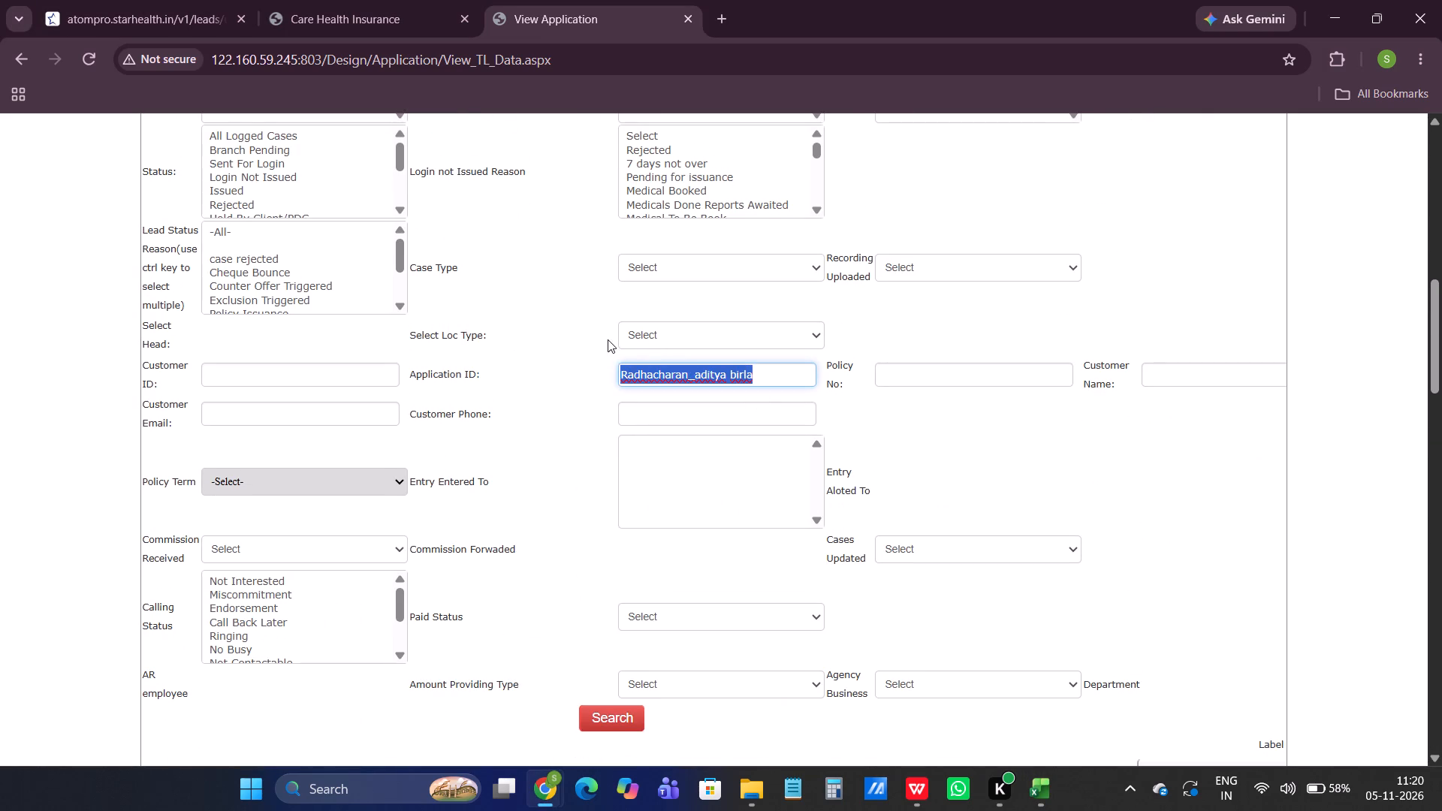
pyautogui.moveTo(608, 339); pyautogui.dragTo(596, 342)
pyautogui.hotkey('ctrl', 'v')
pyautogui.click(596, 724)
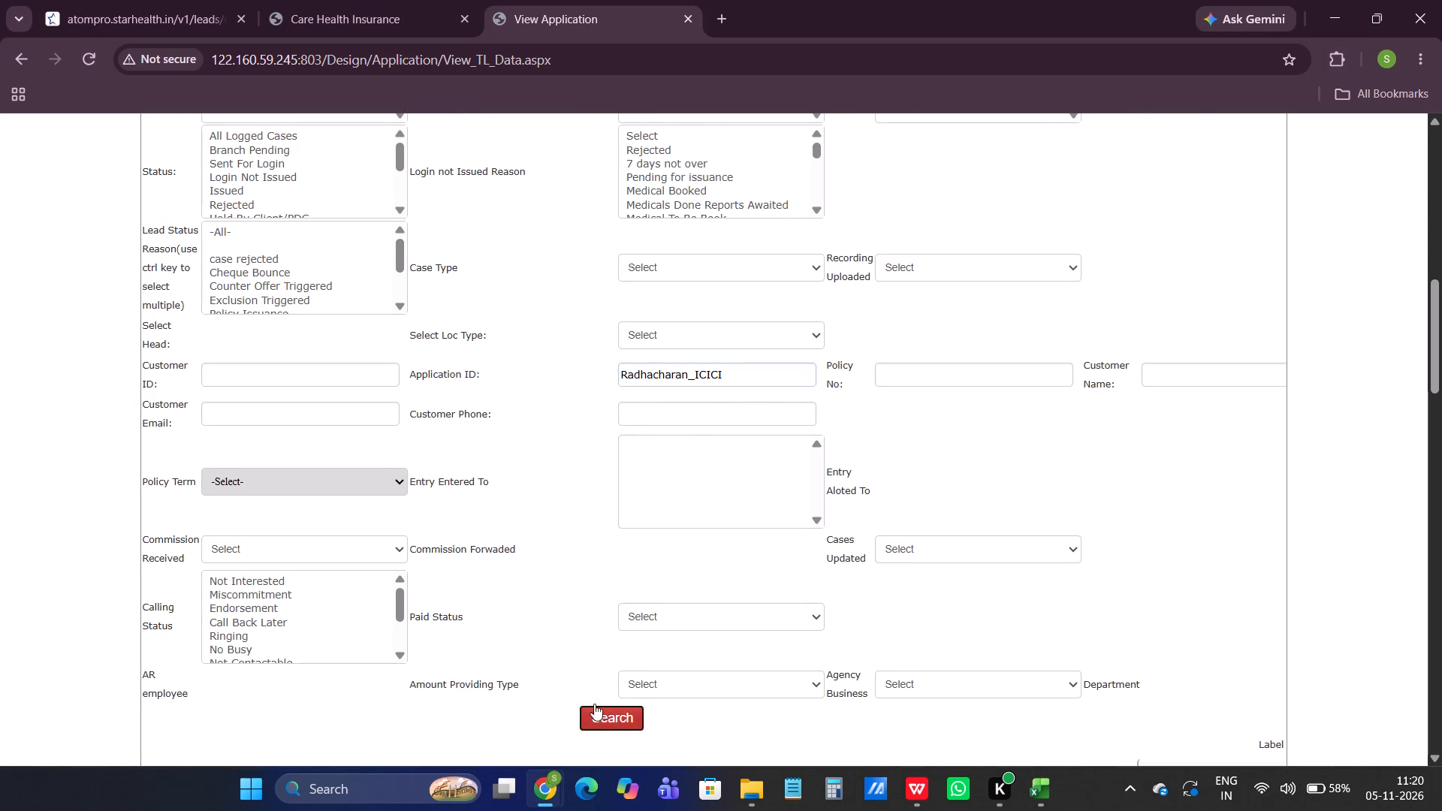
pyautogui.scroll(-20, 530, 417)
pyautogui.scroll(-12, 530, 417)
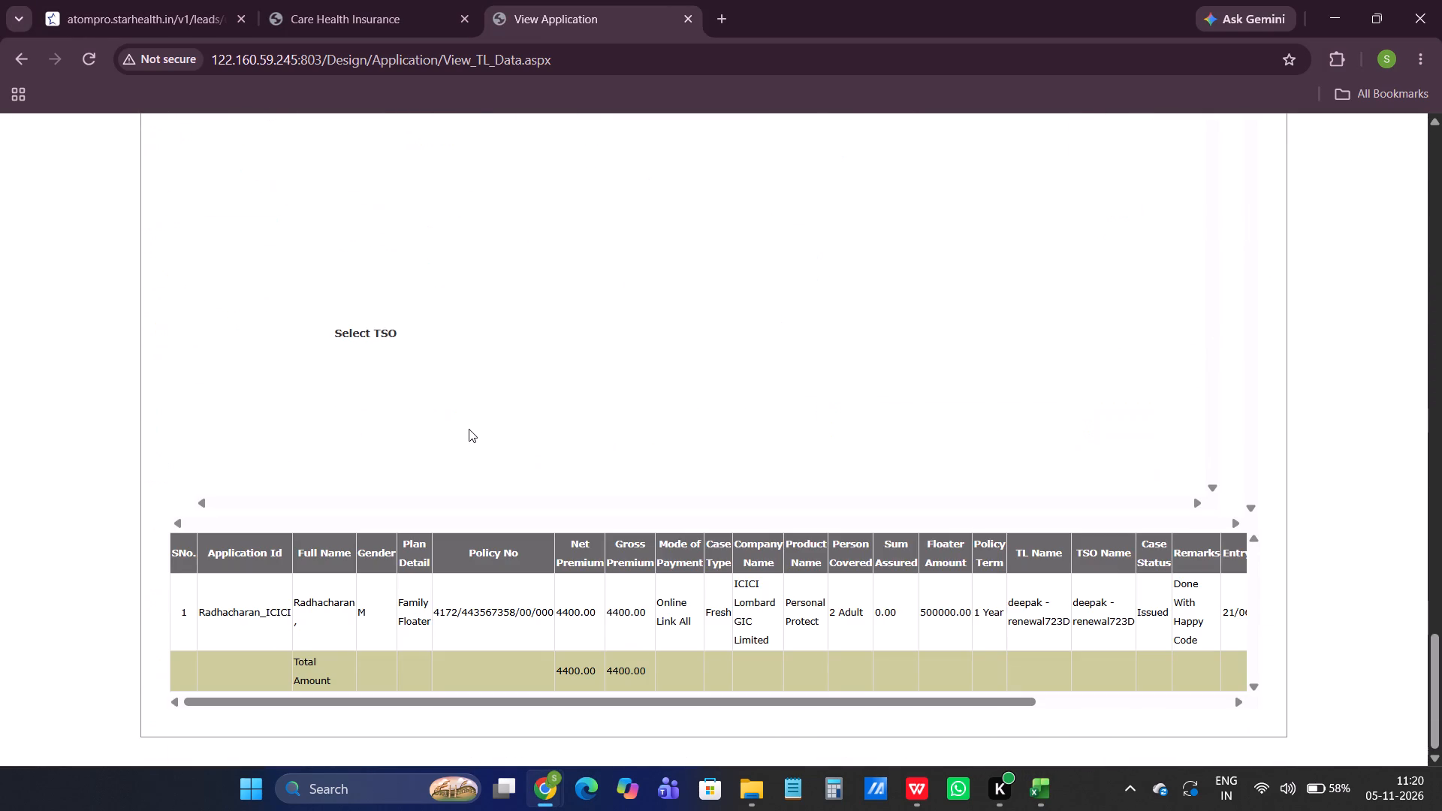
# Return to the payout pending workbook and enter "DONE WITH HAPPY CODE" under remarks on portal in row 71.
pyautogui.hotkey('alt', 'Tab')
pyautogui.press('Tab')
pyautogui.press('Tab')
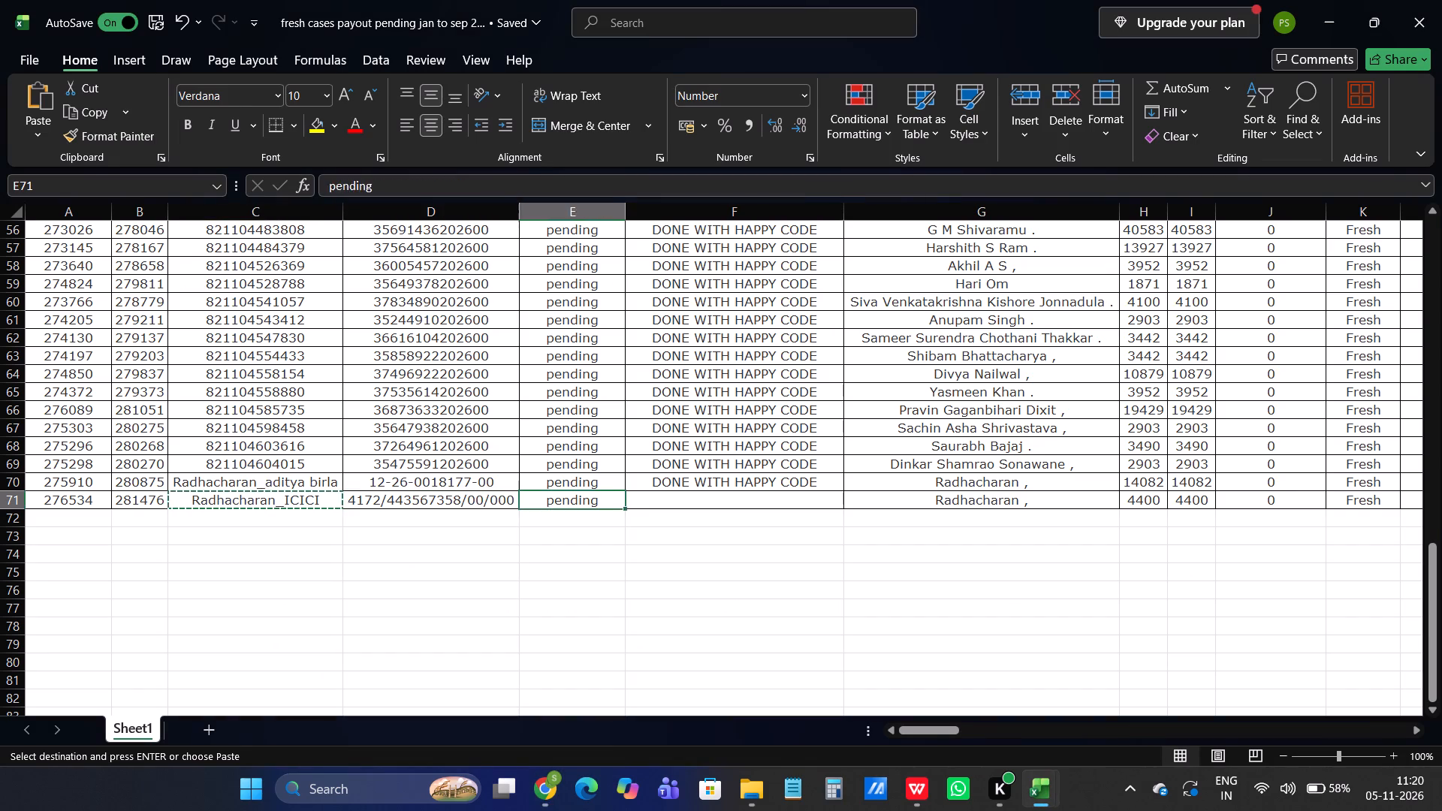
pyautogui.press('Tab')
pyautogui.press('d')
pyautogui.press('Return')
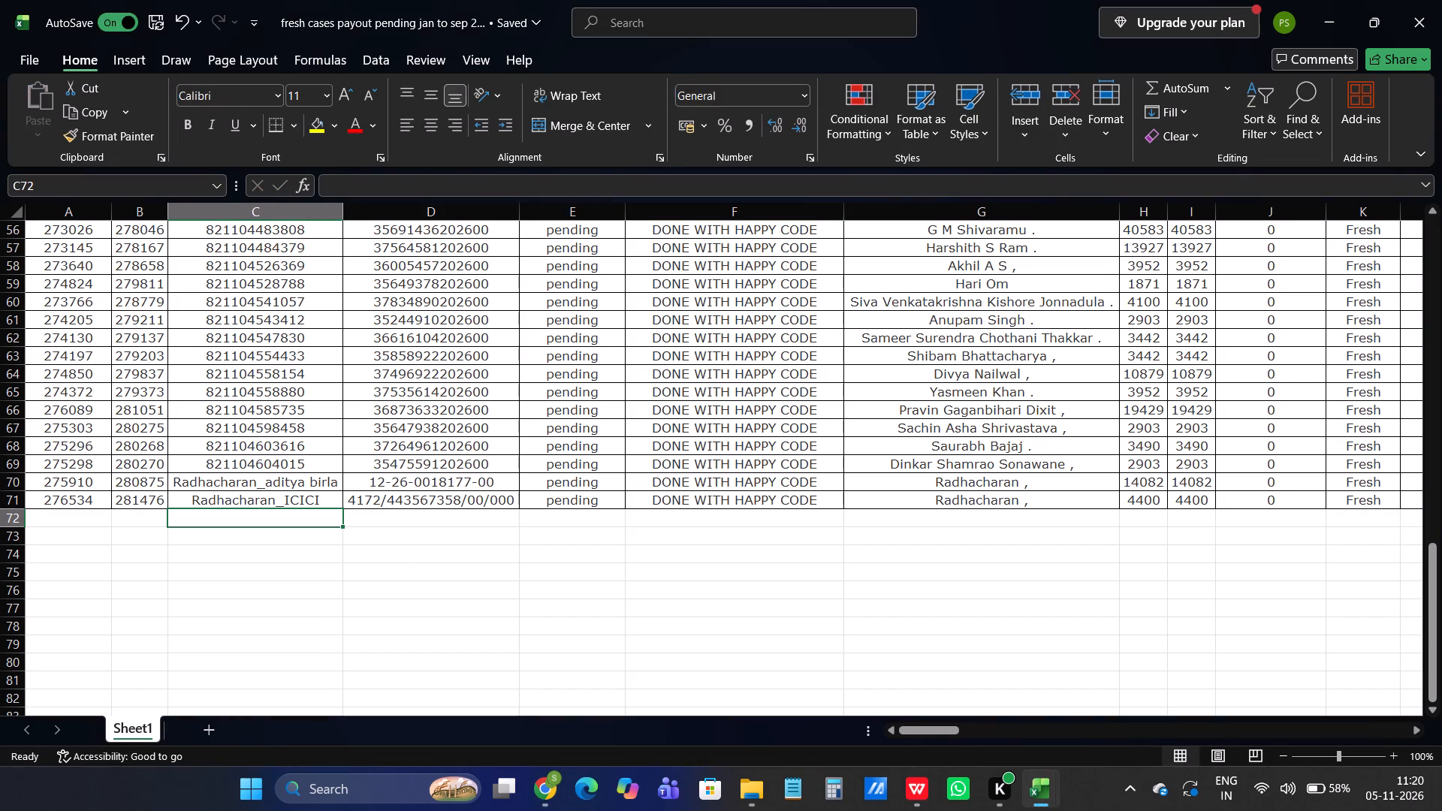
# Save the payout pending workbook with the completed portal remarks.
pyautogui.click(629, 377)
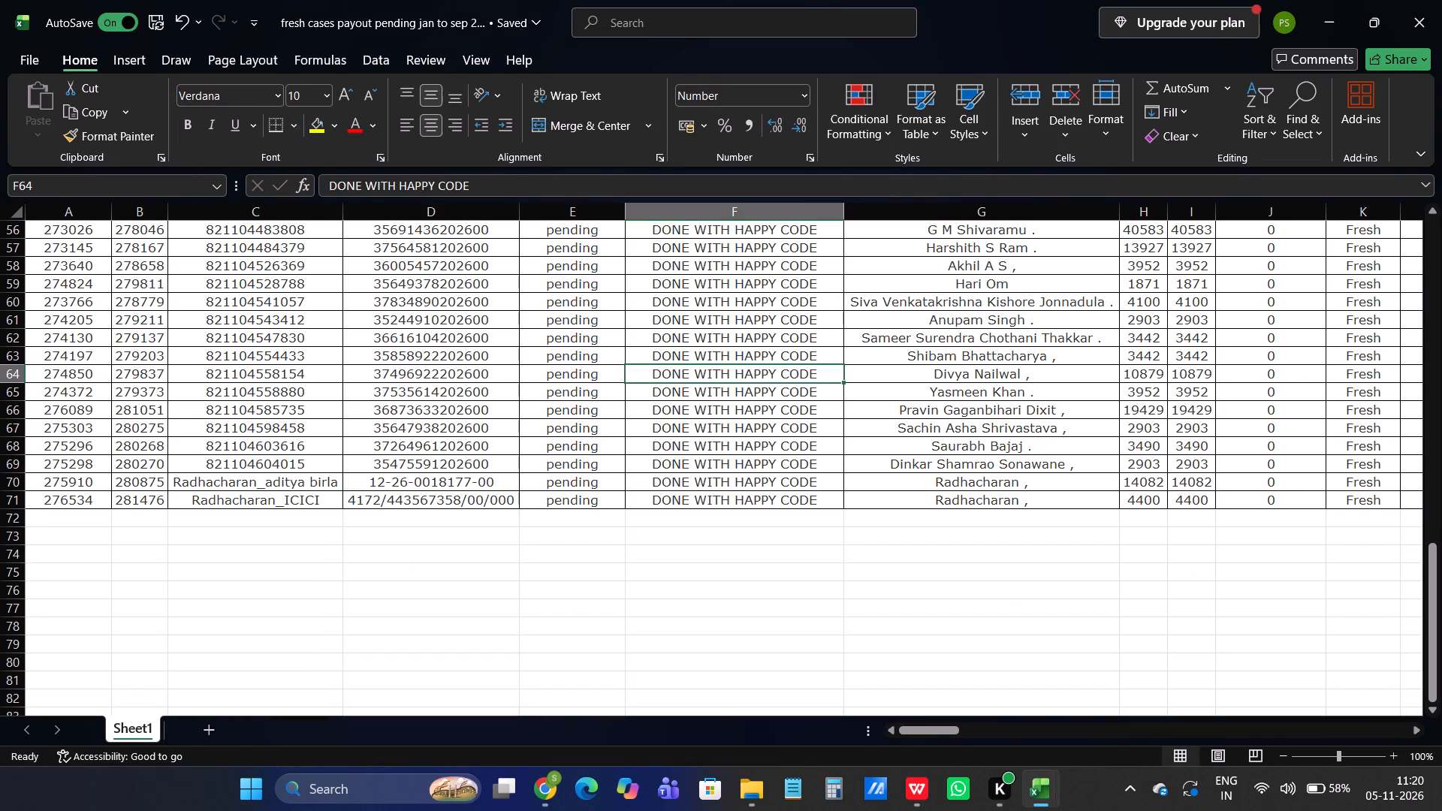
pyautogui.hotkey('ctrl', 's')
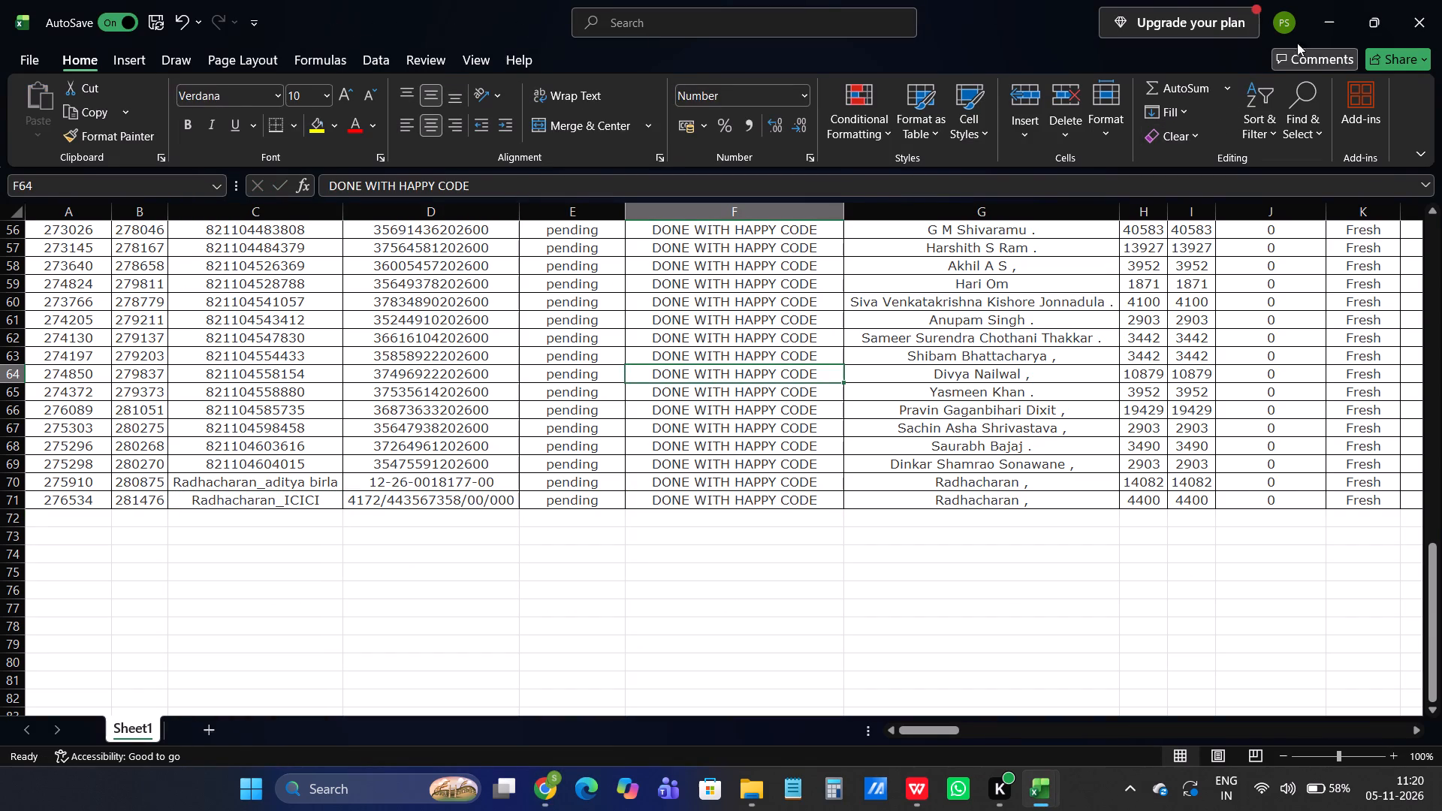
# Minimize the payout pending workbook, the View Application browser window and the Book2 (version 2) workbook.
pyautogui.click(1325, 14)
pyautogui.click(1318, 5)
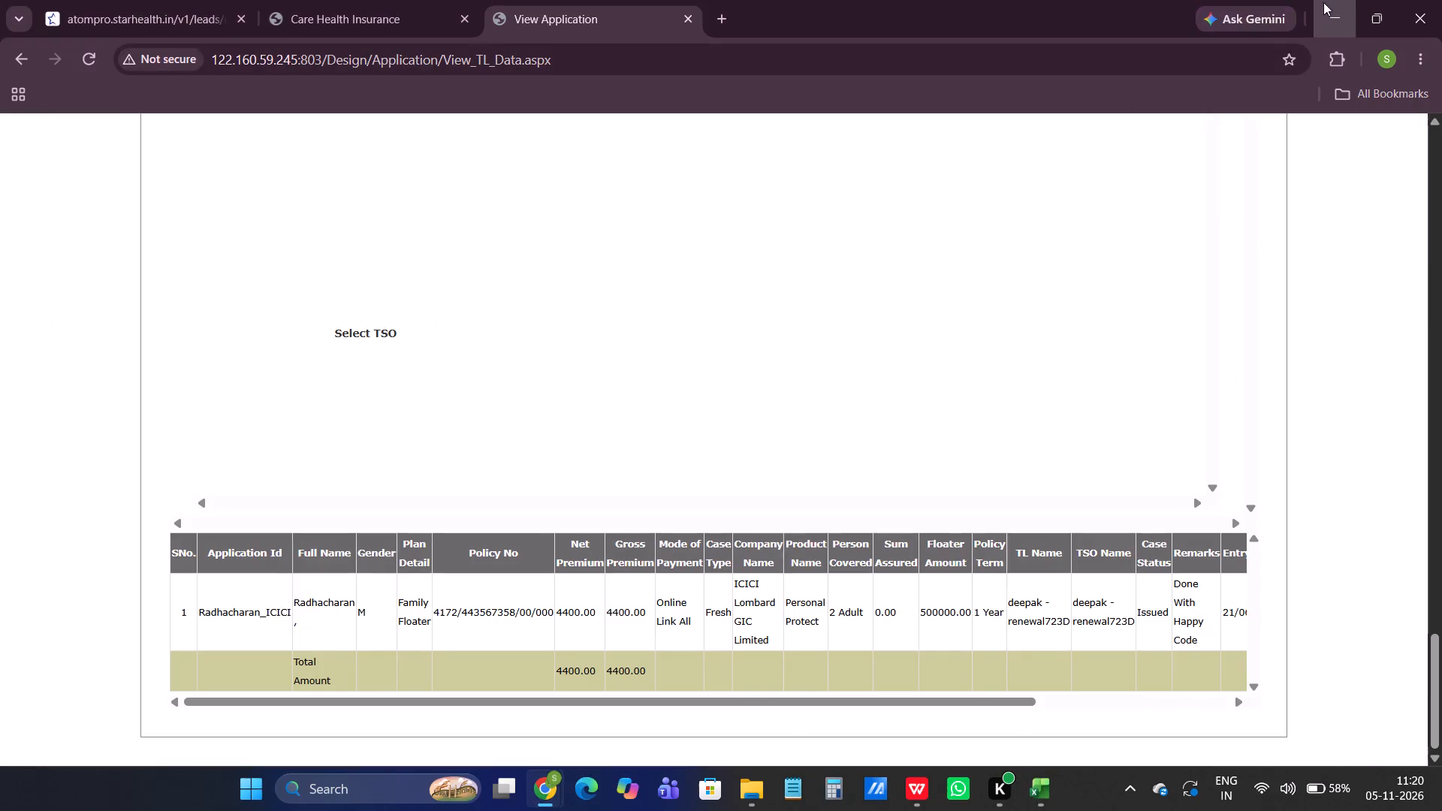
pyautogui.click(1339, 0)
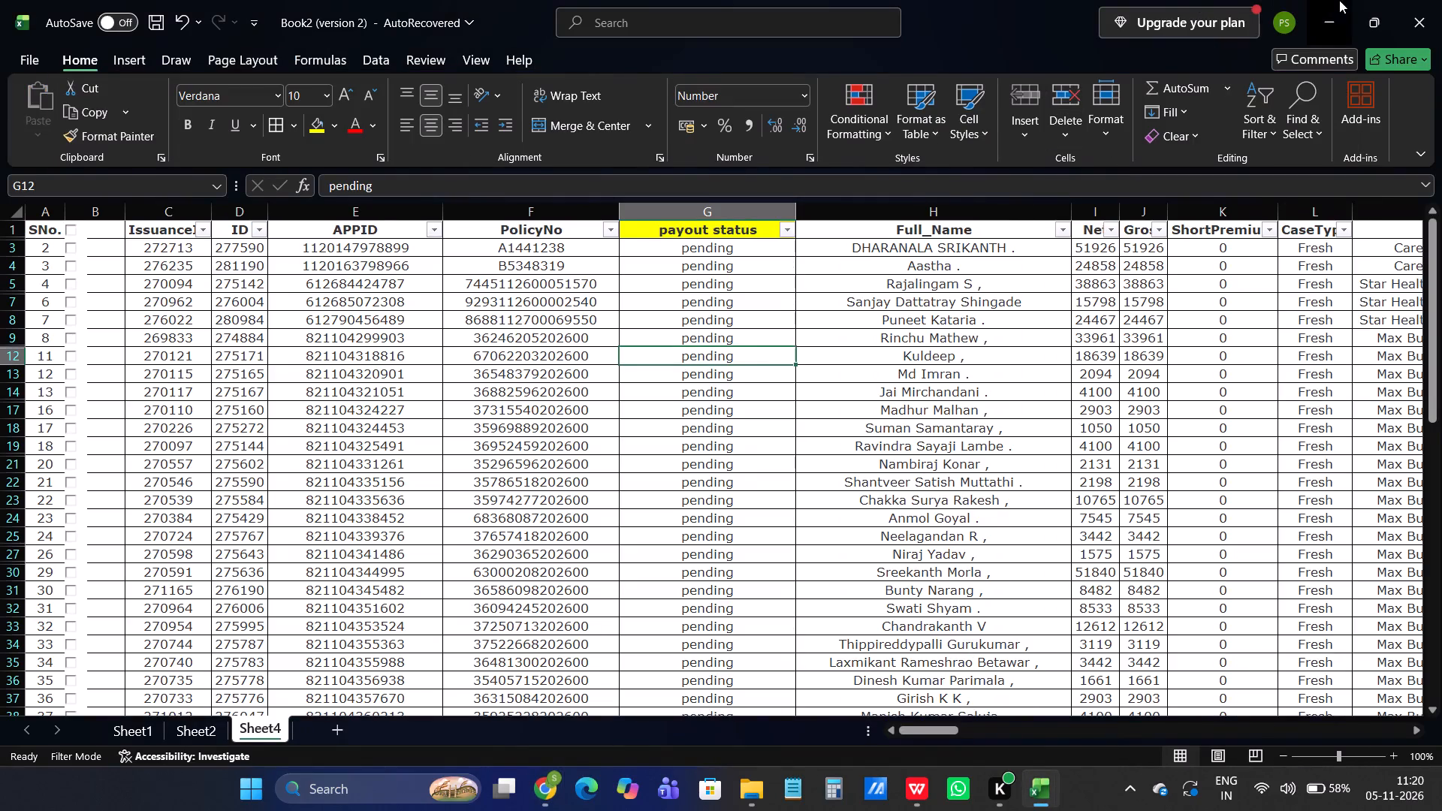
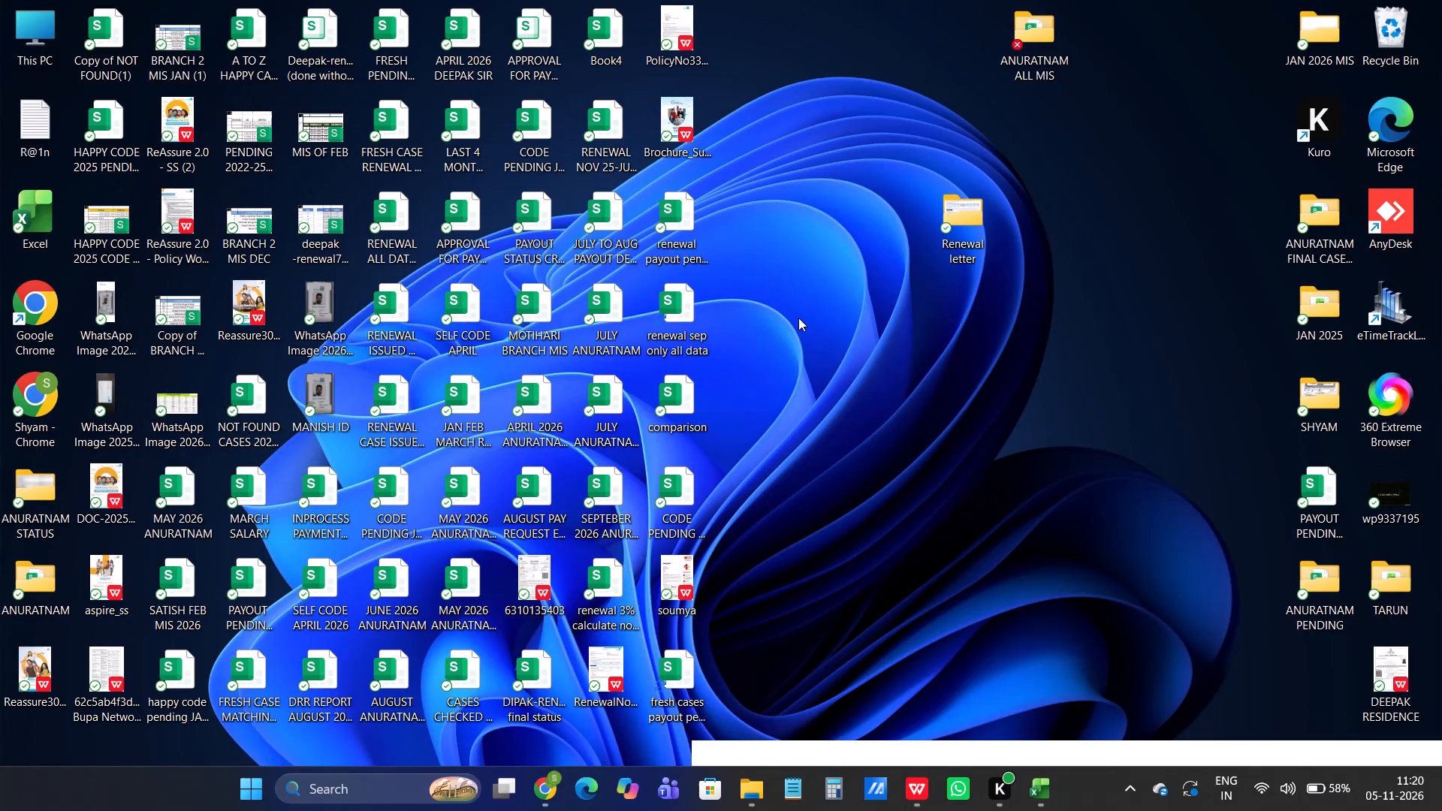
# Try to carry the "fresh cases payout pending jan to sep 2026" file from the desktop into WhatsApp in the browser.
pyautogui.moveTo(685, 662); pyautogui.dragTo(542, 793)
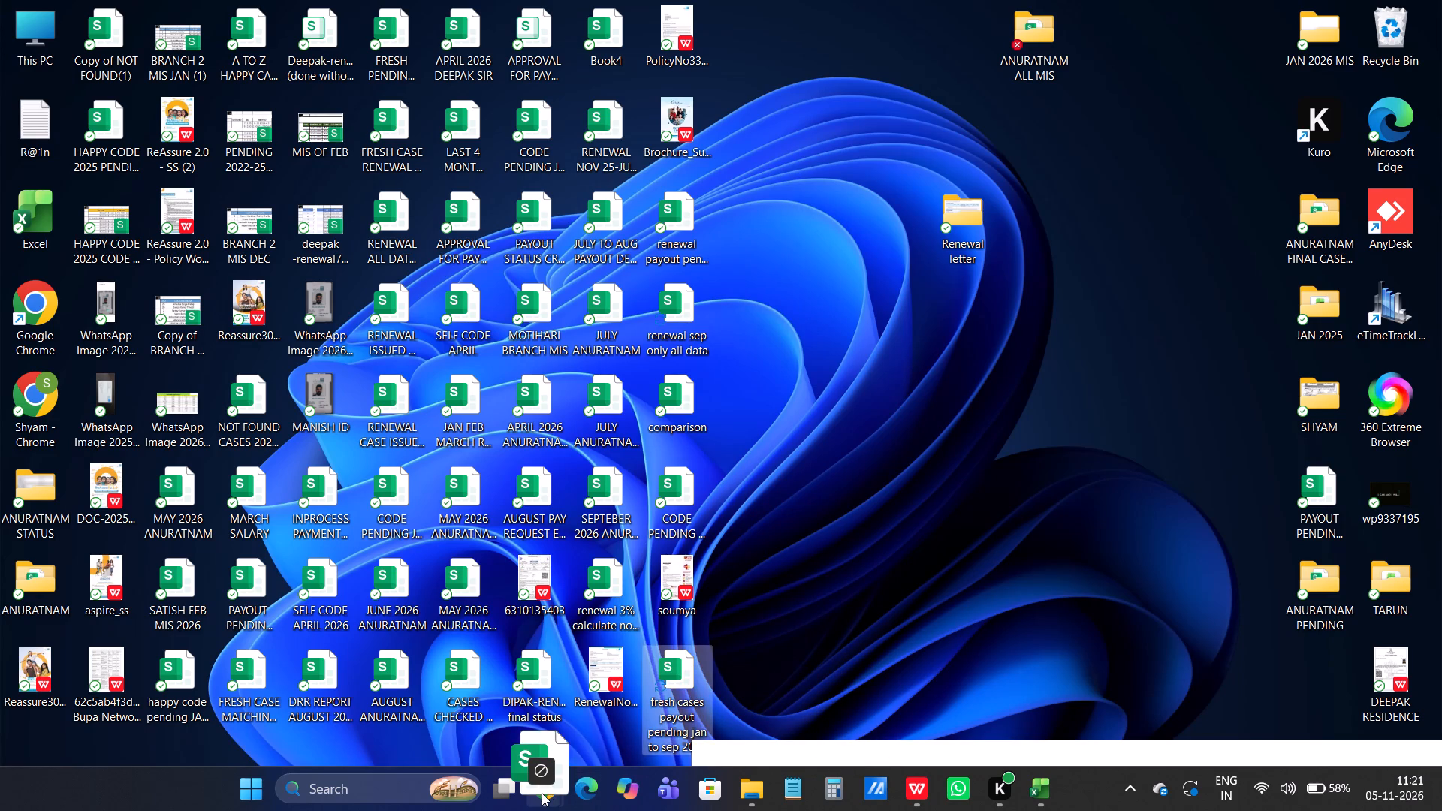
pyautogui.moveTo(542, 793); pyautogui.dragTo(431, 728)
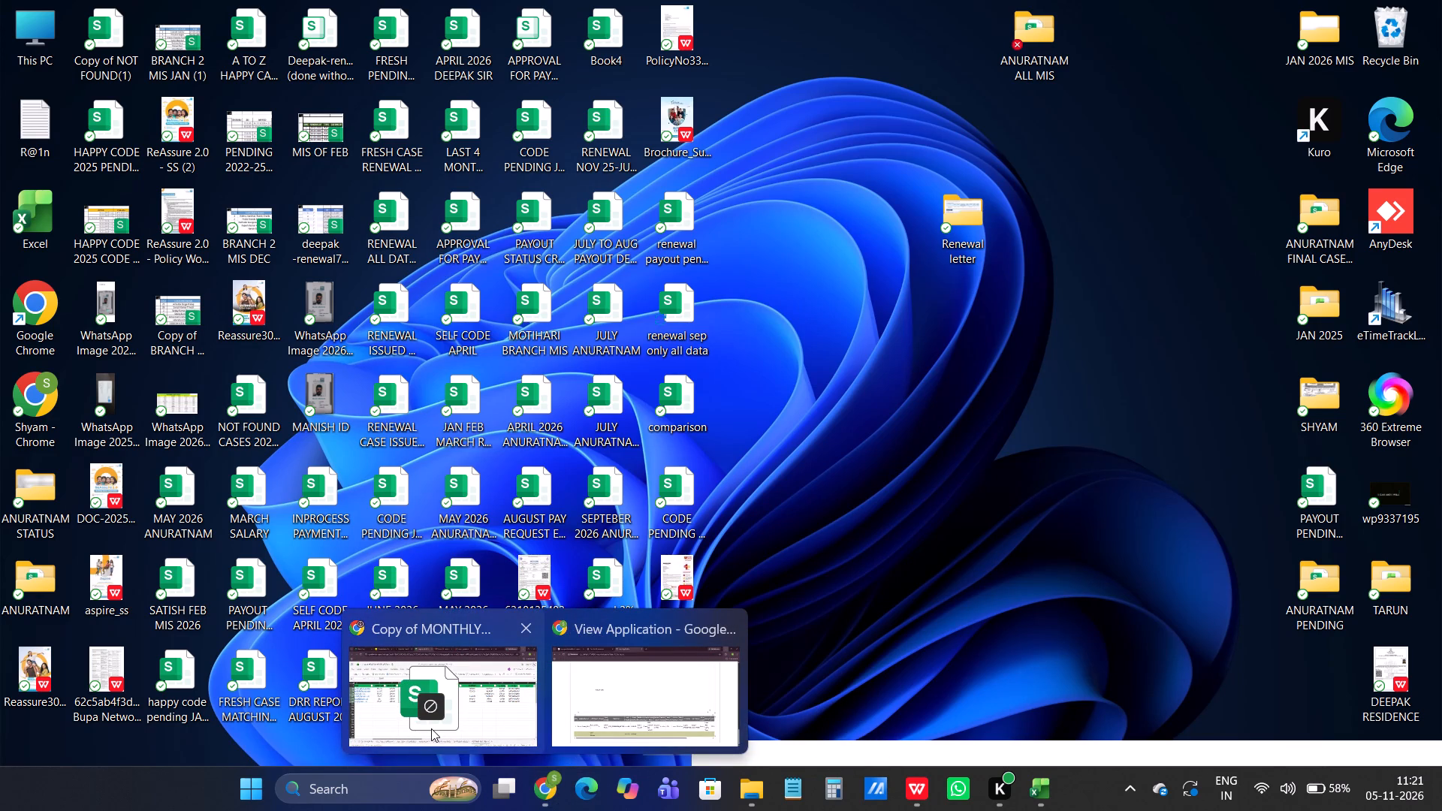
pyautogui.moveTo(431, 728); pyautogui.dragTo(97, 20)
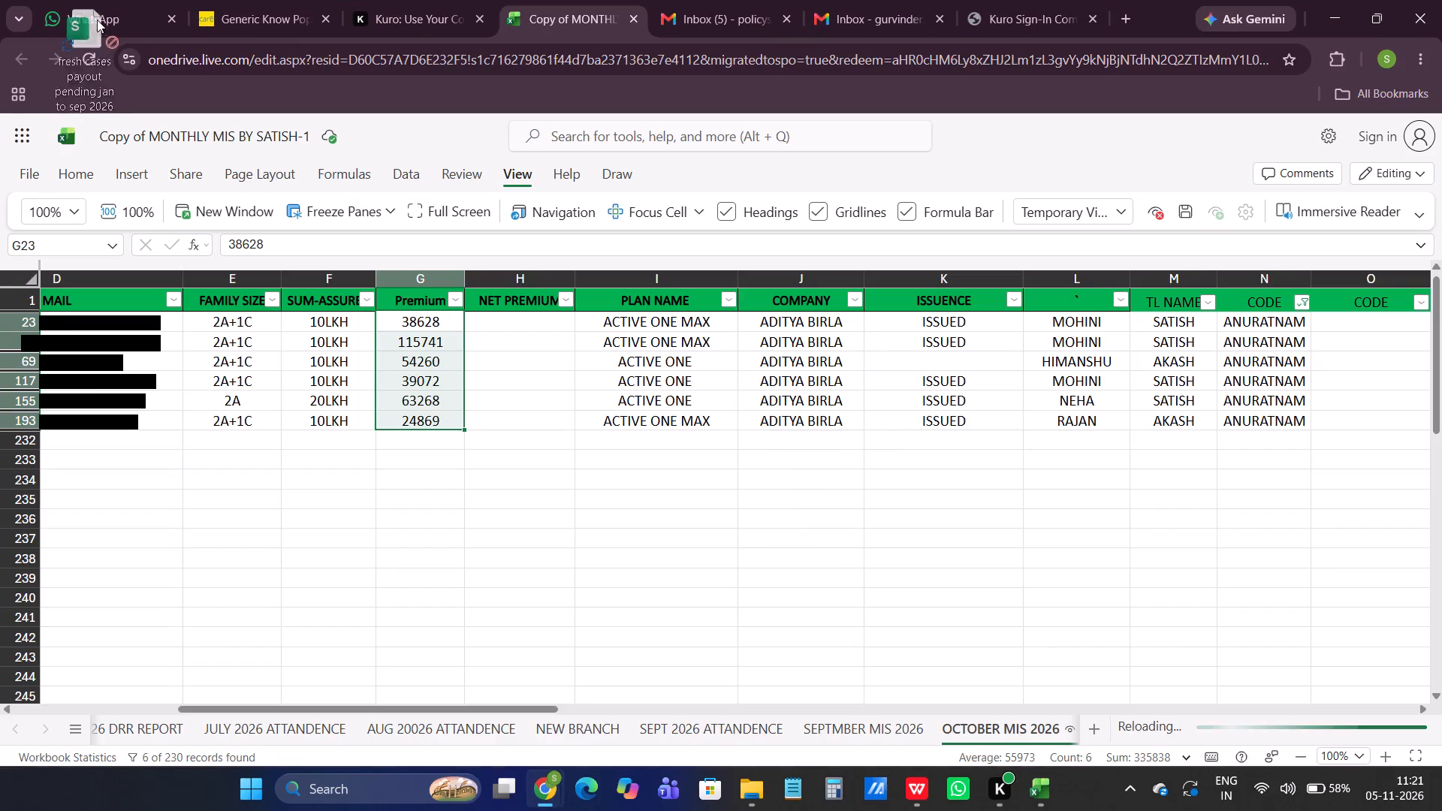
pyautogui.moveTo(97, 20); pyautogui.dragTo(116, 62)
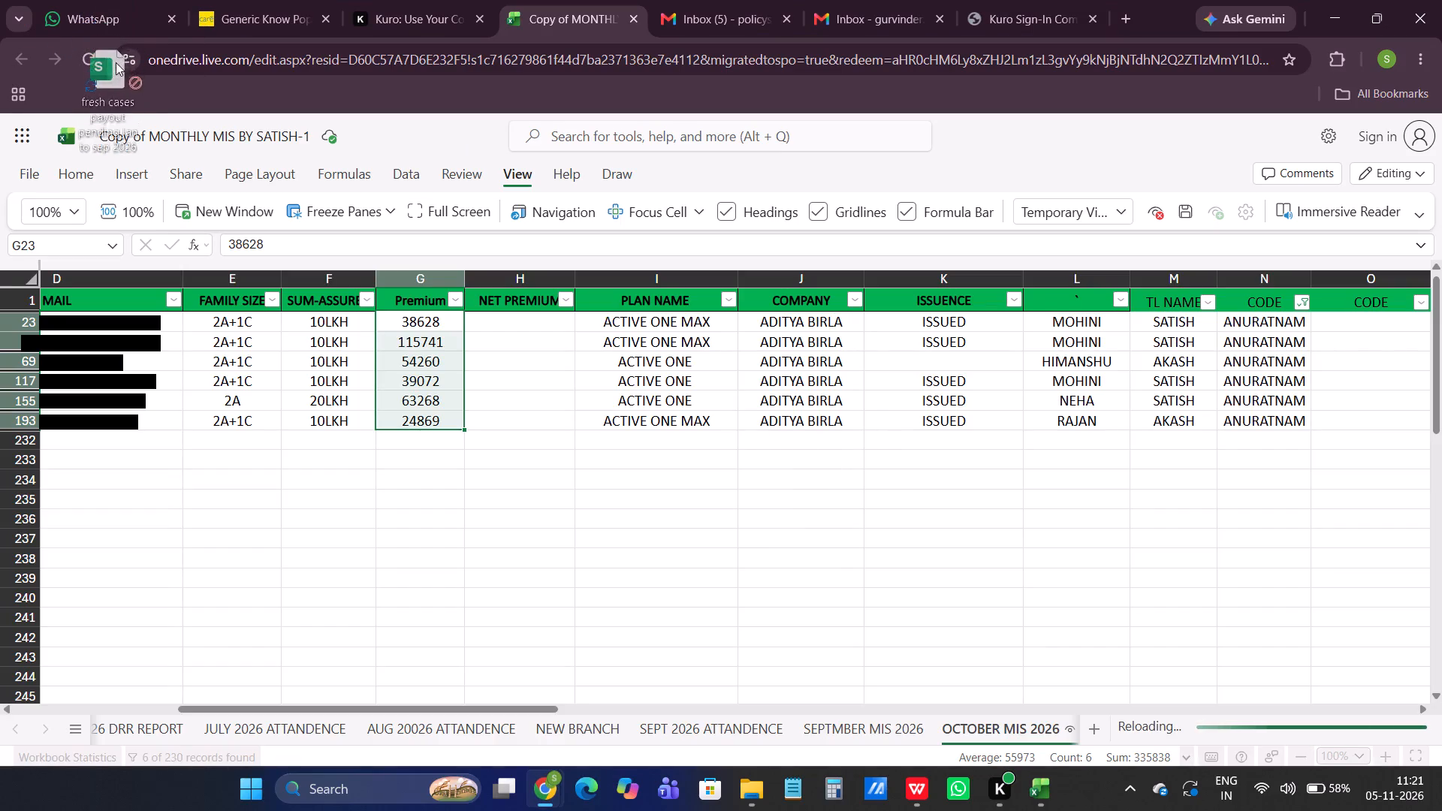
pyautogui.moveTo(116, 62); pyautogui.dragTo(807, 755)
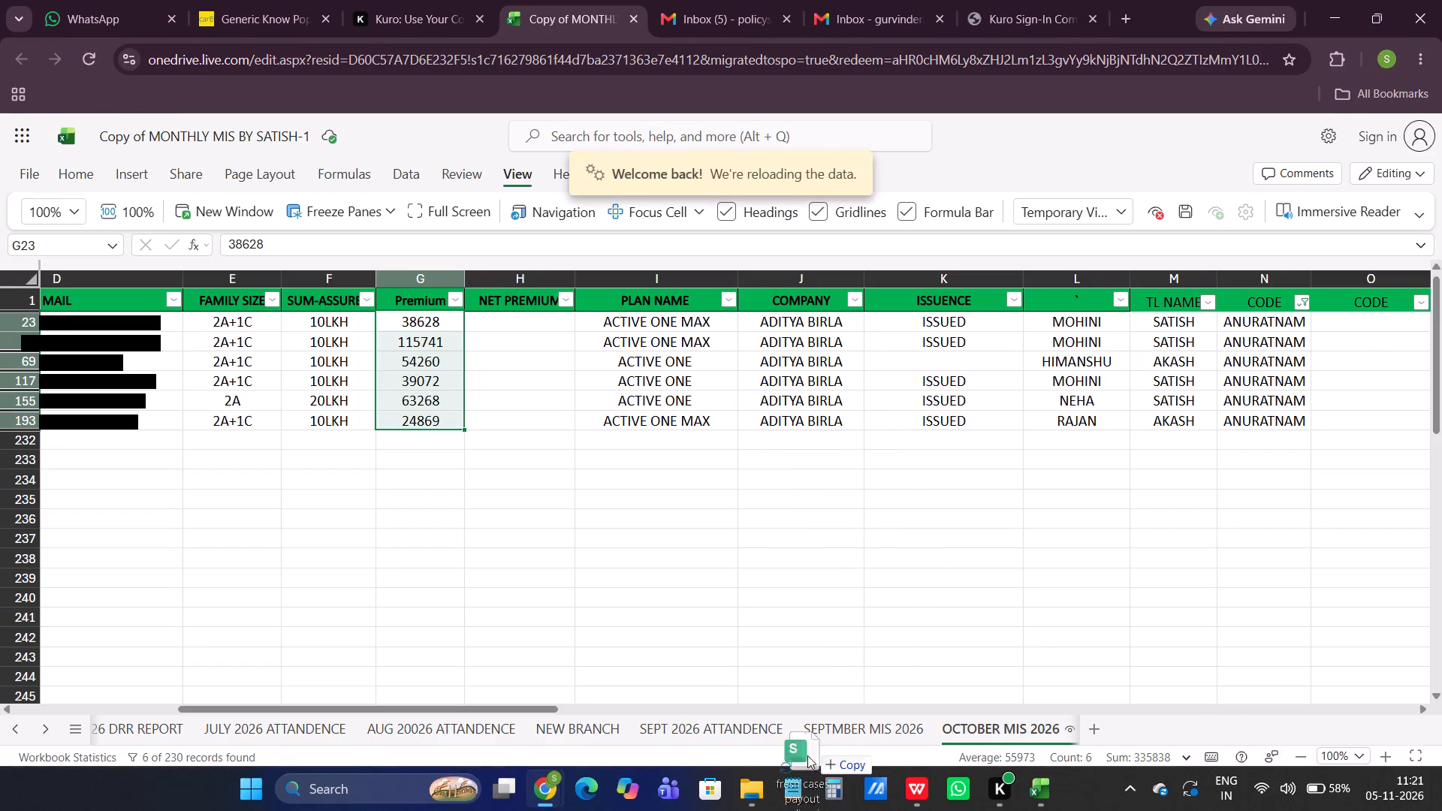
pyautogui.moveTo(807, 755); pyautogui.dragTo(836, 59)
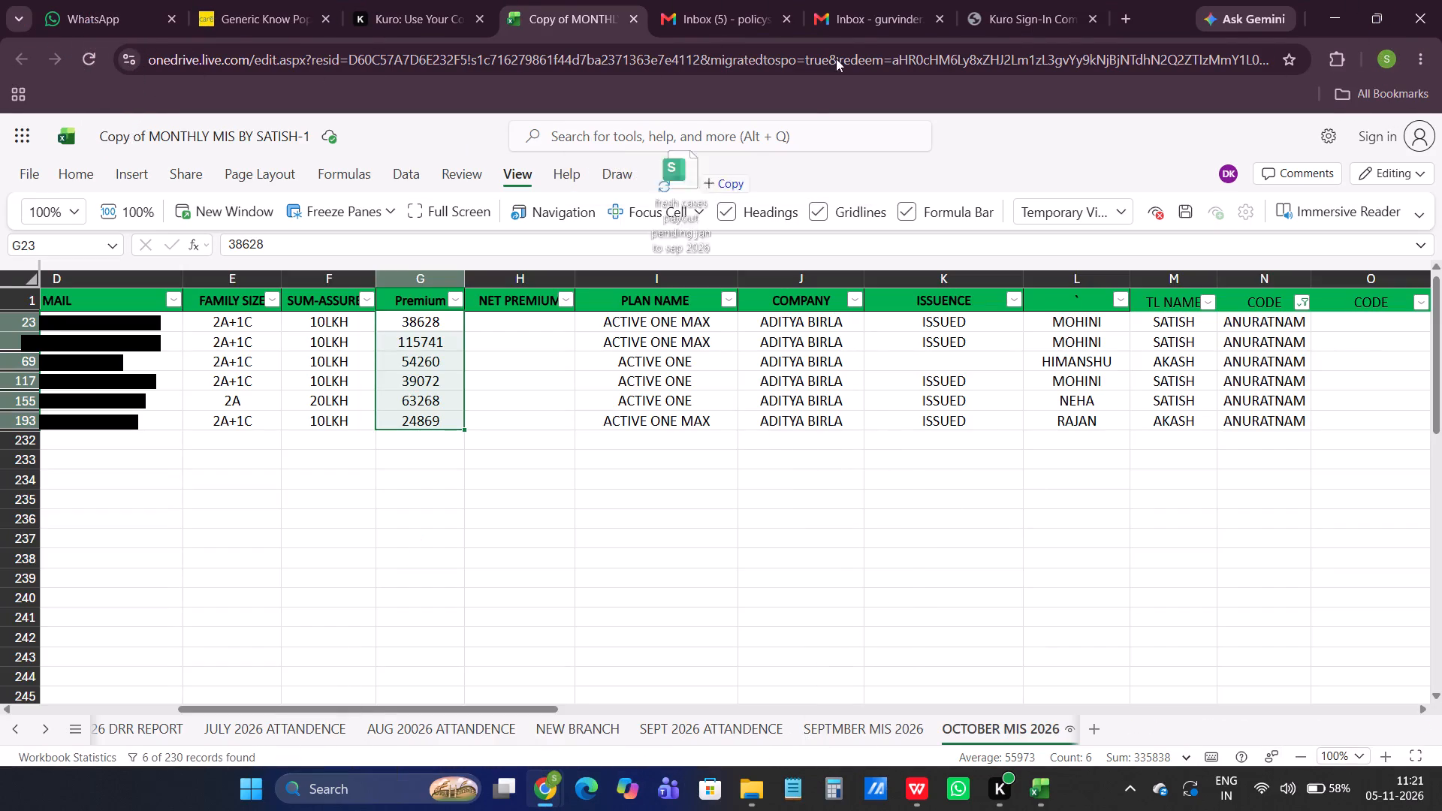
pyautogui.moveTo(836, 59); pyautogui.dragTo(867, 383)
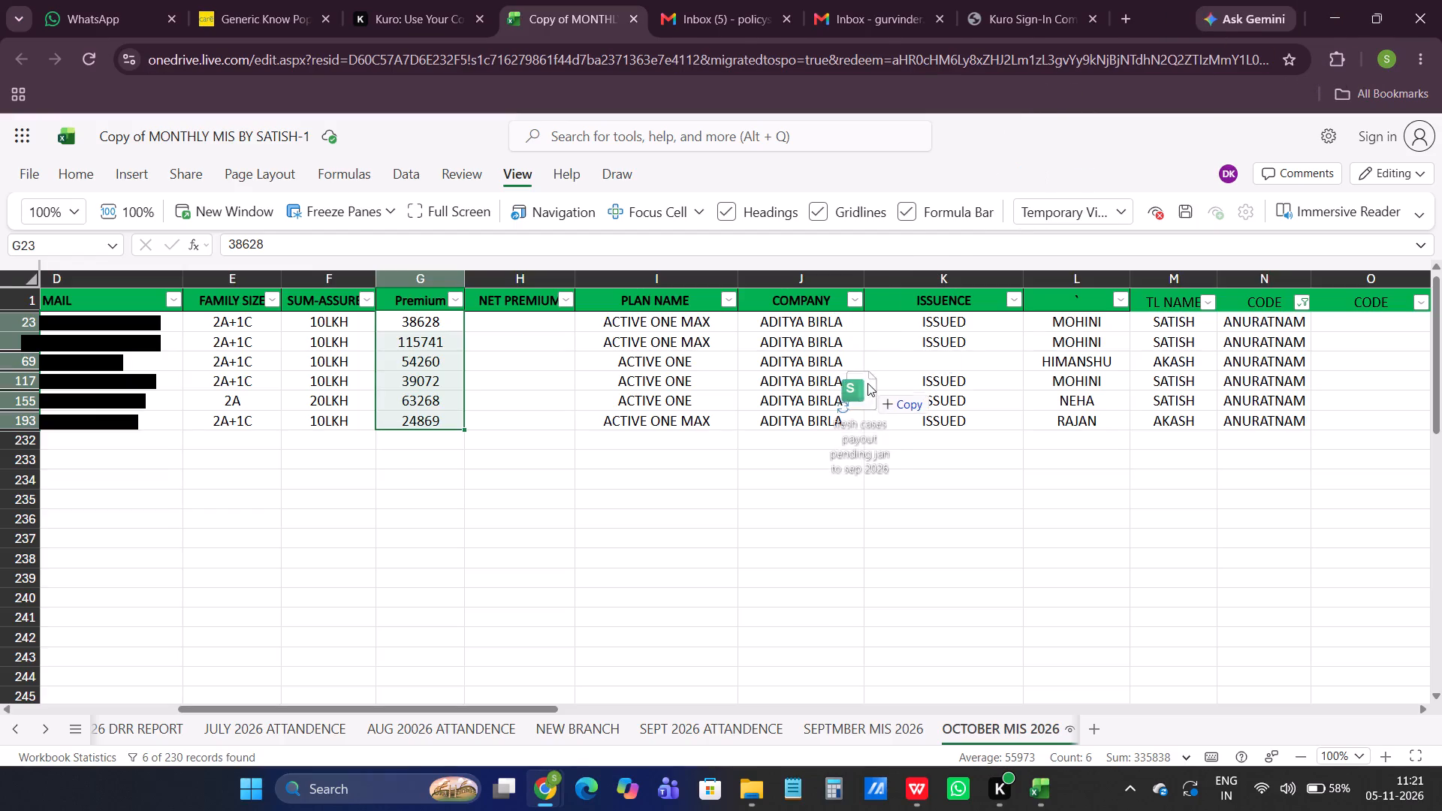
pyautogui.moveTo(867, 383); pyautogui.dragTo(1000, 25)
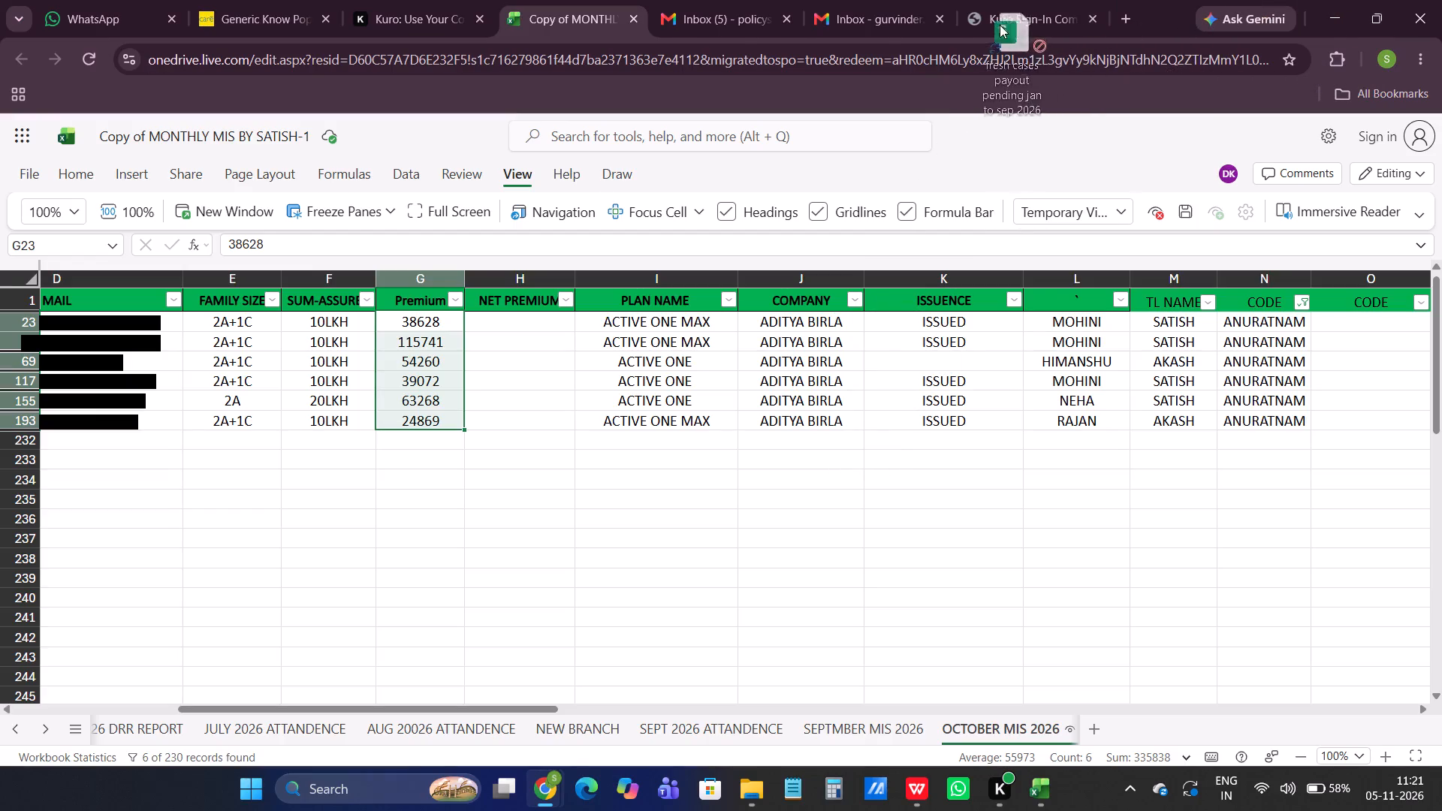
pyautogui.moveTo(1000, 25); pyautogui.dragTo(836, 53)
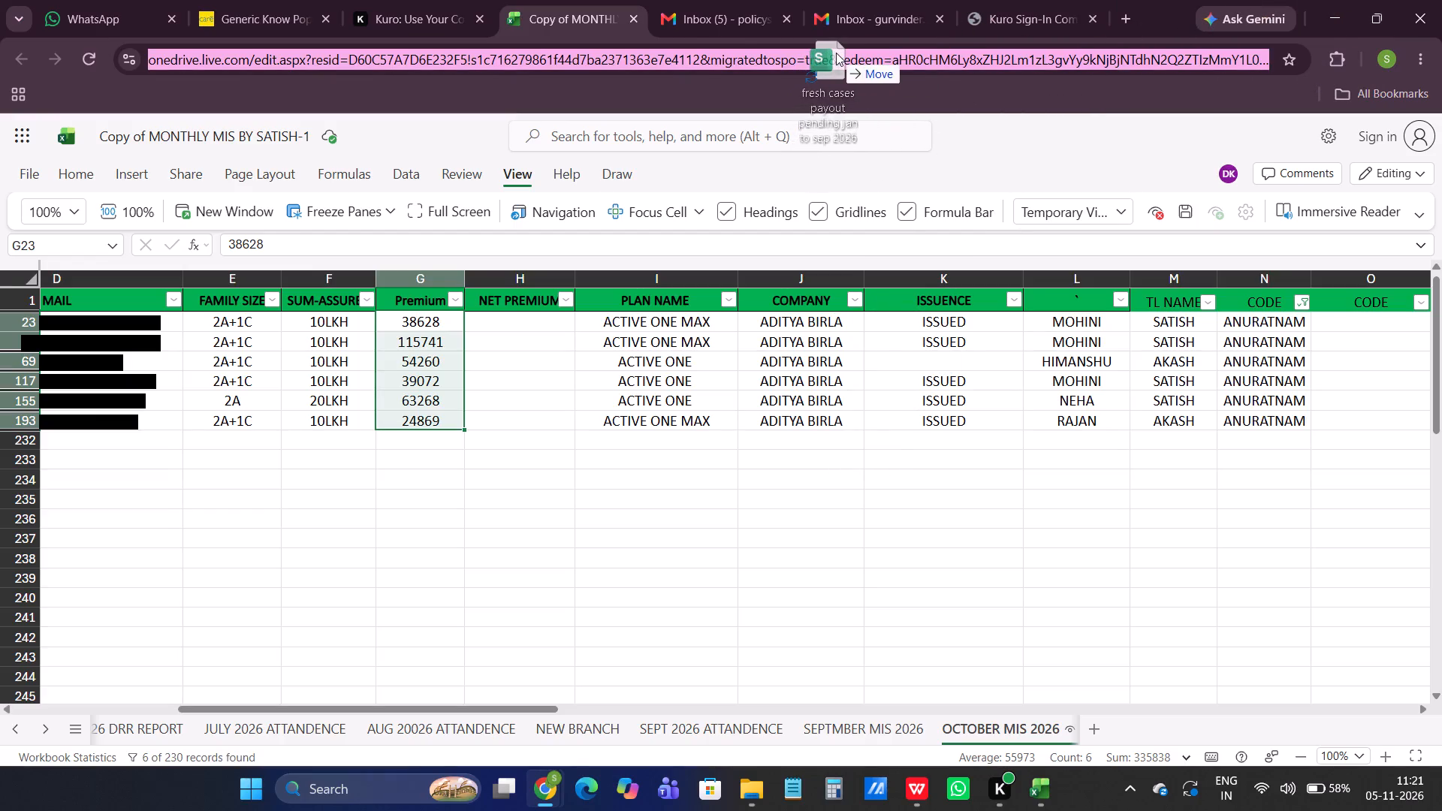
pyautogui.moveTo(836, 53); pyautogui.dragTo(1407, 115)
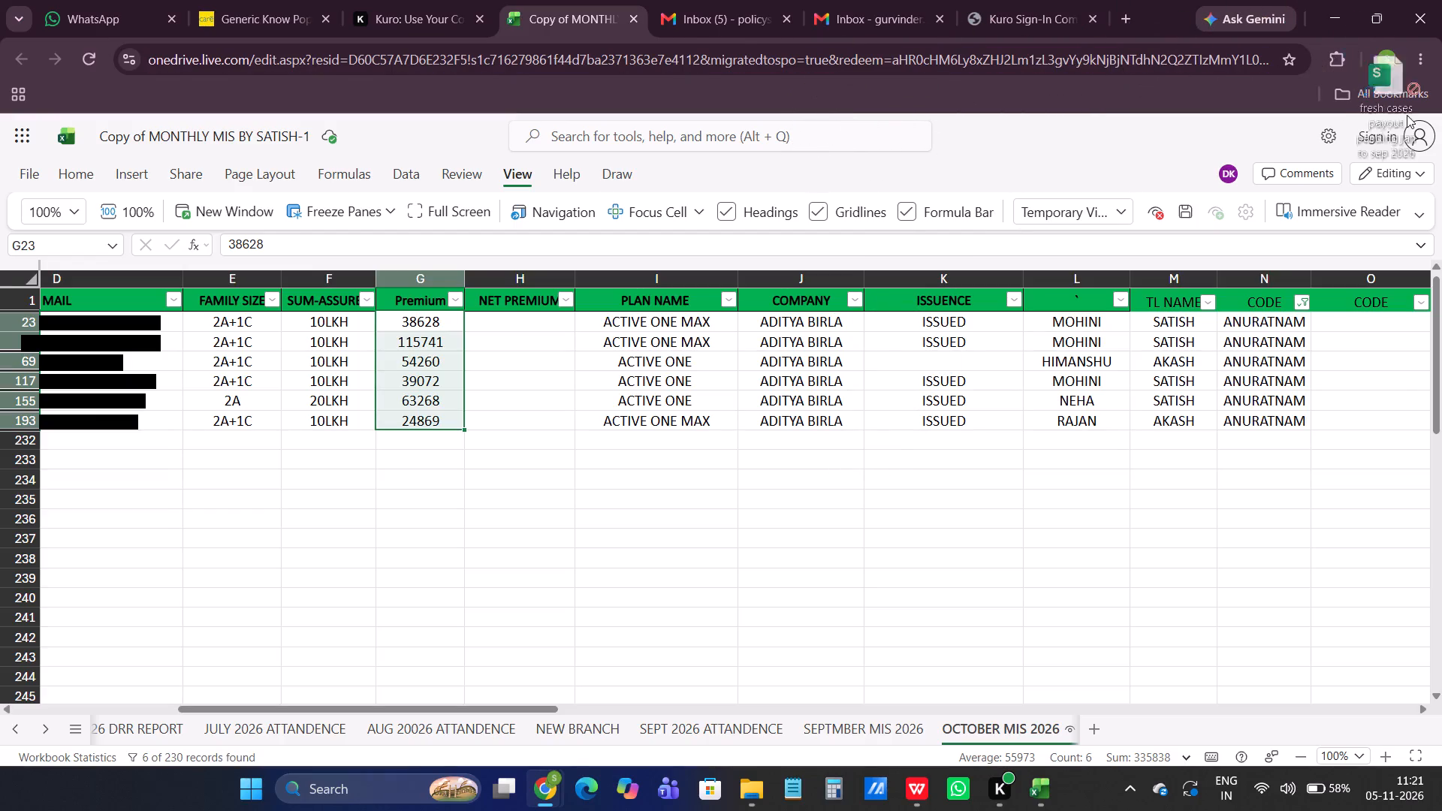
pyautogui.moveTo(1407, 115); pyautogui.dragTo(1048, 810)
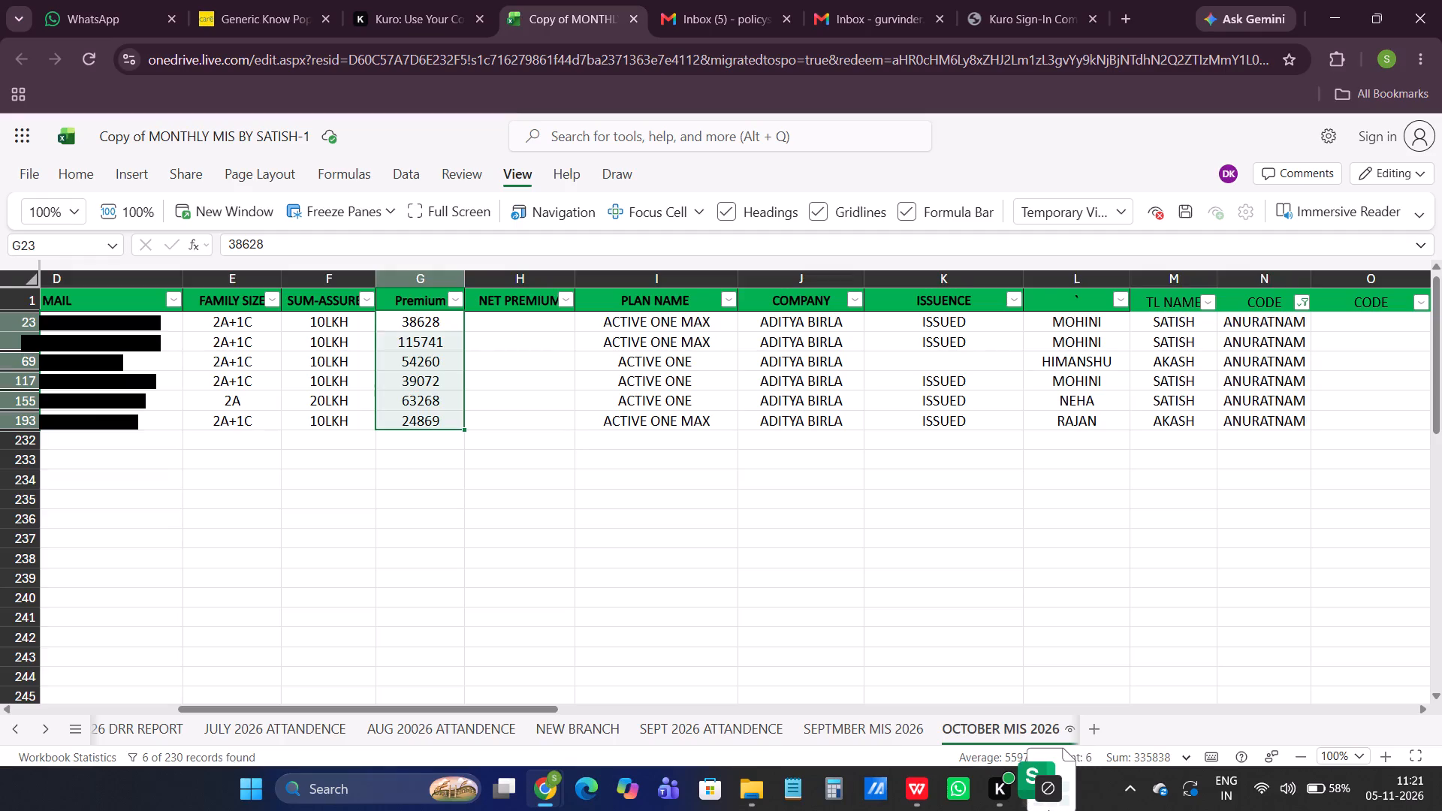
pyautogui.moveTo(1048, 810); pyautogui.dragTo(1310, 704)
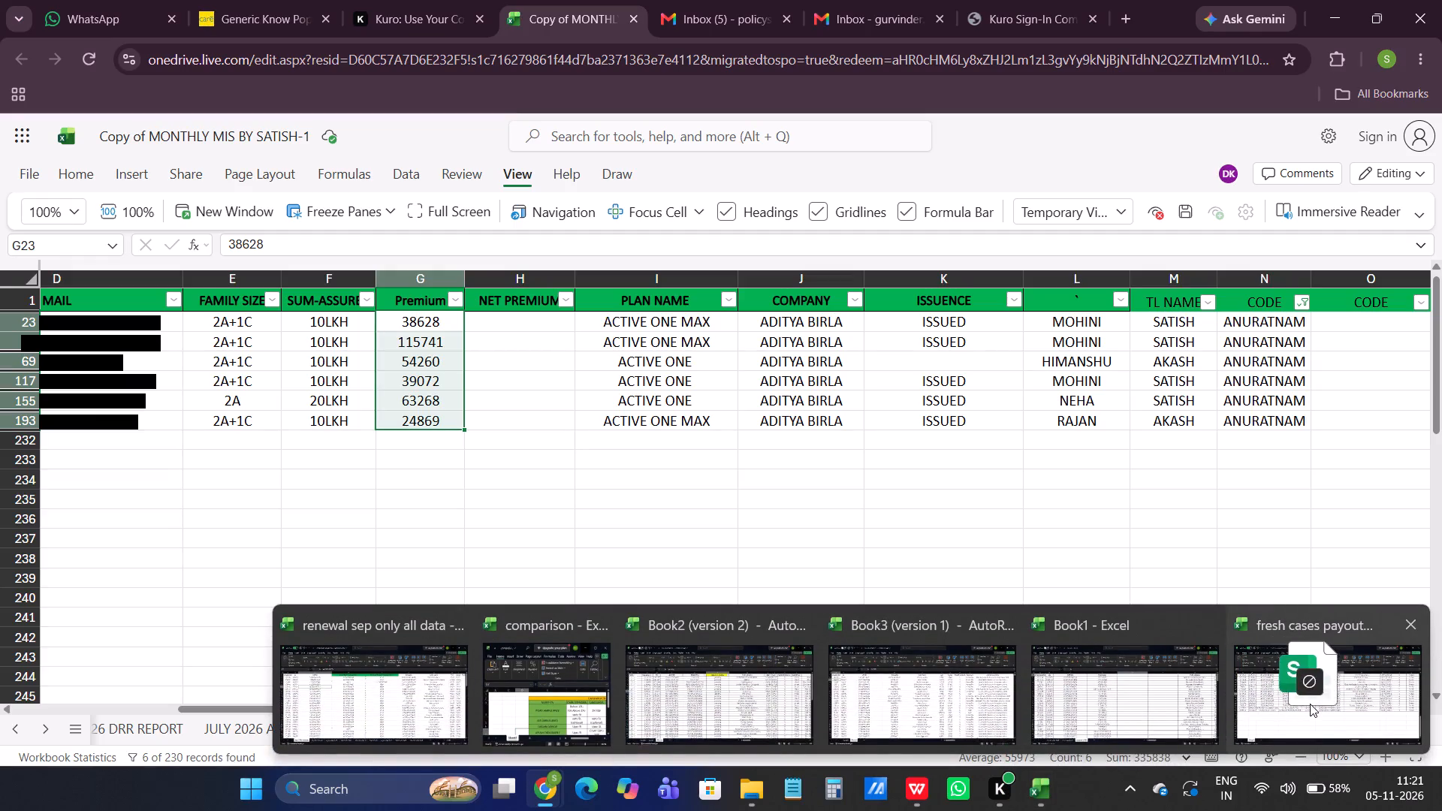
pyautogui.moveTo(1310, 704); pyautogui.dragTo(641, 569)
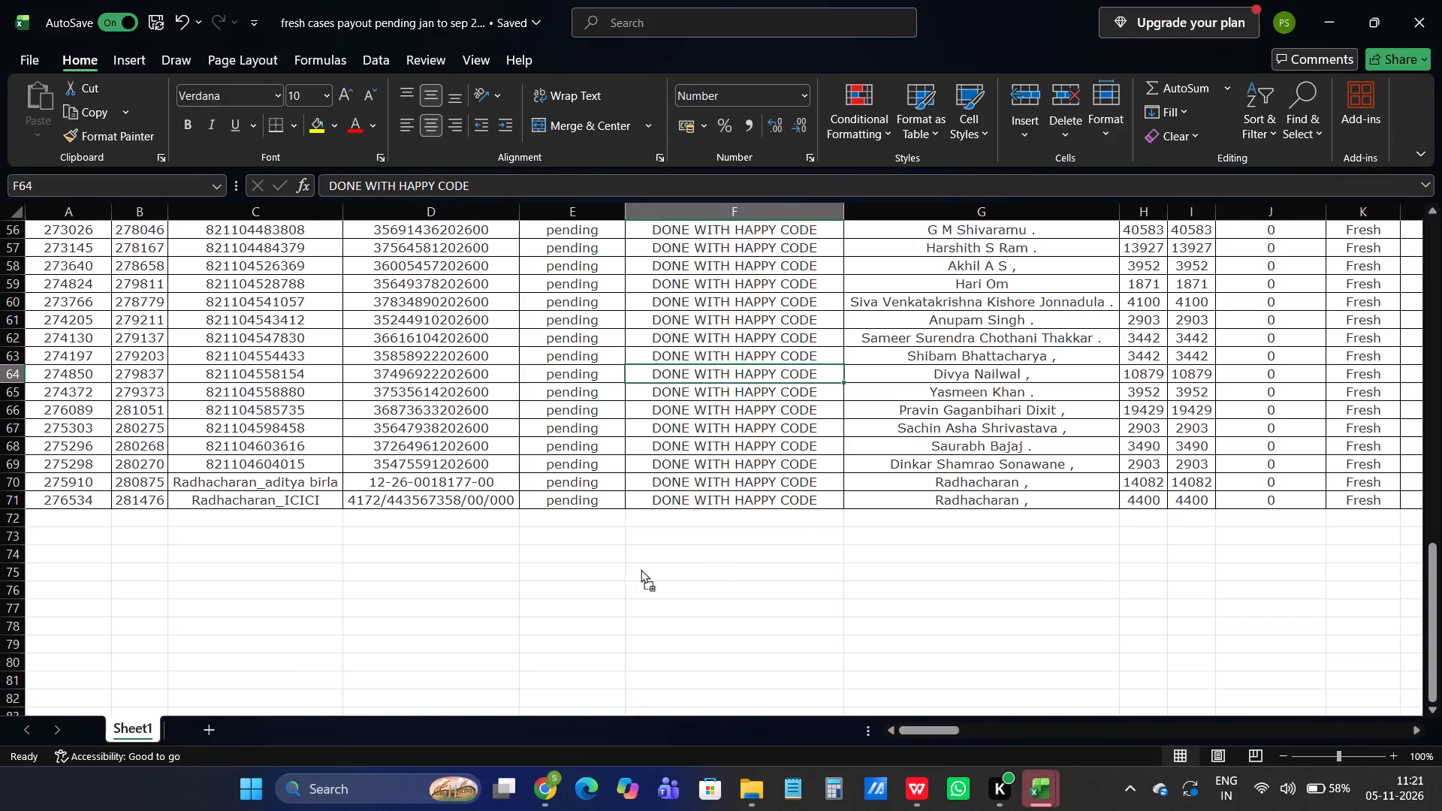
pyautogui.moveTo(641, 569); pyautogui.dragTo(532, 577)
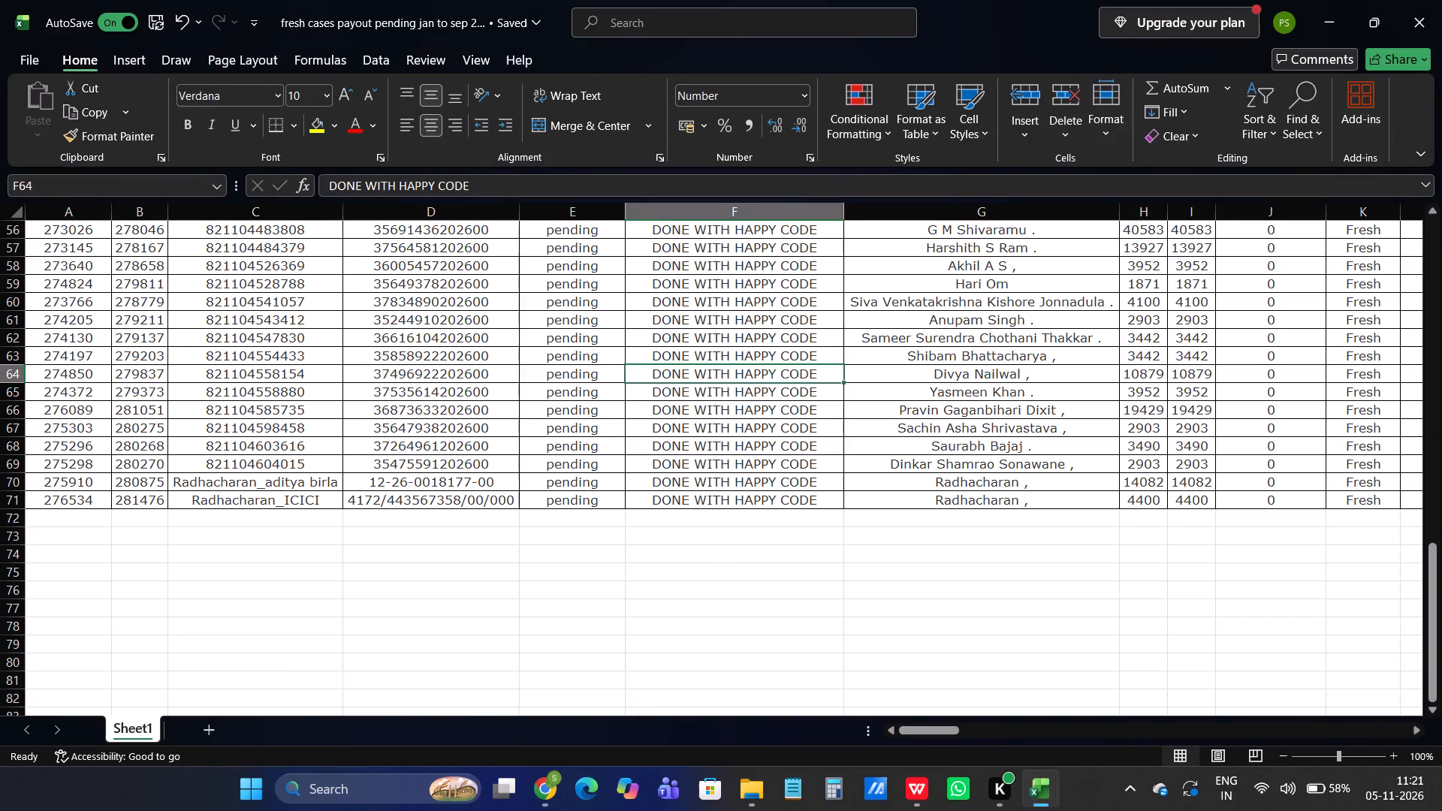
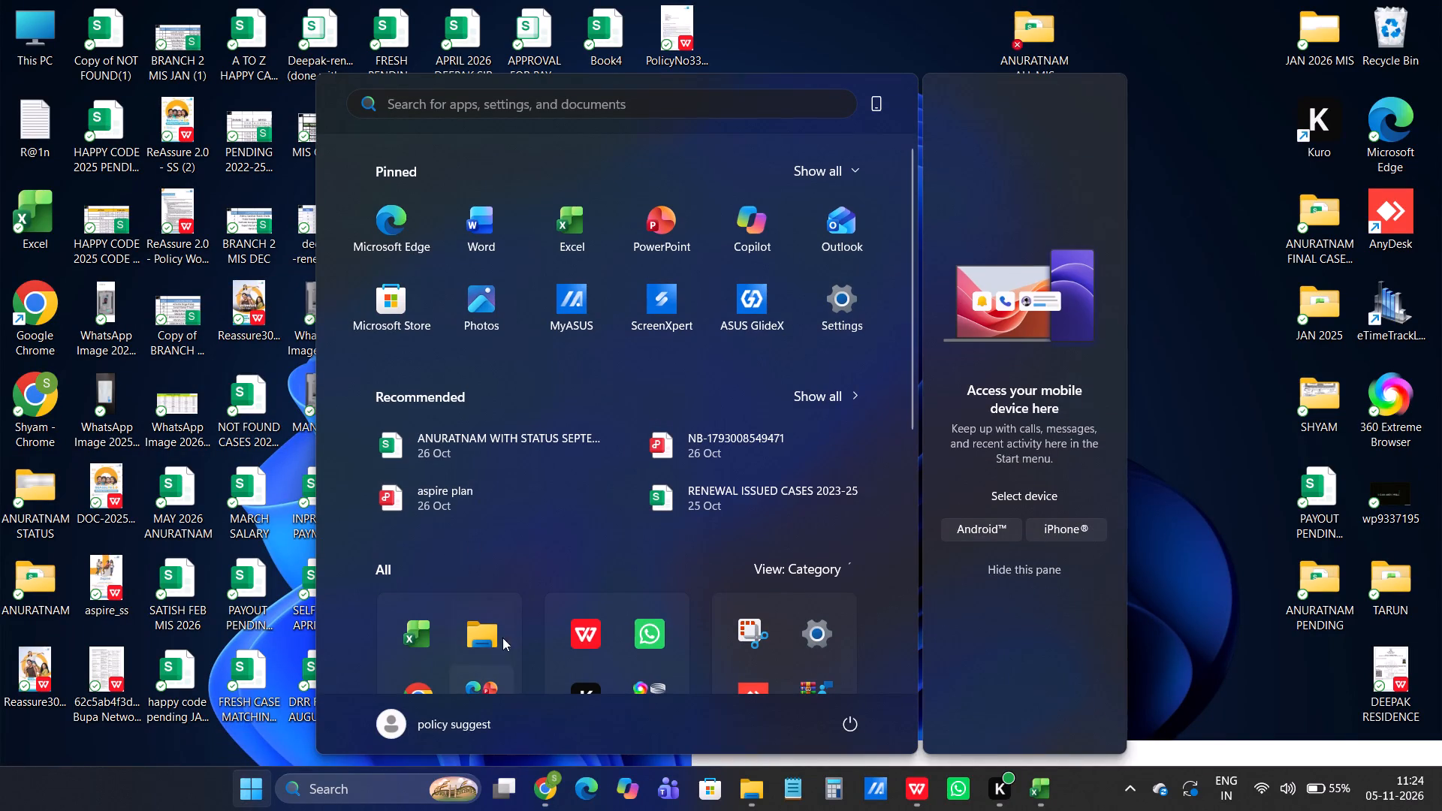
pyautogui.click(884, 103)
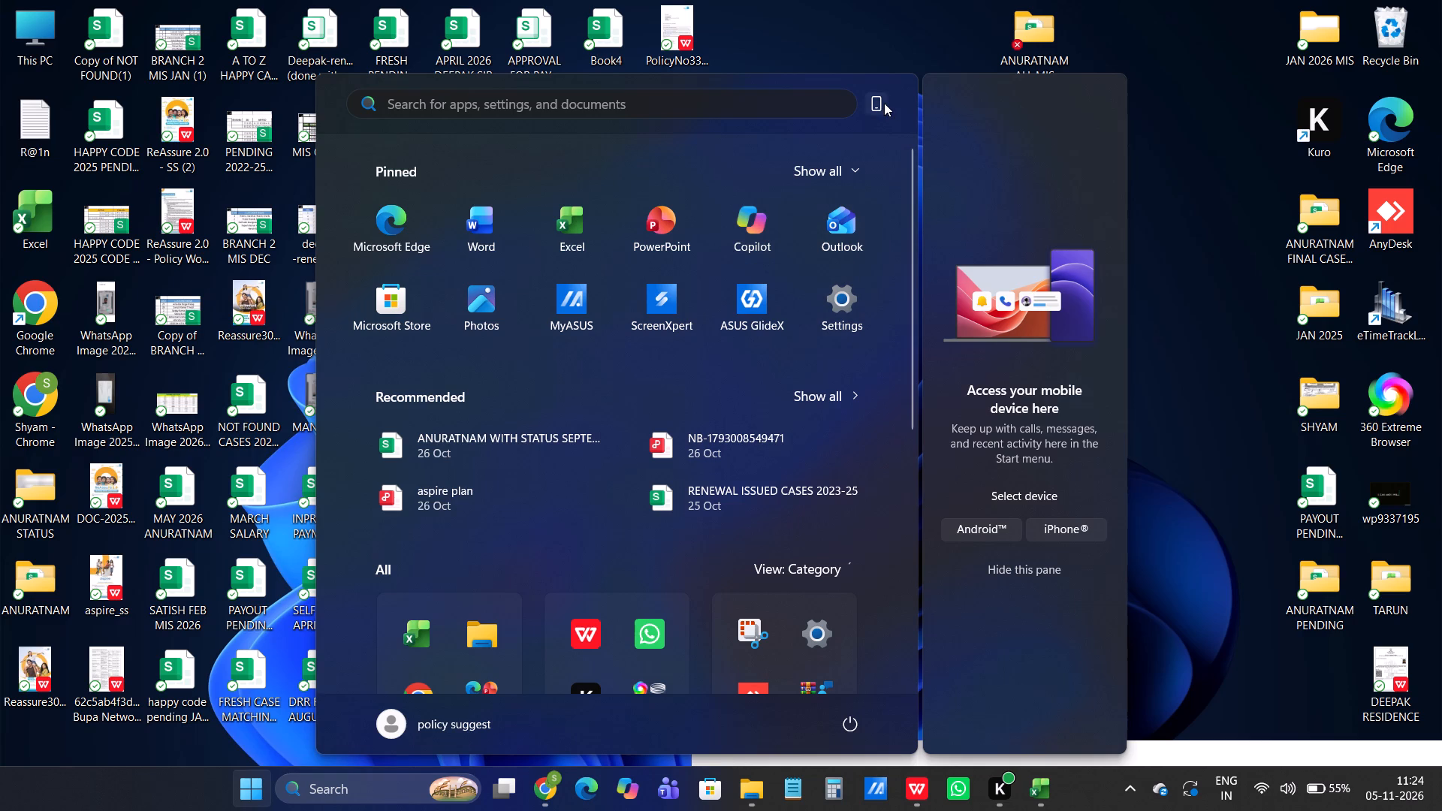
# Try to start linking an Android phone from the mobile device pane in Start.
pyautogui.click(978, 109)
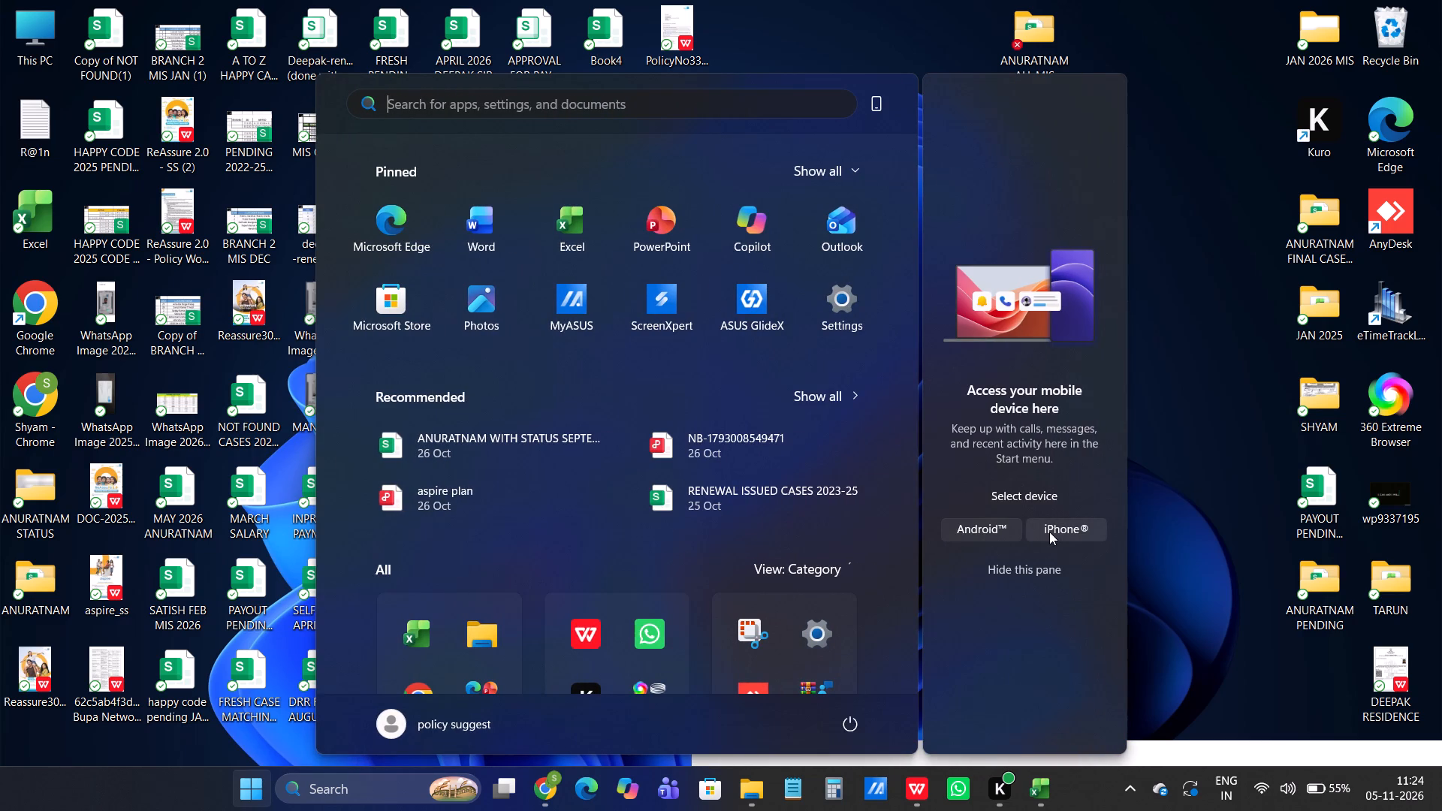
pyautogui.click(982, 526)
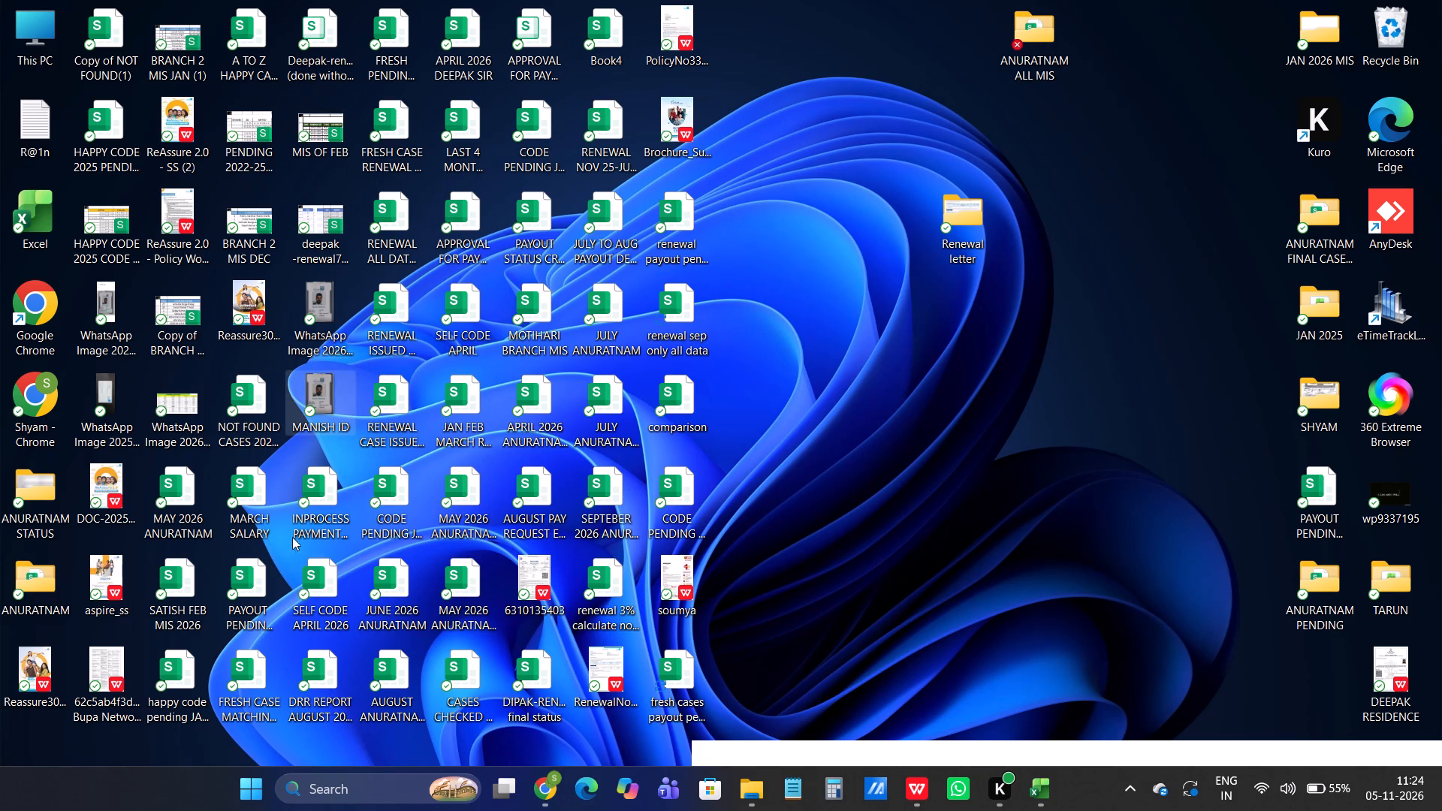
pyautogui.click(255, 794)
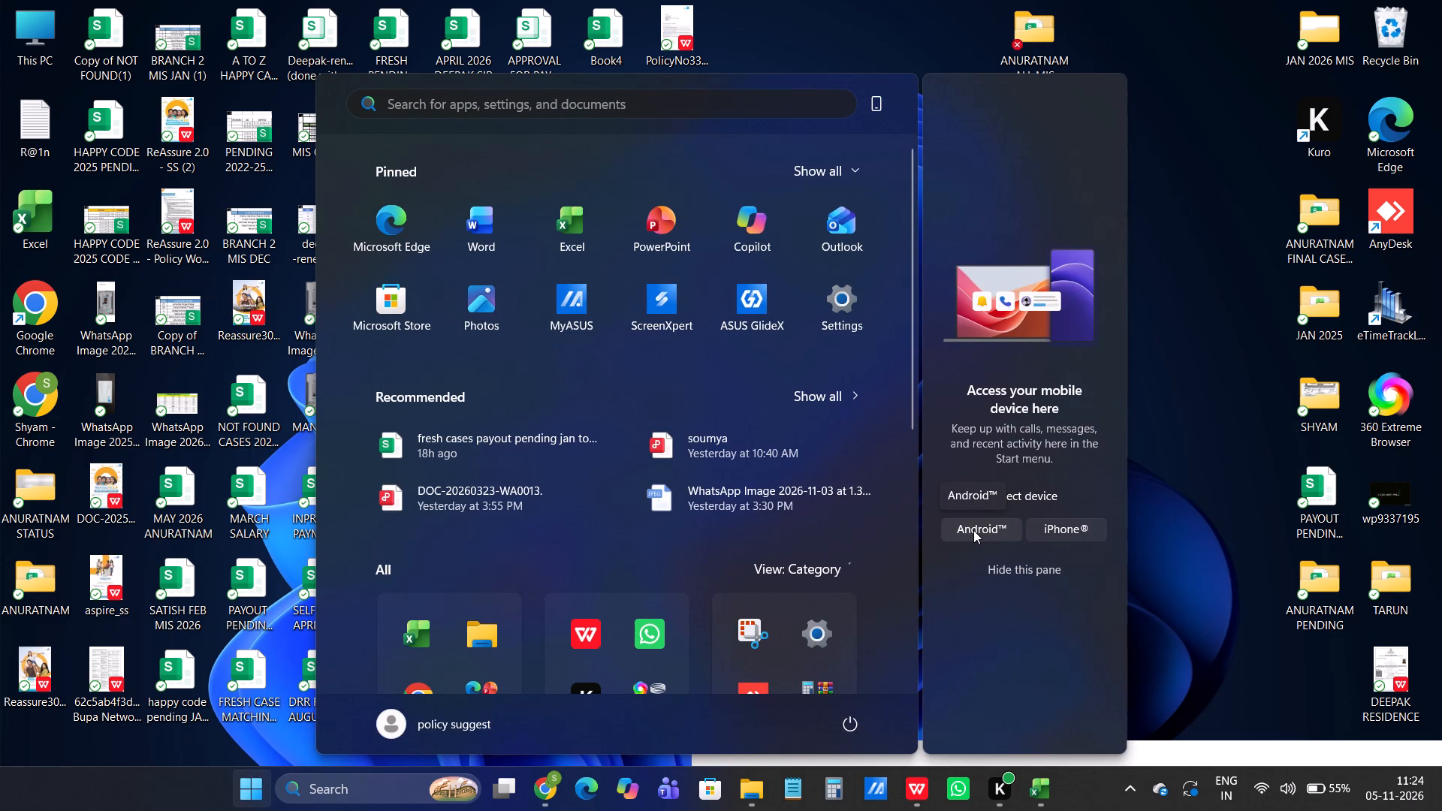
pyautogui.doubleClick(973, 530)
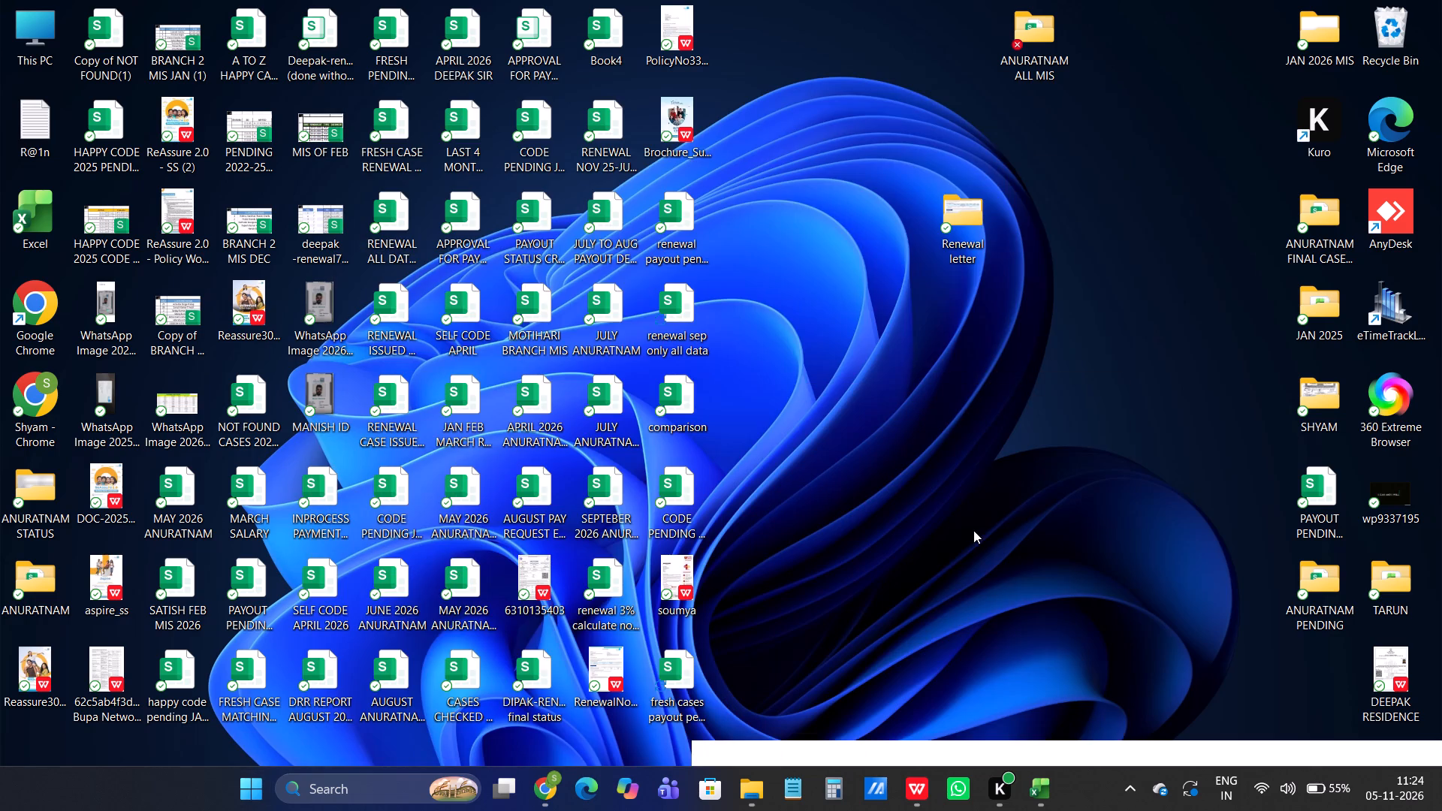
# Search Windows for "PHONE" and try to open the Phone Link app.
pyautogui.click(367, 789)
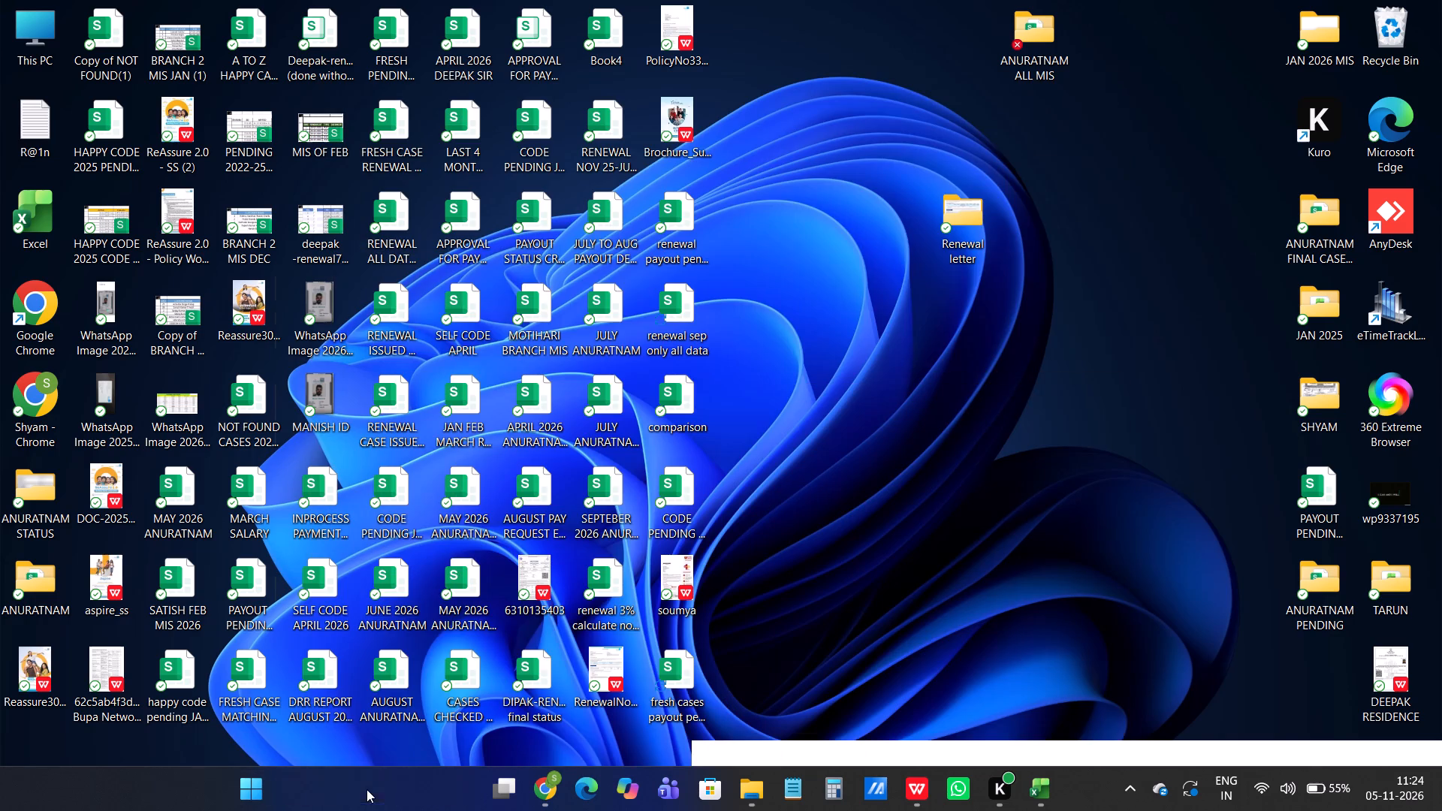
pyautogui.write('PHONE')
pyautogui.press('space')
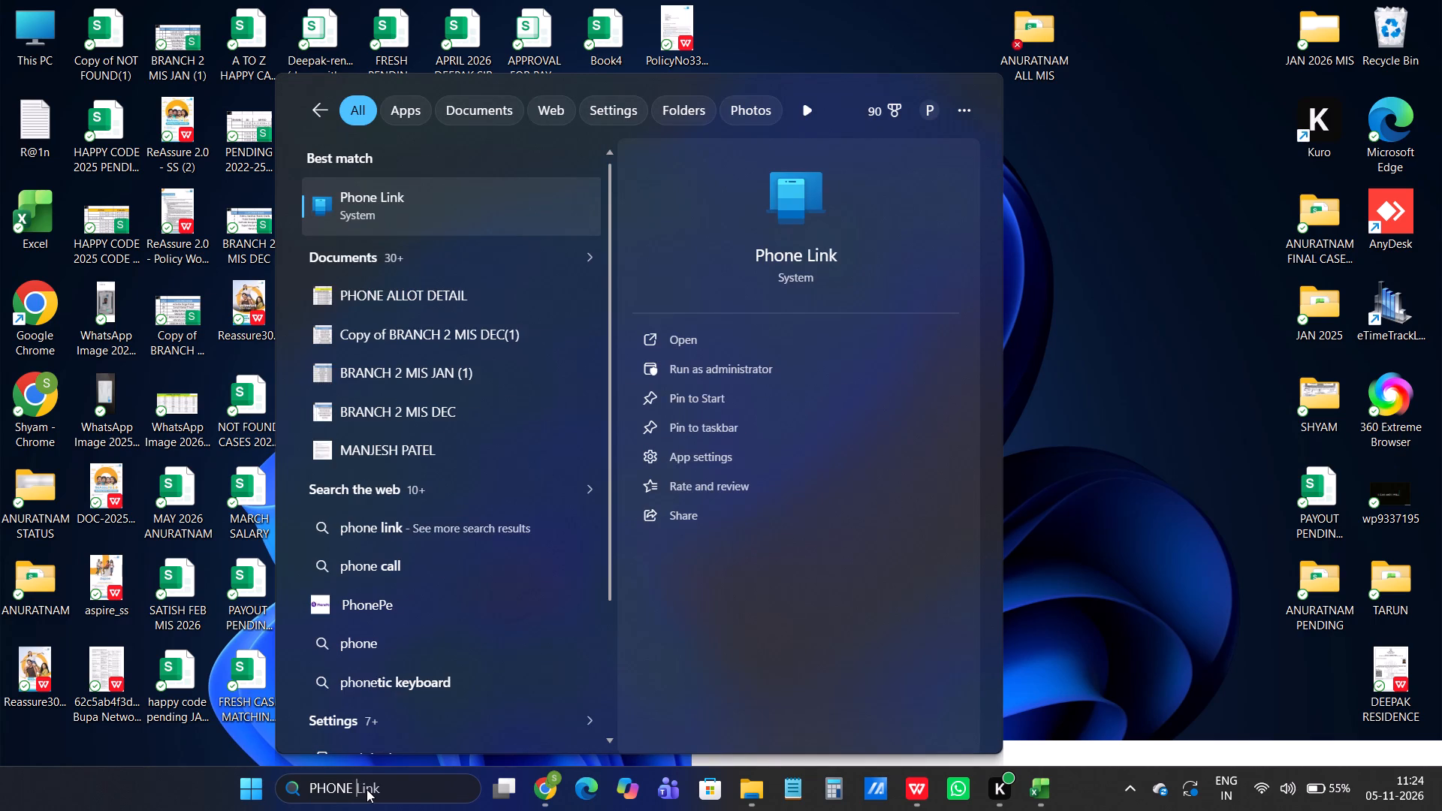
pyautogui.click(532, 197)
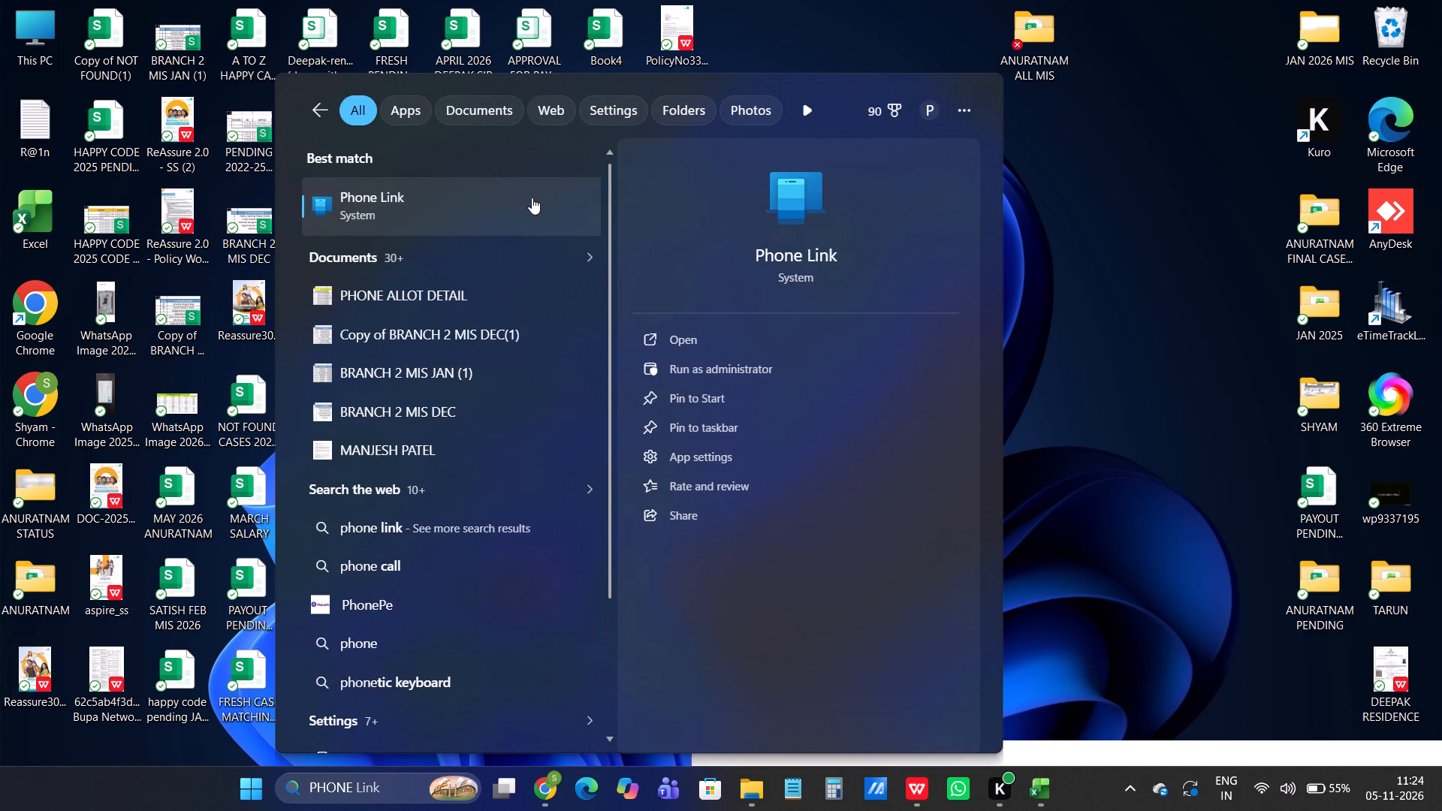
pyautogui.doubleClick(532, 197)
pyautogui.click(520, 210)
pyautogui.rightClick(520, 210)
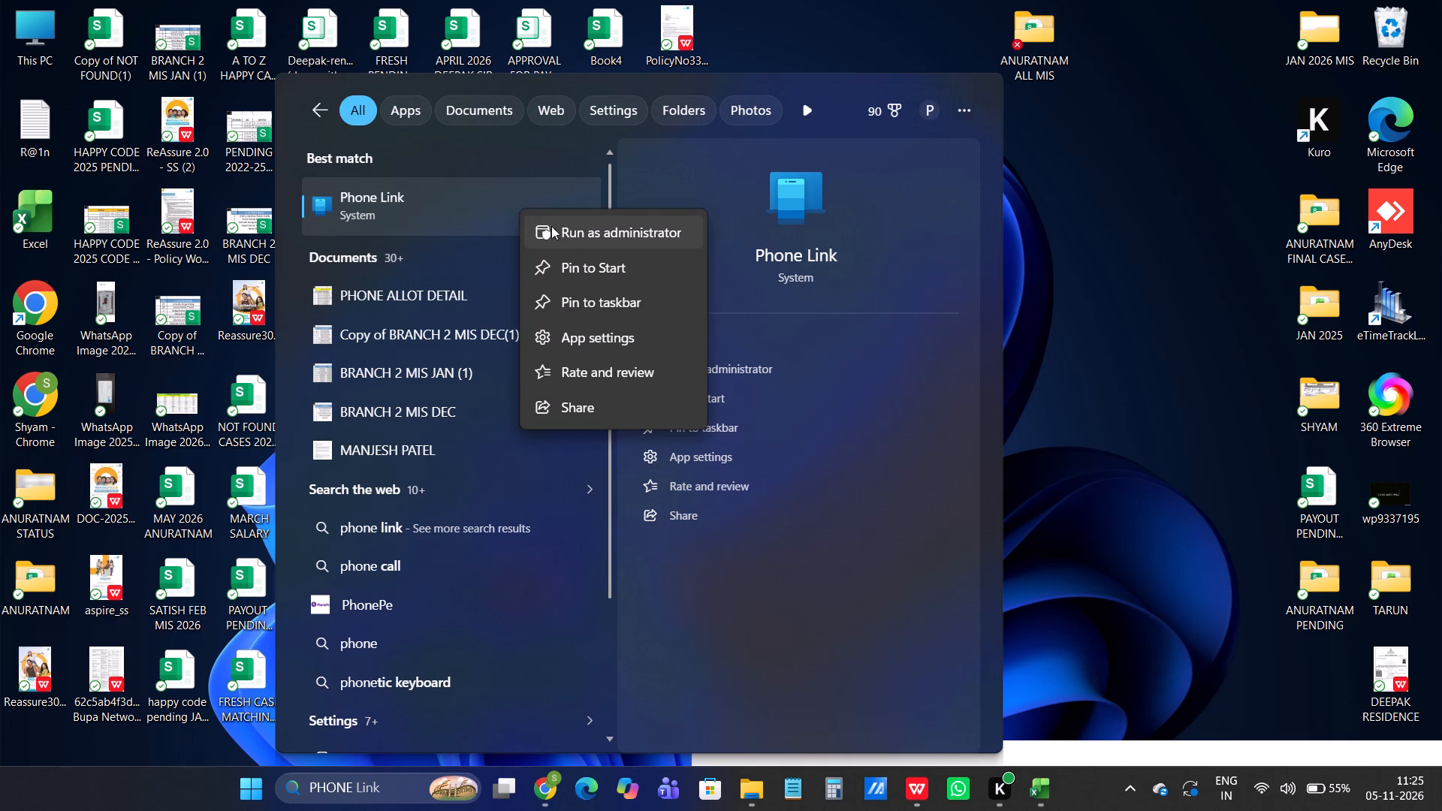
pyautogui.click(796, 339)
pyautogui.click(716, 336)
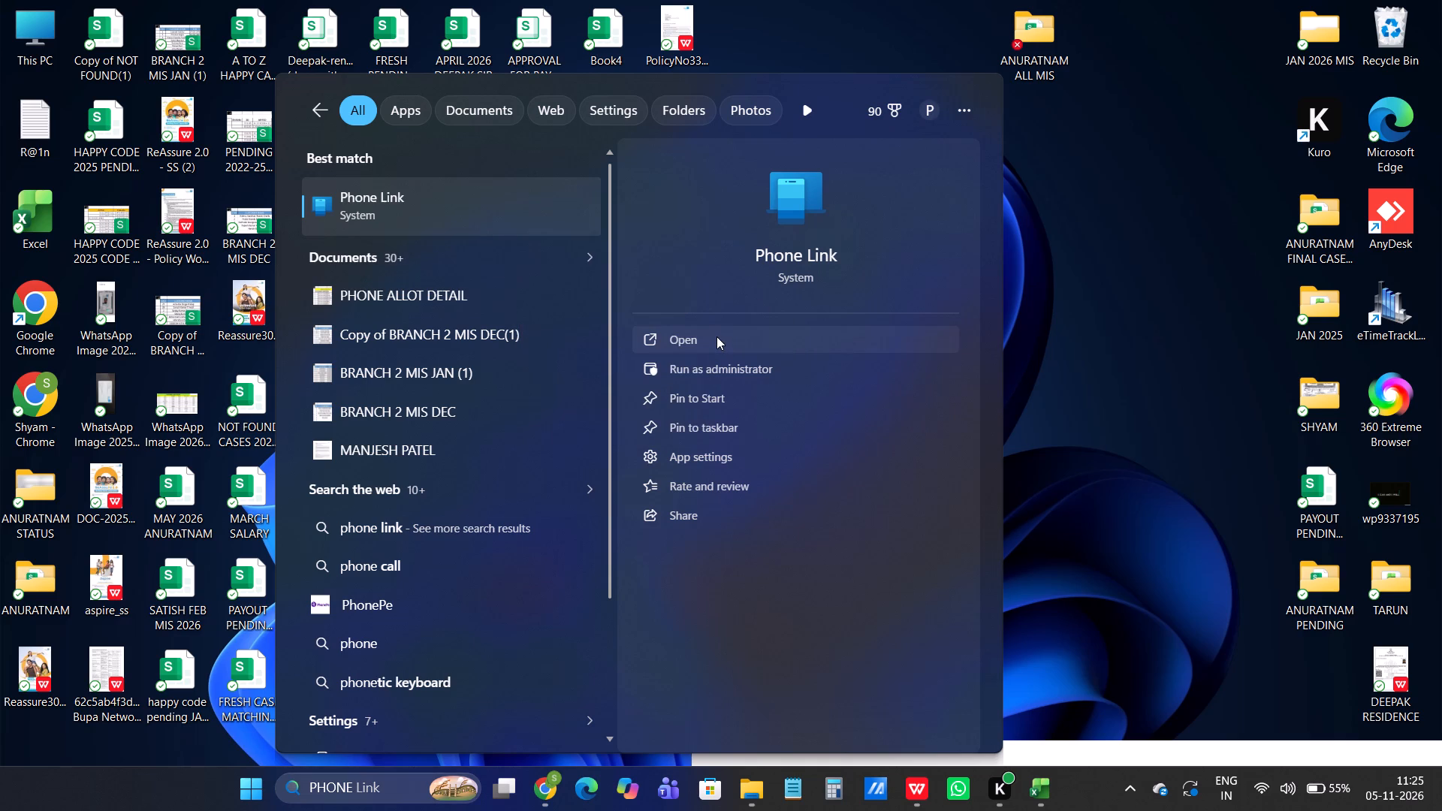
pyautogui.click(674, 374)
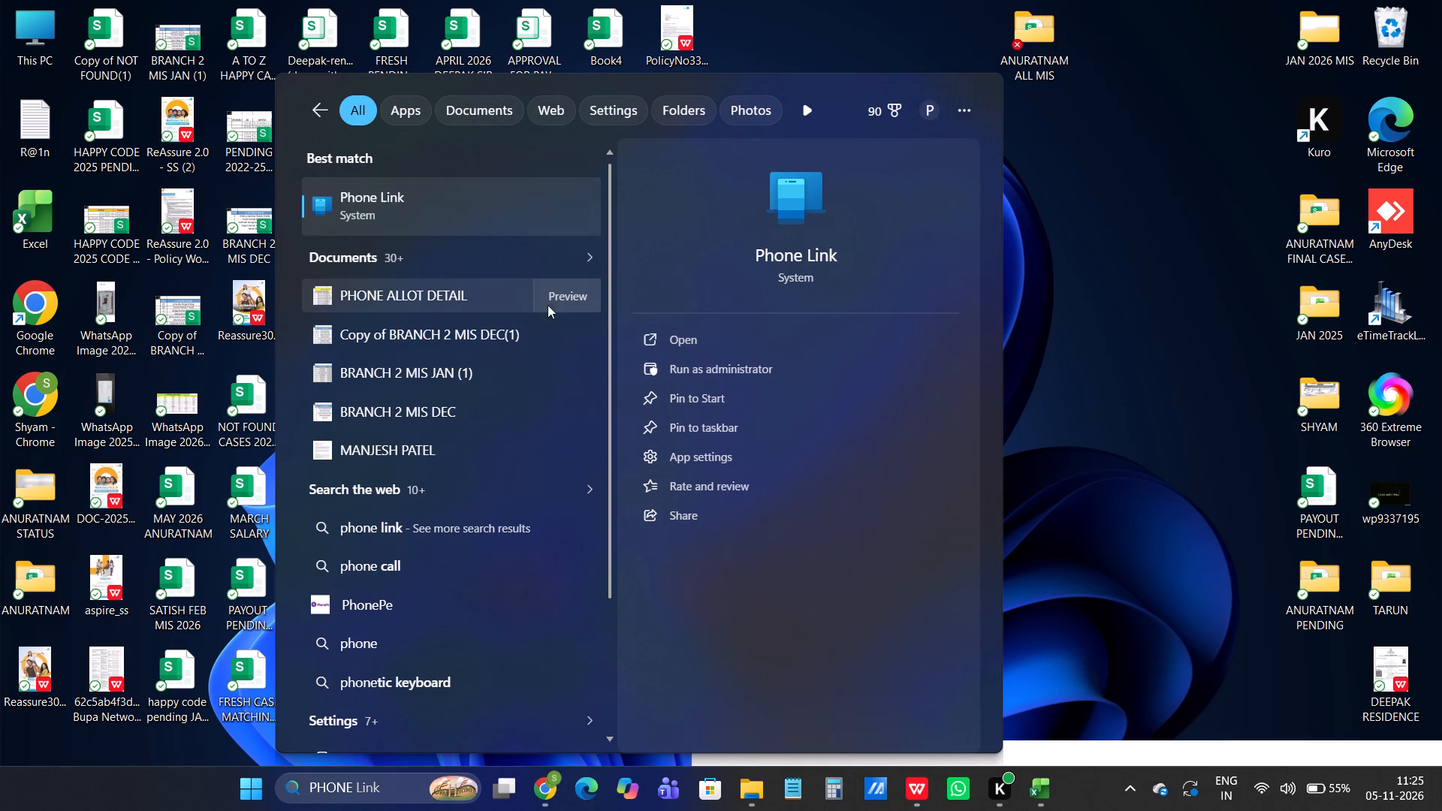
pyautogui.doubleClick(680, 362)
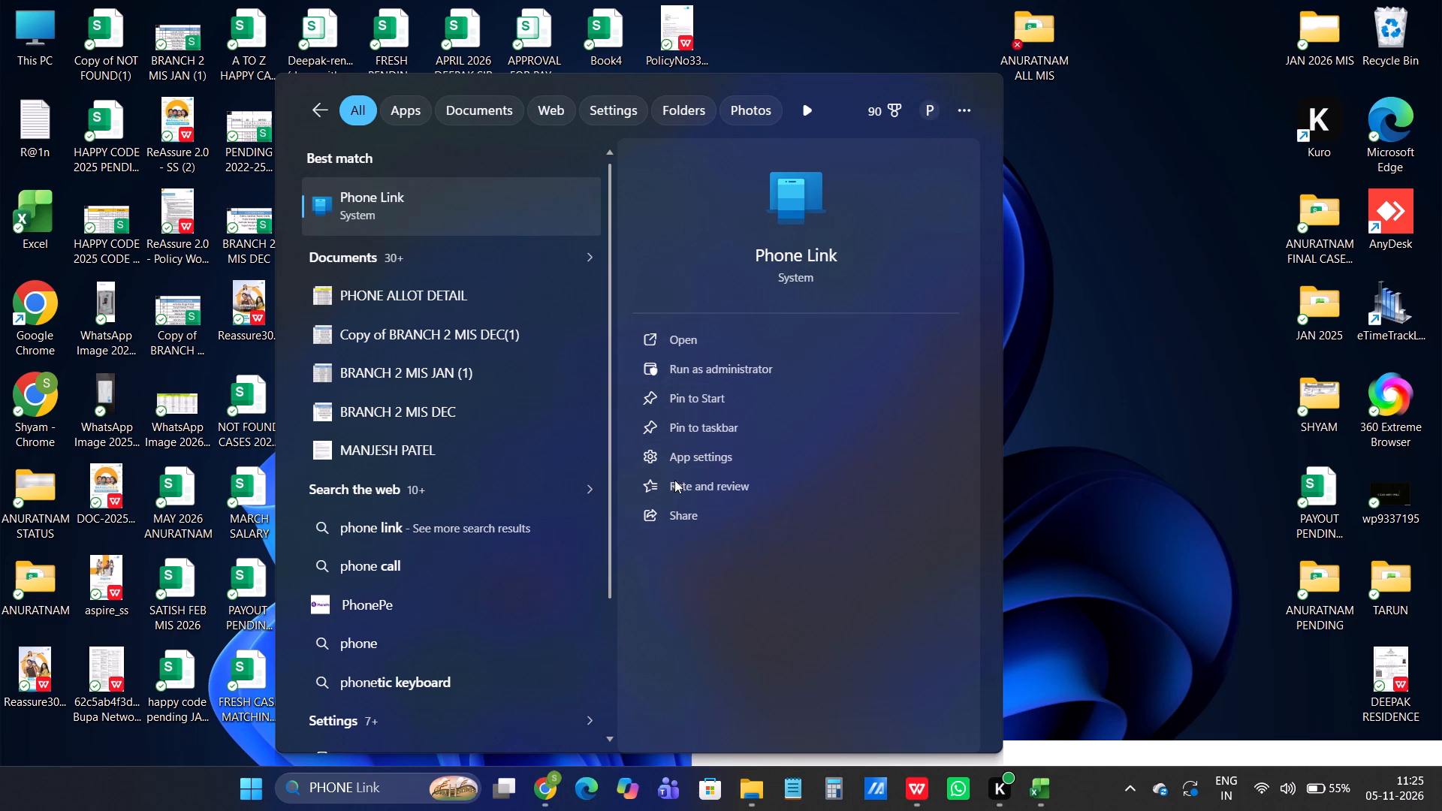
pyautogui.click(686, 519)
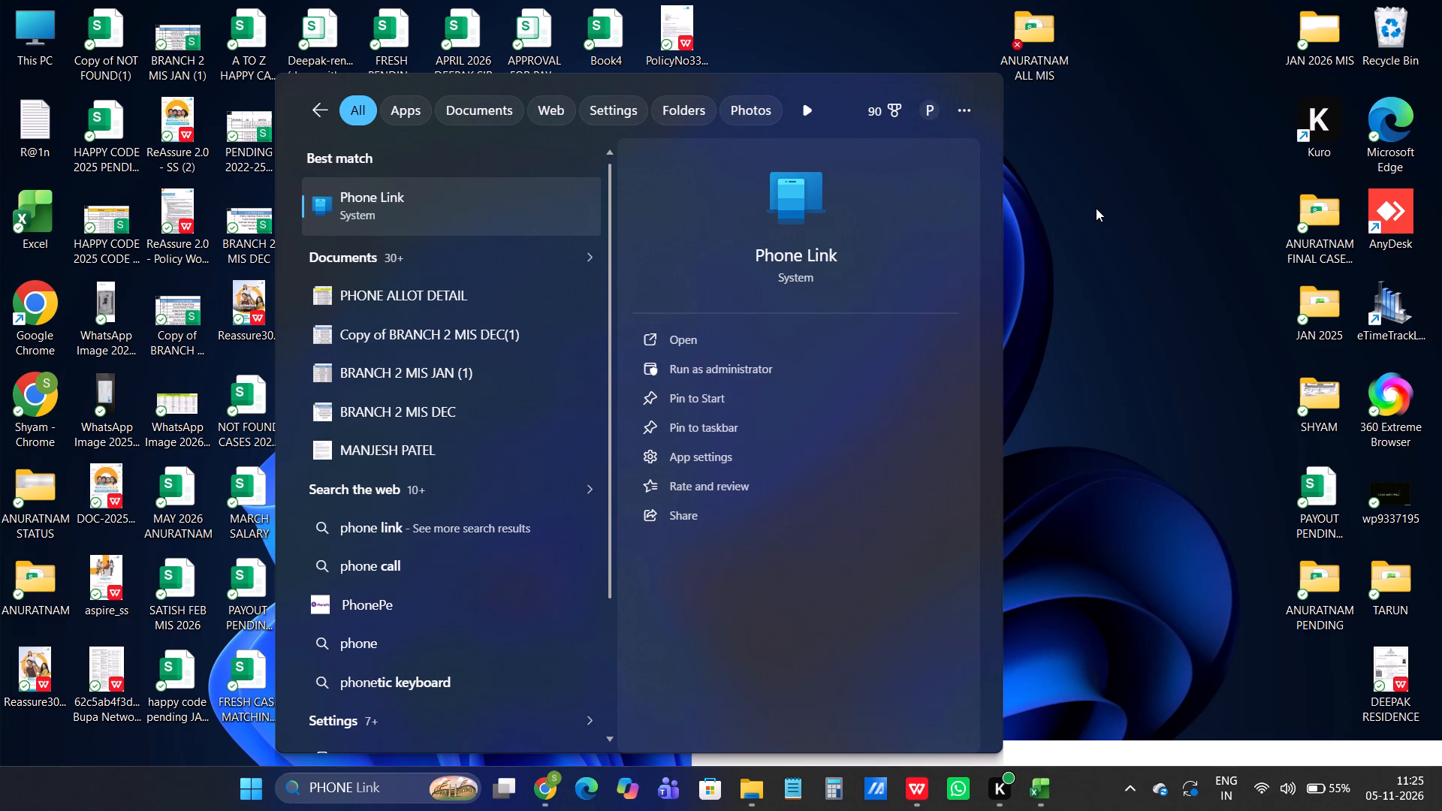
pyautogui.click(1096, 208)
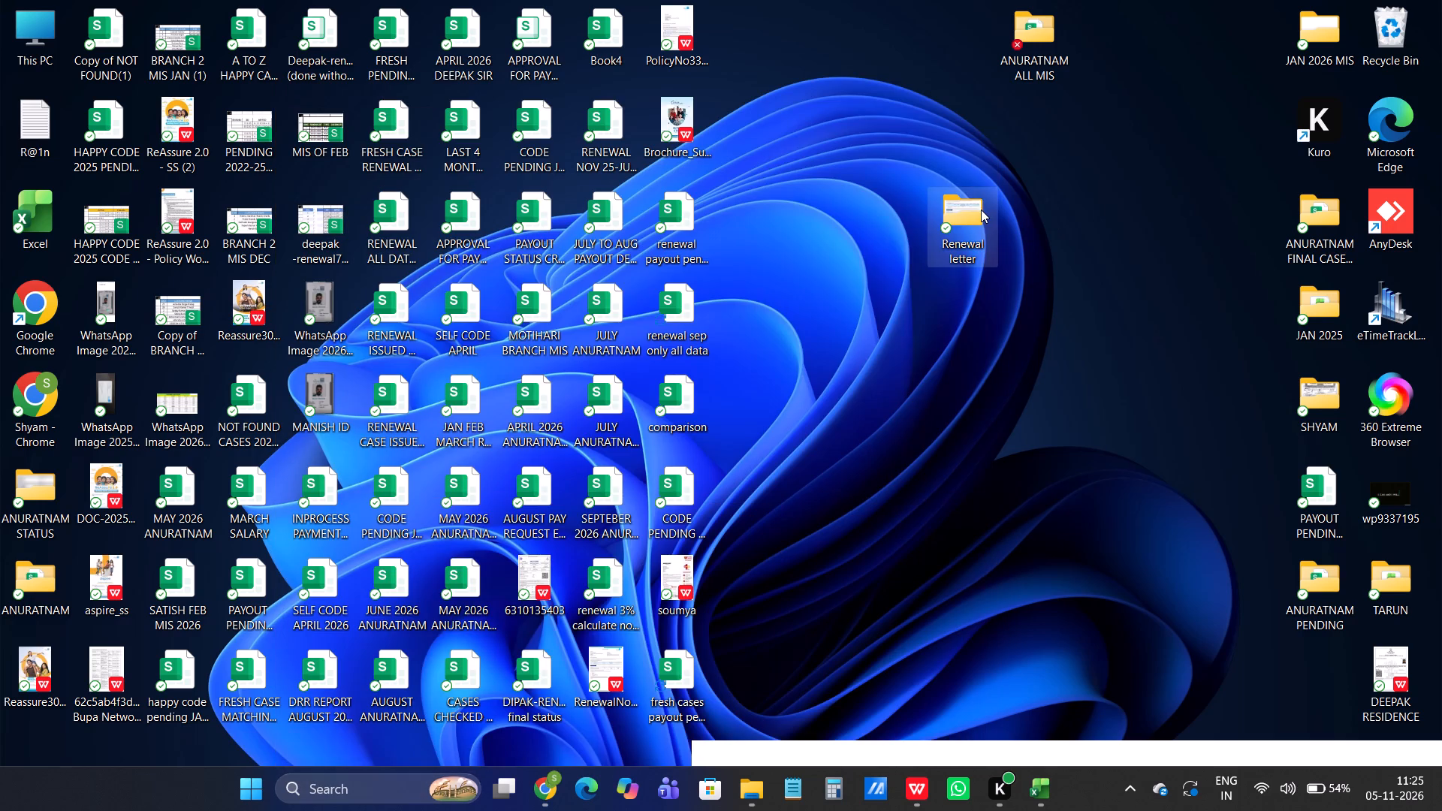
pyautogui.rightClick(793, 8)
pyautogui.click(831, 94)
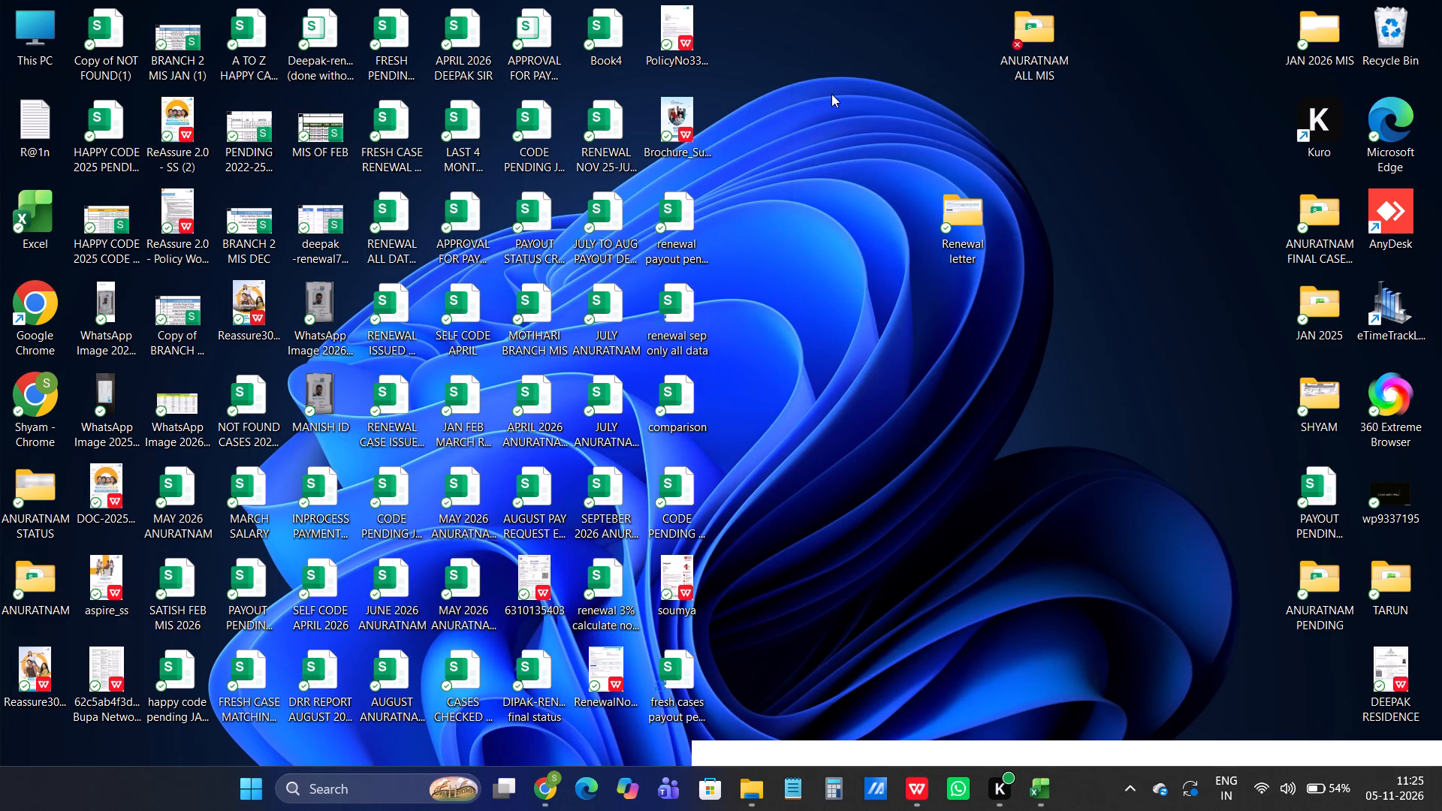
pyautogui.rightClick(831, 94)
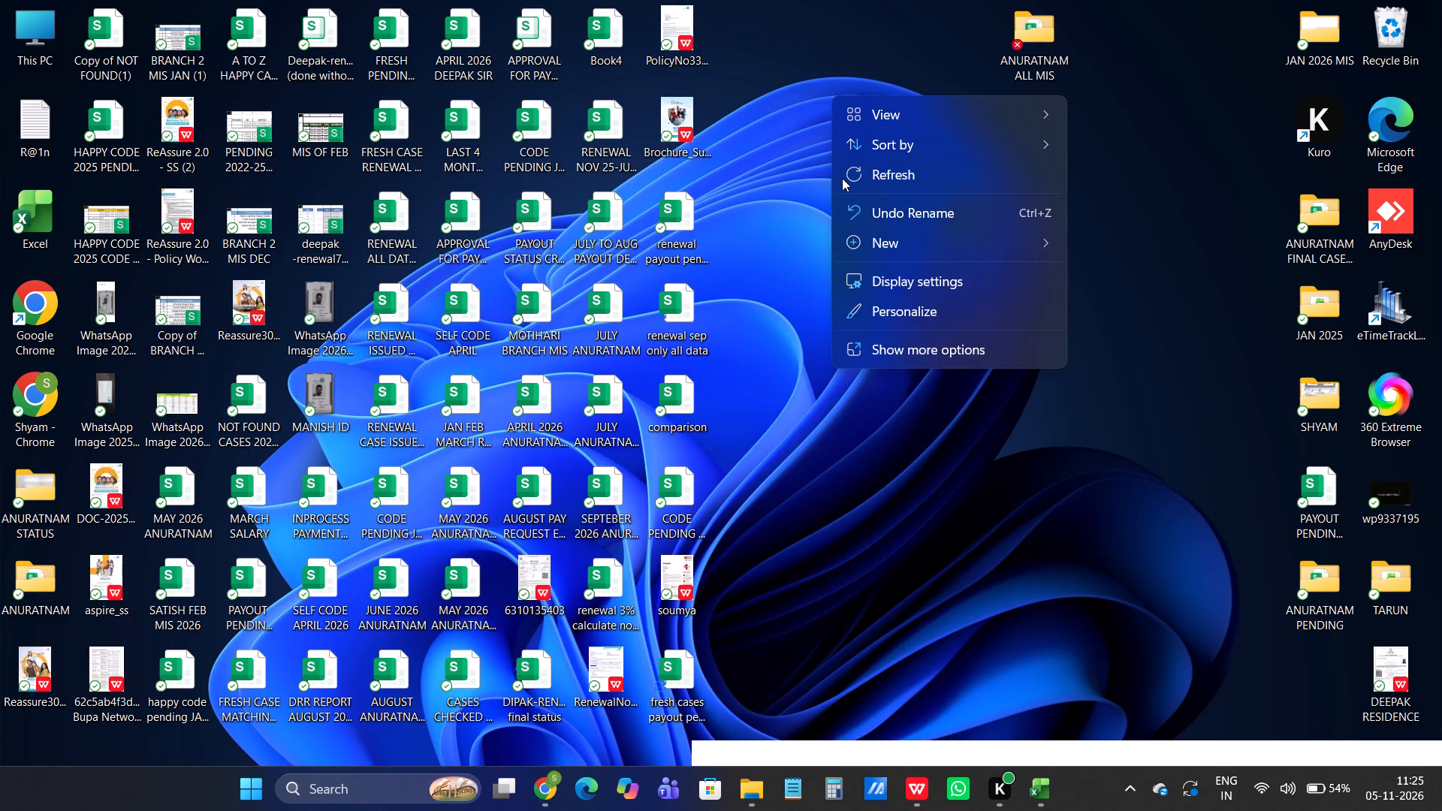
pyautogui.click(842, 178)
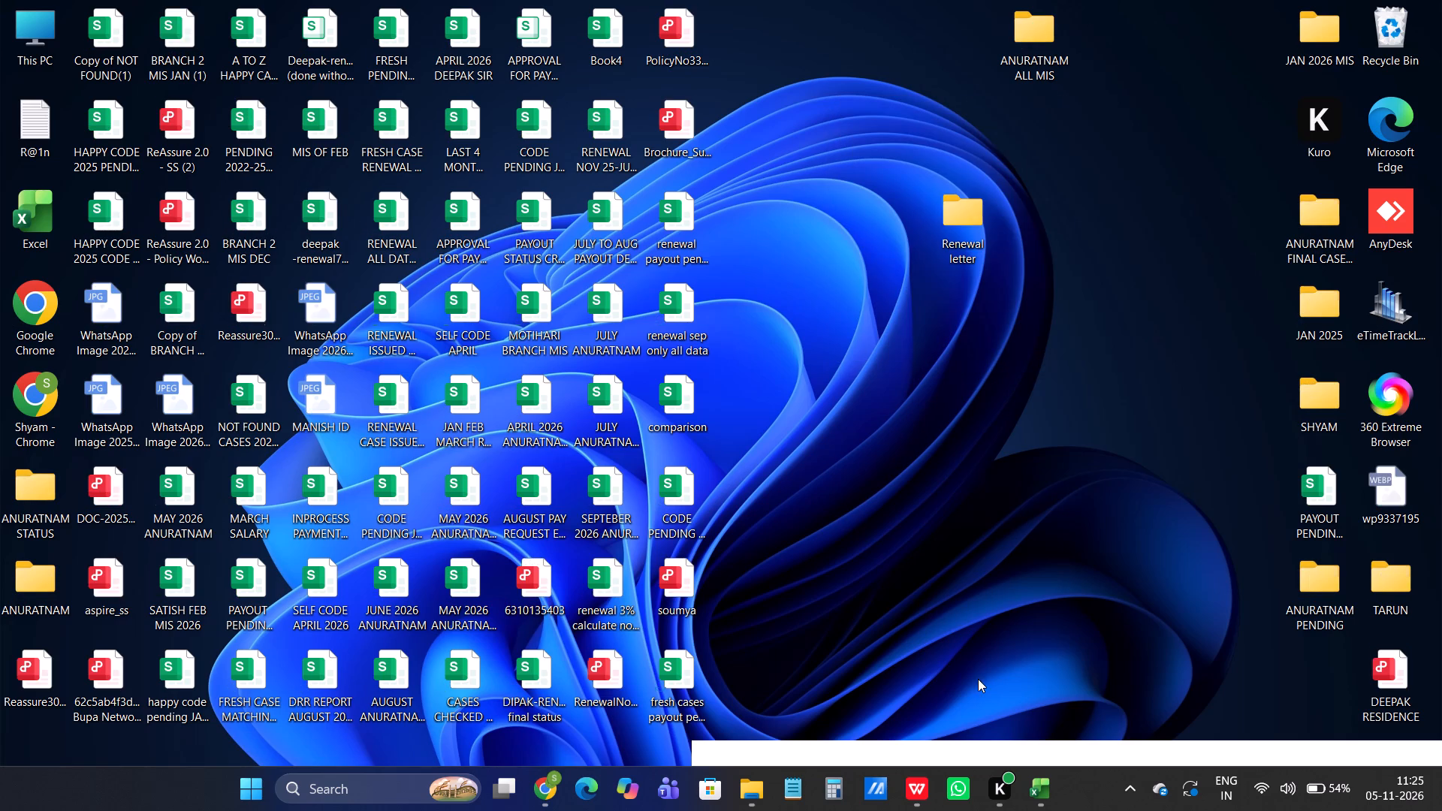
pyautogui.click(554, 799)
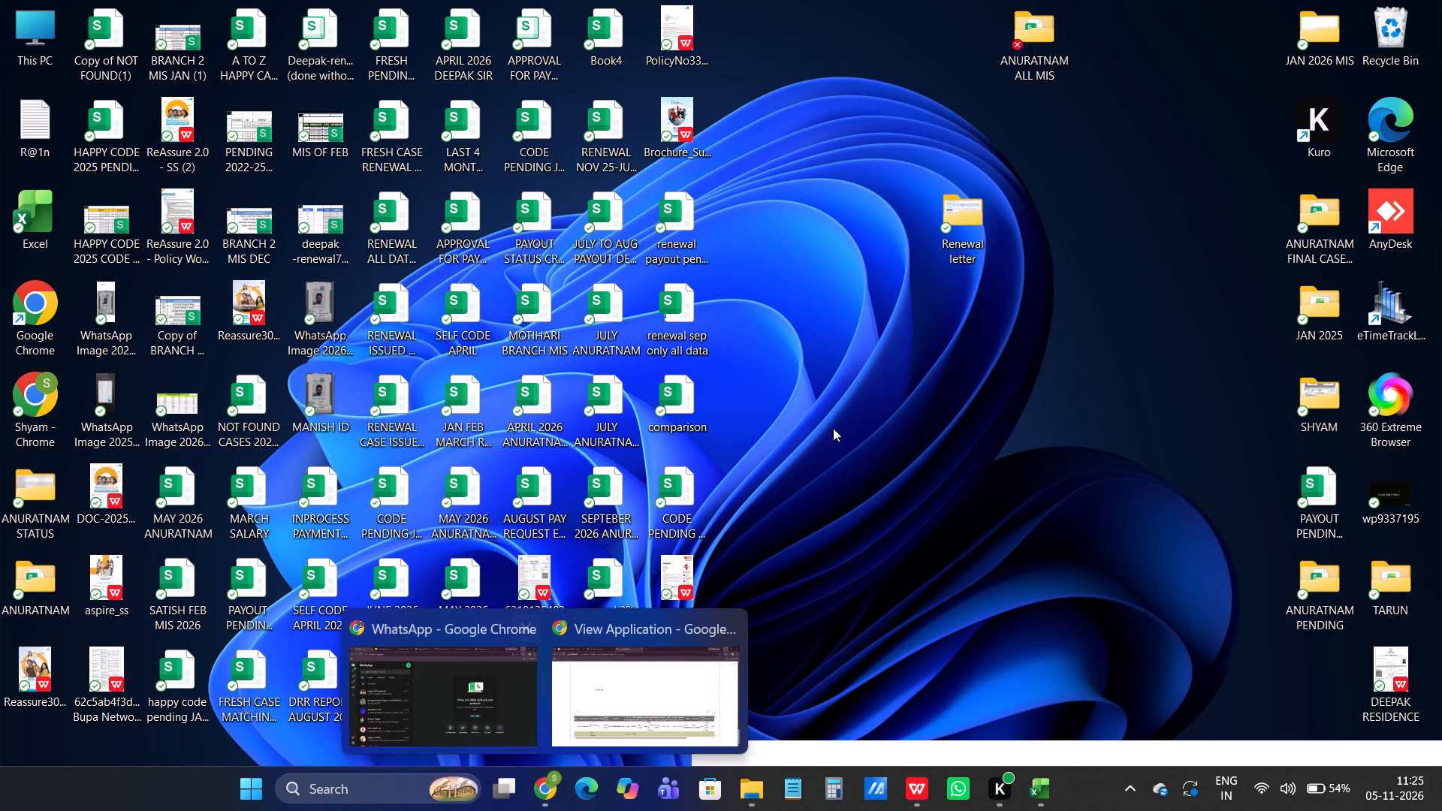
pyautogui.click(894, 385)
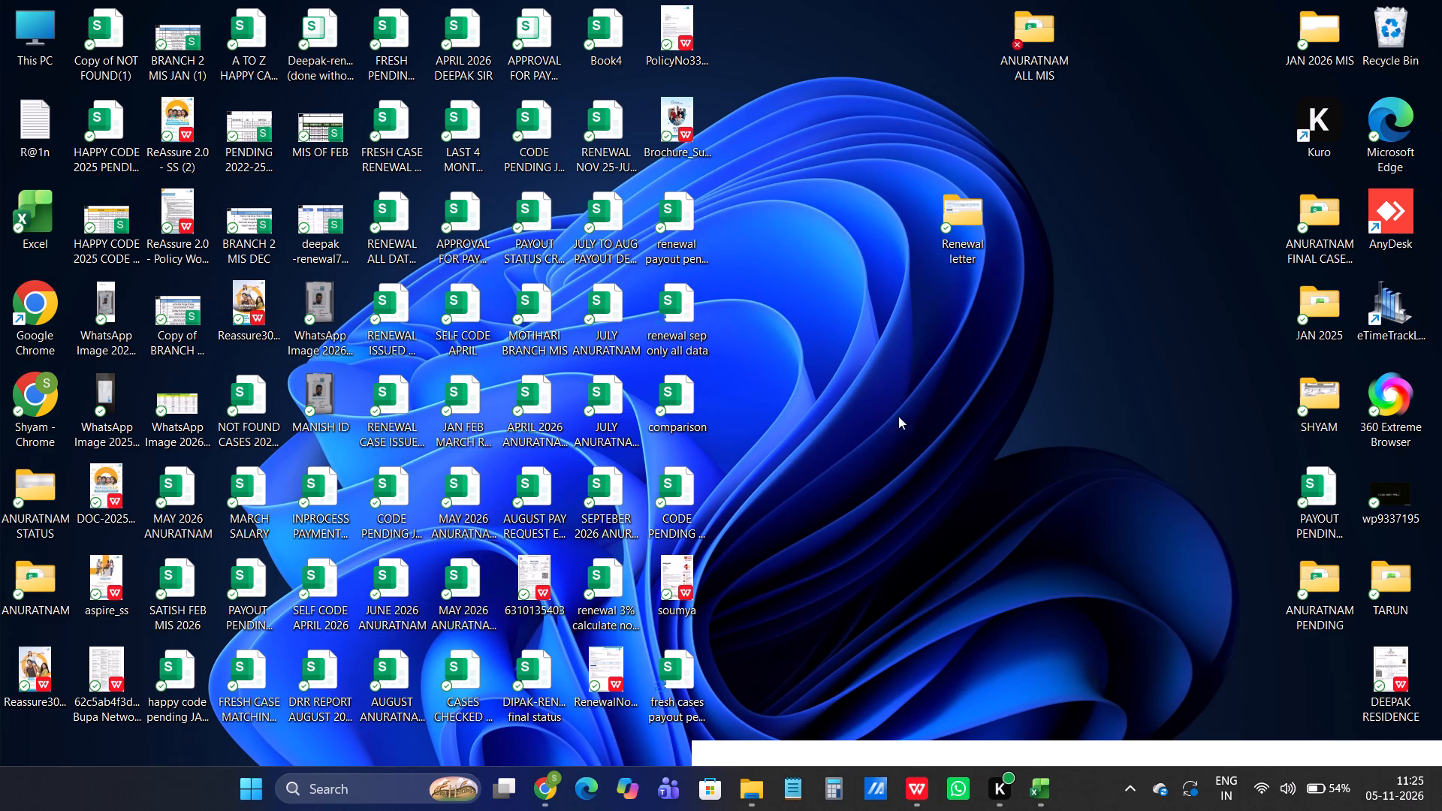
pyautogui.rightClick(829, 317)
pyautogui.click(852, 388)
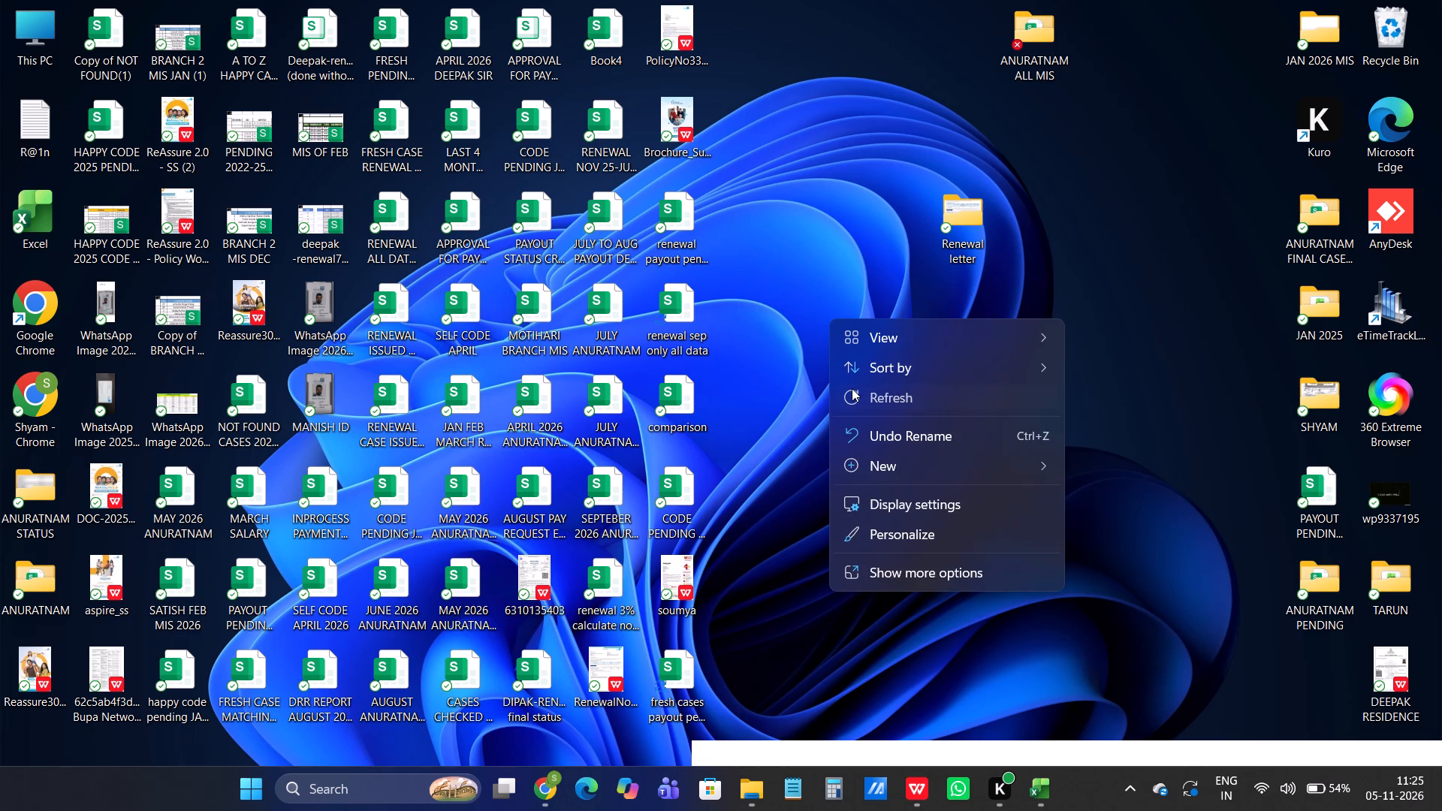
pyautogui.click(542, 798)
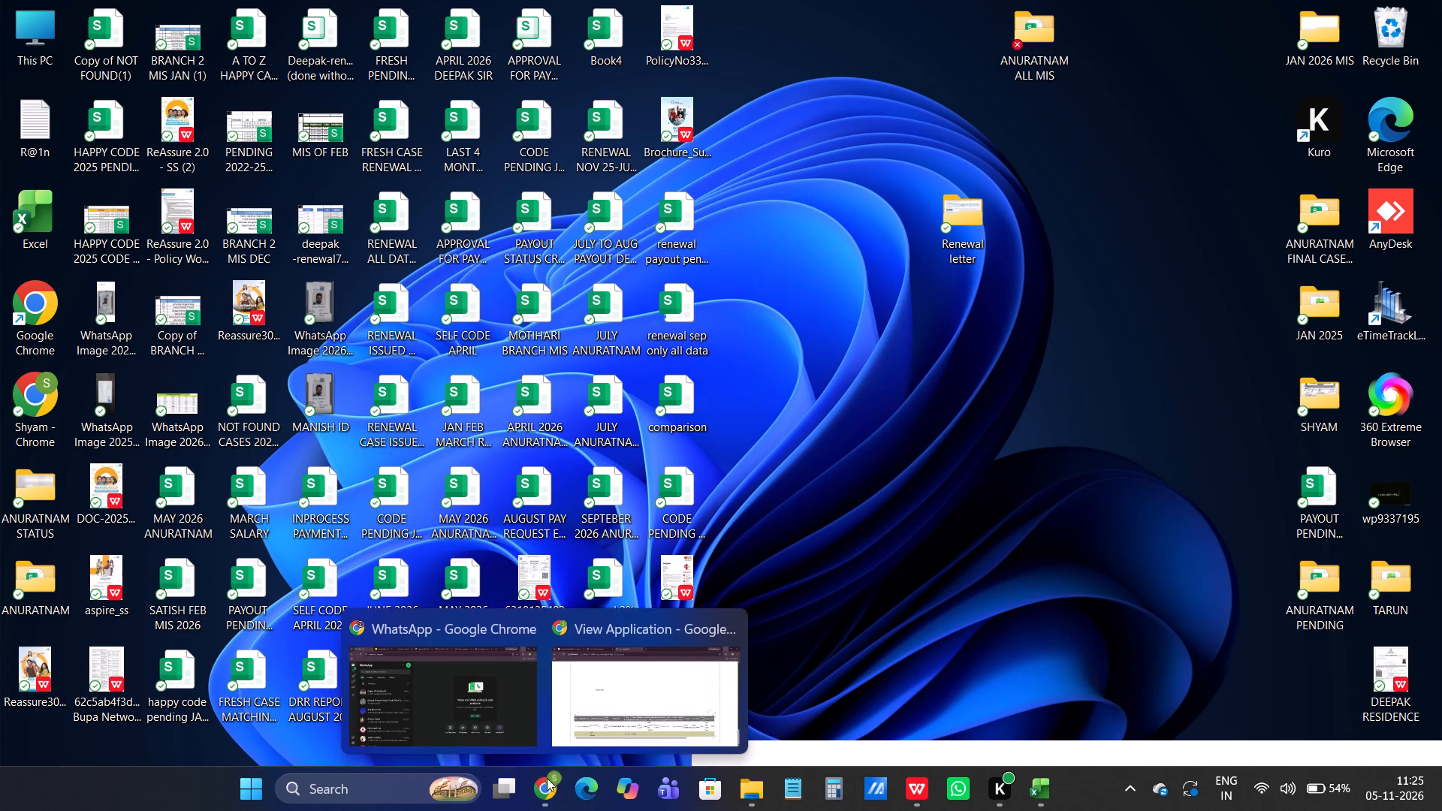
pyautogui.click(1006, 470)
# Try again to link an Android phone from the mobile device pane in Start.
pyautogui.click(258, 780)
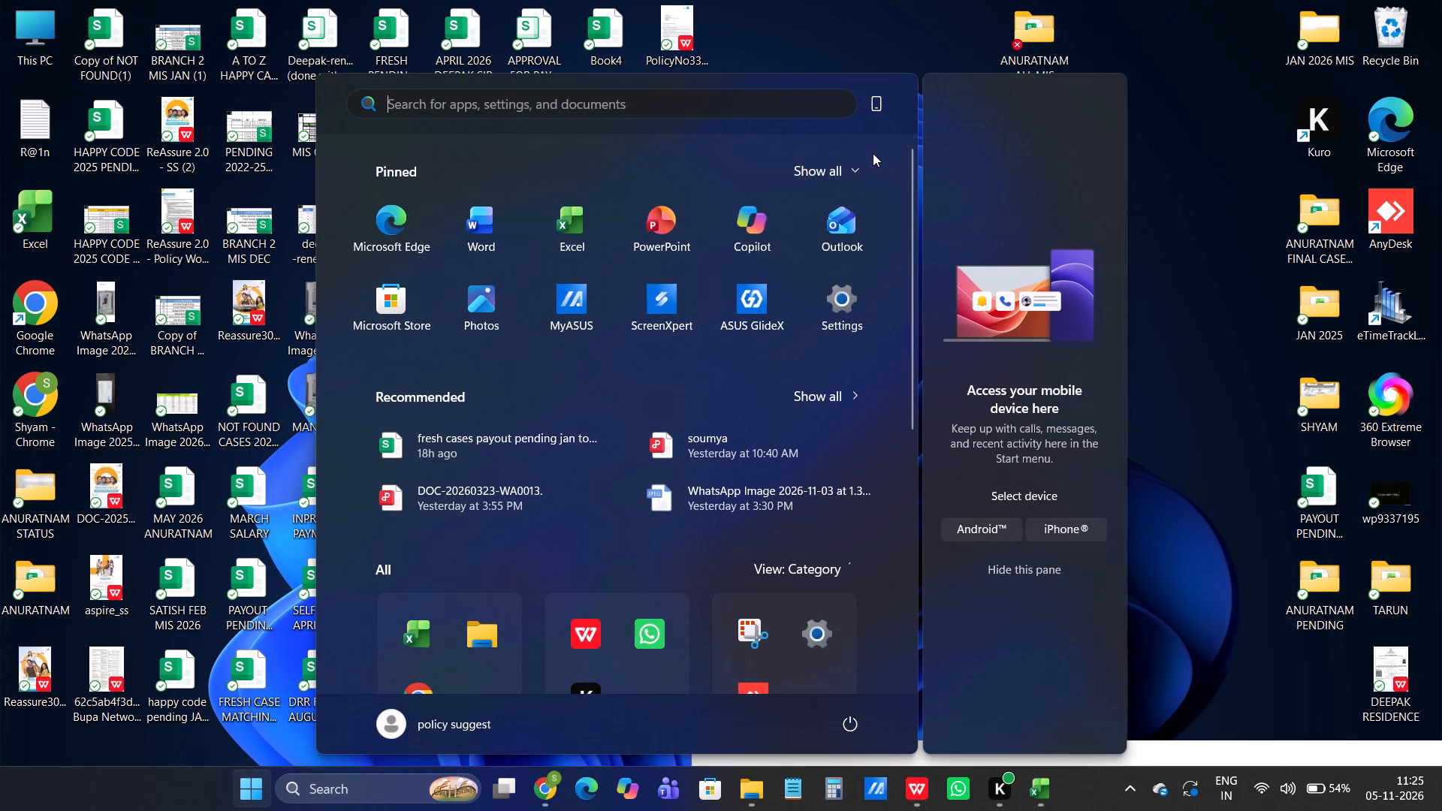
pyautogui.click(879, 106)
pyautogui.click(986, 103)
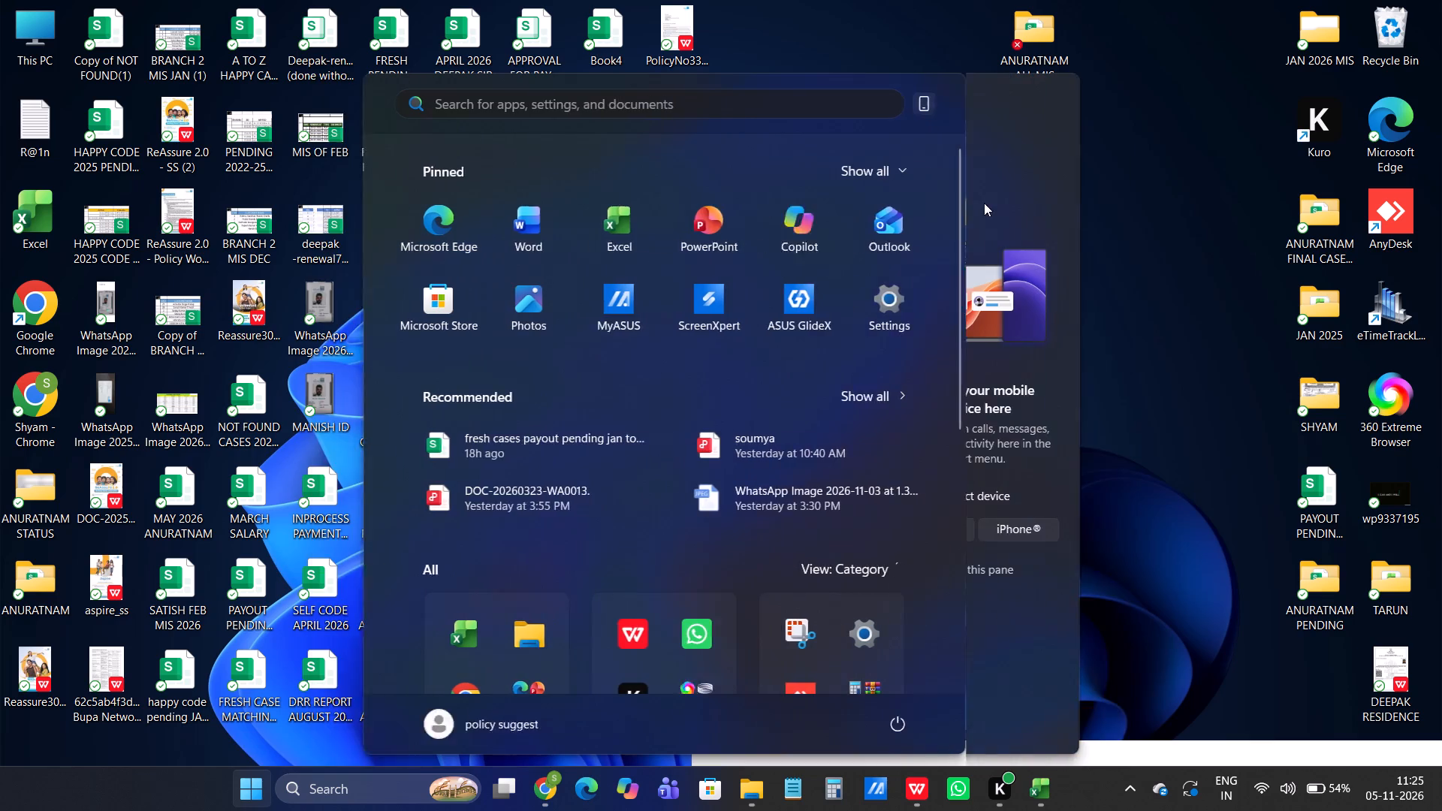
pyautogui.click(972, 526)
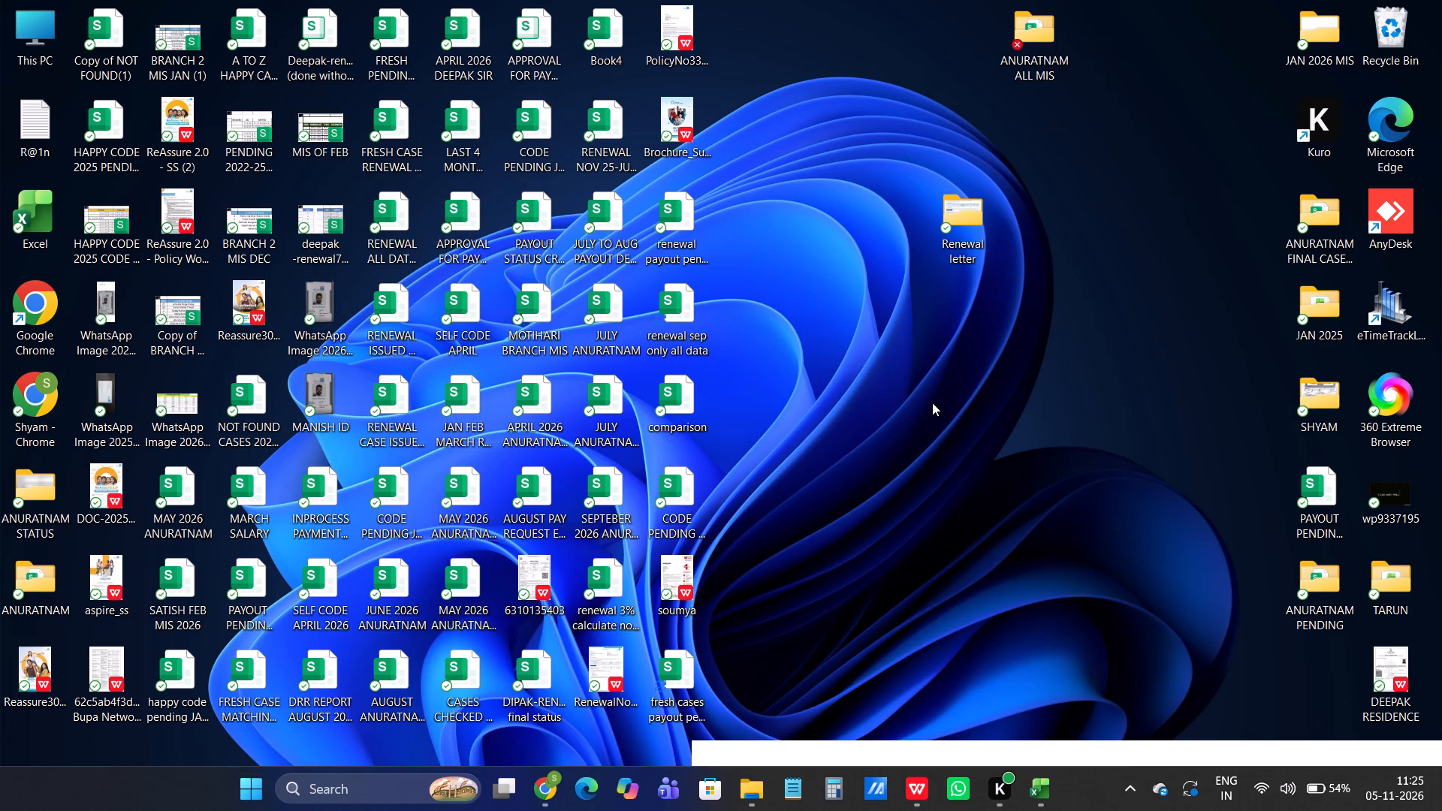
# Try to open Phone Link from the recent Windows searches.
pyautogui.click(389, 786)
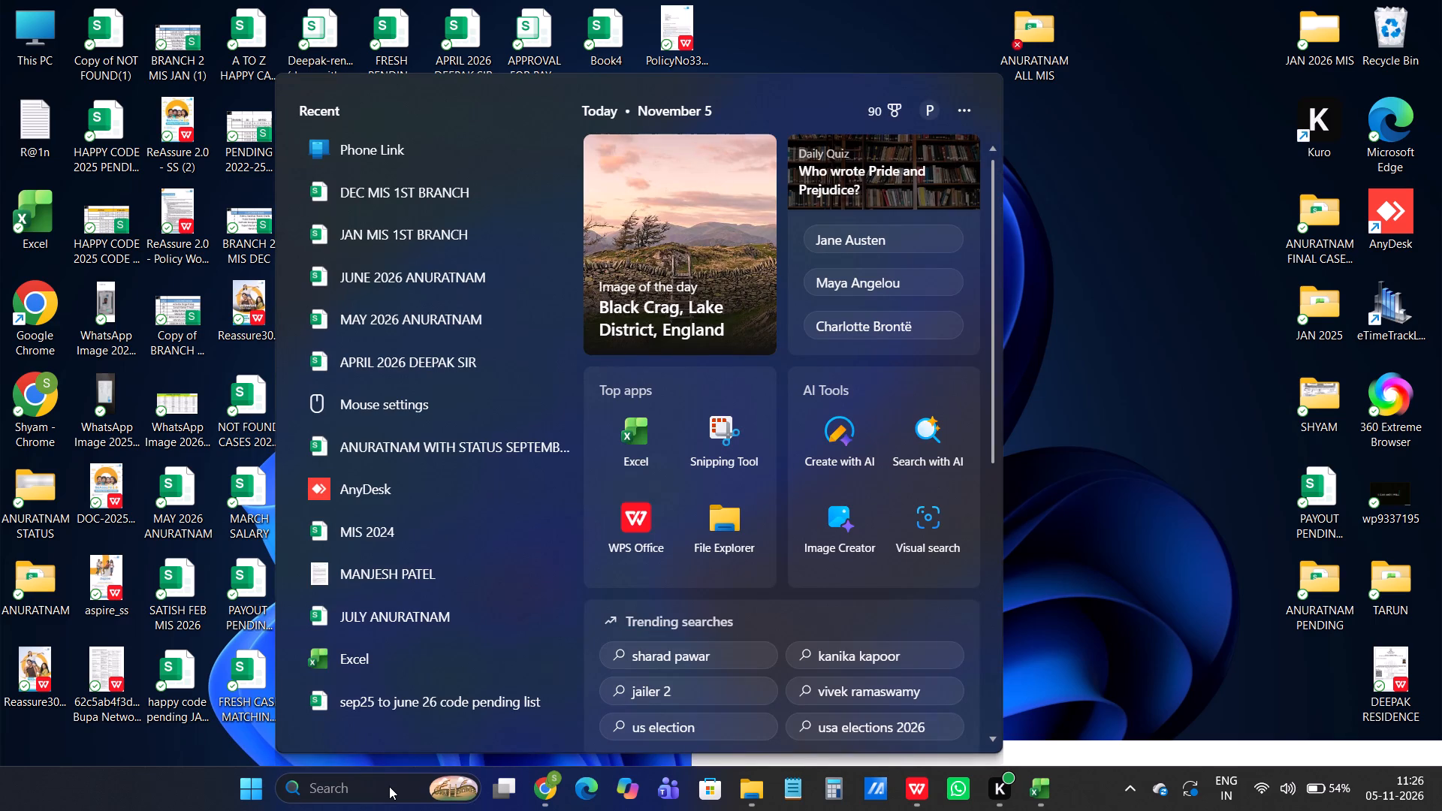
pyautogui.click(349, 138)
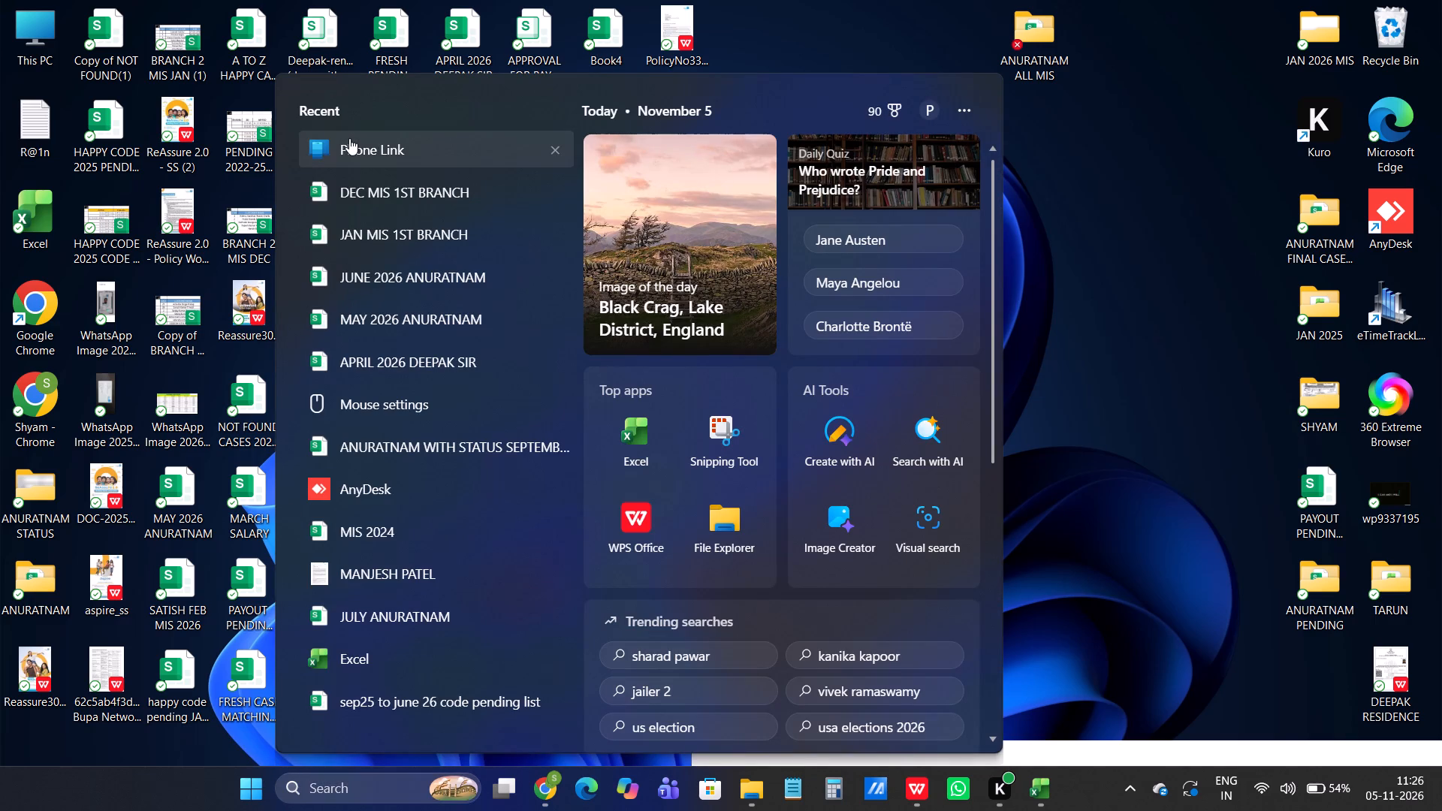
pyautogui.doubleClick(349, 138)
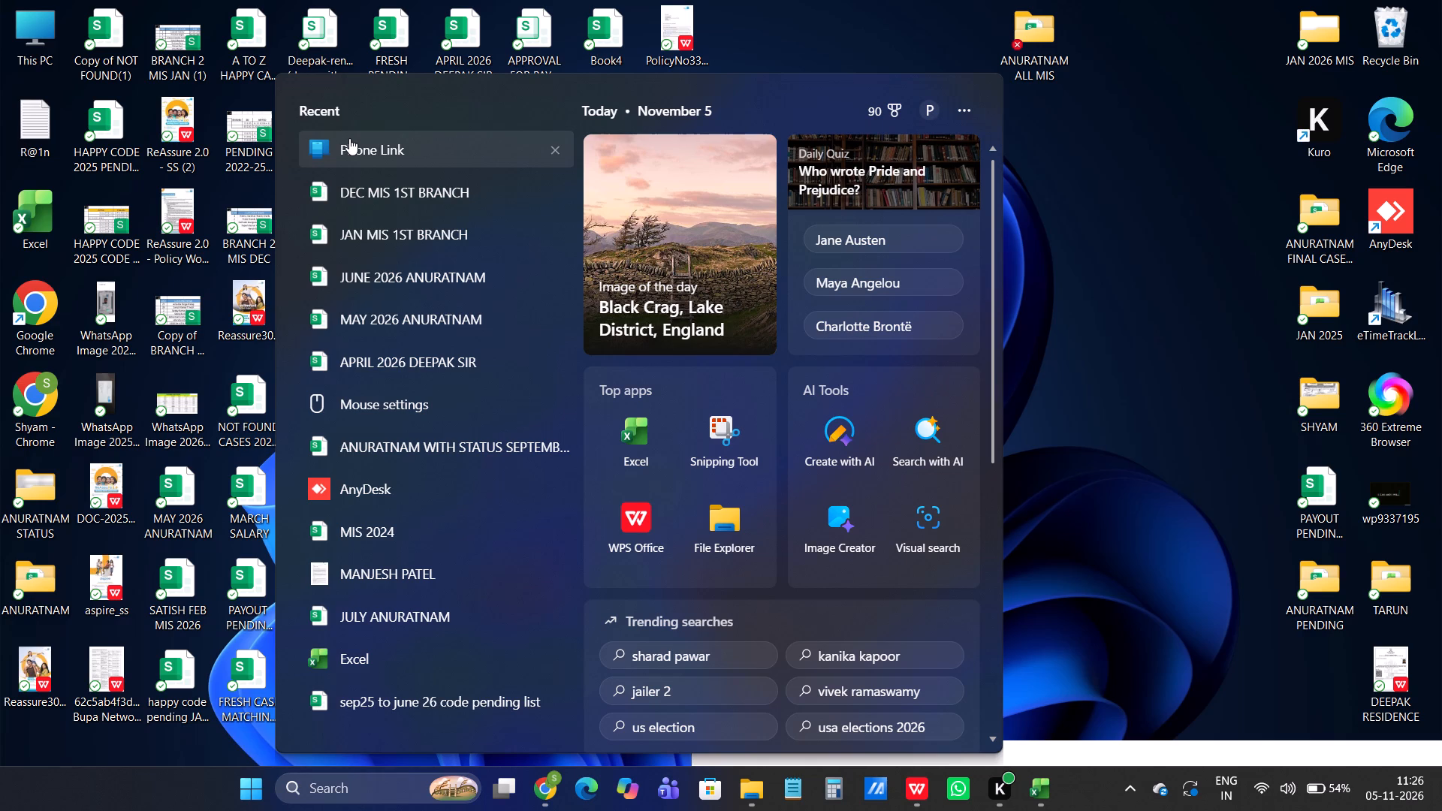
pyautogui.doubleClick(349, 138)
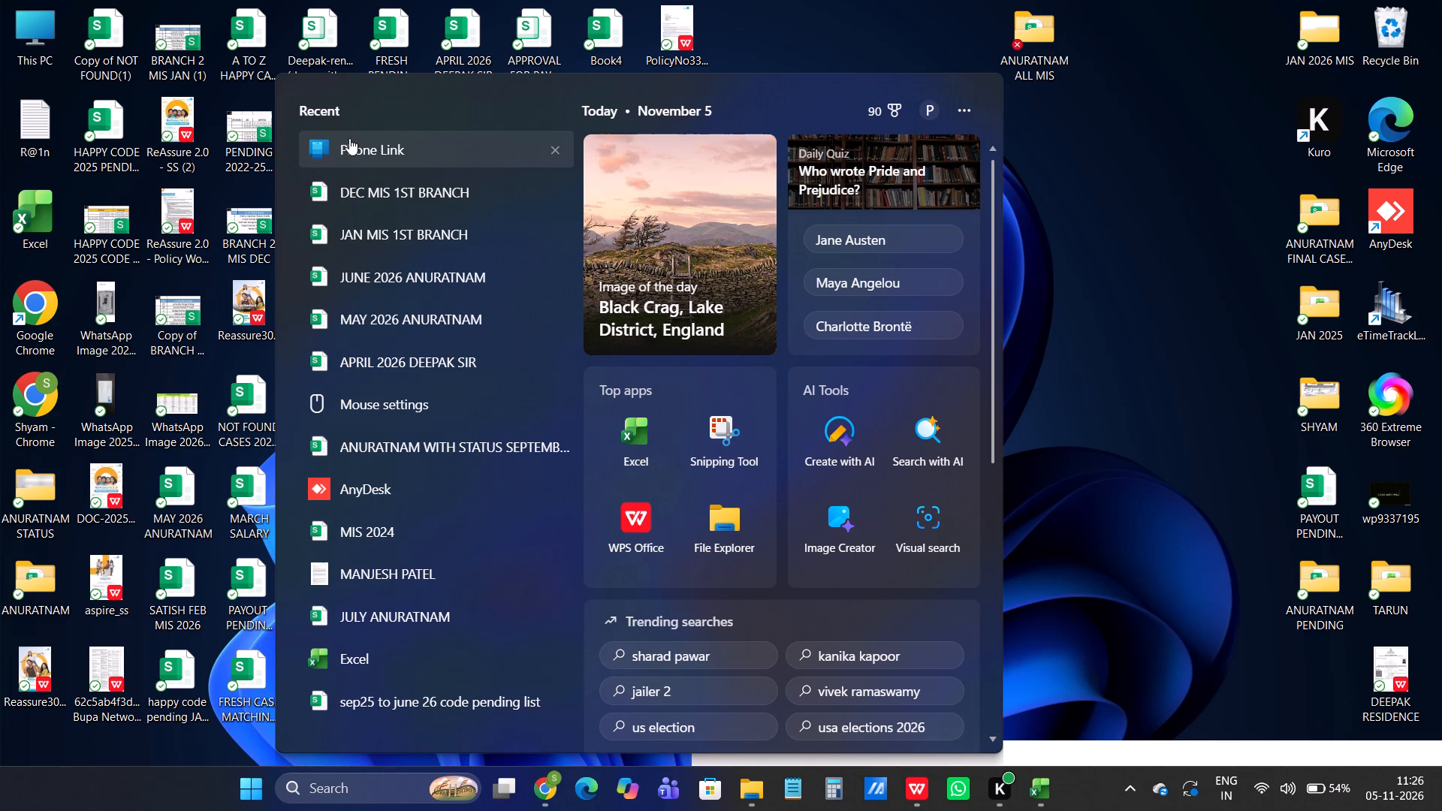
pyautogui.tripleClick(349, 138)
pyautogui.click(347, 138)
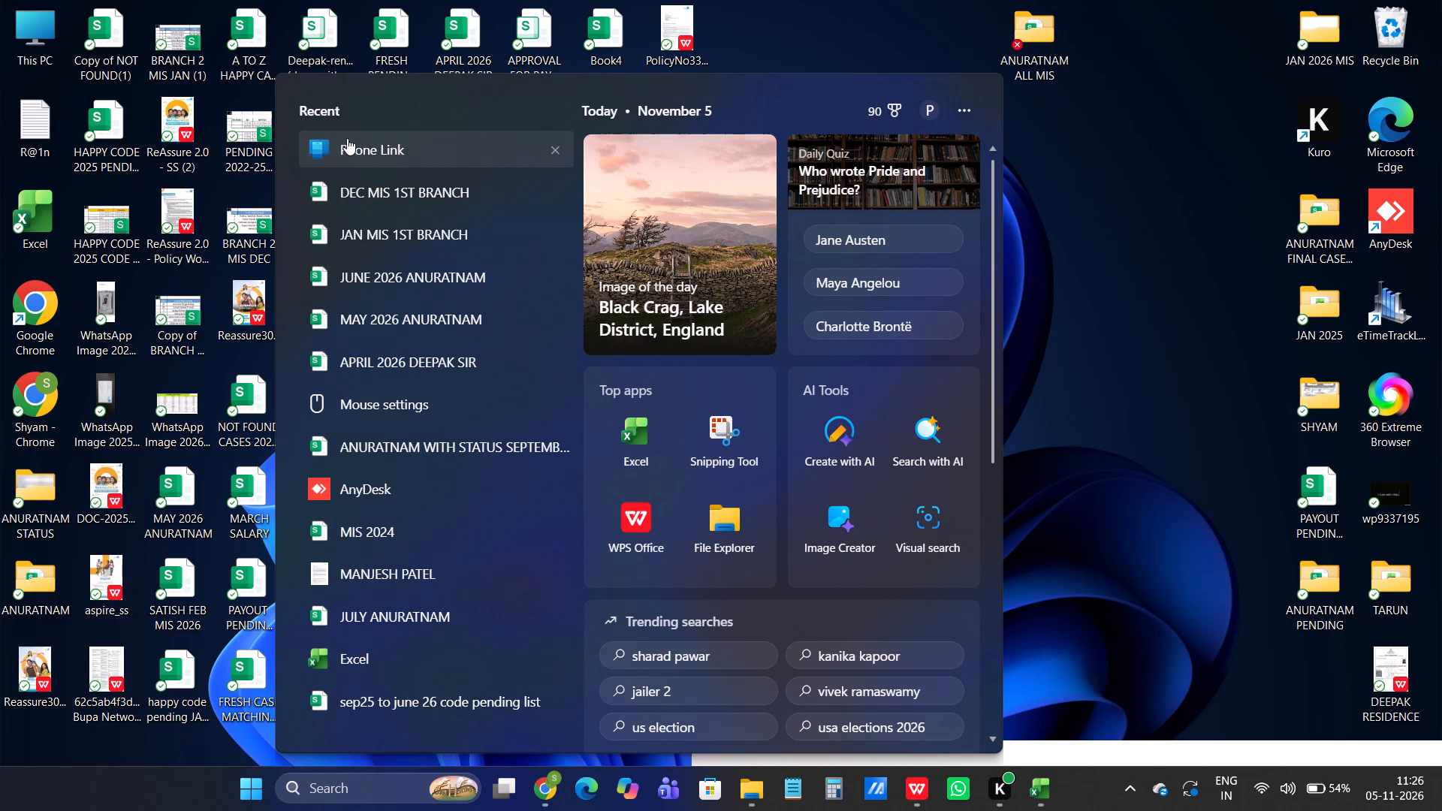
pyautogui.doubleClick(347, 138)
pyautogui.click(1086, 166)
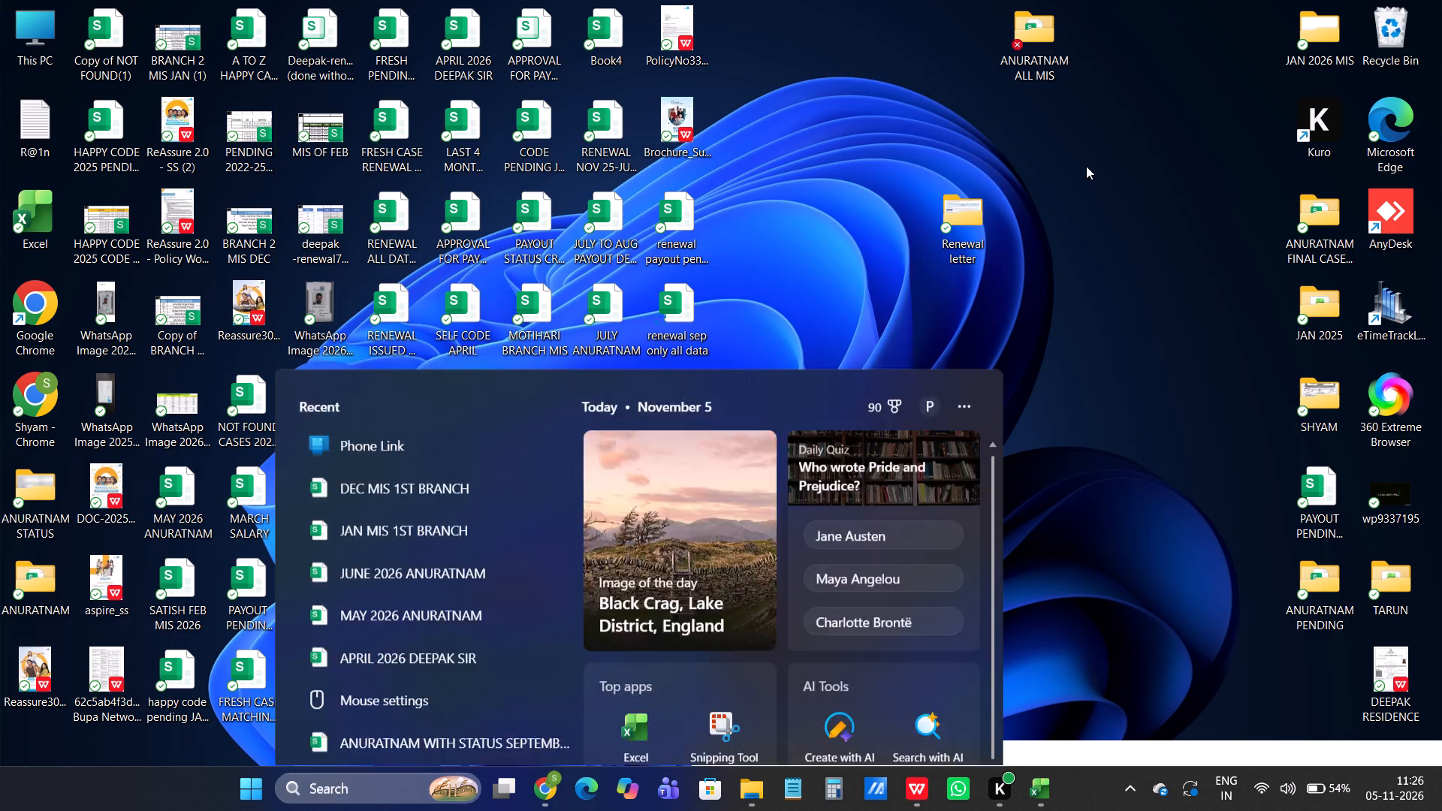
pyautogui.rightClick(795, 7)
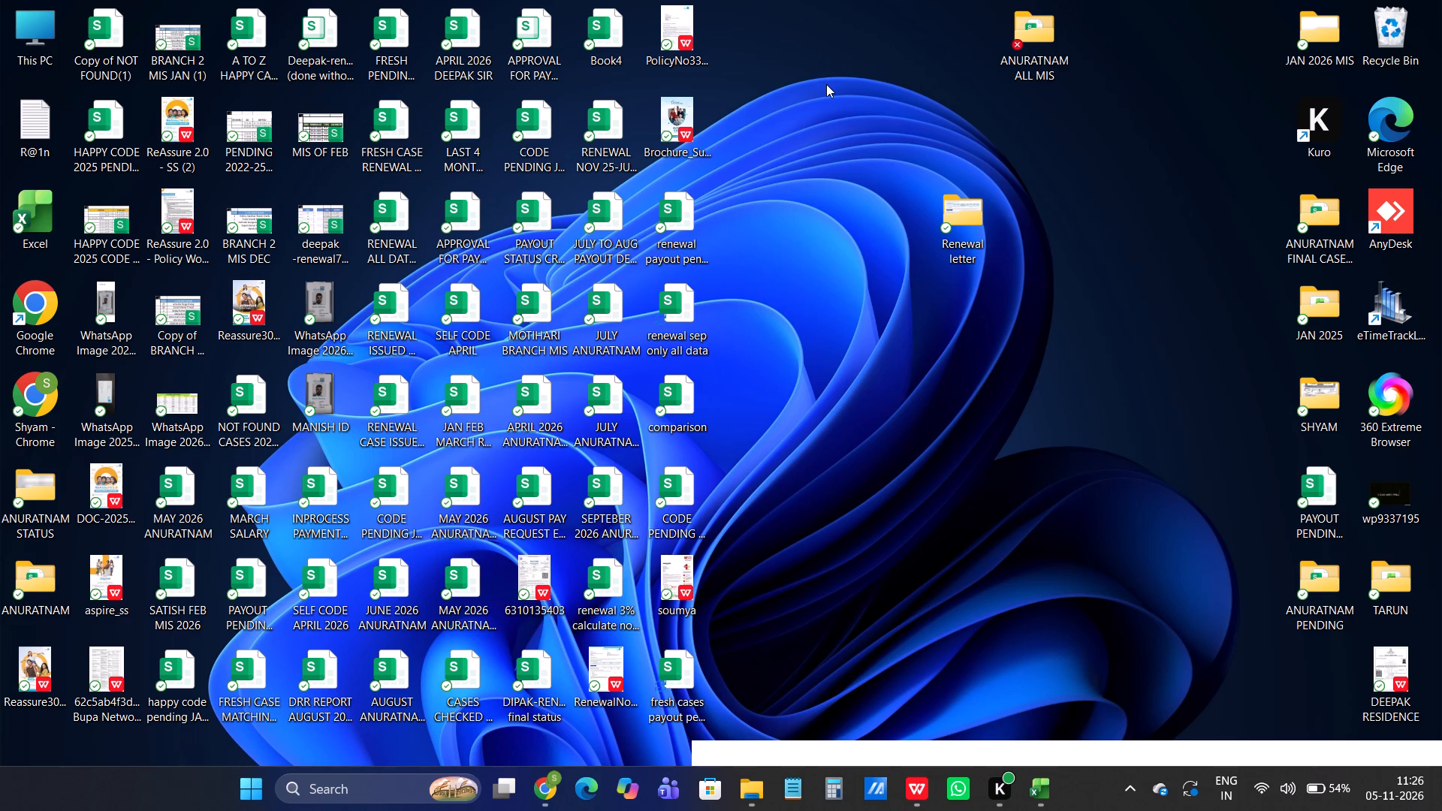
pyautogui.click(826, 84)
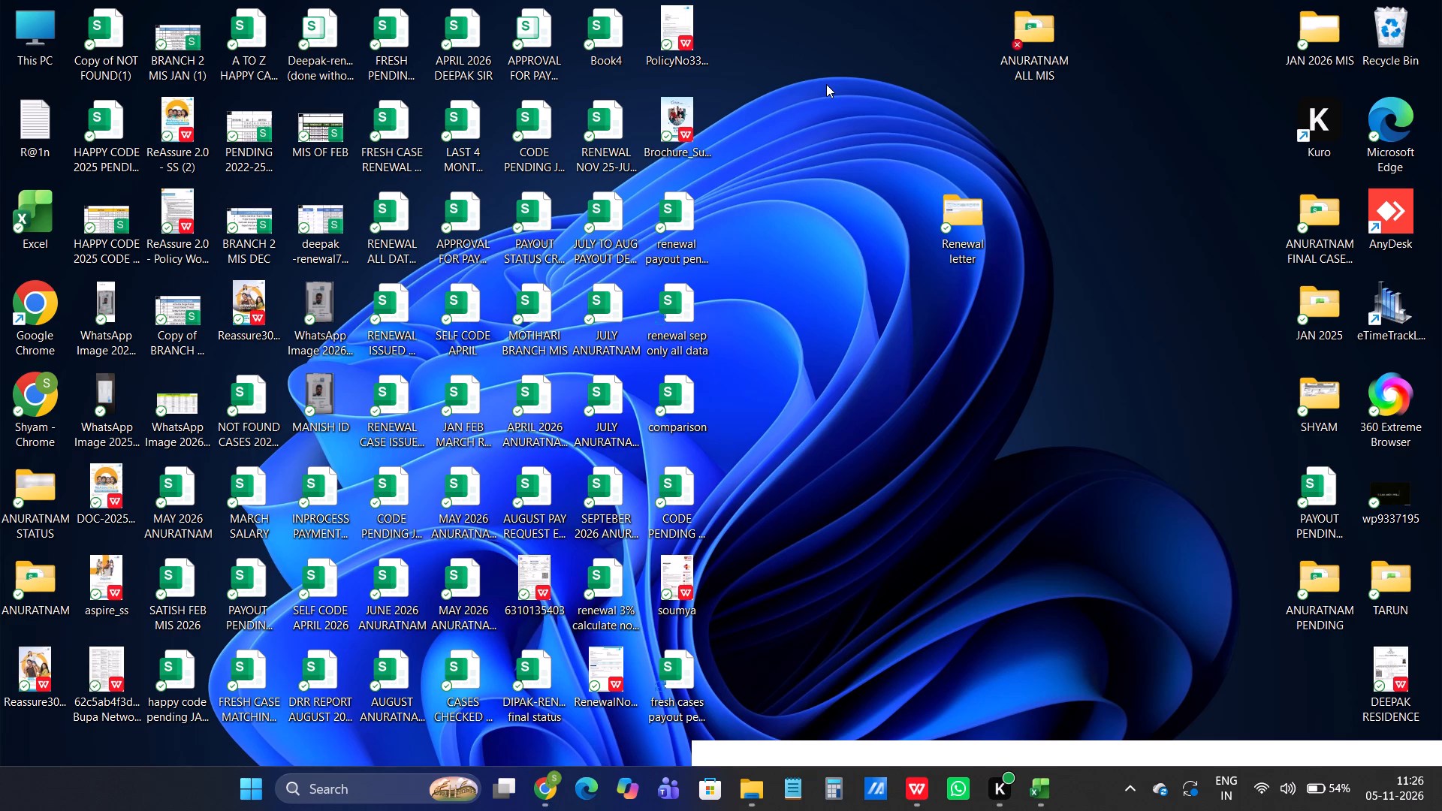
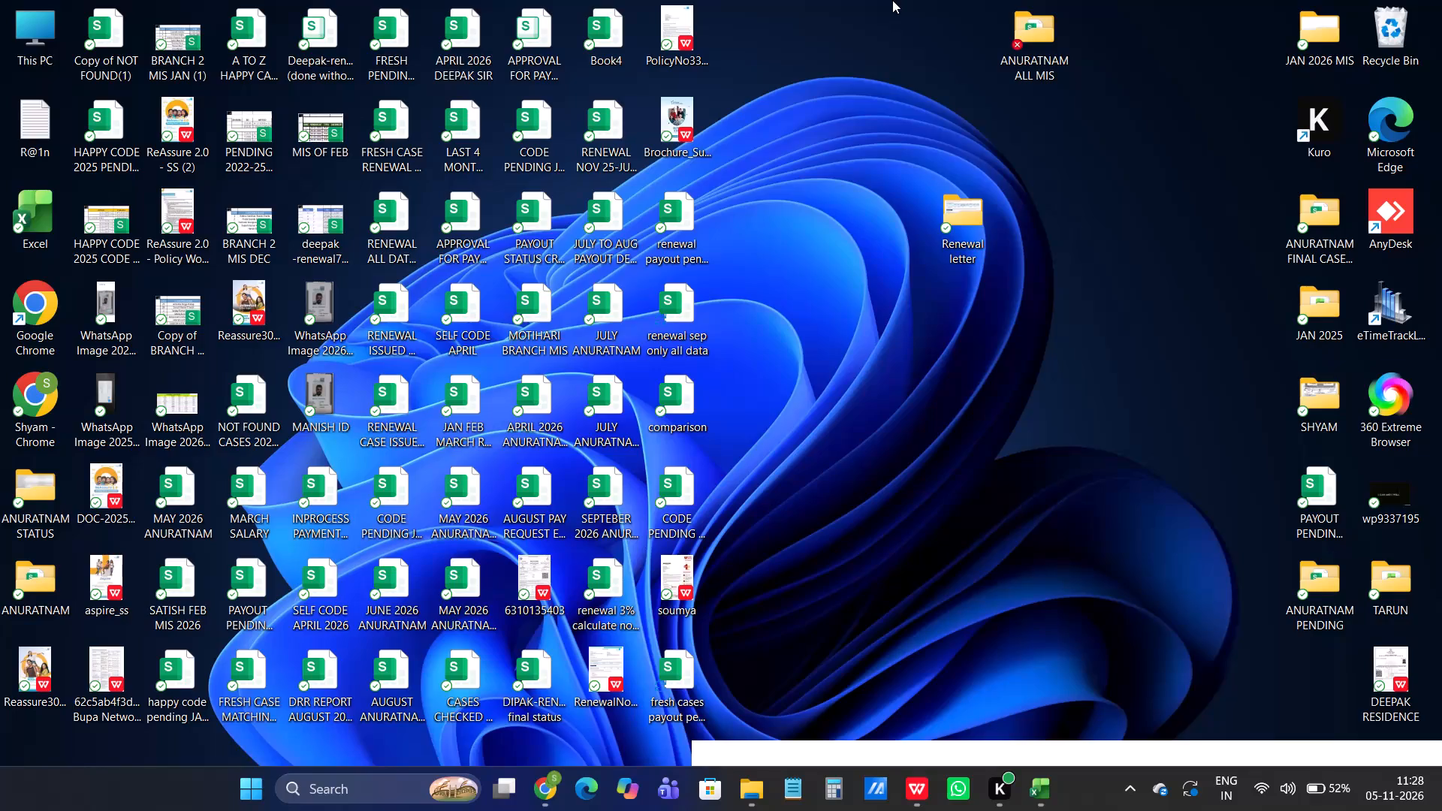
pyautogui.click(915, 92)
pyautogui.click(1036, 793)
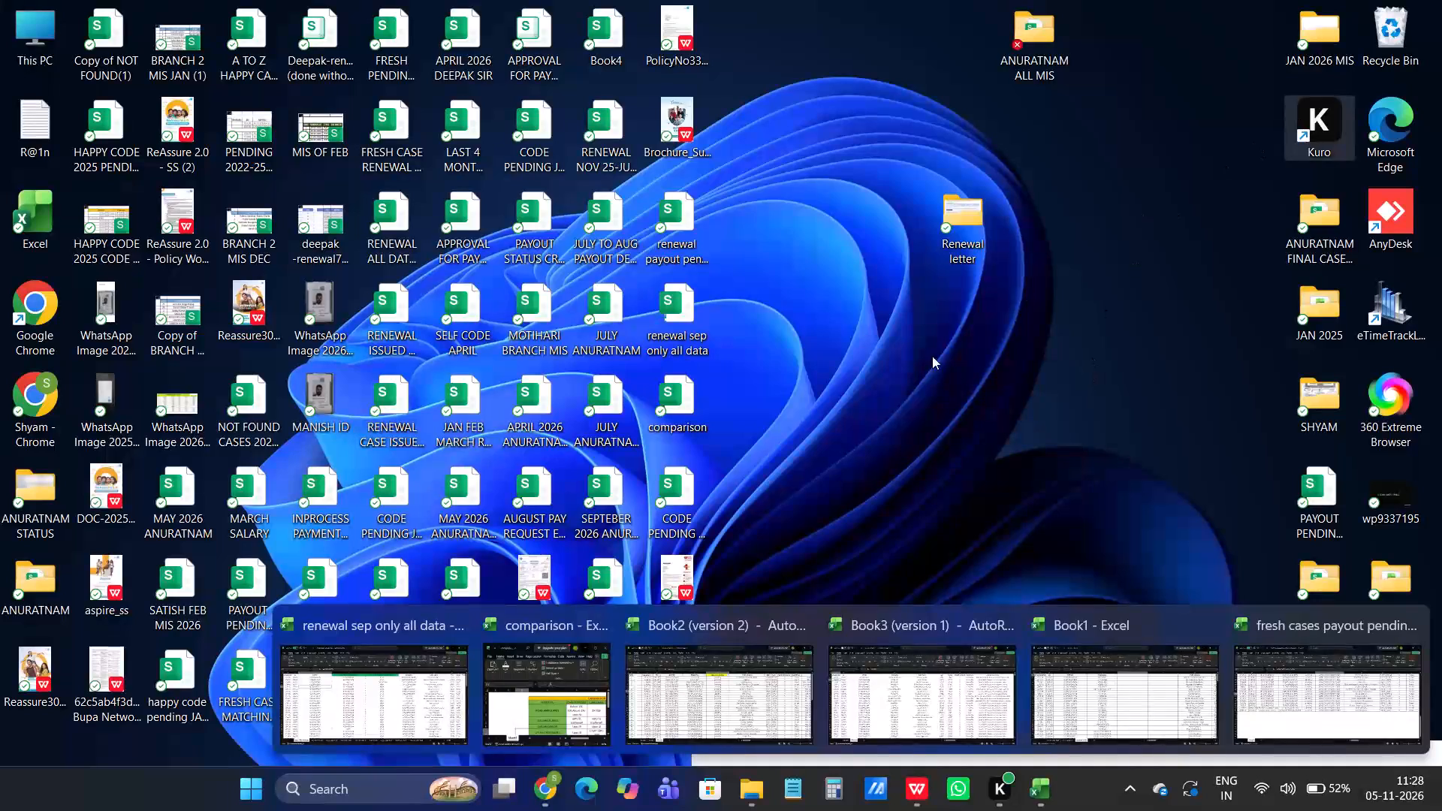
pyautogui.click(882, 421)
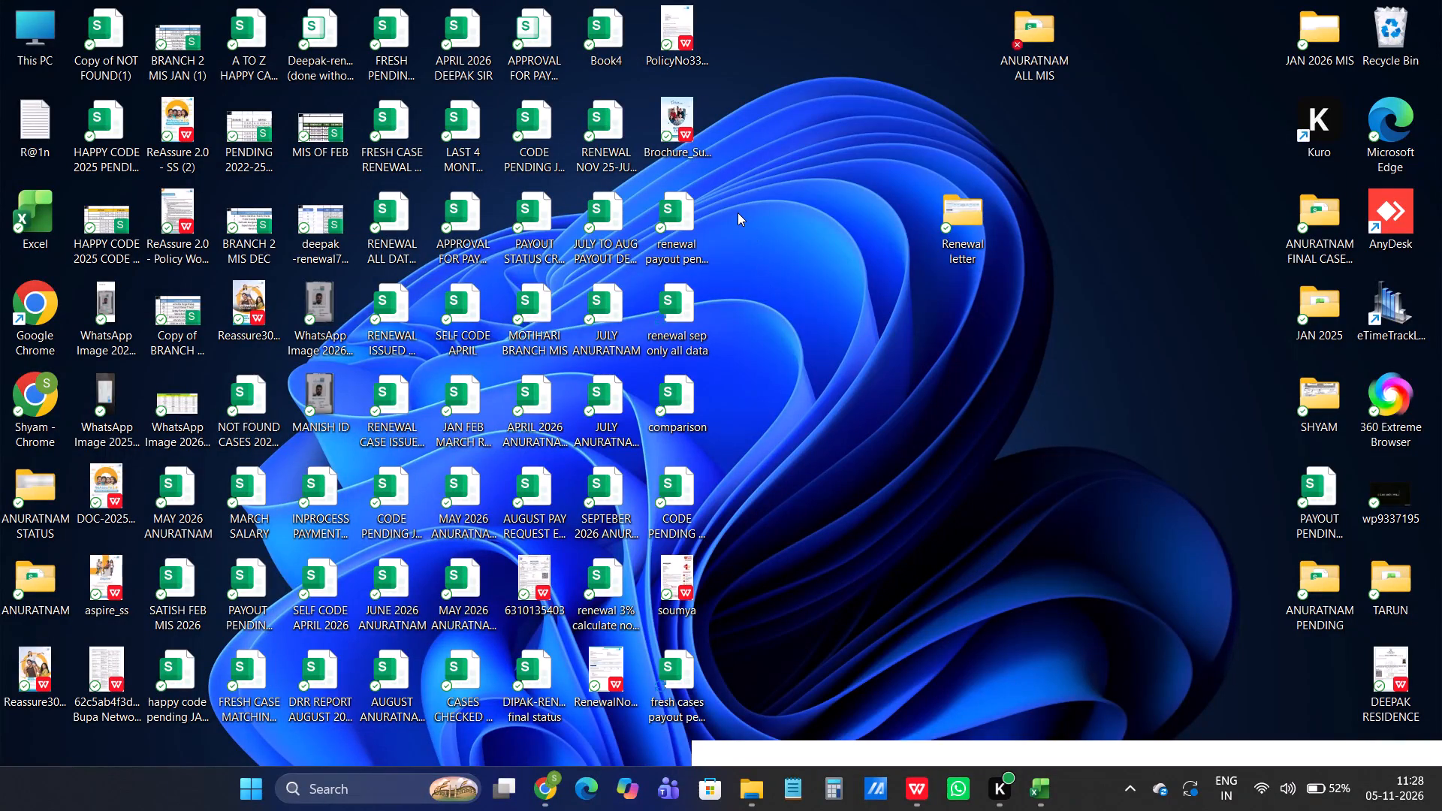